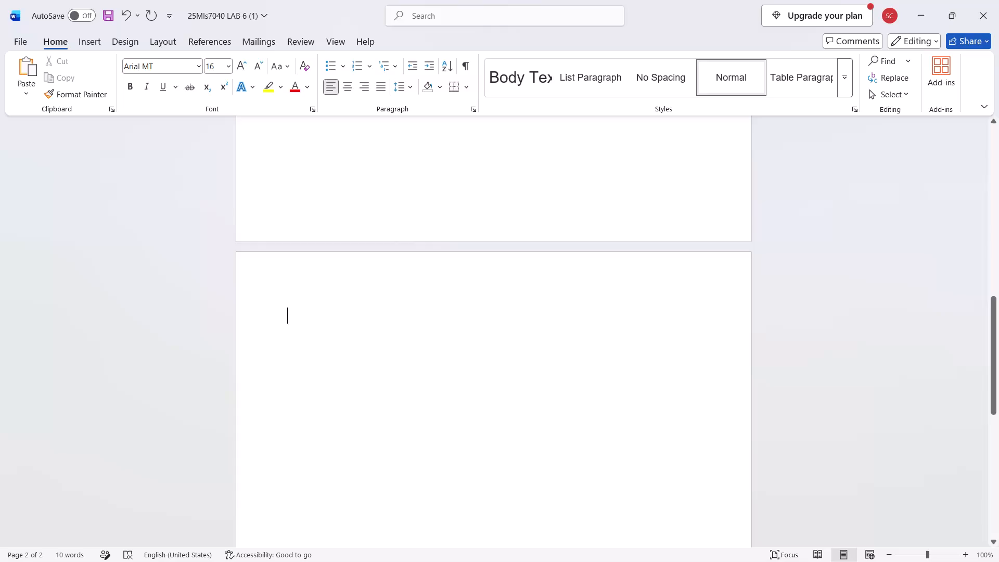
Paste the copied project report text onto the blank second page.
key("ctrl+v")
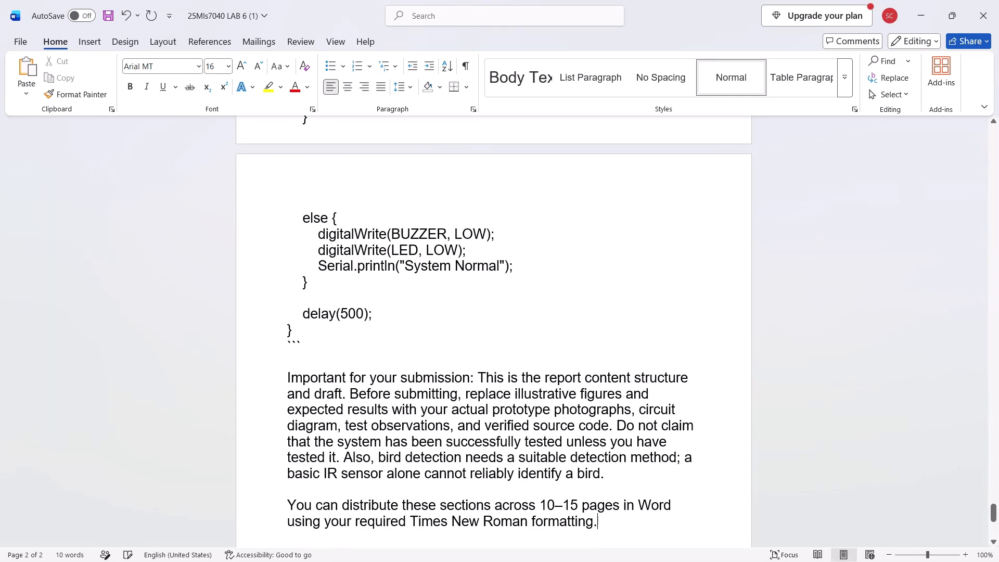
Delete the opening note and all cover page content above the "### 2\. Abstract" heading, from "Below is the information" through the Academic Year line.
scroll(534, 310, "up", 4)
left_click(534, 310)
scroll(534, 310, "up", 3)
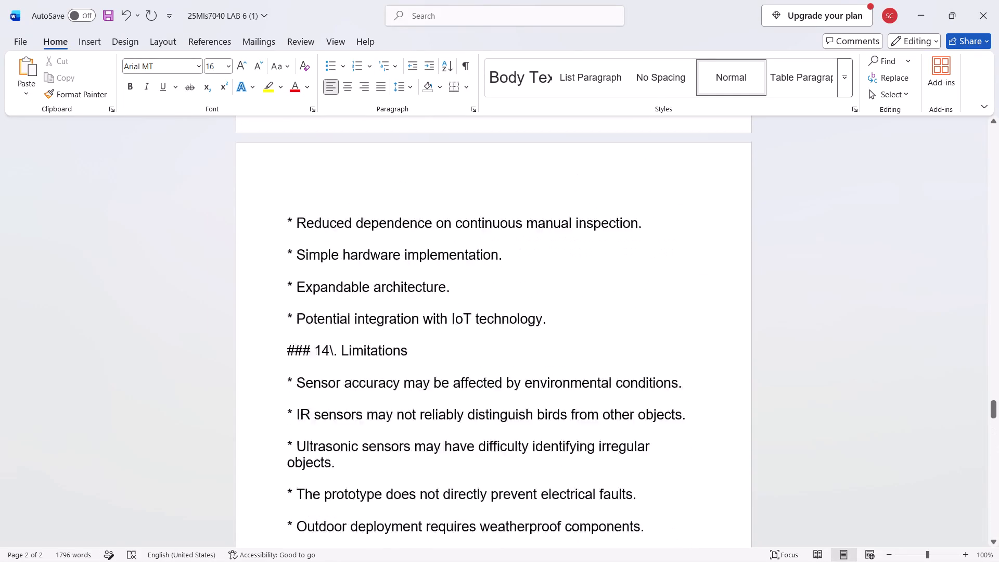
scroll(534, 310, "up", 11)
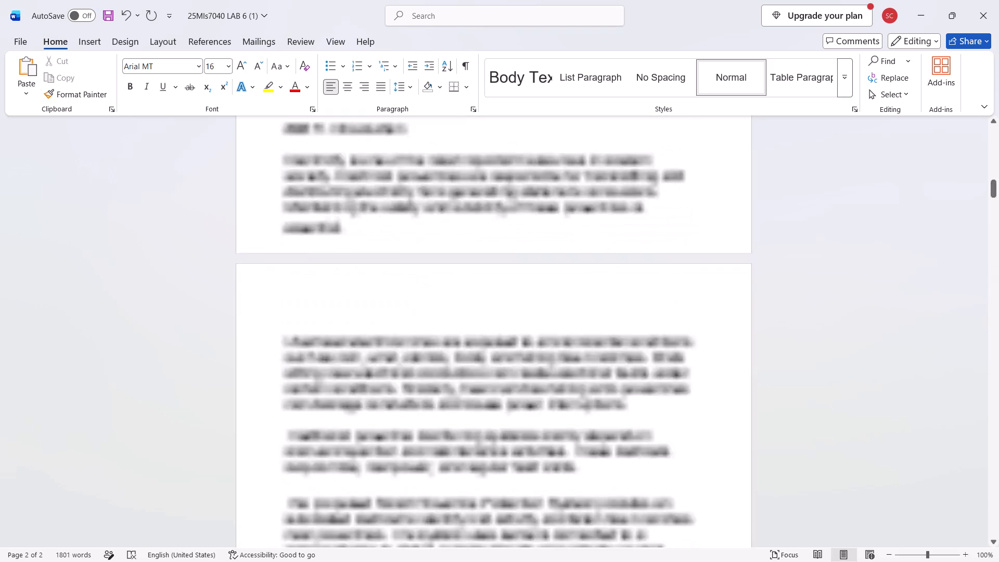
scroll(534, 310, "up", 5)
scroll(534, 310, "down", 3)
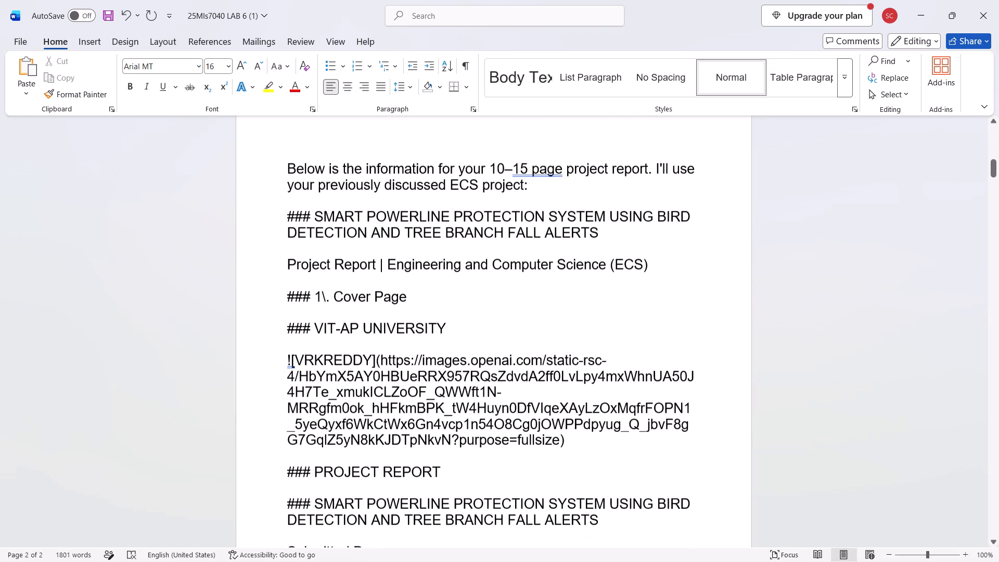
scroll(496, 363, "down", 1)
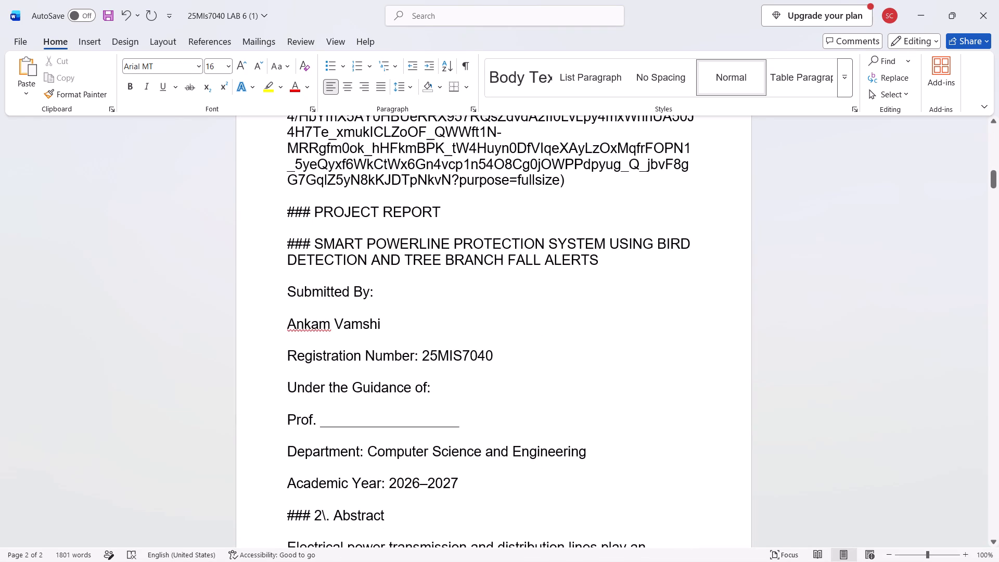
scroll(496, 363, "down", 1)
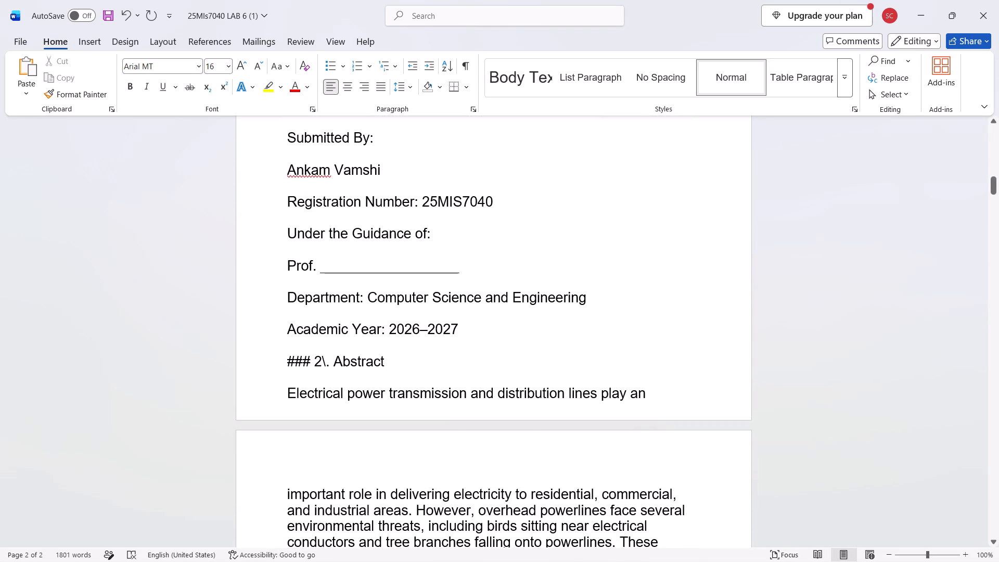
left_click(472, 324)
key("BackSpace")
key("BackSpace")
key("BackSpace")
key("BackSpace")
key("BackSpace")
key("BackSpace")
key("BackSpace")
key("BackSpace")
key("BackSpace")
key("BackSpace")
key("BackSpace")
key("BackSpace")
key("BackSpace")
key("BackSpace")
key("BackSpace")
key("BackSpace")
key("BackSpace")
key("BackSpace")
key("BackSpace")
key("BackSpace")
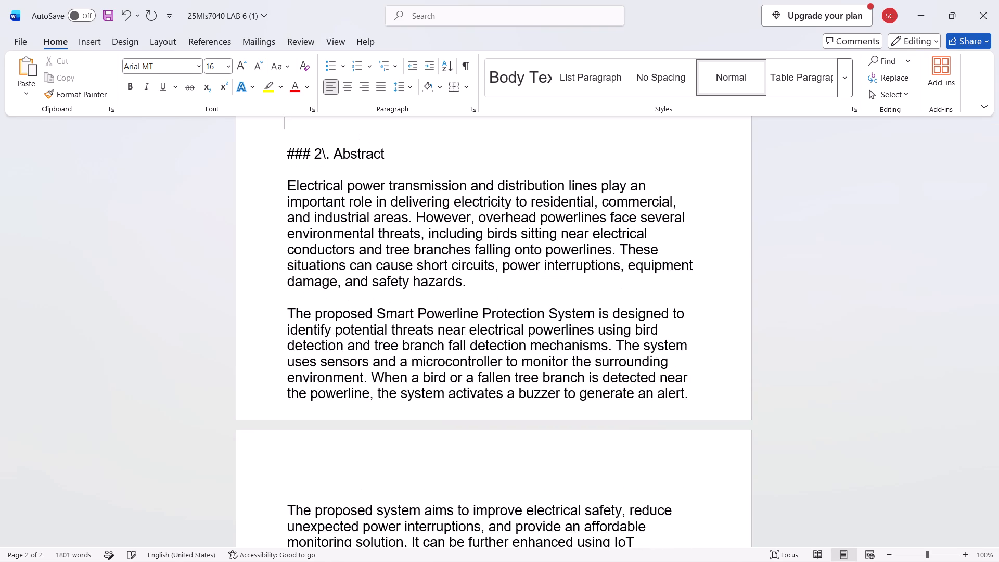
scroll(472, 324, "up", 1)
scroll(472, 324, "down", 1)
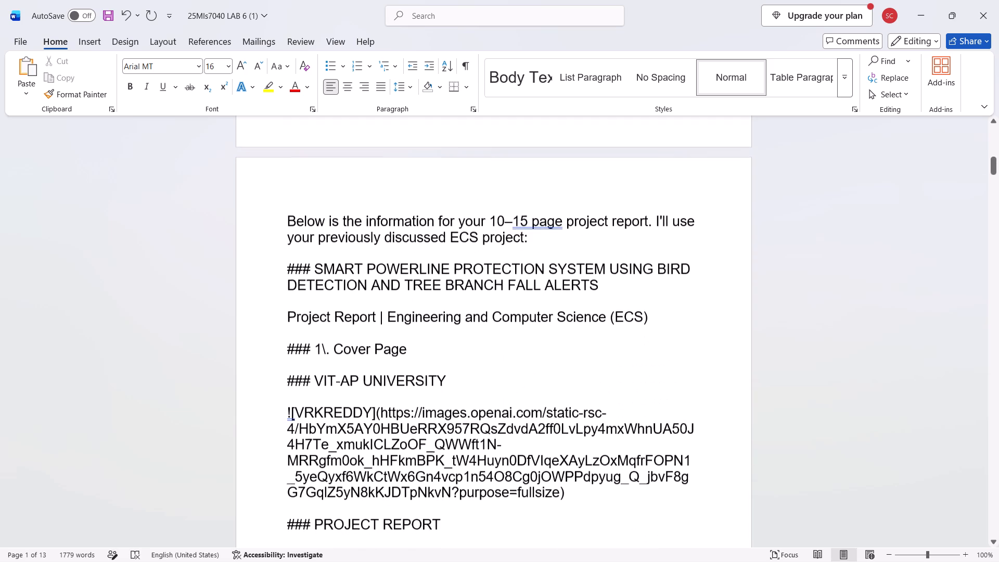
key("BackSpace")
key("BackSpace")
key("BackSpace")
key("BackSpace")
key("BackSpace")
key("BackSpace")
key("BackSpace")
key("BackSpace")
key("BackSpace")
key("BackSpace")
key("BackSpace")
key("BackSpace")
key("BackSpace")
key("BackSpace")
key("BackSpace")
key("BackSpace")
key("BackSpace")
key("BackSpace")
key("BackSpace")
key("BackSpace")
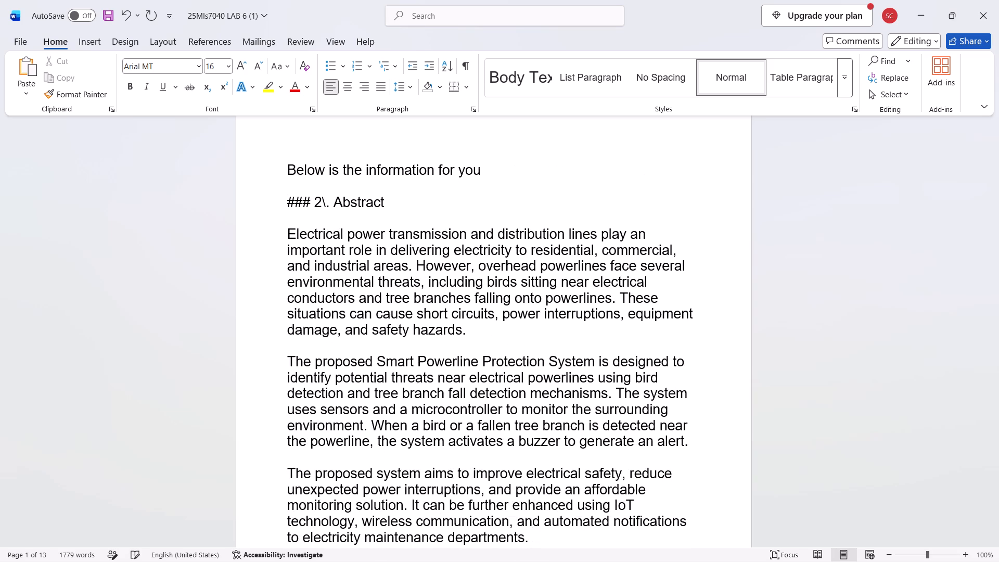
key("BackSpace")
key("BackSpace")
key("BackSpace")
key("BackSpace")
key("BackSpace")
key("BackSpace")
key("BackSpace")
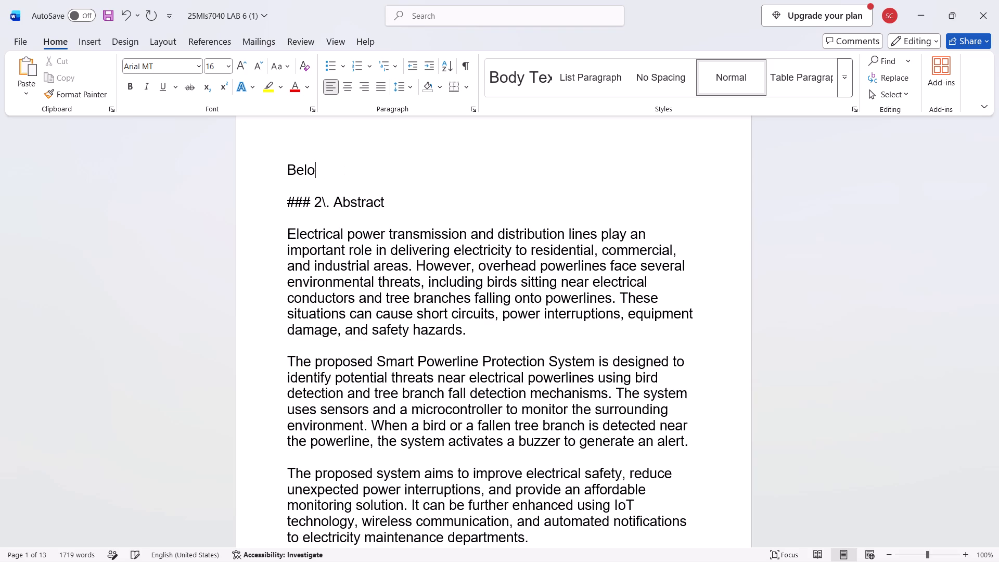
key("BackSpace")
key("BackSpace")
key("BackSpace")
key("BackSpace")
Remove the empty lines above the Abstract heading while keeping the heading at the start of the second page.
key("Down")
key("BackSpace")
key("Down")
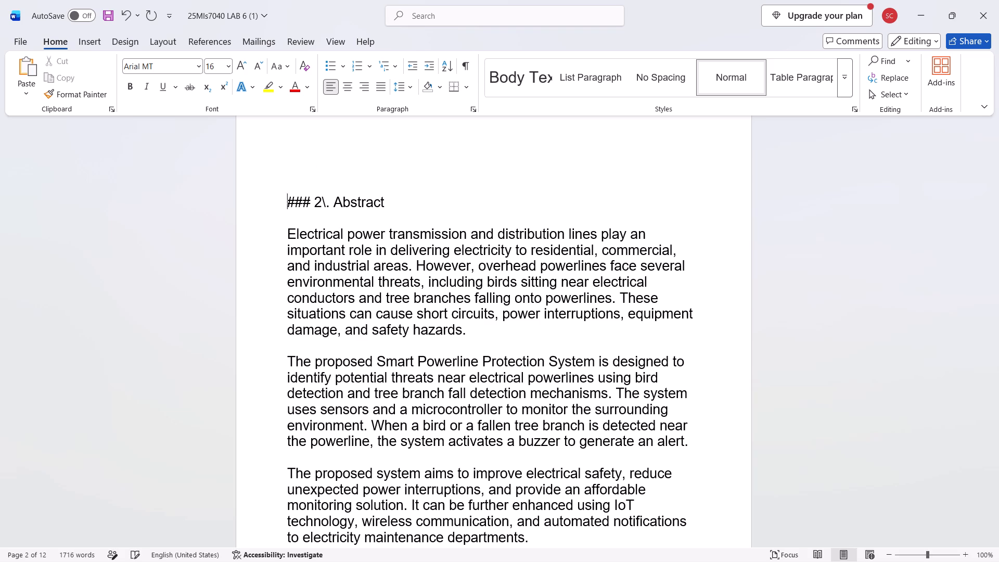
key("BackSpace")
key("BackSpace")
key("BackSpace")
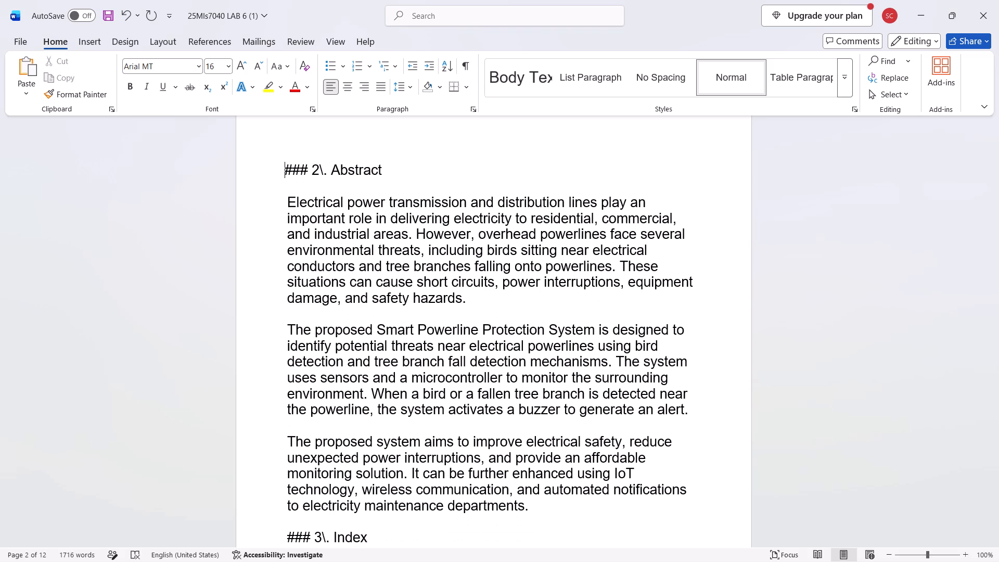
scroll(472, 324, "up", 1)
key("BackSpace")
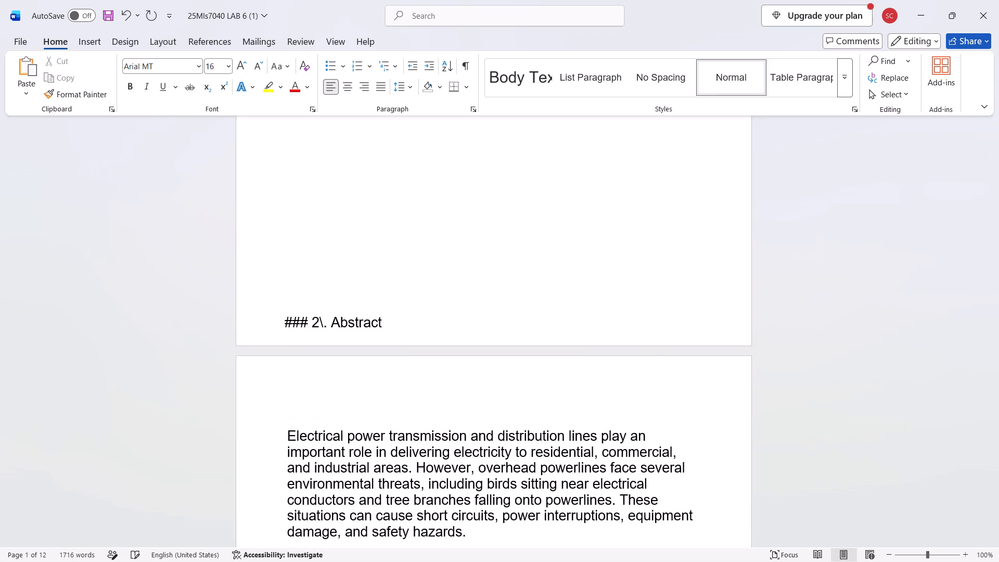
key("Return")
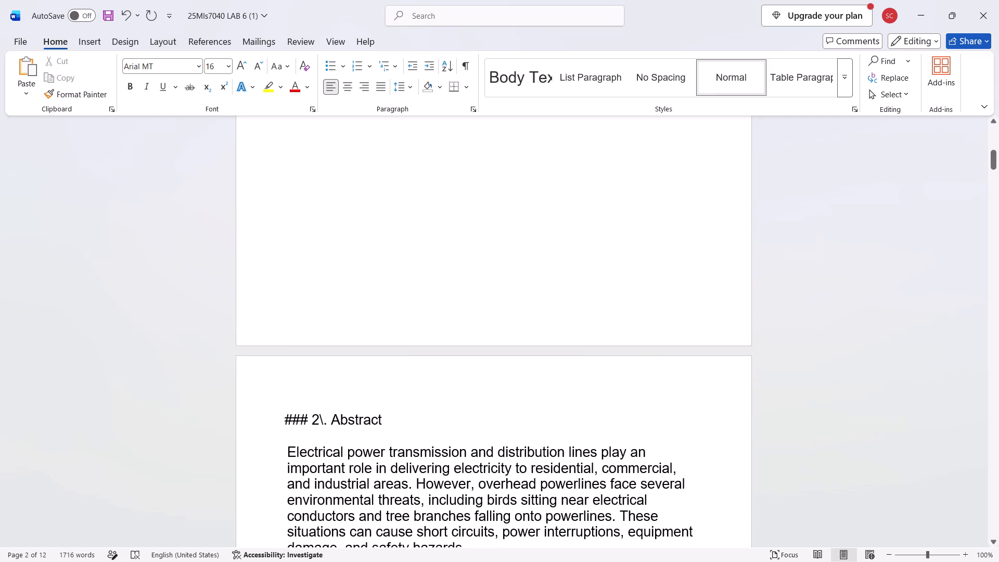
Set the font size of all report text from the Abstract heading to the document's end to 12.
left_click_drag(277, 411, 326, 558)
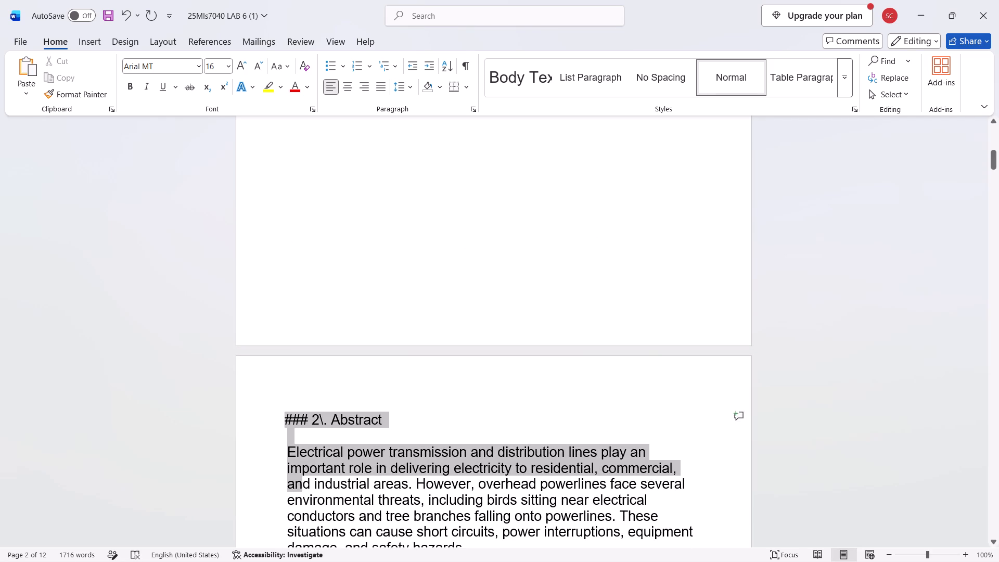
left_click_drag(326, 558, 553, 561)
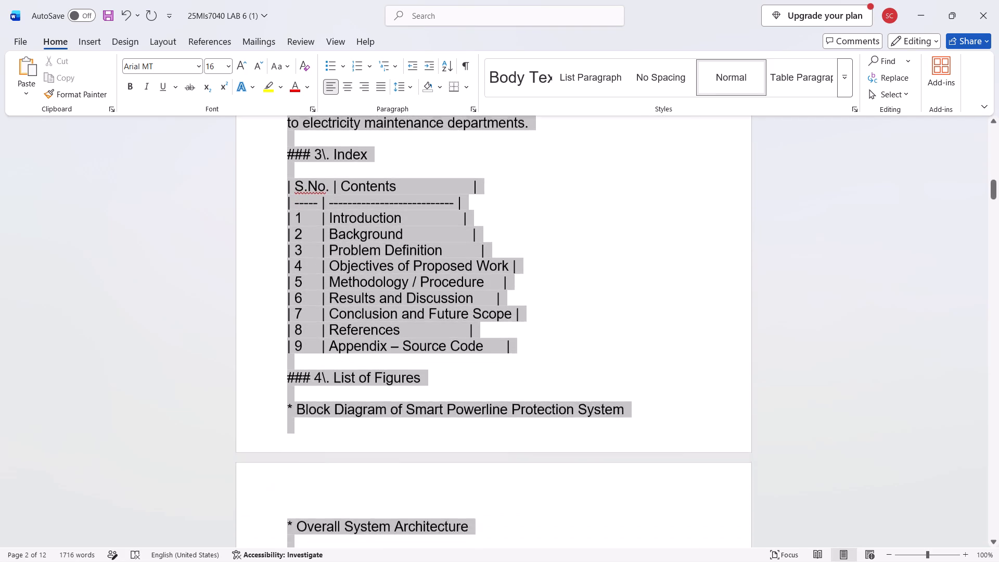
left_click_drag(553, 561, 856, 561)
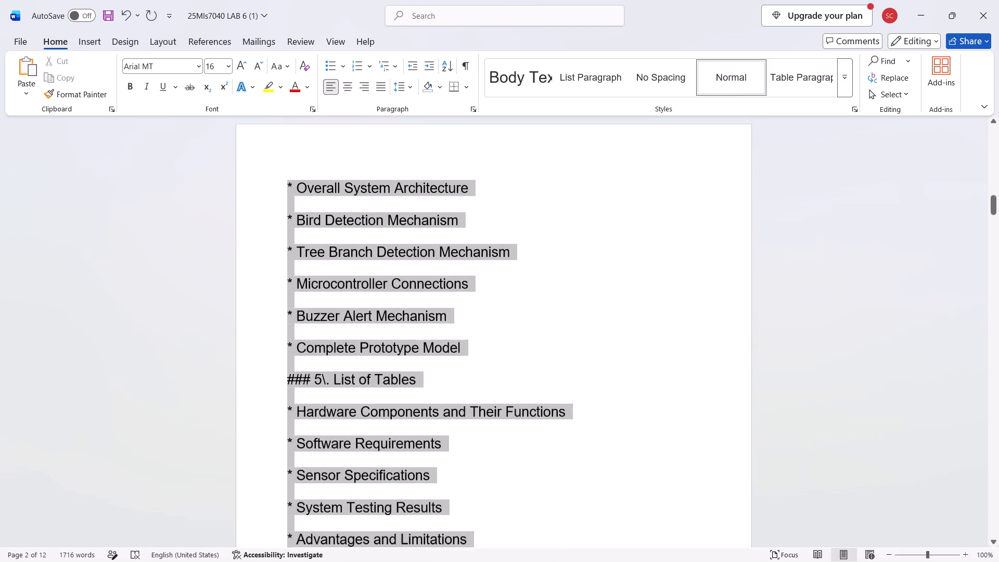
left_click_drag(856, 561, 855, 561)
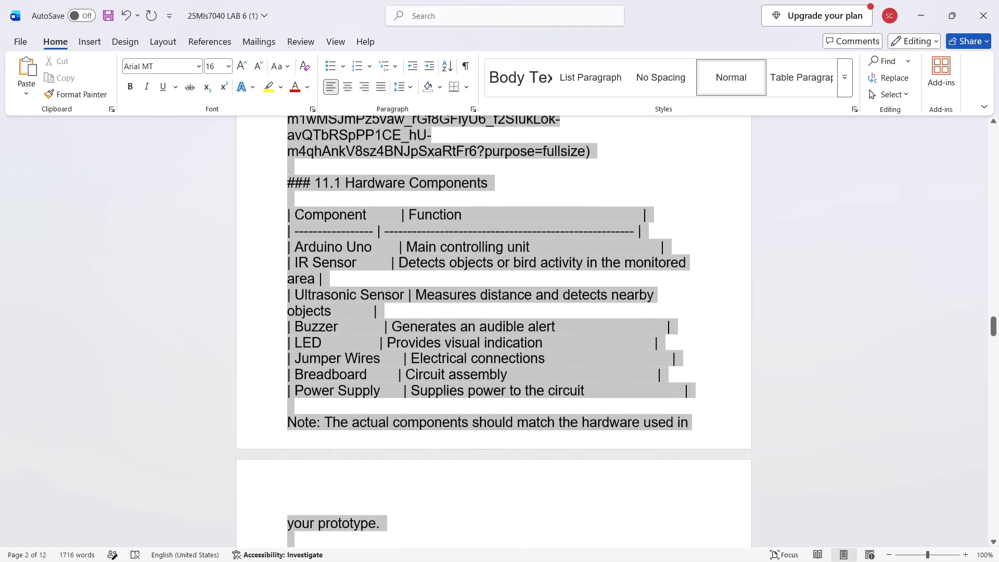
left_click_drag(855, 561, 858, 561)
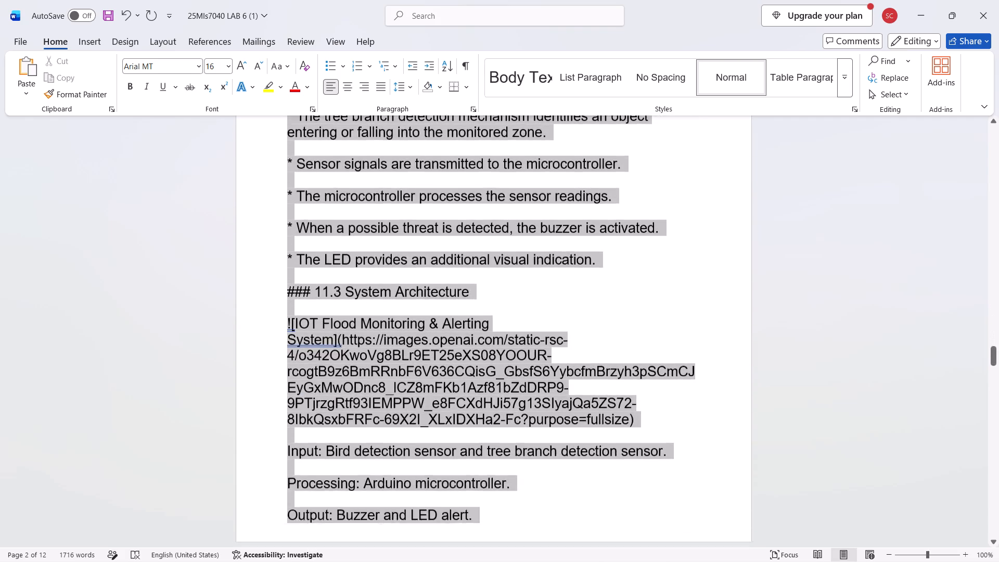
left_click_drag(858, 561, 859, 561)
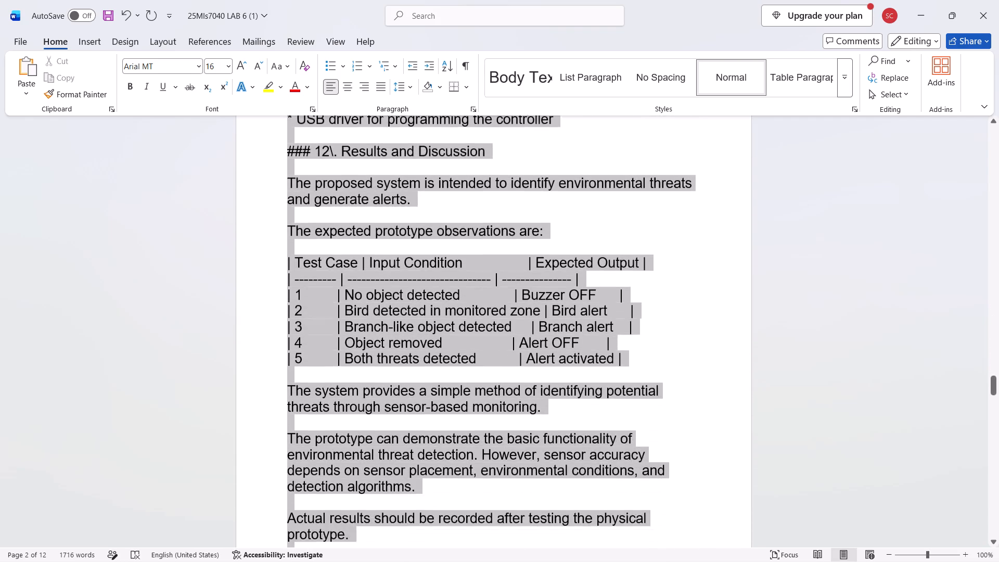
left_click_drag(859, 561, 992, 561)
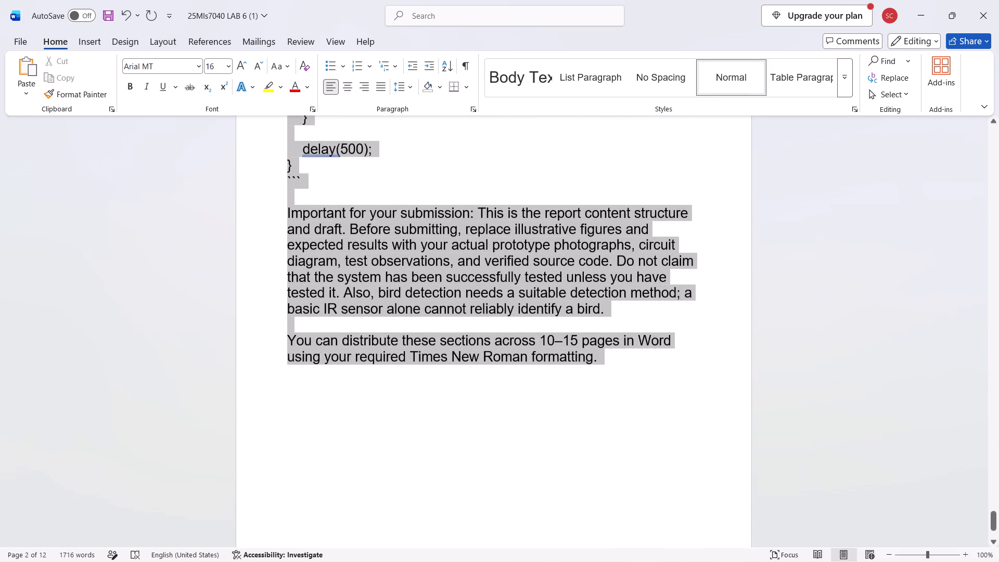
left_click_drag(992, 561, 991, 305)
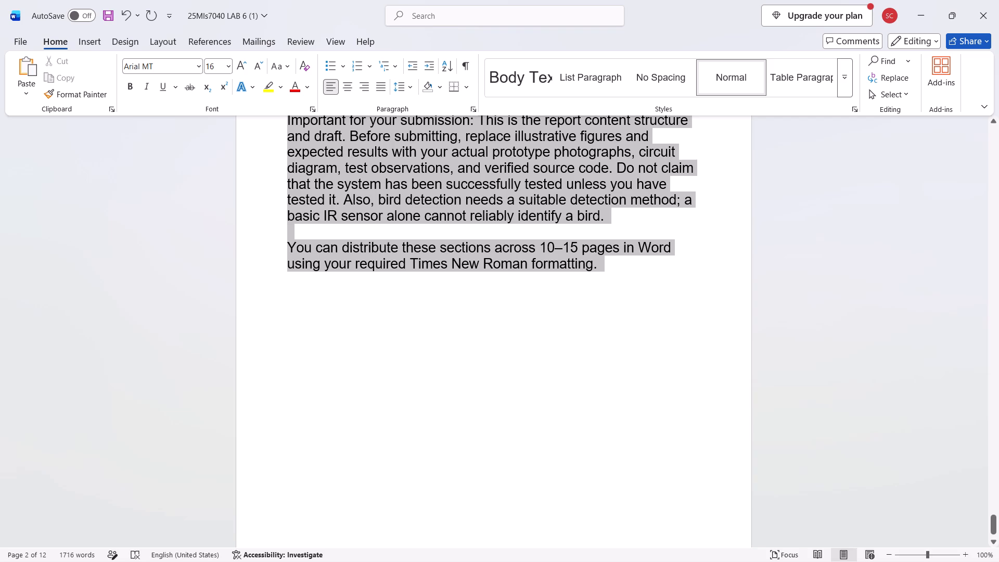
left_click_drag(991, 305, 998, 316)
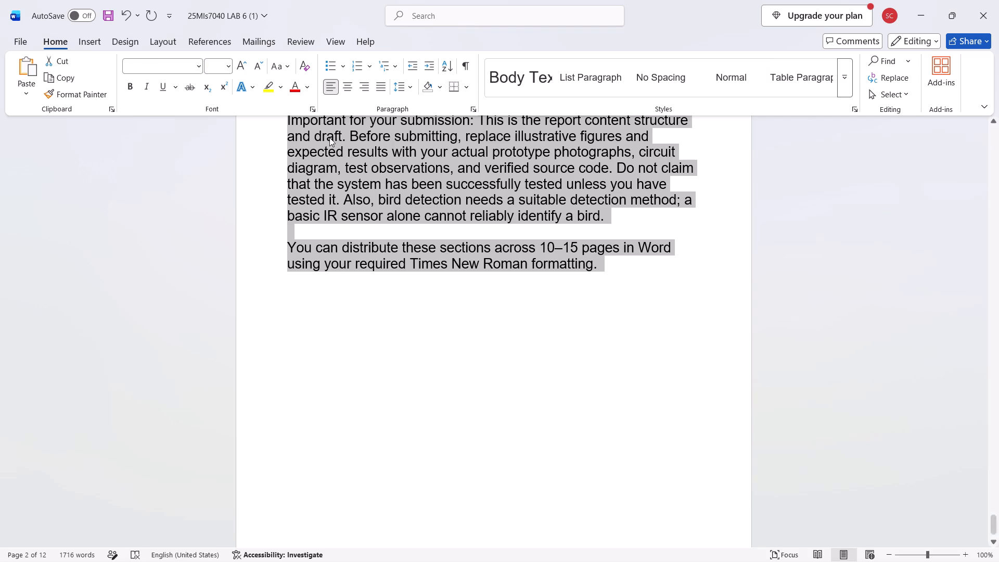
left_click(211, 66)
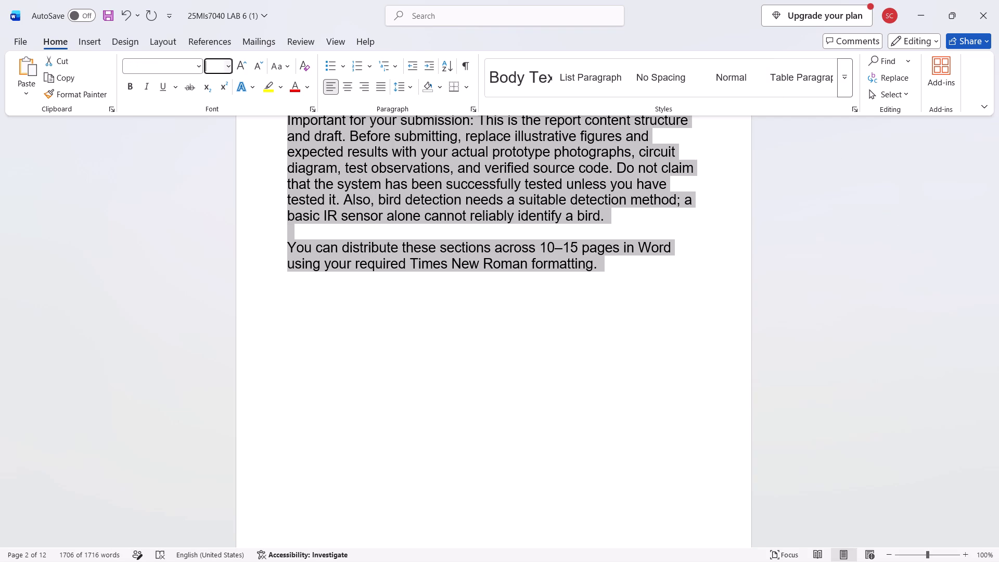
type("12")
Apply the font name Arial(Body) to the selected report text and accept using it.
left_click(199, 67)
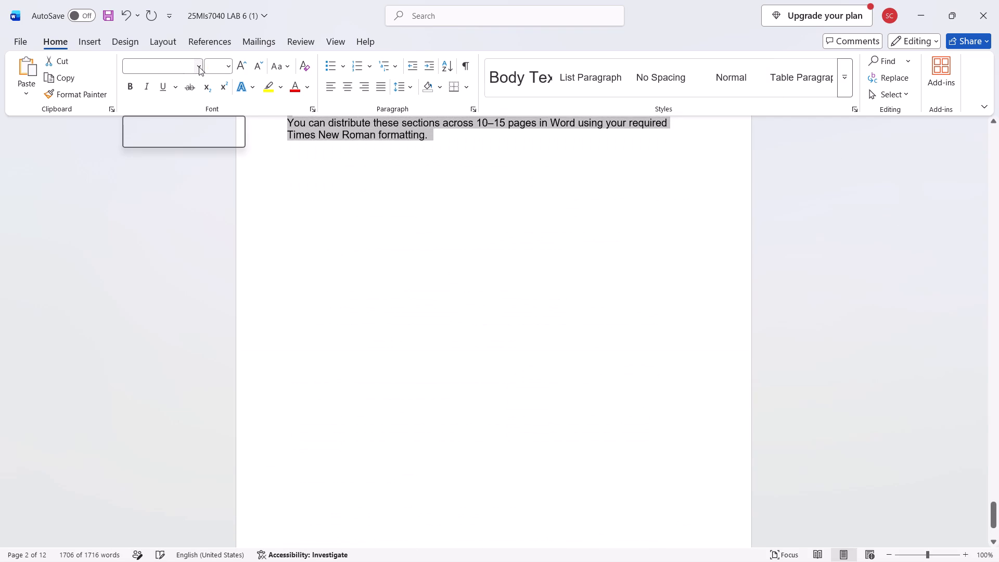
left_click(179, 67)
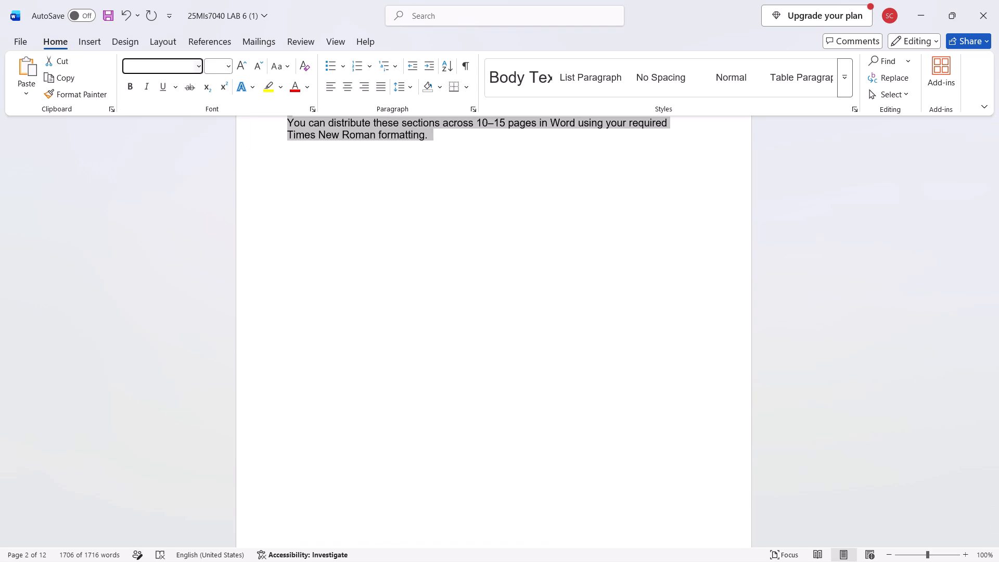
type("ar")
type("ial(")
type("body")
key("shift+parenright")
key("Left")
key("Left")
key("Left")
key("Left")
key("BackSpace")
key("shift+b")
key("Return")
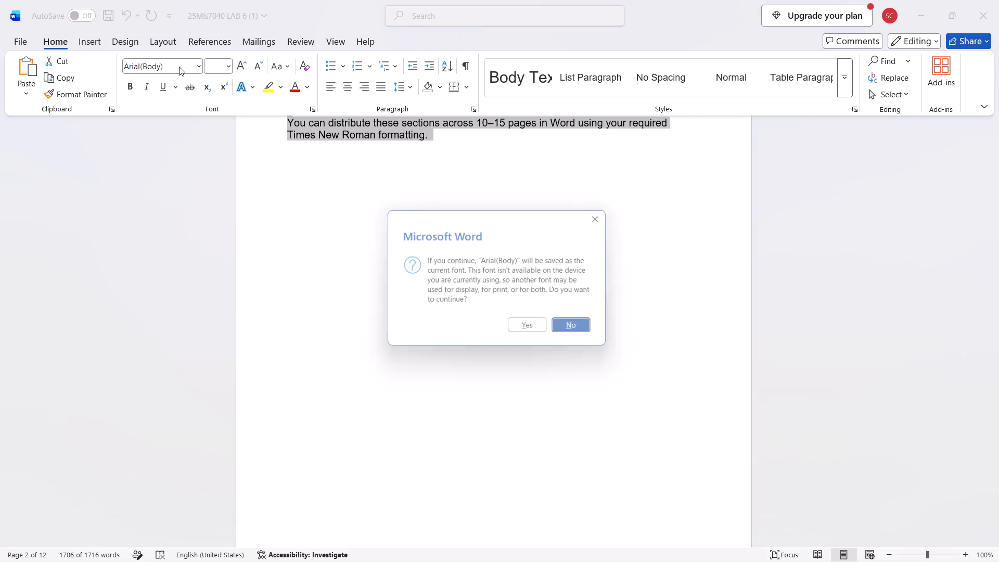
left_click(543, 329)
Delete the two closing note paragraphs after the source code, from "Important for your submission" to "Times New Roman formatting.".
scroll(543, 329, "up", 1)
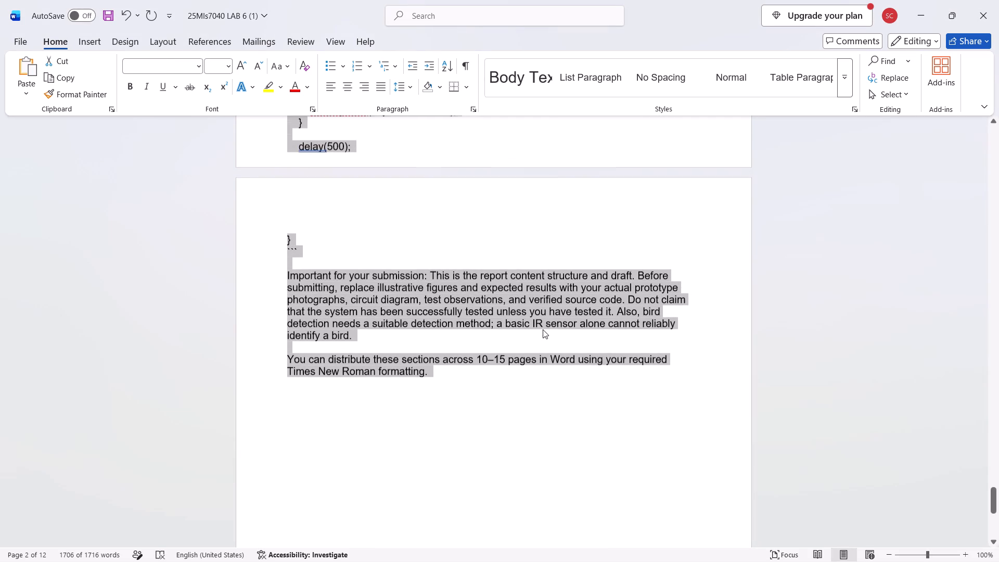
left_click(441, 380)
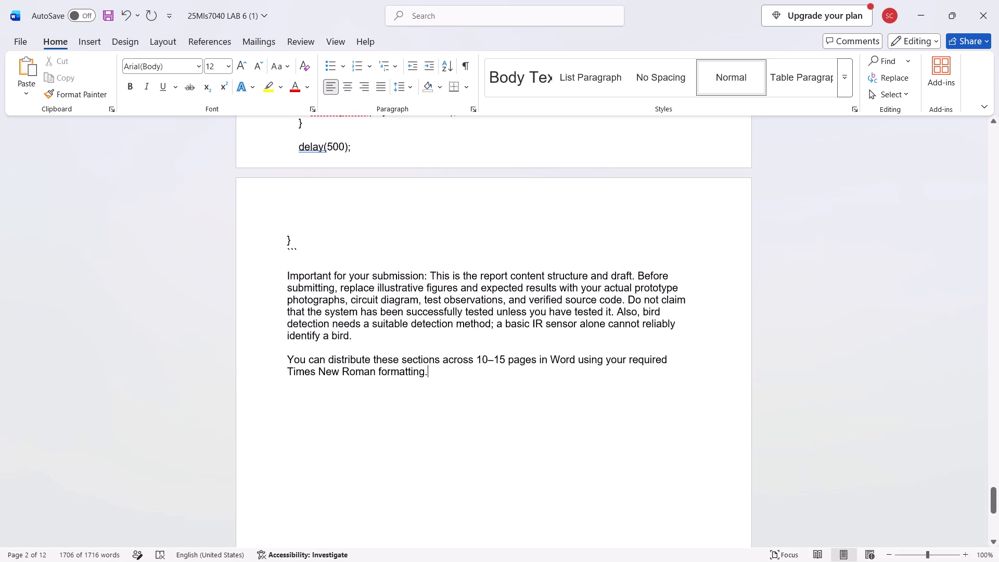
key("BackSpace")
key("BackSpace")
key("BackSpace")
key("BackSpace")
key("BackSpace")
key("BackSpace")
key("BackSpace")
key("BackSpace")
key("BackSpace")
key("BackSpace")
key("BackSpace")
key("BackSpace")
key("BackSpace")
key("BackSpace")
key("BackSpace")
key("BackSpace")
key("BackSpace")
key("BackSpace")
key("BackSpace")
key("BackSpace")
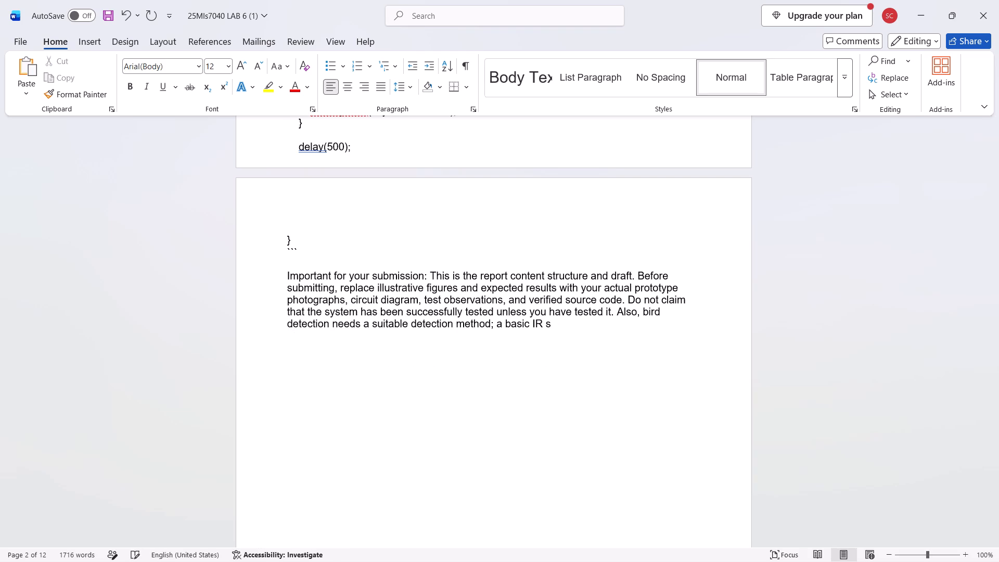
left_click_drag(283, 276, 606, 354)
key("BackSpace")
key("BackSpace")
key("BackSpace")
key("BackSpace")
key("BackSpace")
key("BackSpace")
key("BackSpace")
key("BackSpace")
key("BackSpace")
key("BackSpace")
key("BackSpace")
key("BackSpace")
key("BackSpace")
key("BackSpace")
key("BackSpace")
key("BackSpace")
key("BackSpace")
key("BackSpace")
key("BackSpace")
key("BackSpace")
key("BackSpace")
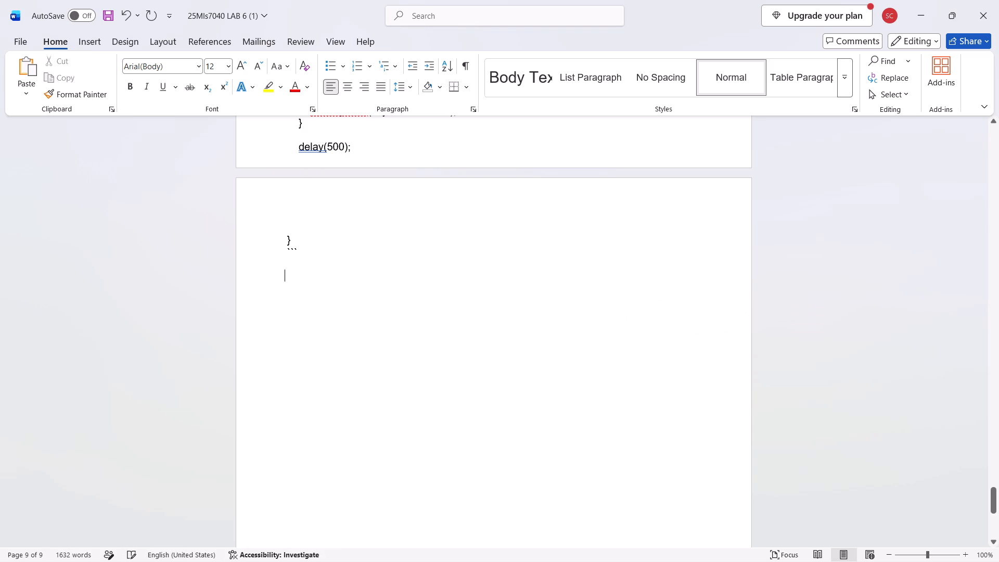
Delete all text below the "Appendix – Source Code" heading, from "Use this section" through the end of the Arduino code.
scroll(606, 354, "up", 1)
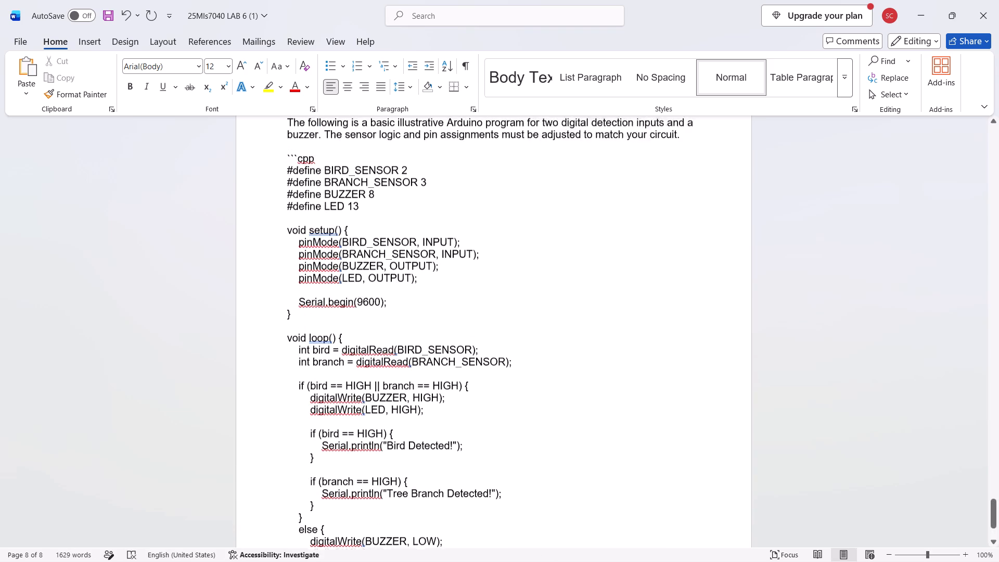
scroll(606, 354, "up", 2)
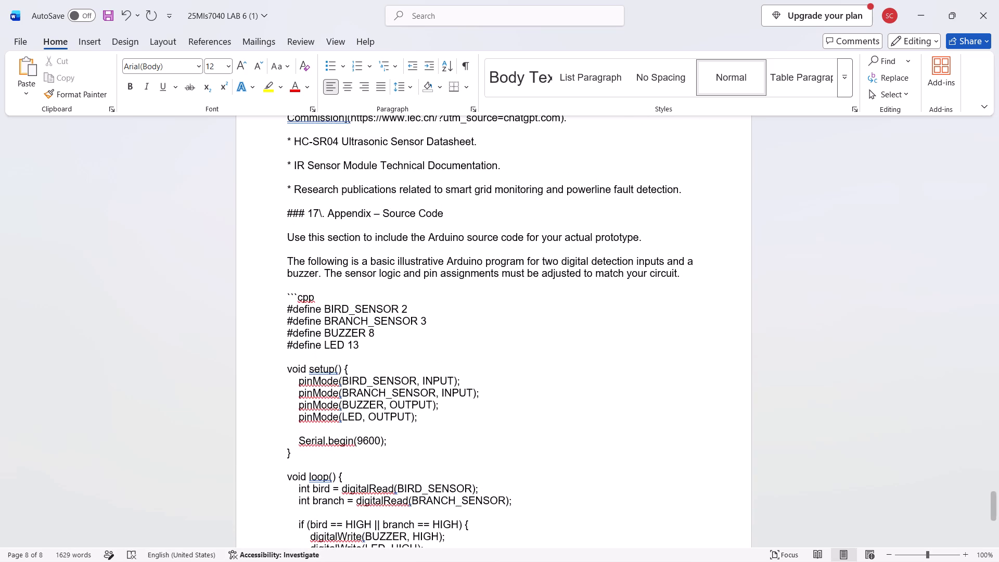
left_click_drag(285, 232, 438, 561)
key("BackSpace")
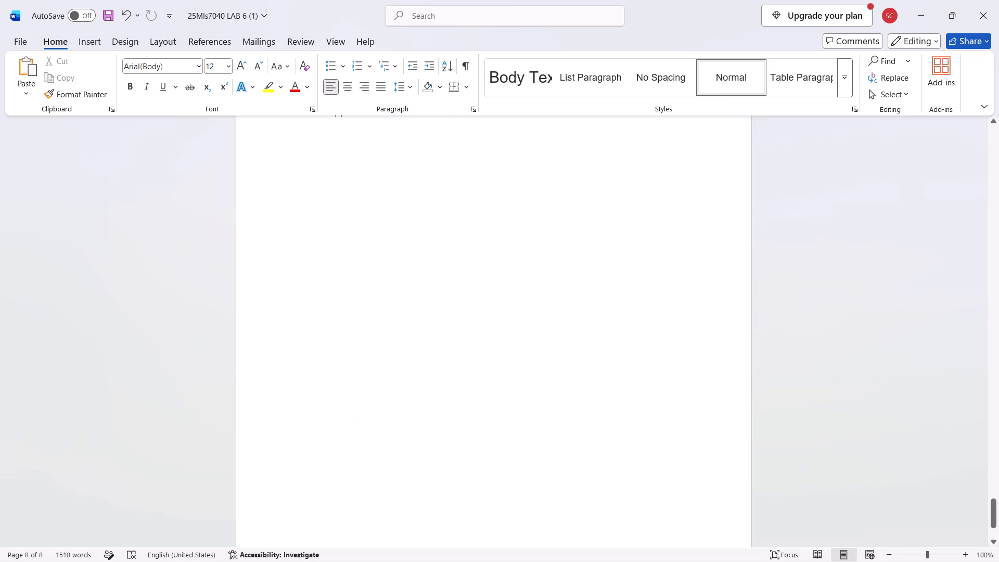
Set the font size of the entire document to 12.
key("ctrl+a")
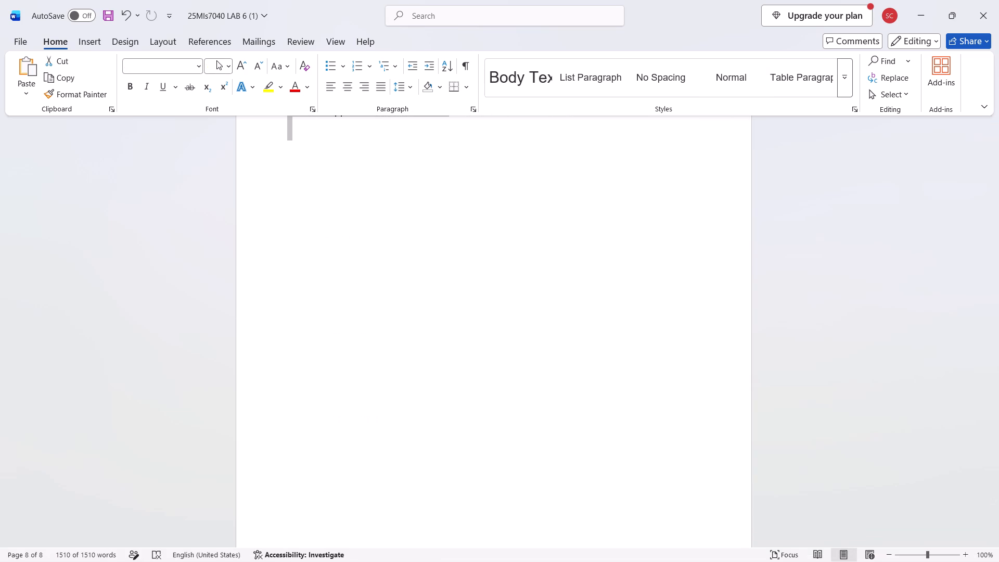
left_click(217, 61)
type("12")
key("Return")
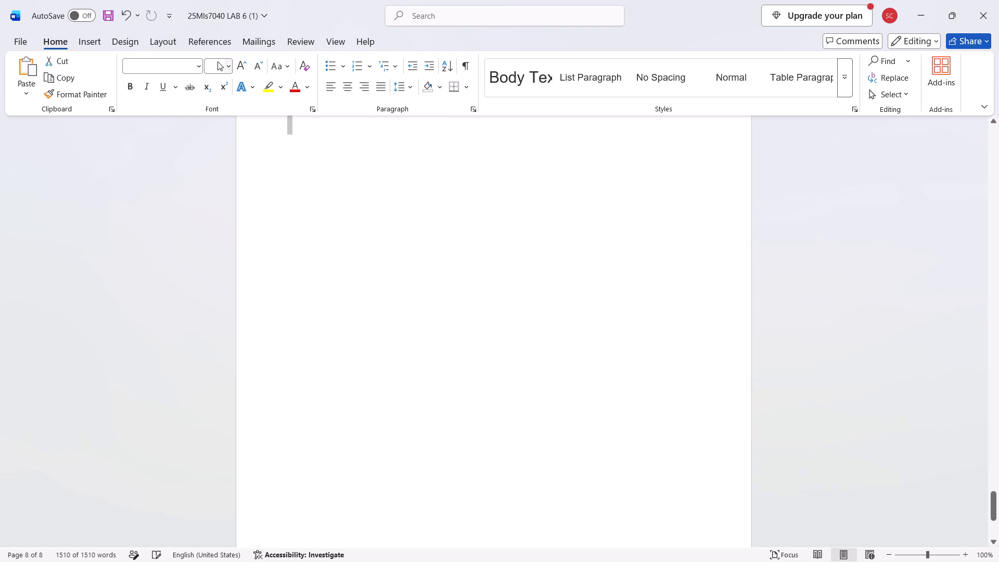
Remove the "###" marks and the following space from the start of the "Appendix – Source Code" heading.
scroll(343, 214, "up", 1)
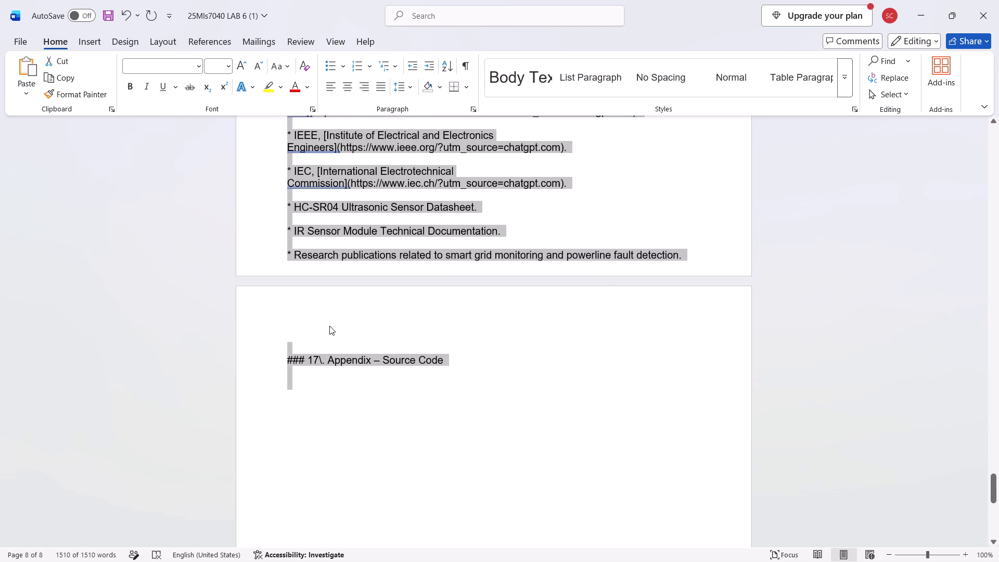
left_click(309, 360)
key("BackSpace")
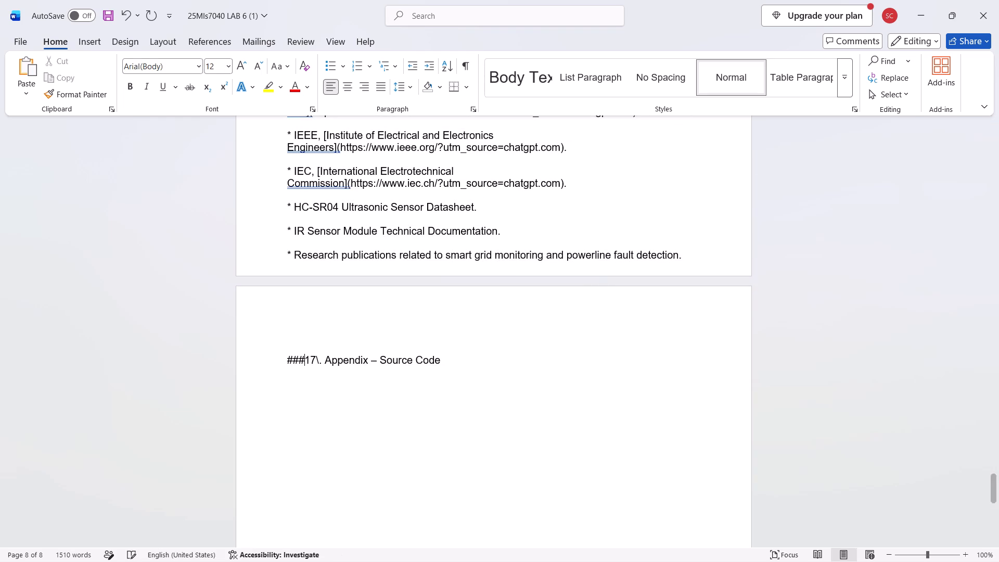
key("BackSpace")
key("BackSpace")
key("BackSpace")
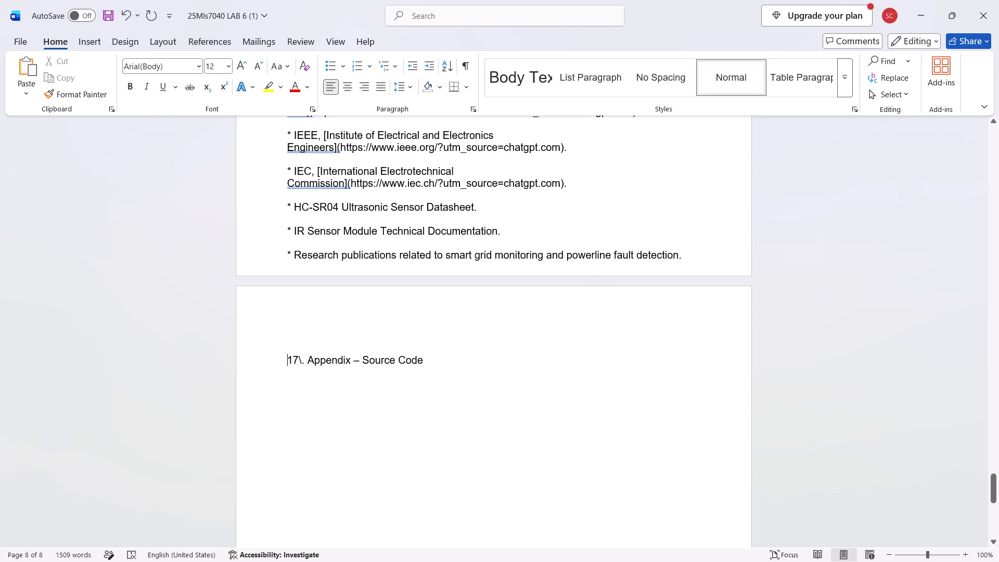
Format the "### 16\. References" heading as bold, size 14, in Calibri (Body).
scroll(462, 201, "up", 1)
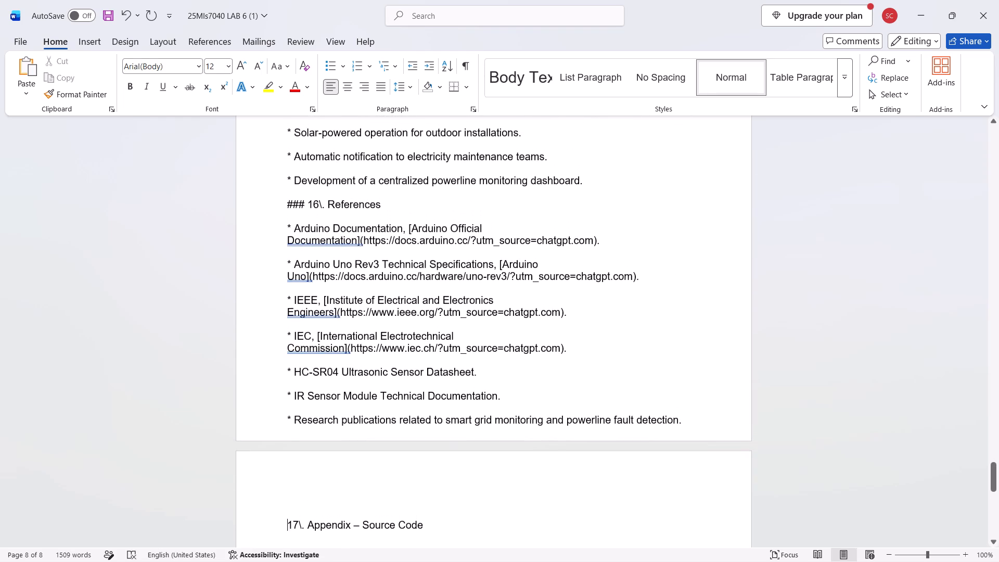
left_click_drag(387, 203, 308, 203)
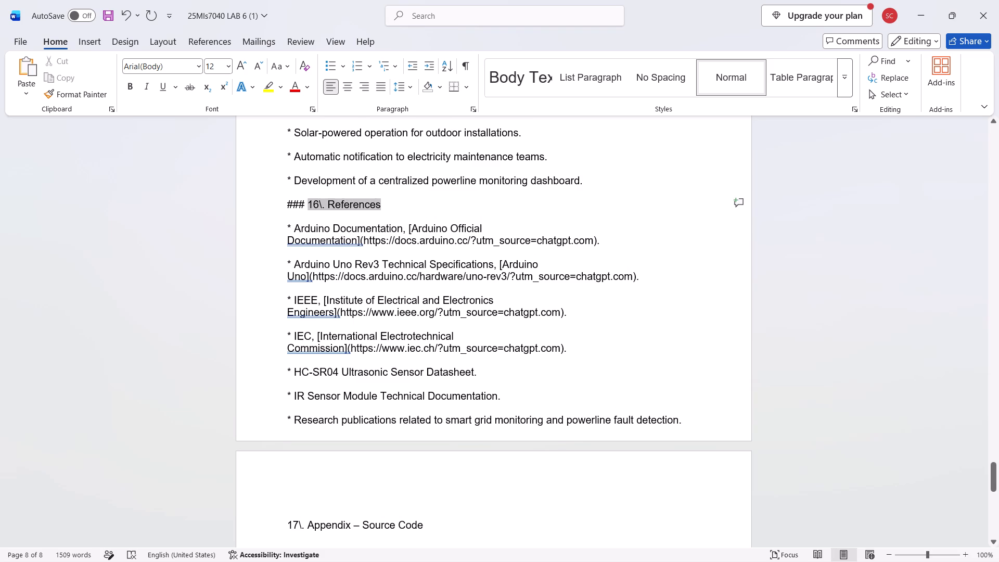
left_click_drag(308, 203, 287, 204)
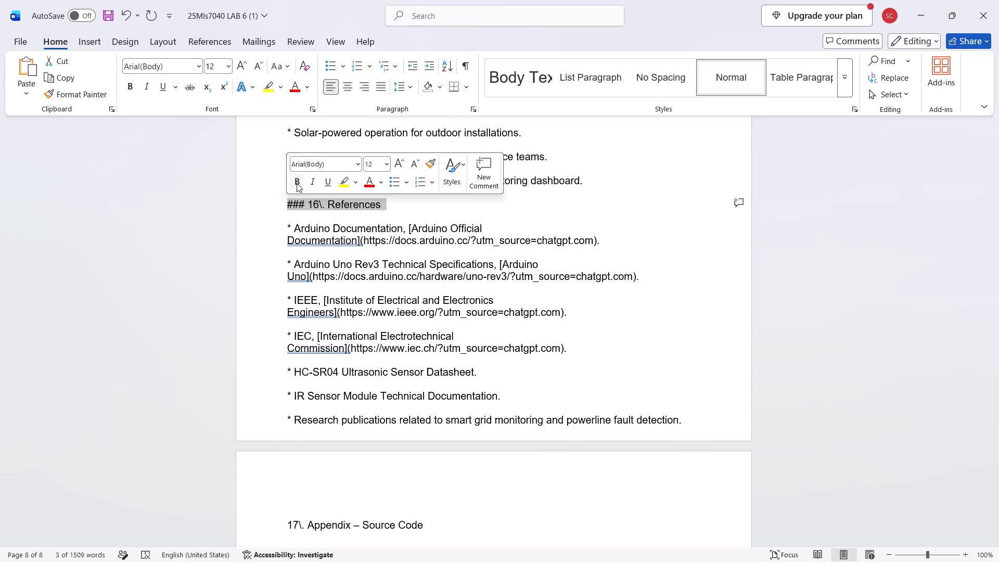
left_click(297, 183)
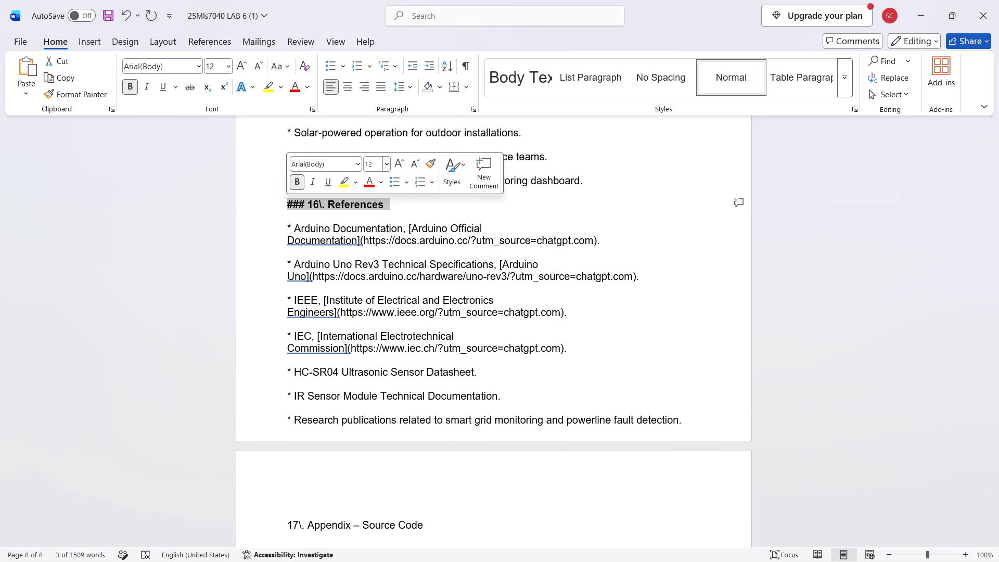
left_click(379, 164)
left_click(379, 164)
key("BackSpace")
key("4")
key("Return")
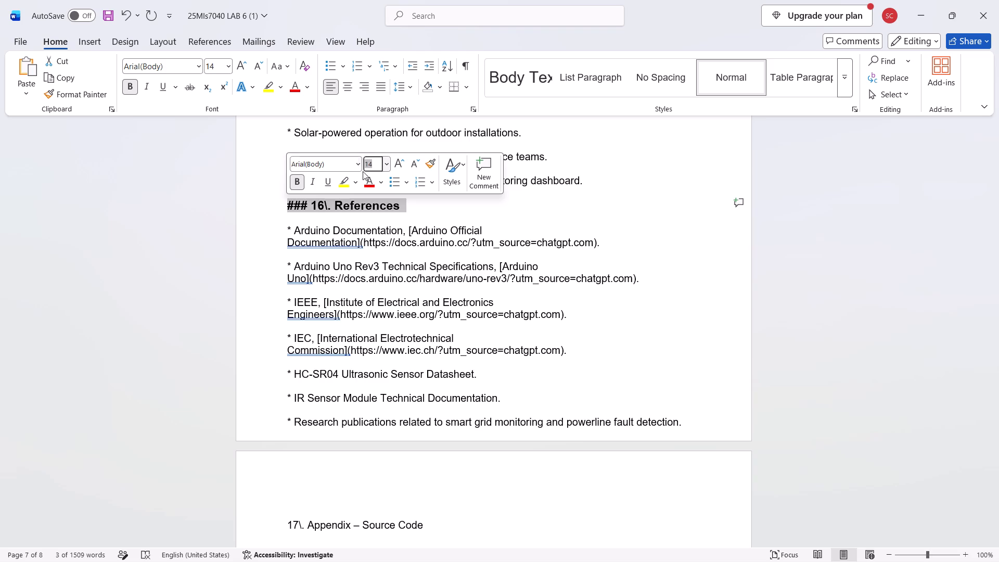
left_click(360, 166)
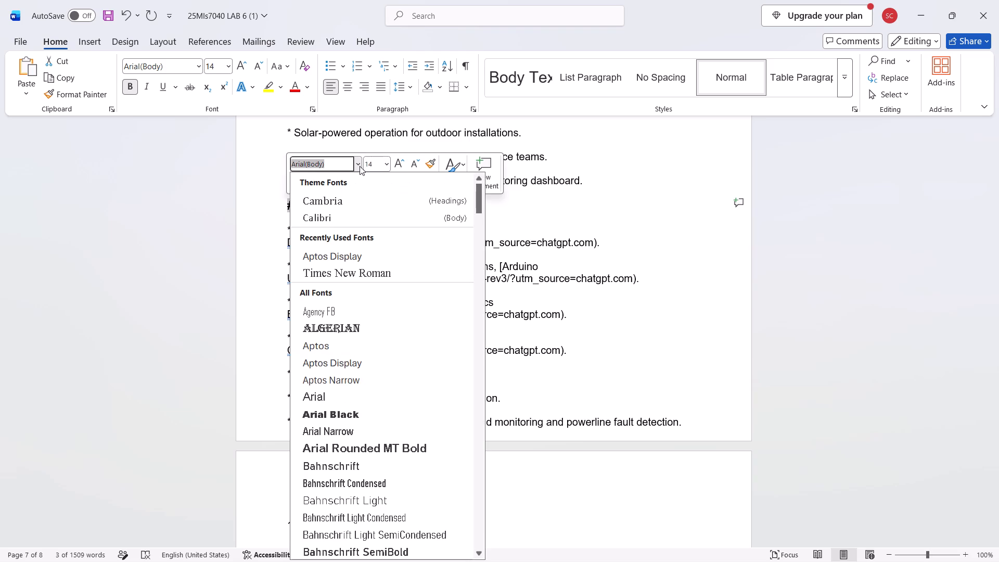
left_click(360, 215)
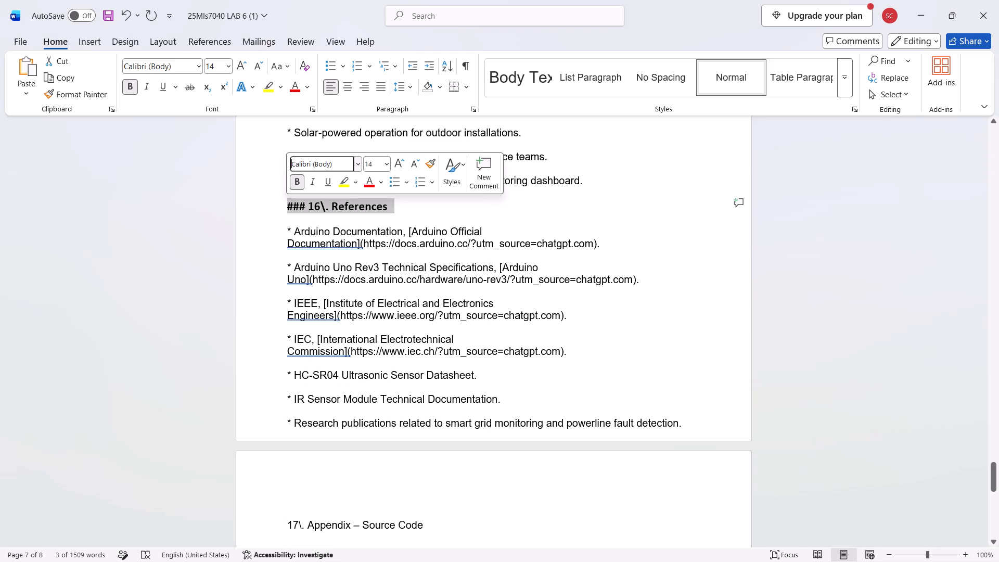
left_click(375, 256)
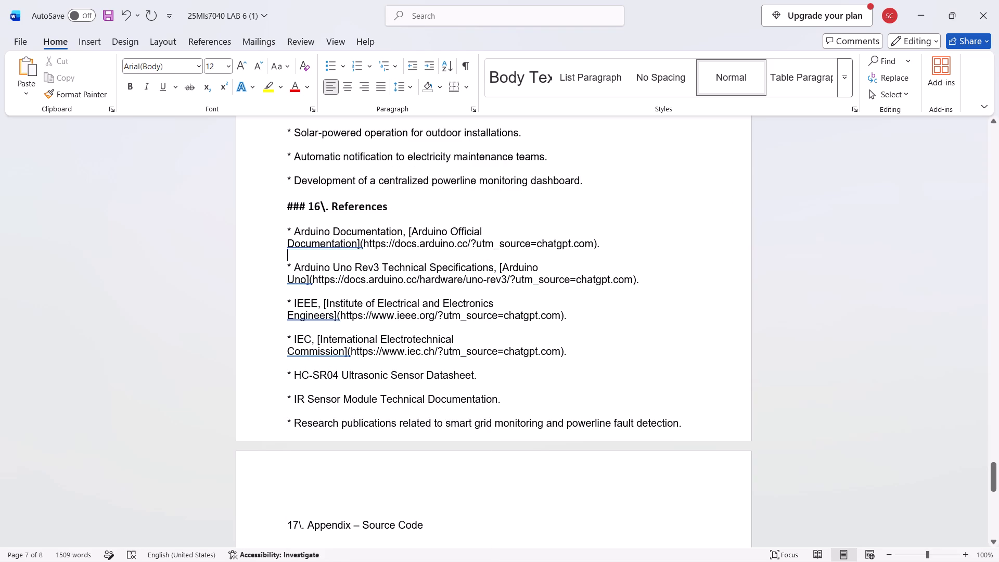
Remove the backslash, the "###" marks and the leading space from the References heading so it reads "16. References".
left_click_drag(323, 212, 325, 206)
left_click(325, 206)
key("BackSpace")
key("Left")
key("Left")
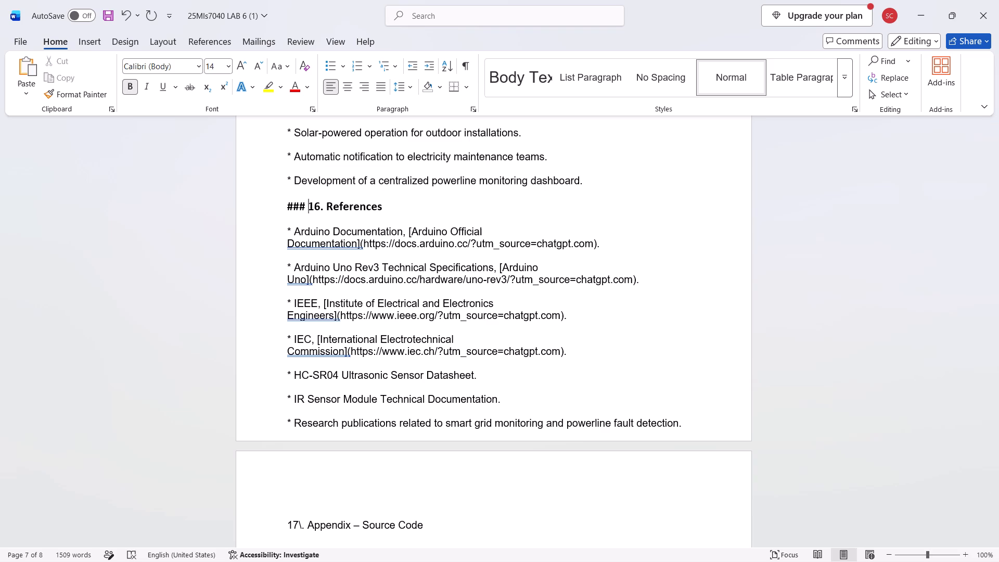
key("Left")
key("BackSpace")
key("BackSpace")
key("BackSpace")
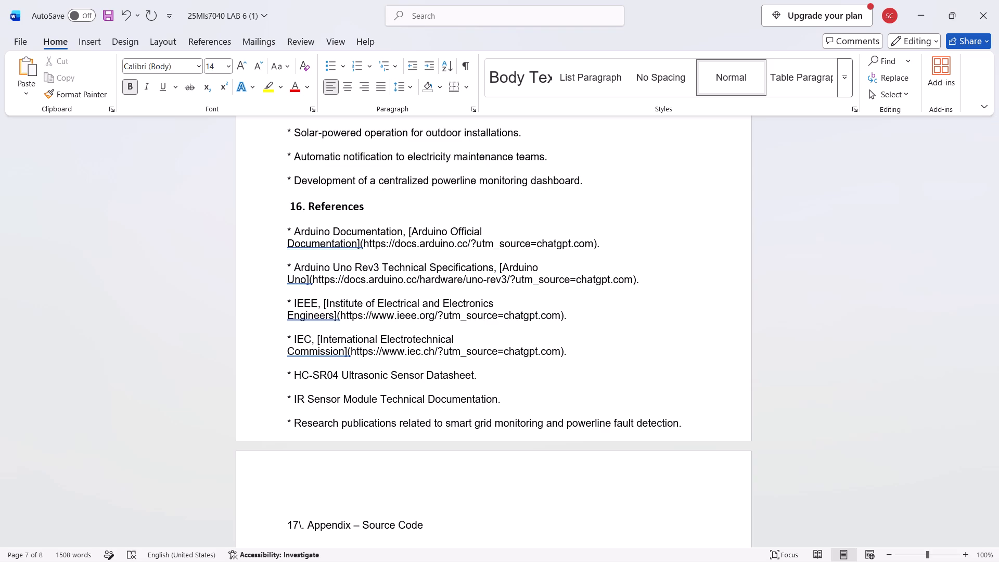
key("Right")
key("BackSpace")
key("BackSpace")
Format the "### Future Scope" heading as Calibri (Body), bold, size 14.
scroll(325, 206, "up", 1)
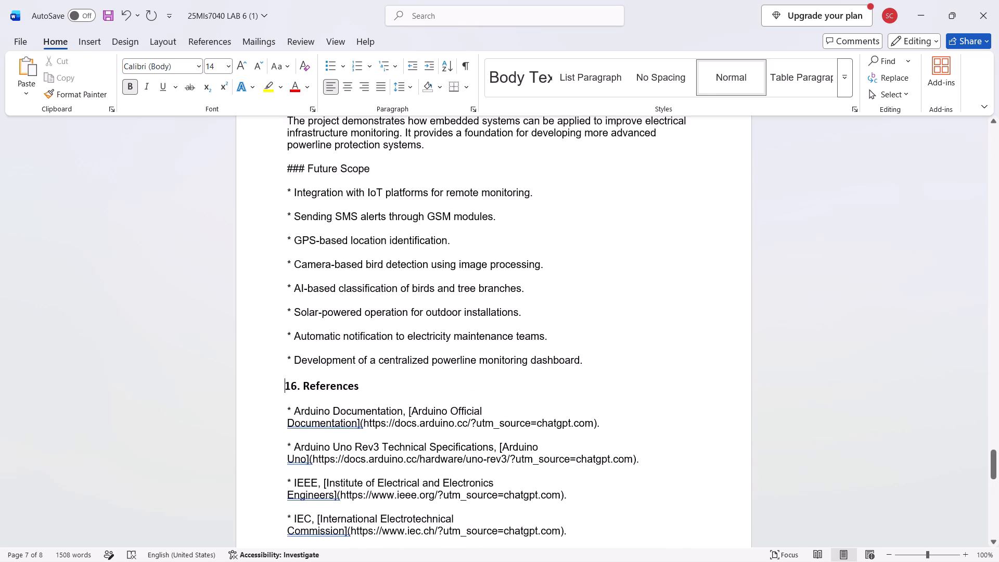
left_click_drag(383, 188, 359, 180)
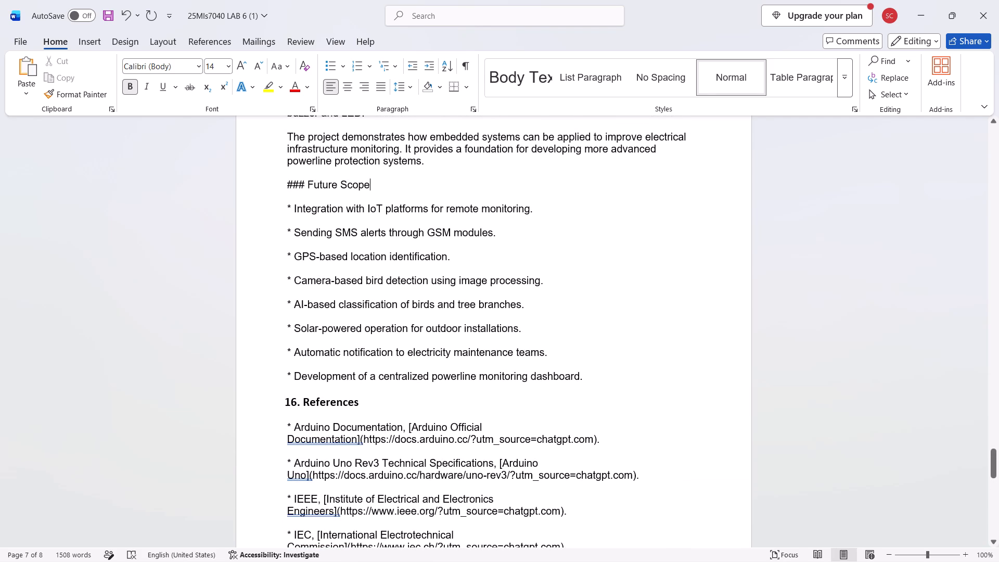
left_click_drag(359, 180, 278, 187)
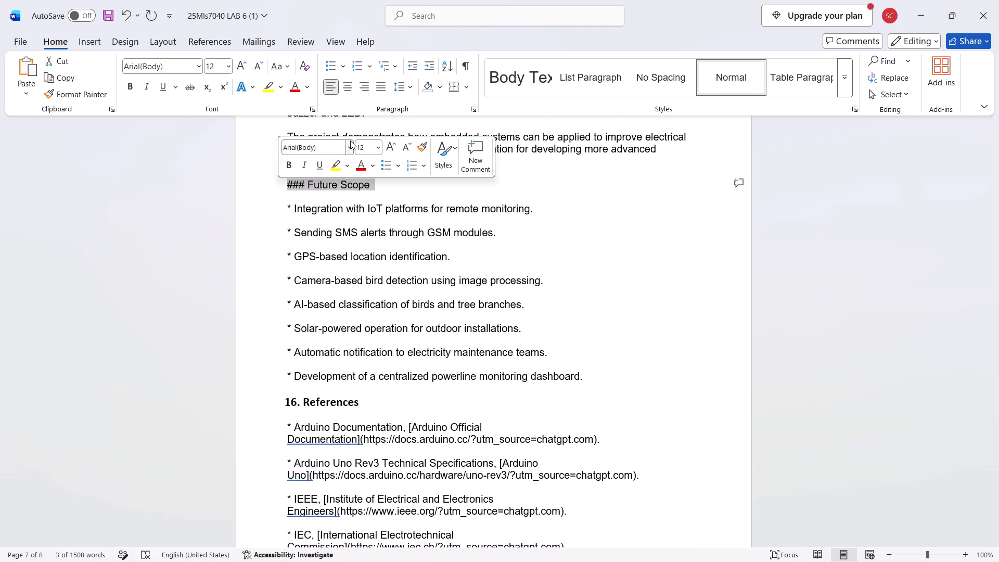
left_click(350, 140)
left_click(348, 203)
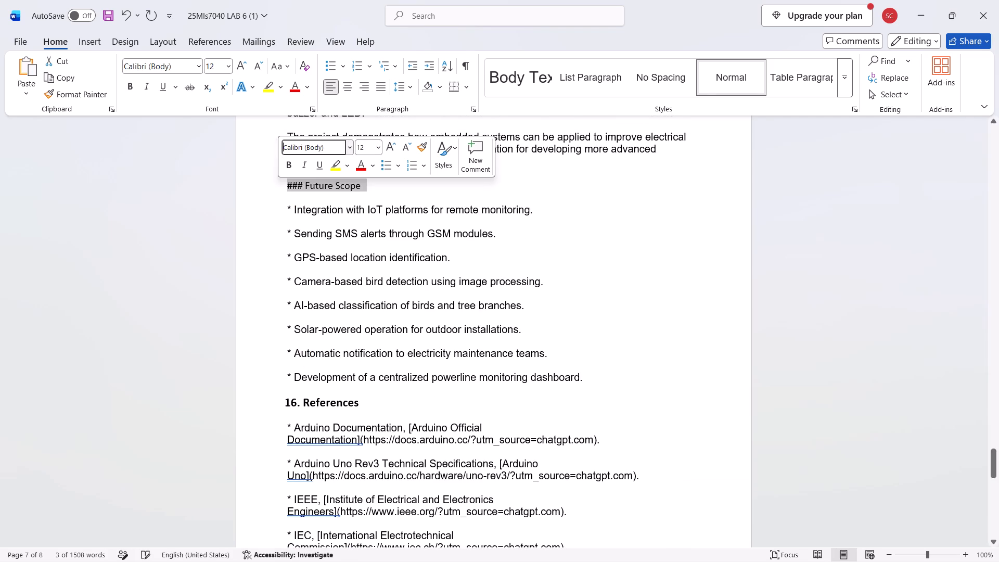
left_click(290, 172)
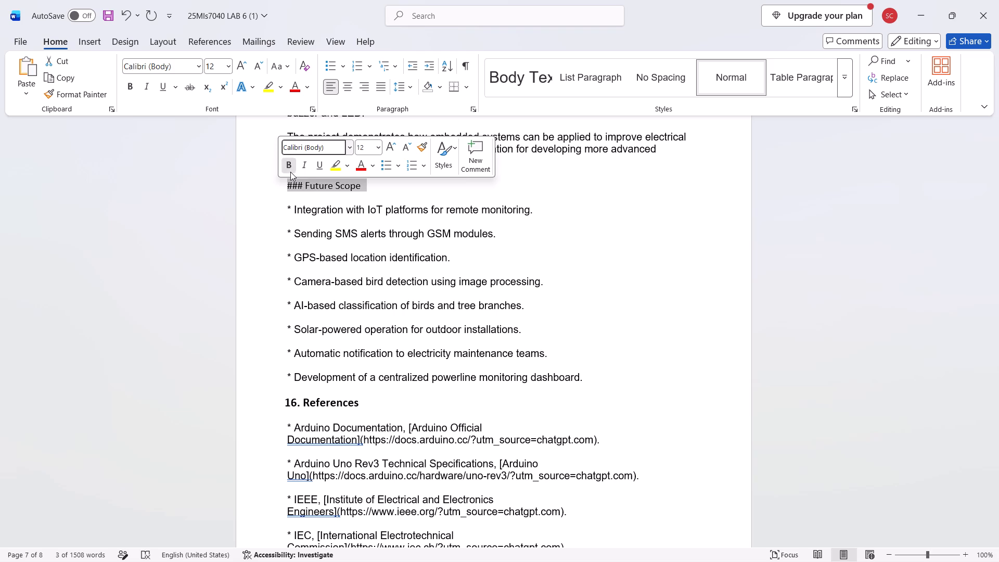
left_click(367, 152)
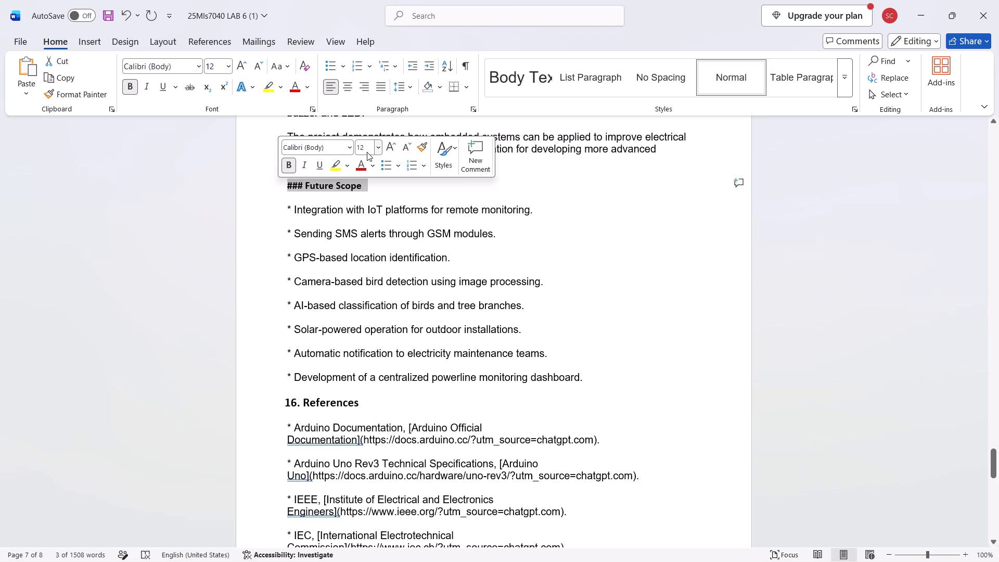
left_click_drag(378, 147, 374, 246)
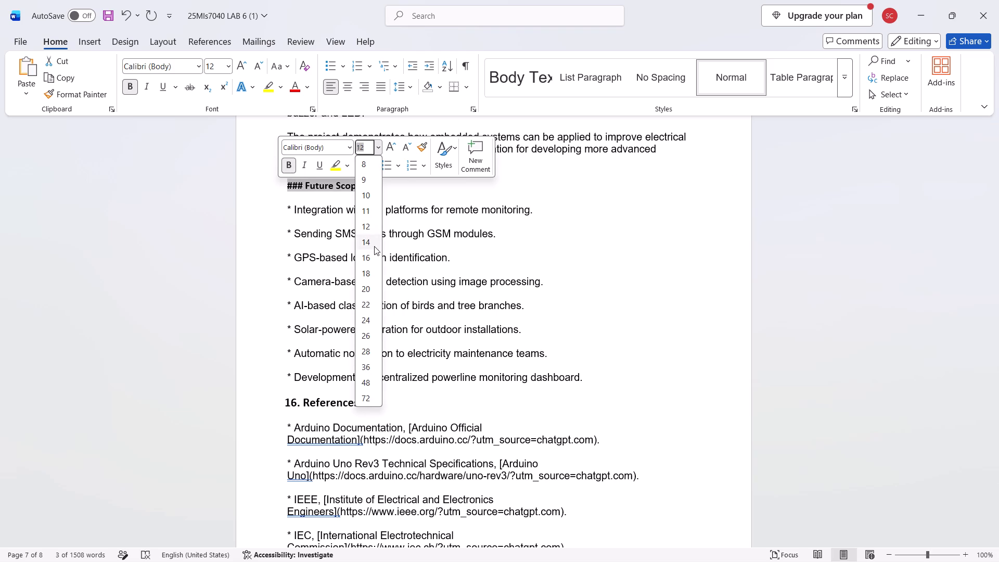
left_click_drag(374, 246, 374, 246)
left_click(374, 246)
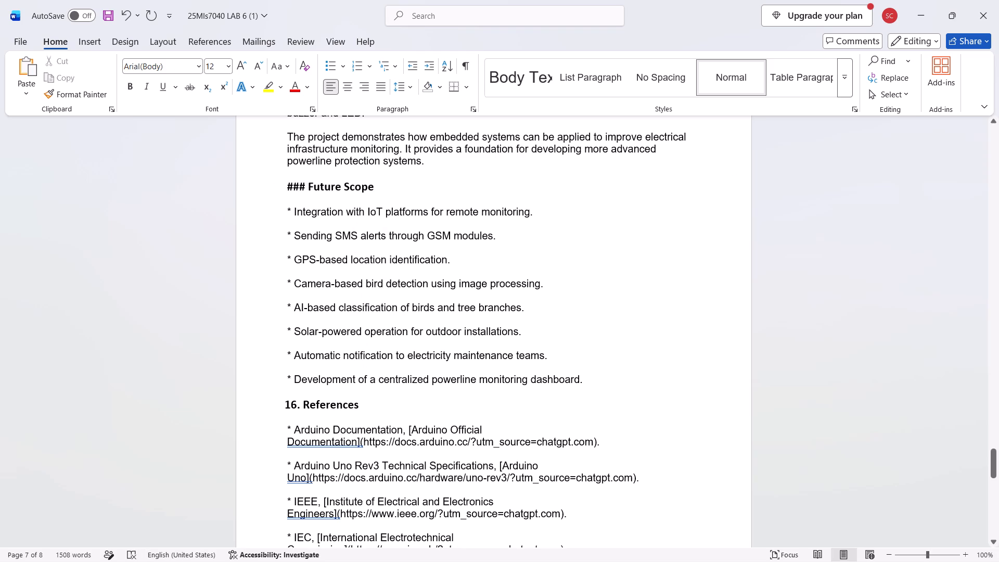
Remove the "###" marks and the following space from the start of the "Future Scope" heading.
left_click(312, 188)
key("Left")
key("BackSpace")
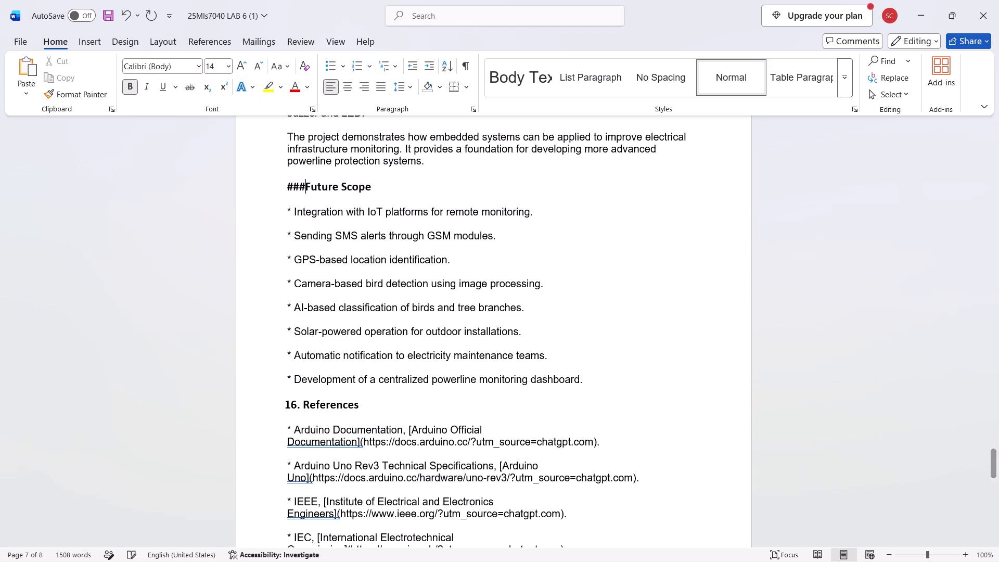
key("BackSpace")
key("BackSpace")
key("BackSpace")
key("BackSpace")
Format the heading text "15\. Conclusion and Future Scope" as bold, Calibri (Body), size 14.
scroll(312, 188, "up", 3)
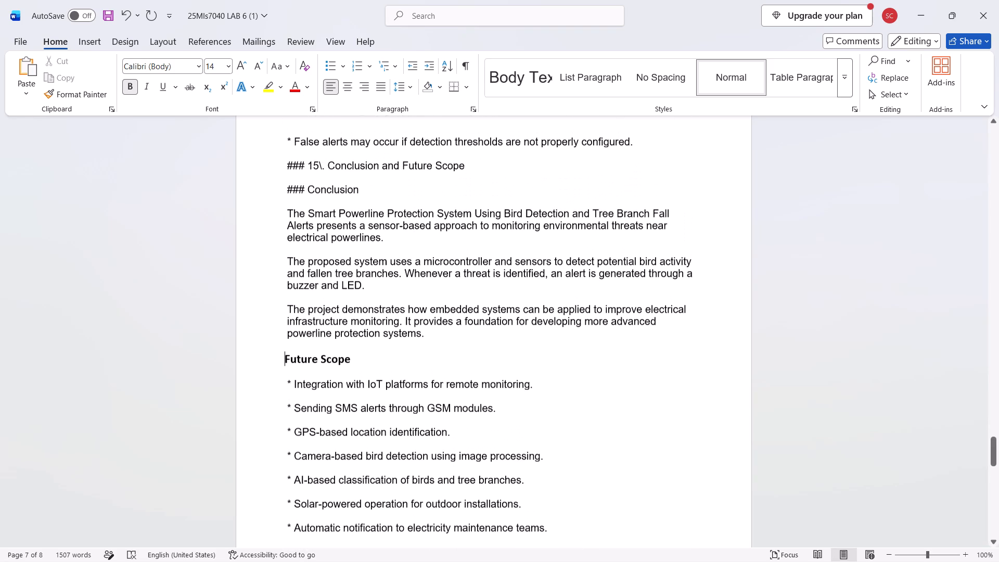
left_click_drag(469, 166, 365, 169)
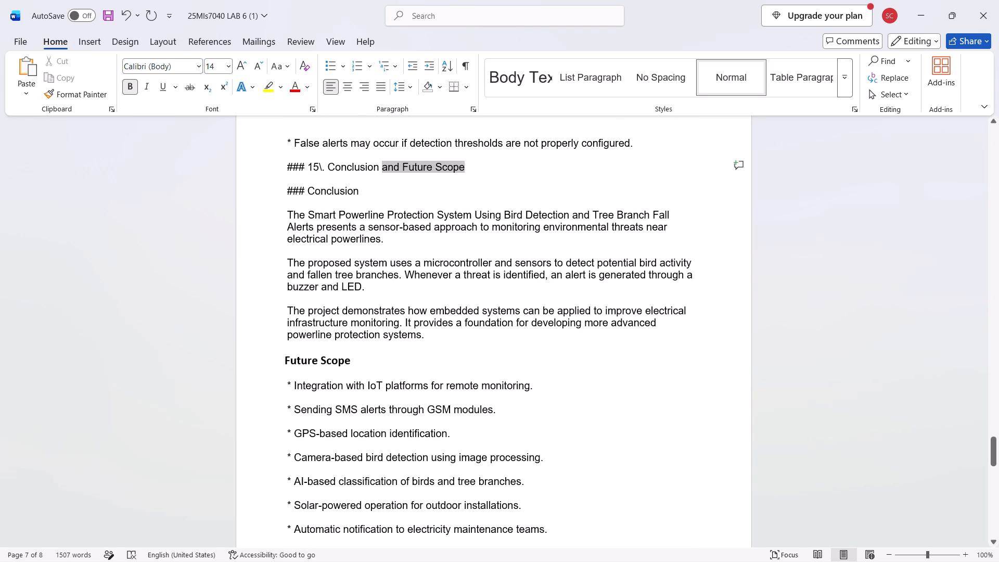
left_click_drag(365, 169, 308, 170)
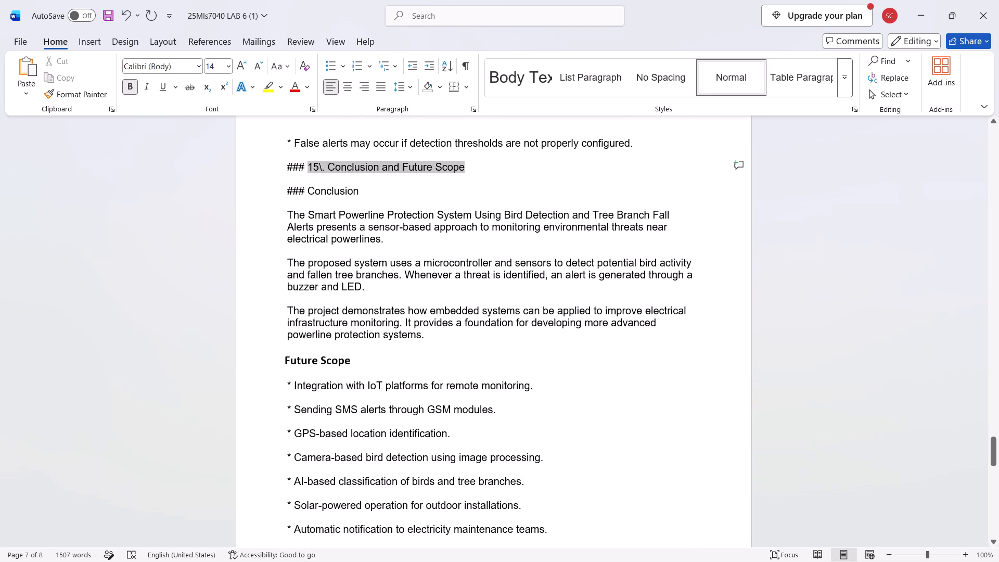
left_click_drag(308, 170, 311, 170)
left_click(327, 149)
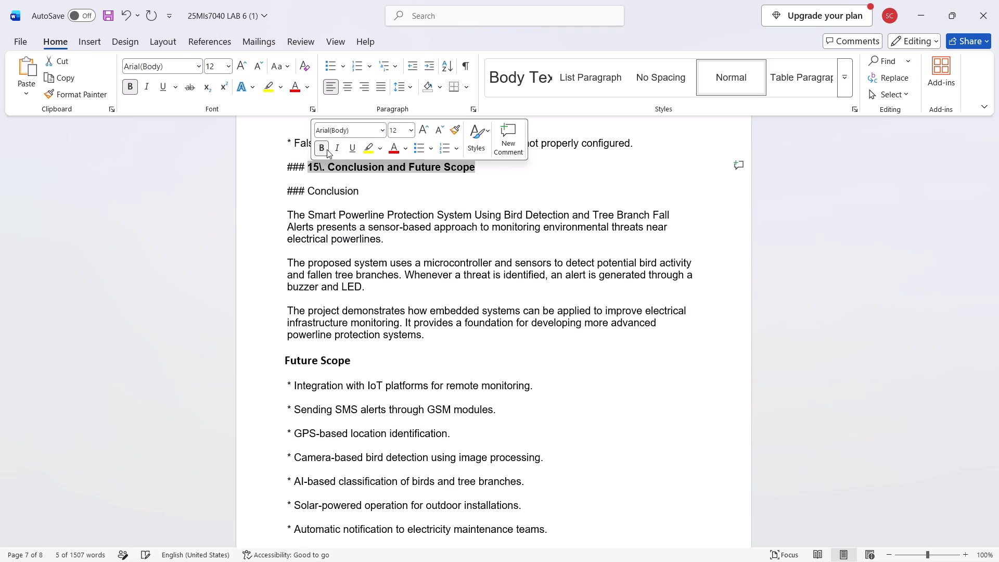
left_click(382, 131)
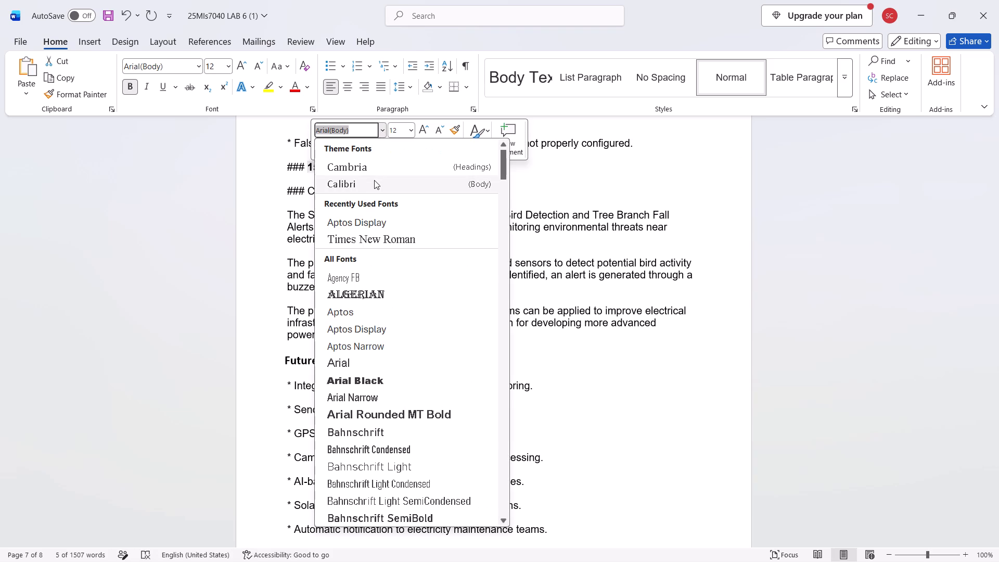
left_click(375, 181)
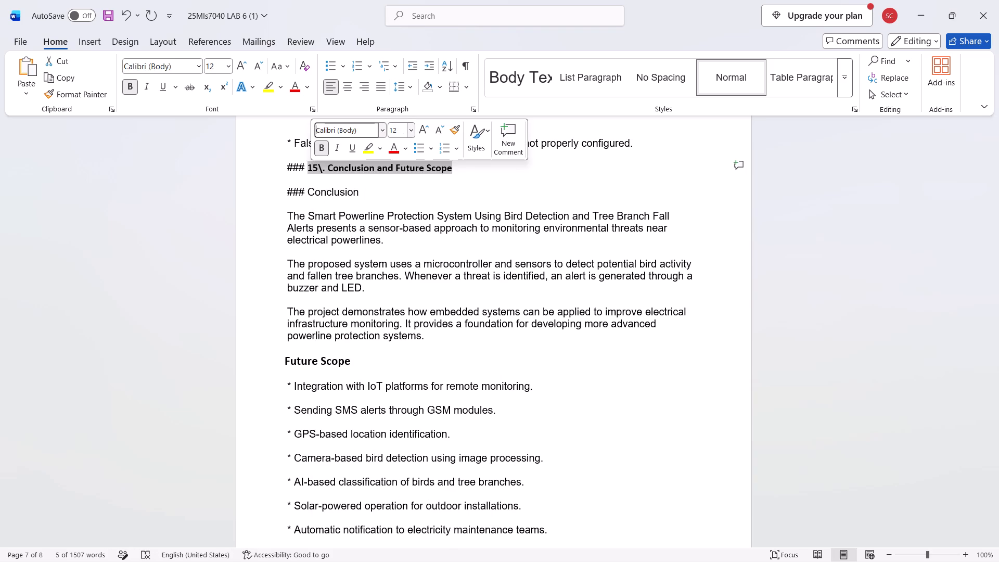
left_click(401, 133)
left_click(401, 133)
key("BackSpace")
key("4")
key("Return")
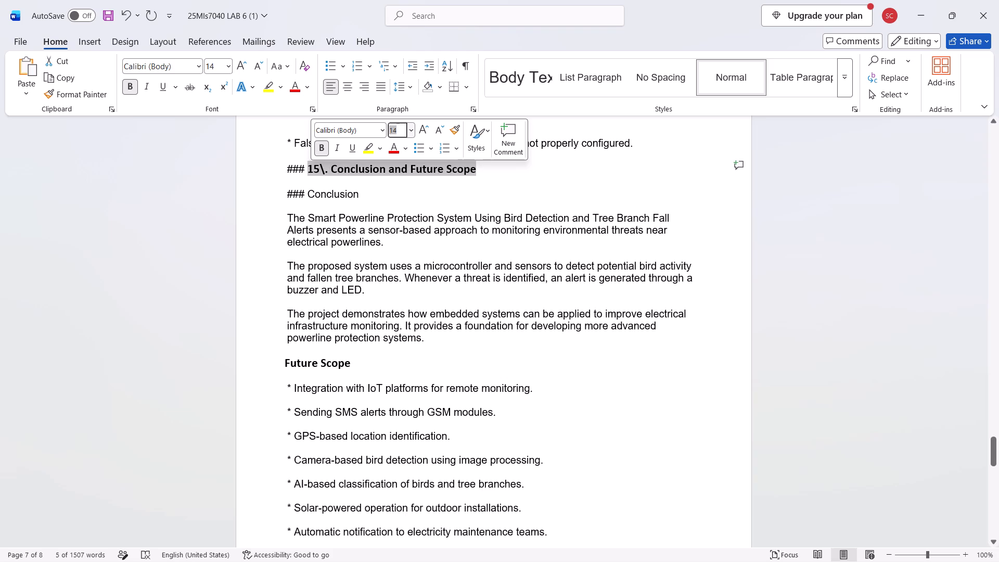
Remove the backslash, the "###" marks and the leading spaces so the section 15 heading reads "15. Conclusion and Future Scope".
left_click(327, 171)
key("Left")
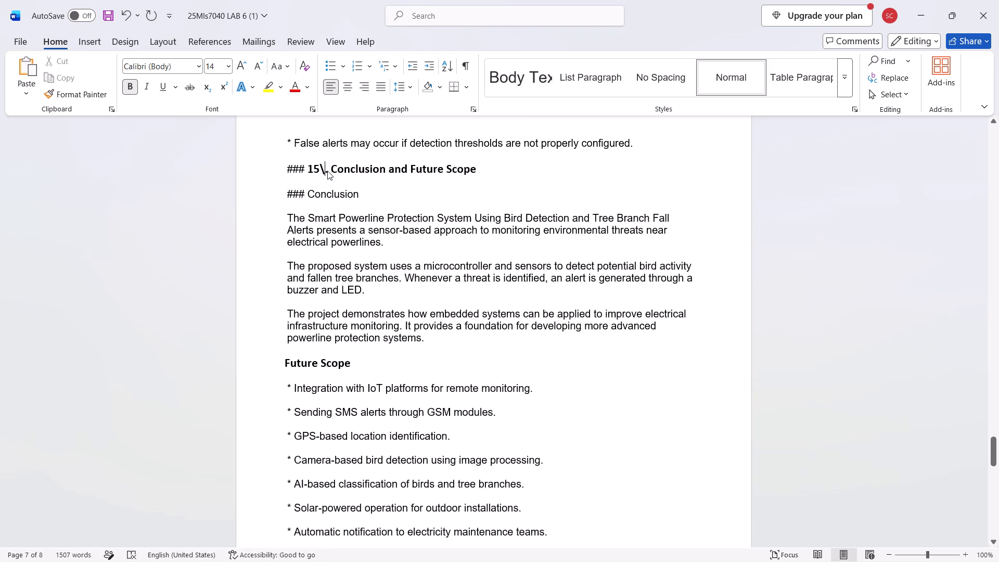
key("BackSpace")
key("Left")
key("Left")
key("BackSpace")
key("BackSpace")
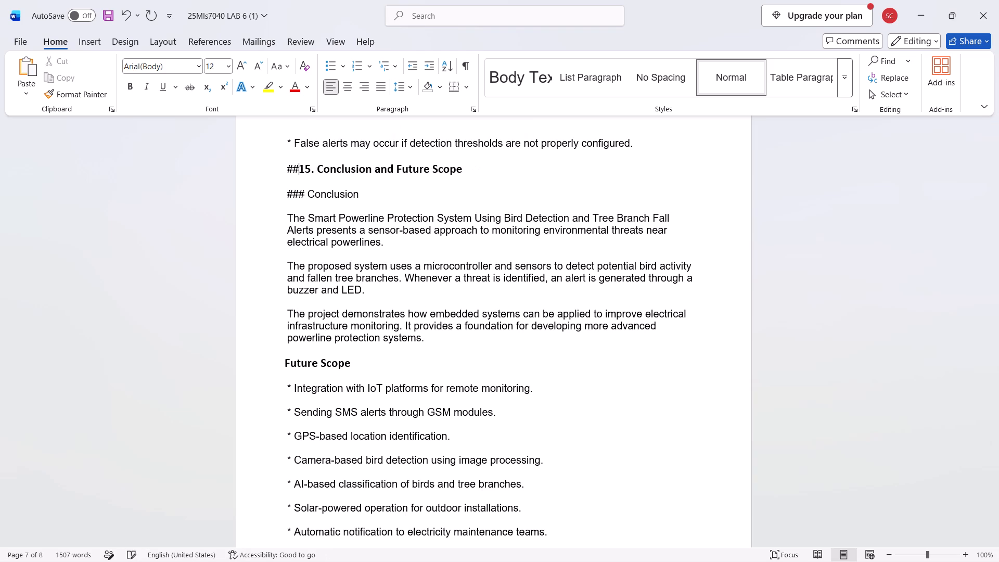
key("BackSpace")
key("BackSpace")
key("BackSpace")
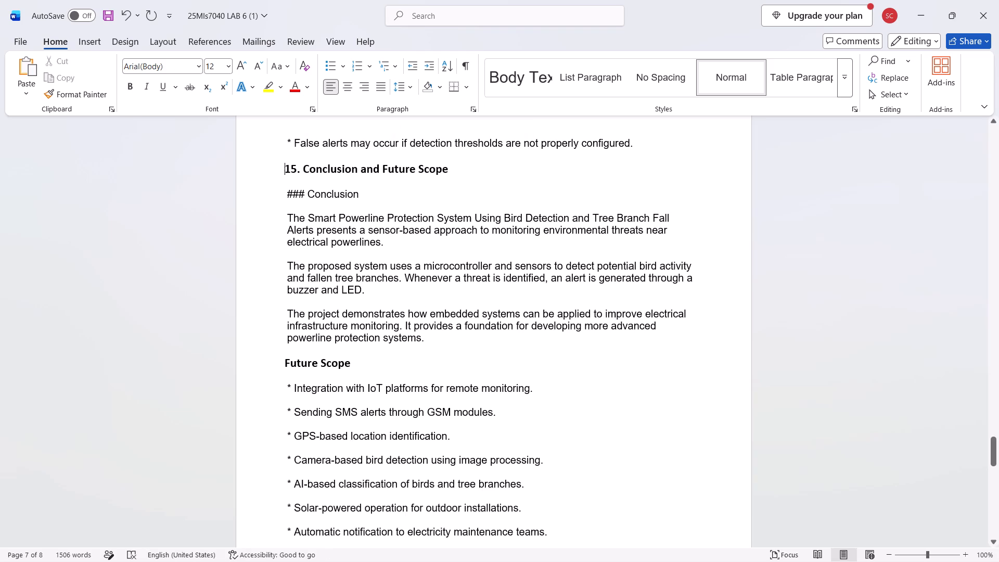
Format the "### Conclusion" heading as Calibri (Body), size 14, bold.
left_click_drag(365, 198, 300, 191)
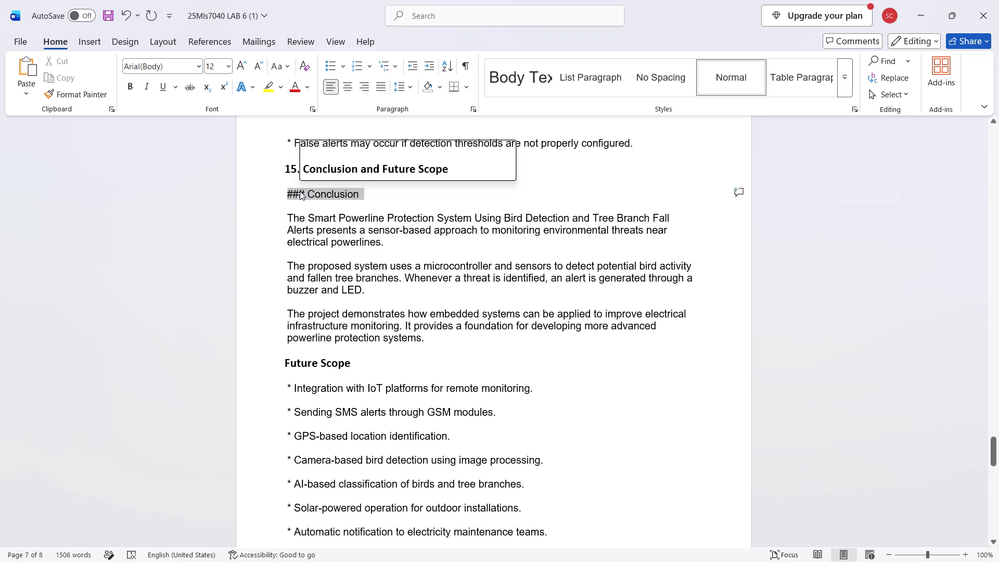
left_click(368, 152)
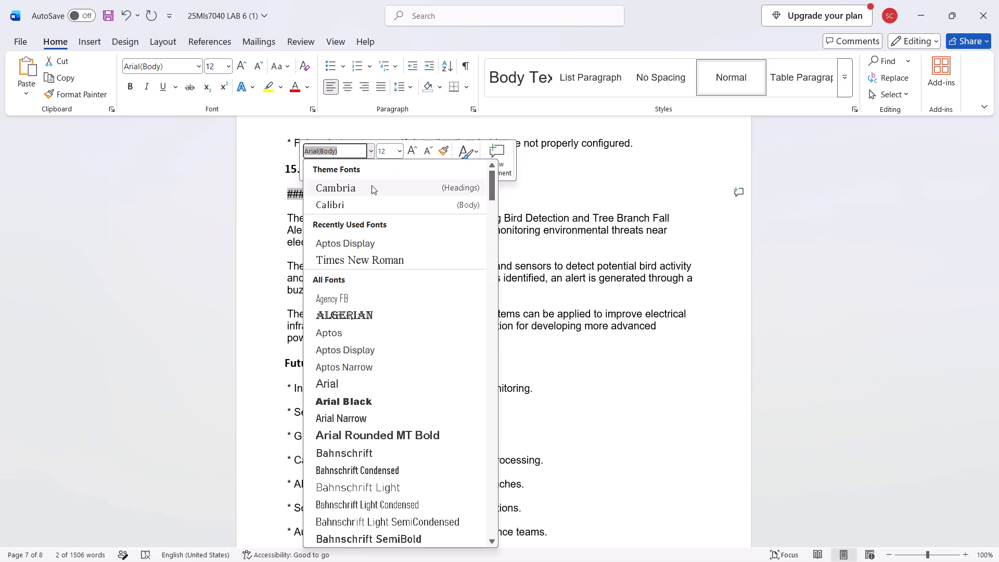
left_click(371, 203)
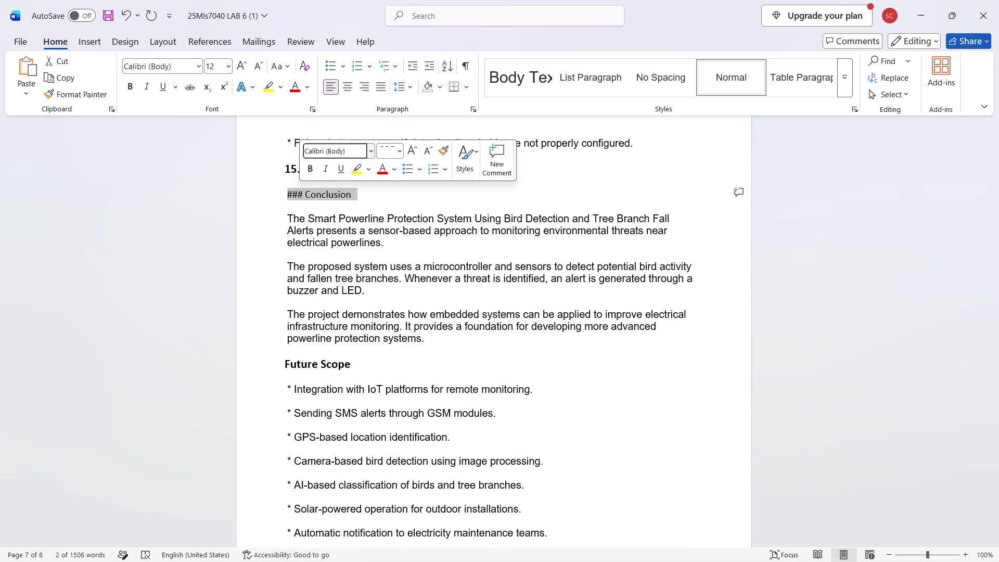
left_click(391, 153)
left_click(391, 153)
key("BackSpace")
key("4")
key("Return")
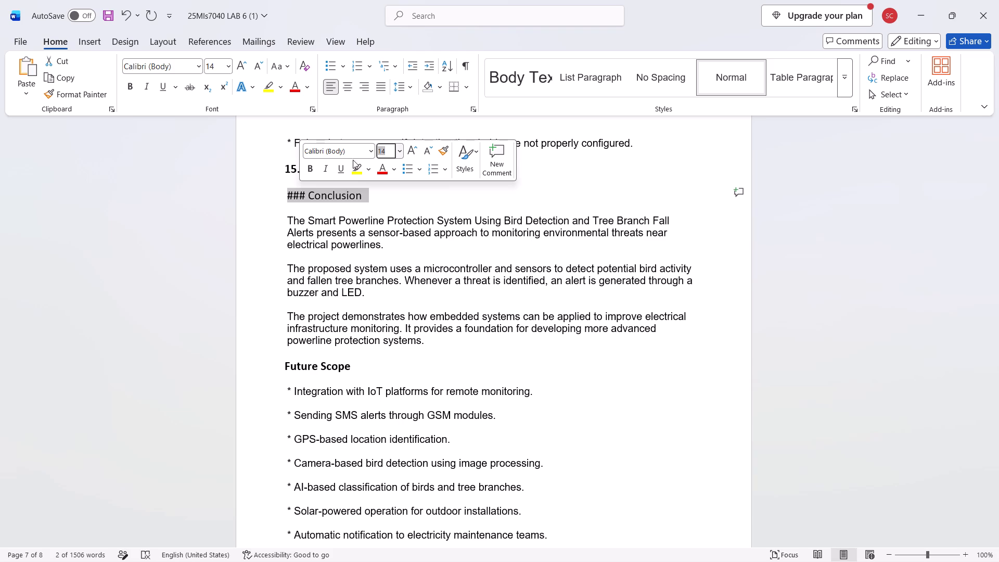
left_click(309, 170)
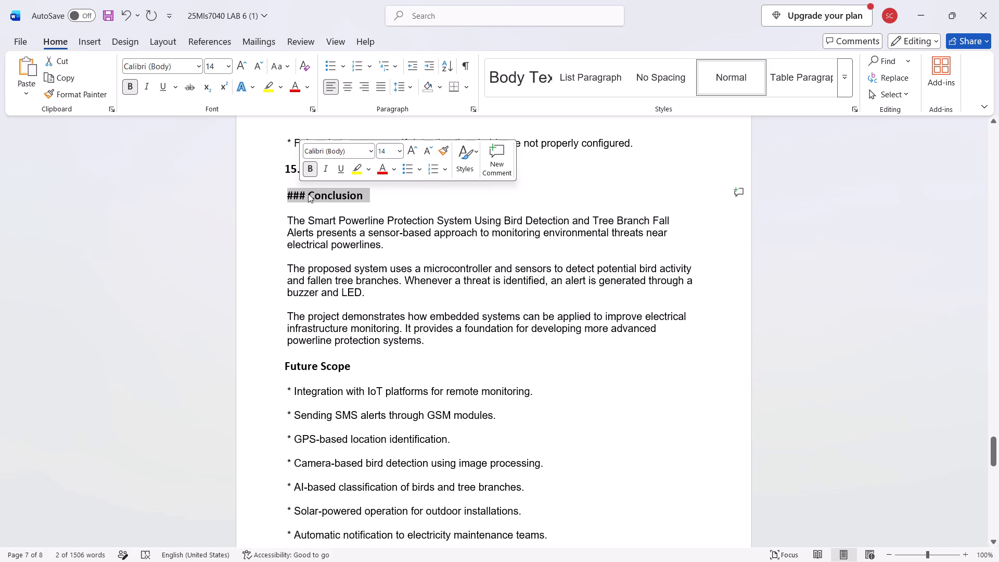
Replace the "###" marks and the following space before the "Conclusion" subheading with a single extra space.
left_click(308, 193)
key("BackSpace")
key("BackSpace")
key("BackSpace")
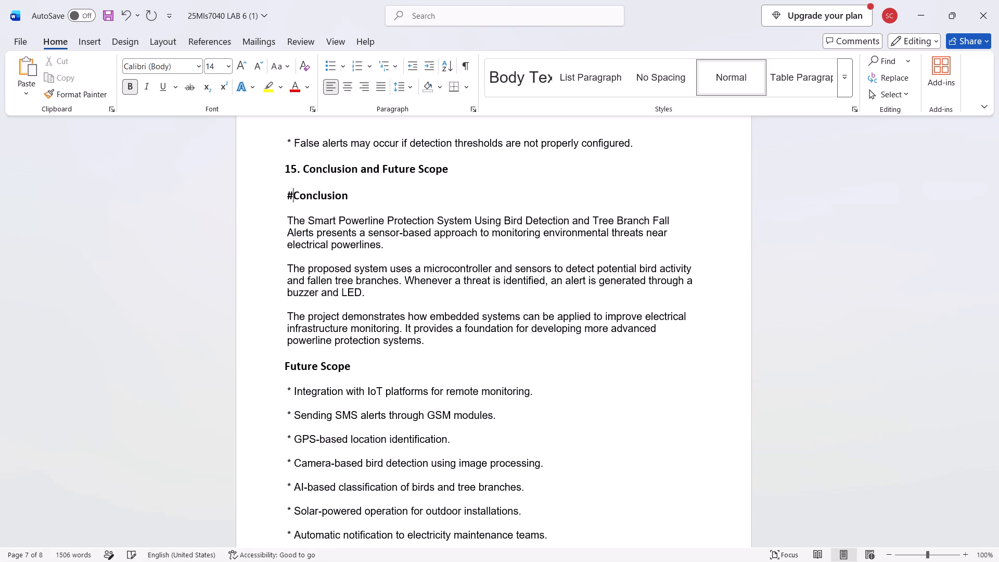
key("BackSpace")
key("space")
Insert one space at the start of the "Future Scope" subheading below the conclusion paragraphs.
key("Down")
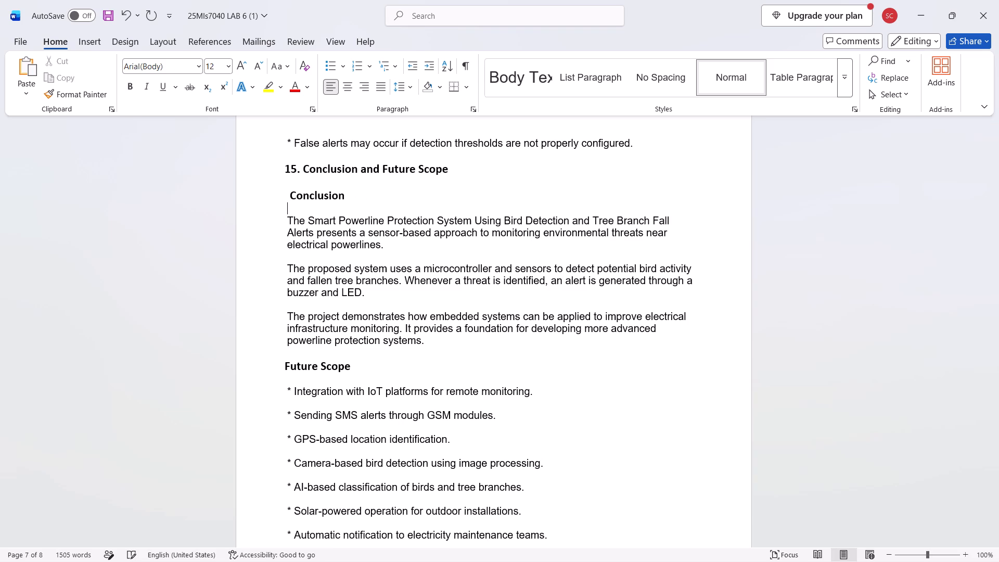
key("Down")
key("Down")
key("Down")
key("Down")
key("Down")
key("Down")
key("Down")
key("Down")
key("Down")
key("Down")
key("Down")
key("Down")
key("Down")
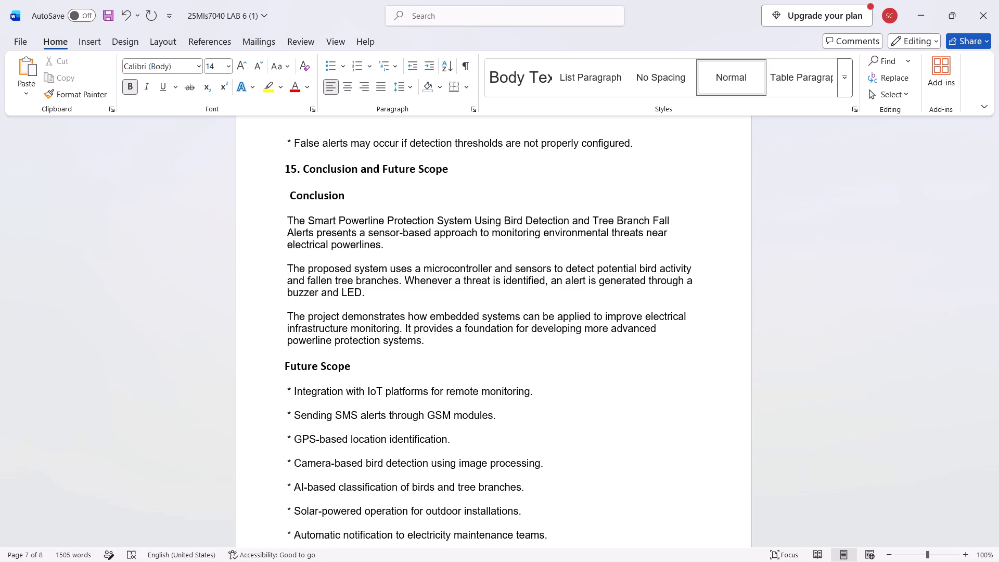
key("Left")
key("space")
Format the heading text "14\. Limitations" as Calibri (Body), bold, size 14.
scroll(308, 193, "up", 2)
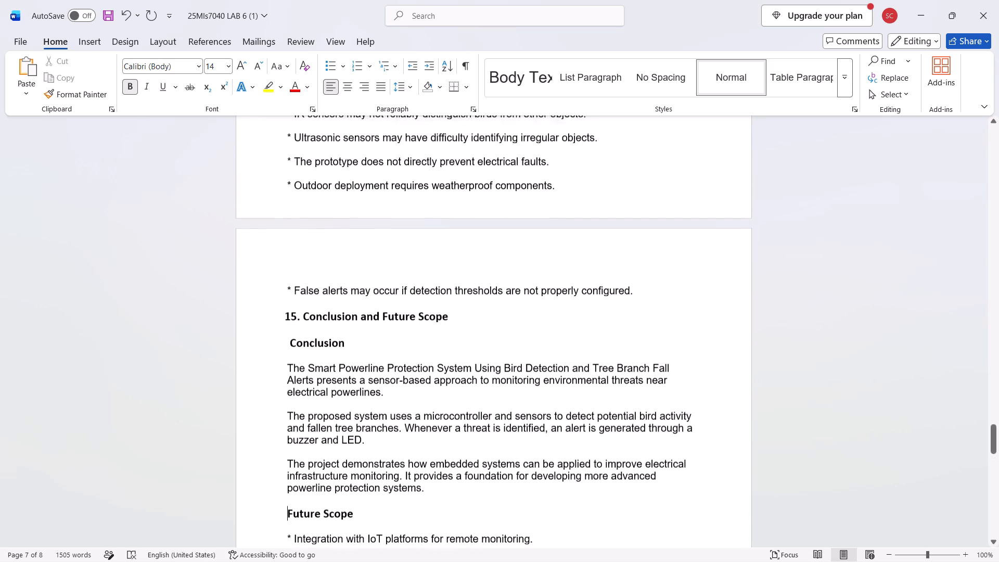
scroll(308, 193, "up", 1)
scroll(308, 193, "down", 1)
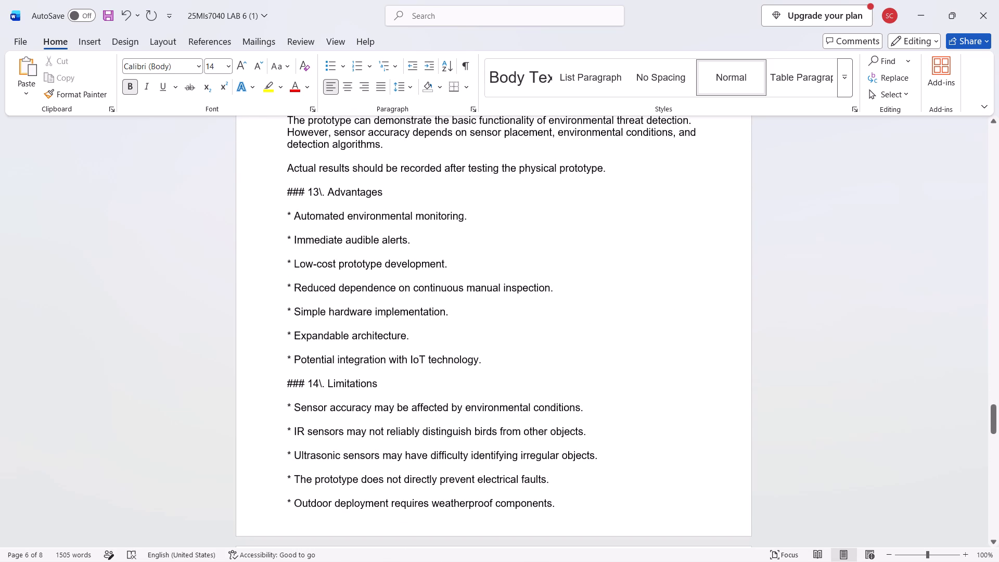
left_click_drag(378, 385, 316, 381)
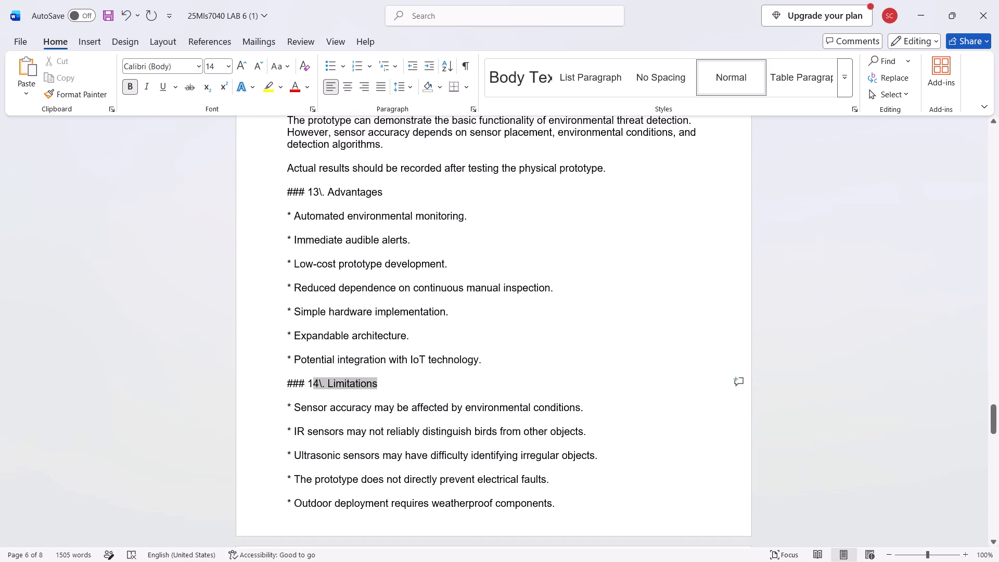
left_click_drag(316, 381, 309, 381)
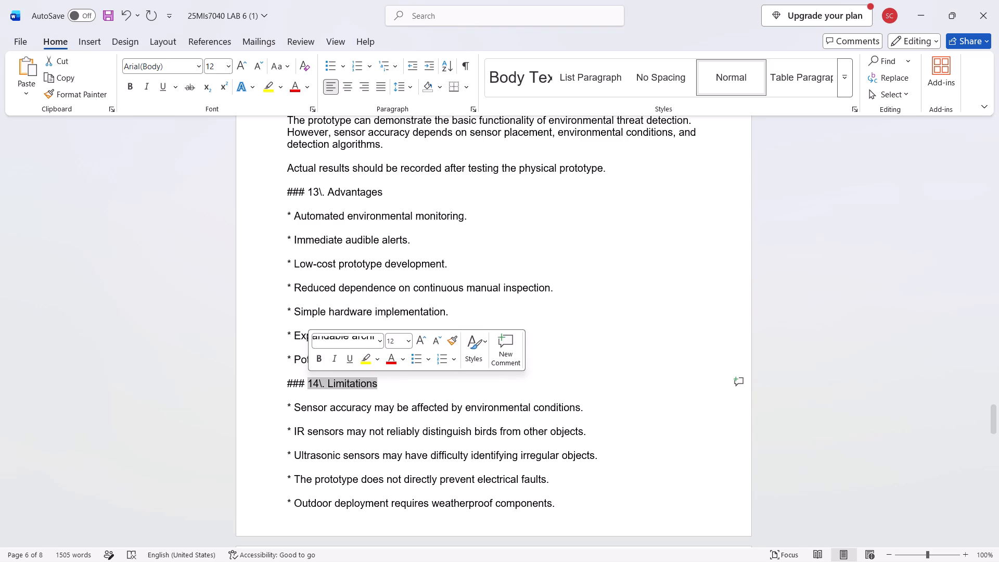
left_click(377, 340)
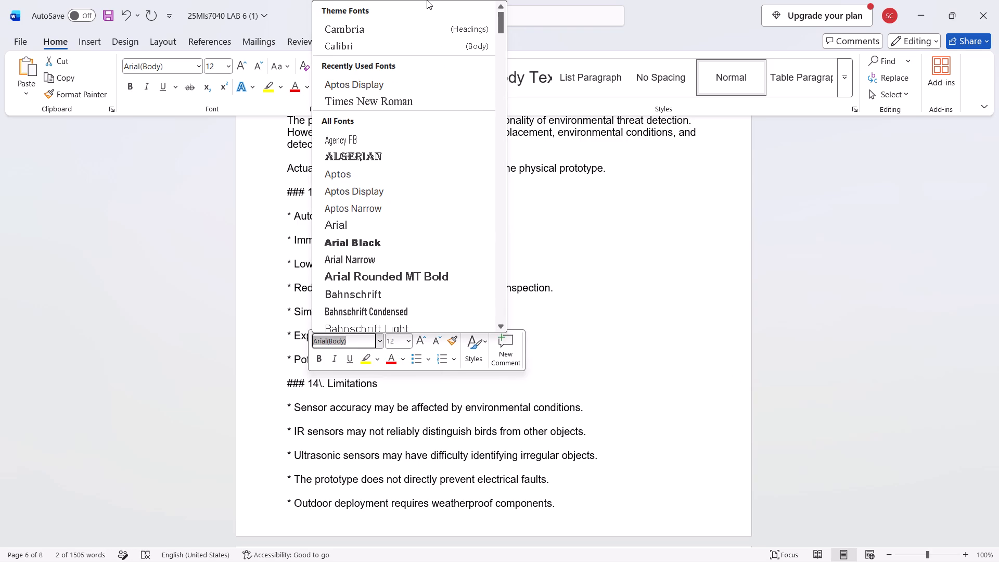
left_click(407, 43)
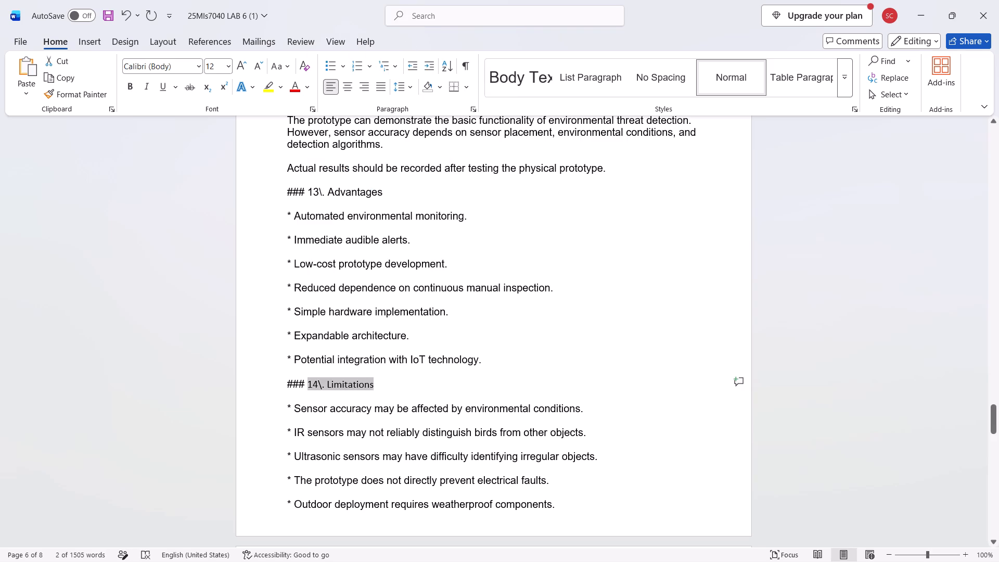
left_click_drag(375, 379, 311, 386)
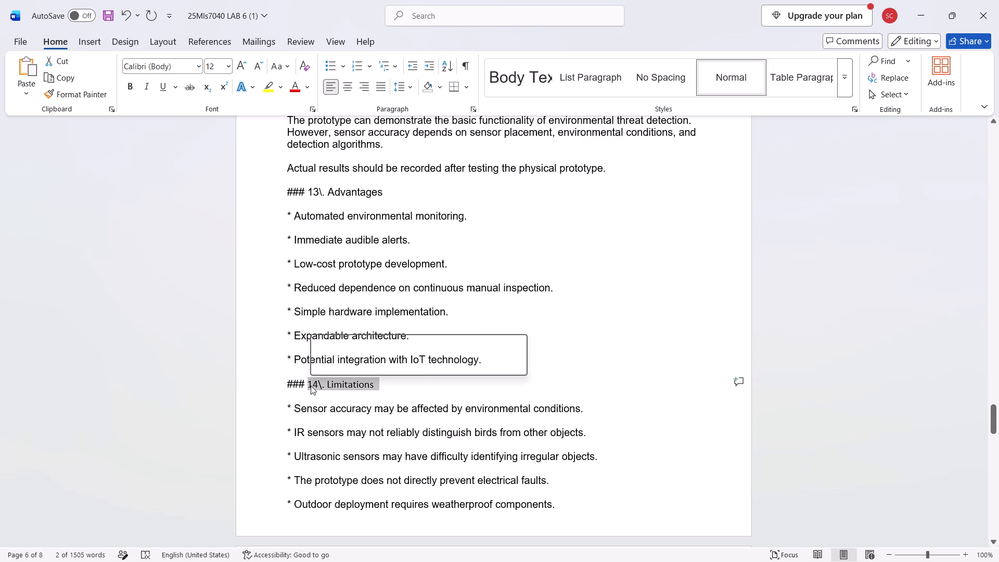
left_click(325, 358)
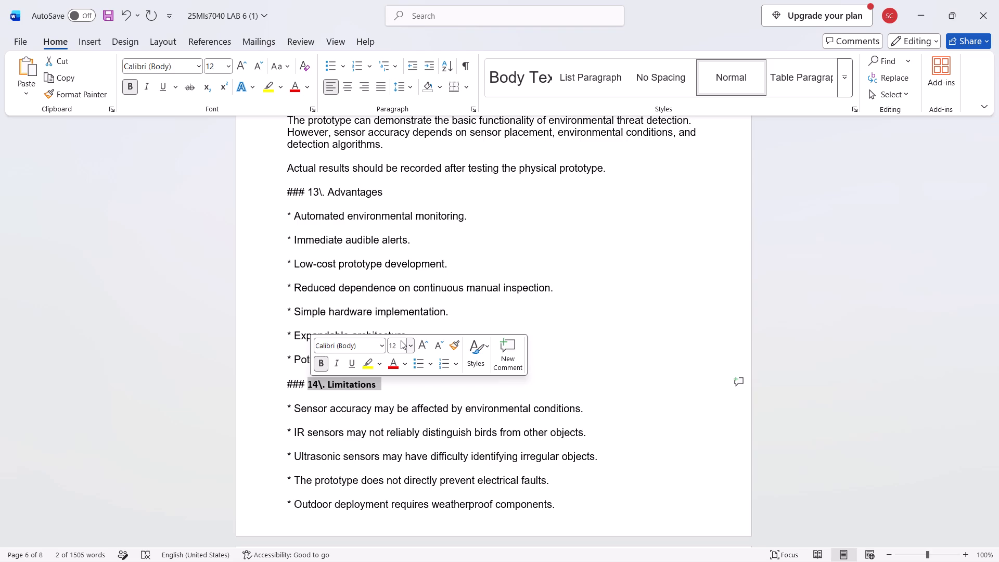
left_click(401, 340)
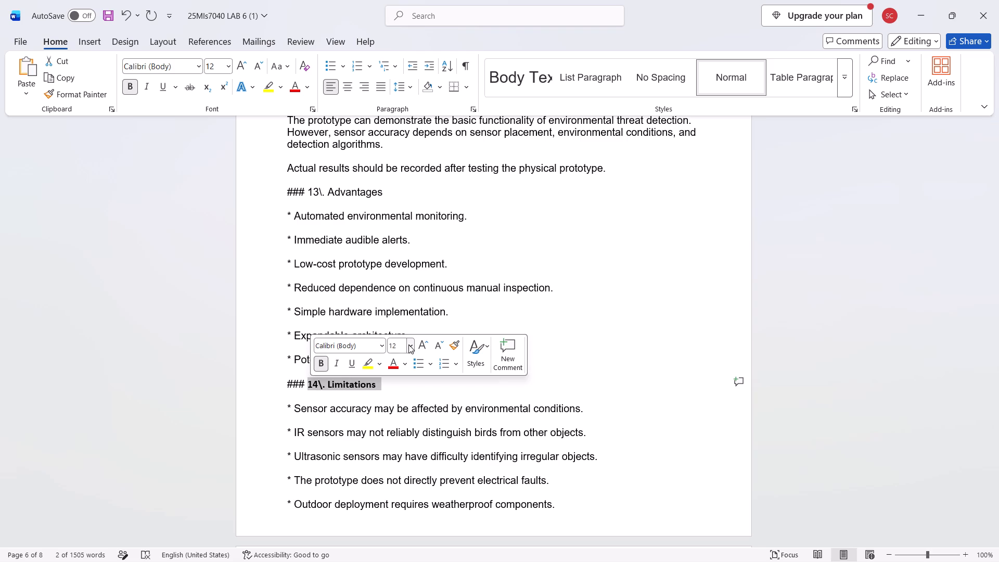
left_click(407, 343)
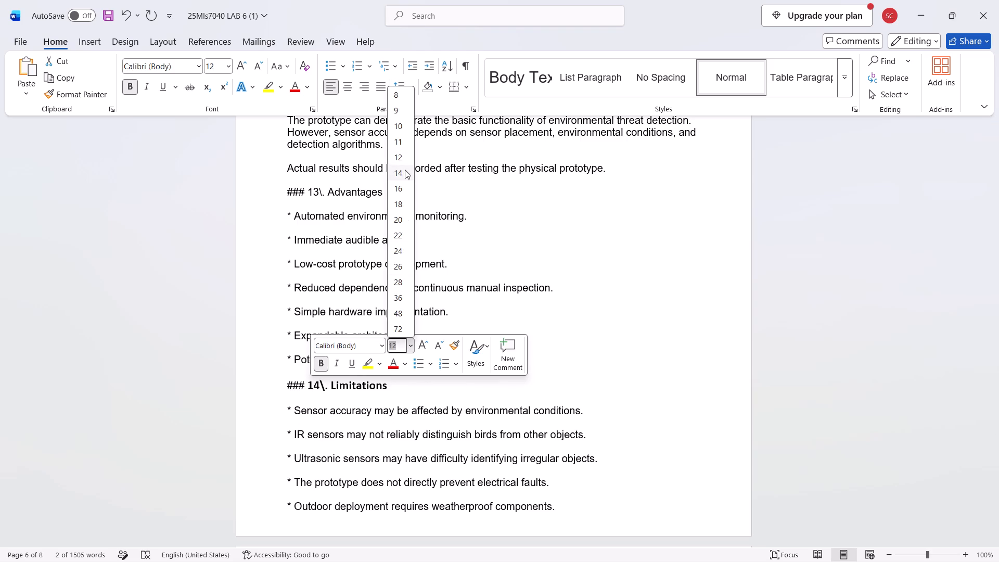
left_click(404, 170)
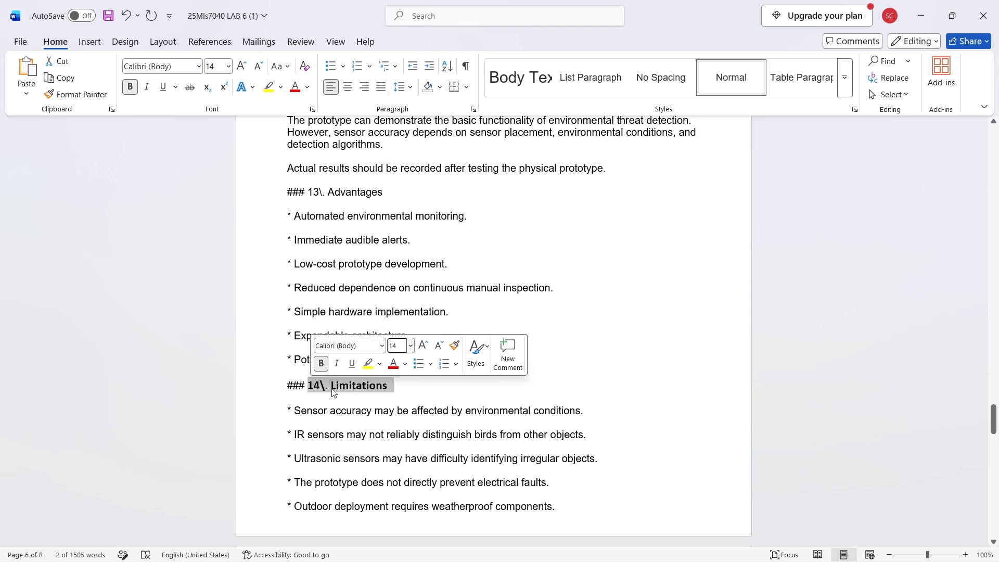
Remove the backslash, the "###" marks and the space after them so the heading reads "14. Limitations".
left_click(324, 386)
key("BackSpace")
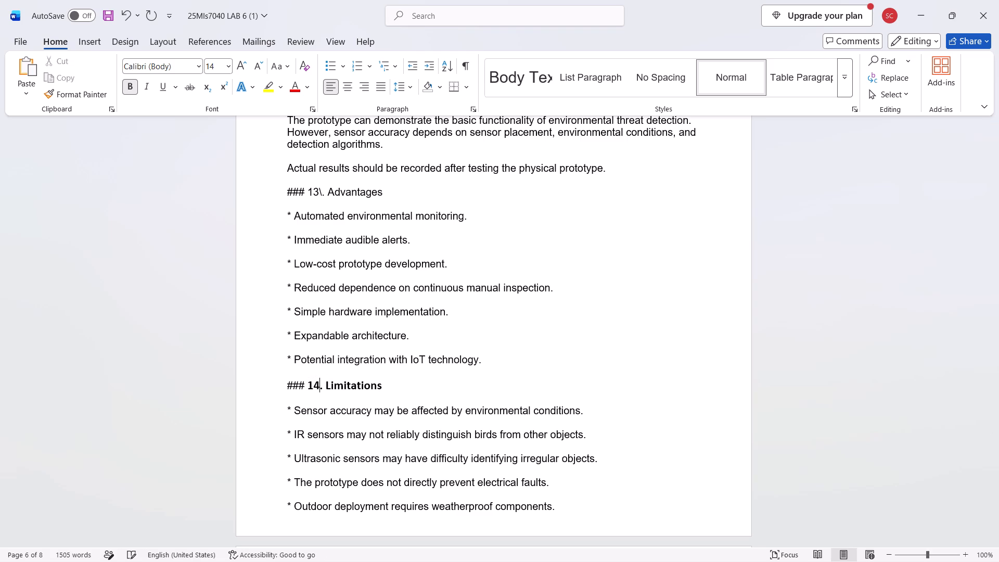
key("Left")
key("Left")
key("BackSpace")
key("BackSpace")
key("BackSpace")
key("BackSpace")
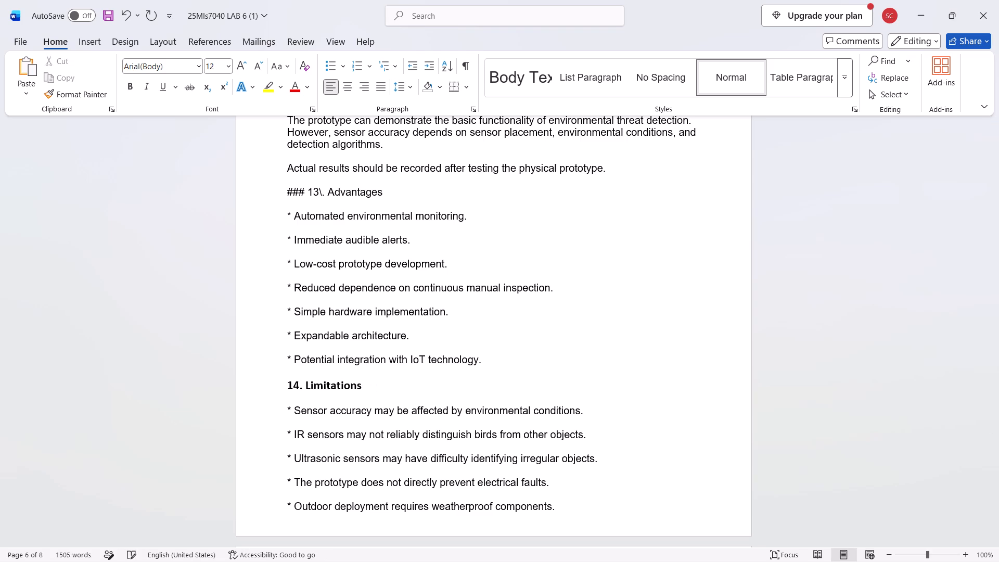
Remove the leftover space at the start of the "14. Limitations" heading.
key("BackSpace")
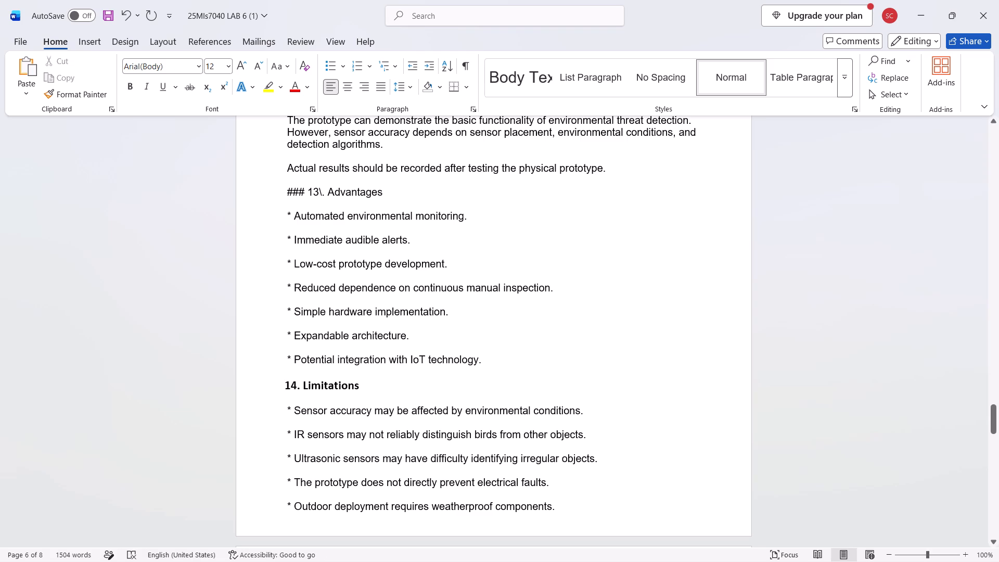
Format the heading text "13\. Advantages" as Calibri (Body), bold, size 14.
left_click_drag(404, 189, 308, 187)
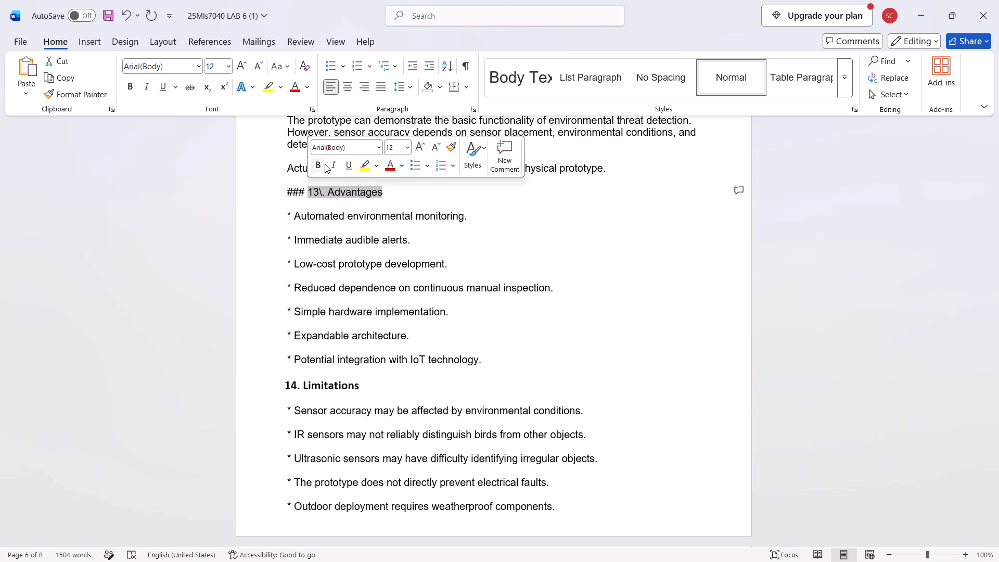
left_click(325, 164)
left_click(379, 149)
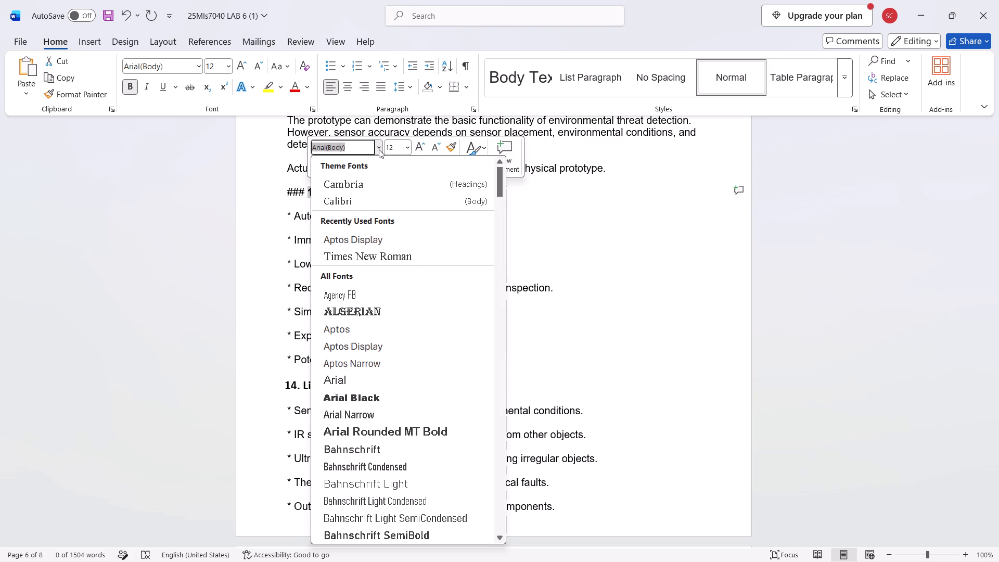
left_click(367, 199)
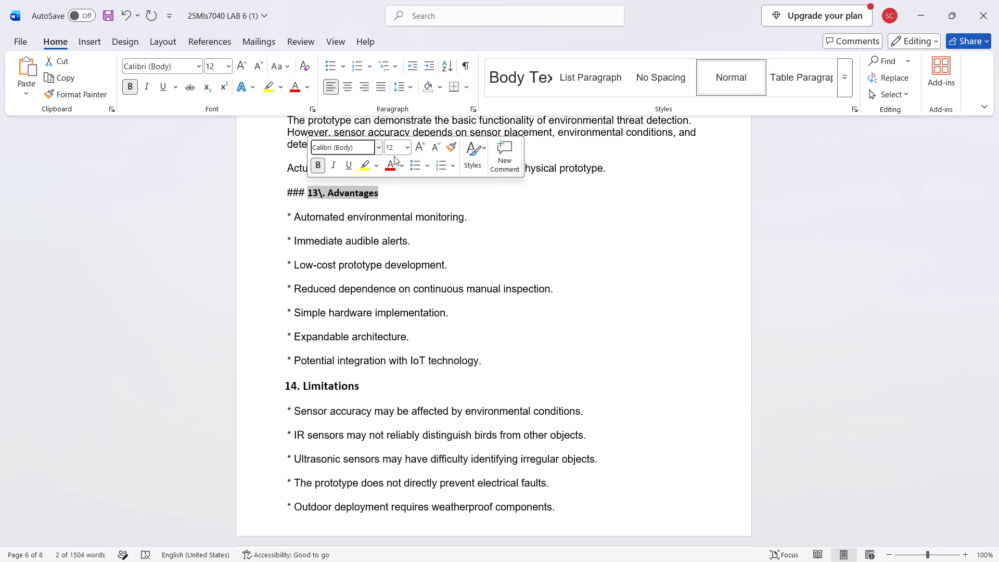
left_click(396, 151)
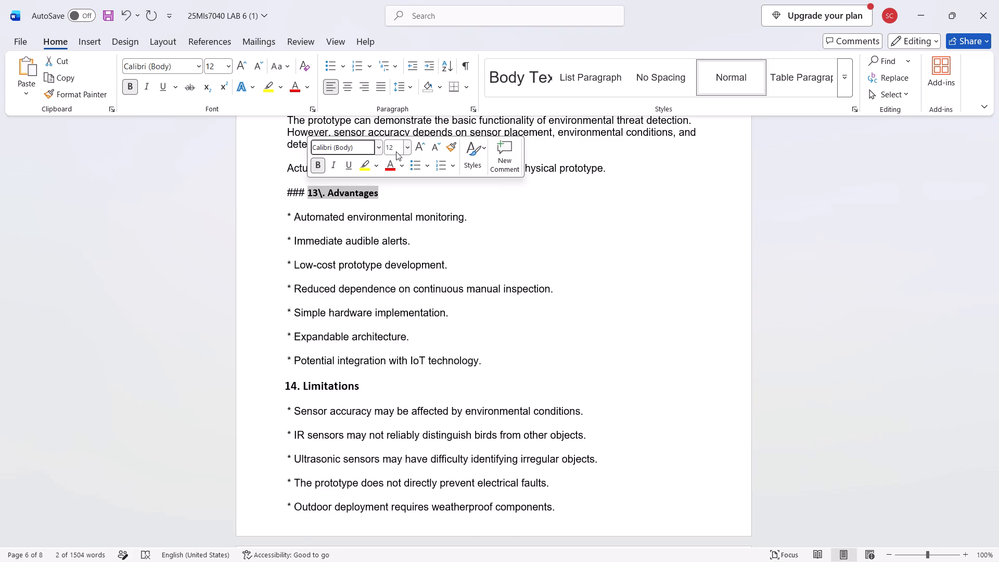
left_click(398, 146)
left_click(398, 146)
key("BackSpace")
key("4")
key("Return")
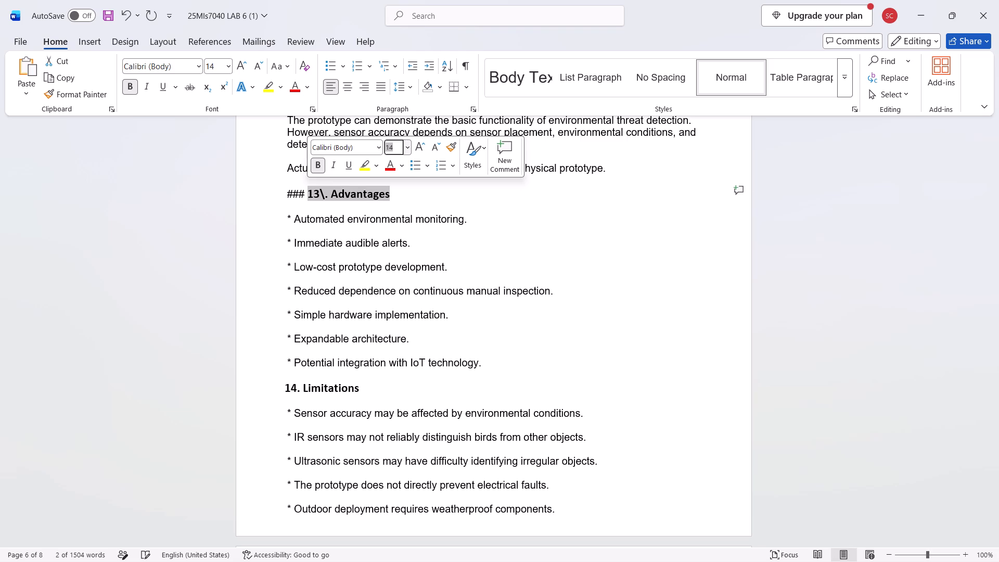
Remove the "###" marks, the spaces before the number and the backslash so the heading reads "13. Advantages".
left_click(312, 195)
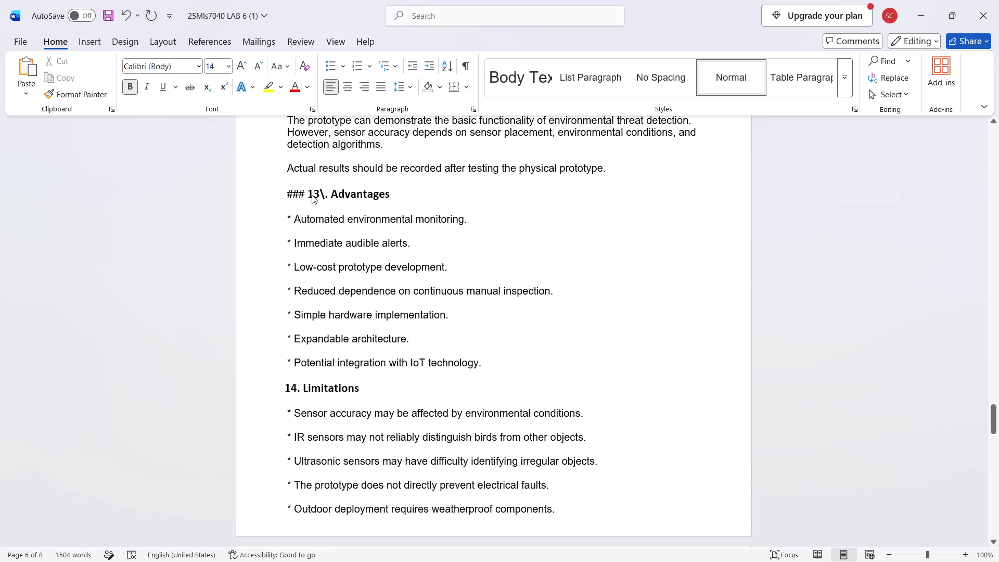
key("Left")
key("BackSpace")
key("BackSpace")
key("BackSpace")
key("BackSpace")
key("BackSpace")
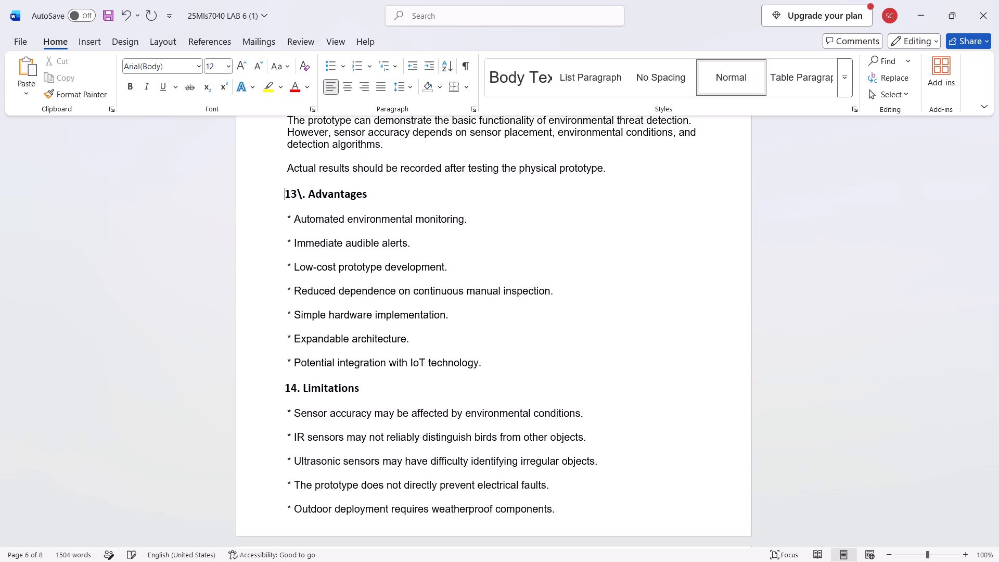
key("Right")
key("Right")
key("Right")
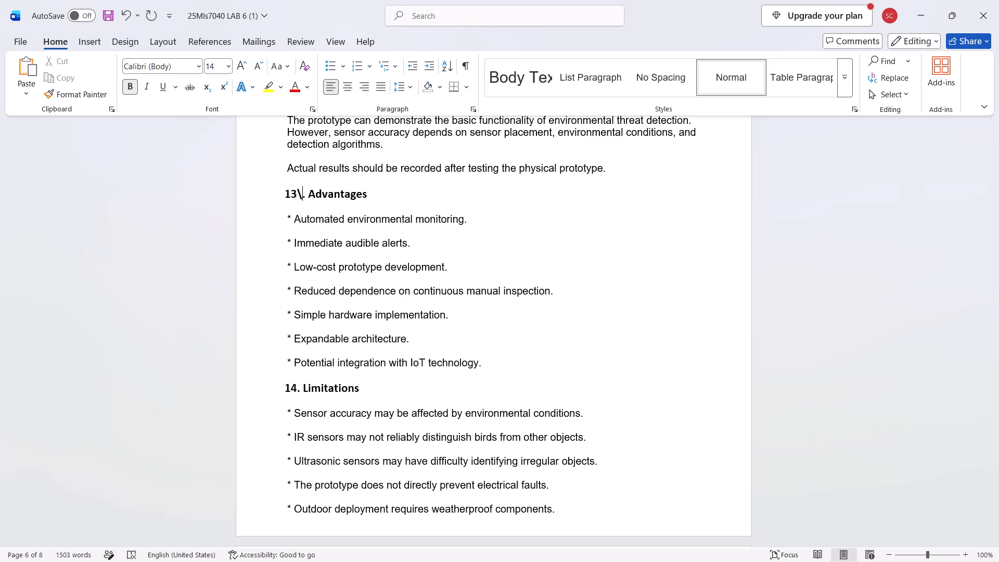
key("BackSpace")
Format the heading text "12\. Results and Discussion" as Calibri (Body), bold, size 14.
scroll(312, 195, "up", 1)
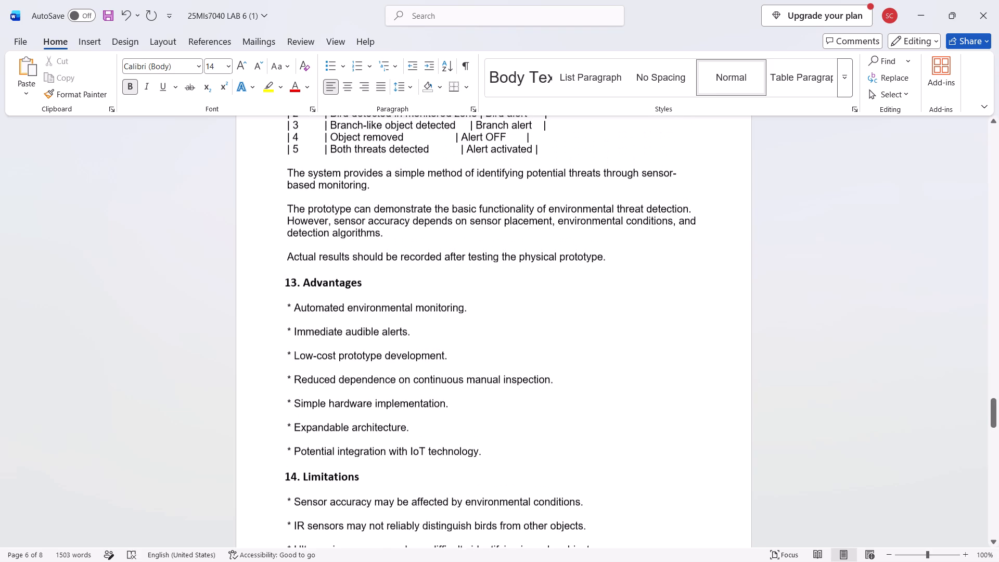
scroll(312, 195, "up", 3)
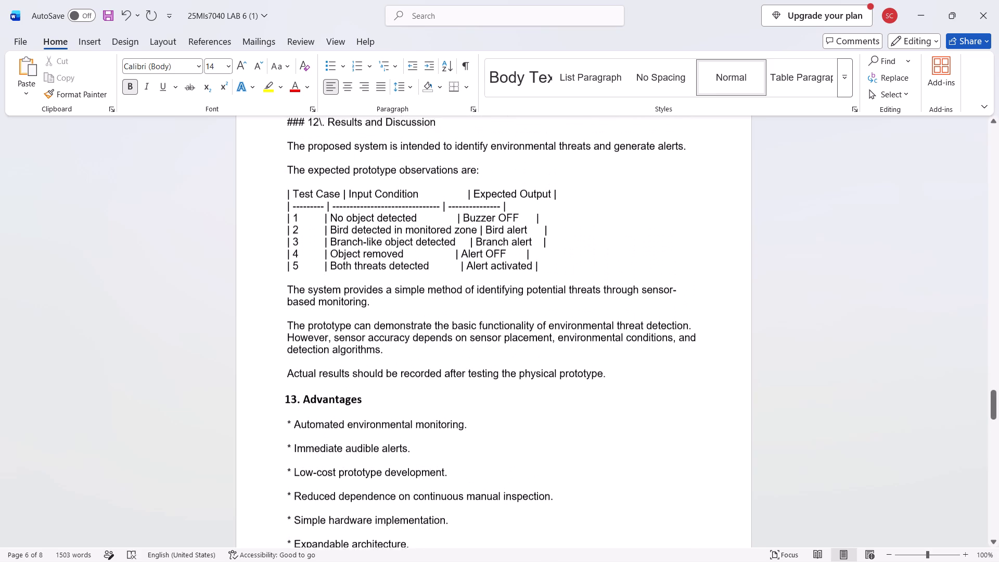
scroll(312, 195, "up", 3)
scroll(312, 195, "down", 1)
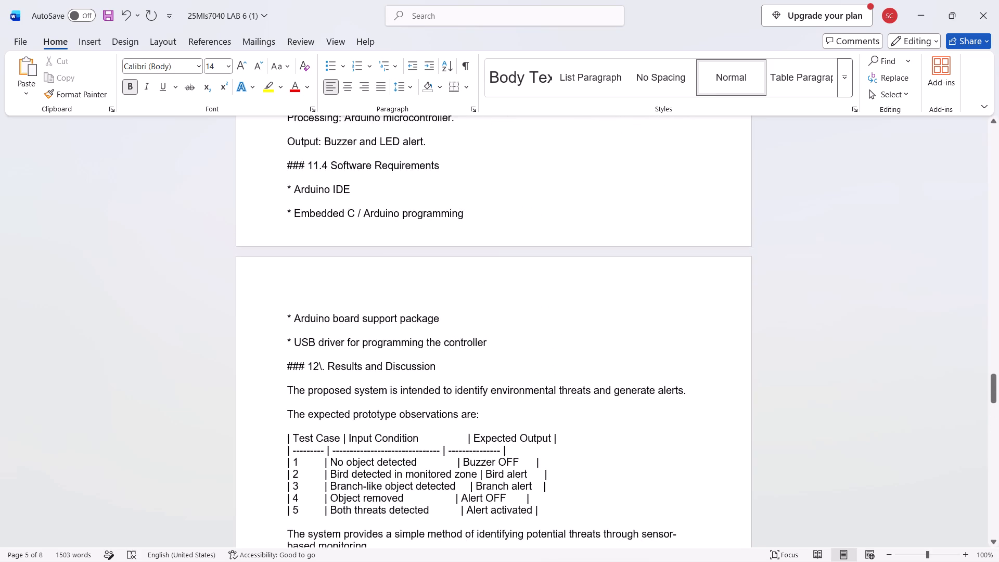
scroll(312, 195, "down", 1)
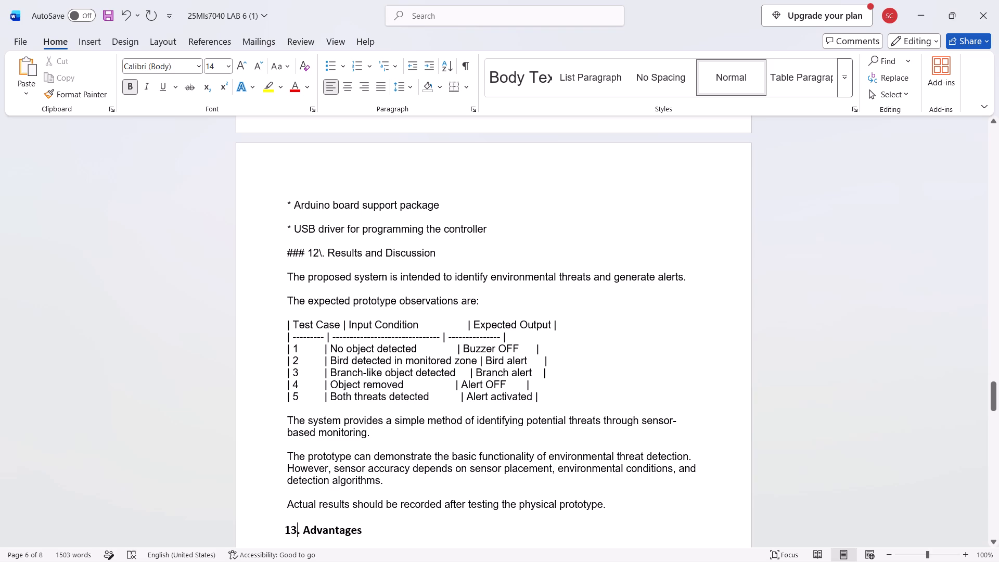
left_click_drag(446, 256, 324, 257)
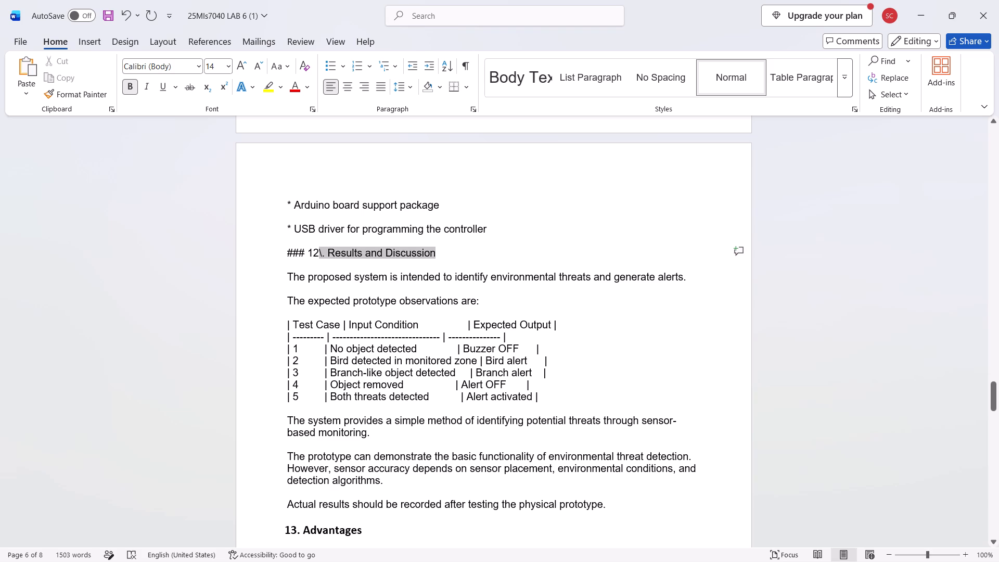
left_click_drag(324, 257, 317, 255)
left_click_drag(317, 255, 310, 254)
left_click(410, 213)
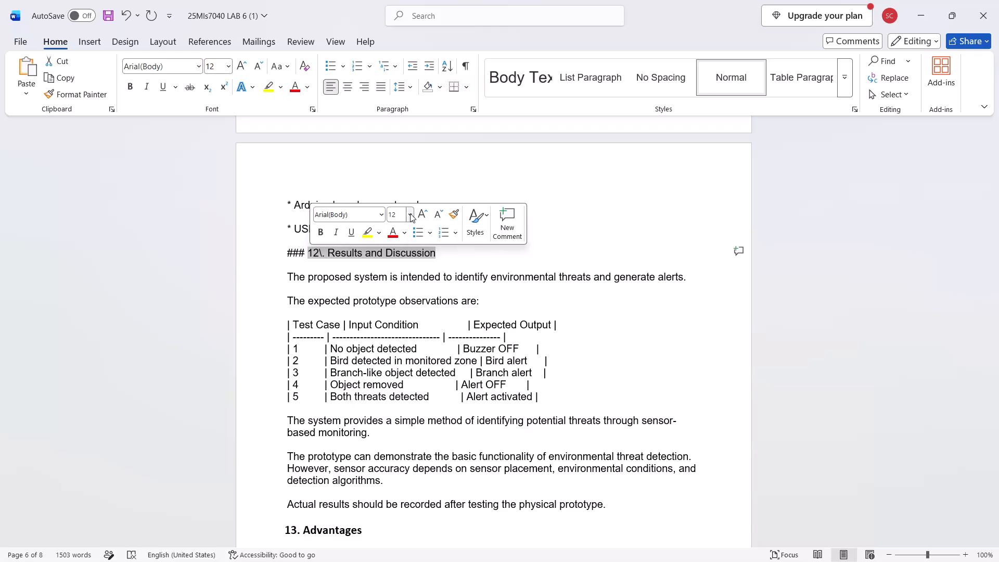
left_click(404, 306)
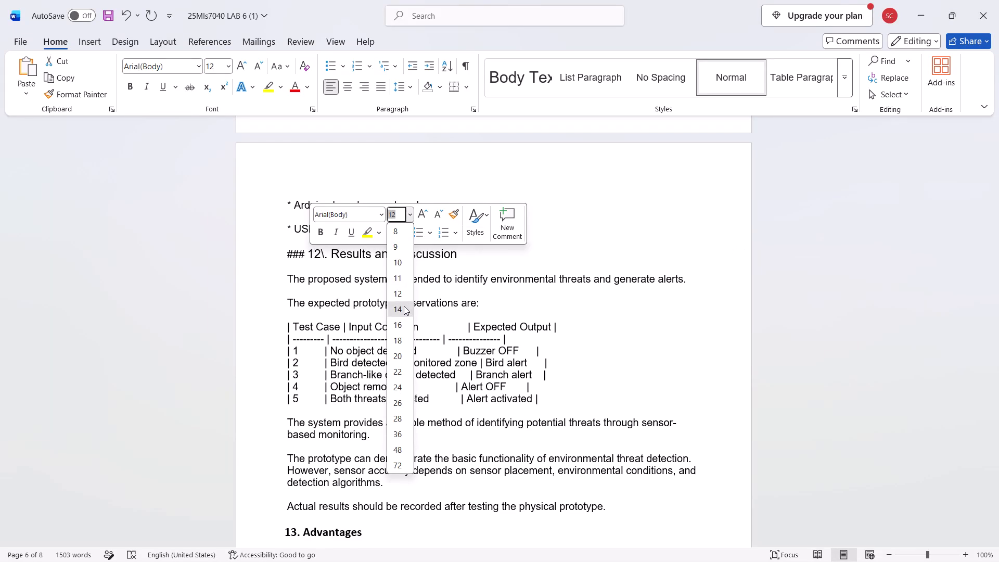
left_click(320, 230)
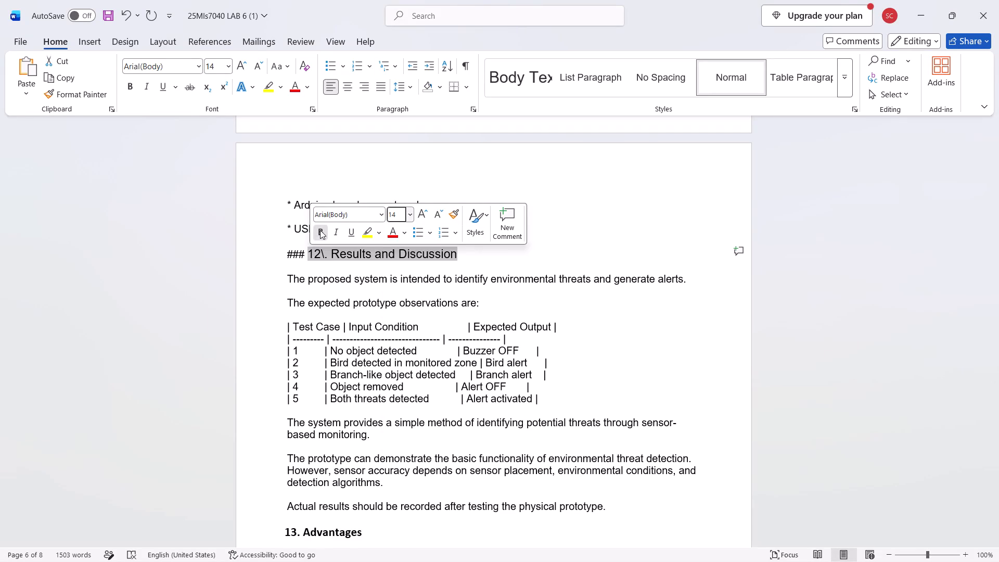
left_click(382, 219)
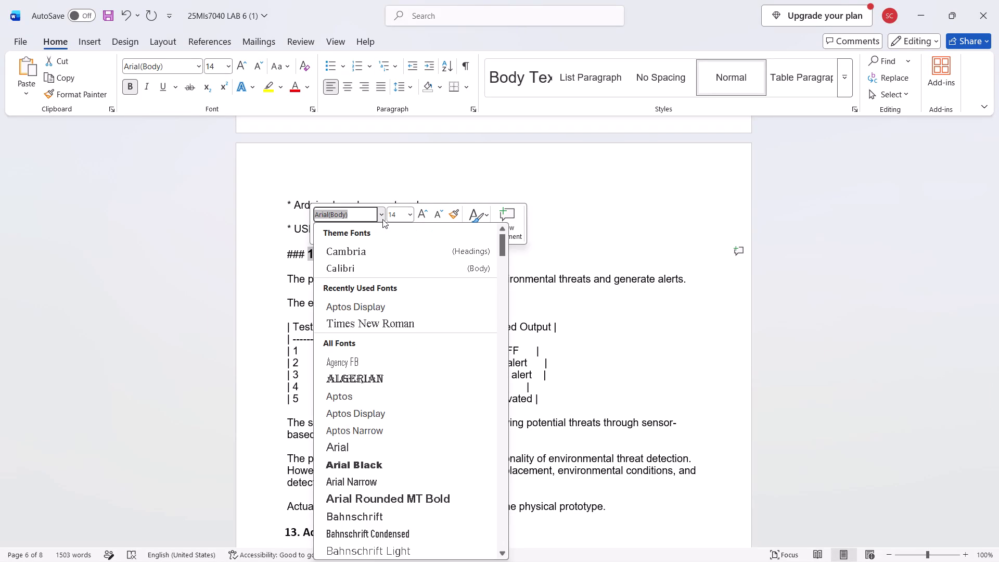
left_click(376, 267)
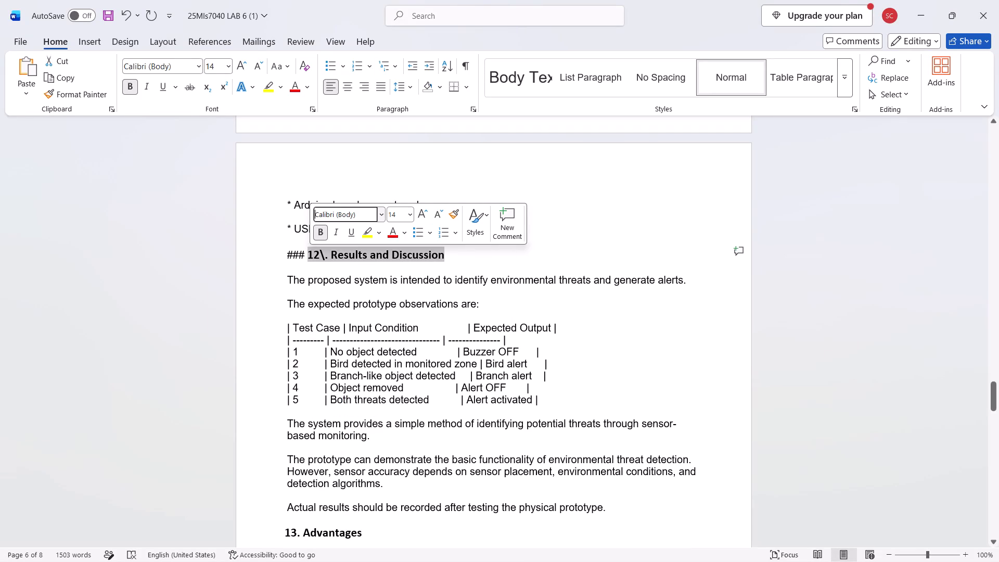
Remove the backslash, the "###" marks and the space after them so the heading reads "12. Results and Discussion".
left_click(321, 265)
left_click(325, 259)
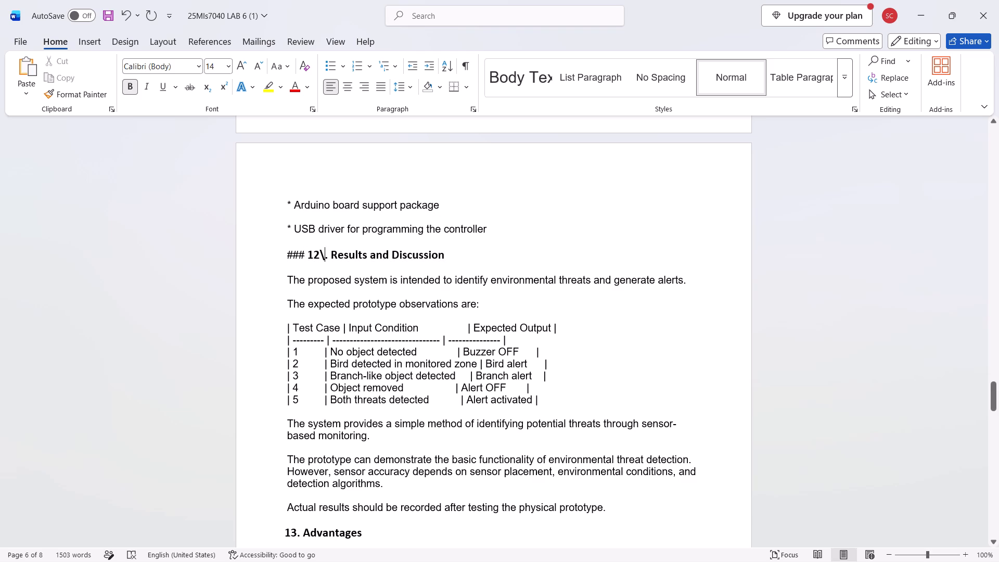
key("BackSpace")
key("Left")
key("Left")
key("BackSpace")
key("BackSpace")
key("BackSpace")
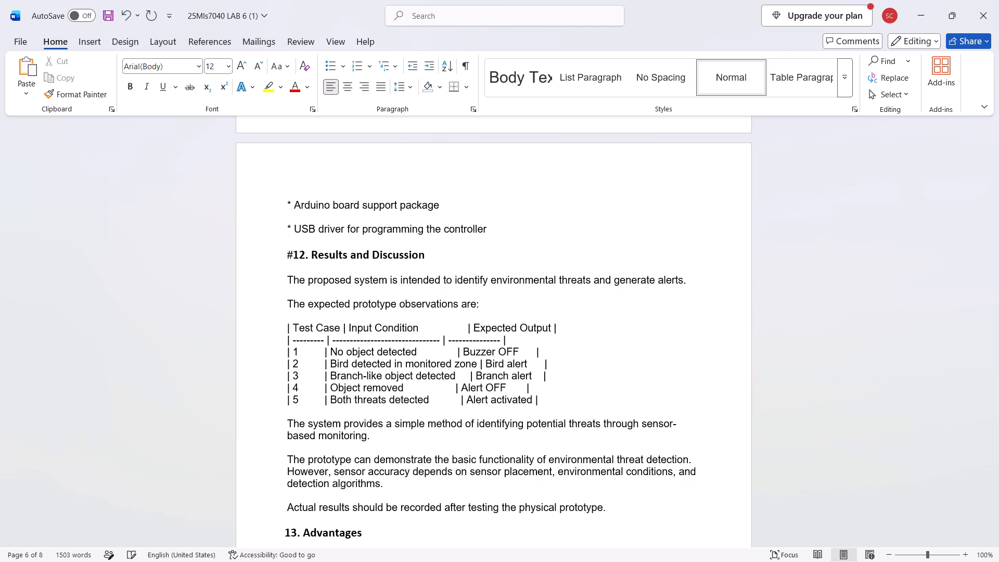
key("BackSpace")
key("BackSpace")
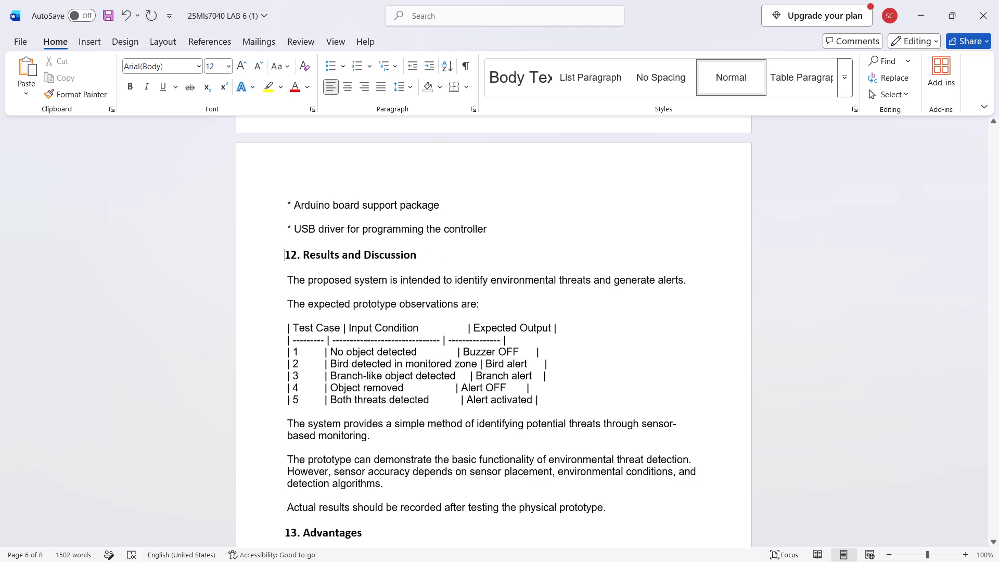
Delete the vertical bars before "Test Case" and before "Input Condition" in the header line of the expected observations.
left_click(293, 331)
key("BackSpace")
key("BackSpace")
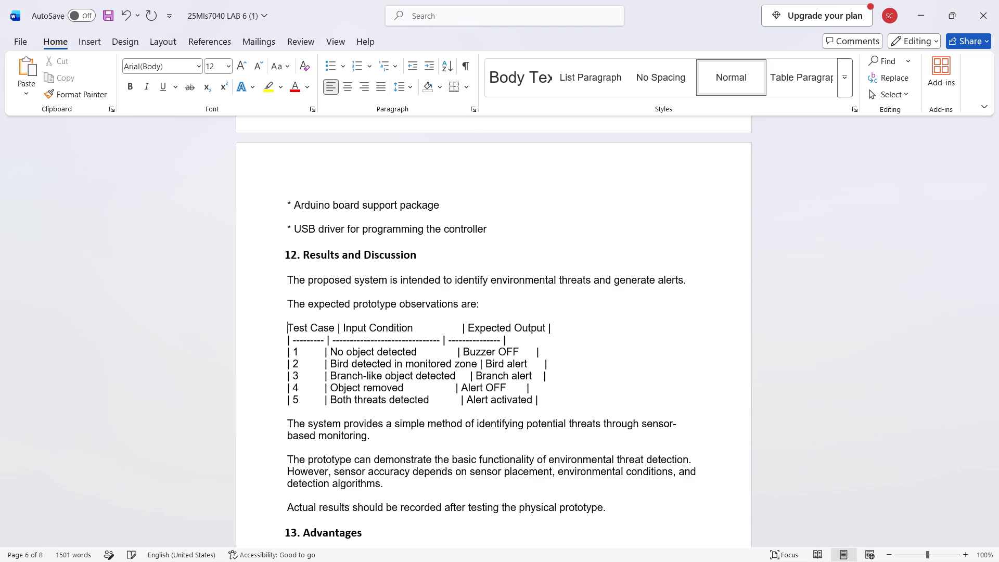
left_click(340, 329)
key("BackSpace")
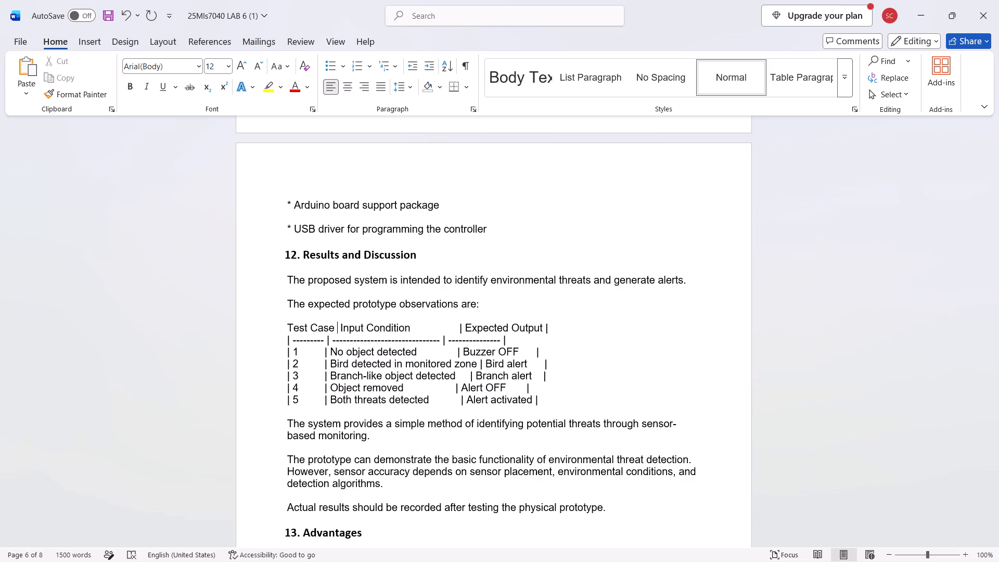
Apply All Borders to the expected observations lines, from the "Test Case" header through test case 5.
left_click(463, 87)
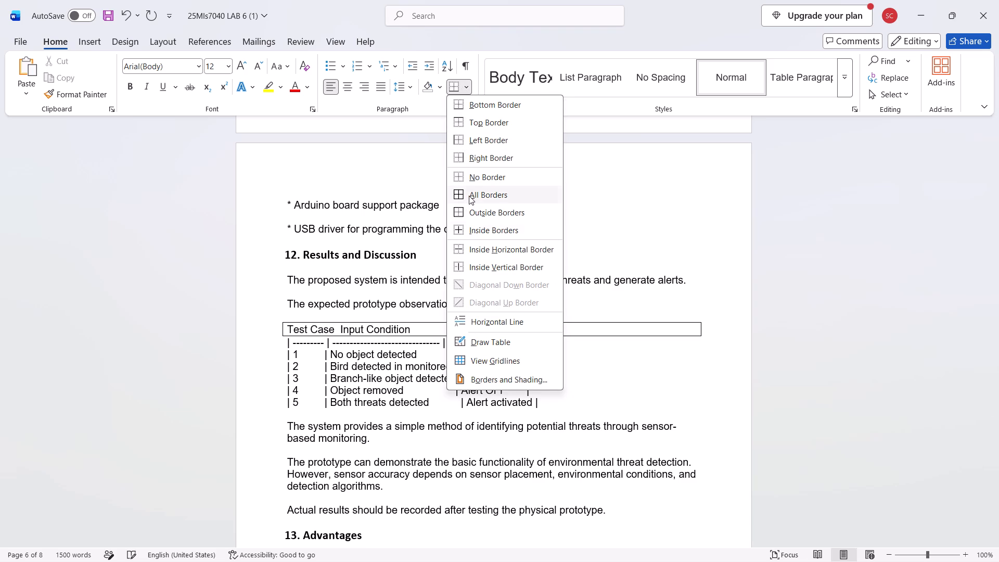
left_click_drag(281, 323, 295, 327)
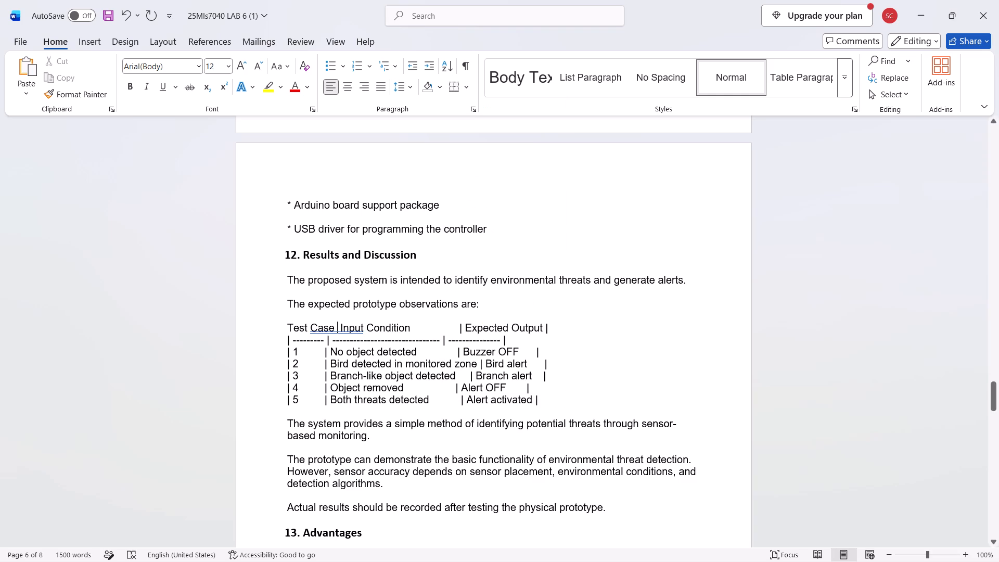
left_click_drag(295, 327, 288, 329)
left_click(288, 329)
left_click_drag(288, 329, 550, 404)
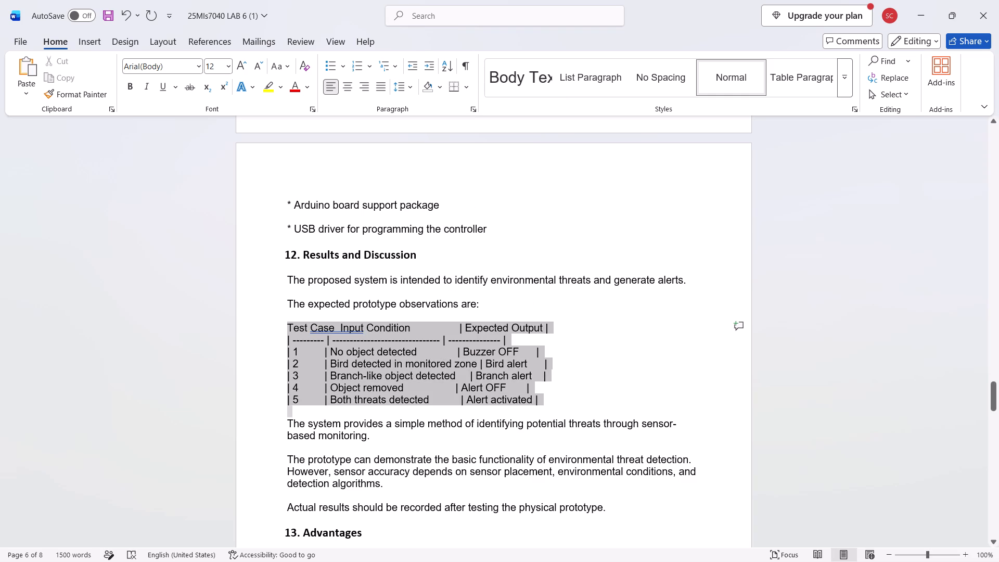
left_click_drag(550, 404, 550, 403)
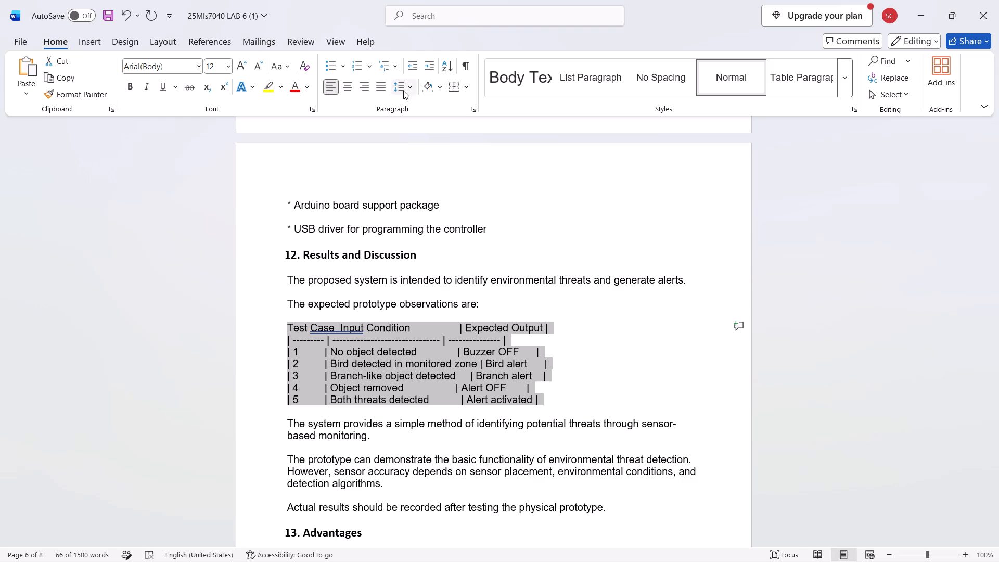
left_click(453, 91)
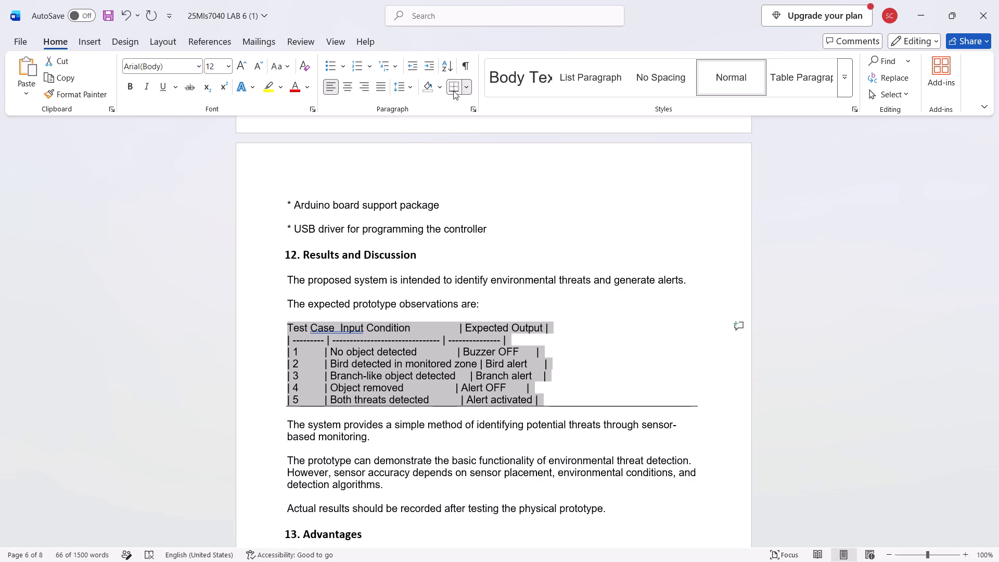
left_click(468, 86)
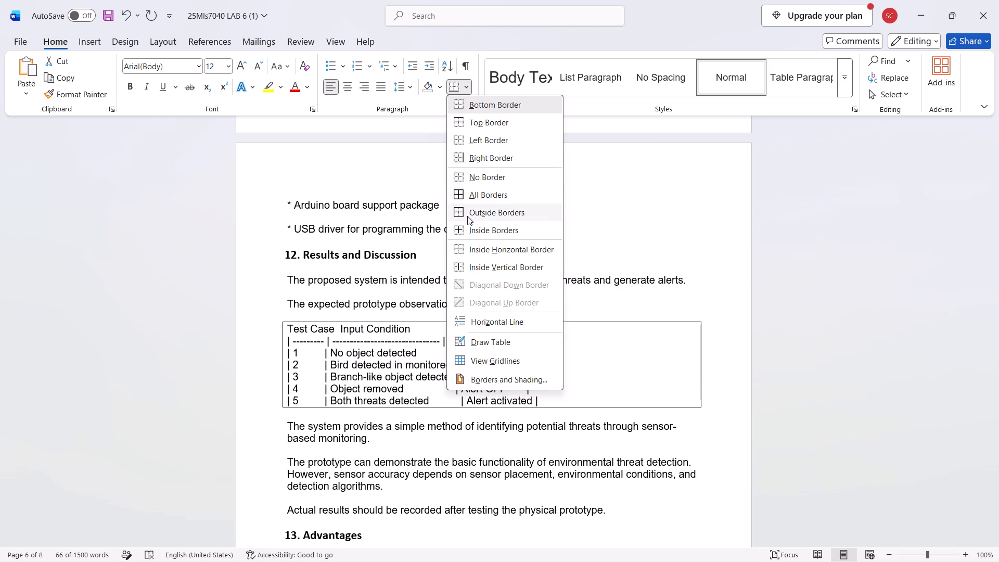
left_click(484, 192)
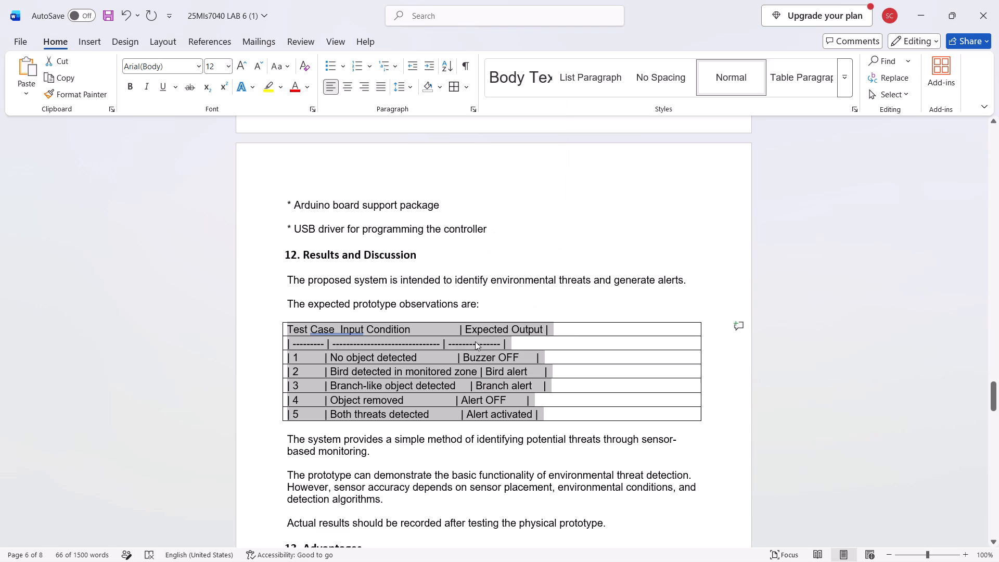
Delete the dashed separator row beneath the "Test Case" header row of the expected observations.
left_click(512, 341)
key("BackSpace")
key("BackSpace")
key("BackSpace")
key("BackSpace")
key("BackSpace")
key("BackSpace")
key("BackSpace")
key("BackSpace")
key("BackSpace")
key("BackSpace")
key("BackSpace")
key("BackSpace")
key("BackSpace")
key("BackSpace")
key("BackSpace")
key("BackSpace")
key("BackSpace")
key("BackSpace")
key("BackSpace")
key("BackSpace")
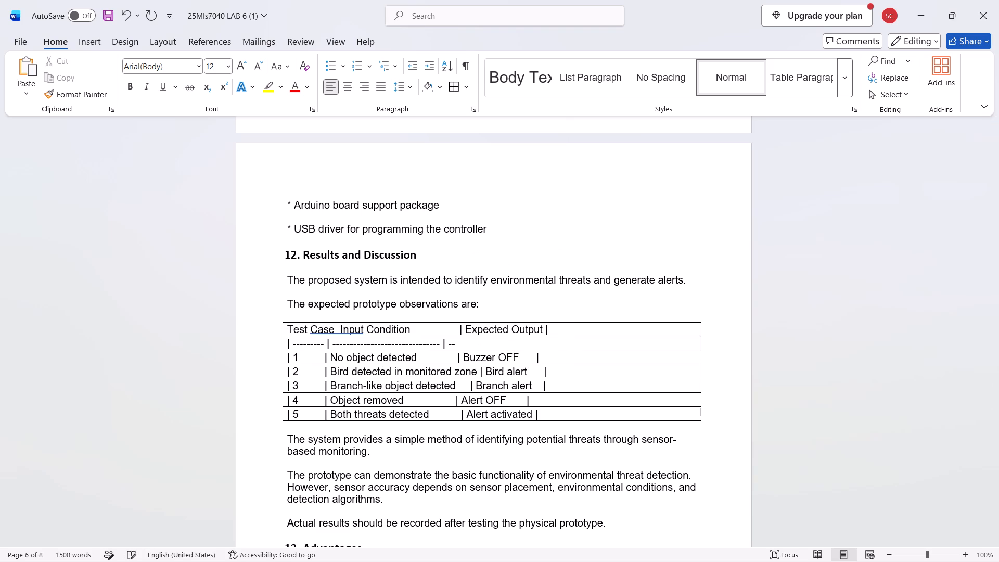
key("BackSpace")
key("BackSpace")
key("BackSpace")
key("BackSpace")
key("BackSpace")
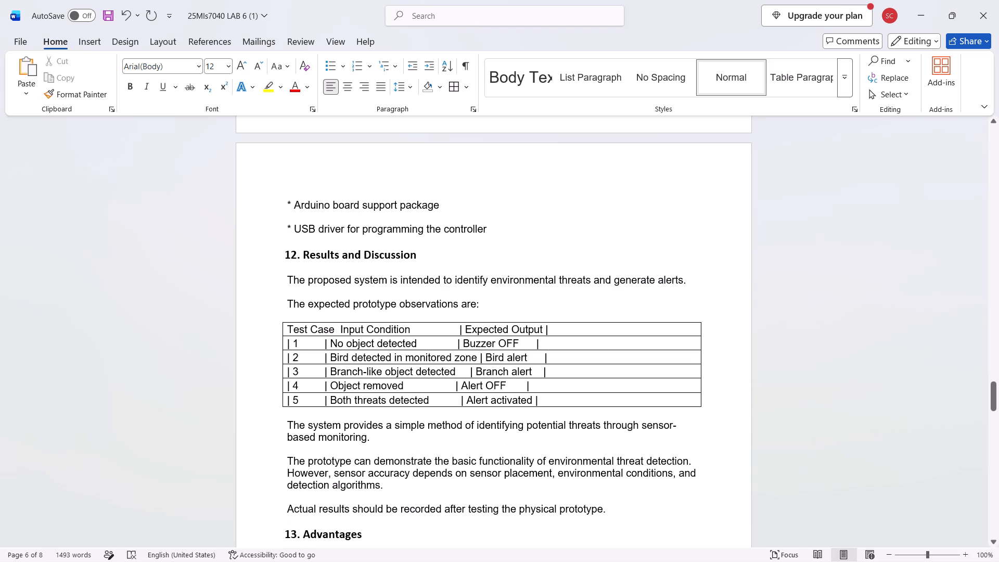
Delete the vertical bar before the input condition text in each of the test case rows 1 to 5.
left_click(328, 343)
key("BackSpace")
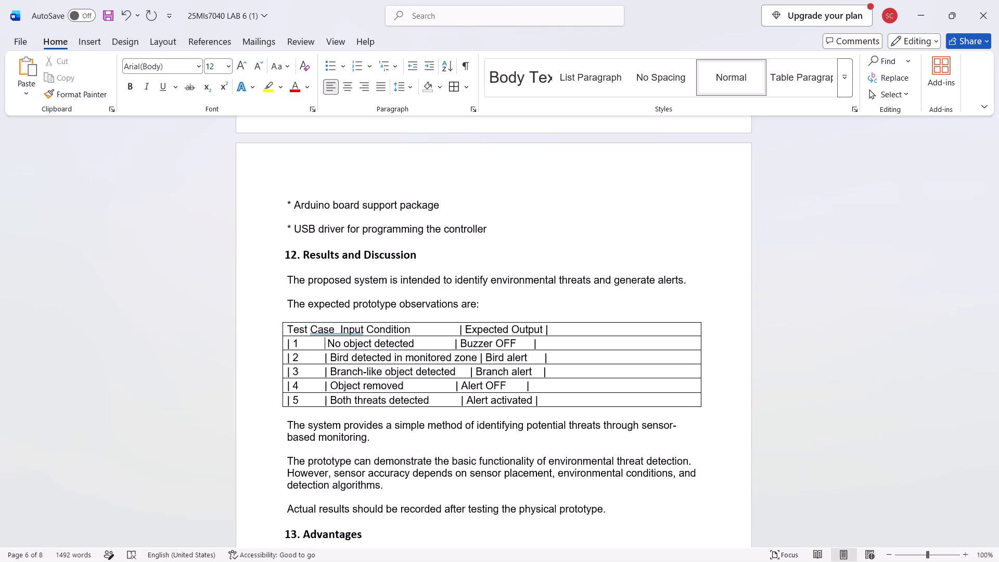
key("Down")
key("Right")
key("BackSpace")
key("Down")
key("Right")
key("BackSpace")
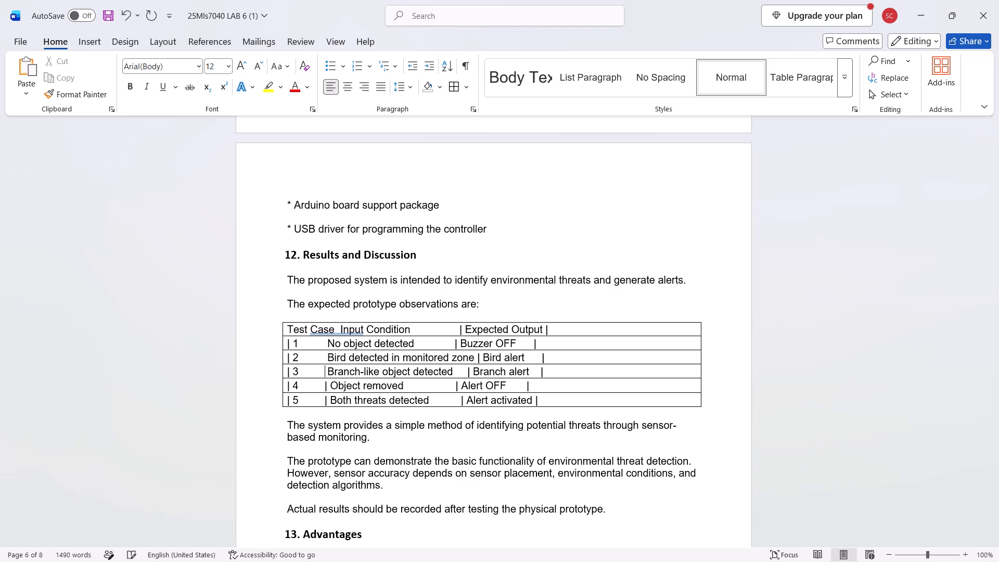
key("Down")
key("Right")
key("BackSpace")
key("Down")
key("Right")
key("BackSpace")
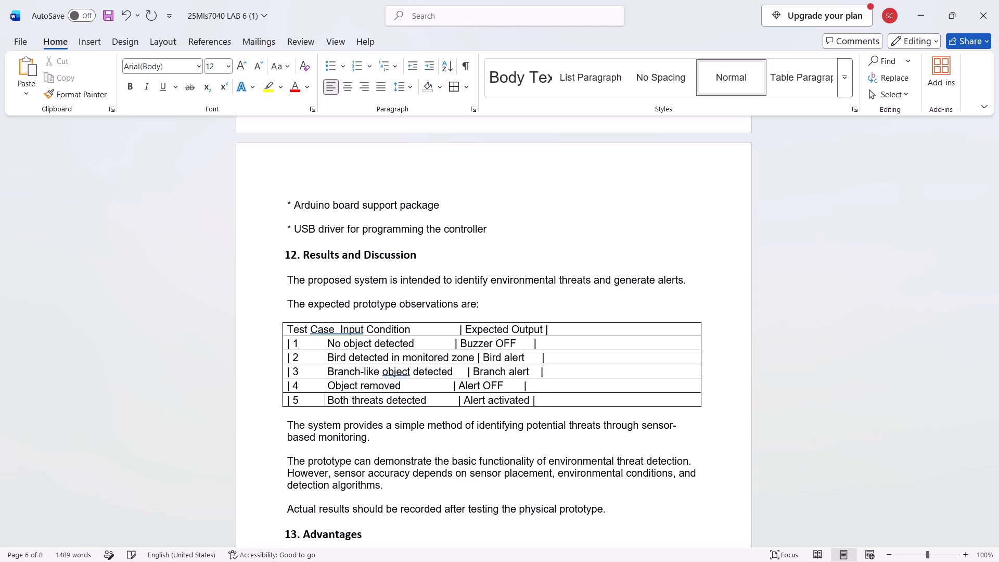
Insert seven spaces before "Both threats detected" in the test case 5 row.
key("Right")
key("Right")
key("Right")
key("Right")
key("Right")
key("Right")
key("Right")
key("Right")
key("Right")
key("Right")
key("Right")
key("Right")
key("Right")
key("Right")
key("Right")
key("Right")
key("Right")
key("Right")
key("Right")
key("Right")
key("Left")
key("Left")
key("Left")
key("Left")
key("Left")
key("Left")
key("Left")
key("Left")
key("Left")
key("Left")
key("Left")
key("Left")
key("Left")
key("Left")
key("Left")
key("Left")
key("Left")
key("Left")
key("Left")
key("Left")
key("Left")
key("space")
key("space")
key("space")
key("space")
key("space")
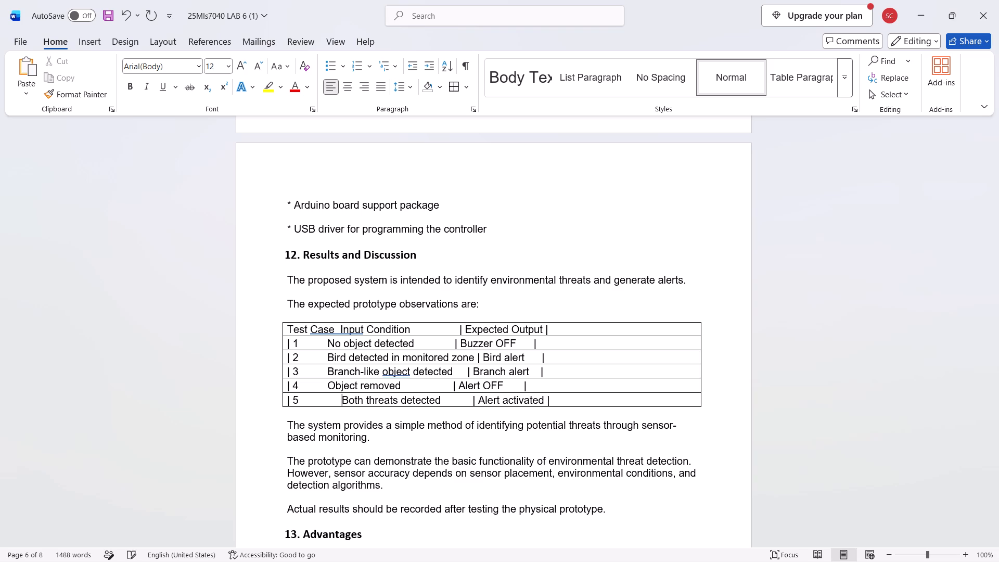
key("space")
key("space")
Insert three spaces before "Object removed" in test case 4 and four before "Branch-like object detected" in test case 3.
key("Up")
key("Left")
key("Left")
key("Left")
key("Left")
key("Left")
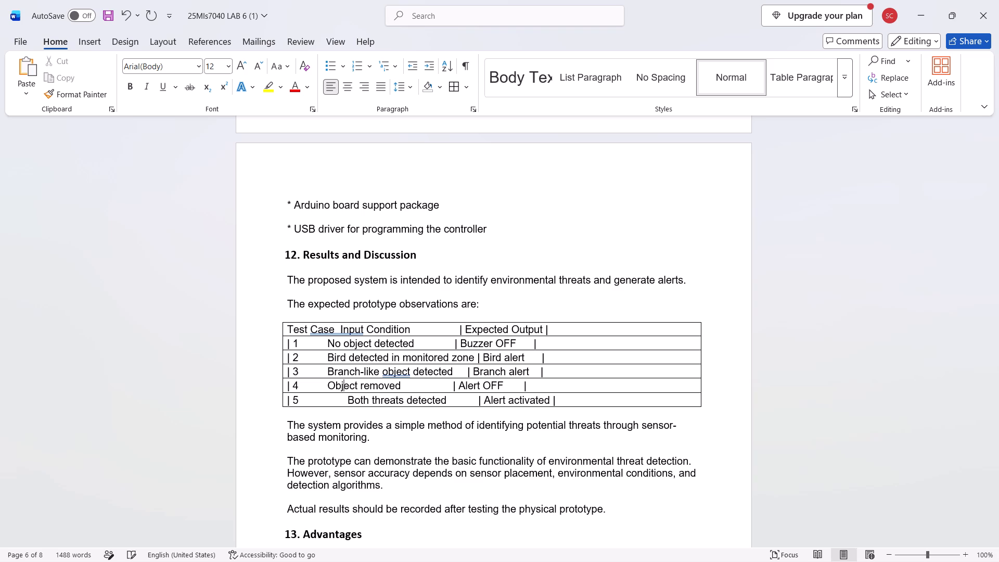
key("space")
key("space")
key("space")
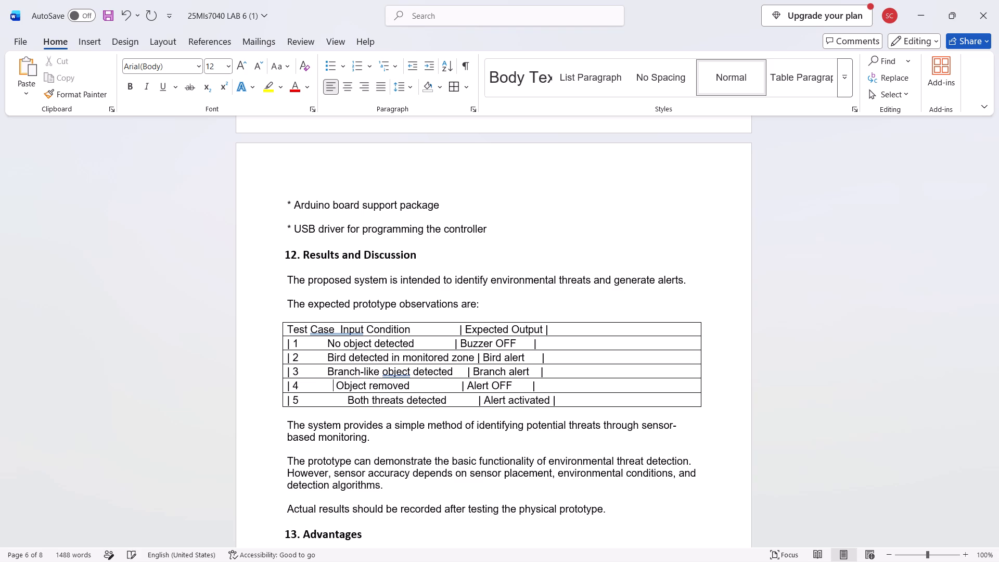
key("Up")
key("Left")
key("space")
key("space")
key("space")
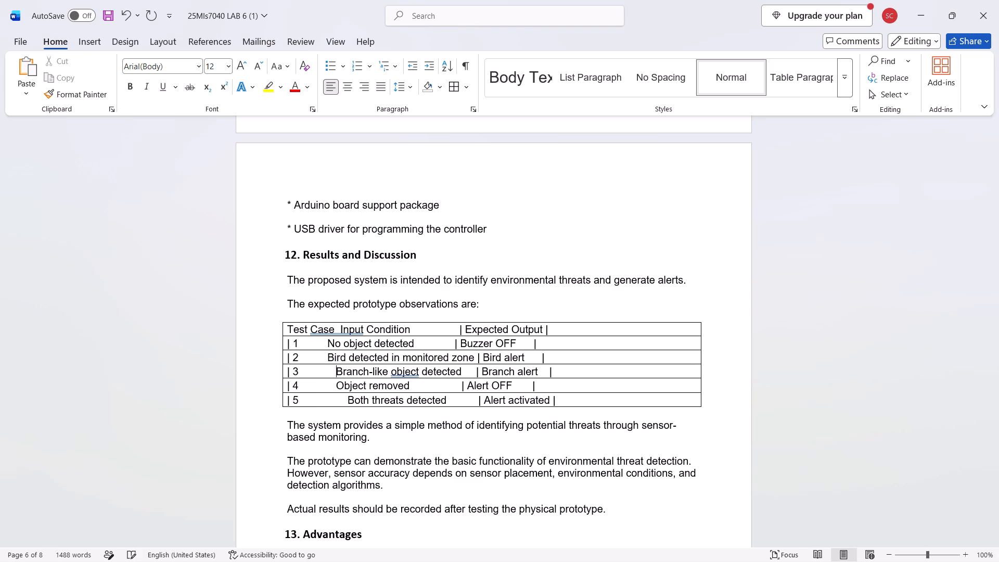
key("space")
Insert three spaces before "Bird detected in monitored zone" in test case 2 and two before "No object detected" in test case 1.
key("Up")
key("Left")
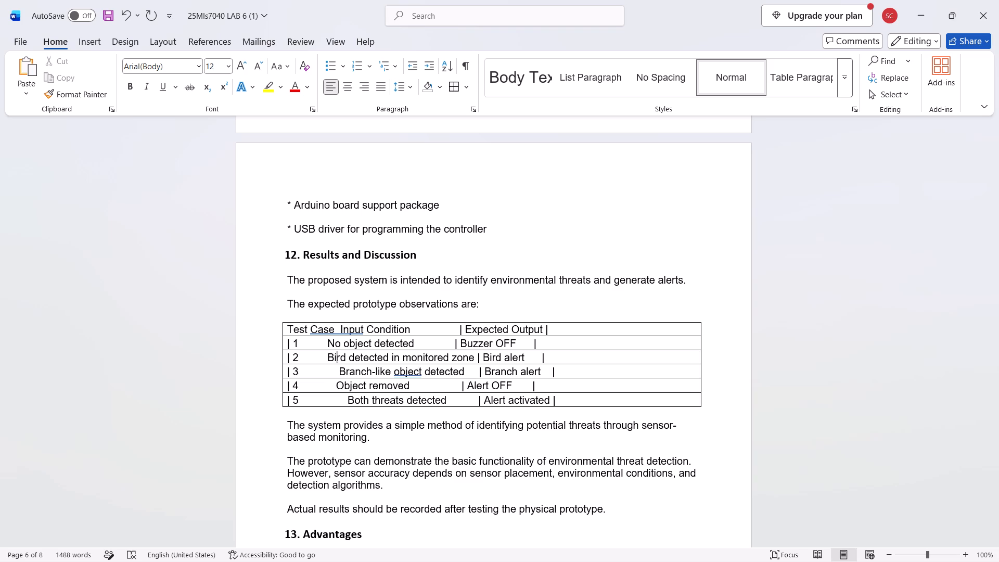
key("Left")
key("Left")
key("space")
key("space")
key("space")
key("Up")
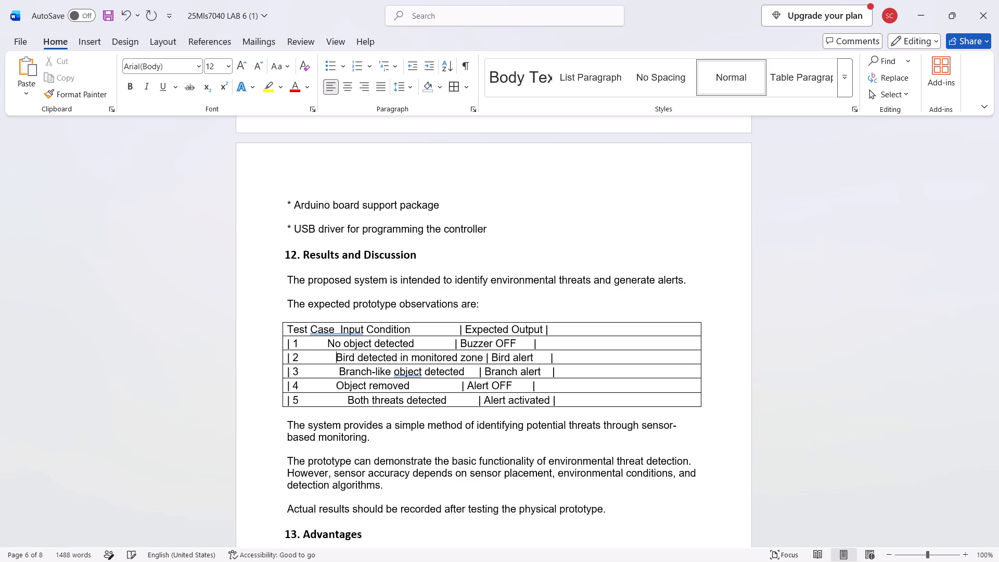
key("Left")
key("Left")
key("space")
key("space")
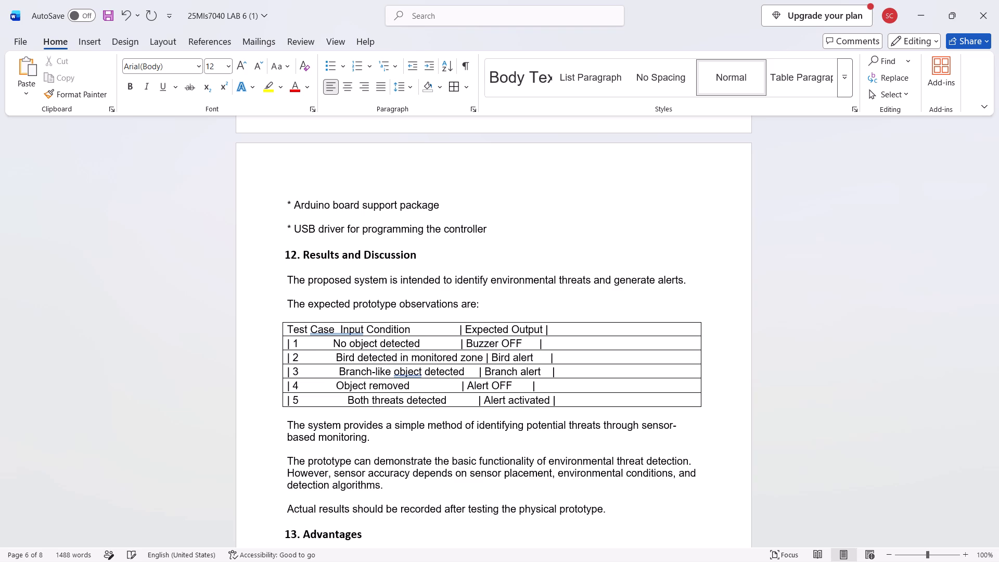
Widen the gap between "Test Case" and "Input Condition" in the header row with a long run of spaces.
key("Up")
key("Right")
key("Right")
key("space")
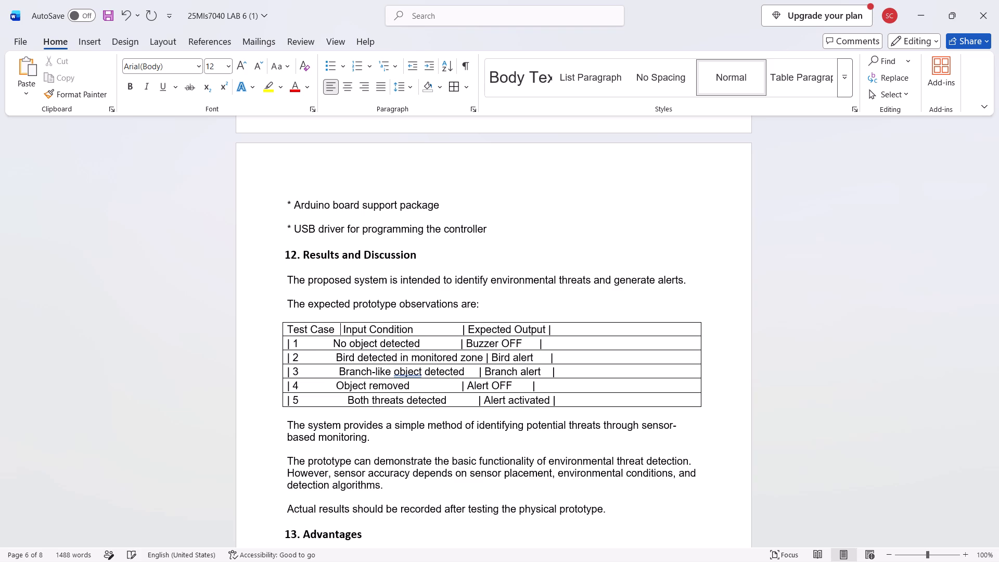
key("Right")
key("space")
key("space")
key("space")
key("space")
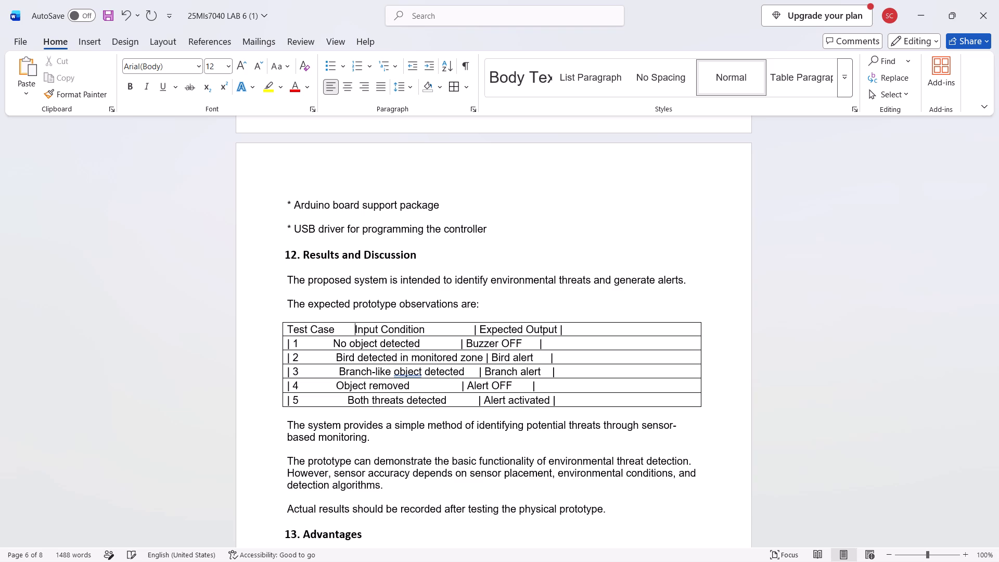
key("space")
key("space")
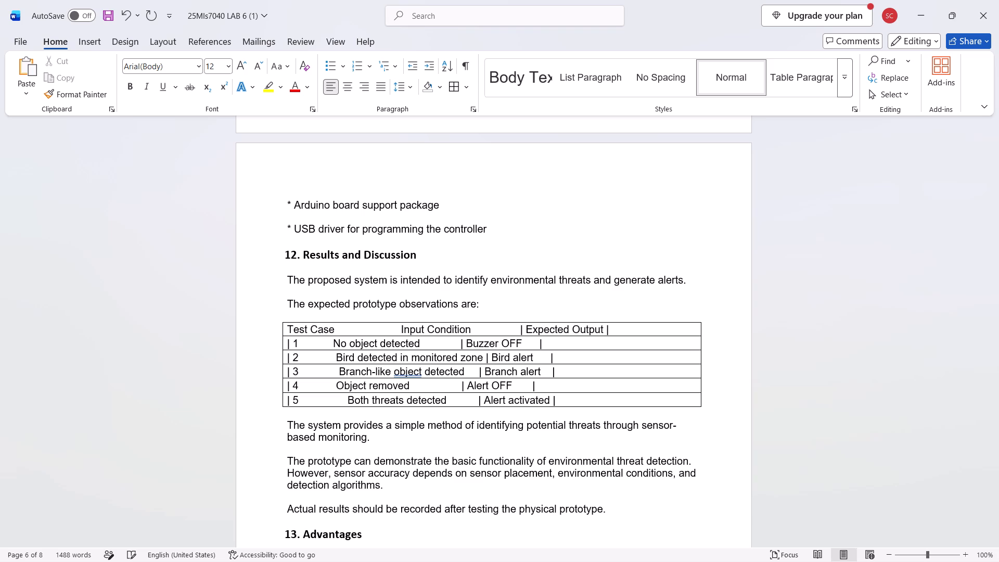
key("space")
key("space")
key("space")
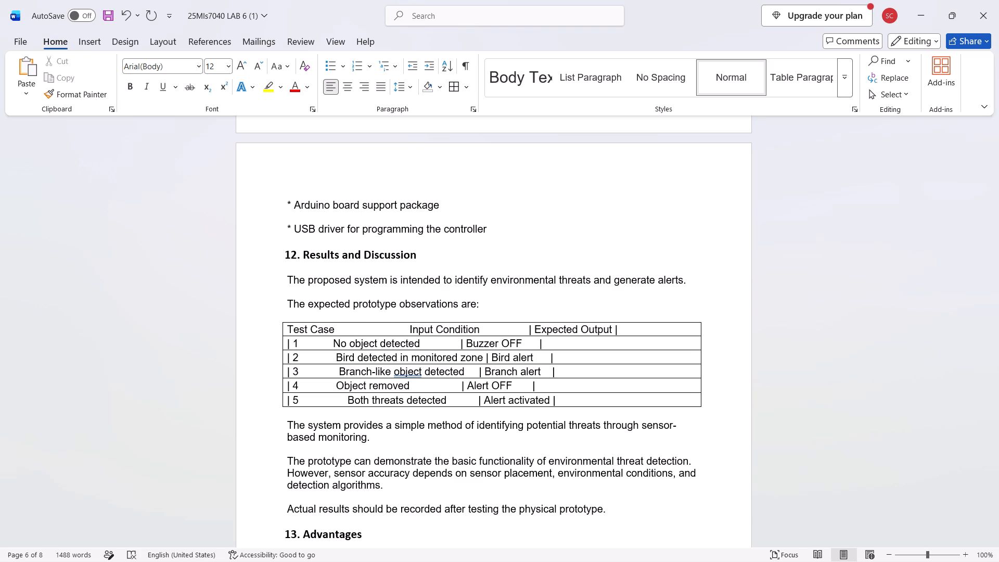
Insert 24 spaces before "No object detected" in the test case 1 row to shift it under "Input Condition".
key("Down")
key("Left")
key("Left")
key("Left")
key("Left")
key("Left")
key("Left")
key("Left")
key("Left")
key("Left")
key("Left")
key("Left")
key("Left")
key("Left")
key("Left")
key("Left")
key("Left")
key("space")
key("space")
key("space")
key("space")
key("space")
key("space")
key("space")
key("space")
key("space")
key("space")
key("space")
key("space")
key("space")
key("space")
key("space")
key("space")
key("space")
key("space")
key("space")
key("space")
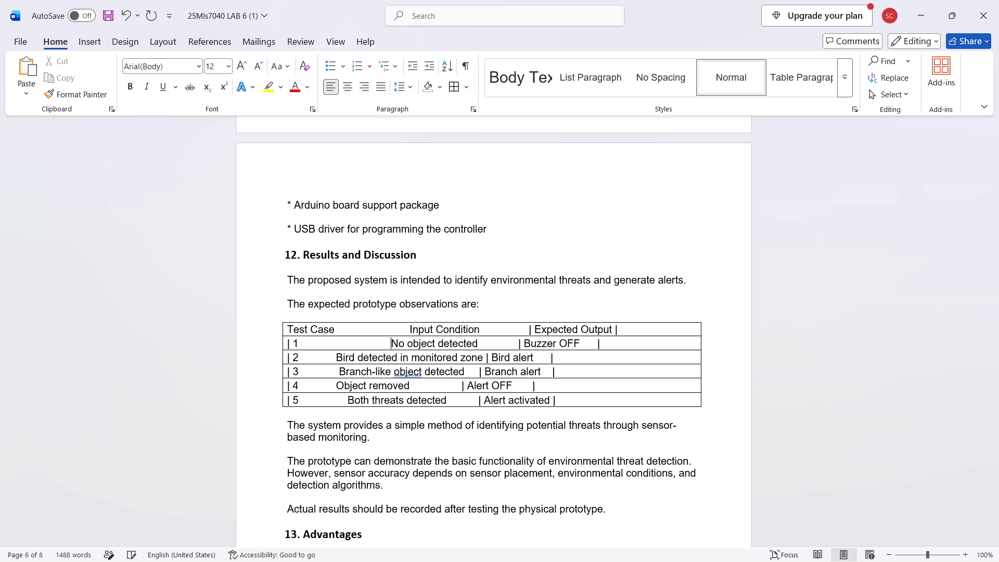
key("space")
key("space")
key("space")
key("space")
key("space")
key("BackSpace")
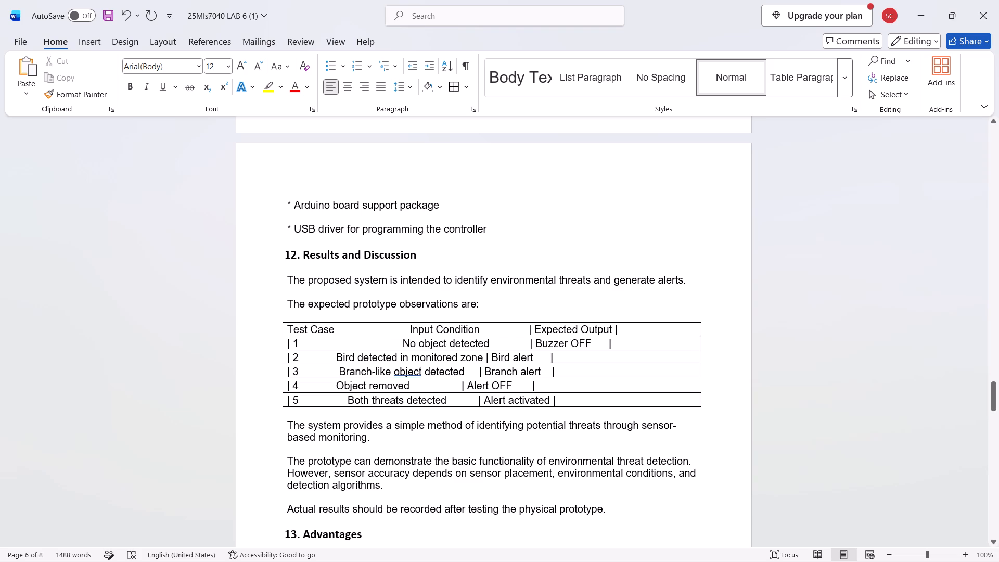
Shift "Bird detected in monitored zone" in the test case 2 row toward the Input Condition column by 14 spaces.
left_click(330, 359)
key("space")
key("space")
key("space")
key("space")
key("space")
key("space")
key("space")
key("space")
key("space")
key("space")
key("space")
key("space")
key("space")
key("space")
key("space")
key("space")
key("space")
key("space")
key("space")
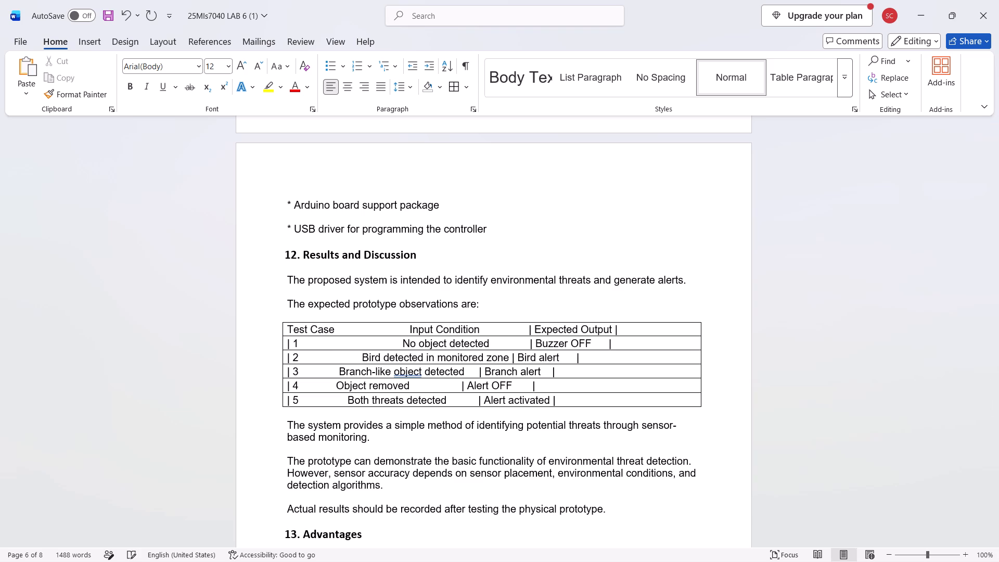
key("space")
key("space")
key("space")
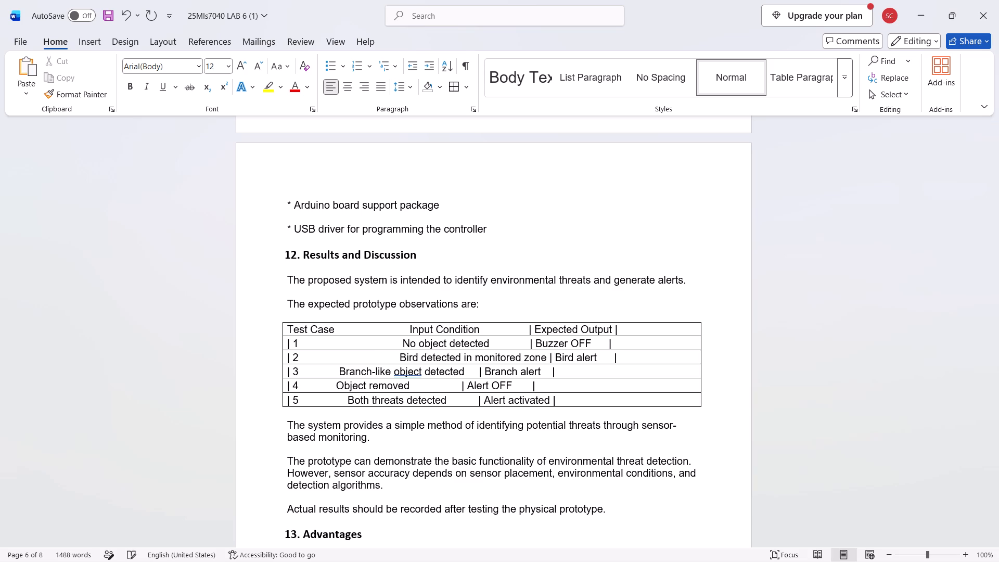
key("BackSpace")
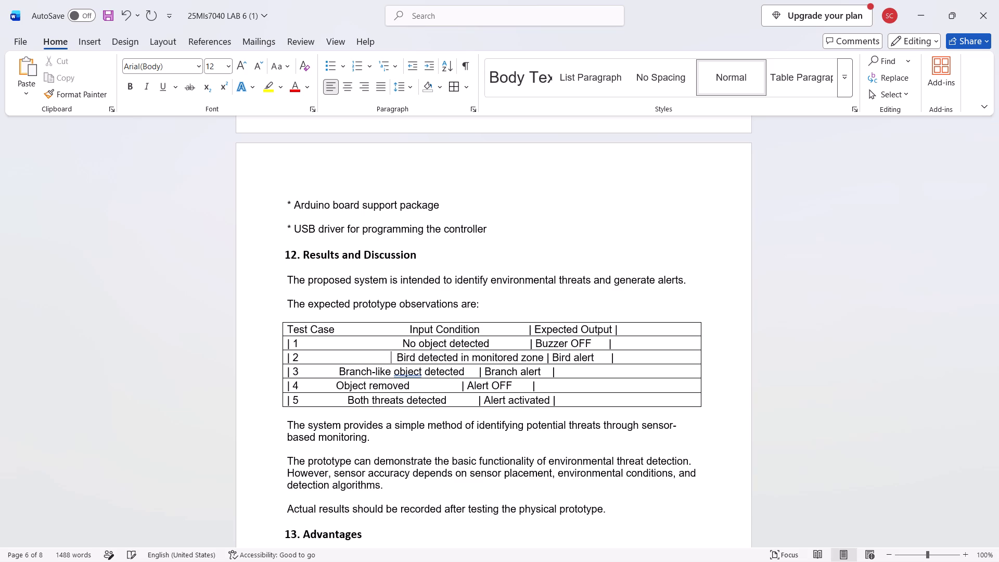
key("BackSpace")
key("BackSpace")
key("BackSpace")
key("BackSpace")
key("BackSpace")
key("BackSpace")
key("BackSpace")
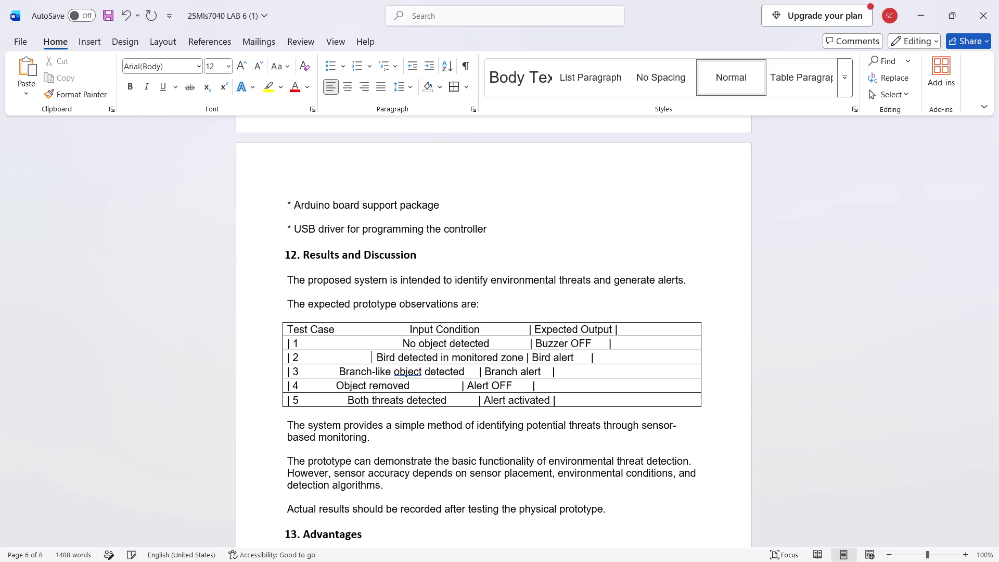
Insert 13 spaces before "Branch-like object detected" in the test case 3 row so it starts level with the test case 2 text.
left_click(331, 367)
key("space")
key("space")
key("space")
key("space")
key("space")
key("space")
key("space")
key("space")
key("space")
key("space")
key("space")
key("space")
key("space")
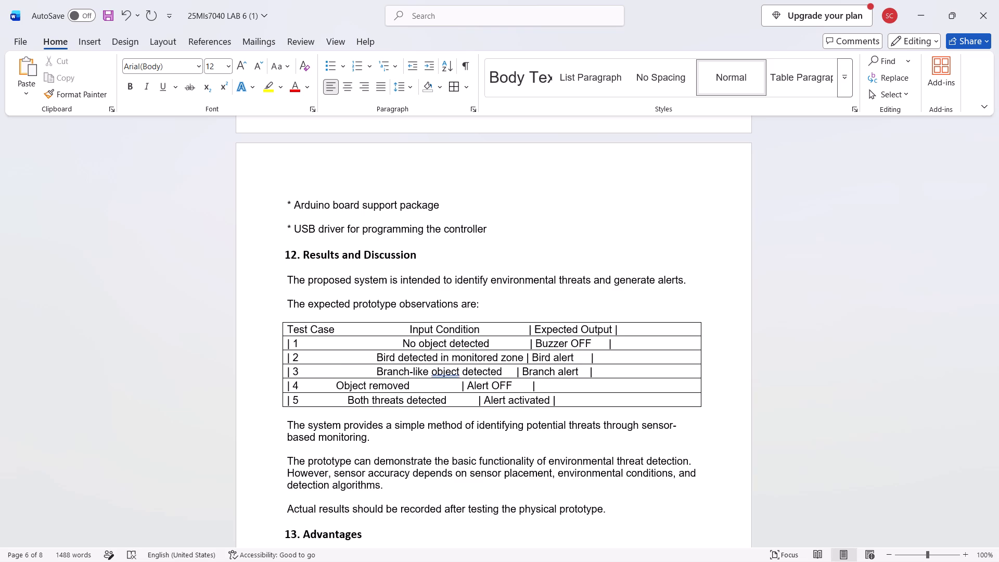
key("BackSpace")
left_click(331, 385)
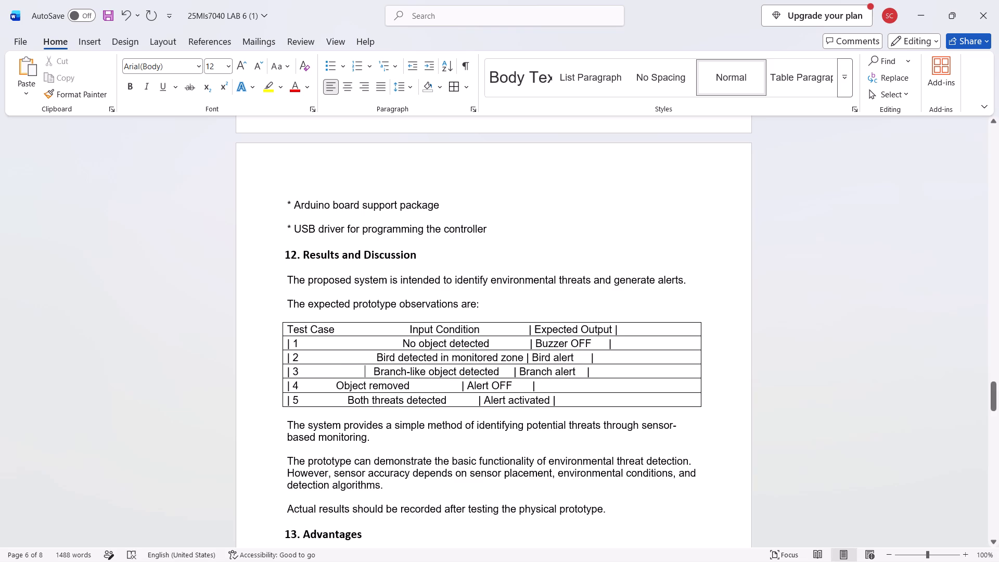
key("space")
Insert 12 spaces before "Object removed" in the test case 4 row.
left_click(331, 385)
key("space")
key("space")
key("space")
key("space")
key("space")
key("space")
key("space")
key("space")
key("space")
key("space")
key("space")
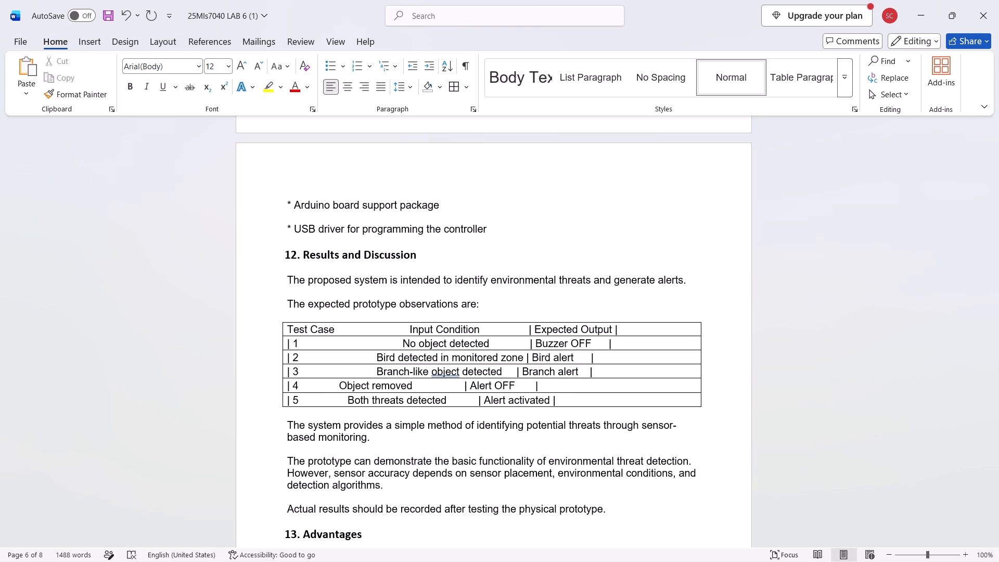
key("space")
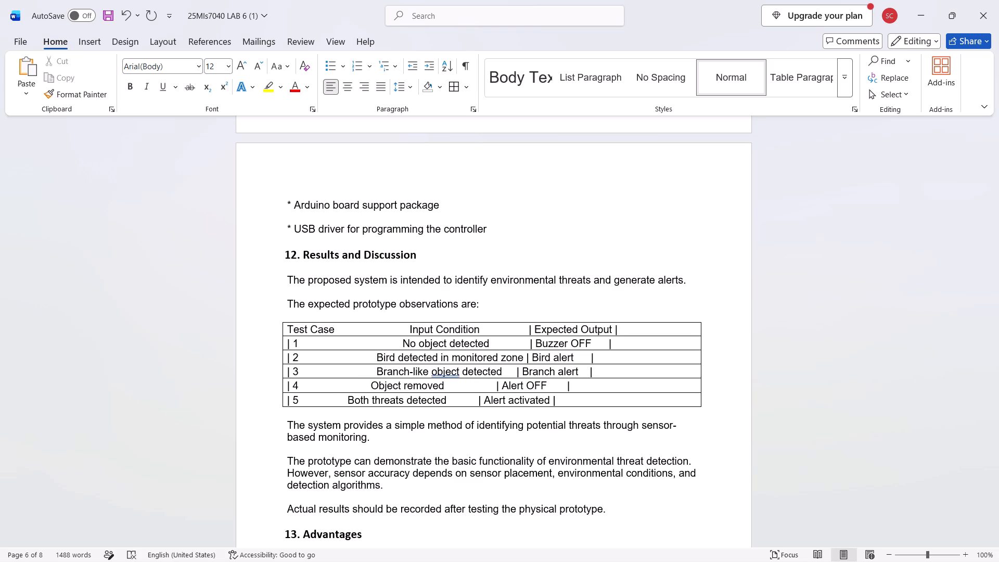
Insert 22 spaces before "Both threats detected" in the test case 5 row to shift it under "Input Condition".
left_click(339, 398)
key("space")
key("space")
key("space")
key("space")
key("space")
key("space")
key("space")
key("space")
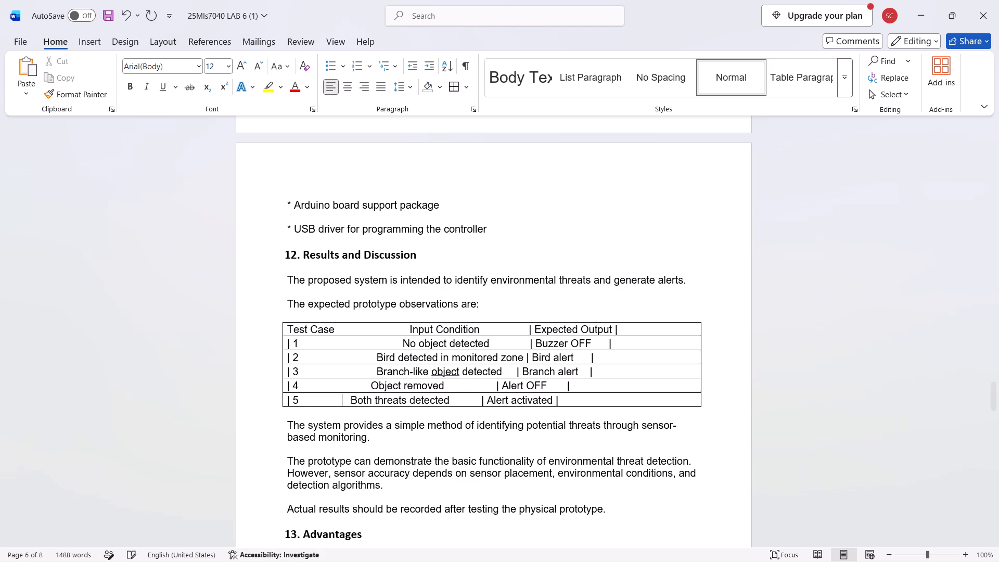
key("space")
key("space")
key("space")
key("space")
key("space")
key("space")
key("space")
key("space")
key("space")
key("space")
key("space")
key("space")
key("space")
key("space")
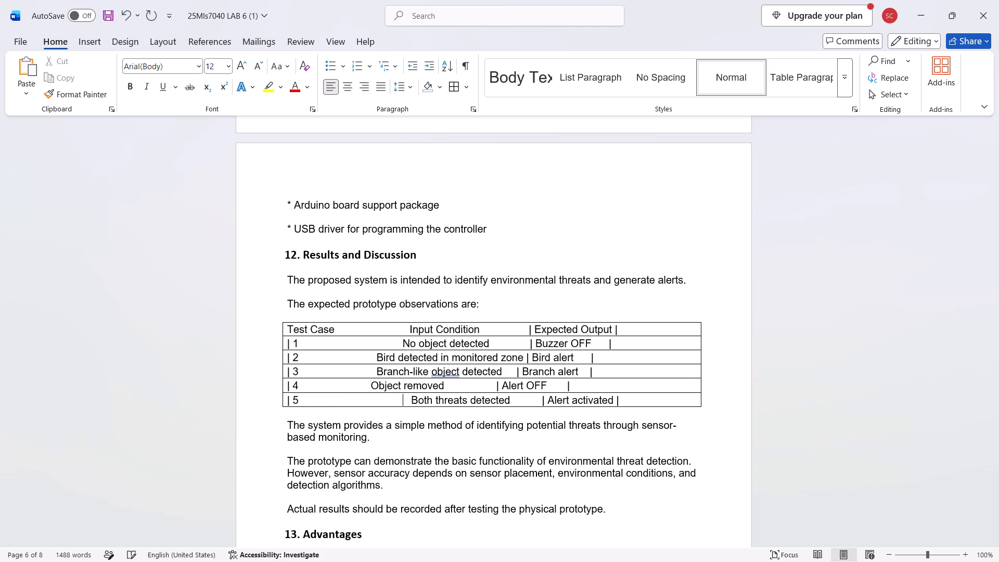
Add more spaces before "Object removed" in the test case 4 row to bring it under "Input Condition".
left_click(366, 384)
key("space")
key("space")
key("space")
key("space")
key("space")
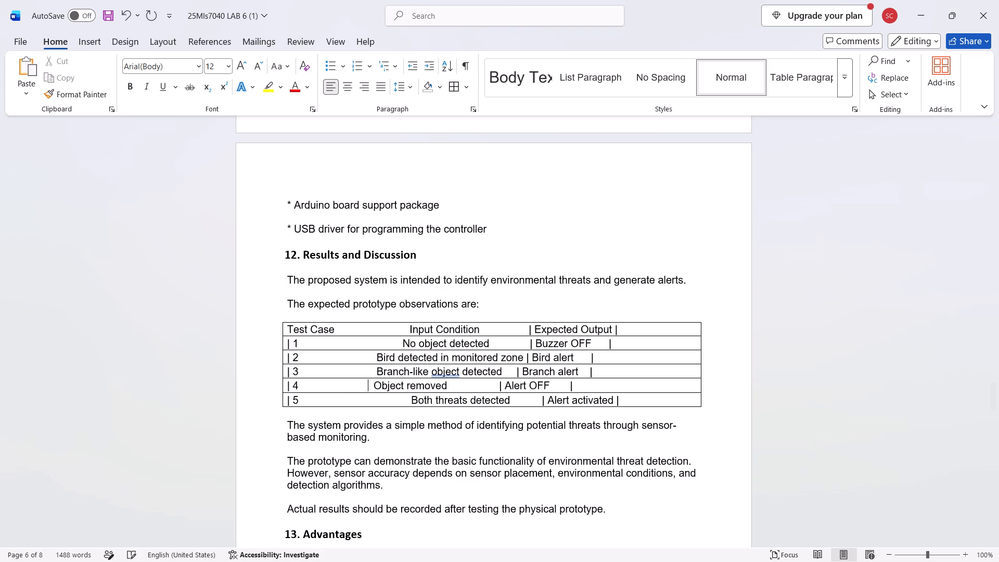
key("space")
key("space")
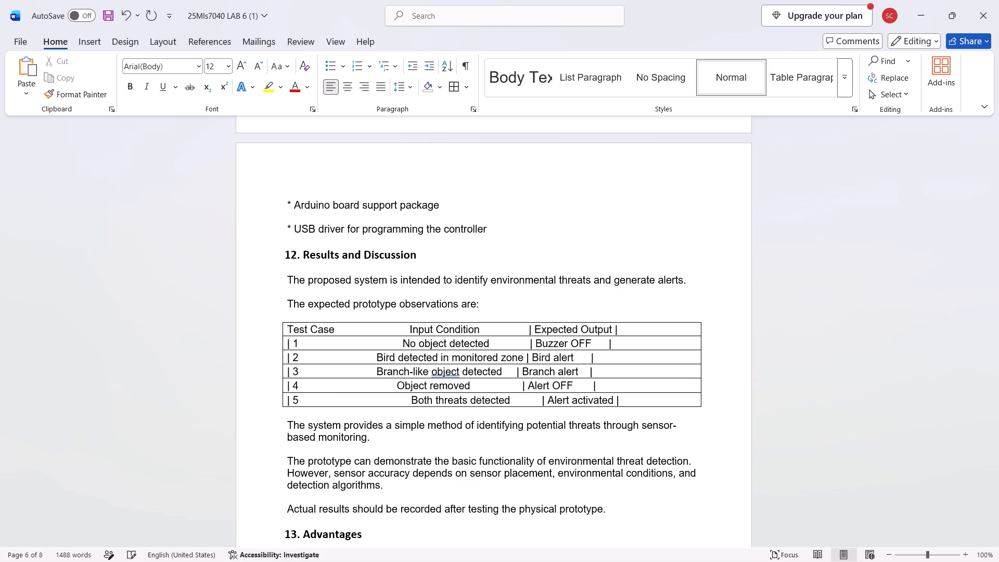
Delete the leading vertical bar in the test case 5 row and indent the number 5 with six spaces.
left_click(293, 400)
key("BackSpace")
key("BackSpace")
key("space")
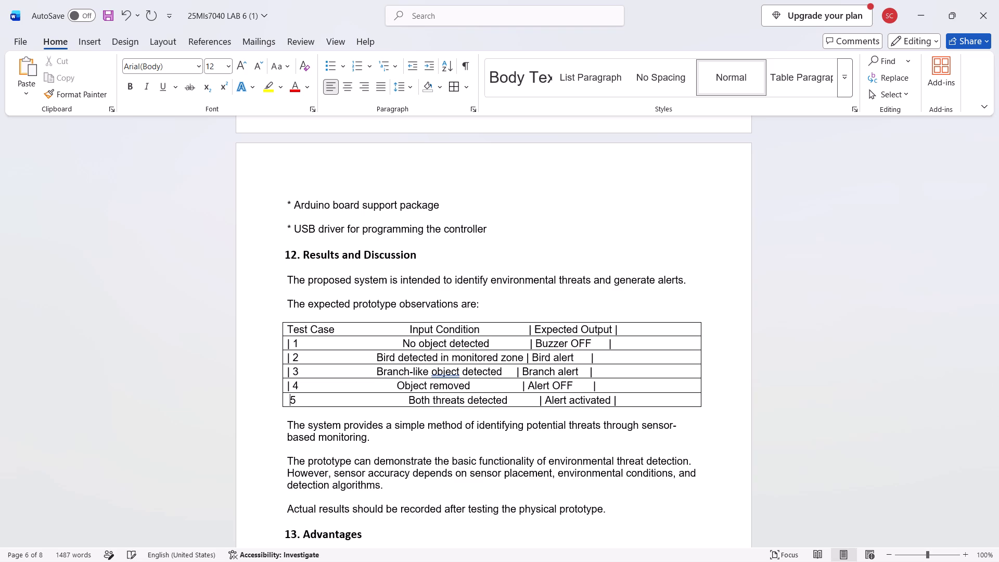
key("space")
key("space")
key("space")
key("space")
key("space")
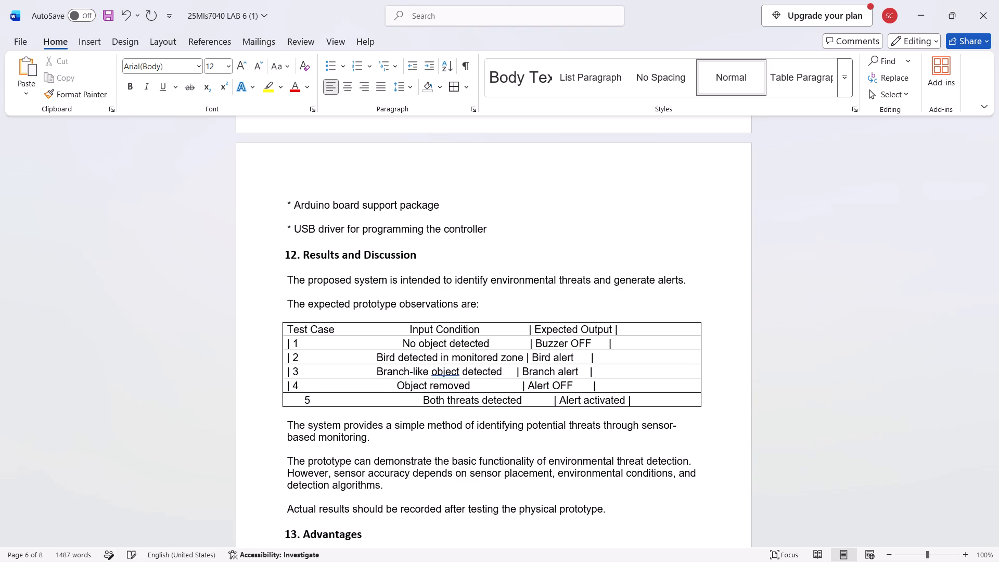
Delete the leading vertical bar in the test case 4 row and indent the number 4 to line up with the 5.
key("Up")
key("Left")
key("Left")
key("Left")
key("Left")
key("BackSpace")
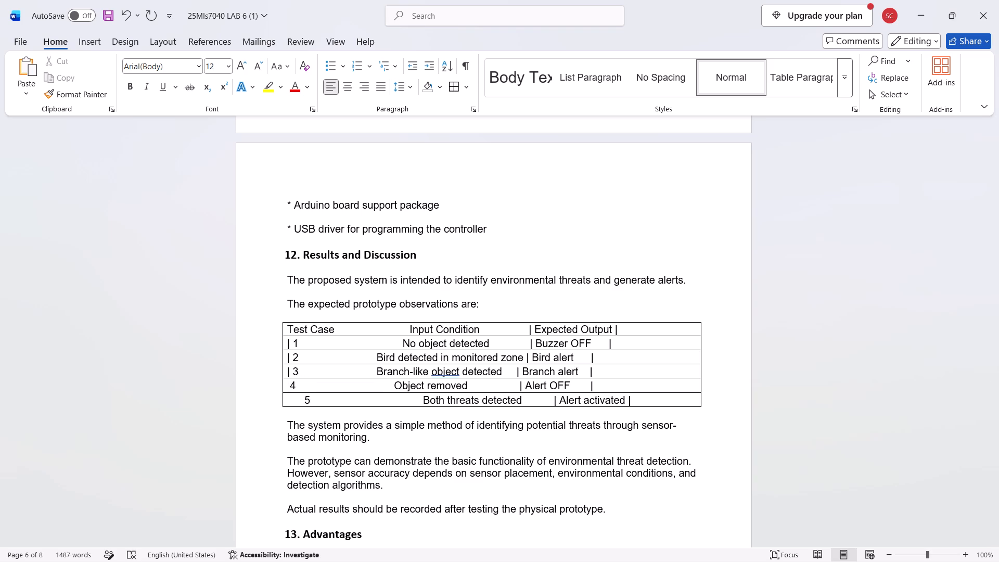
key("space")
key("space")
key("space")
key("space")
key("space")
key("space")
key("space")
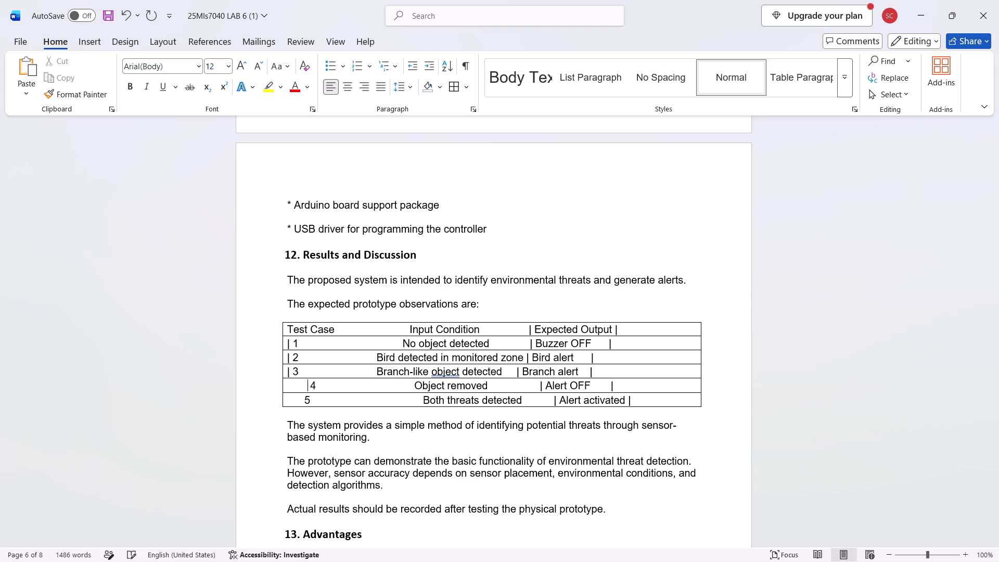
key("Left")
key("BackSpace")
key("BackSpace")
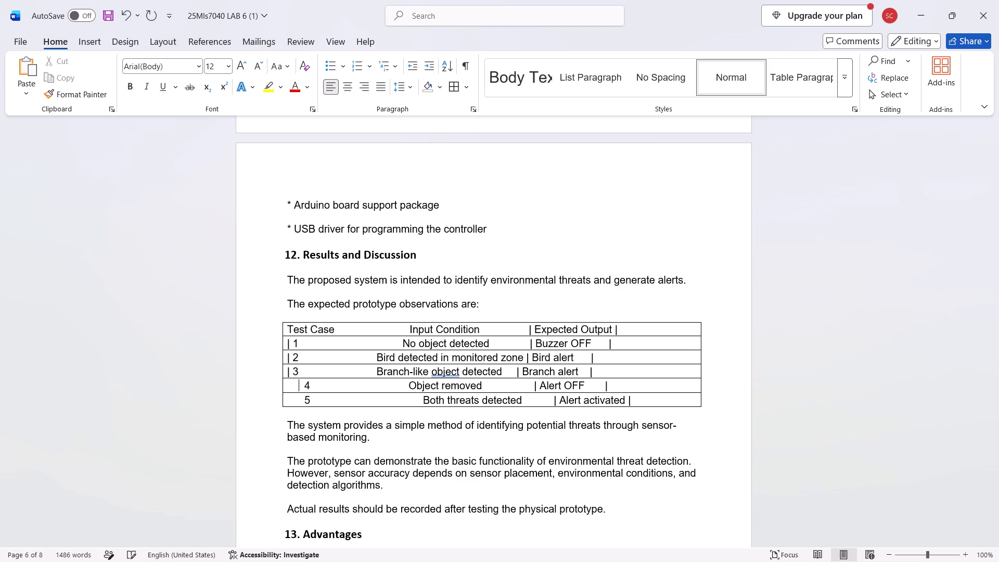
Delete the leading vertical bar in the test case 3 row and indent the number 3 to line up with the 4.
key("Up")
key("Left")
key("Left")
key("BackSpace")
key("space")
key("space")
key("space")
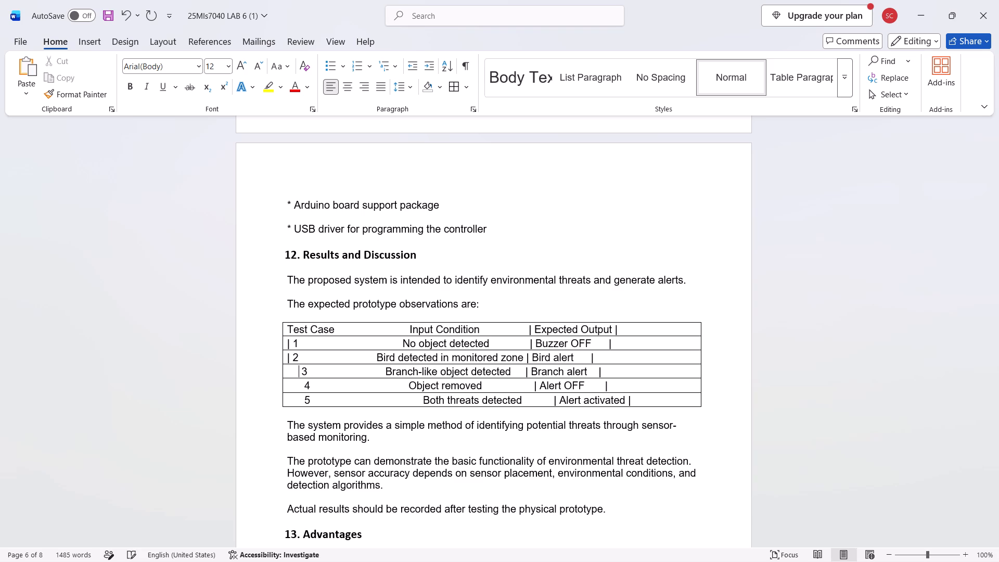
key("space")
key("BackSpace")
key("space")
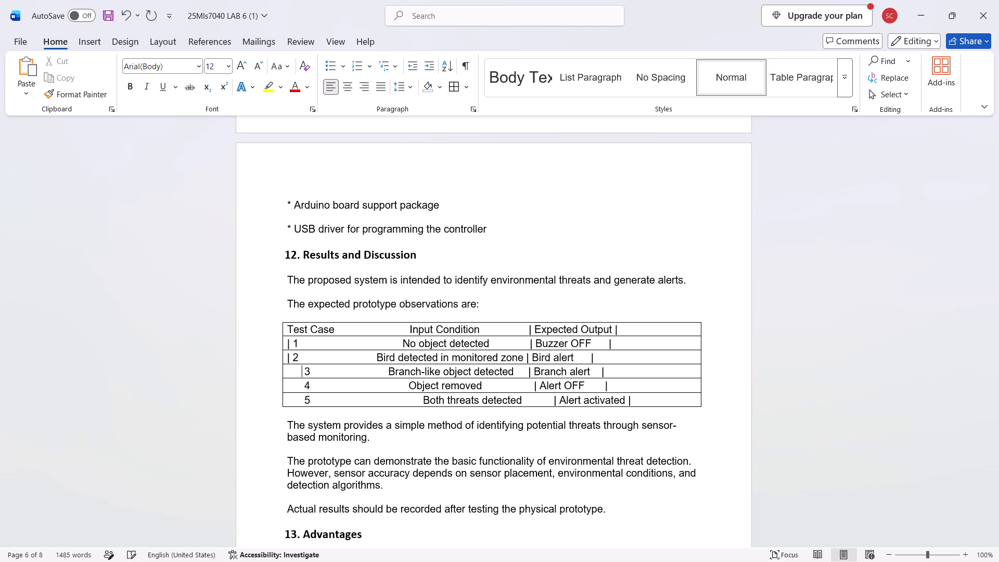
Delete the leading vertical bar in the test case 2 row and indent the number 2 to line up with the 3.
key("Up")
key("Left")
key("Left")
key("Left")
key("BackSpace")
key("space")
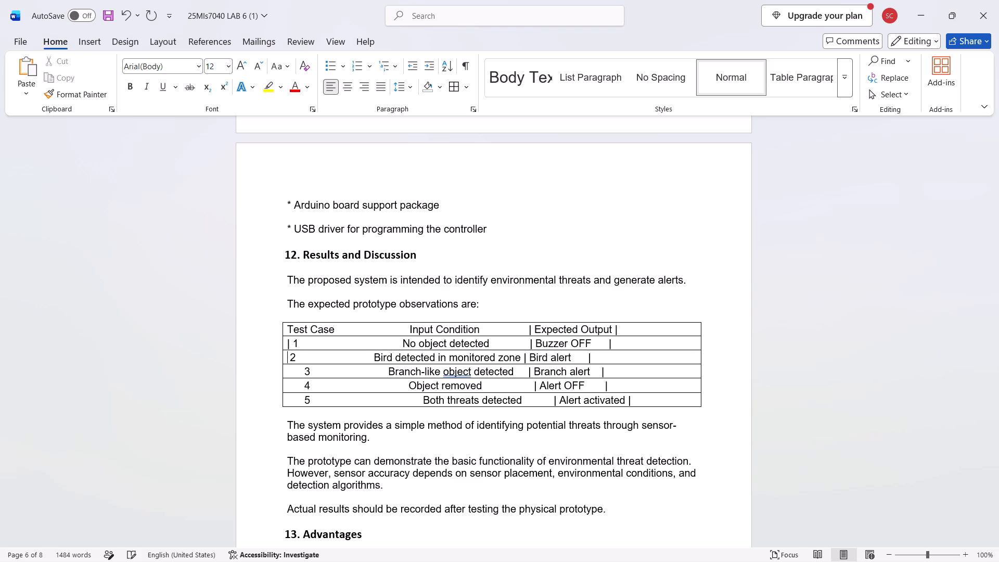
key("space")
key("space")
key("space")
key("space")
key("BackSpace")
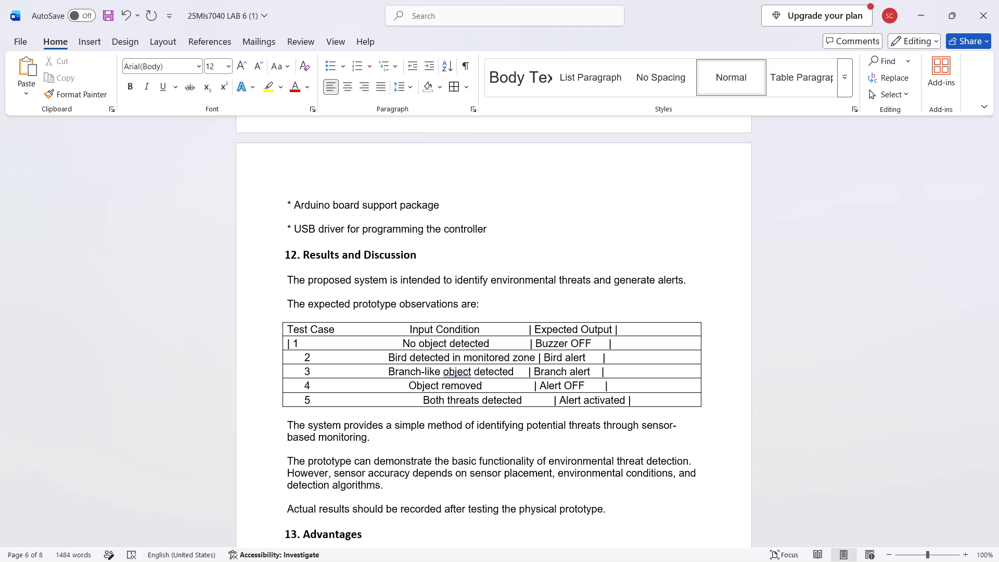
key("space")
Delete the leading vertical bar in the test case 1 row and indent the number 1 with six spaces.
key("Up")
key("Left")
key("Left")
key("BackSpace")
key("BackSpace")
key("space")
key("space")
key("space")
key("space")
key("space")
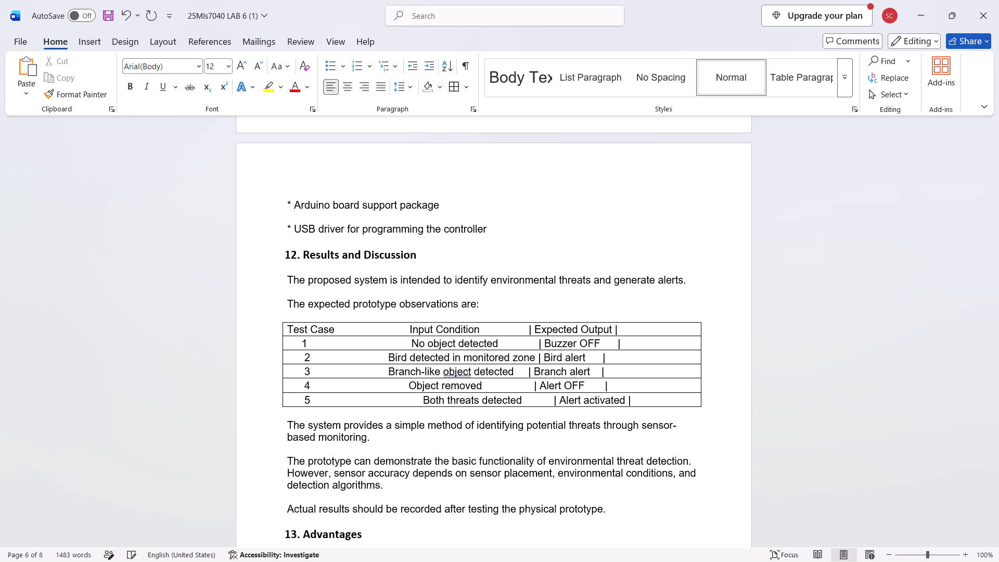
key("space")
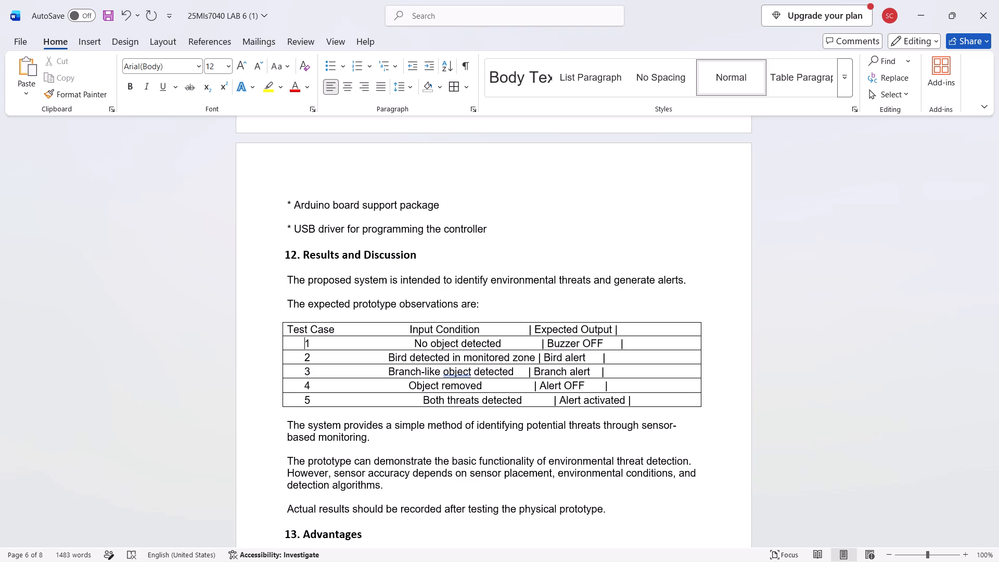
Delete the vertical bars before "Buzzer OFF" and "Bird alert" in the test case 1 and 2 rows.
left_click(543, 342)
left_click(546, 342)
key("BackSpace")
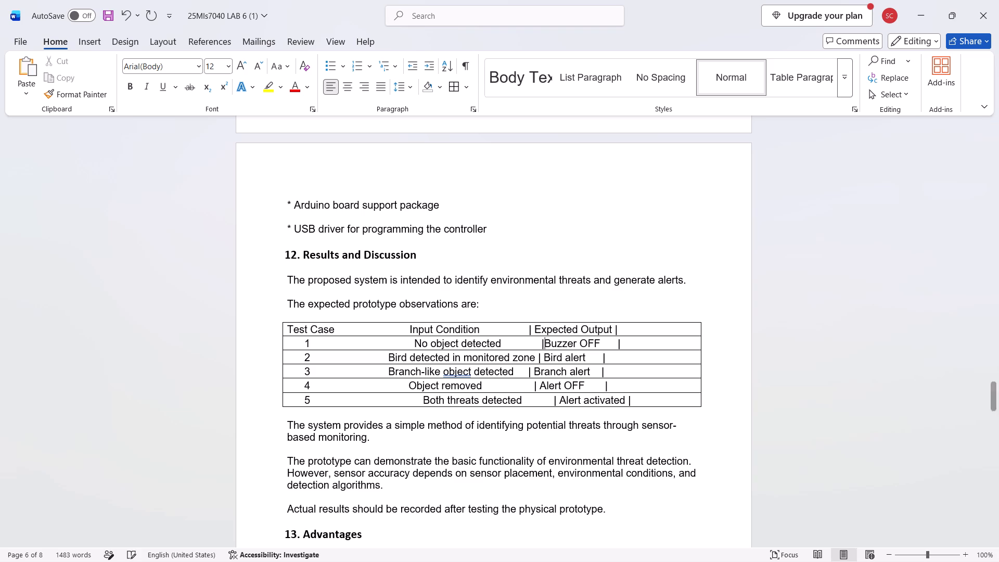
key("BackSpace")
key("Down")
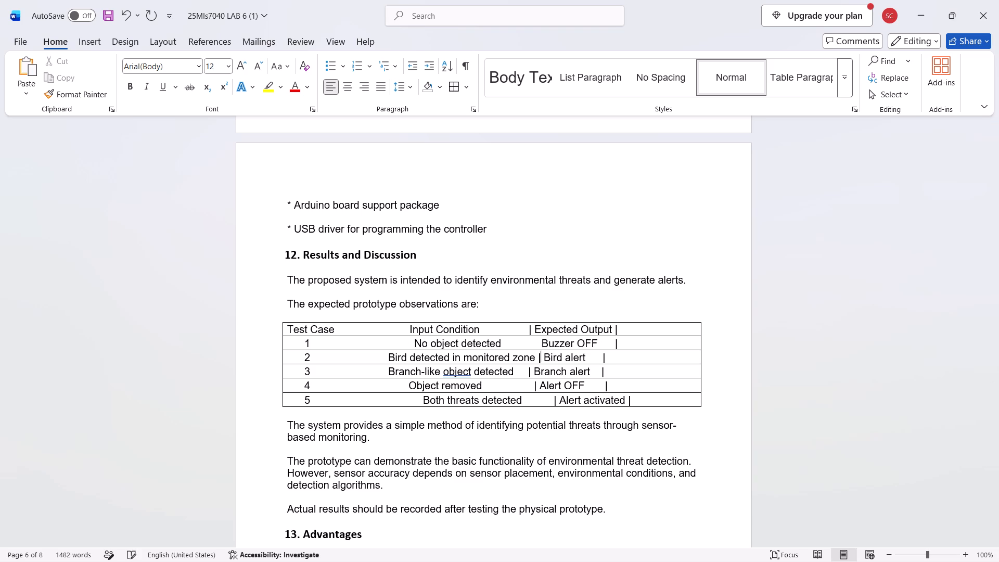
key("BackSpace")
Replace the vertical bar before "Branch alert" in the test case 3 row with 11 spaces.
key("Down")
key("Left")
key("BackSpace")
key("BackSpace")
key("space")
key("space")
key("space")
key("space")
key("space")
key("space")
key("space")
key("space")
key("space")
key("space")
key("space")
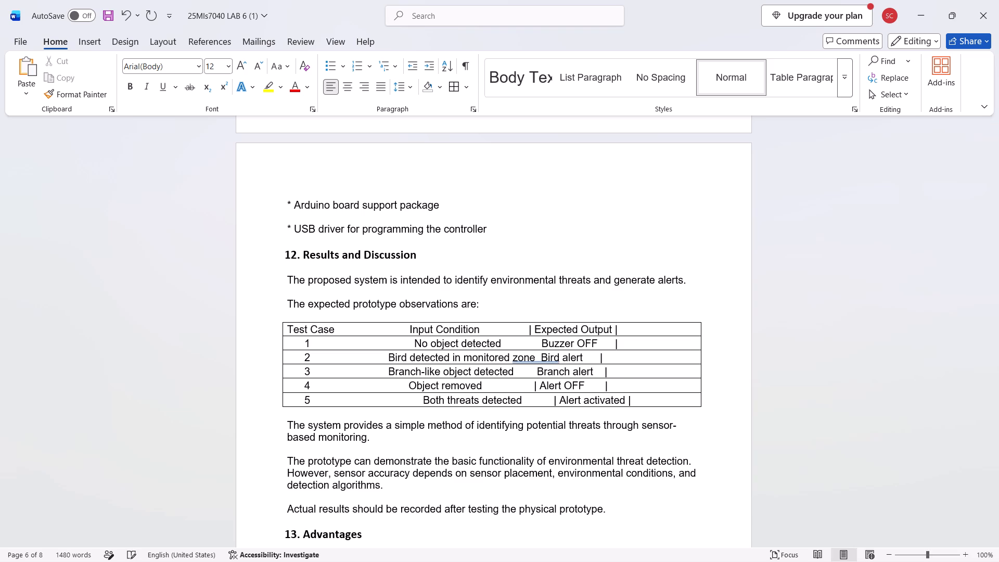
Replace the vertical bar before "Alert OFF" in the test case 4 row with six spaces.
key("Down")
key("Left")
key("Left")
key("Left")
key("Left")
key("Left")
key("BackSpace")
key("BackSpace")
key("space")
key("space")
key("space")
key("space")
key("space")
key("space")
Remove the vertical bar before "Alert activated" in the test case 5 row and put four spaces in its place.
key("Down")
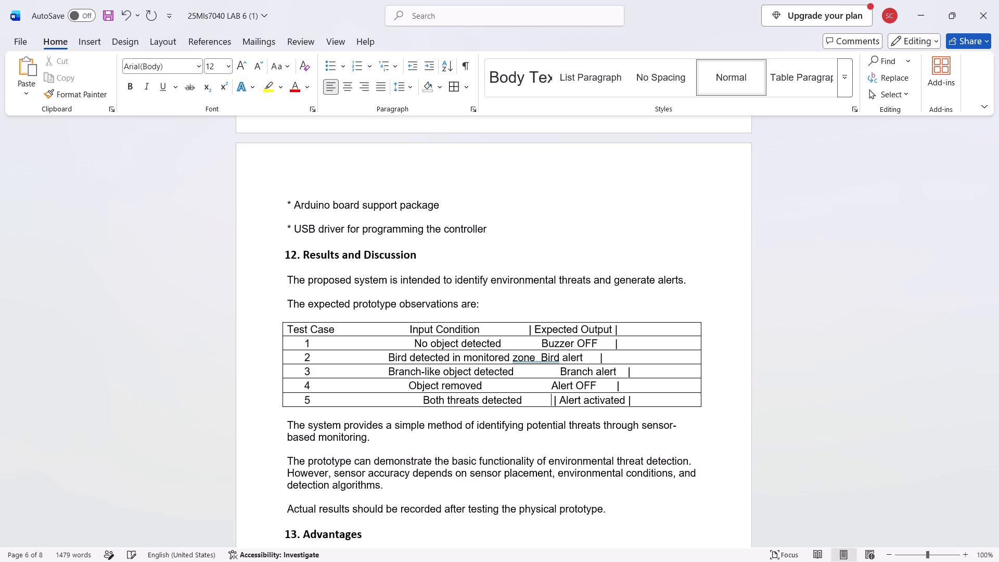
key("Right")
key("Right")
key("BackSpace")
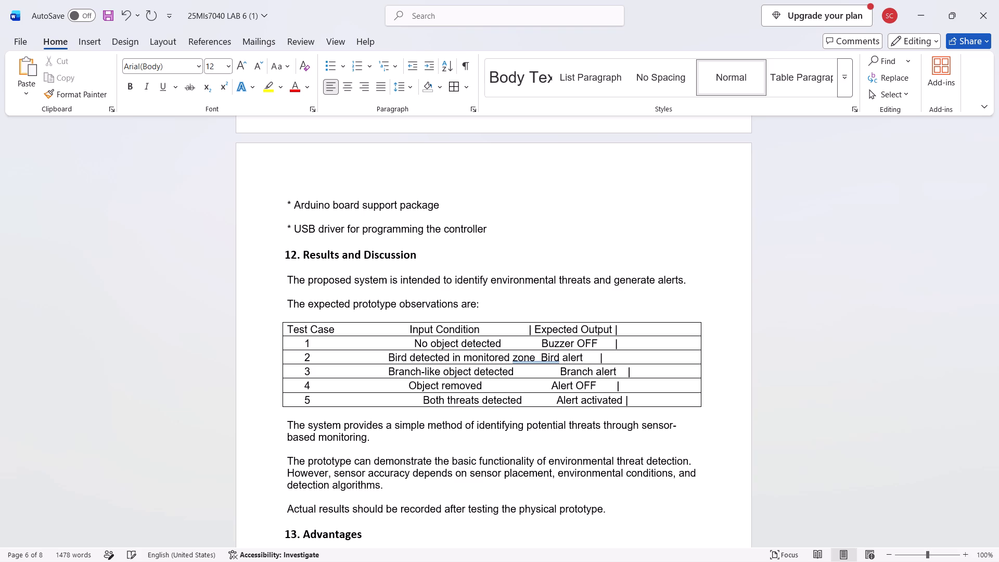
key("space")
key("space")
key("space")
key("space")
Delete the vertical bar before "Expected Output" in the header row of the test-case rows.
key("Up")
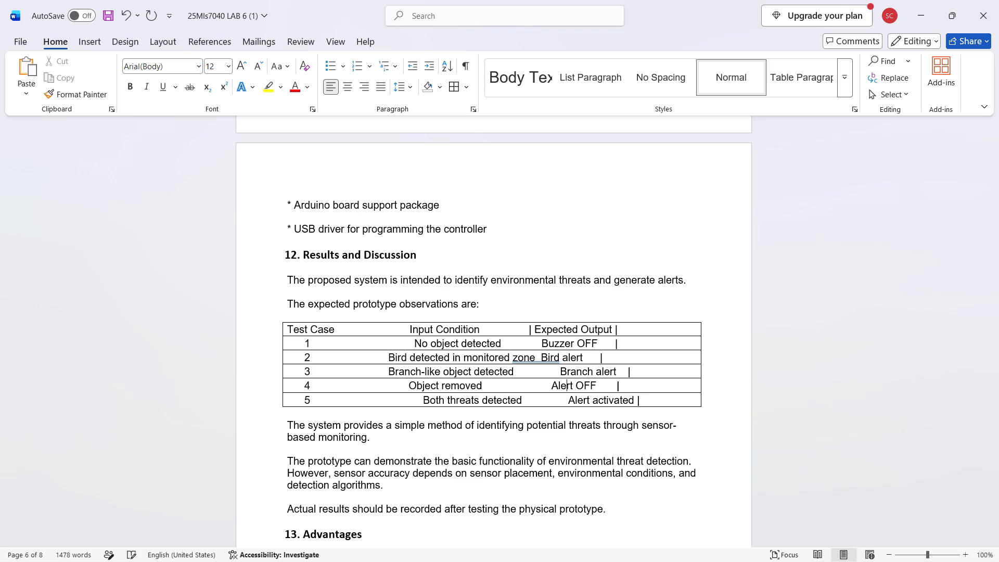
key("Up")
key("Up")
key("Up")
key("Up")
key("Left")
key("Left")
key("Left")
key("Left")
key("Left")
key("Left")
key("Left")
key("space")
key("BackSpace")
key("BackSpace")
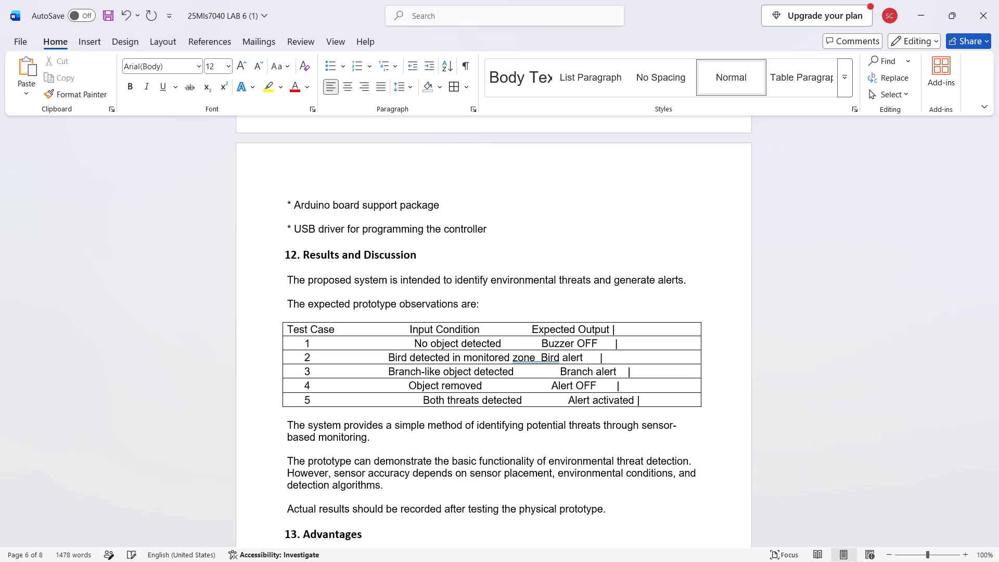
Insert 15 spaces before "Expected Output" in the header row to move it away from "Input Condition".
key("space")
key("space")
key("space")
key("space")
key("space")
key("space")
key("space")
key("space")
key("space")
key("space")
key("space")
key("space")
key("space")
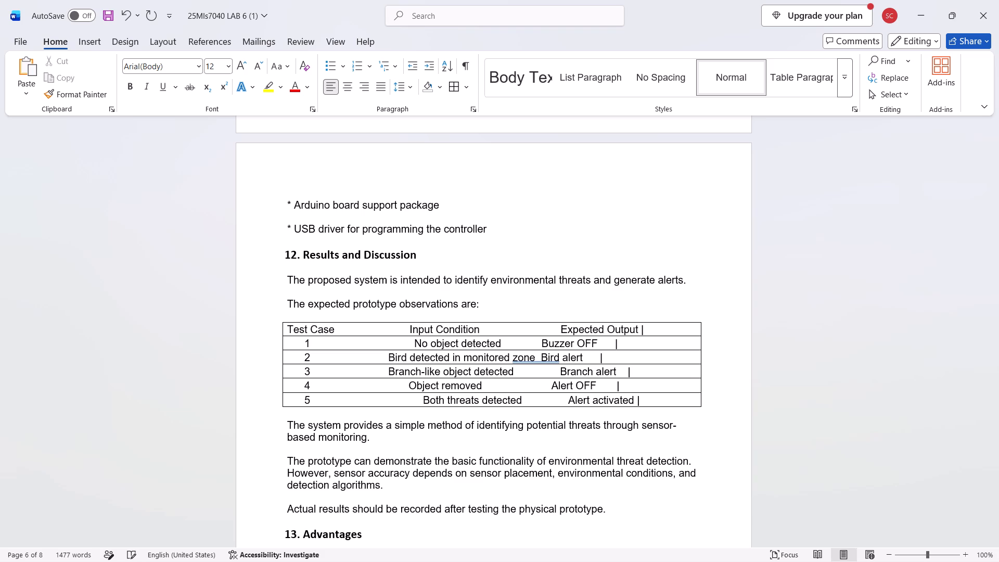
key("space")
key("space")
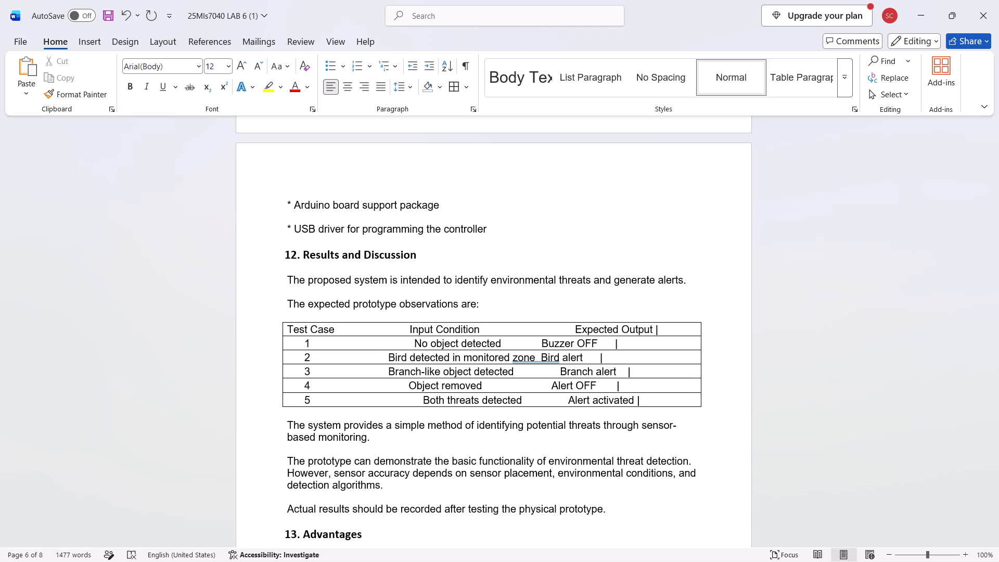
Insert nine spaces before "Buzzer OFF" in the test case 1 row to shift it under "Expected Output".
key("Down")
key("space")
key("Left")
key("Left")
key("Left")
key("Left")
key("Left")
key("Left")
key("Left")
key("space")
key("space")
key("space")
key("space")
key("space")
key("space")
key("space")
key("space")
key("space")
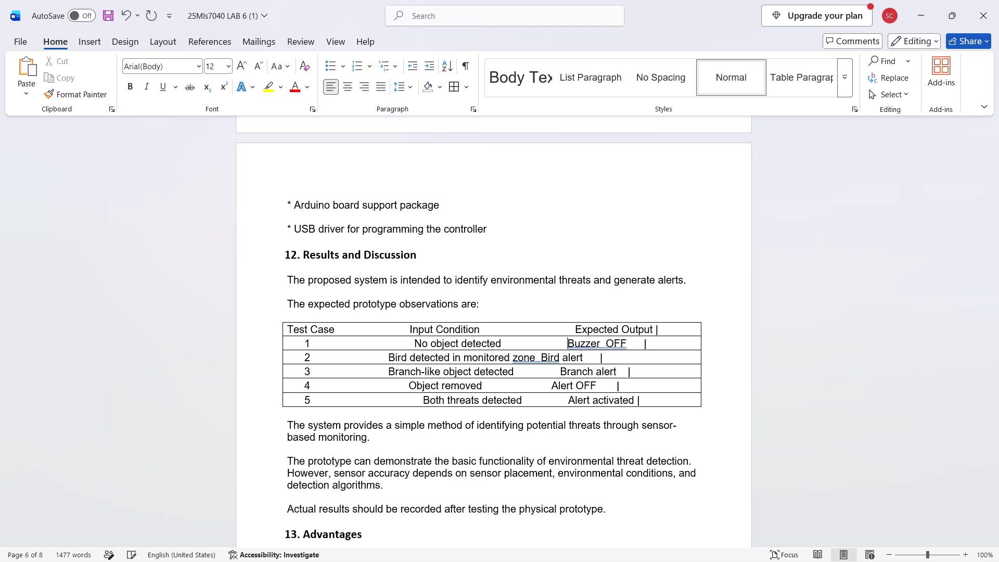
Insert ten spaces before "Bird alert" in the test case 2 row to line it up with "Buzzer OFF".
key("Down")
key("Left")
key("Left")
key("Left")
key("Left")
key("Left")
key("Left")
key("space")
key("space")
key("space")
key("space")
key("space")
key("space")
key("space")
key("space")
key("space")
key("space")
Insert 11 more spaces before "Branch alert" in the test case 3 row to shift it under "Expected Output".
key("Down")
key("Left")
key("Left")
key("space")
key("space")
key("space")
key("space")
key("space")
key("space")
key("space")
key("space")
key("space")
key("space")
key("space")
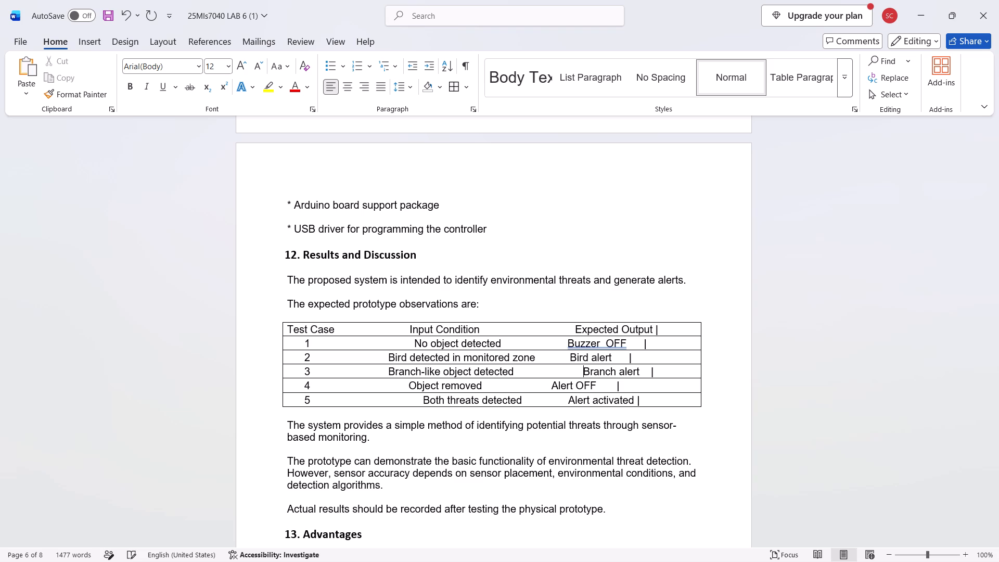
Insert one more space before "Branch alert" in the test case 3 row.
key("space")
Insert 12 spaces before "Alert OFF" in the test case 4 row to shift it under "Expected Output".
key("Down")
key("Left")
key("Left")
key("Left")
key("Left")
key("Left")
key("Left")
key("Left")
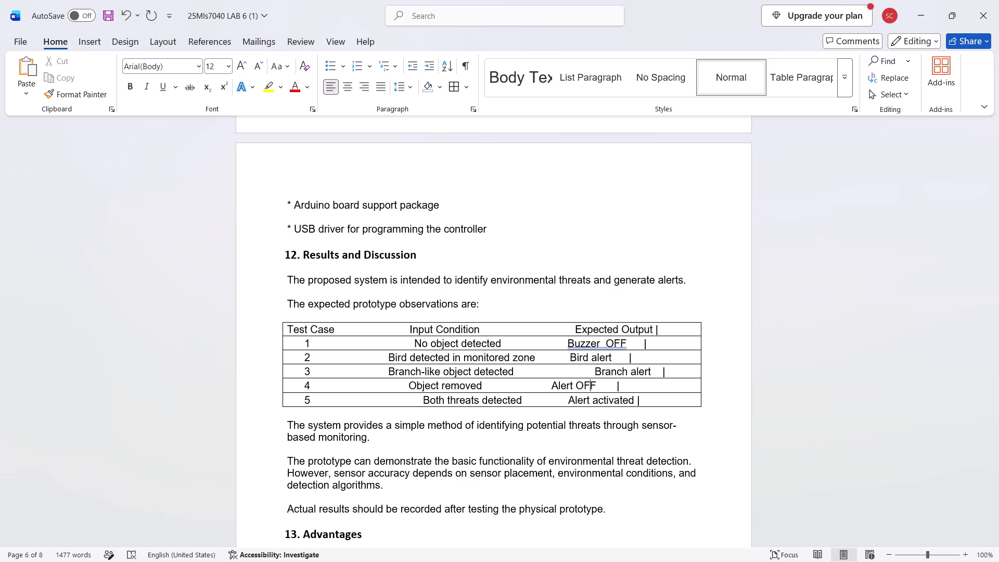
key("Left")
key("space")
key("BackSpace")
key("Left")
key("space")
key("space")
key("space")
key("space")
key("space")
key("space")
key("space")
key("space")
key("space")
key("space")
key("space")
key("space")
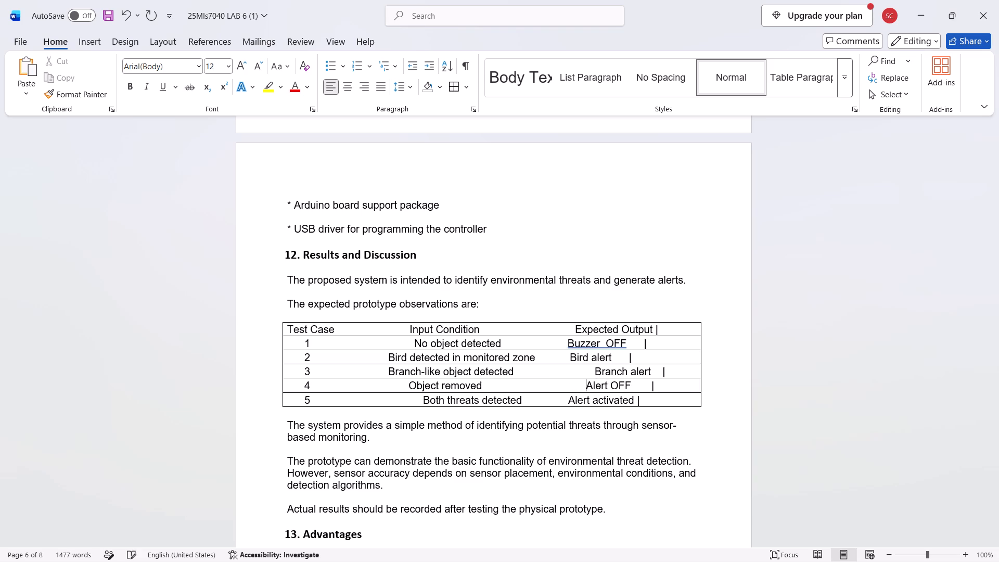
Insert six spaces before "Alert activated" in the test case 5 row to line it up with "Alert OFF".
key("Down")
key("Left")
key("Left")
key("Left")
key("Left")
key("space")
key("space")
key("space")
key("space")
key("space")
key("space")
Insert five more spaces before "Bird alert" in the test case 2 row to line it up with "Alert OFF".
key("Up")
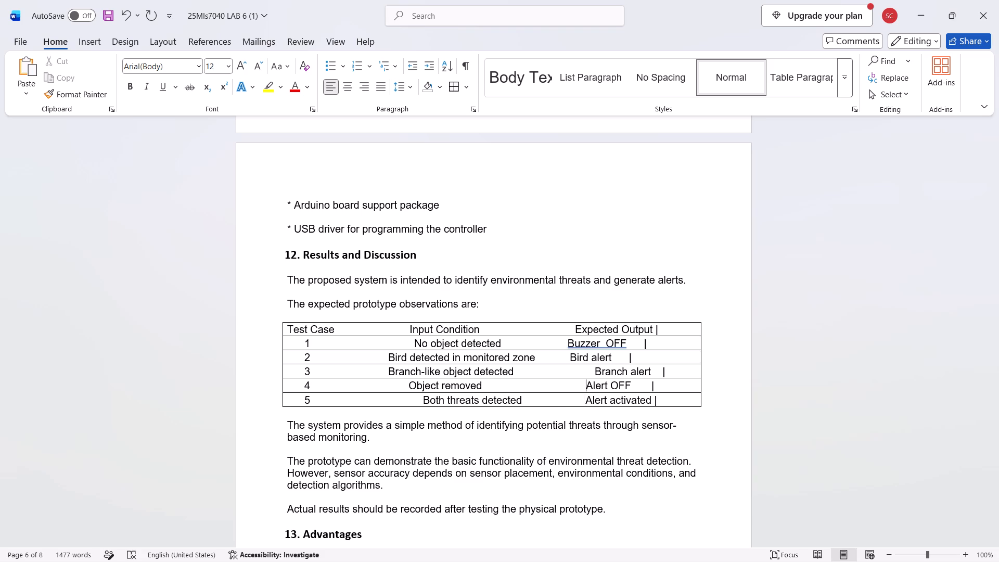
key("Up")
key("Up")
key("Left")
key("Left")
key("Left")
key("space")
key("space")
key("space")
key("space")
key("space")
Insert five more spaces before "Buzzer OFF" in the test case 1 row to line it up with "Bird alert".
key("Up")
key("Up")
key("Down")
key("Left")
key("Left")
key("Left")
key("space")
key("space")
key("space")
key("space")
key("space")
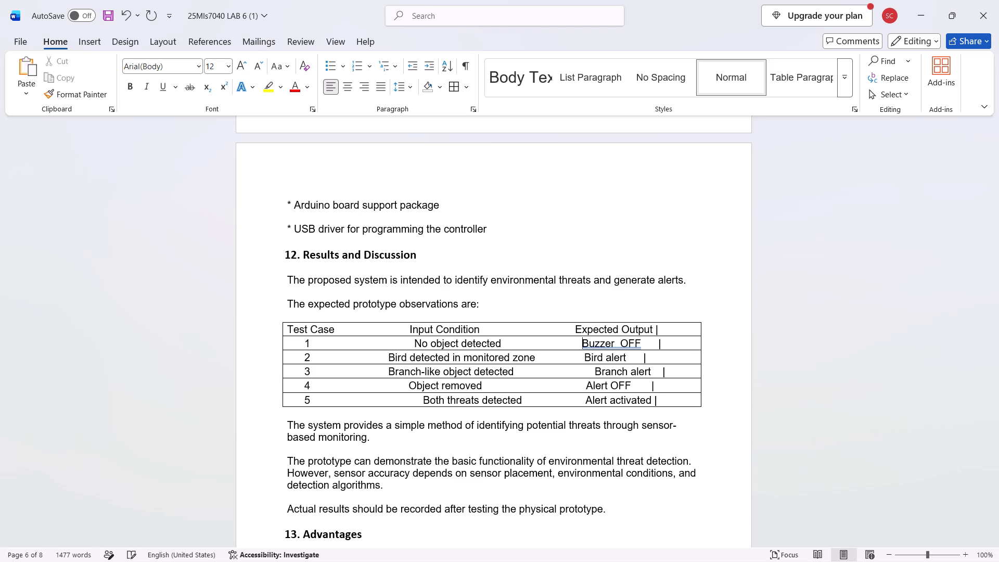
Remove three spaces before "Branch alert" in the test case 3 row to line it up with "Alert OFF".
key("Down")
key("Down")
key("BackSpace")
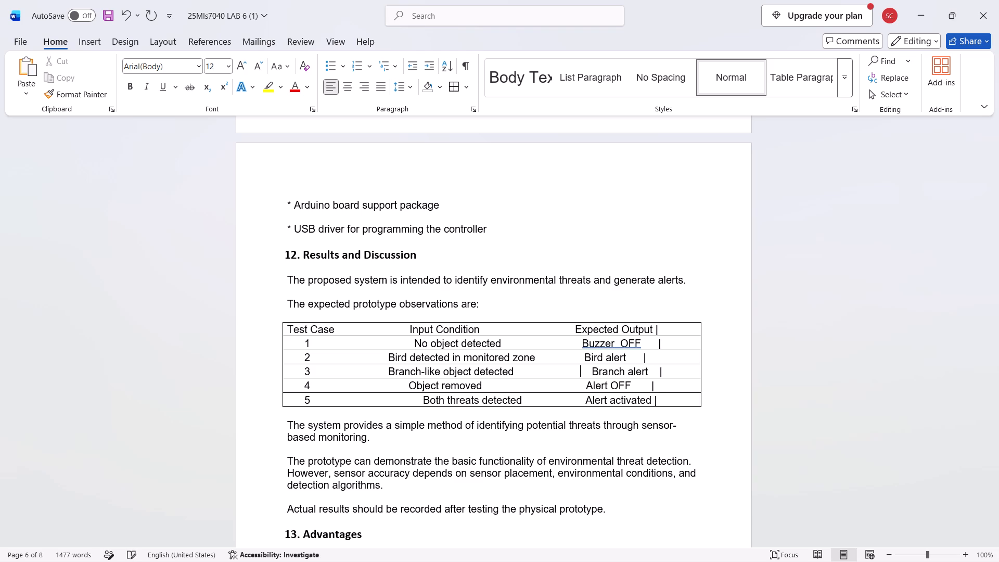
key("BackSpace")
key("BackSpace")
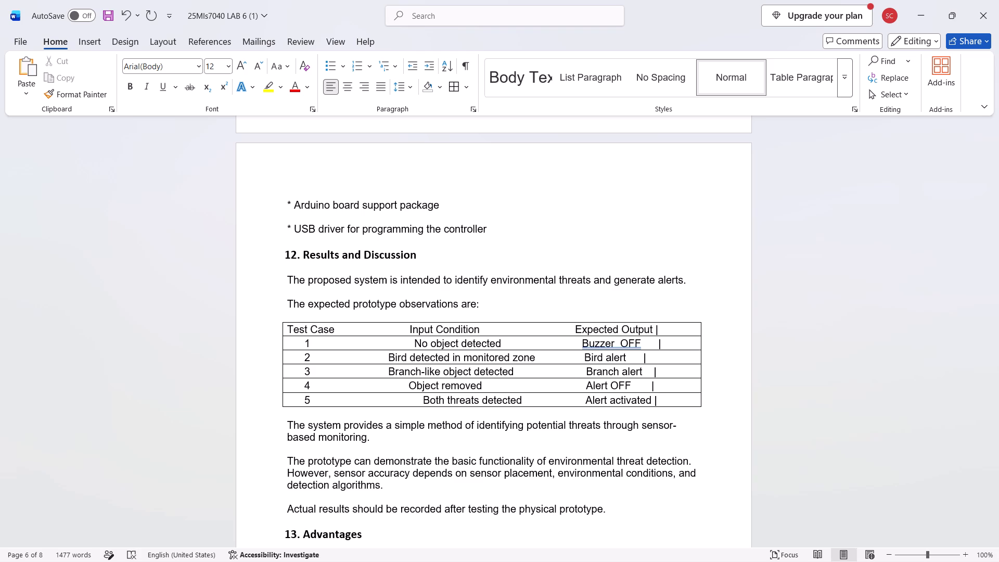
Delete the stray vertical bars at the ends of the header, test case 1 and test case 2 rows.
left_click(679, 346)
key("Up")
key("BackSpace")
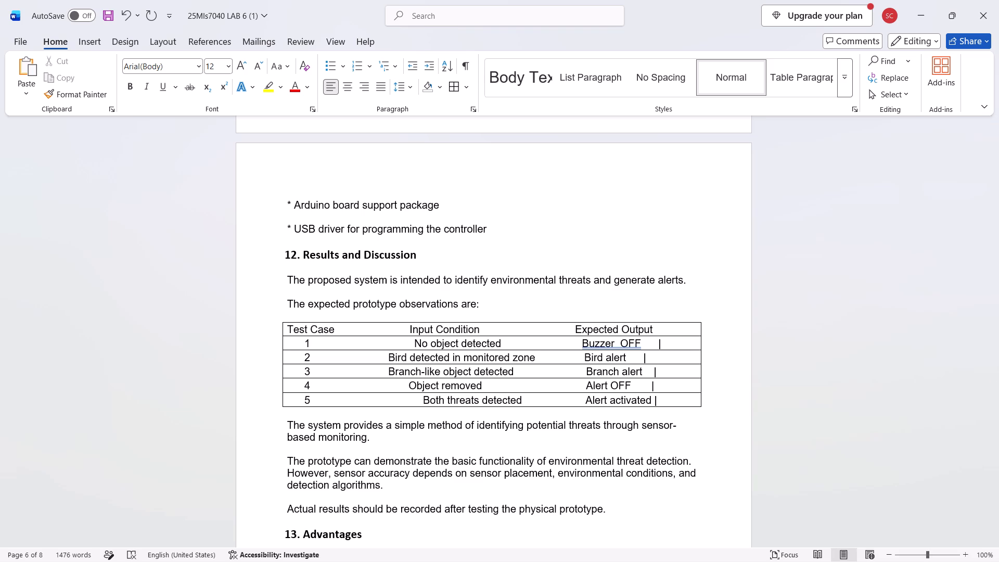
key("Down")
key("Right")
key("BackSpace")
key("Right")
key("BackSpace")
key("Down")
key("BackSpace")
Delete the stray vertical bars at the ends of the test case 3, 4 and 5 rows.
key("Down")
key("Right")
key("Right")
key("Right")
key("Right")
key("Right")
key("BackSpace")
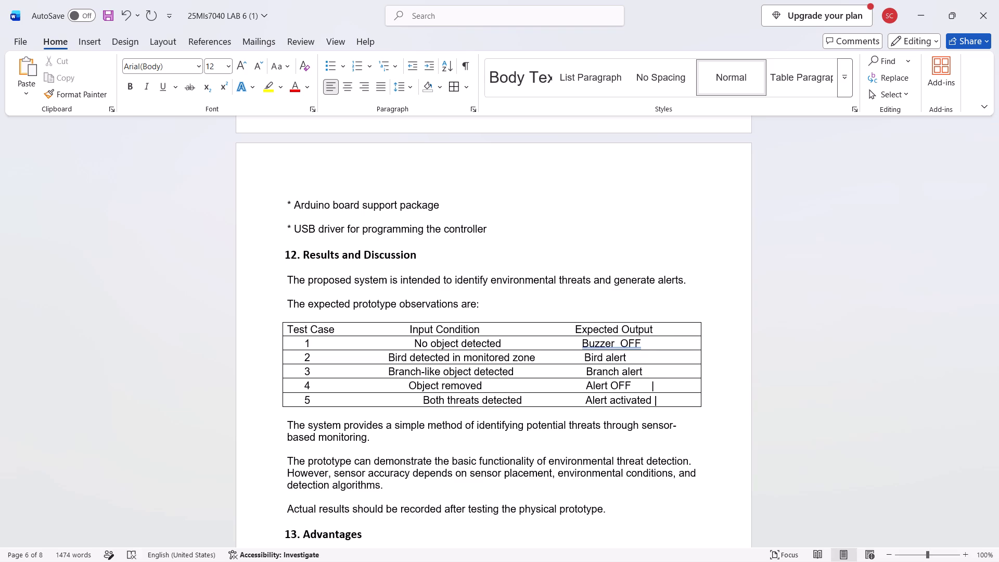
key("Down")
key("BackSpace")
key("Down")
key("Right")
key("Right")
key("BackSpace")
Insert two spaces before "Input Condition" in the header row to line it up with "No object detected".
left_click(504, 330)
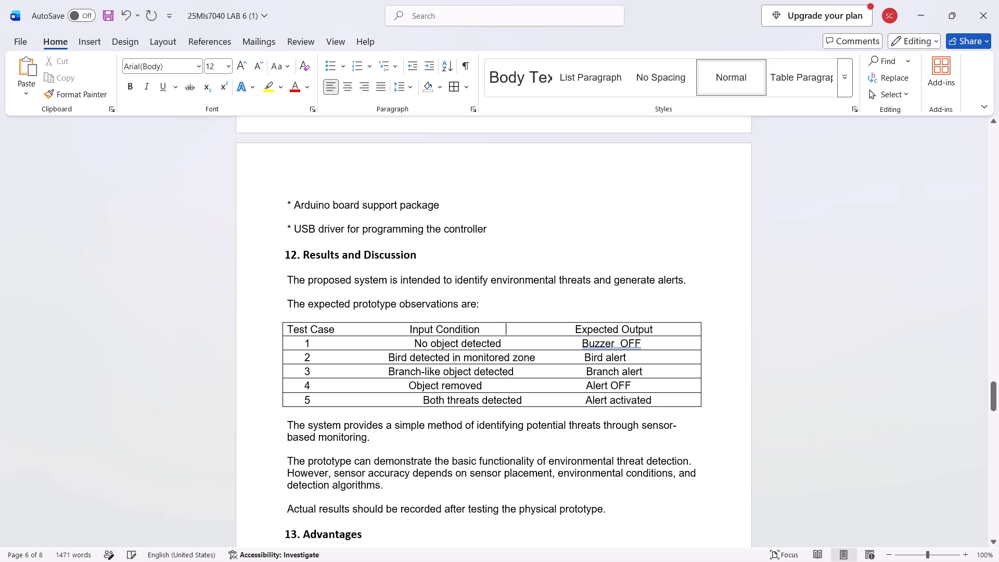
key("Left")
key("Left")
key("Left")
key("Left")
key("Left")
key("Left")
key("Left")
key("Left")
key("Left")
key("Left")
key("Left")
key("Left")
key("Left")
key("Left")
key("Left")
key("Left")
key("Left")
key("Left")
key("Left")
key("Left")
key("Left")
key("Left")
key("space")
key("space")
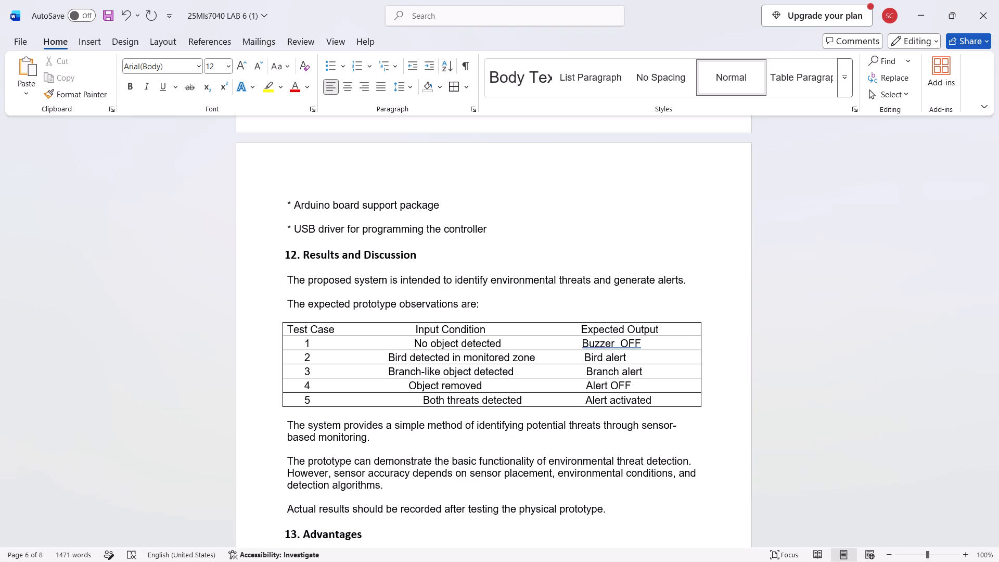
Remove four spaces before "Both threats detected" in the test case 5 row to line it up with "Object removed".
key("Down")
key("Down")
key("Down")
key("Down")
key("Down")
key("Right")
key("Right")
key("Right")
key("BackSpace")
key("BackSpace")
key("BackSpace")
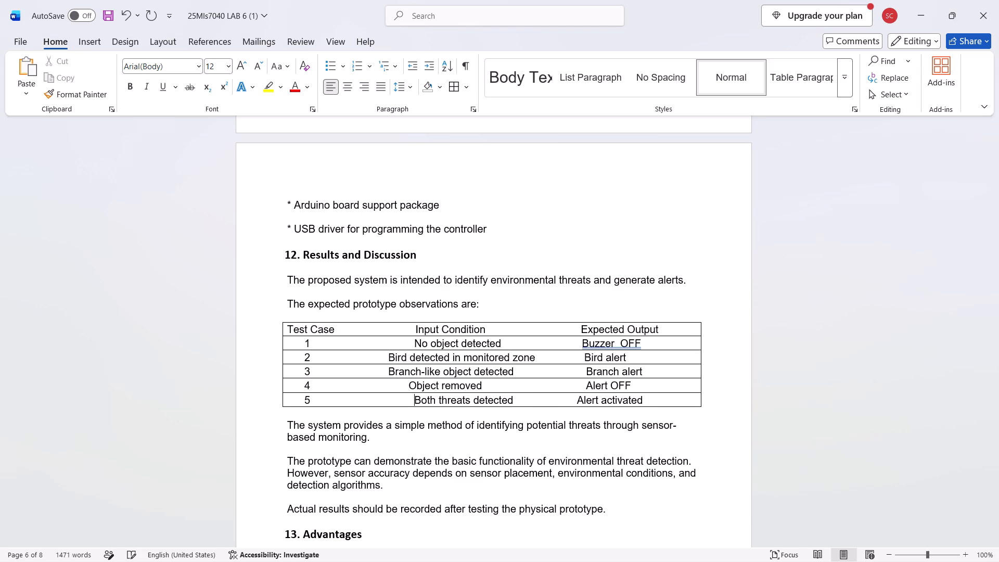
key("BackSpace")
Insert four spaces before "Alert activated" in the test case 5 row to line it up with "Alert OFF".
key("Right")
key("Right")
key("Right")
key("Right")
key("Right")
key("Right")
key("Right")
key("Right")
key("Right")
key("Right")
key("Right")
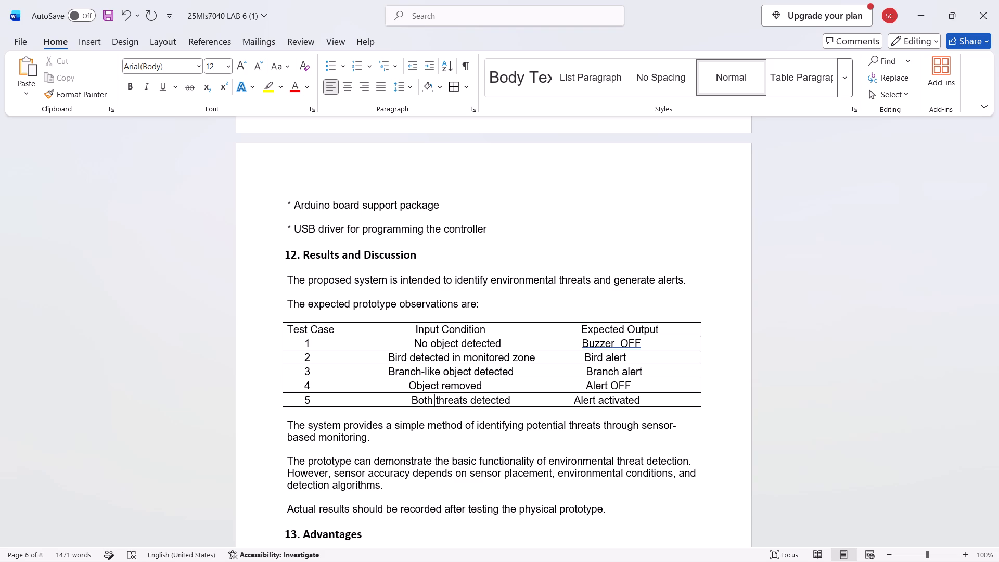
key("Right")
key("Right")
key("Right")
key("Right")
key("Right")
key("Right")
key("Right")
key("Right")
key("Right")
key("Right")
key("Right")
key("Right")
key("Right")
key("Right")
key("Right")
key("Right")
key("Right")
key("Right")
key("Right")
key("Right")
key("Right")
key("Right")
key("Right")
key("Right")
key("Right")
key("Right")
key("Right")
key("Right")
key("Right")
key("space")
key("space")
key("space")
key("space")
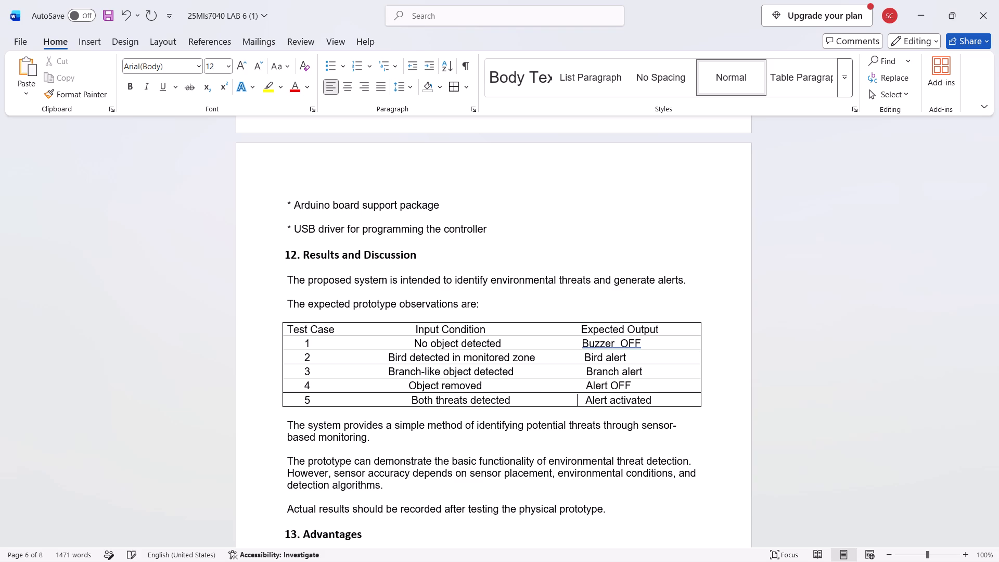
Insert two spaces before "Buzzer OFF" and one before "Bird alert" to line them up with the other expected outputs.
key("Up")
key("Up")
key("space")
key("BackSpace")
key("BackSpace")
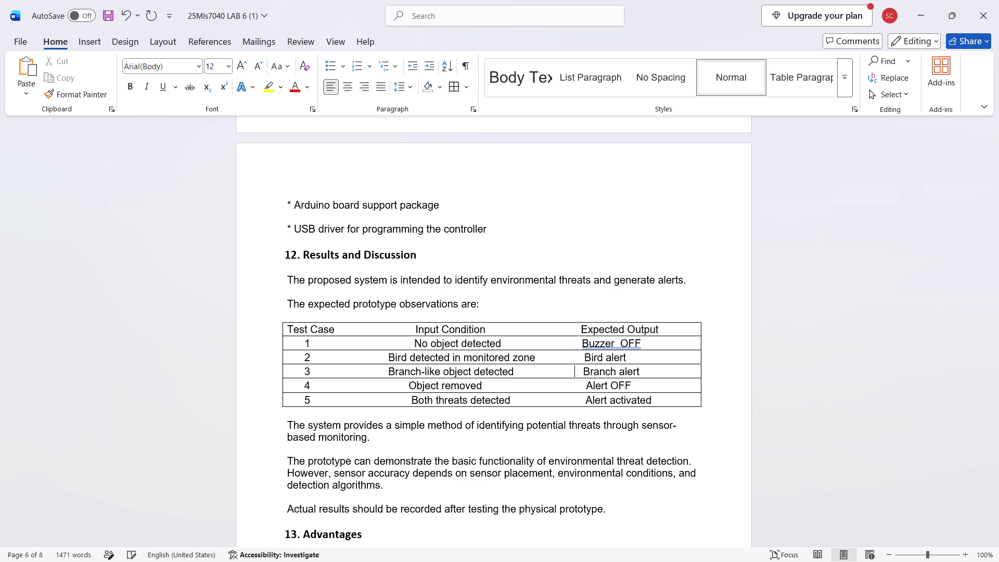
key("Down")
key("Up")
key("Up")
key("Up")
key("space")
key("Down")
key("Down")
key("space")
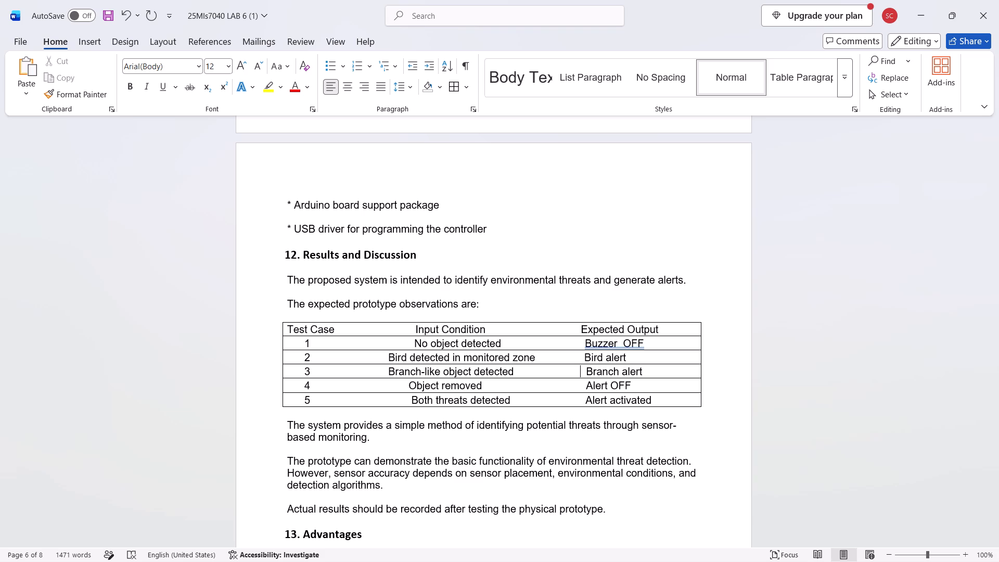
key("Up")
key("space")
key("Up")
key("Up")
key("space")
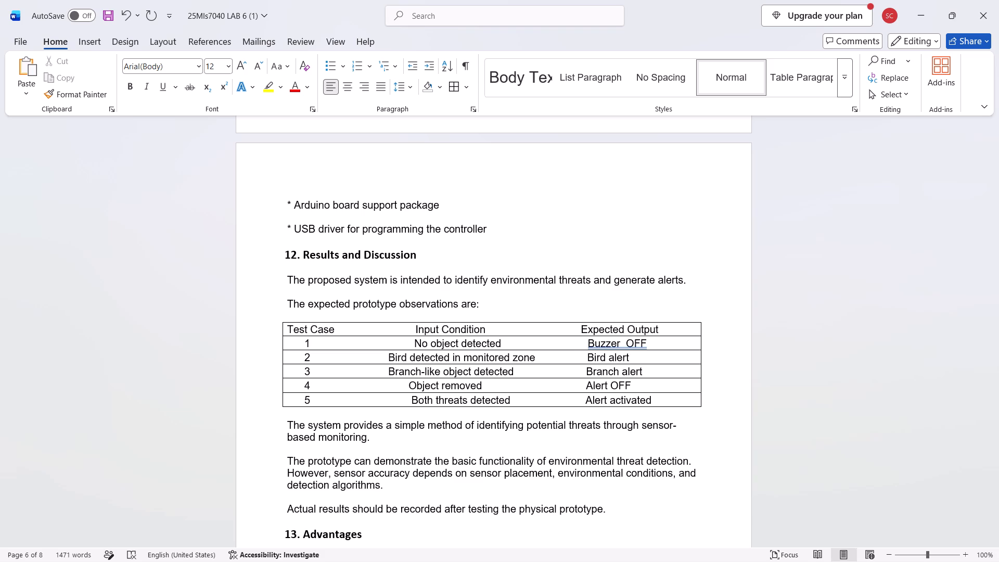
Format the entire "### 11.4 Software Requirements" heading line as bold 14-point Calibri.
scroll(504, 330, "up", 2)
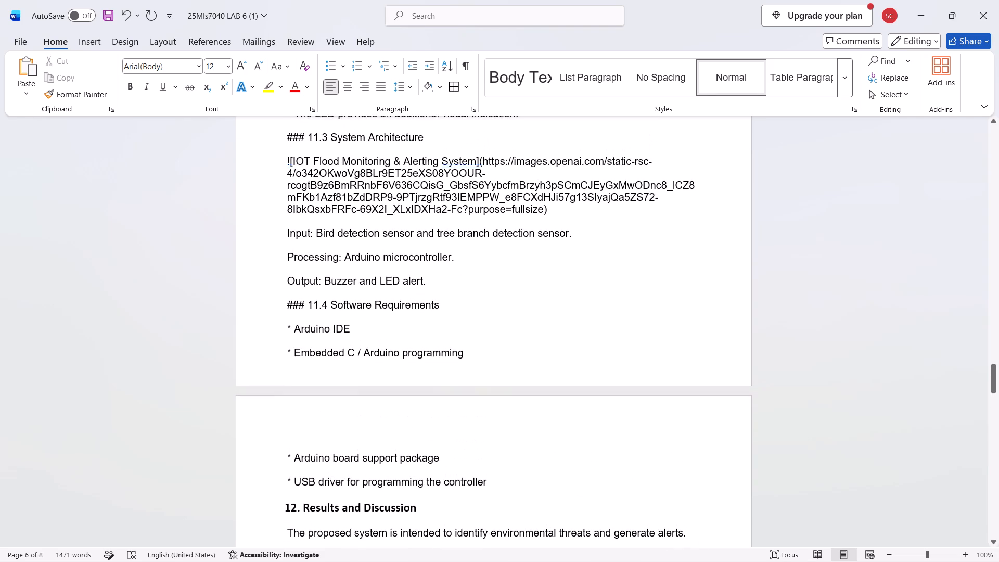
left_click_drag(446, 307, 335, 308)
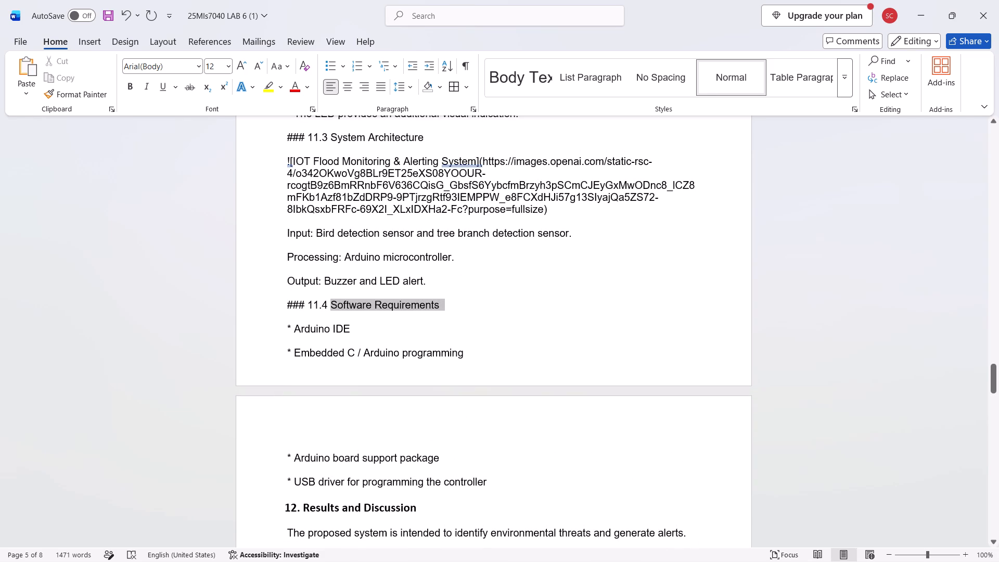
left_click_drag(335, 308, 302, 306)
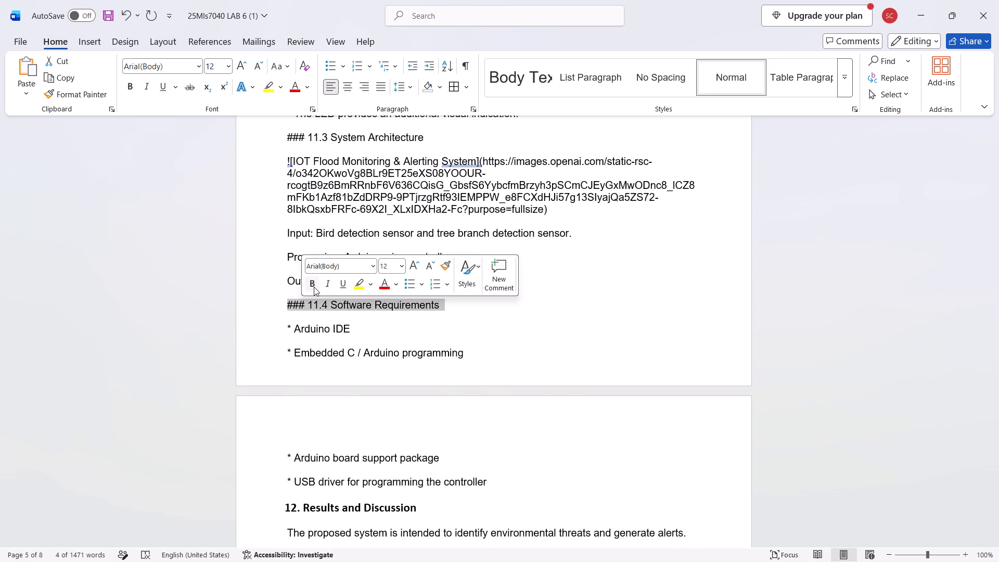
left_click(314, 286)
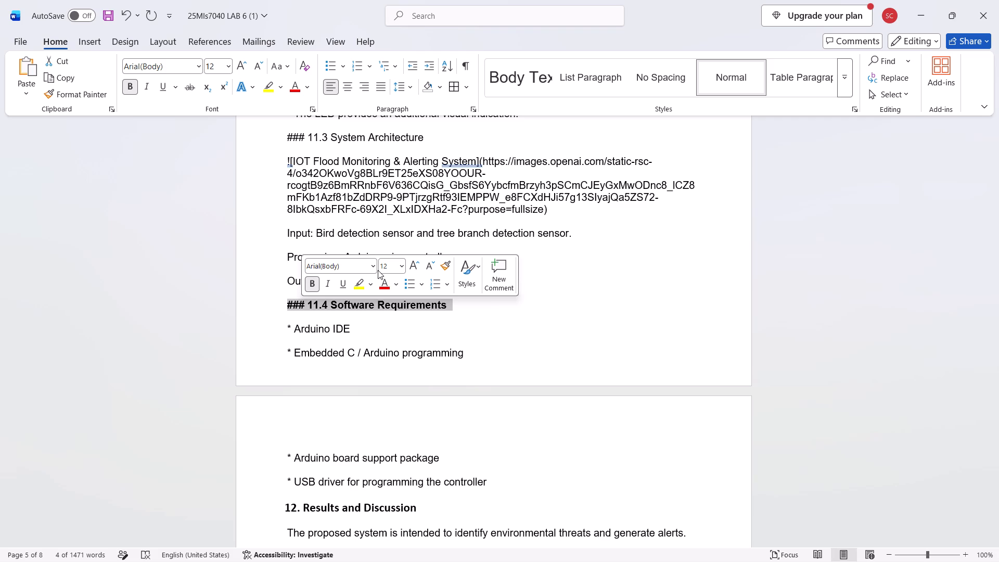
left_click(376, 267)
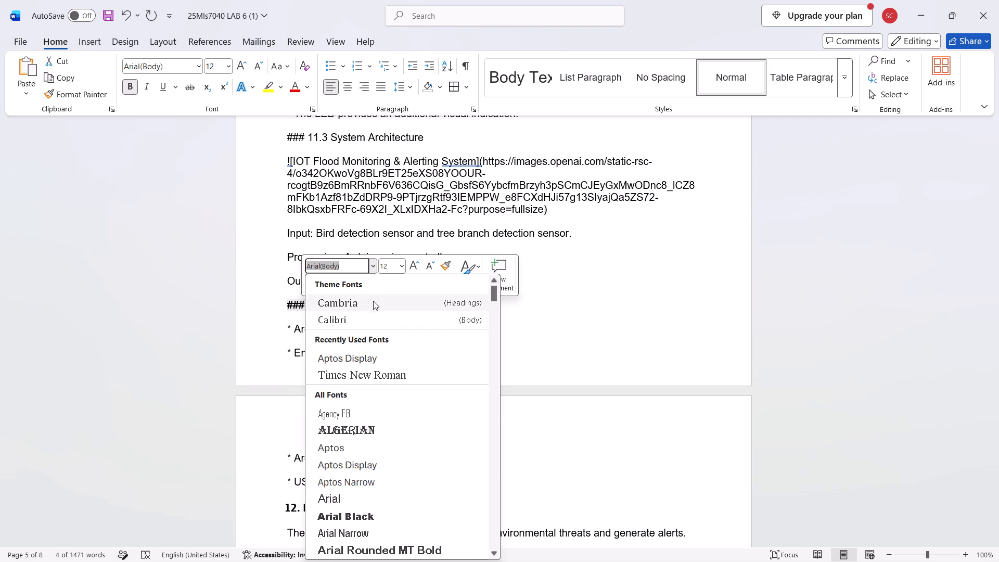
left_click(372, 323)
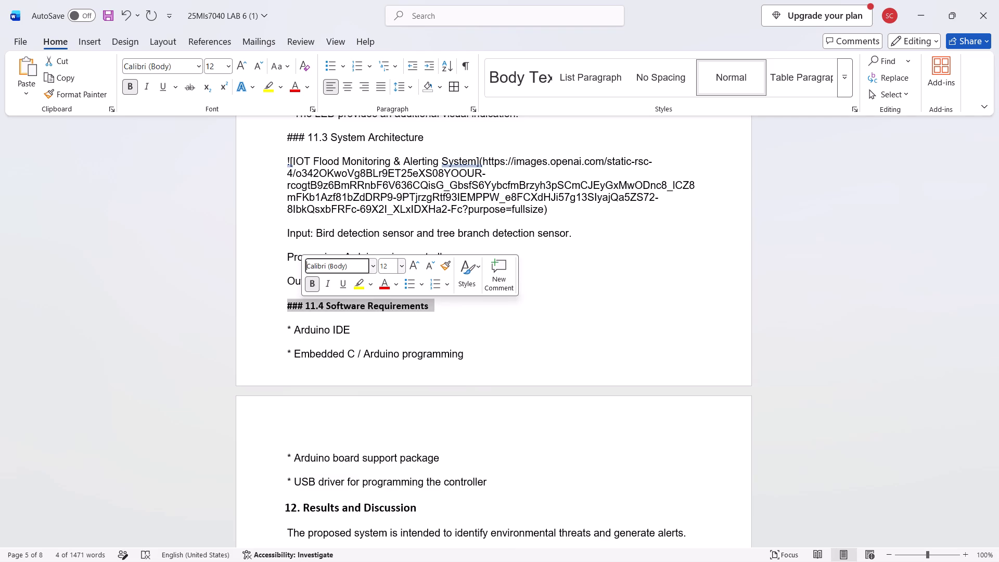
double_click(392, 267)
key("BackSpace")
key("4")
key("Return")
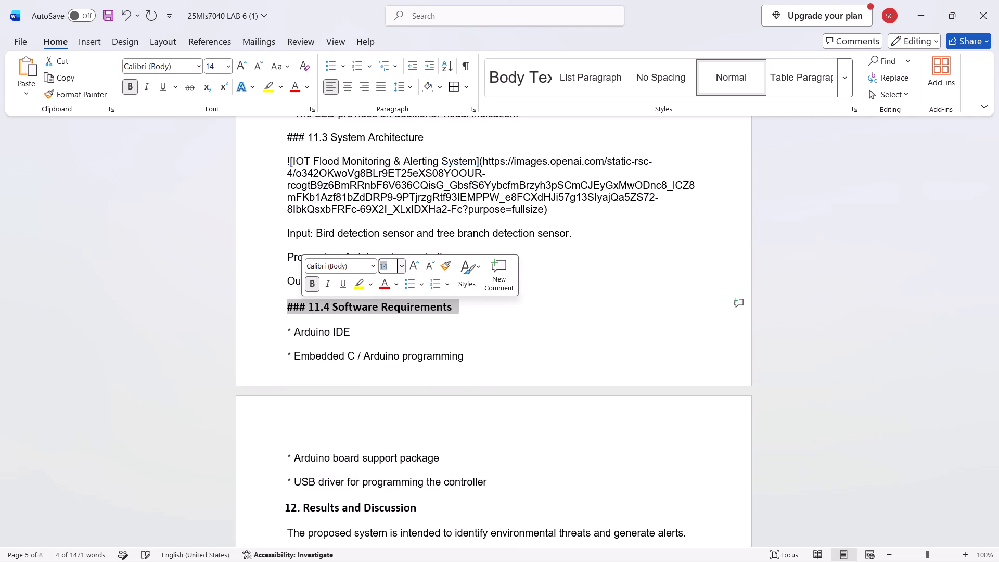
Delete the "###" marker and the slight indent before the "11.4 Software Requirements" heading.
left_click(310, 303)
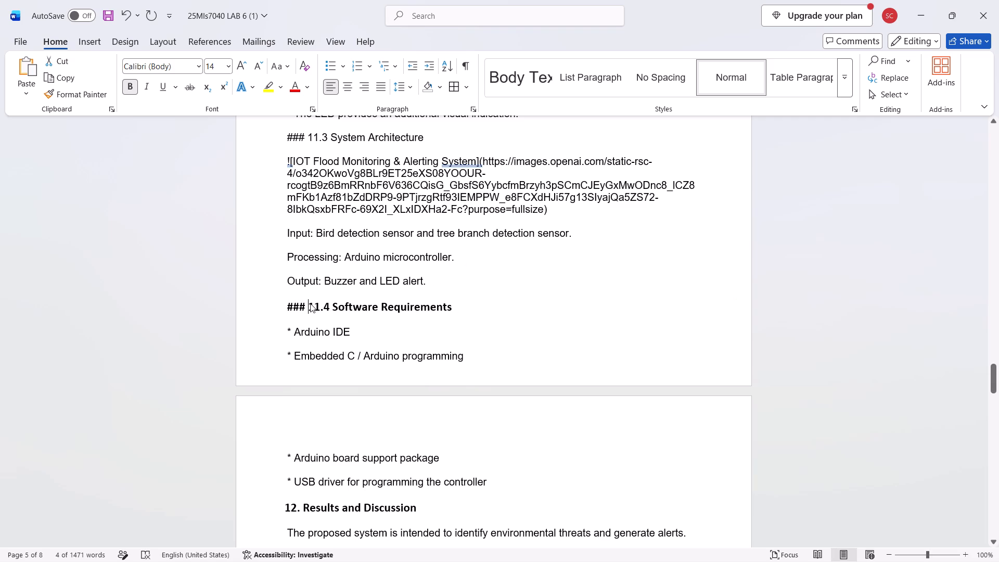
key("BackSpace")
key("BackSpace")
key("BackSpace")
key("BackSpace")
key("BackSpace")
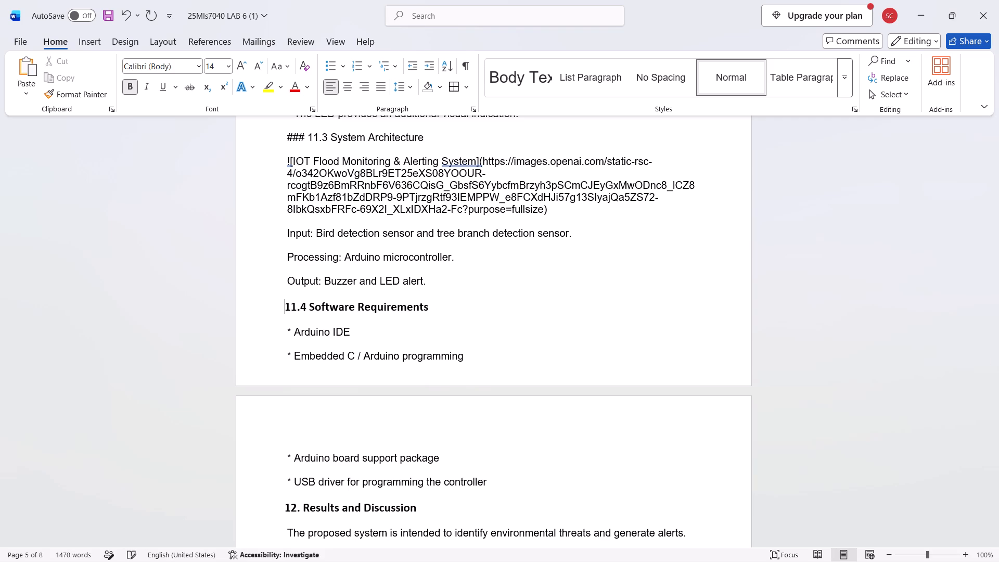
Format the entire "### 11.3 System Architecture" heading line as bold 14-point Calibri.
scroll(310, 303, "up", 1)
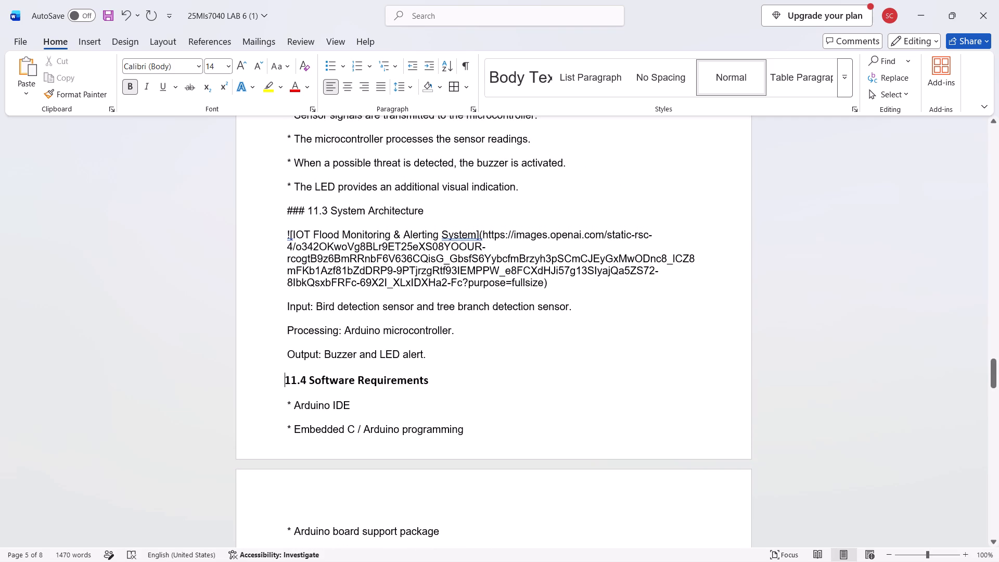
left_click_drag(428, 206, 310, 209)
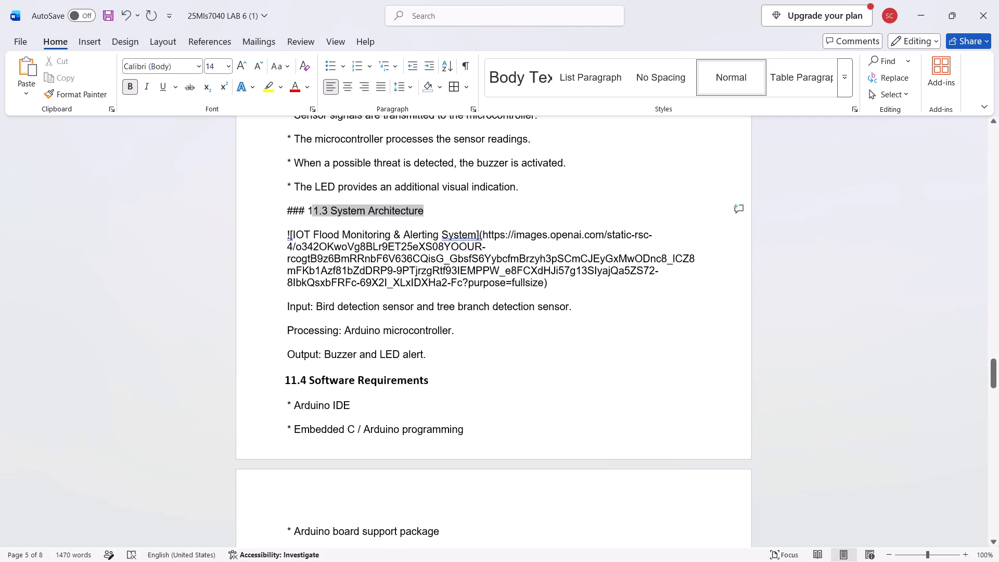
left_click_drag(310, 209, 289, 212)
left_click(302, 190)
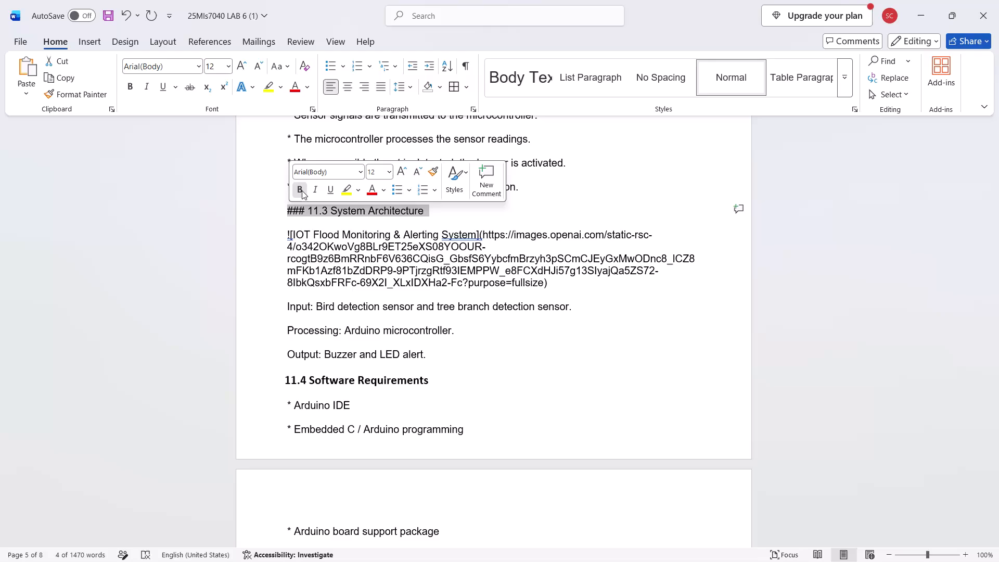
left_click(359, 172)
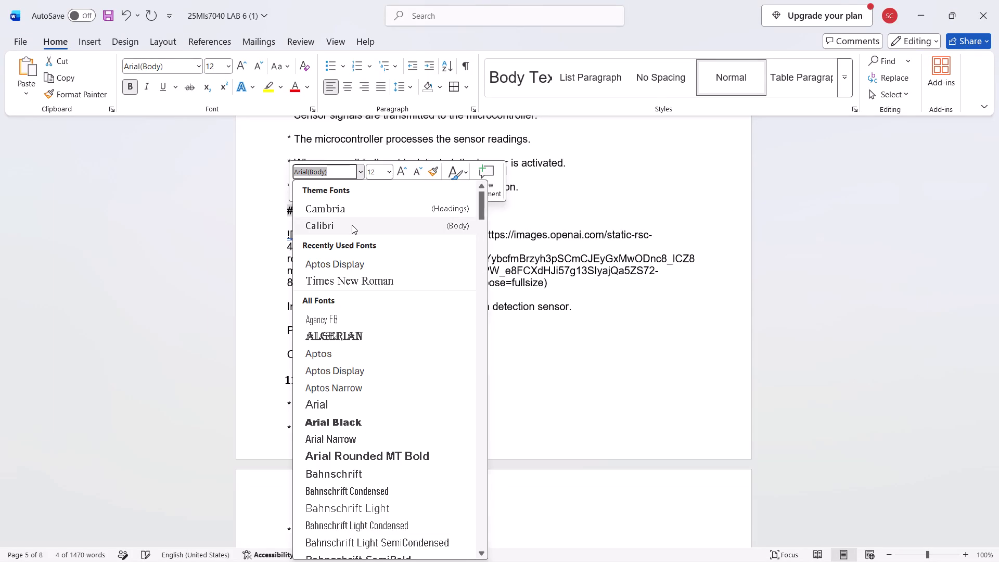
left_click(351, 225)
double_click(380, 173)
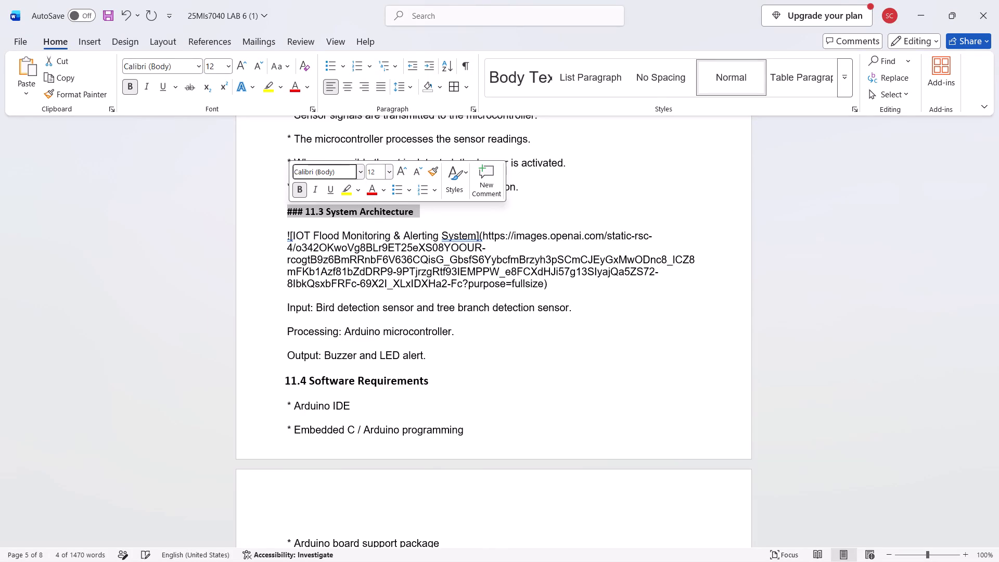
key("BackSpace")
key("4")
key("Return")
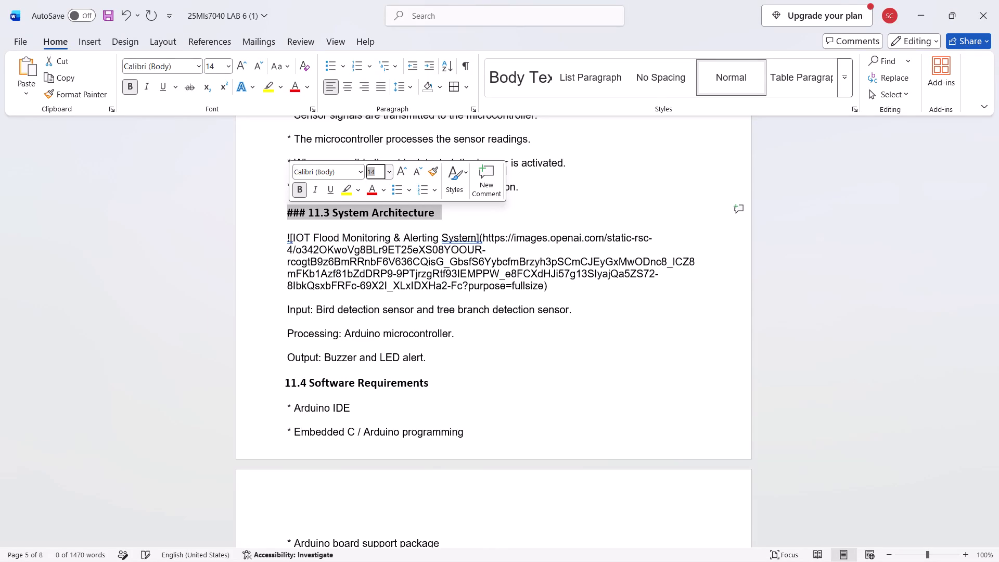
Delete the "###" marker and the slight indent before the "11.3 System Architecture" heading.
left_click(309, 211)
key("BackSpace")
key("BackSpace")
key("BackSpace")
key("BackSpace")
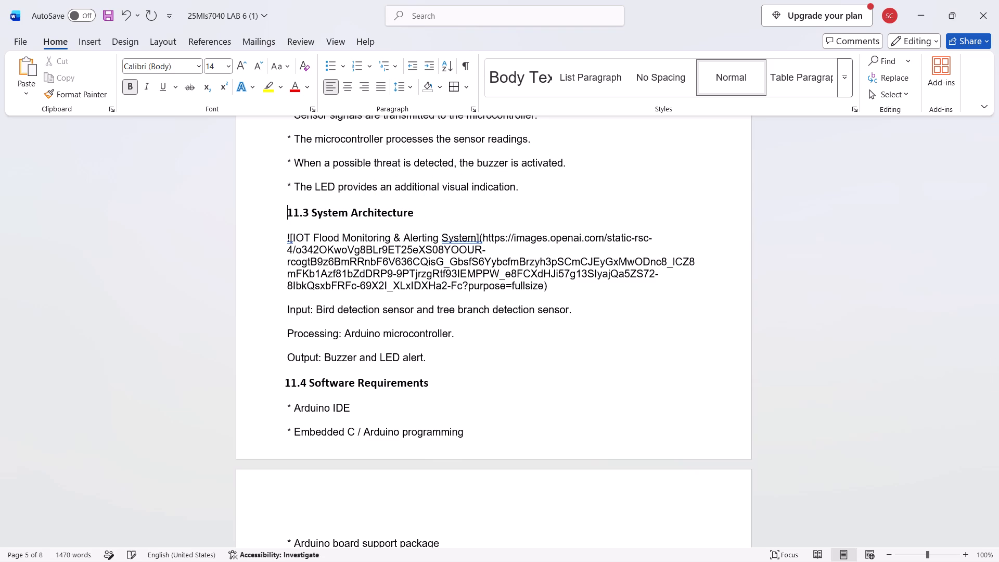
key("BackSpace")
Format the heading text "11.2 Working Principle" as bold 14-point Calibri, leaving out its "###" marker.
scroll(309, 211, "up", 1)
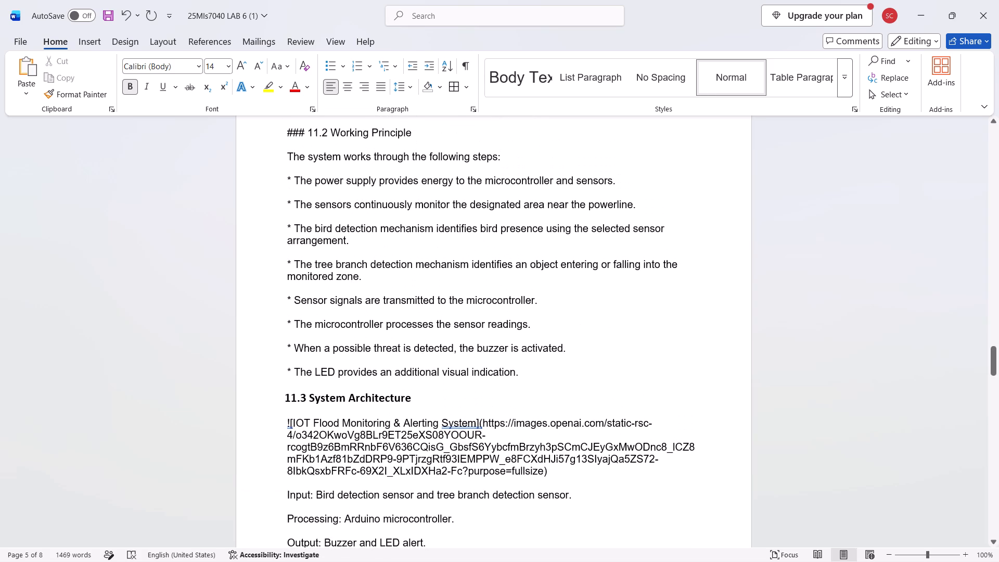
scroll(345, 191, "up", 1)
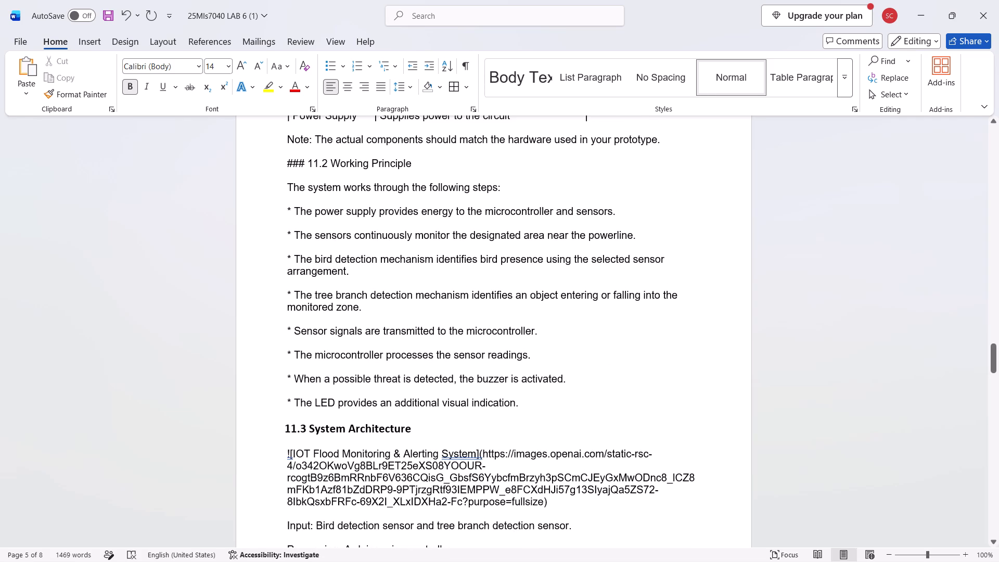
left_click_drag(415, 162, 308, 163)
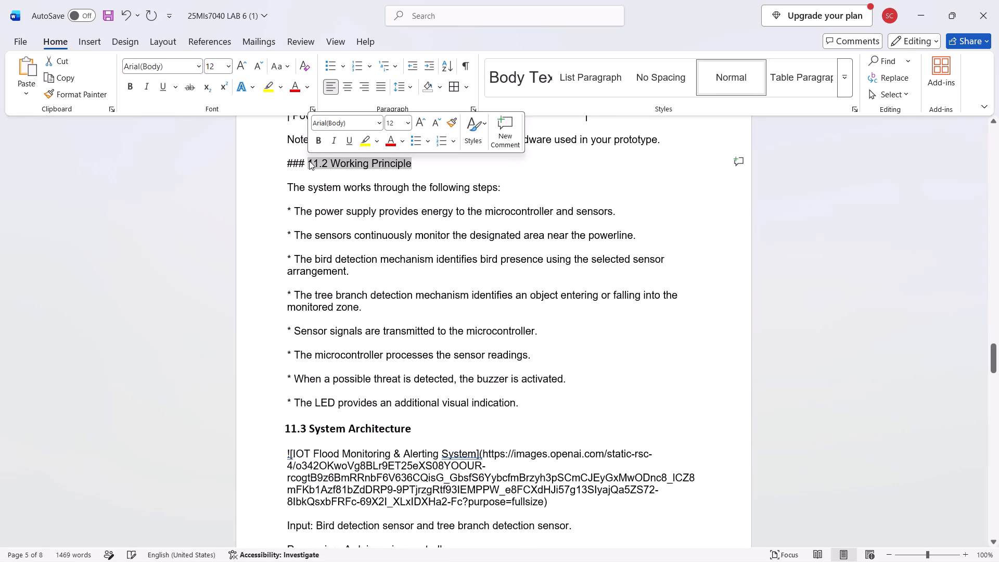
left_click(320, 141)
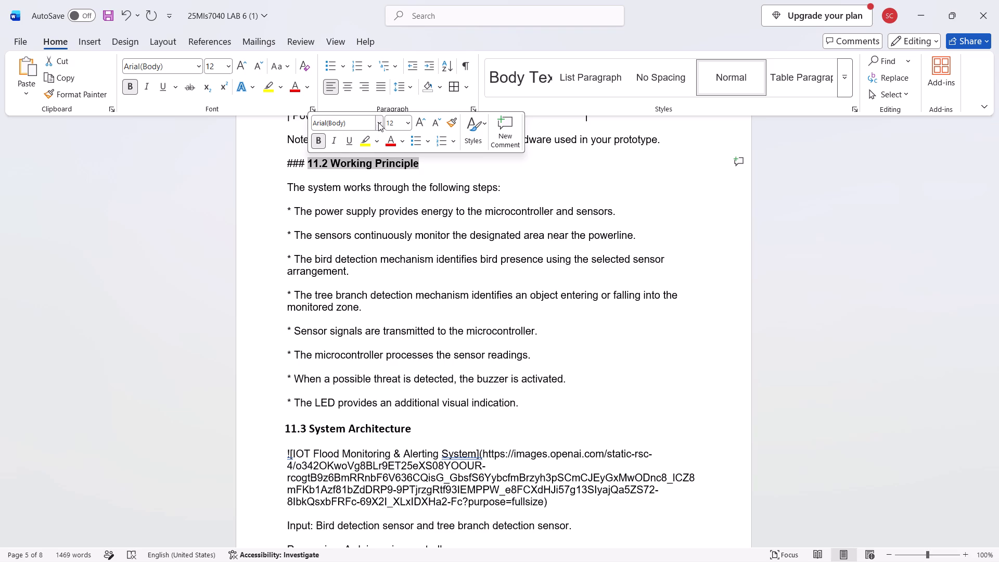
left_click(378, 122)
left_click(366, 181)
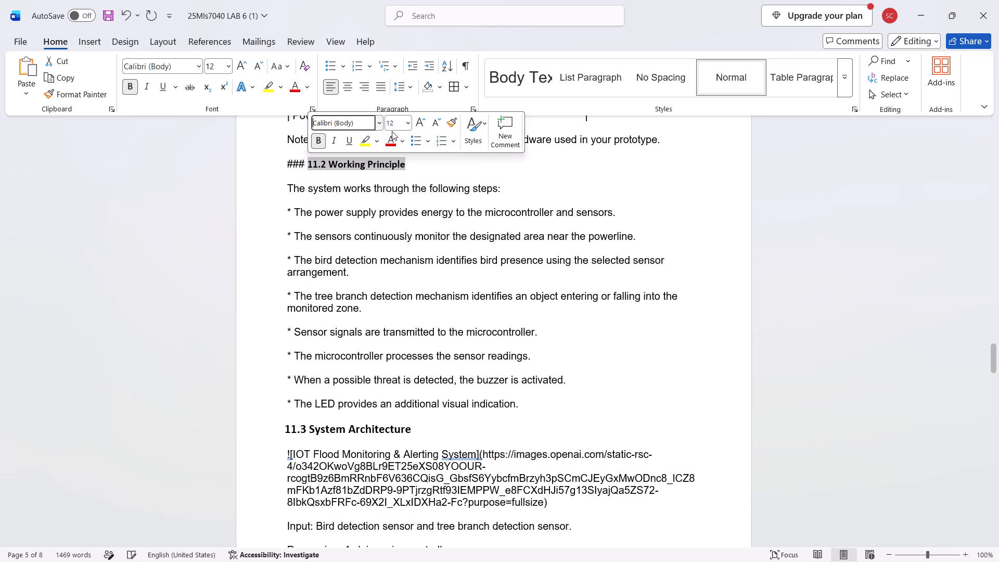
double_click(394, 127)
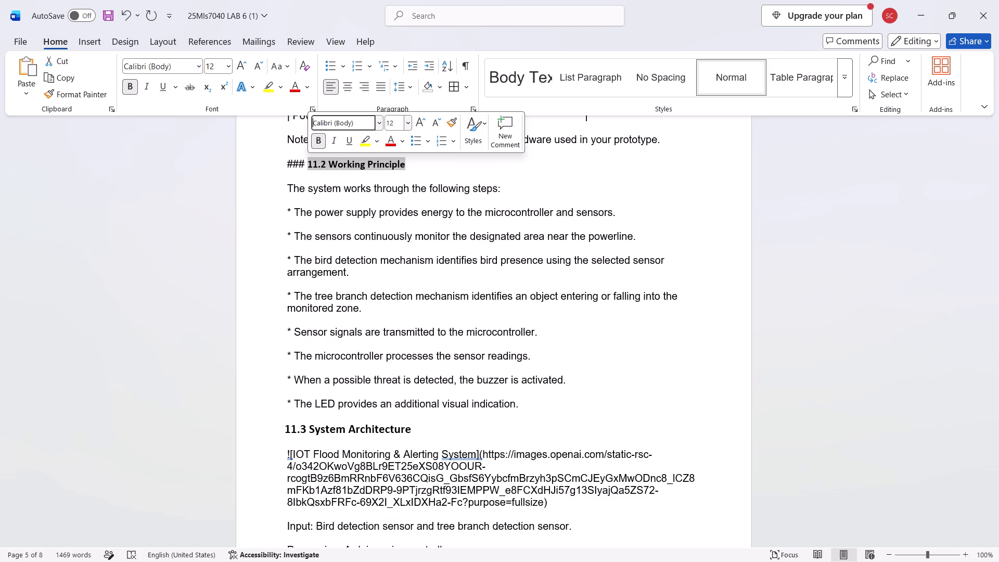
left_click(395, 121)
left_click(395, 121)
key("BackSpace")
key("4")
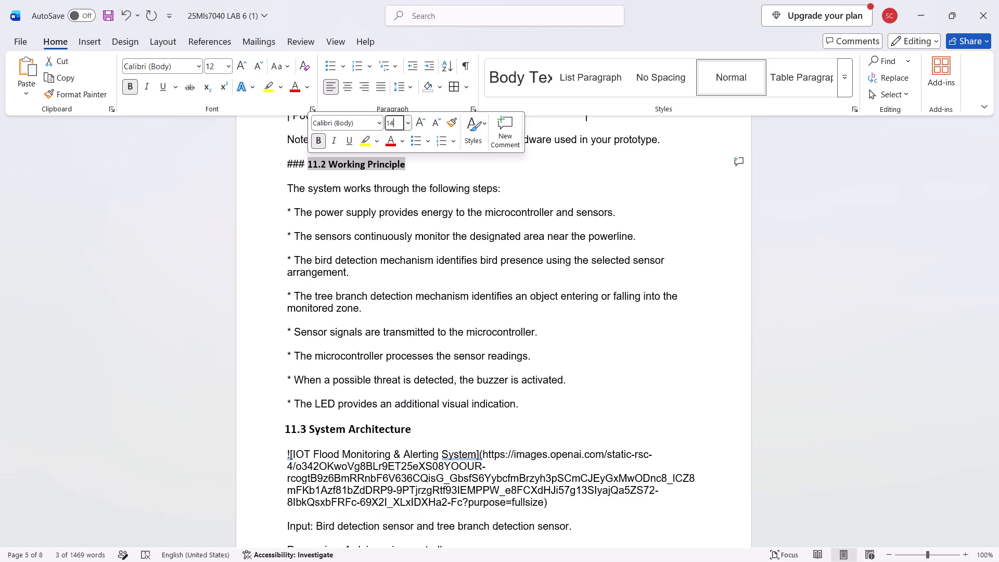
key("Return")
Delete the "###" marker and the slight indent before the "11.2 Working Principle" heading.
left_click(309, 163)
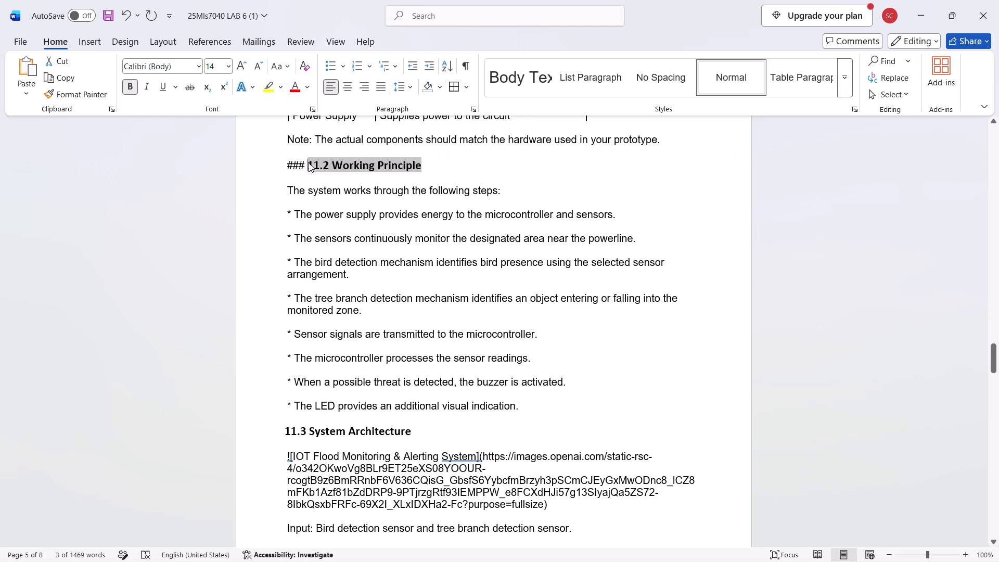
key("BackSpace")
key("BackSpace")
key("BackSpace")
key("BackSpace")
key("BackSpace")
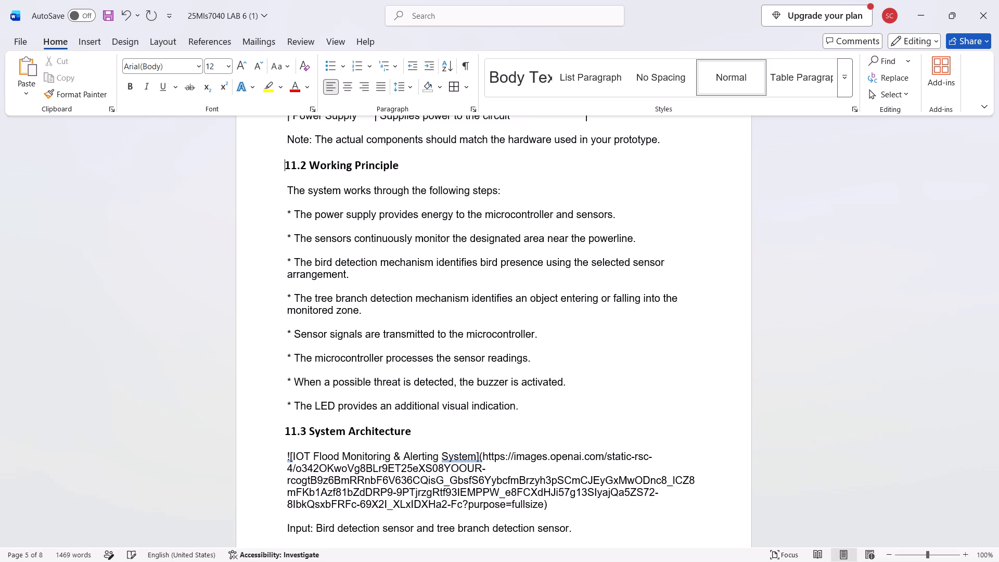
Apply All Borders to the hardware component lines from "Component | Function" through "Power Supply".
scroll(309, 163, "up", 1)
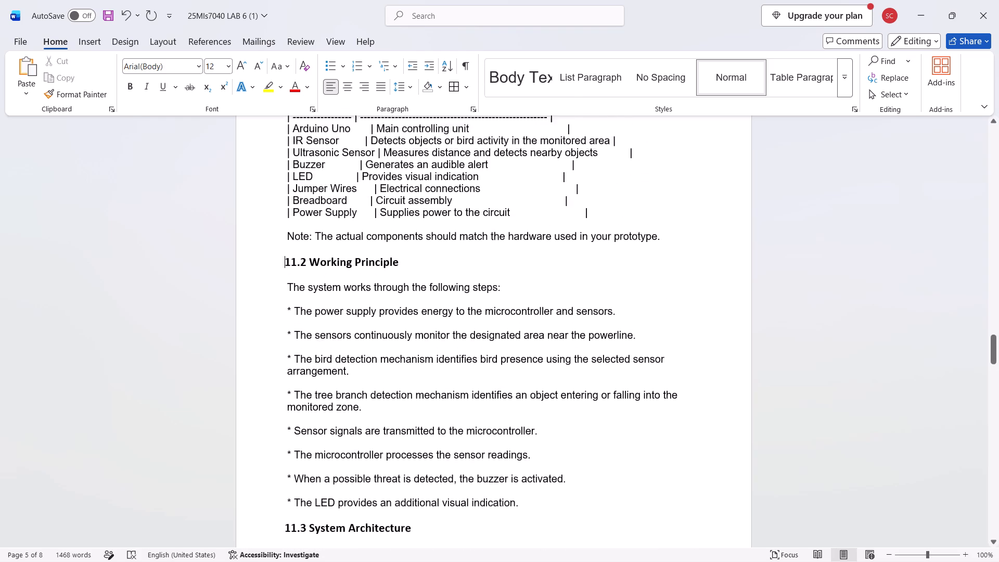
scroll(309, 163, "up", 1)
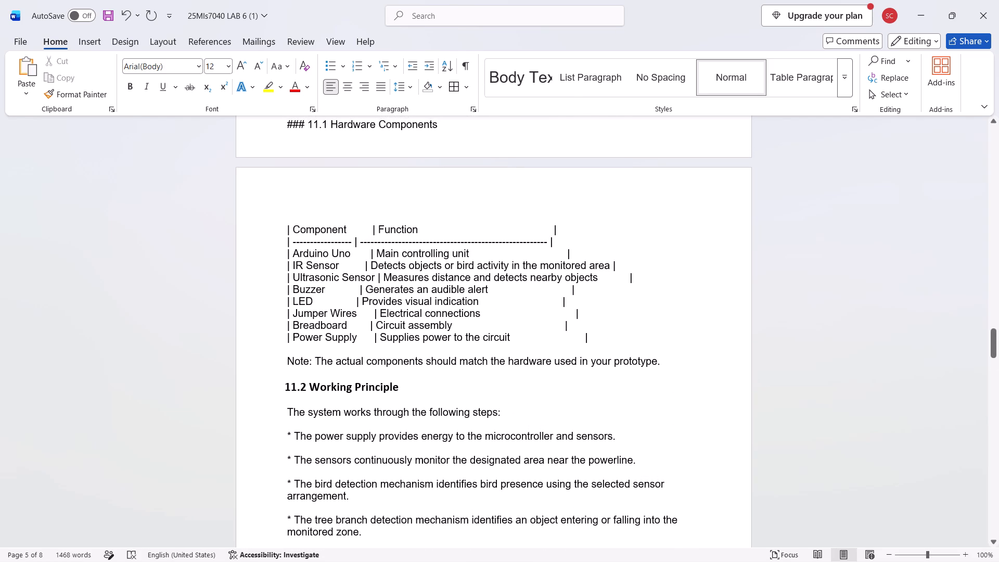
left_click_drag(288, 224, 606, 335)
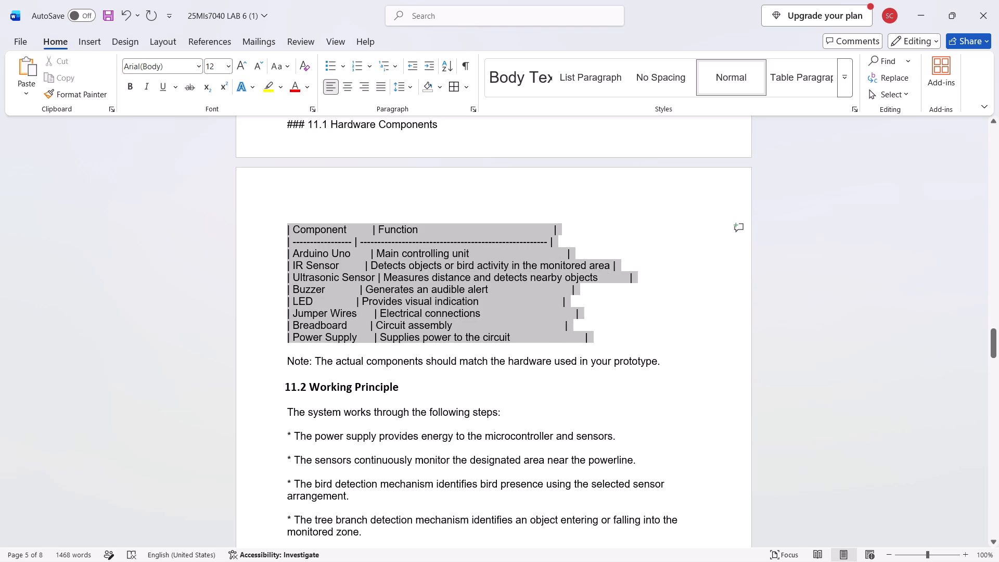
left_click_drag(606, 335, 606, 338)
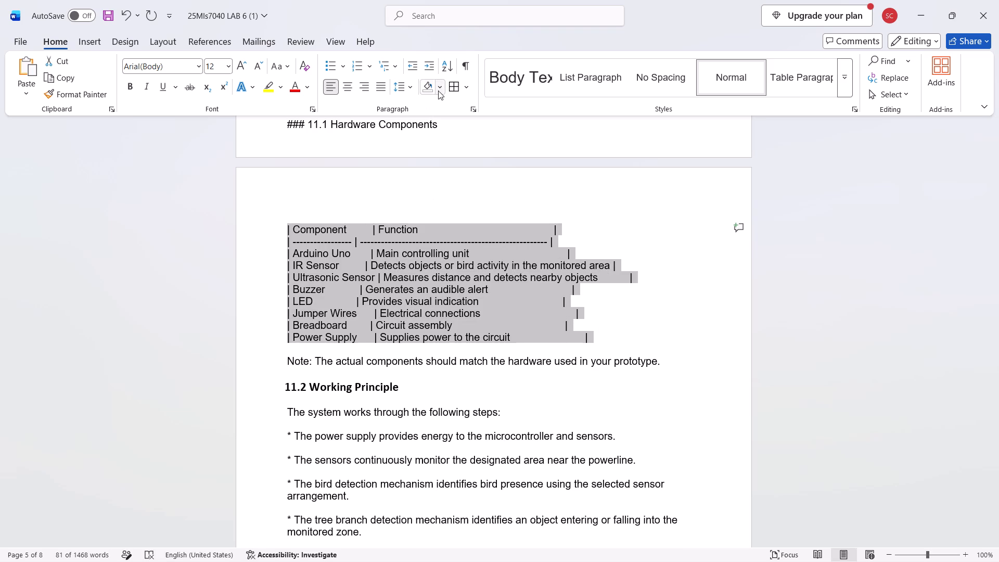
left_click(464, 87)
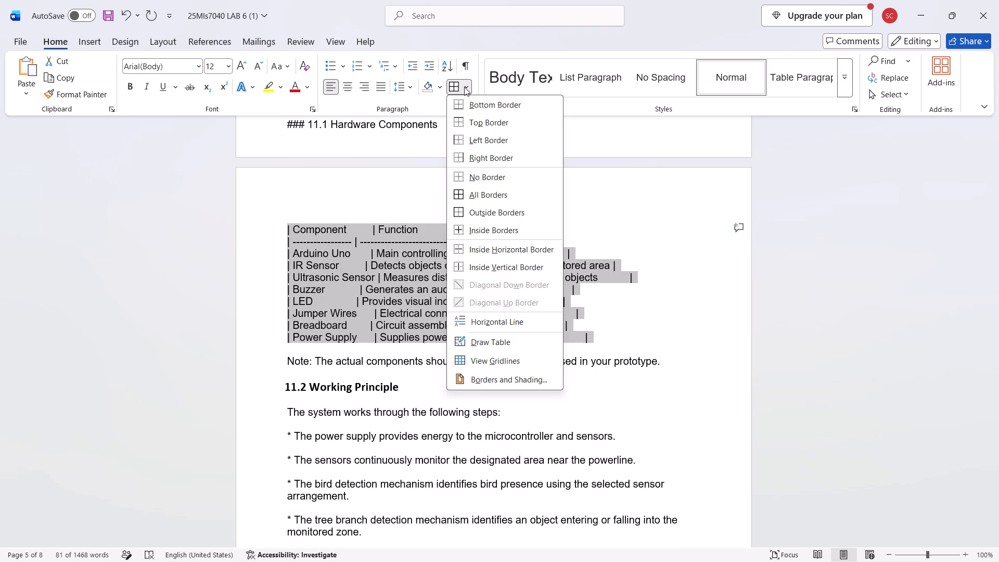
left_click(493, 198)
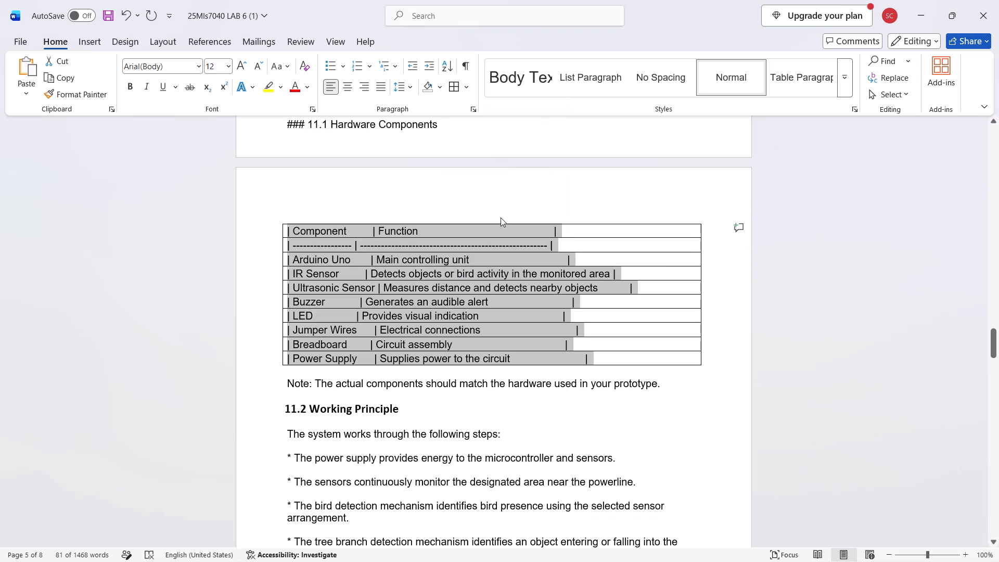
Delete the dashed separator row beneath the "Component | Function" header row.
left_click(558, 244)
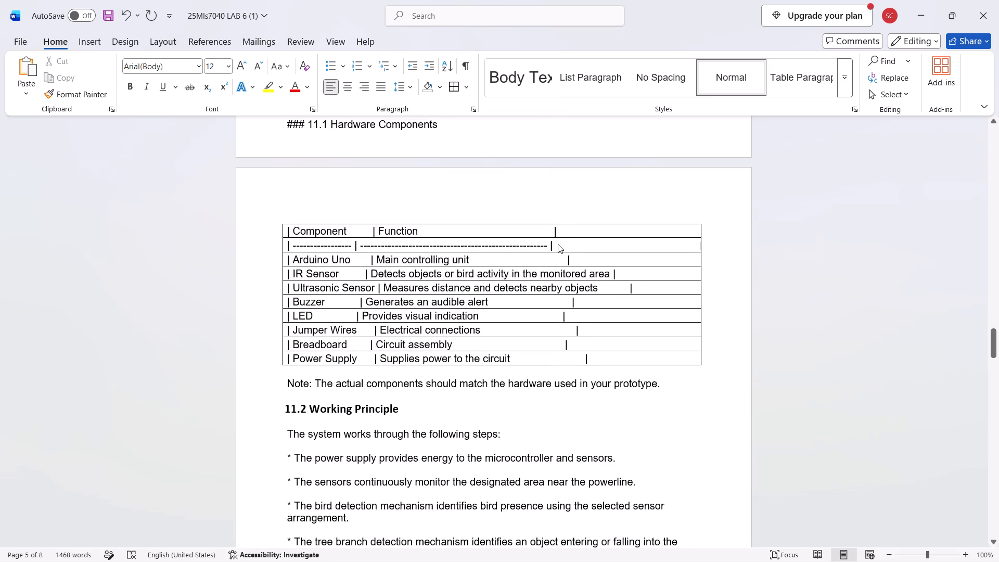
key("BackSpace")
key("BackSpace")
key("BackSpace")
key("BackSpace")
key("BackSpace")
key("BackSpace")
key("BackSpace")
key("BackSpace")
key("BackSpace")
key("BackSpace")
key("BackSpace")
key("BackSpace")
key("BackSpace")
key("BackSpace")
key("BackSpace")
key("BackSpace")
key("BackSpace")
key("BackSpace")
key("BackSpace")
key("BackSpace")
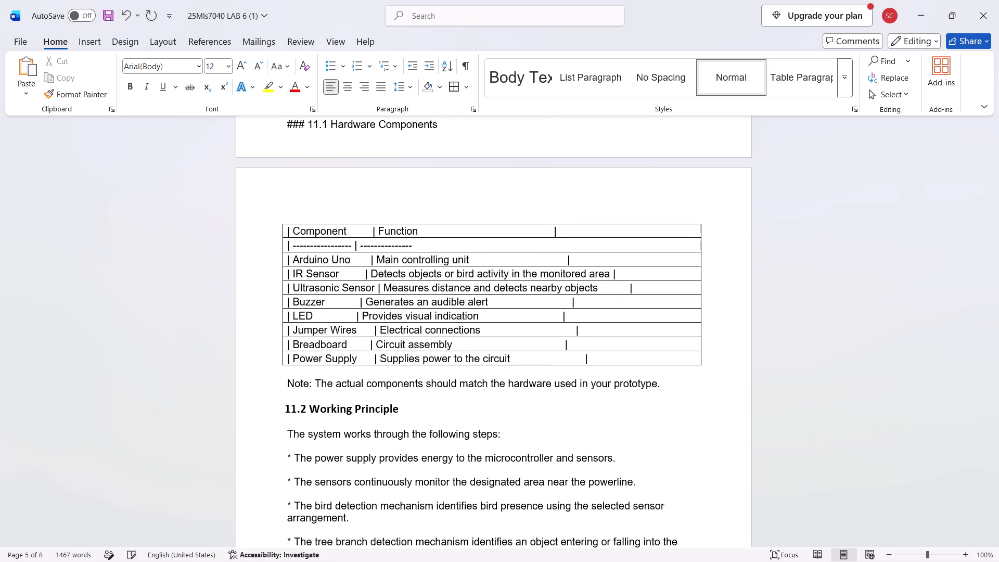
key("BackSpace")
key("BackSpace")
key("BackSpace")
key("BackSpace")
key("BackSpace")
key("BackSpace")
key("BackSpace")
key("BackSpace")
key("BackSpace")
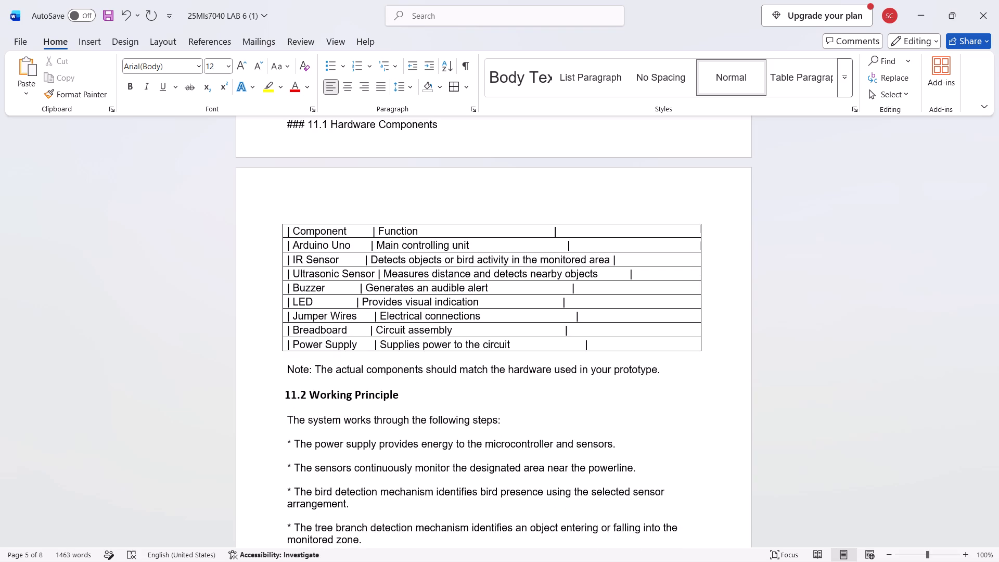
Delete the closing "|" at the end of the Component header, Arduino Uno and IR Sensor rows.
key("BackSpace")
key("Down")
key("Right")
key("Right")
key("Right")
key("Right")
key("Right")
key("BackSpace")
key("Down")
key("Right")
key("Right")
key("Right")
key("Right")
key("Right")
key("Right")
key("Right")
key("Right")
key("Right")
key("Right")
key("Right")
key("BackSpace")
Delete the closing "|" at the end of the Ultrasonic Sensor, Buzzer and LED rows.
key("Down")
key("Right")
key("Right")
key("Right")
key("Right")
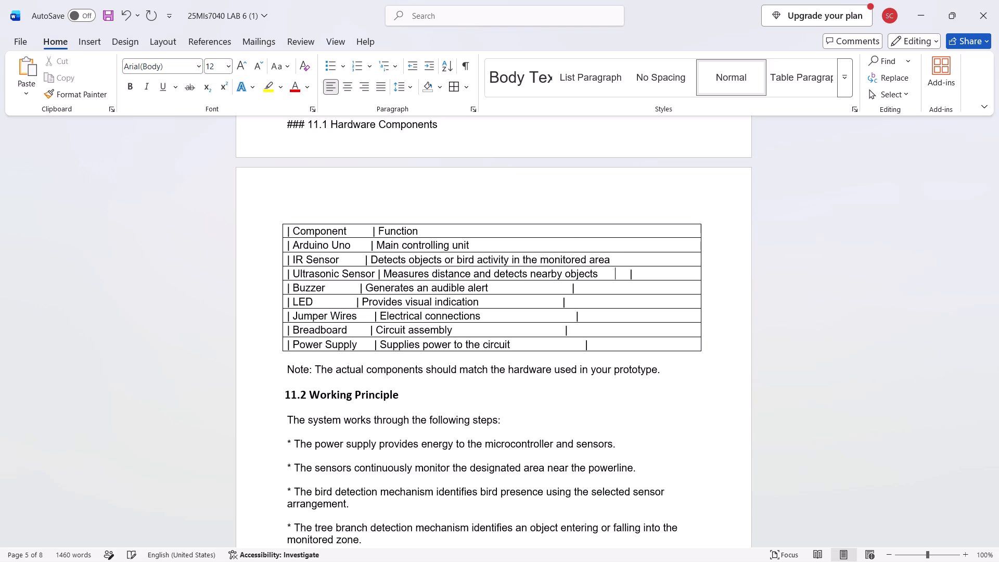
key("Right")
key("Right")
key("Right")
key("BackSpace")
key("Down")
key("BackSpace")
key("Down")
key("BackSpace")
Delete the closing "|" at the end of the Jumper Wires, Breadboard and Power Supply rows.
key("Right")
key("Right")
key("Down")
key("Up")
key("Left")
key("Left")
key("Down")
key("Right")
key("Right")
key("Right")
key("Right")
key("Right")
key("Right")
key("BackSpace")
key("Down")
key("BackSpace")
key("Down")
key("Right")
key("Right")
key("Right")
key("Right")
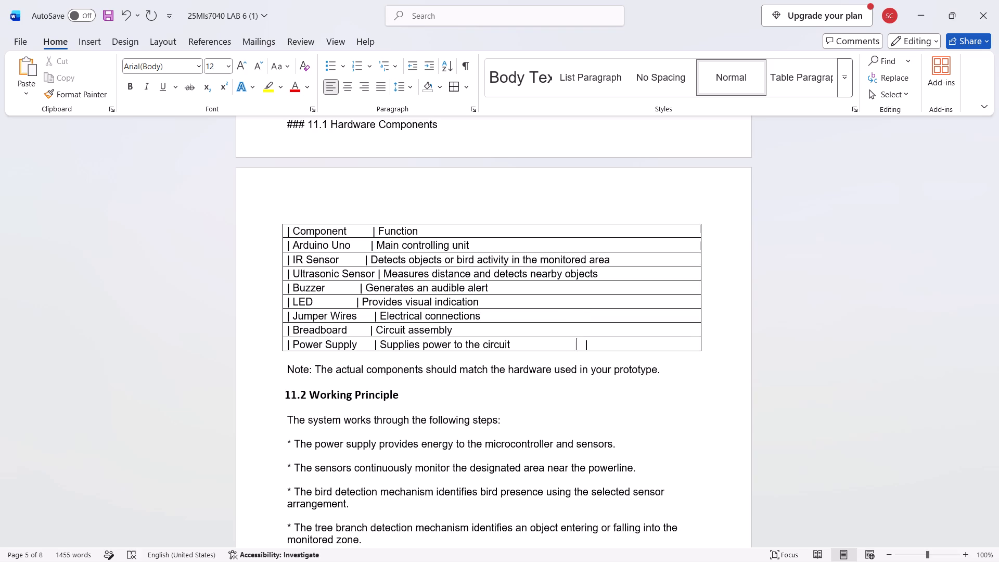
key("Right")
key("Right")
key("Right")
key("Right")
key("BackSpace")
Delete the middle "|" before "Supplies power to the circuit" and before "Circuit assembly".
key("Left")
key("Left")
key("Left")
key("Left")
key("Left")
key("Left")
key("Left")
key("Left")
key("Left")
key("Left")
key("Left")
key("Left")
key("Left")
key("Left")
key("Left")
key("Left")
key("Left")
key("Left")
key("Left")
key("Left")
key("Left")
key("Left")
key("Left")
key("Left")
key("Left")
key("Left")
key("BackSpace")
key("BackSpace")
key("Up")
key("BackSpace")
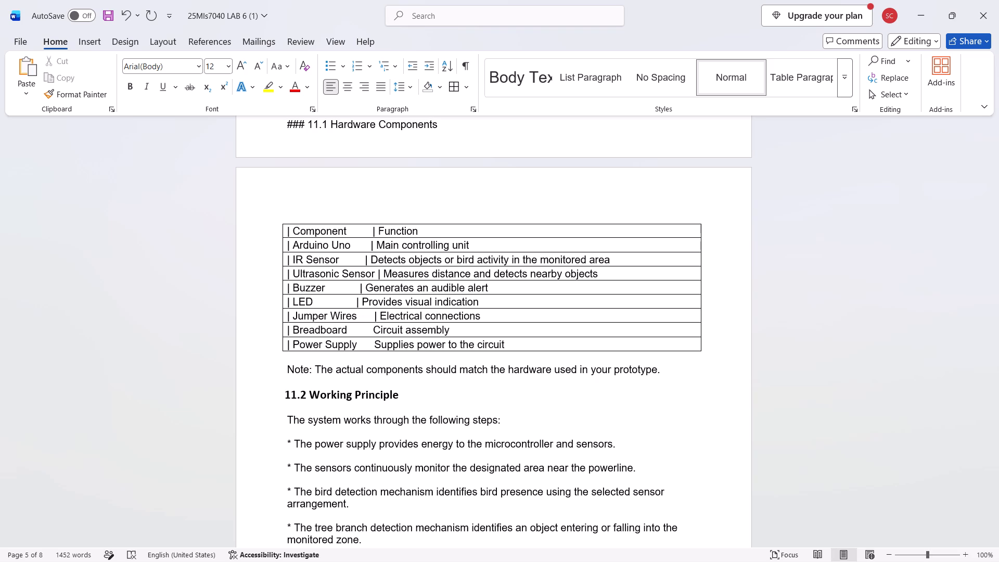
Widen the gap after "Breadboard" with spaces so "Circuit assembly" starts near the middle of its bordered row.
key("space")
key("space")
key("space")
key("space")
key("space")
key("space")
key("space")
key("space")
key("space")
key("space")
key("space")
key("space")
key("space")
key("space")
key("space")
key("space")
key("space")
key("space")
key("space")
key("space")
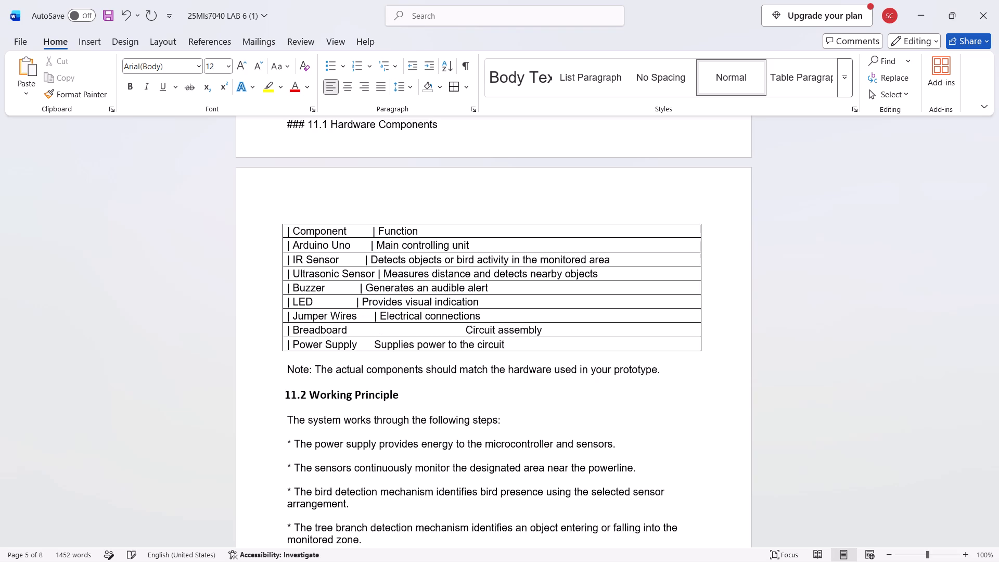
Widen the gap after "Power Supply" with spaces so "Supplies power to the circuit" starts near the middle of its bordered row.
key("Down")
key("Left")
key("Left")
key("Left")
key("Left")
key("Left")
key("Left")
key("Left")
key("Left")
key("Left")
key("Left")
key("Left")
key("Left")
key("Left")
key("Left")
key("Left")
key("Left")
key("Left")
key("Left")
key("Left")
key("Left")
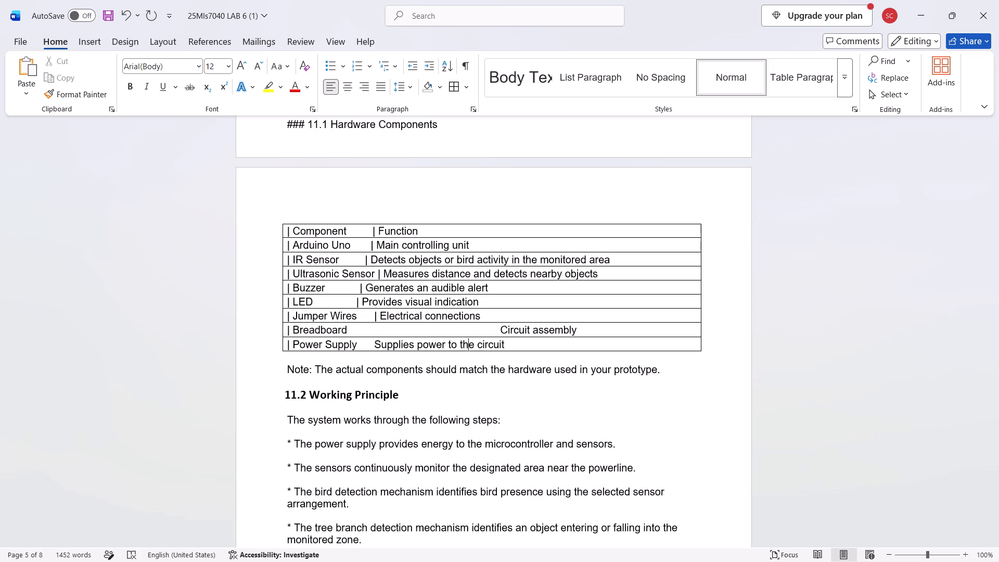
key("space")
key("space")
key("space")
key("space")
key("space")
key("space")
key("space")
key("space")
key("space")
key("space")
key("space")
key("space")
key("space")
key("space")
key("space")
key("space")
key("space")
key("space")
key("space")
key("space")
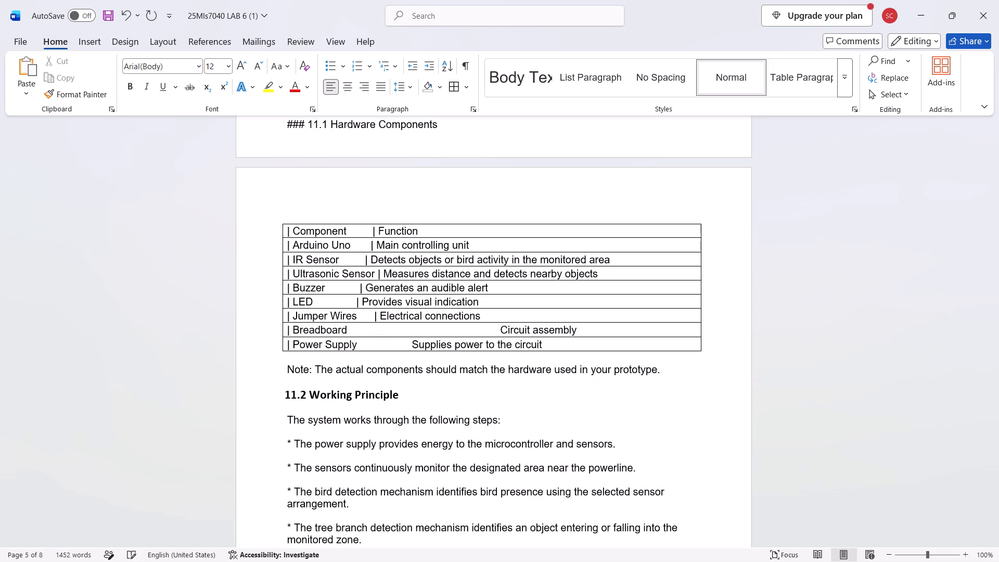
Replace the middle "|" in the Jumper Wires row with spaces so "Electrical connections" starts near the middle of the row.
key("Up")
key("Up")
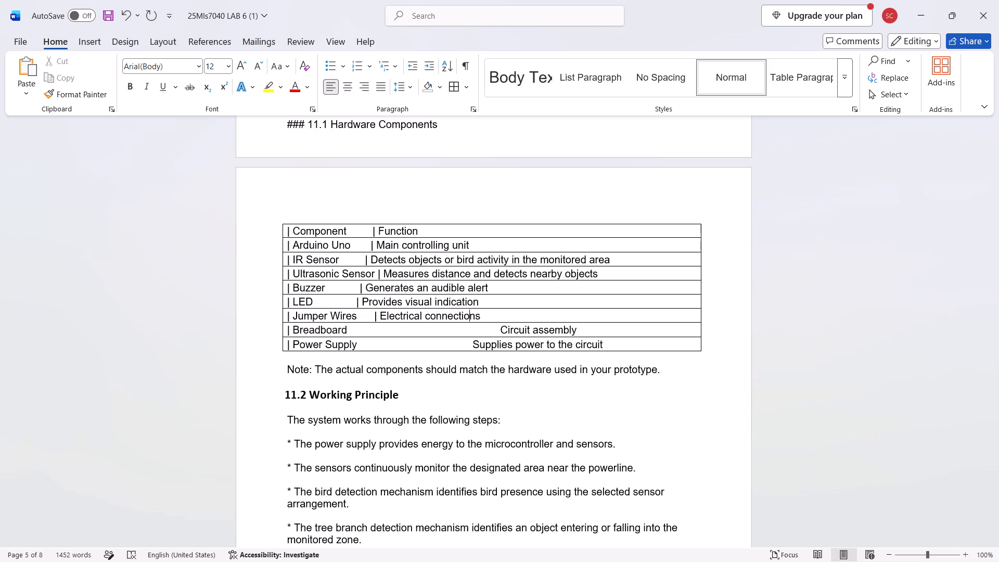
key("Left")
key("Left")
key("Left")
key("Left")
key("Left")
key("Left")
key("Left")
key("Left")
key("Left")
key("Left")
key("Left")
key("Left")
key("Left")
key("Left")
key("Left")
key("Left")
key("Left")
key("Left")
key("Left")
key("Left")
key("Left")
key("BackSpace")
key("space")
key("space")
key("space")
key("space")
key("space")
key("space")
key("space")
key("space")
key("space")
key("space")
key("space")
key("space")
key("space")
key("space")
key("space")
key("space")
key("space")
key("space")
key("space")
key("space")
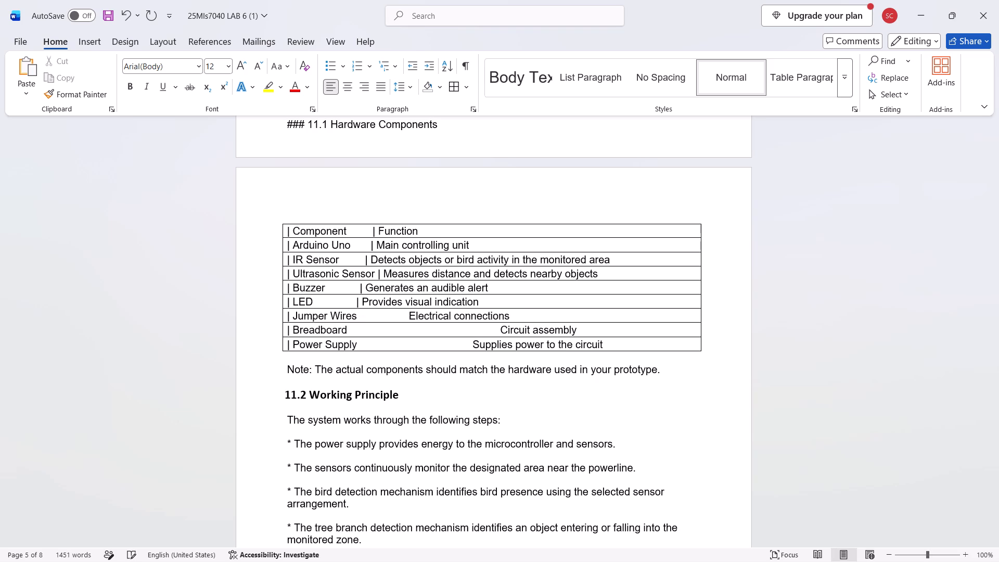
Replace the middle "|" in the LED row with spaces so "Provides visual indication" starts near the middle of the row.
key("Up")
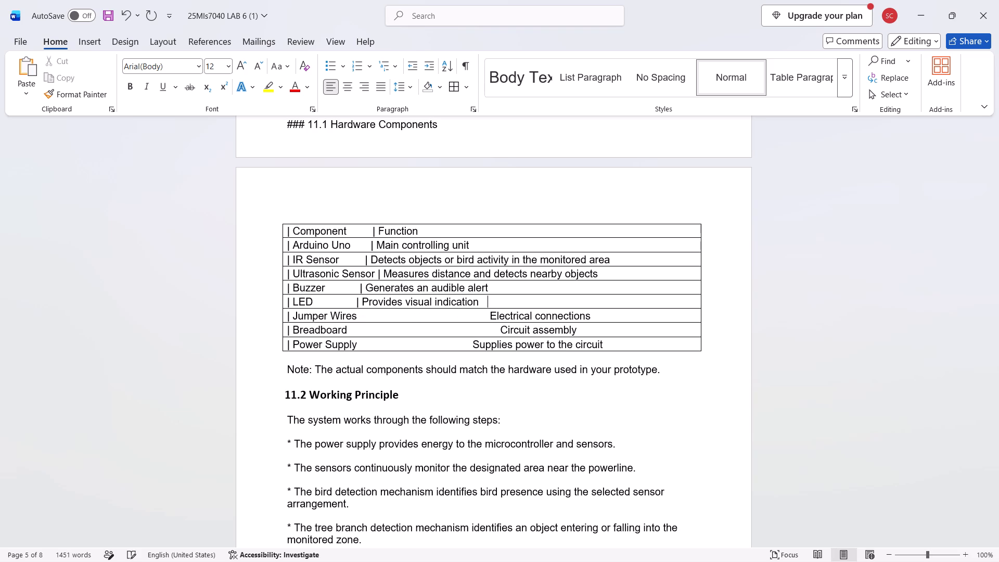
key("Left")
key("Left")
key("Left")
key("Left")
key("Left")
key("Left")
key("Left")
key("Left")
key("Left")
key("Left")
key("Left")
key("Left")
key("Left")
key("Left")
key("Left")
key("Left")
key("Left")
key("Left")
key("Left")
key("Left")
key("Left")
key("BackSpace")
key("BackSpace")
key("space")
key("space")
key("space")
key("space")
key("space")
key("space")
key("space")
key("space")
key("space")
key("space")
key("space")
key("space")
key("space")
key("space")
key("space")
key("space")
key("space")
key("space")
key("space")
key("space")
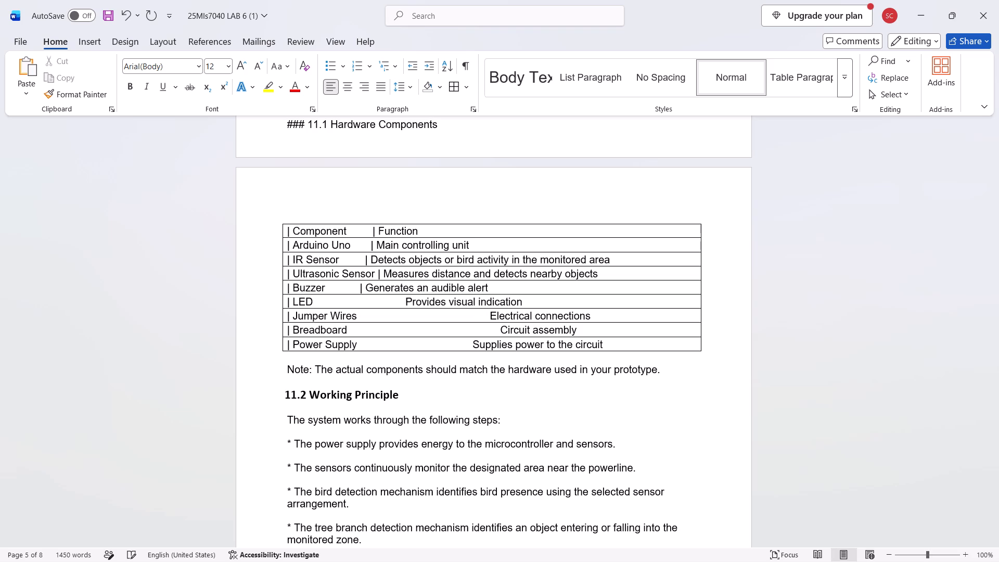
Replace the middle "|" in the Buzzer row with spaces so "Generates an audible alert" starts near the middle of the row.
key("Up")
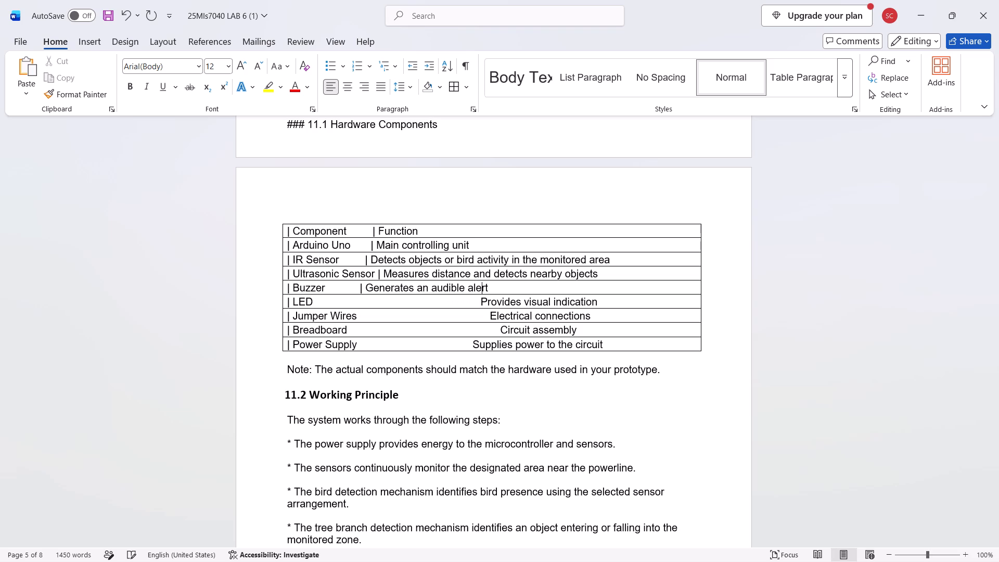
key("Left")
key("Left")
key("Left")
key("Left")
key("Left")
key("Left")
key("Left")
key("Left")
key("Left")
key("Left")
key("Left")
key("Left")
key("Left")
key("Left")
key("Left")
key("Left")
key("Left")
key("Left")
key("Left")
key("Left")
key("Left")
key("BackSpace")
key("BackSpace")
key("space")
key("space")
key("space")
key("space")
key("space")
key("space")
key("space")
key("space")
key("space")
key("space")
key("space")
key("space")
key("space")
key("space")
key("space")
key("space")
key("space")
key("space")
key("space")
key("space")
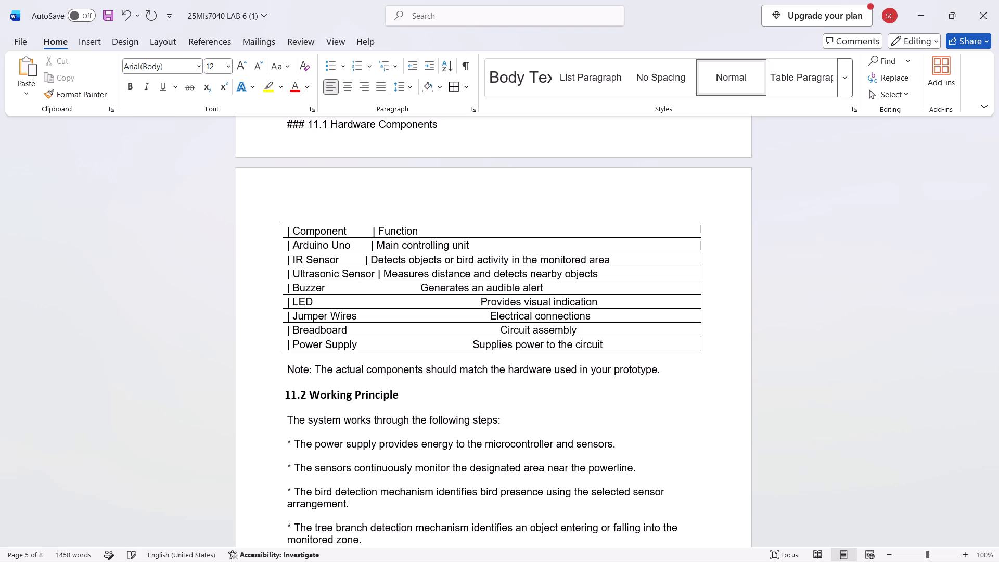
key("BackSpace")
key("BackSpace")
key("BackSpace")
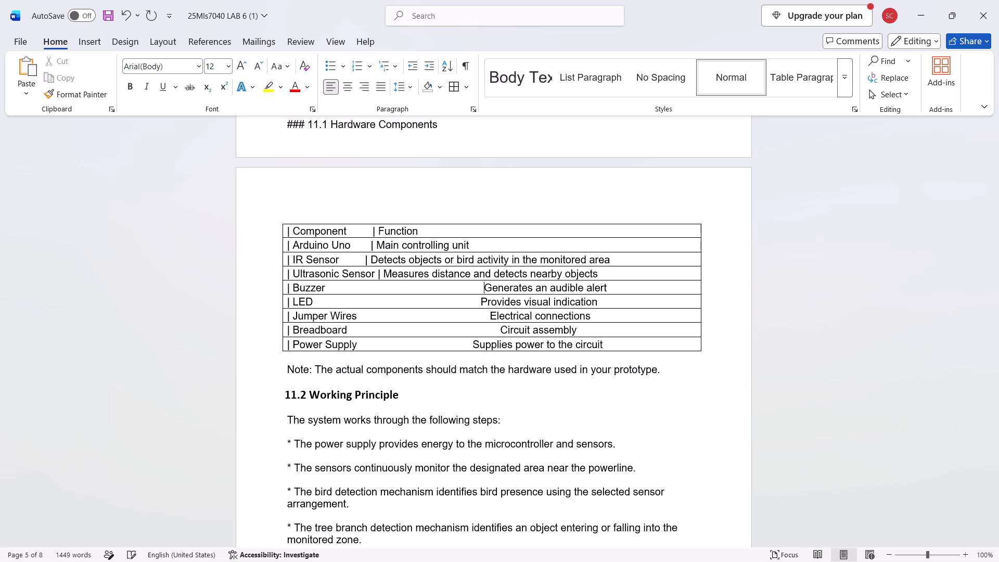
key("BackSpace")
Replace the middle "|" in the Ultrasonic Sensor row with spaces so "Measures distance and detects nearby objects" starts near the middle of the row.
key("Up")
key("Left")
key("Left")
key("Left")
key("Left")
key("Left")
key("Left")
key("Left")
key("Left")
key("Left")
key("Left")
key("Left")
key("Left")
key("Left")
key("Left")
key("Left")
key("Left")
key("Left")
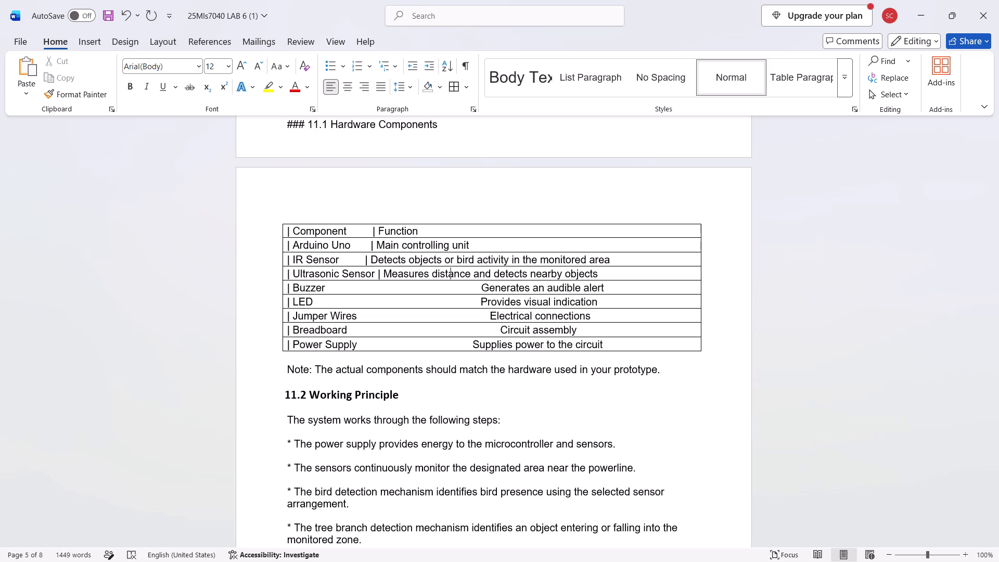
key("Left")
key("Left")
key("BackSpace")
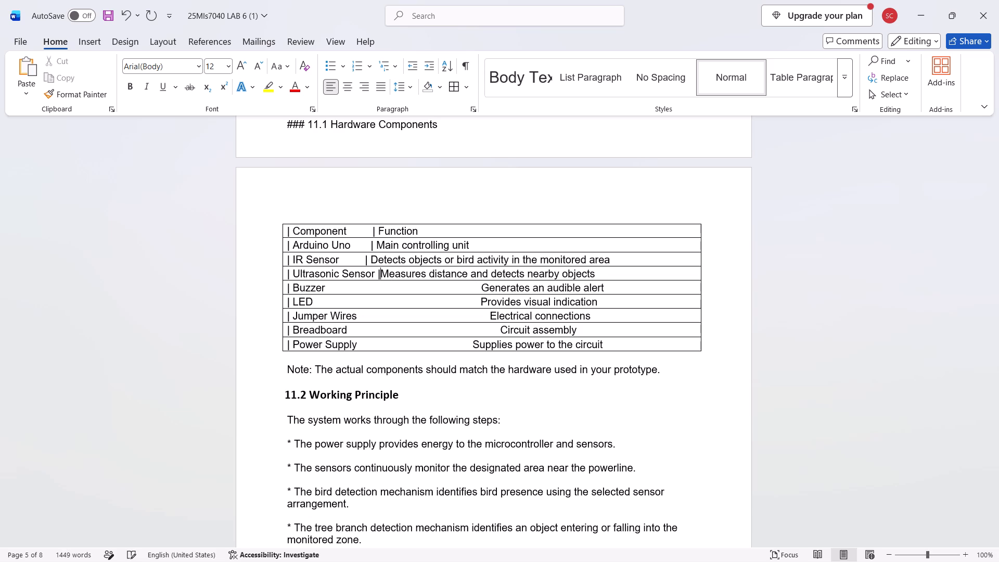
key("BackSpace")
key("space")
key("space")
key("space")
key("space")
key("space")
key("space")
key("space")
key("space")
key("space")
key("space")
key("space")
key("space")
key("space")
key("space")
key("space")
key("space")
key("space")
key("space")
key("space")
key("space")
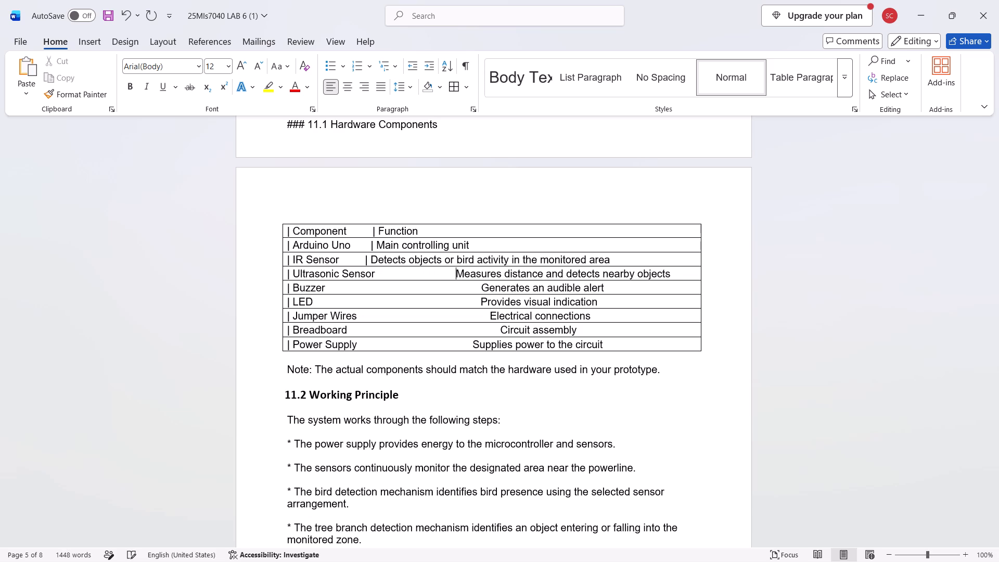
key("space")
Replace the middle "|" in the IR Sensor row with spaces so "Detects objects or bird activity in the monitored area" shifts toward the row's middle.
key("Up")
key("space")
key("space")
key("space")
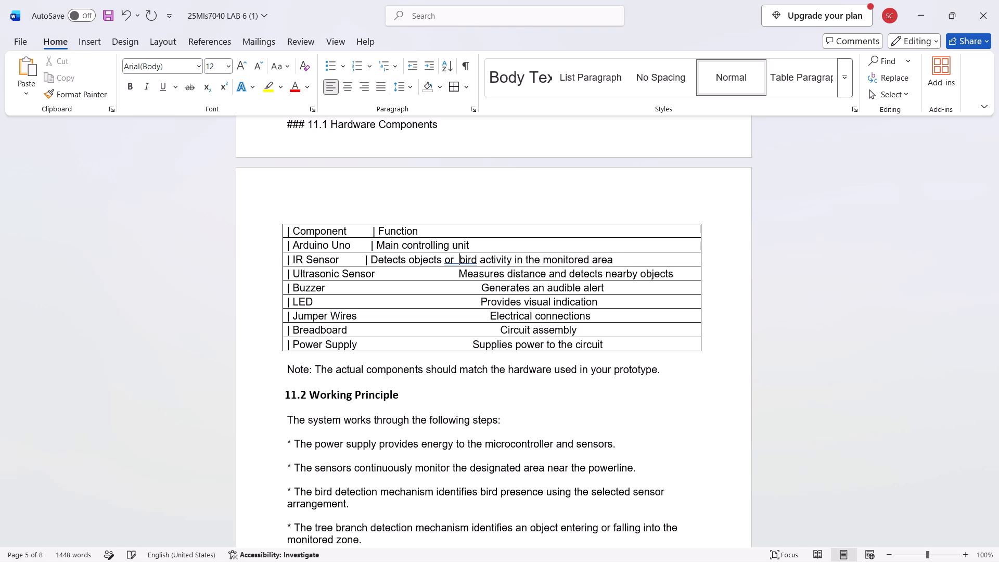
key("BackSpace")
key("BackSpace")
key("Left")
key("Left")
key("Left")
key("Left")
key("Left")
key("Left")
key("Left")
key("Left")
key("Left")
key("Left")
key("Left")
key("Left")
key("Left")
key("Left")
key("Left")
key("Left")
key("Left")
key("Left")
key("Left")
key("Left")
key("BackSpace")
key("space")
key("space")
key("space")
key("space")
key("space")
key("space")
key("space")
key("space")
key("space")
key("space")
key("space")
key("space")
key("space")
key("space")
key("space")
key("space")
key("space")
key("space")
key("space")
key("space")
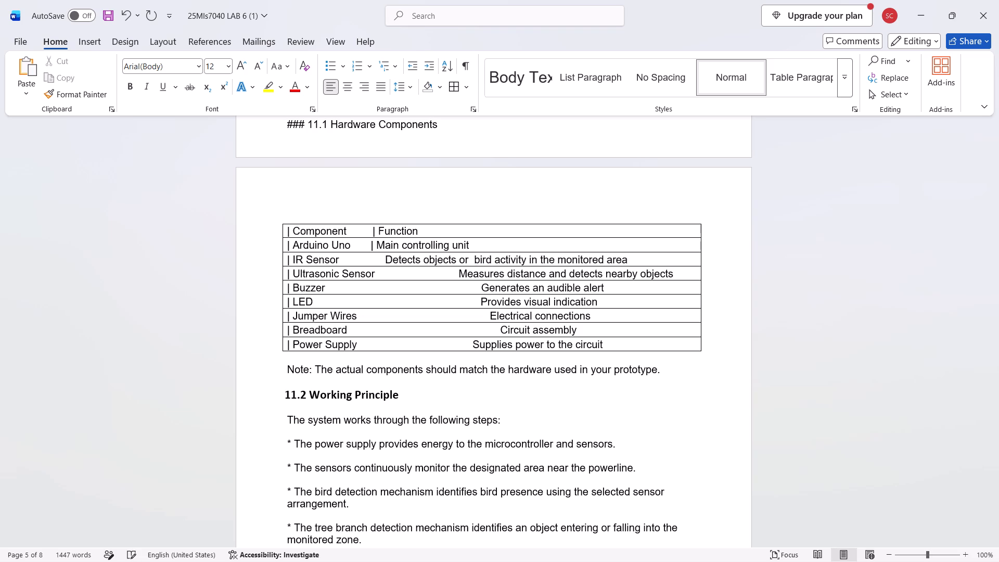
Replace the middle "|" in the Arduino Uno row with spaces so "Main controlling unit" starts near the middle of the row.
key("Up")
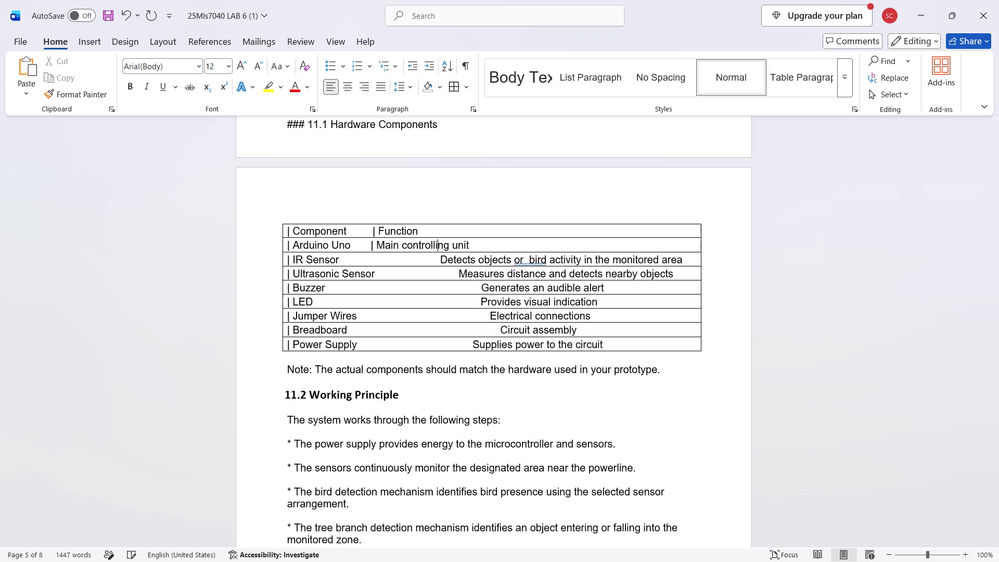
key("Left")
key("Left")
key("Left")
key("Left")
key("Left")
key("Left")
key("Left")
key("Left")
key("Left")
key("Left")
key("Left")
key("Left")
key("Left")
key("Left")
key("BackSpace")
key("BackSpace")
key("space")
key("space")
key("space")
key("space")
key("space")
key("space")
key("space")
key("space")
key("space")
key("space")
key("space")
key("space")
key("space")
key("space")
key("space")
key("space")
key("space")
key("space")
key("space")
key("space")
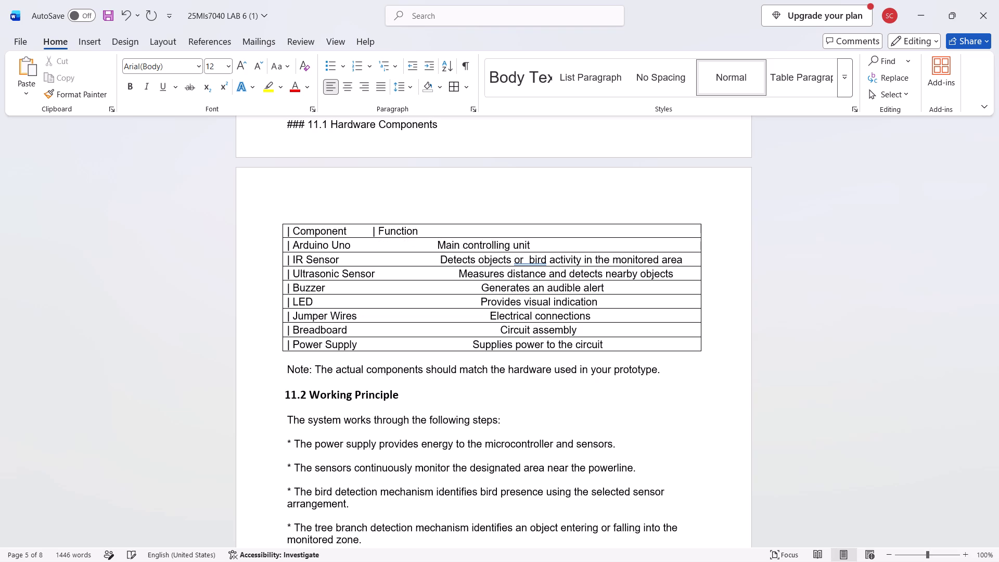
key("space")
key("space")
key("space")
key("space")
key("space")
key("space")
key("space")
key("space")
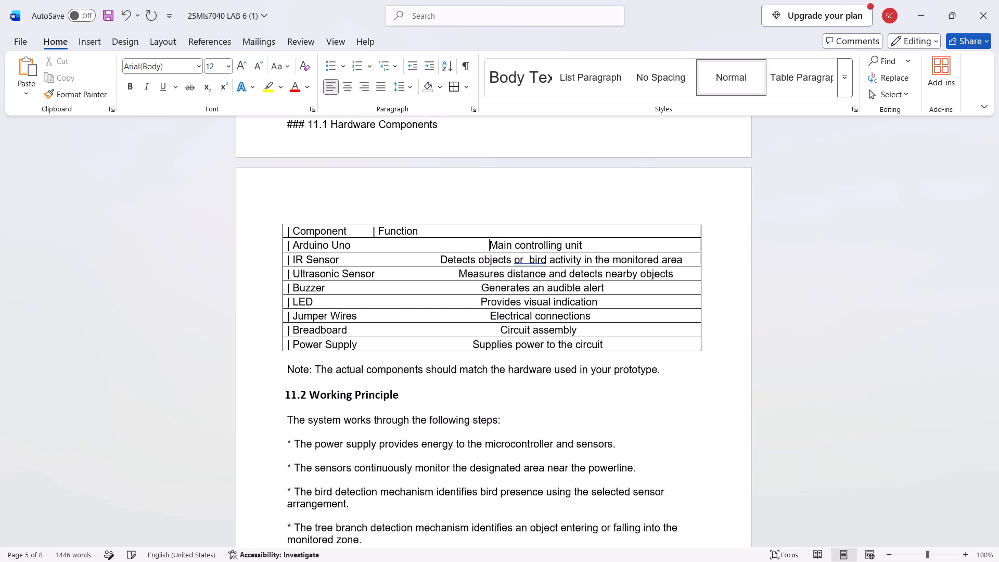
Replace the middle "|" in the header row with spaces so "Function" starts near the middle of the row.
key("Up")
key("Left")
key("Left")
key("Left")
key("Left")
key("Left")
key("Left")
key("Left")
key("Left")
key("Left")
key("Left")
key("Left")
key("Left")
key("Left")
key("Left")
key("Left")
key("Left")
key("Left")
key("Left")
key("Left")
key("Left")
key("BackSpace")
key("space")
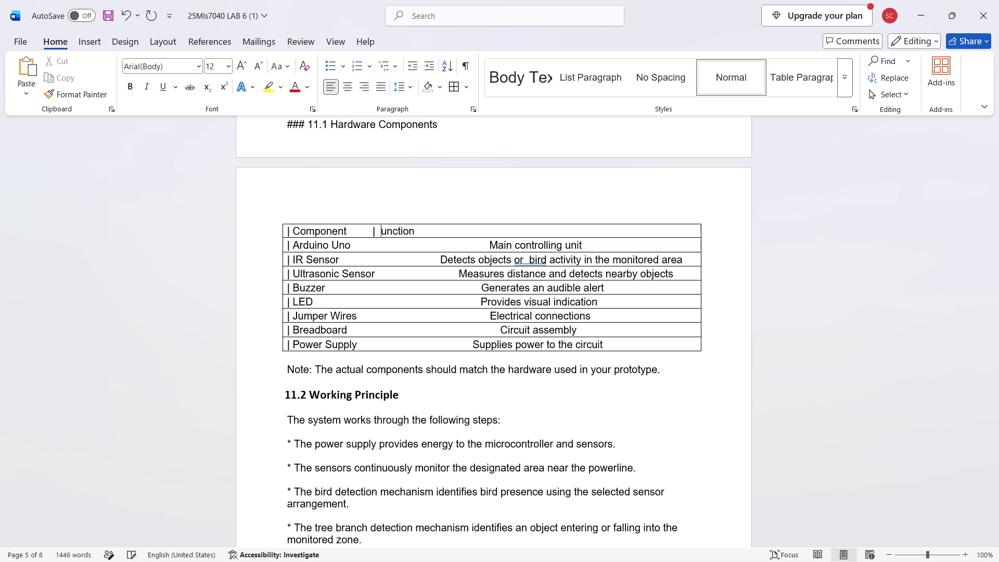
key("BackSpace")
key("BackSpace")
key("BackSpace")
key("space")
key("space")
key("space")
key("space")
key("space")
key("space")
key("space")
key("space")
key("space")
key("space")
key("space")
key("space")
key("space")
key("space")
key("space")
key("space")
key("space")
key("space")
key("space")
key("space")
key("shift+f")
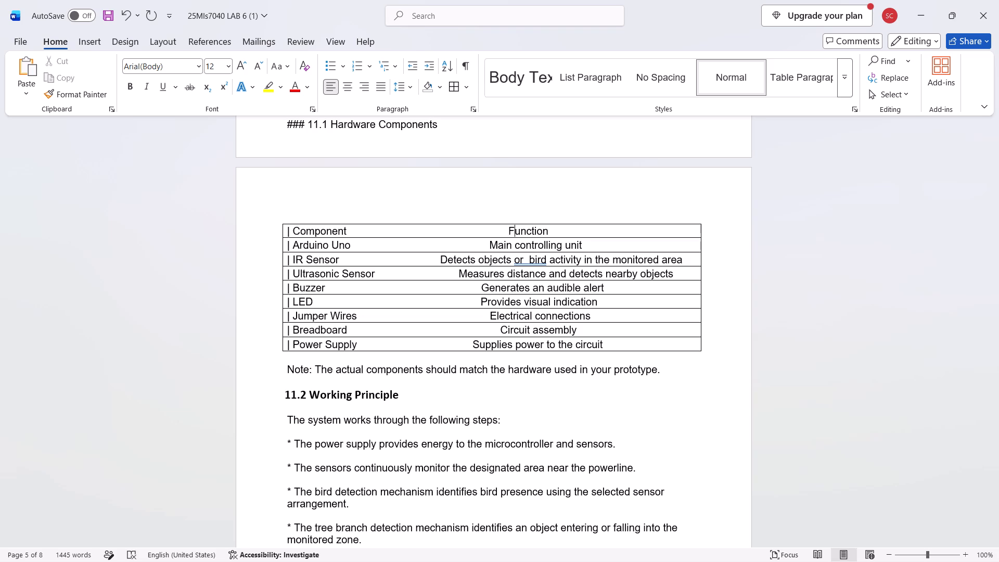
Remove the extra space before "bird" in the IR Sensor row.
key("Down")
key("Down")
key("Right")
key("Right")
key("Right")
key("Right")
key("BackSpace")
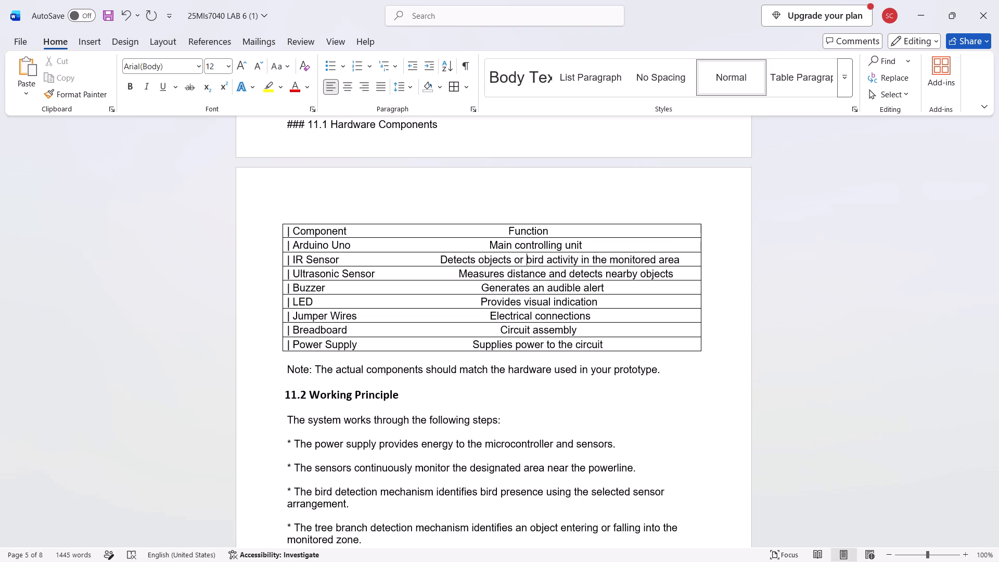
Delete the leading "|" and the space after it in front of "Component" in the header row.
key("Left")
key("Left")
key("Left")
key("Left")
key("Left")
key("Left")
key("Left")
key("Left")
key("Left")
key("Left")
key("Left")
key("Left")
key("Left")
key("Left")
key("Left")
key("Left")
key("Left")
key("Left")
key("Left")
key("Left")
key("Left")
key("Left")
key("Left")
key("Left")
key("Left")
key("Left")
key("Left")
key("Left")
key("Left")
key("Up")
key("Up")
key("Left")
key("Left")
key("Left")
key("Left")
key("Left")
key("Left")
key("Left")
key("Left")
key("Left")
key("BackSpace")
key("BackSpace")
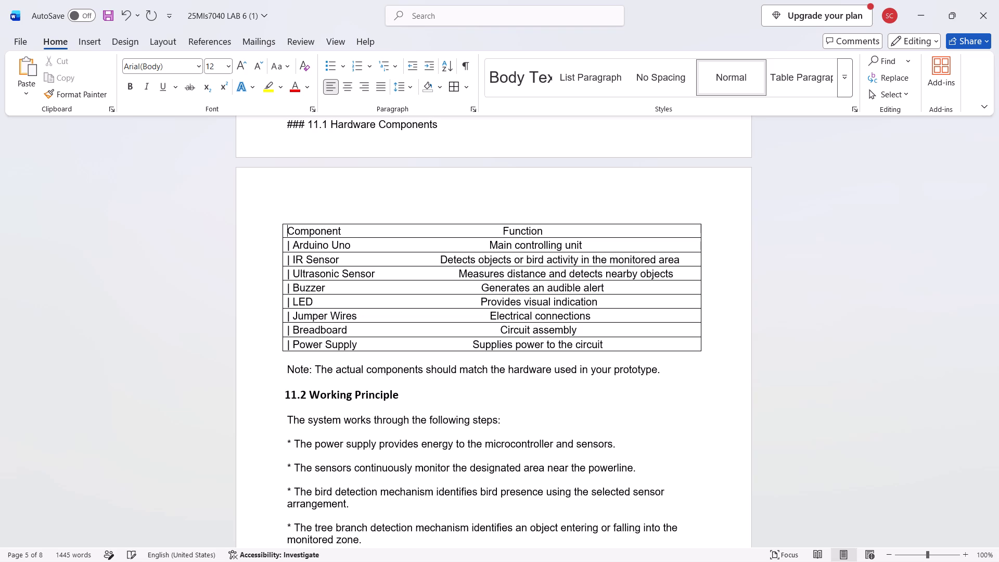
Delete the leading "|" from the Arduino Uno, IR Sensor, Ultrasonic Sensor and Buzzer rows.
key("Down")
key("Right")
key("BackSpace")
key("Down")
key("Right")
key("BackSpace")
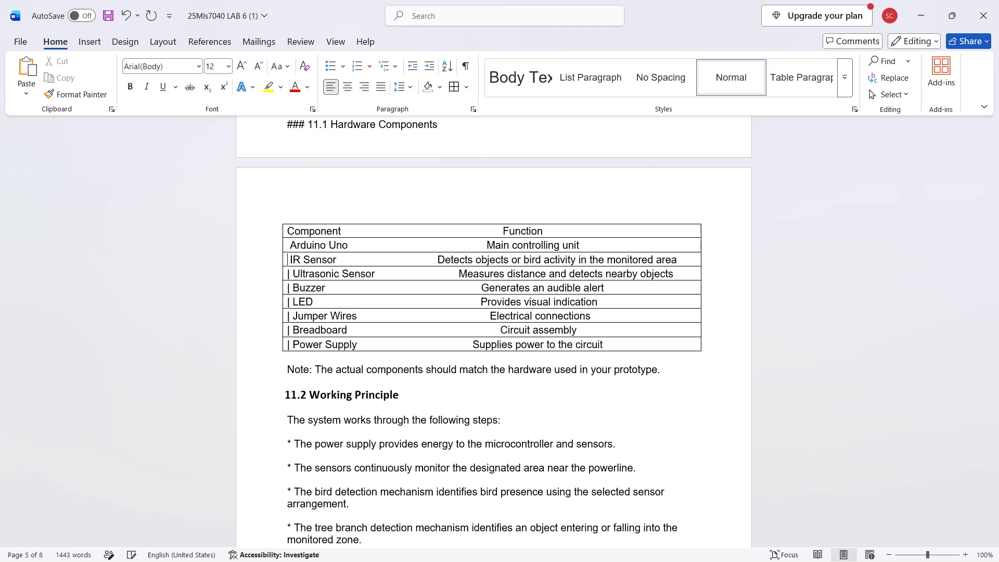
key("Down")
key("BackSpace")
key("Down")
key("Right")
key("BackSpace")
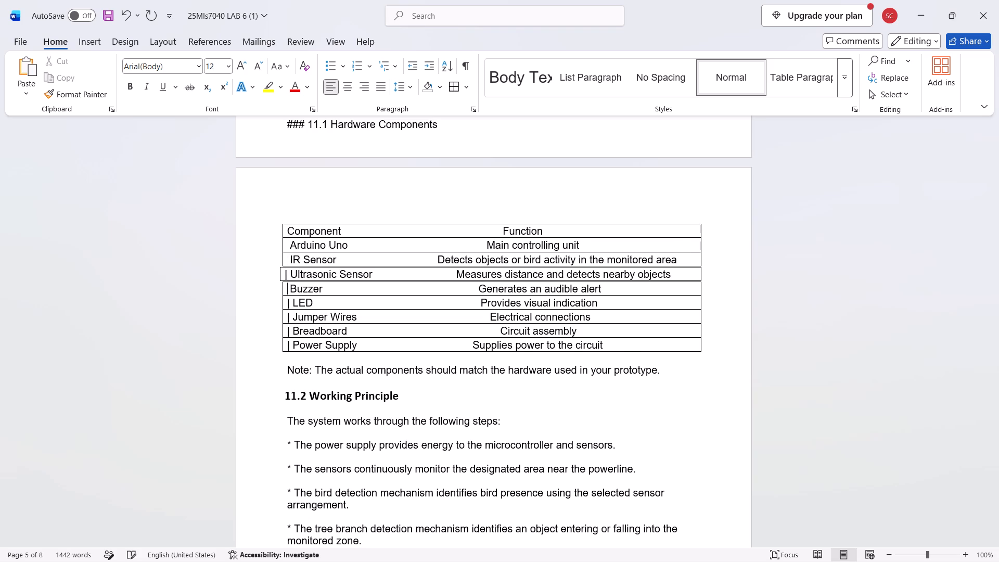
key("Up")
key("BackSpace")
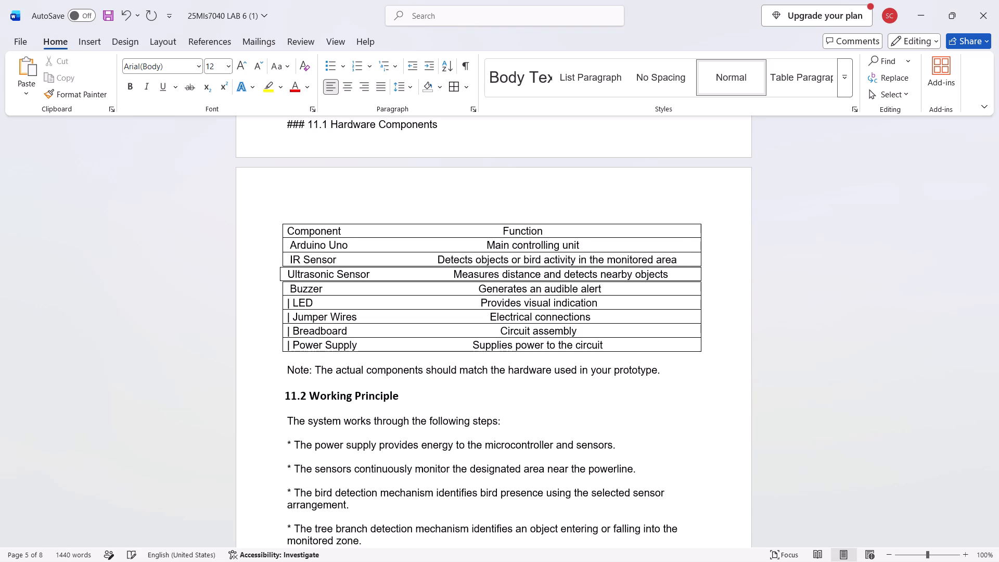
Delete the leading "|" from the LED, Jumper Wires, Breadboard and Power Supply rows.
key("Down")
key("Down")
key("Right")
key("BackSpace")
key("Down")
key("Right")
key("BackSpace")
key("Down")
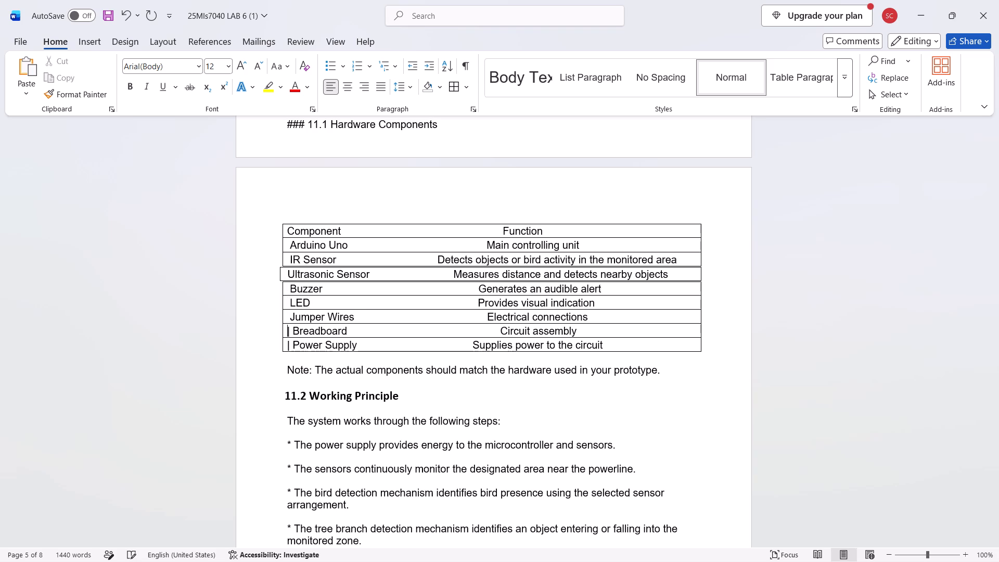
key("Right")
key("BackSpace")
key("Down")
key("Right")
key("BackSpace")
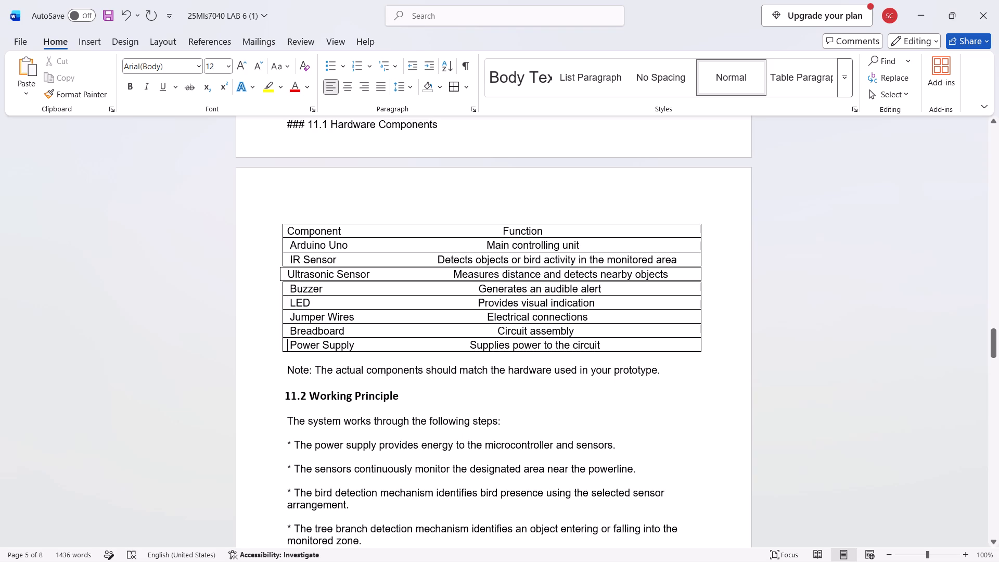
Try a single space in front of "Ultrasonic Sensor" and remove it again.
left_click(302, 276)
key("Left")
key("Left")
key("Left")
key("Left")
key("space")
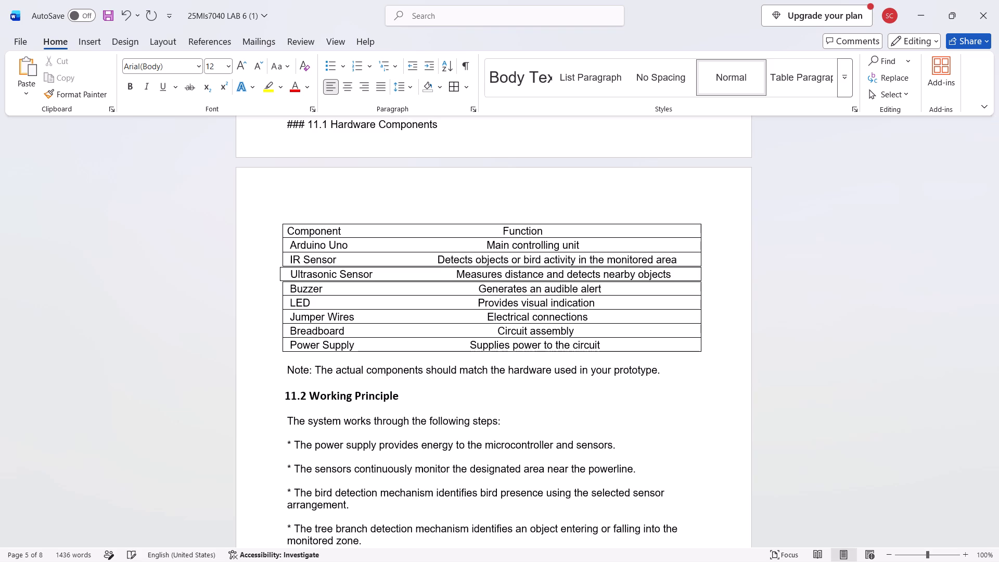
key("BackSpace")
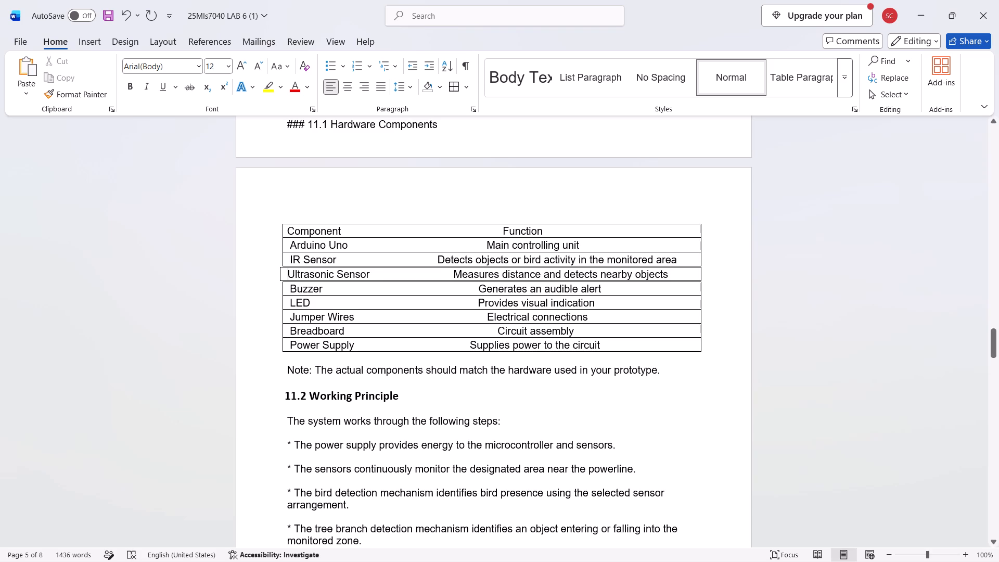
Make the "Component" and "Function" header row of the hardware table bold.
left_click_drag(355, 229, 288, 233)
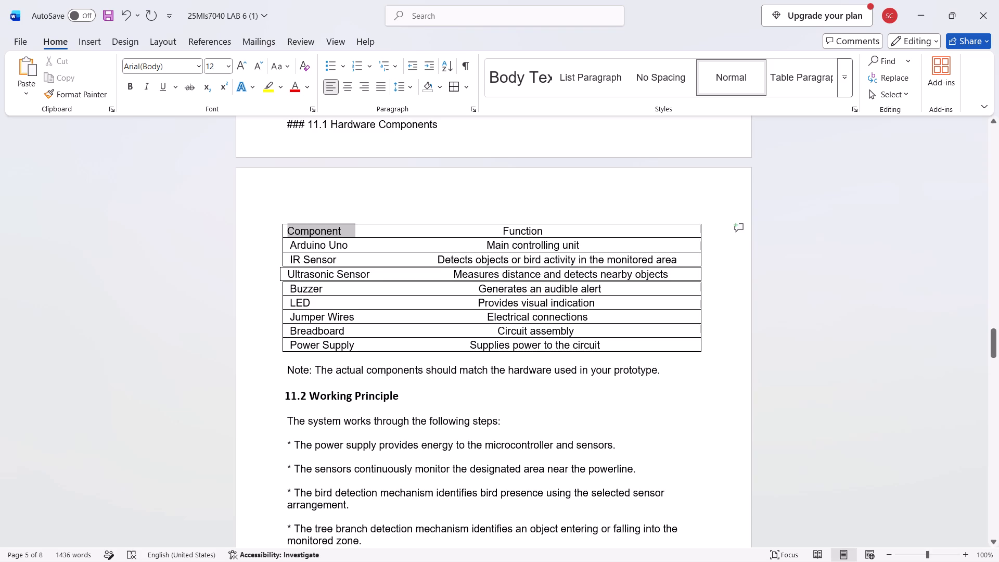
left_click_drag(288, 233, 283, 233)
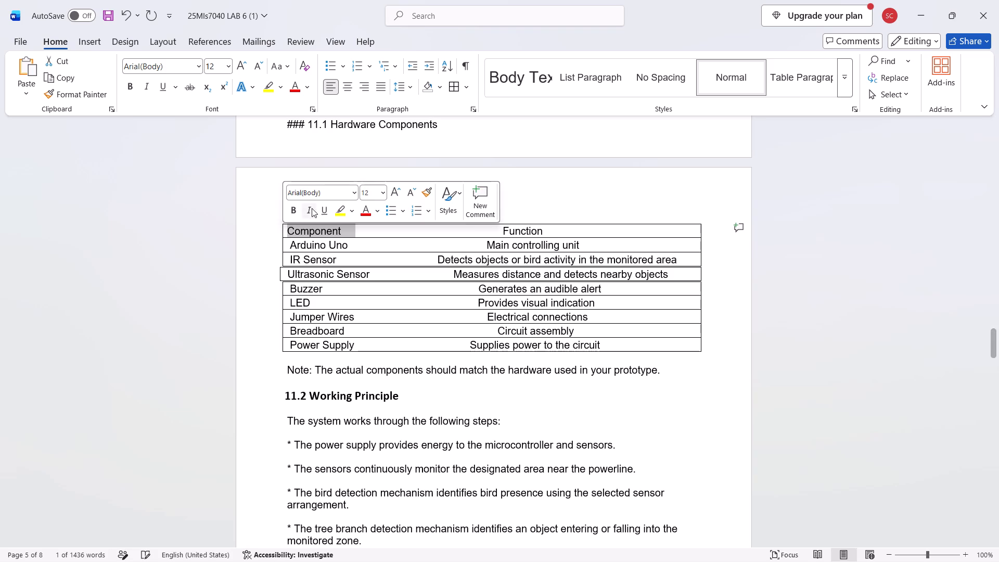
left_click(297, 208)
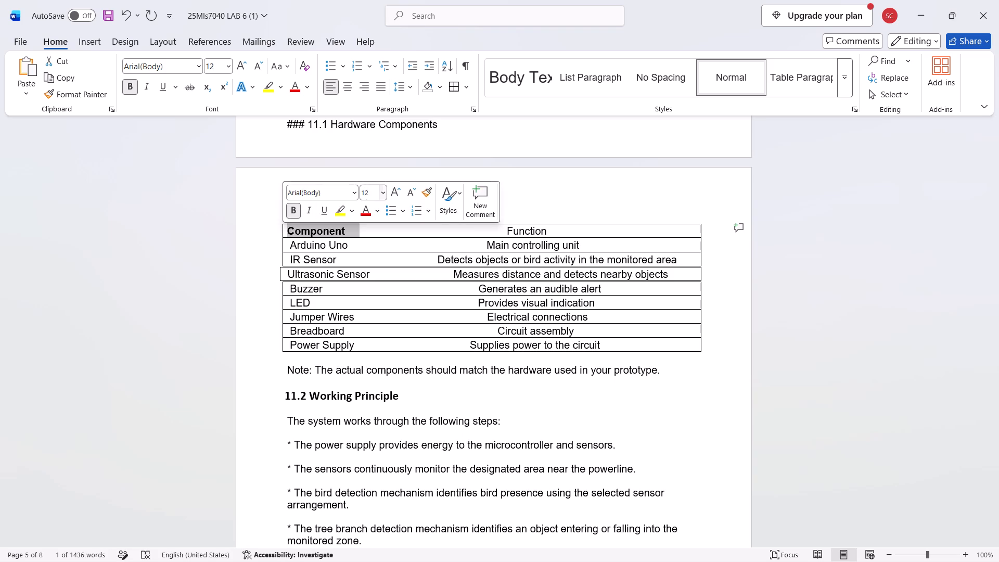
left_click_drag(567, 232, 529, 220)
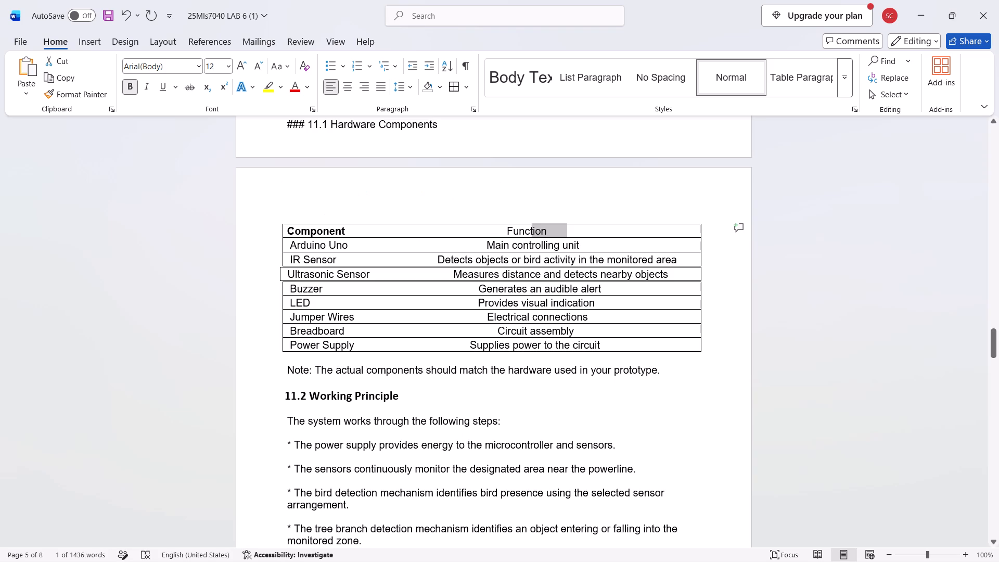
left_click_drag(529, 220, 498, 235)
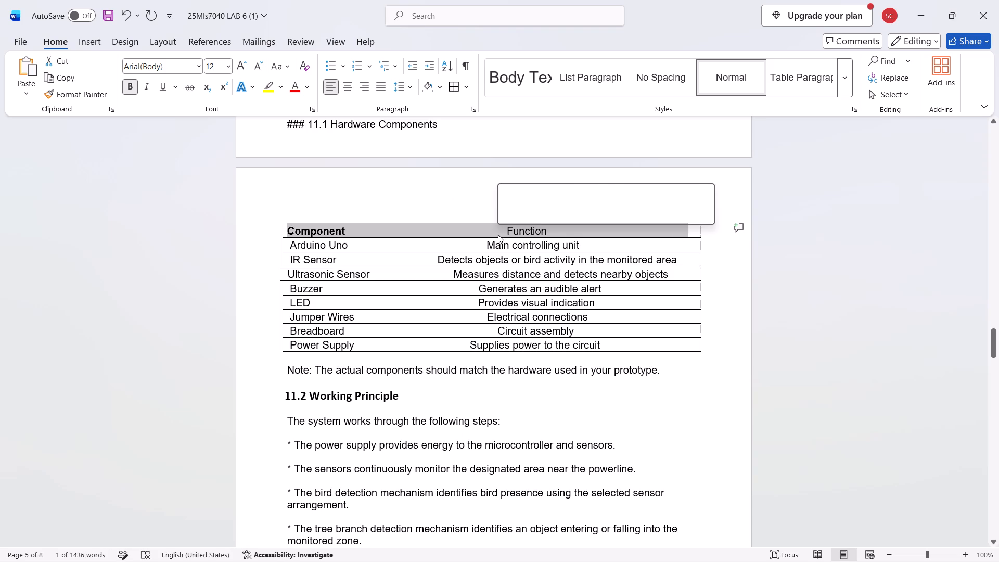
left_click(508, 212)
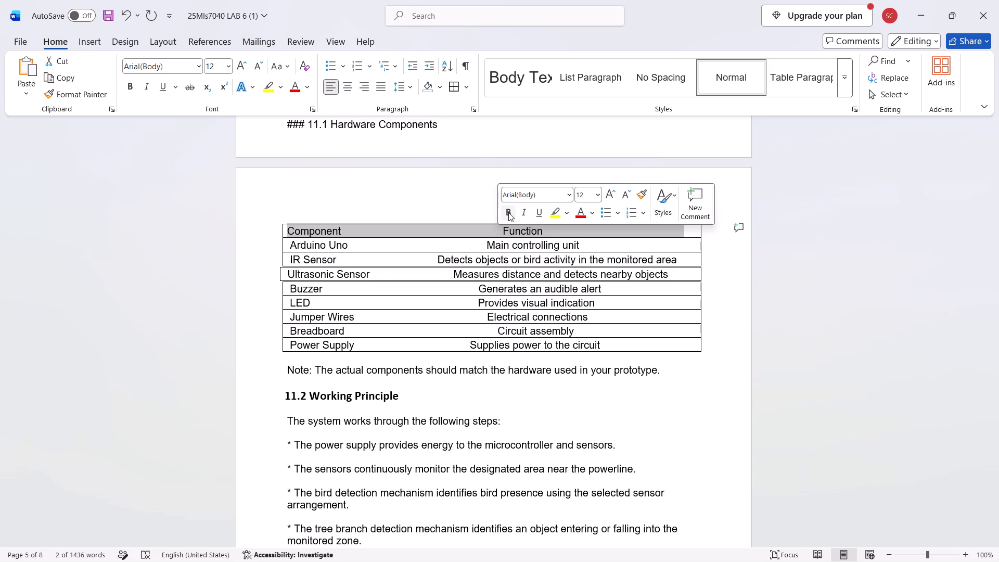
left_click(508, 212)
left_click(416, 334)
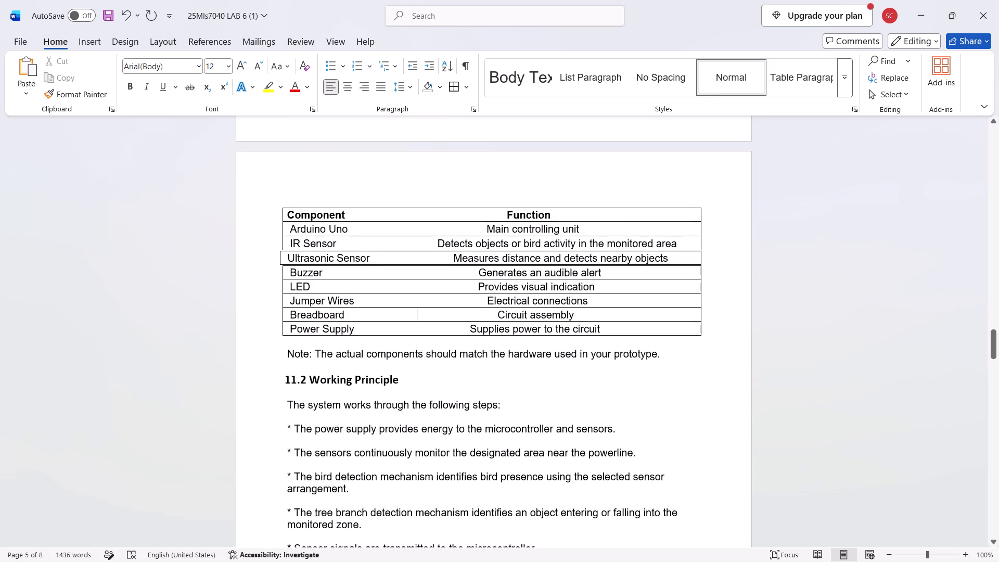
Apply all borders to the whole hardware component table, from the header row through Power Supply.
left_click_drag(288, 218, 633, 334)
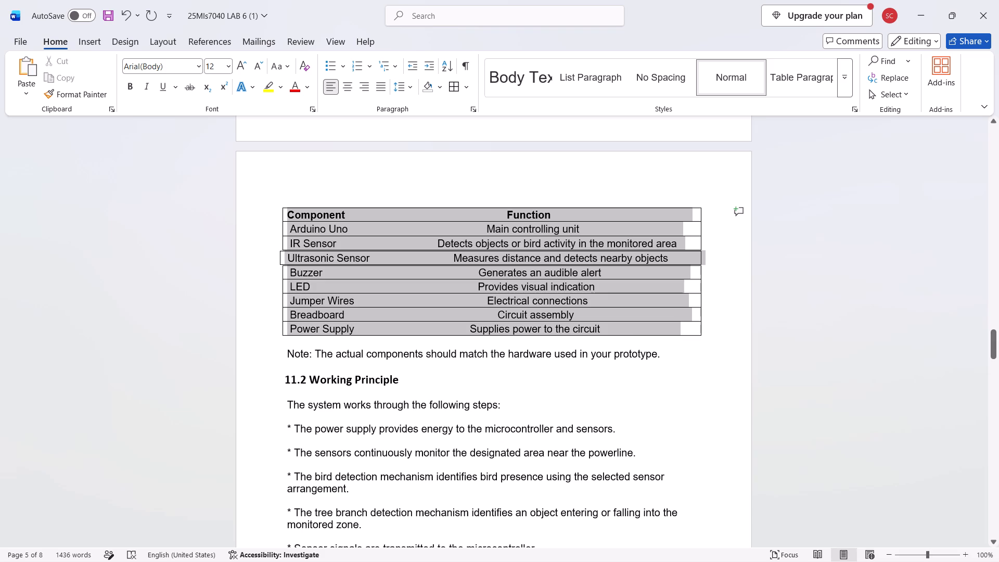
left_click_drag(633, 334, 631, 327)
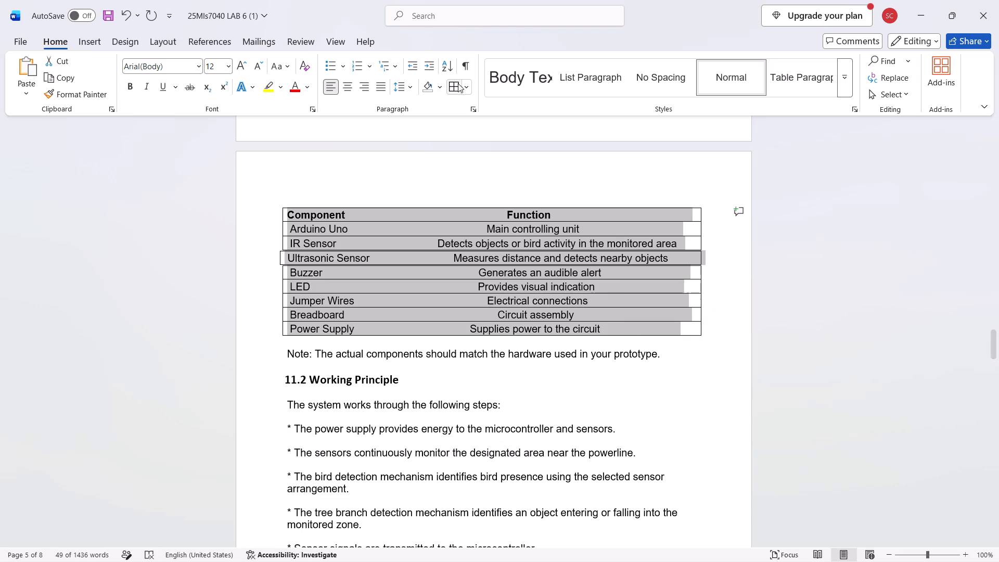
left_click(465, 84)
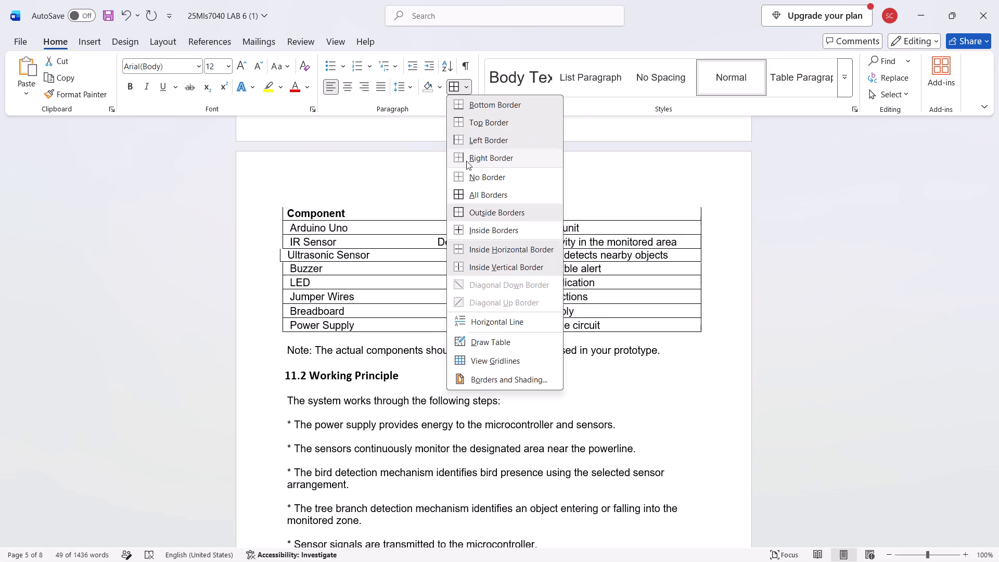
left_click(471, 191)
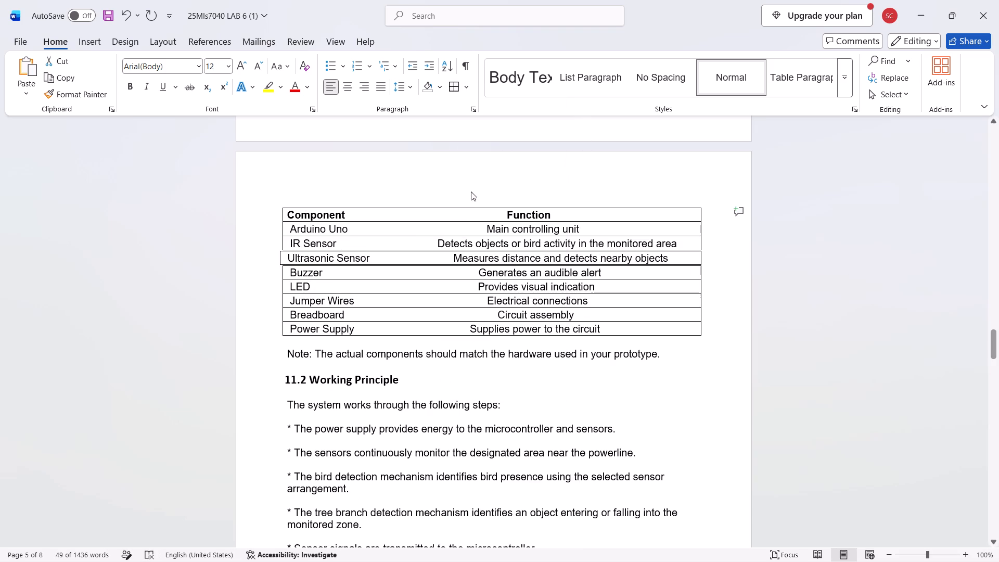
left_click(410, 258)
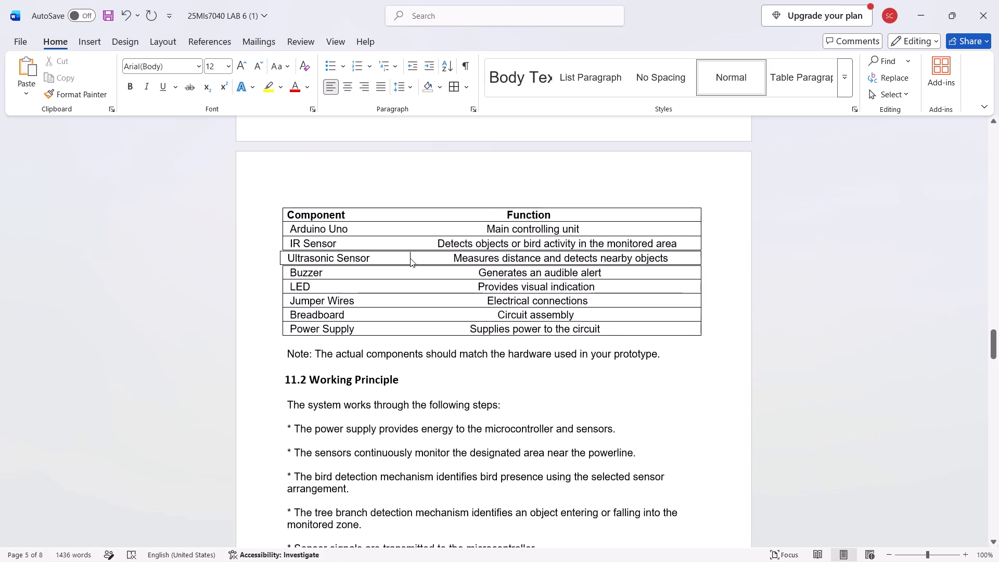
left_click(470, 252)
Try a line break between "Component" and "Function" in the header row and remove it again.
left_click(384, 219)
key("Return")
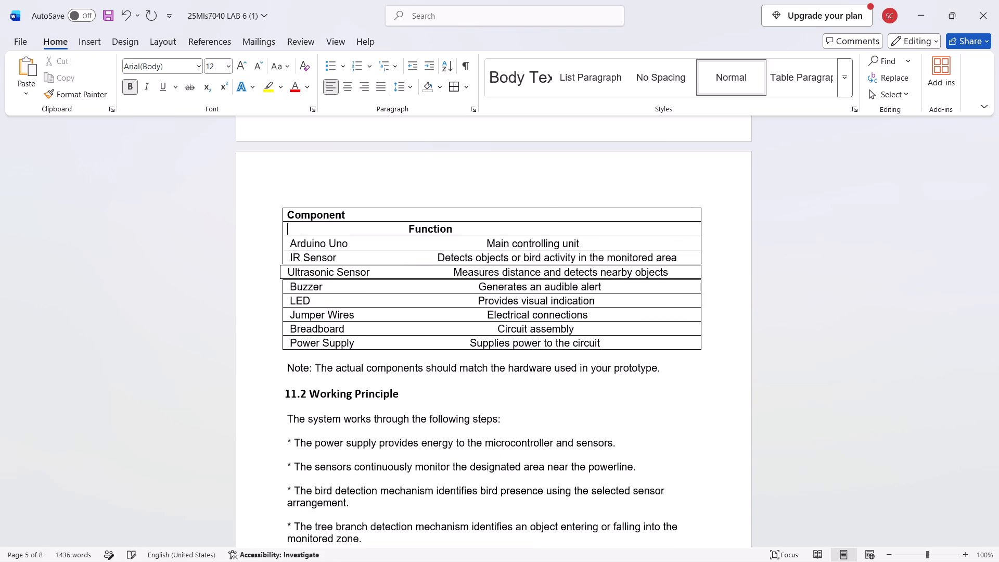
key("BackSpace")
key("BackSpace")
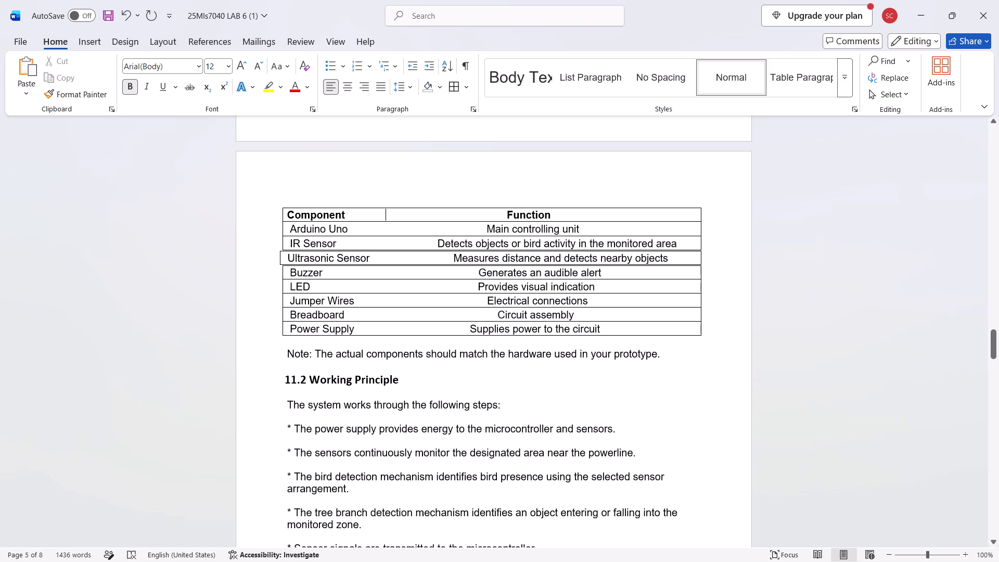
Move the Ultrasonic Sensor row's protruding left border inward to line up with the other rows' borders.
left_click(281, 256)
left_click_drag(281, 256, 286, 253)
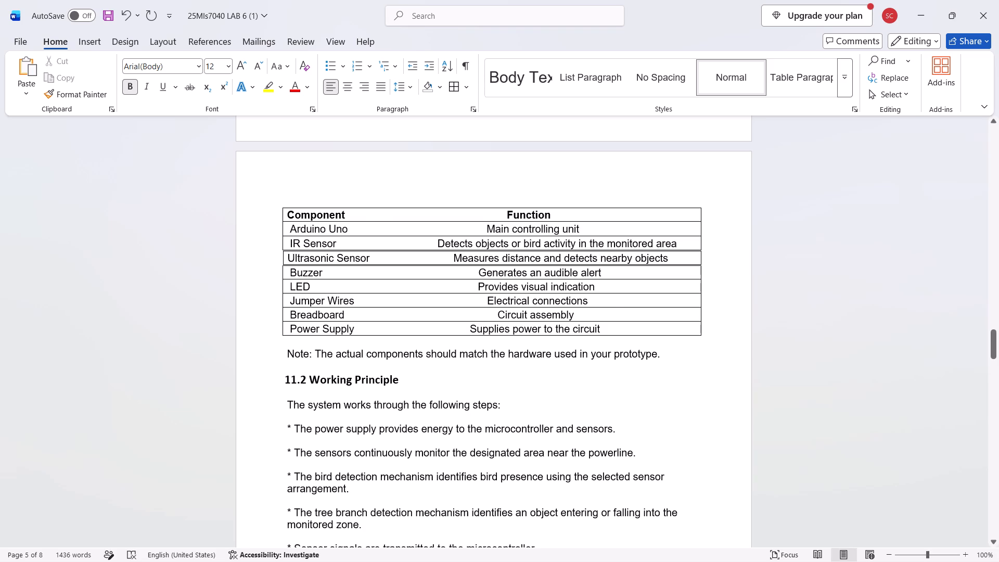
left_click(284, 254)
left_click(284, 255)
left_click(695, 250)
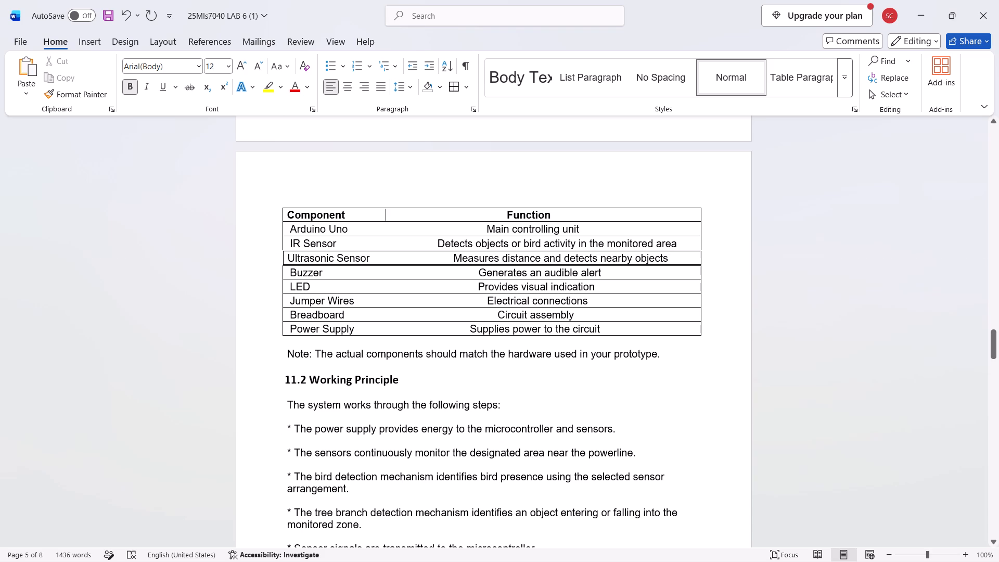
left_click(695, 251)
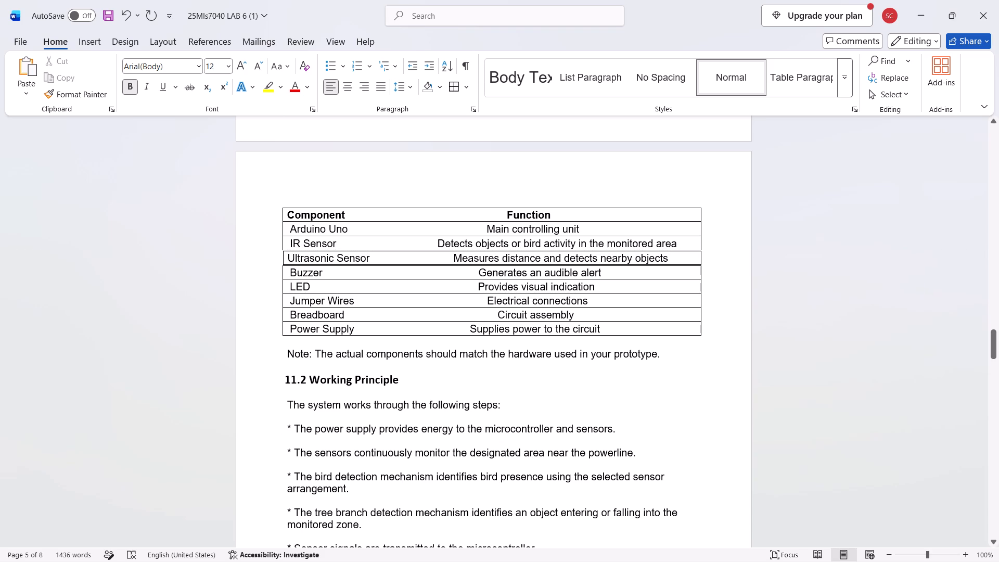
left_click(694, 266)
Make the "Test Case", "Input Condition" and "Expected Output" header row in section 12 bold.
scroll(716, 271, "right", 1)
scroll(716, 271, "down", 1)
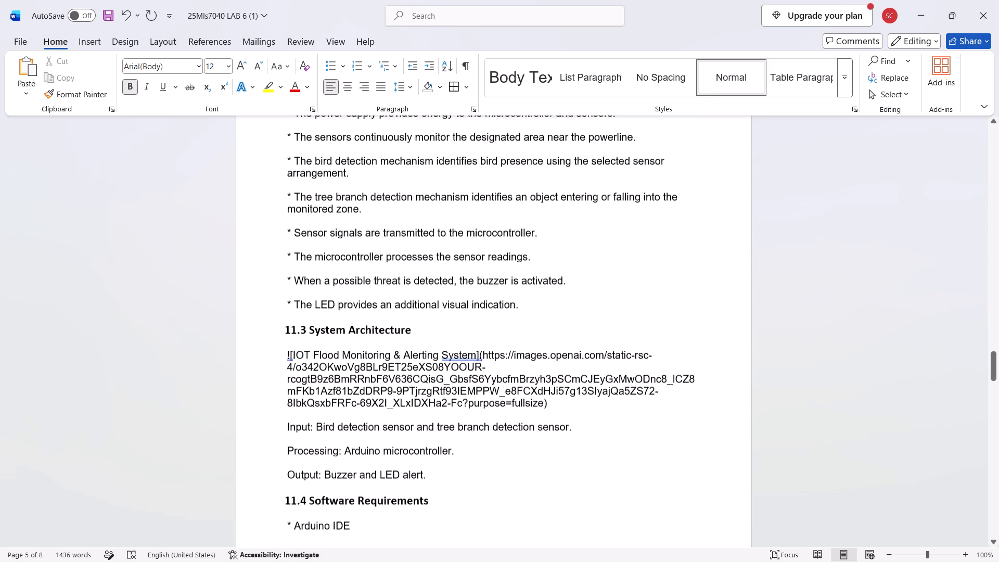
scroll(716, 271, "down", 3)
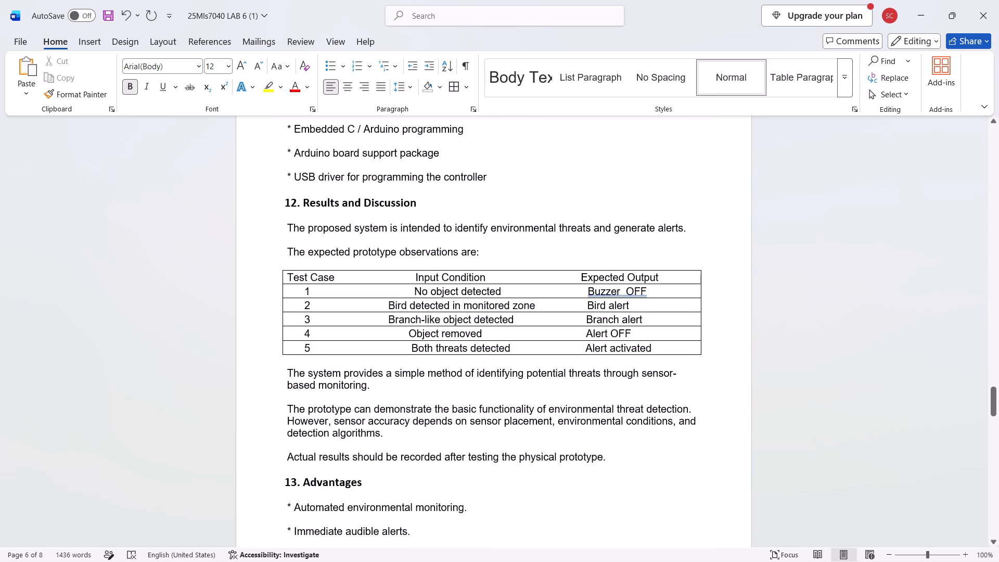
left_click_drag(670, 274, 606, 275)
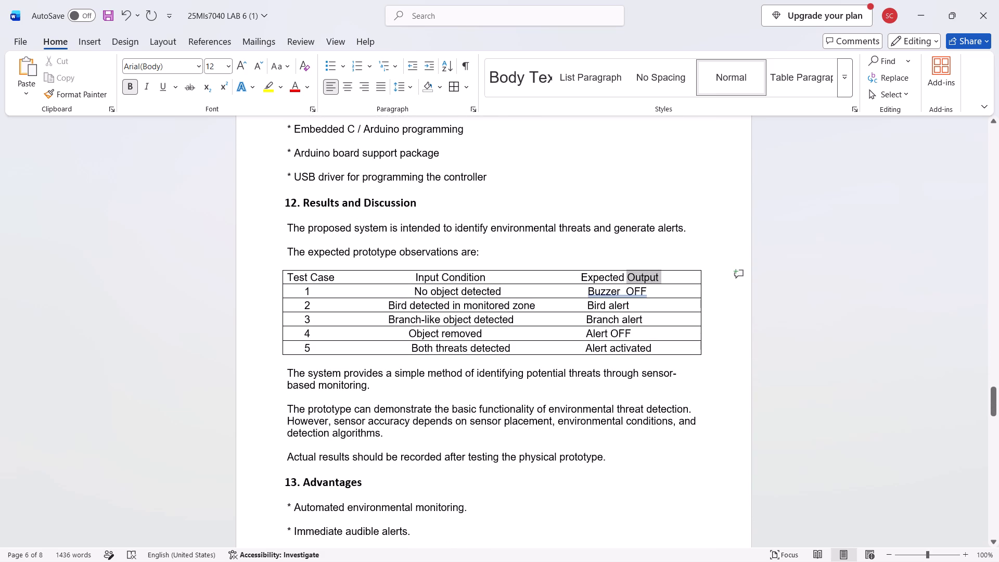
left_click_drag(606, 275, 292, 276)
left_click(306, 250)
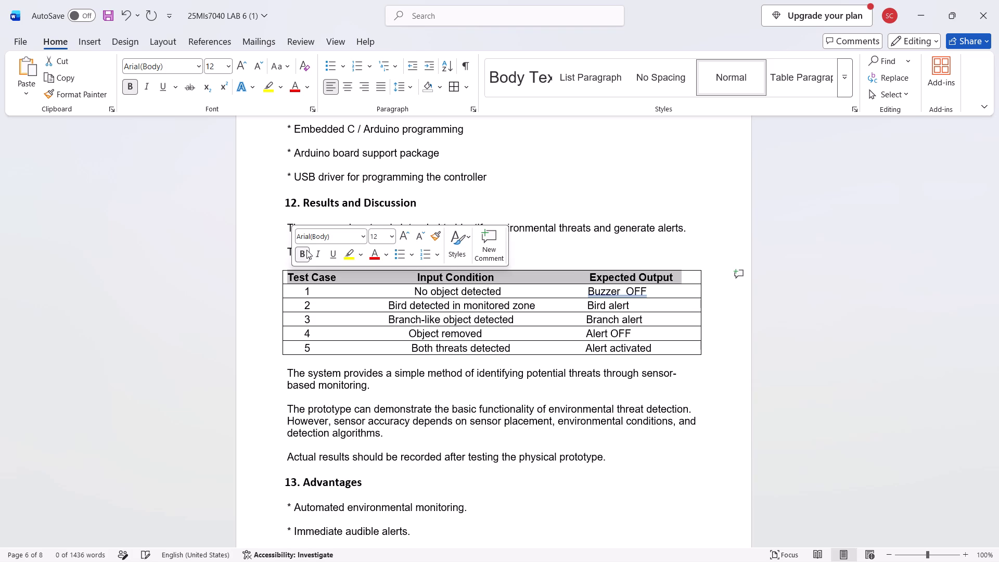
left_click(379, 302)
Format the "11.1 Hardware Components" heading above the component table as bold Calibri at 14 points.
scroll(379, 302, "up", 2)
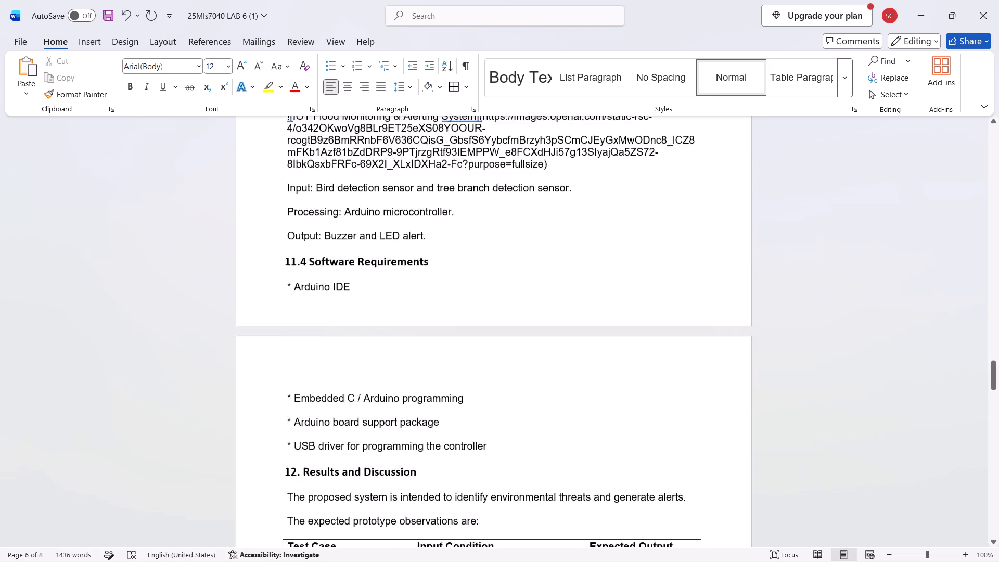
scroll(379, 302, "up", 3)
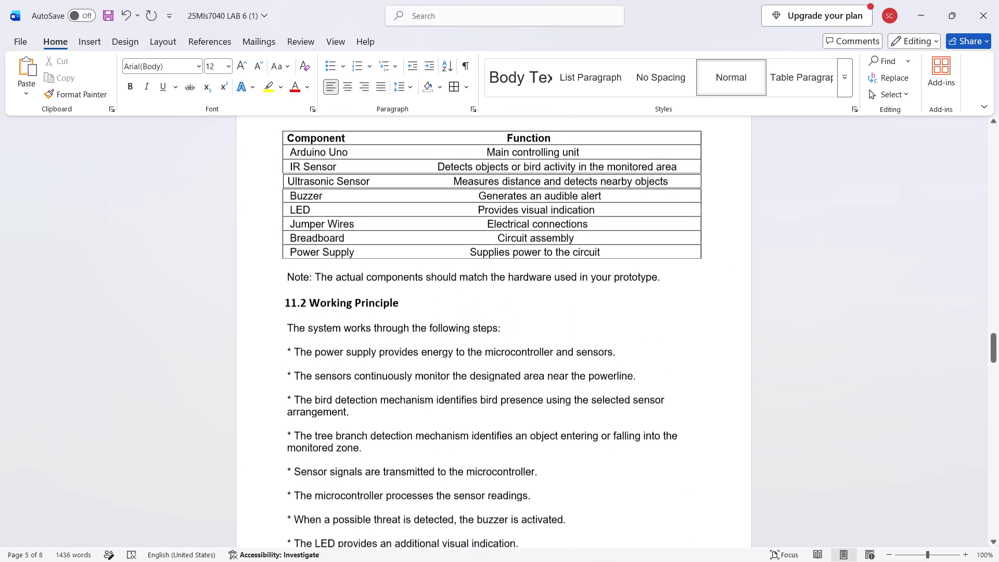
scroll(379, 302, "up", 3)
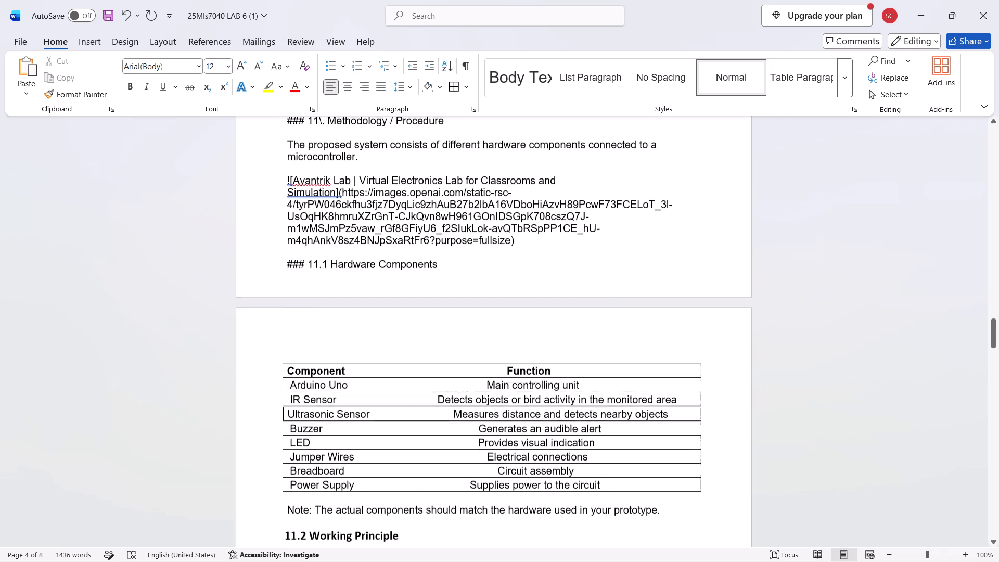
left_click_drag(459, 280, 415, 280)
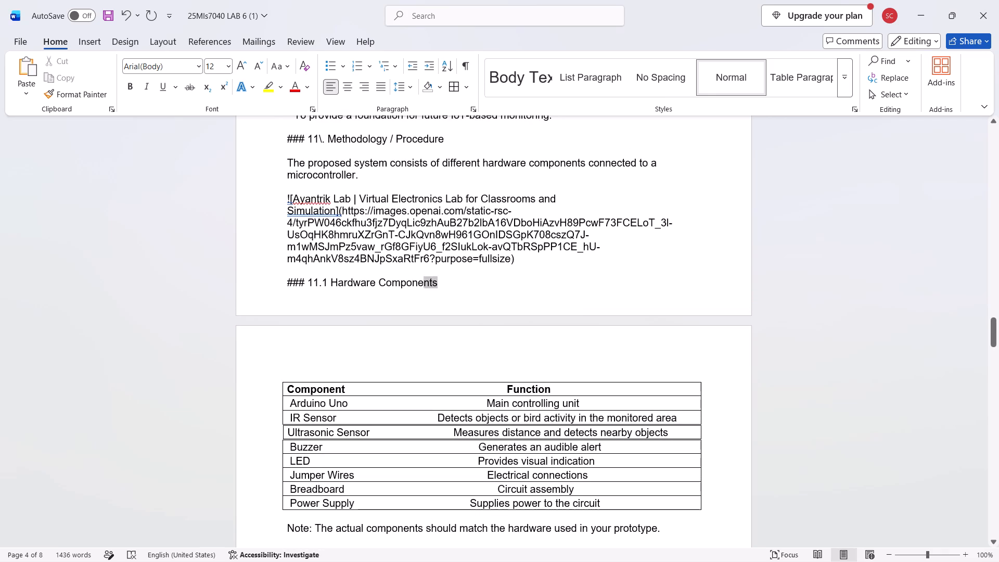
left_click_drag(415, 280, 285, 278)
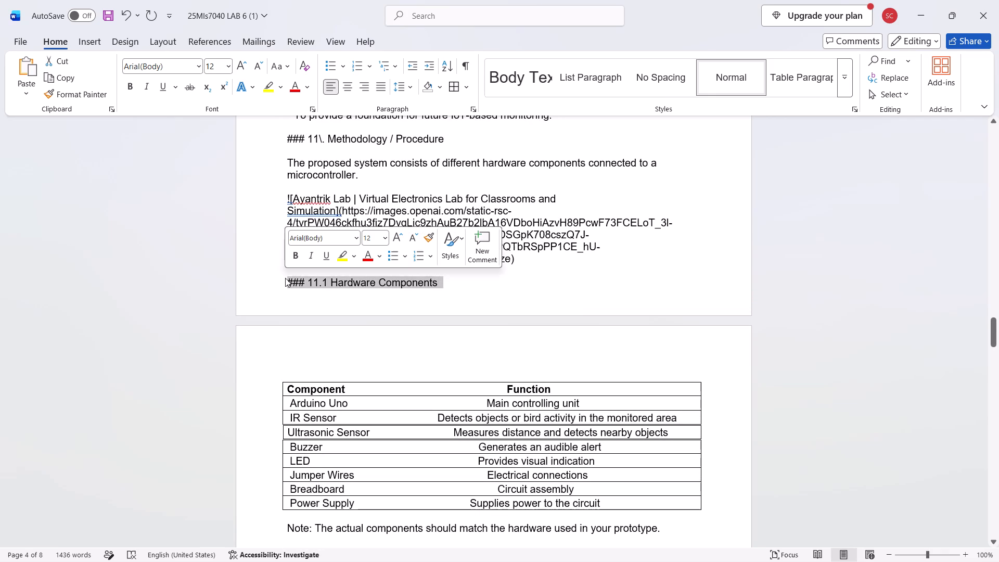
left_click(294, 260)
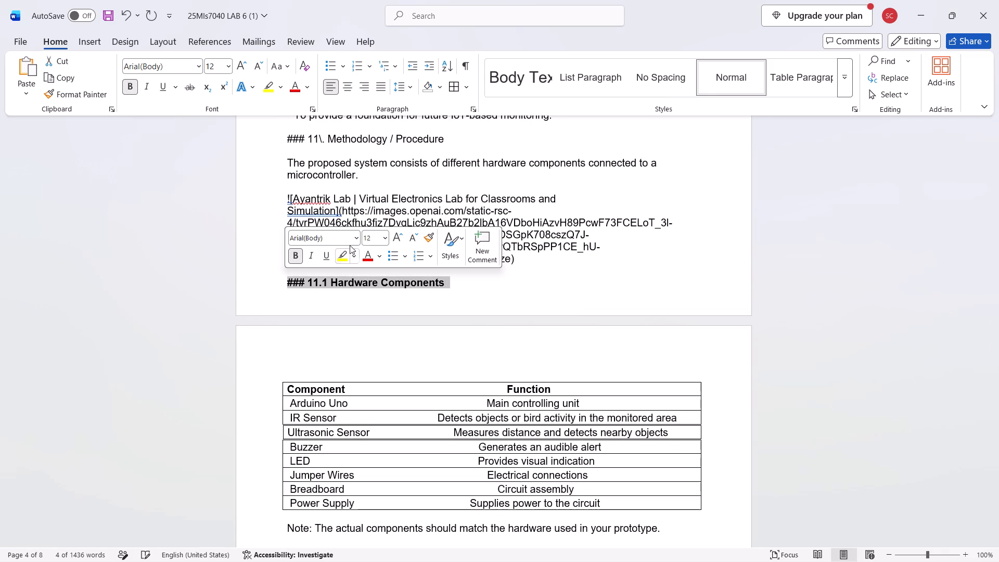
left_click(353, 241)
left_click(353, 291)
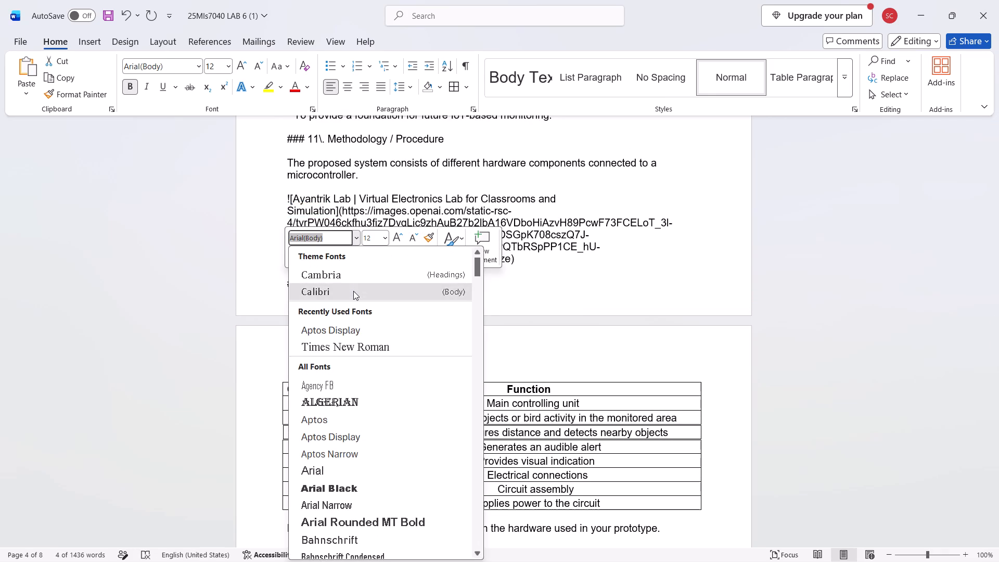
double_click(374, 236)
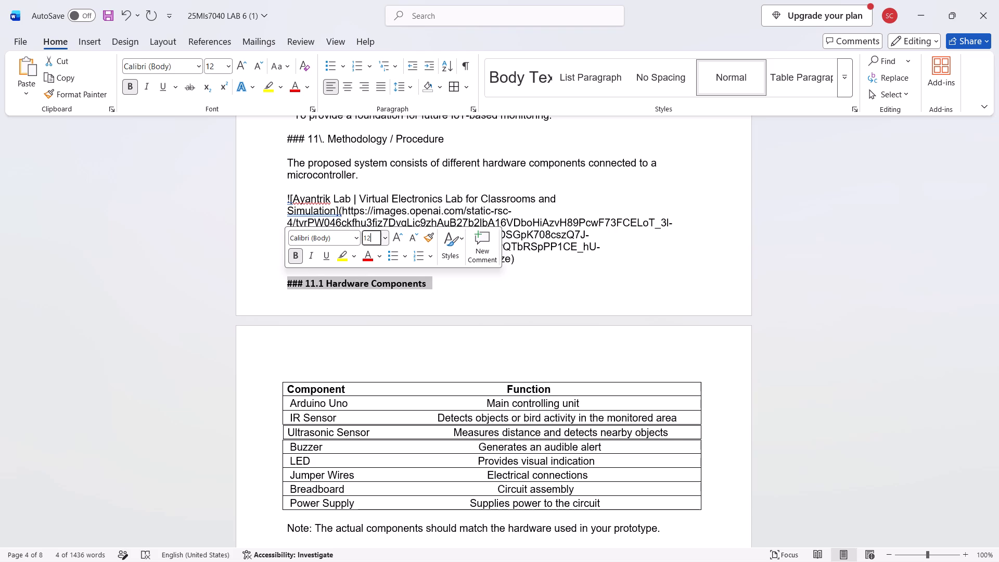
key("BackSpace")
key("4")
key("Return")
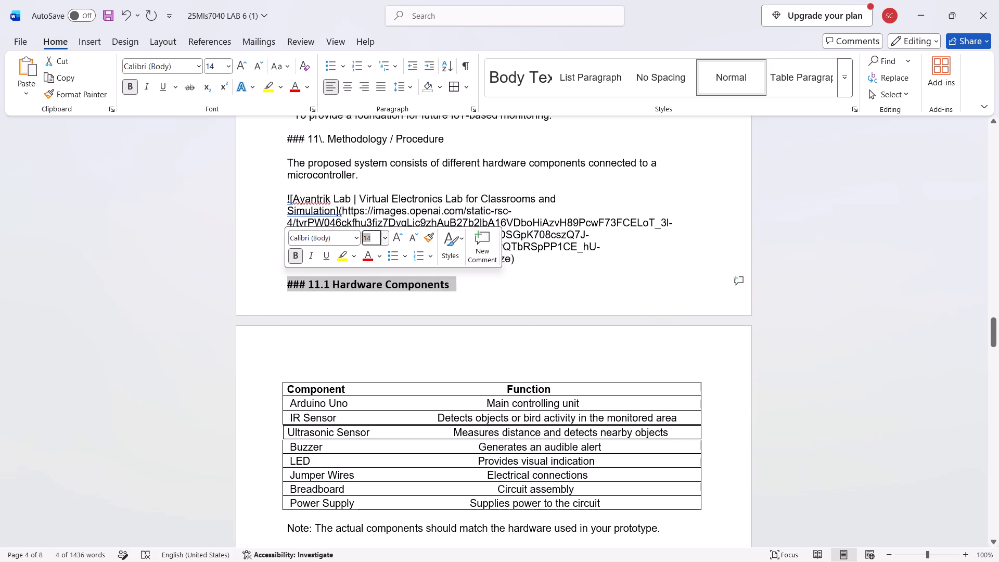
left_click(479, 201)
Format the "Methodology / Procedure" heading of section 11 as bold Calibri at 14 points.
scroll(479, 201, "up", 1)
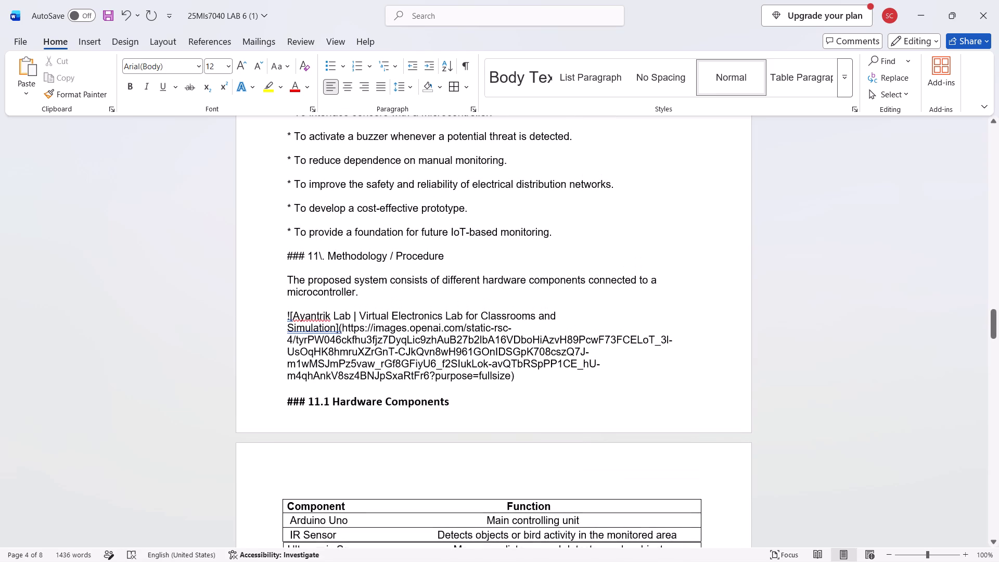
left_click_drag(451, 257, 313, 254)
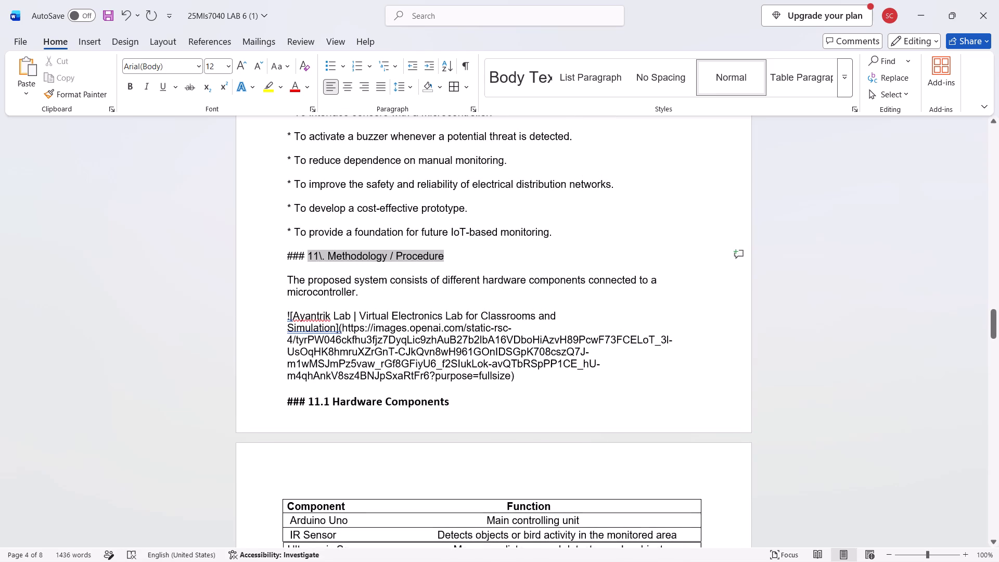
left_click_drag(313, 254, 311, 254)
left_click(320, 231)
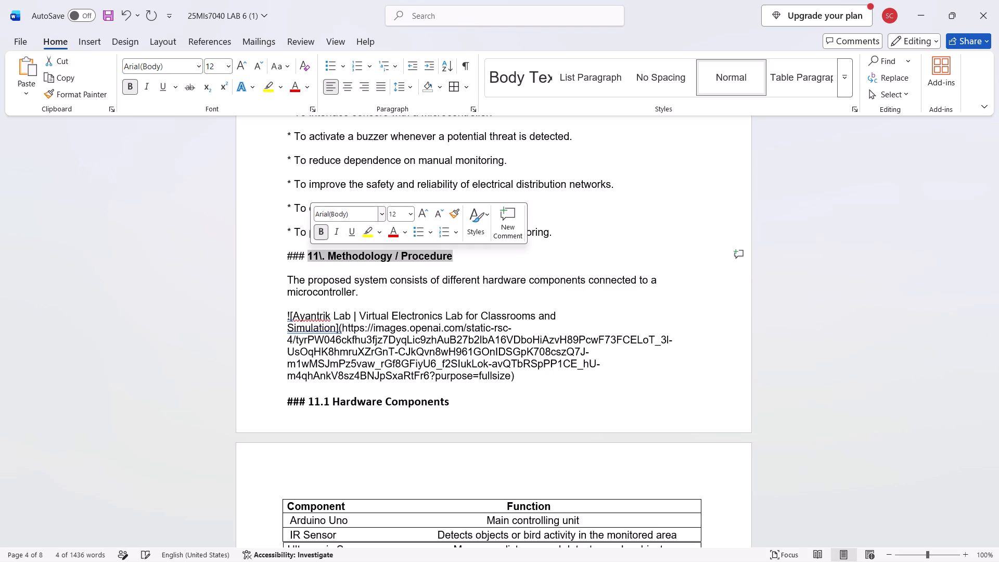
left_click(382, 214)
left_click(371, 261)
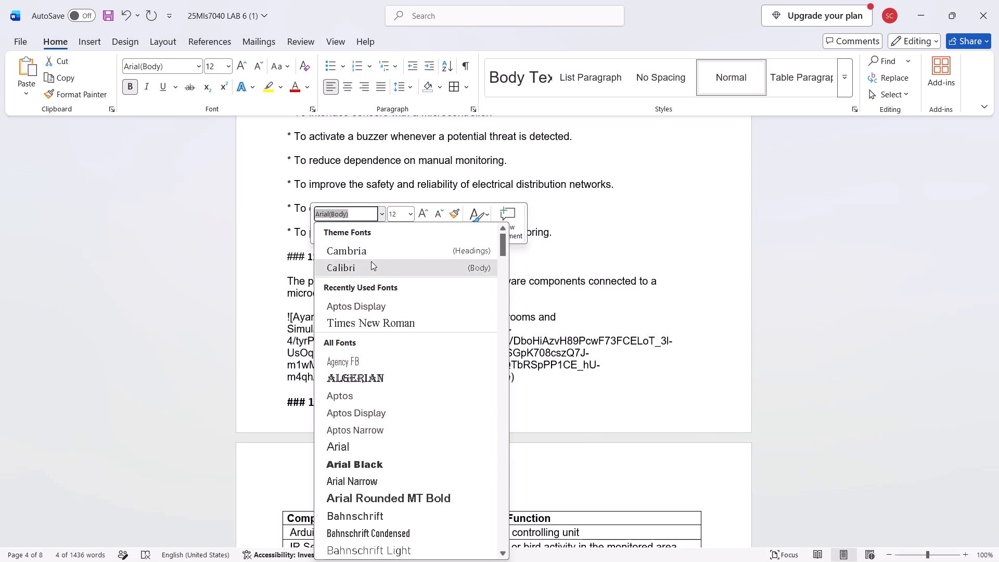
double_click(402, 210)
key("BackSpace")
key("4")
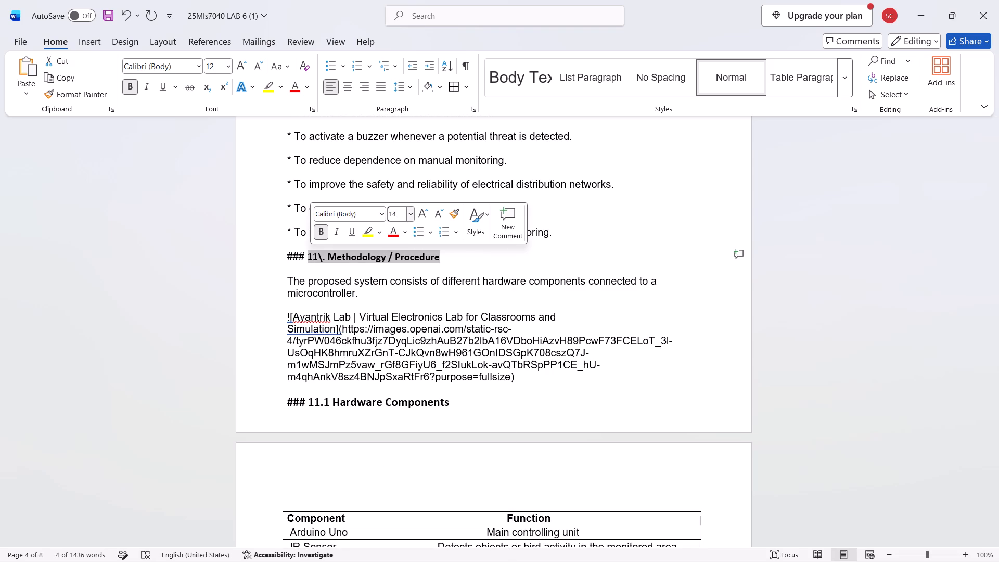
key("Return")
Remove the stray backslash and the leading "###" so the section 11 heading reads "11. Methodology / Procedure".
left_click(472, 255)
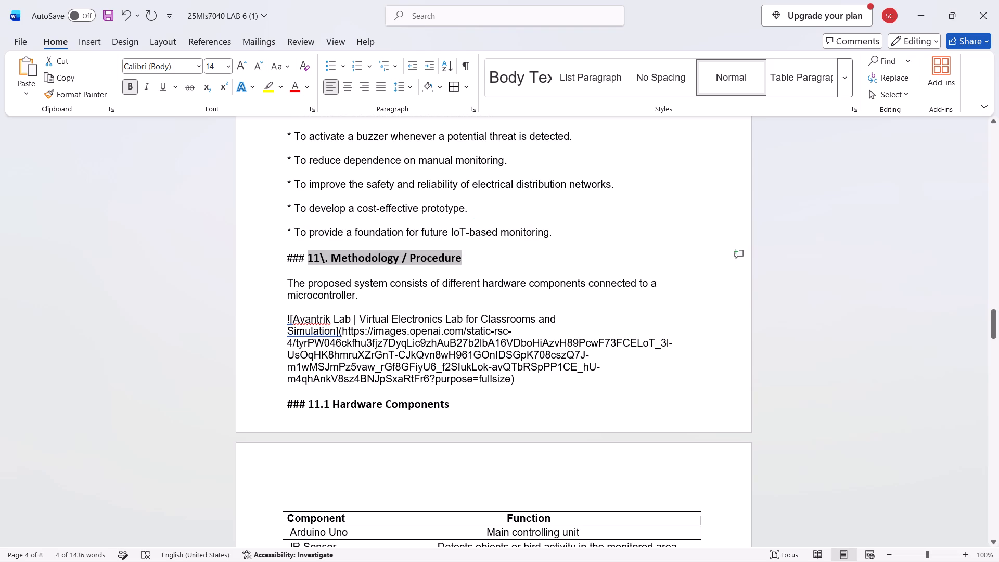
key("Left")
key("Left")
key("Left")
key("Left")
key("Left")
key("Left")
key("Left")
key("Left")
key("Left")
key("Left")
key("Left")
key("Left")
key("Left")
key("Left")
key("Left")
key("Left")
key("Left")
key("Left")
key("Left")
key("Left")
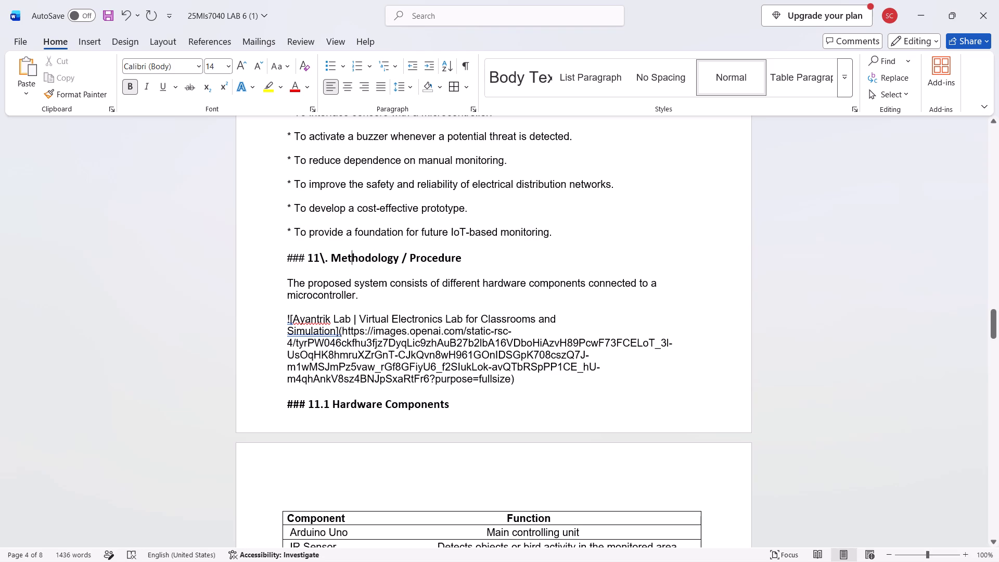
key("Left")
key("Left")
key("BackSpace")
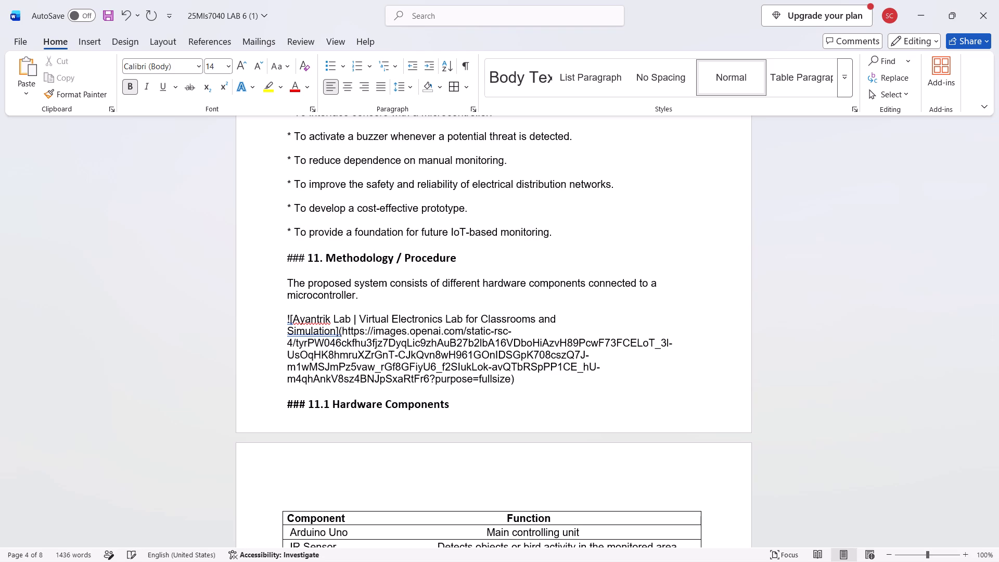
key("Left")
key("Left")
key("BackSpace")
key("BackSpace")
key("BackSpace")
key("BackSpace")
key("BackSpace")
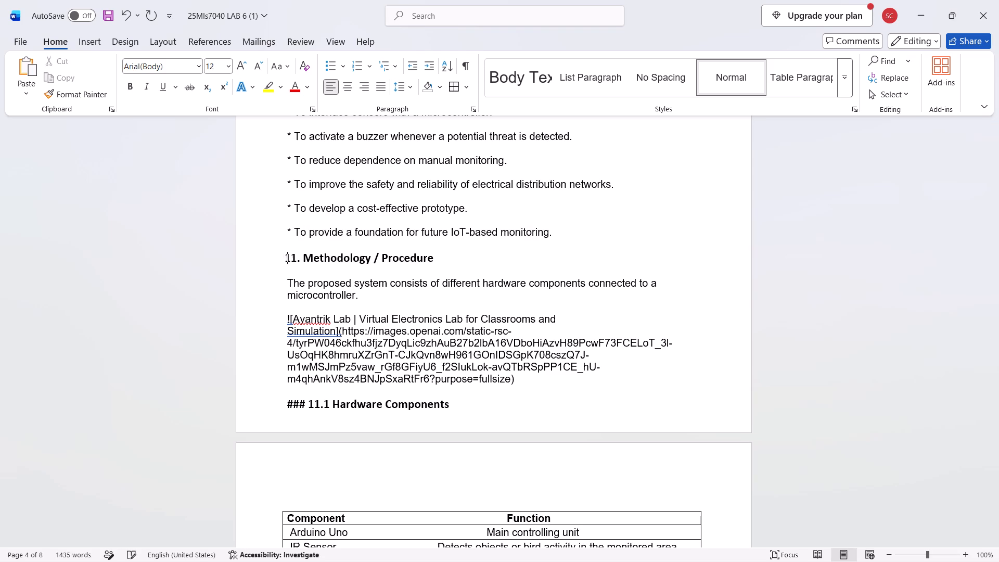
Delete the leading "###" marker and its space from the "11.1 Hardware Components" heading.
key("Down")
key("Down")
key("Down")
key("Down")
key("Down")
key("Down")
key("Down")
key("Down")
key("Down")
key("Down")
key("Down")
key("Down")
key("Right")
key("Right")
key("Right")
key("Right")
key("Right")
key("Right")
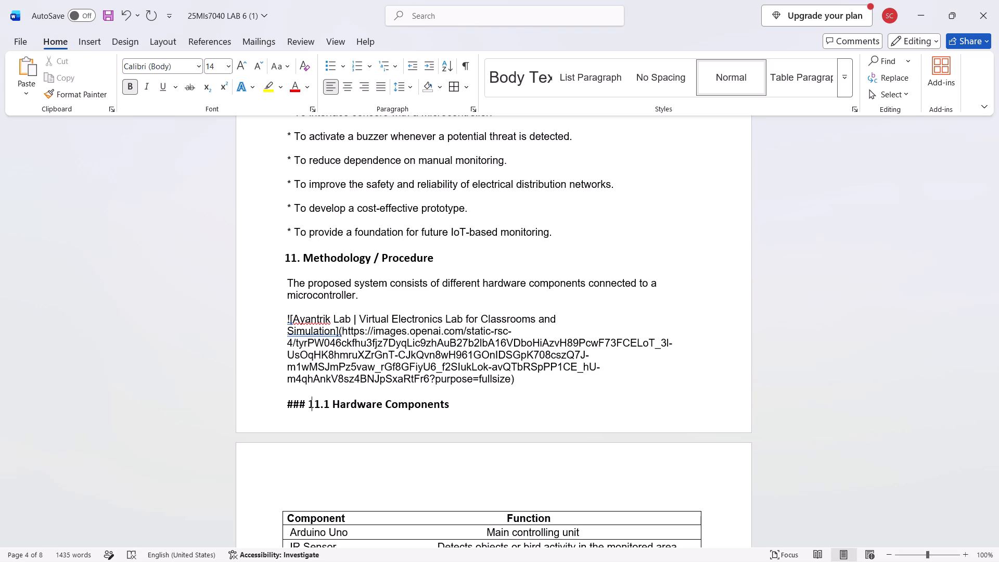
key("Left")
key("Left")
key("BackSpace")
key("BackSpace")
key("BackSpace")
key("BackSpace")
key("BackSpace")
Make the section 10 heading "Objectives of the Proposed Work" bold and set its size to 14 points.
scroll(472, 255, "up", 1)
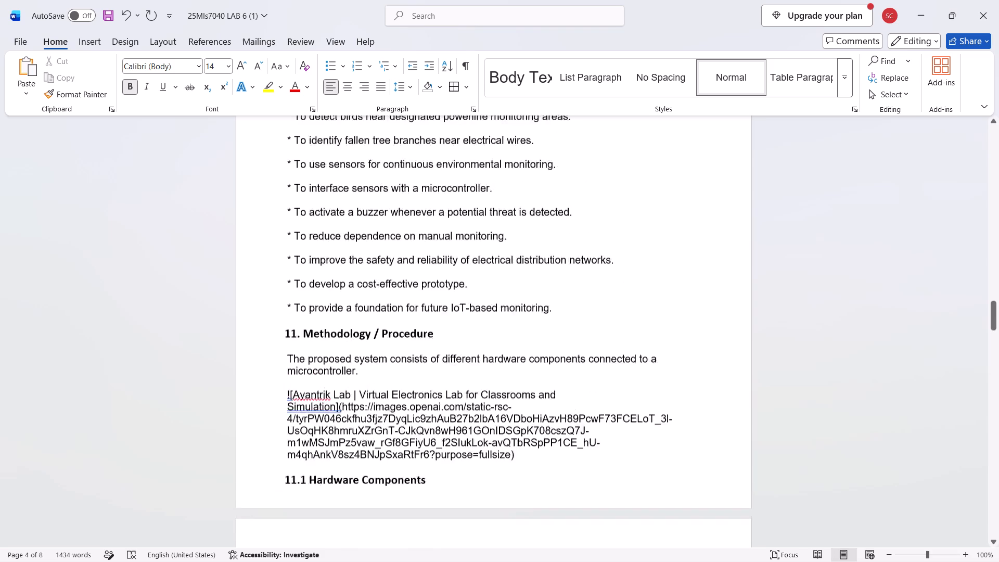
scroll(472, 255, "up", 2)
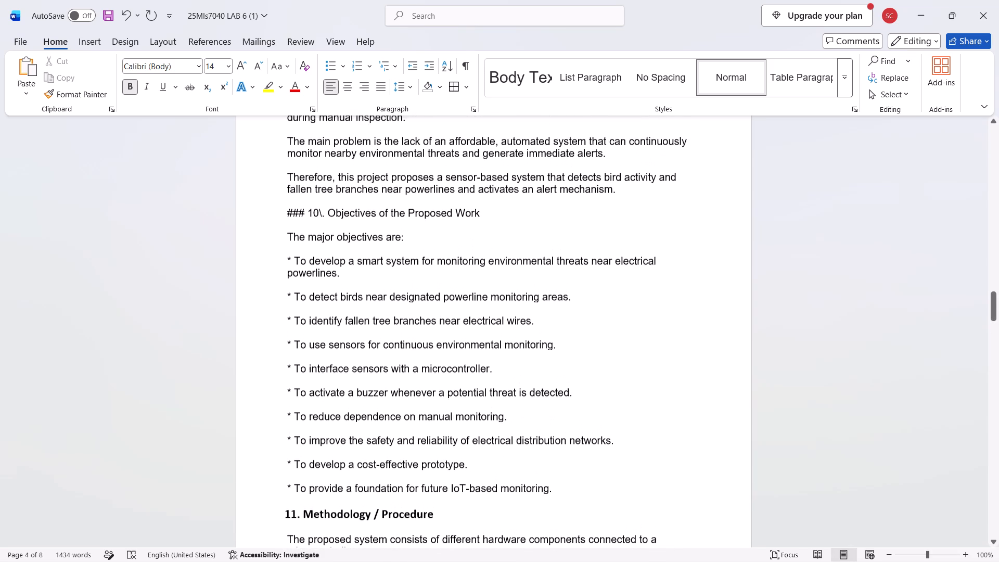
left_click_drag(482, 209, 309, 218)
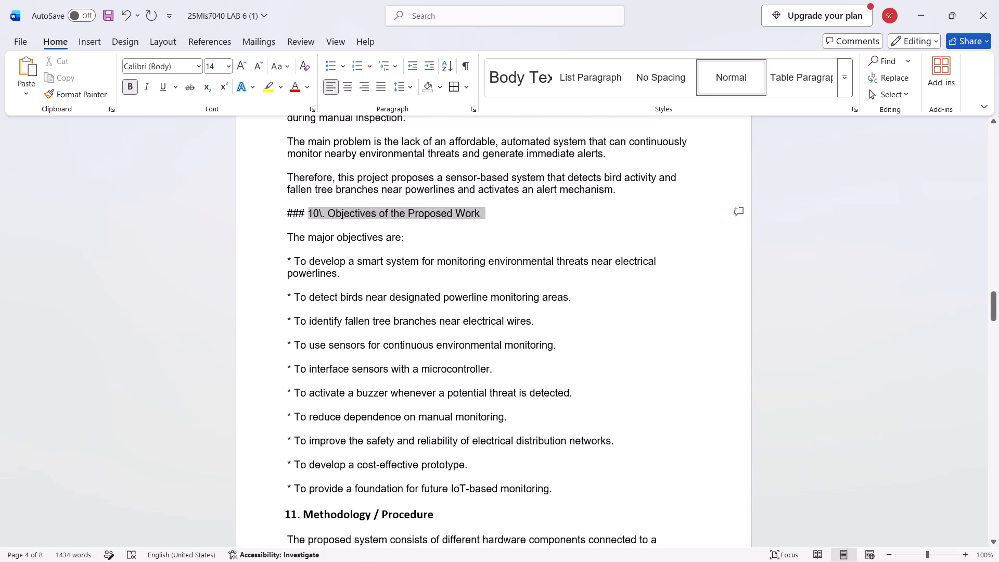
left_click_drag(309, 218, 284, 214)
left_click(297, 194)
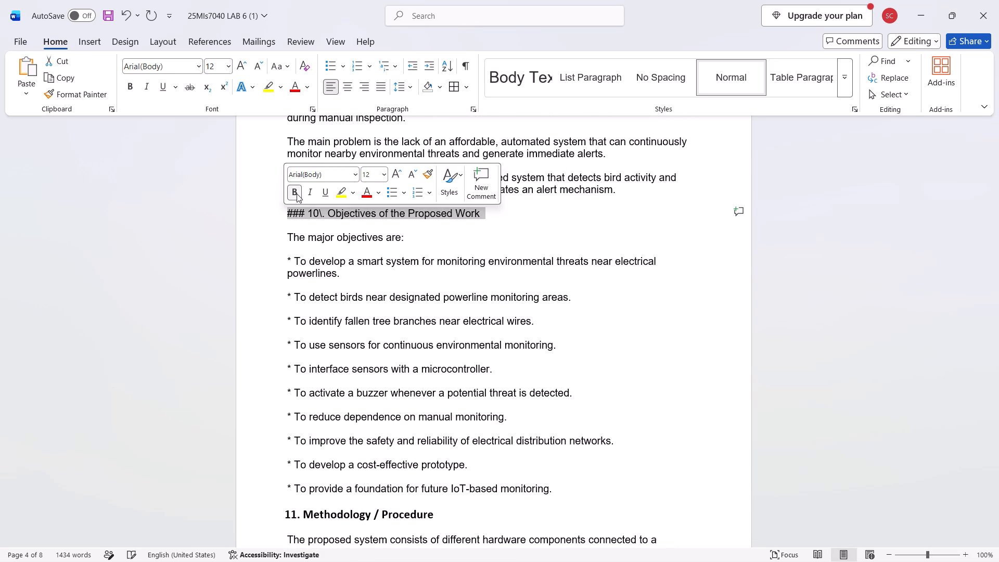
left_click(357, 176)
left_click_drag(350, 233, 370, 171)
double_click(370, 171)
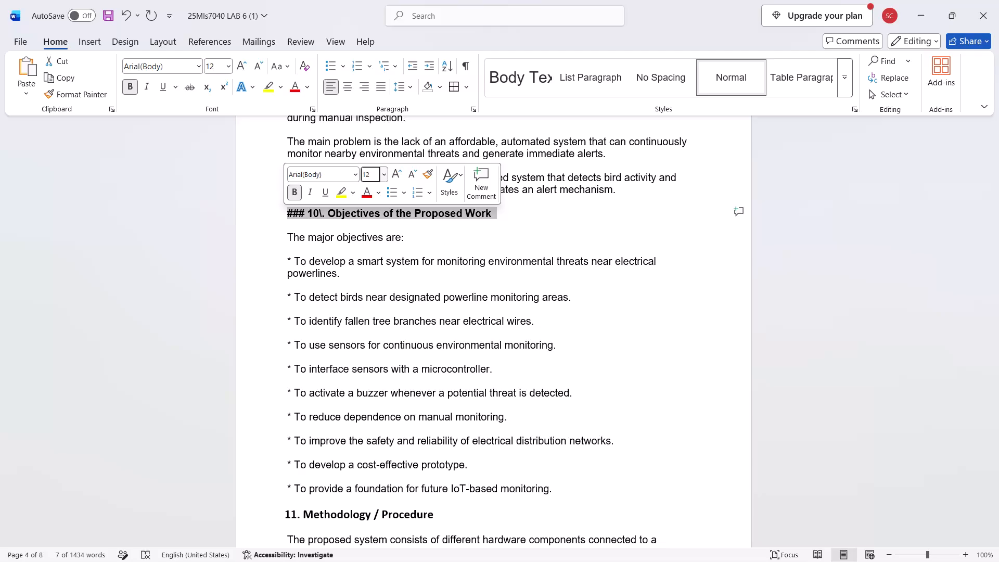
key("BackSpace")
key("4")
key("Return")
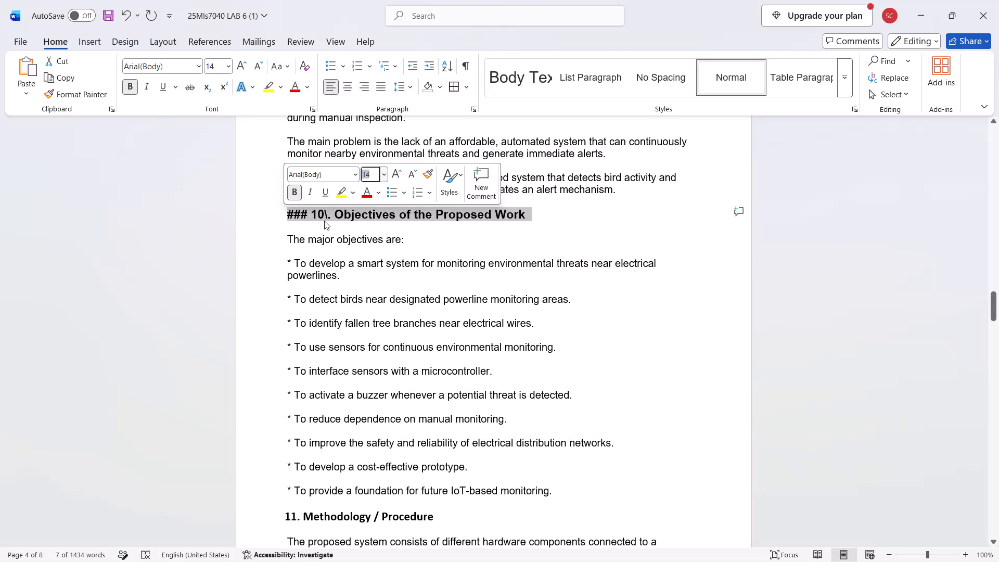
Remove the stray backslash and the leading "###" so the section 10 heading reads "10. Objectives of the Proposed Work".
left_click(325, 217)
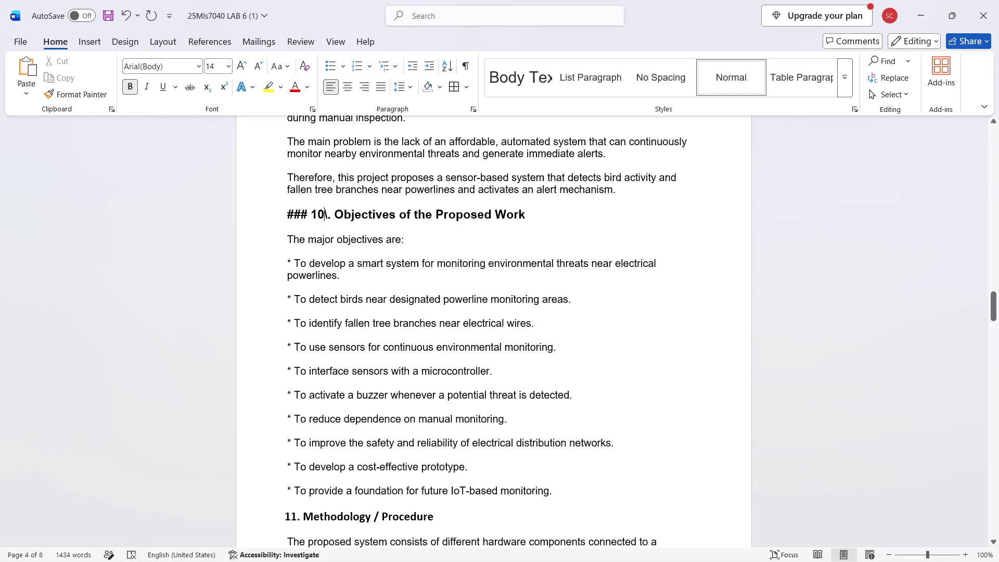
key("Right")
key("BackSpace")
key("Left")
key("Left")
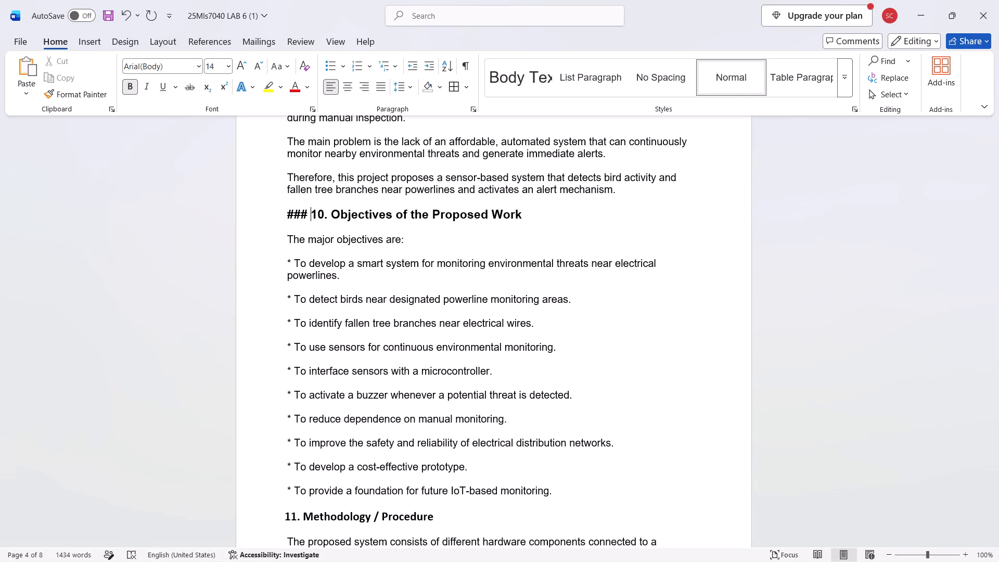
key("BackSpace")
key("BackSpace")
key("BackSpace")
key("BackSpace")
key("BackSpace")
Make the section 9 heading "Problem Definition" bold, in Calibri (Body) at 14 points.
scroll(330, 215, "up", 1)
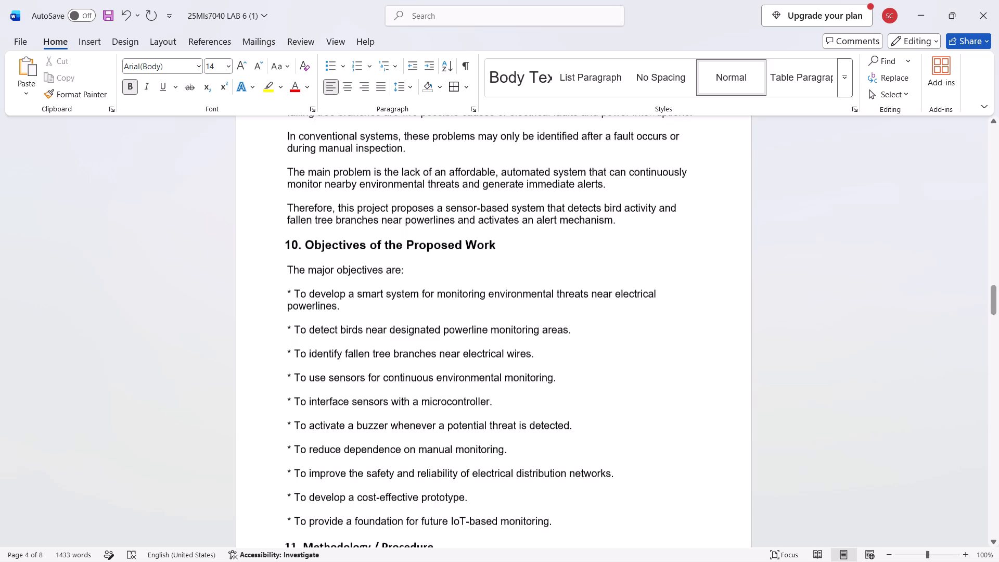
scroll(330, 215, "up", 1)
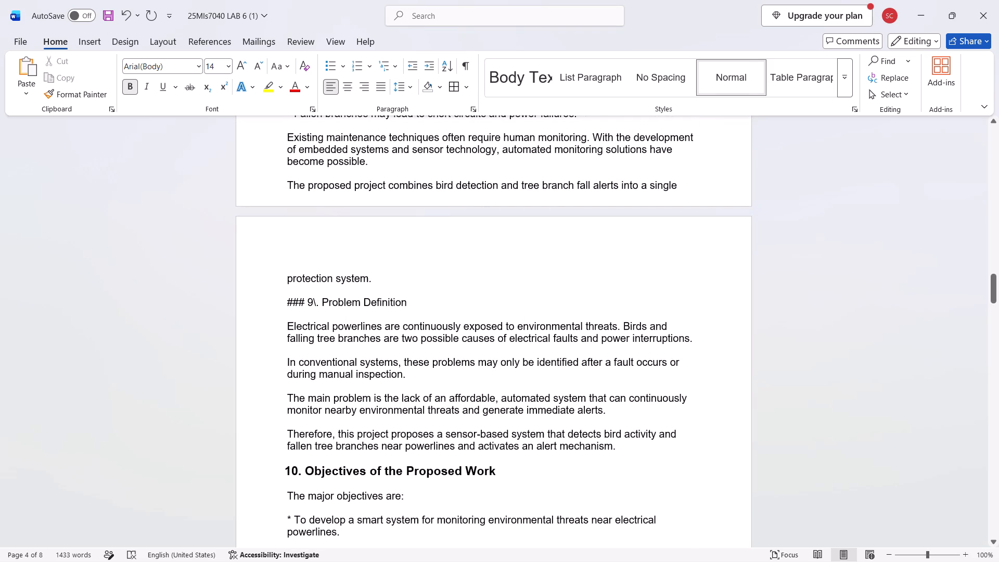
left_click_drag(412, 301, 282, 299)
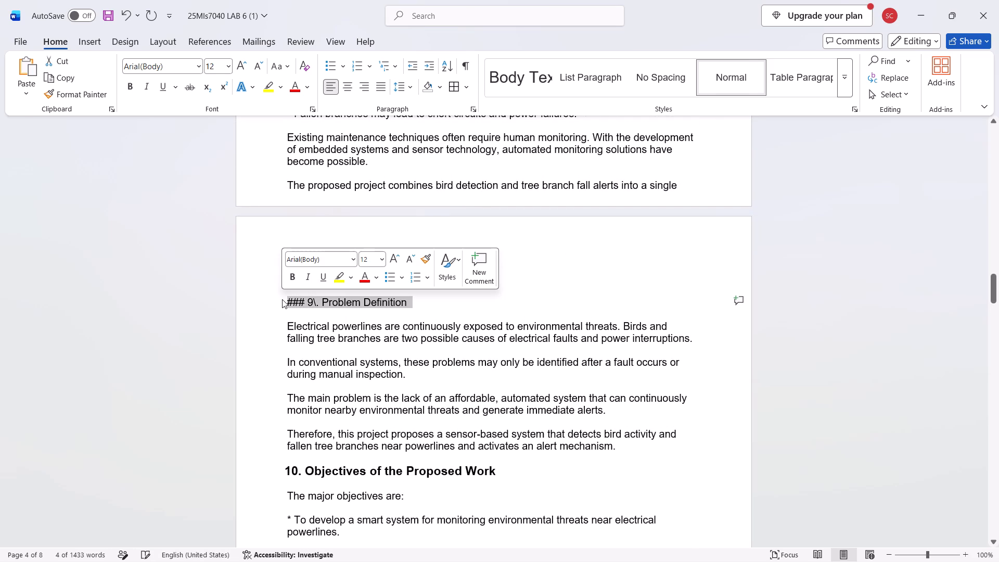
left_click(293, 280)
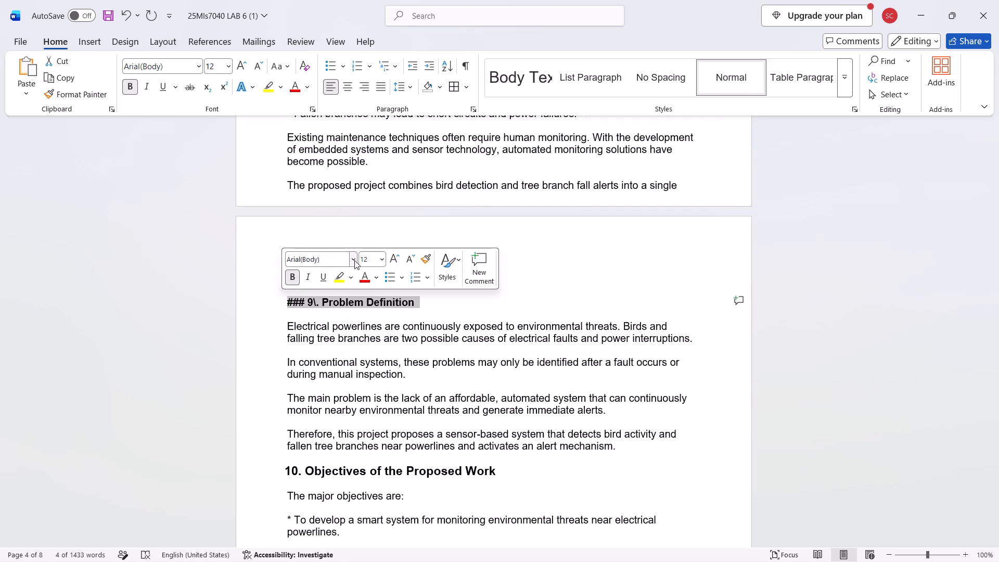
left_click(354, 260)
left_click_drag(357, 315, 369, 262)
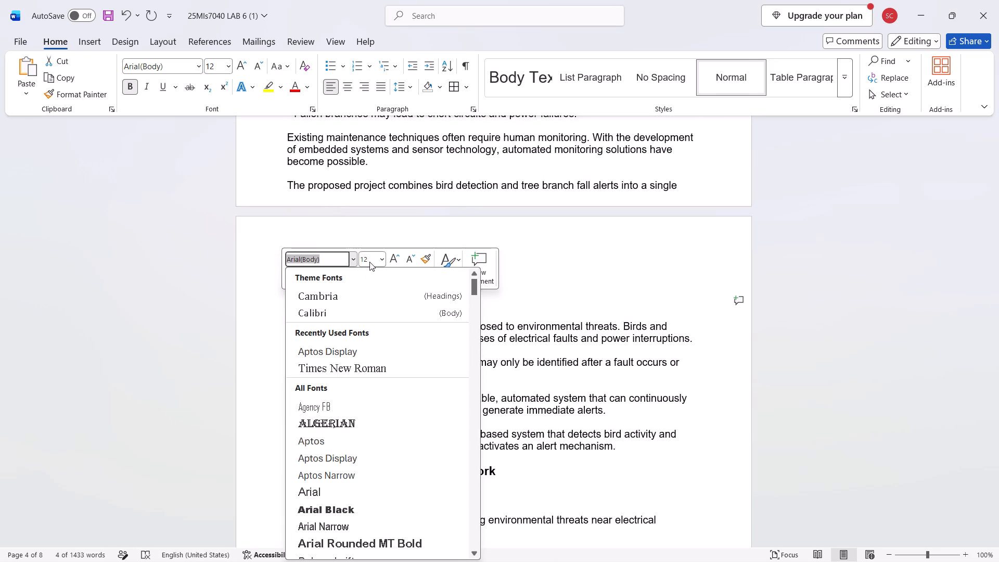
left_click_drag(369, 262, 368, 311)
left_click(368, 311)
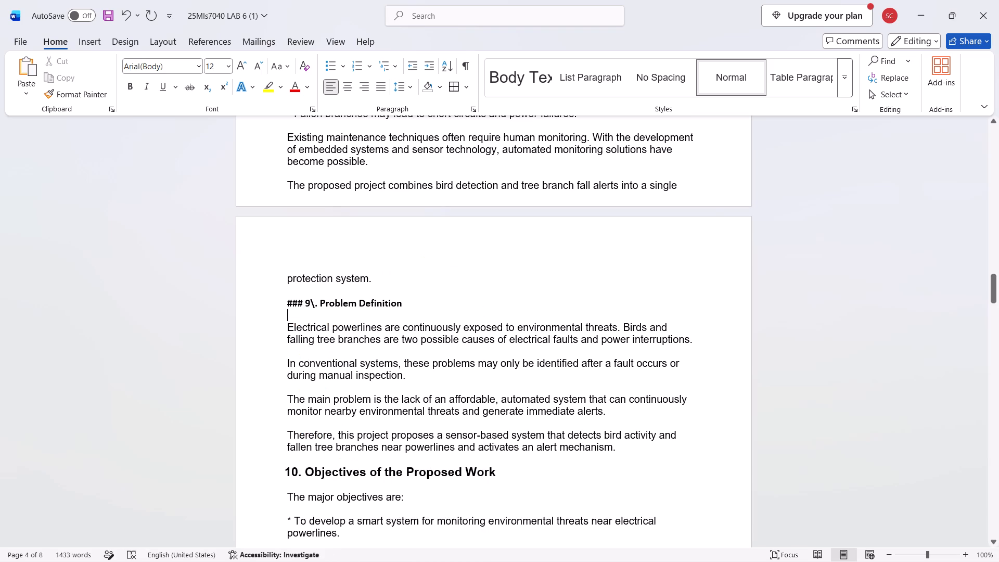
left_click_drag(410, 304, 287, 308)
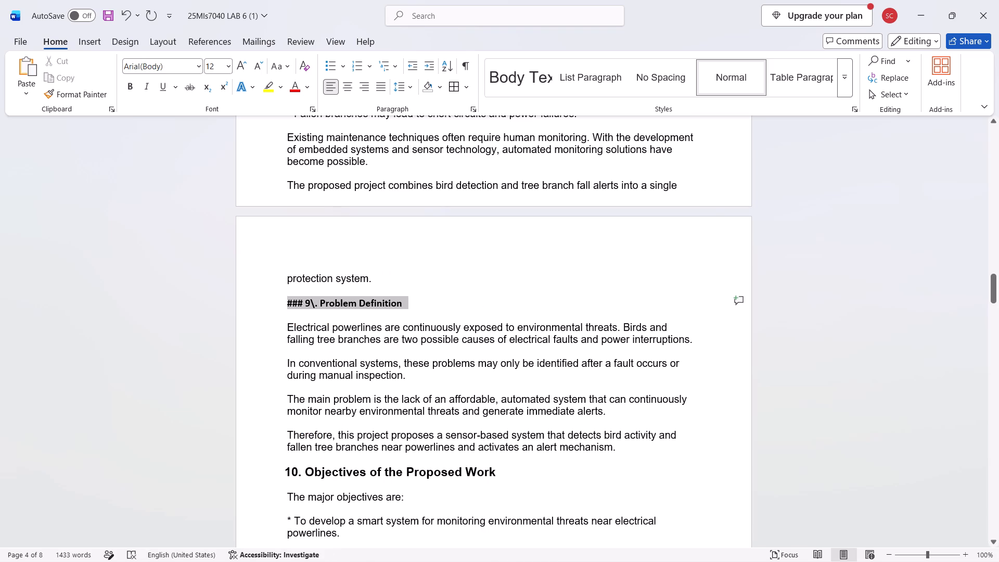
left_click_drag(287, 308, 286, 303)
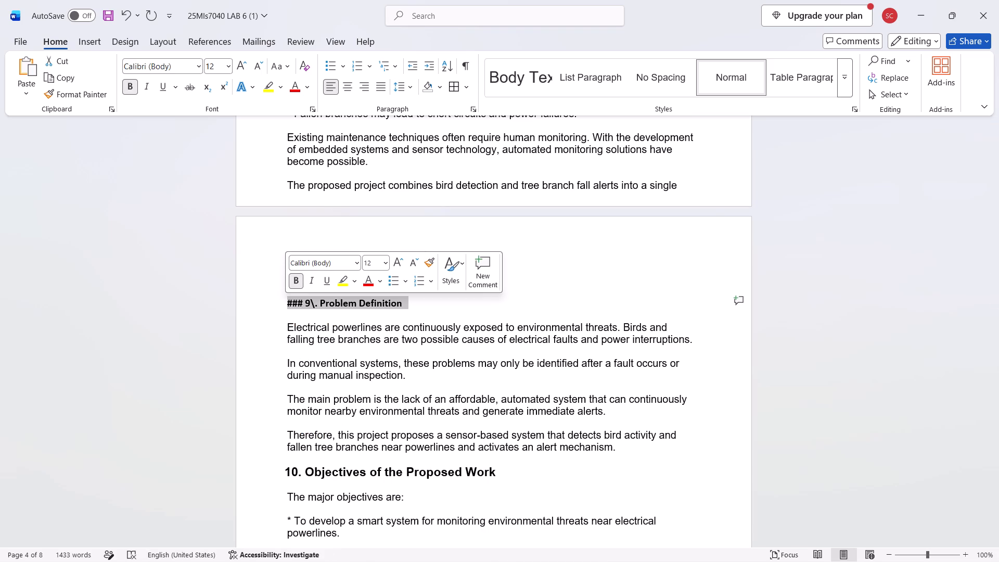
double_click(377, 259)
key("BackSpace")
key("4")
key("Return")
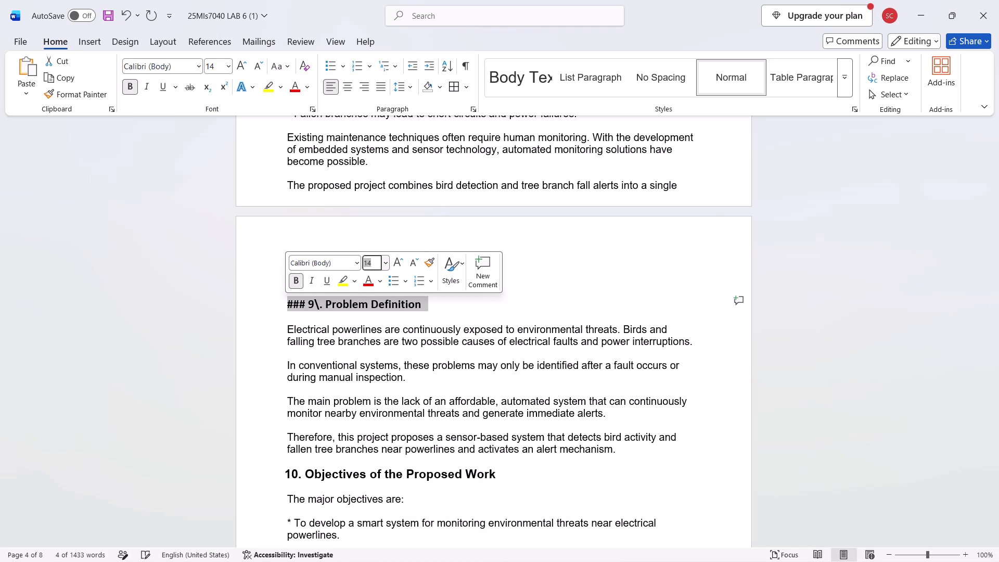
Remove the stray backslash and the leading "###" so the section 9 heading reads "9. Problem Definition".
left_click(322, 303)
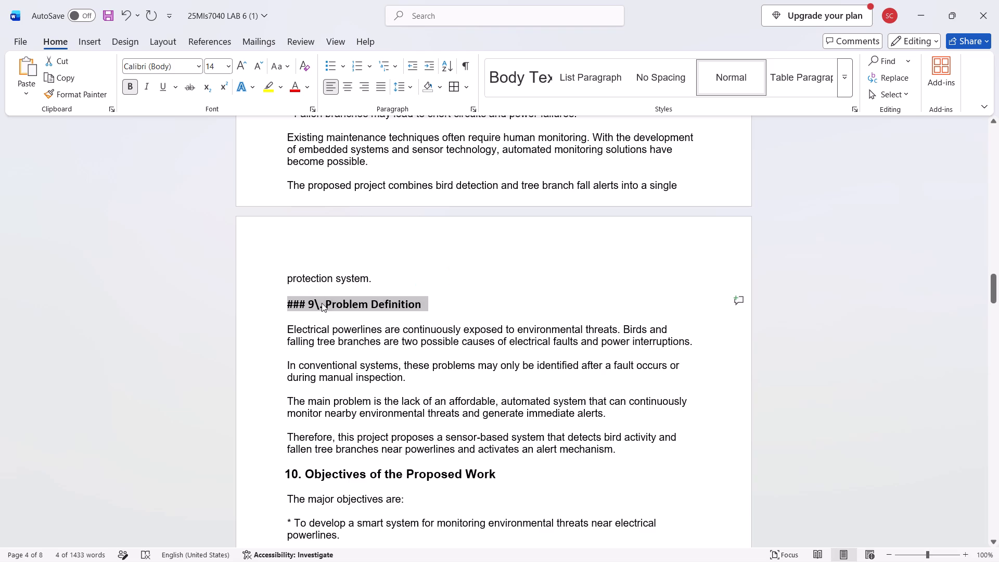
key("Left")
key("BackSpace")
key("Left")
key("Left")
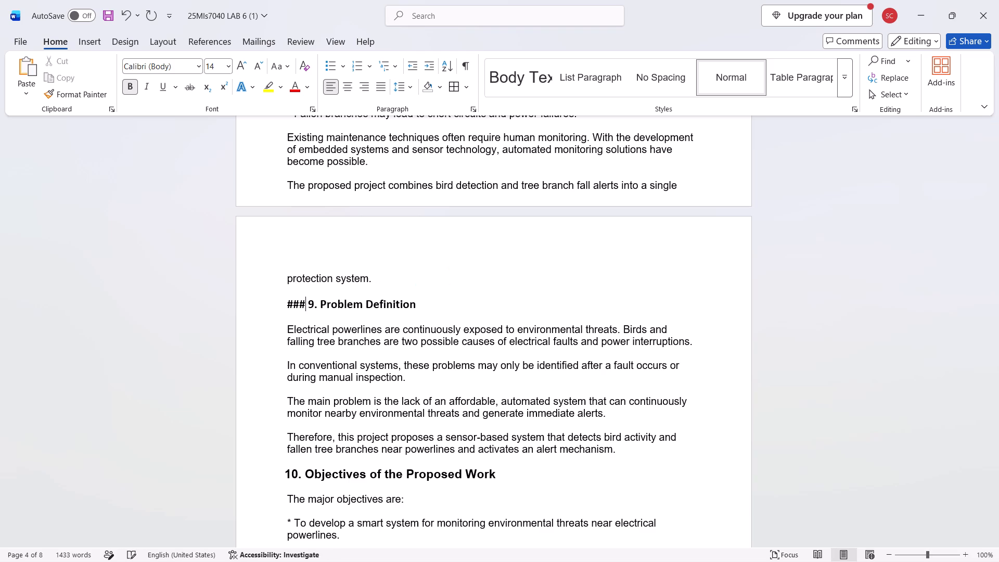
key("BackSpace")
key("BackSpace")
key("BackSpace")
key("BackSpace")
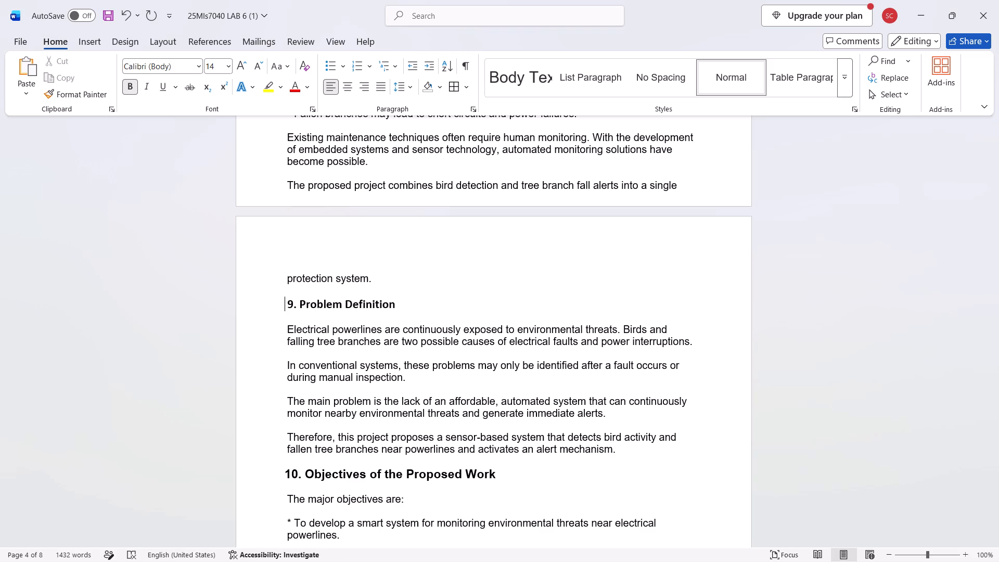
key("Right")
key("BackSpace")
Make the section 8 heading "Background" bold, in Calibri (Body) at 14 points.
scroll(322, 303, "up", 2)
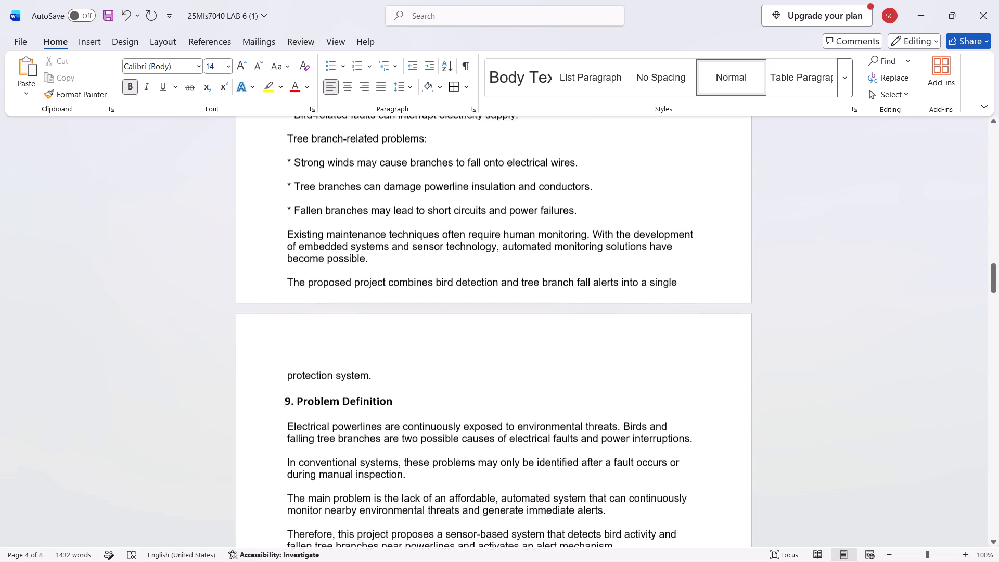
scroll(322, 303, "up", 1)
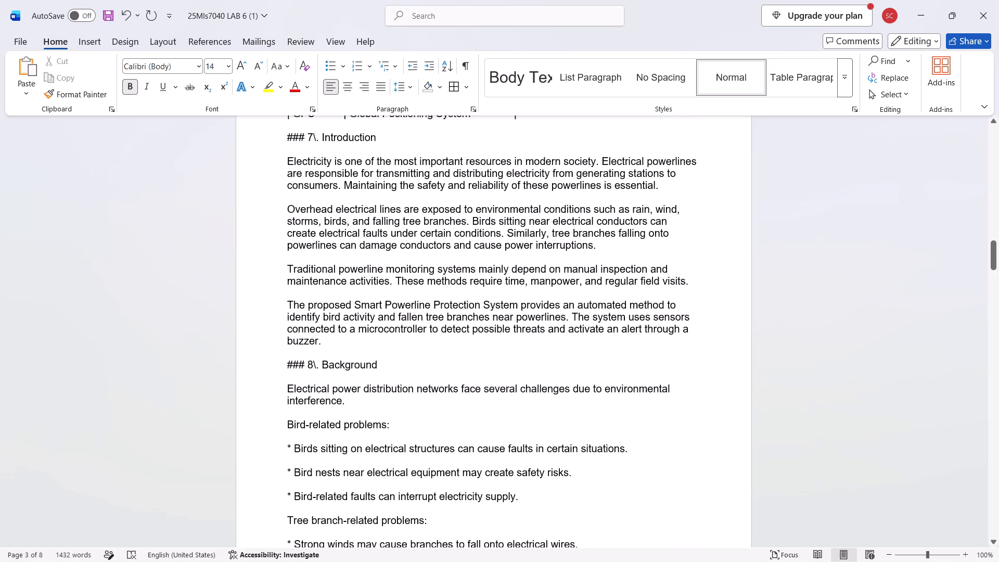
left_click_drag(392, 364, 277, 367)
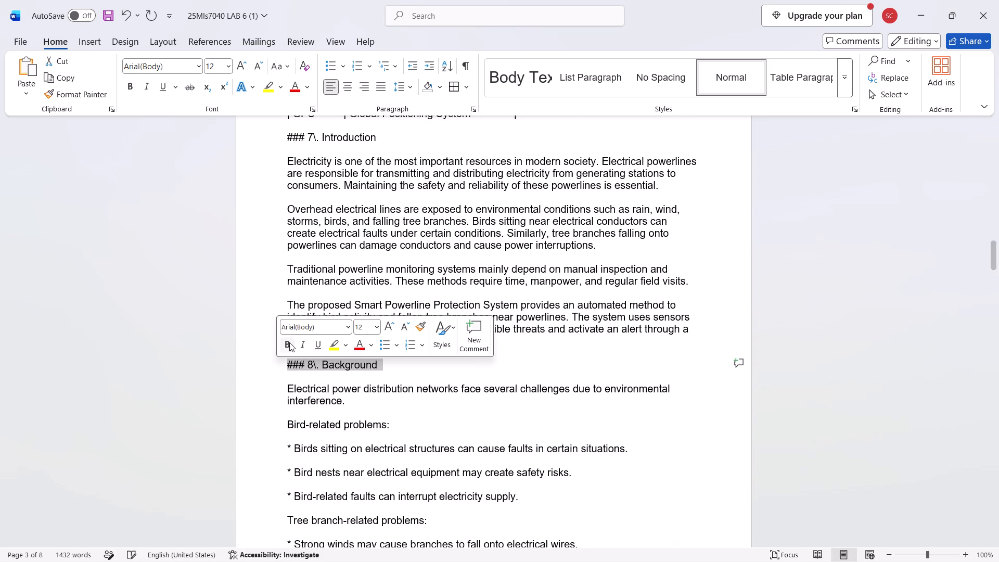
left_click(289, 340)
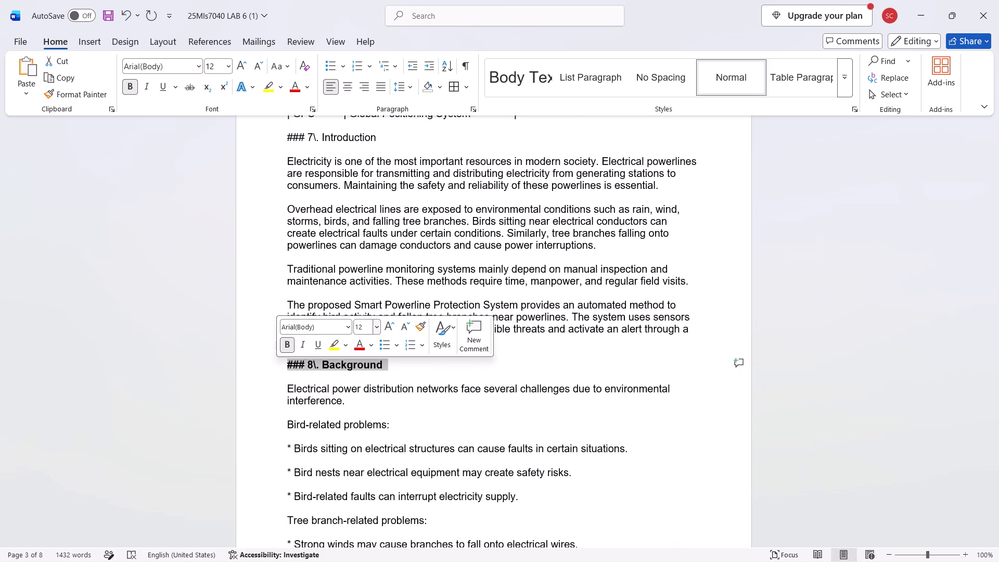
left_click(349, 327)
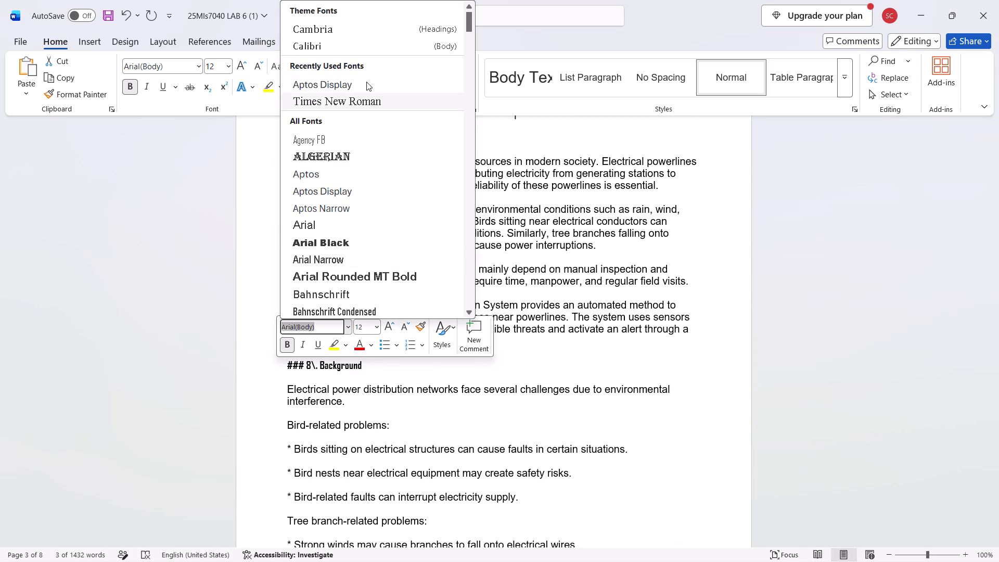
left_click(383, 46)
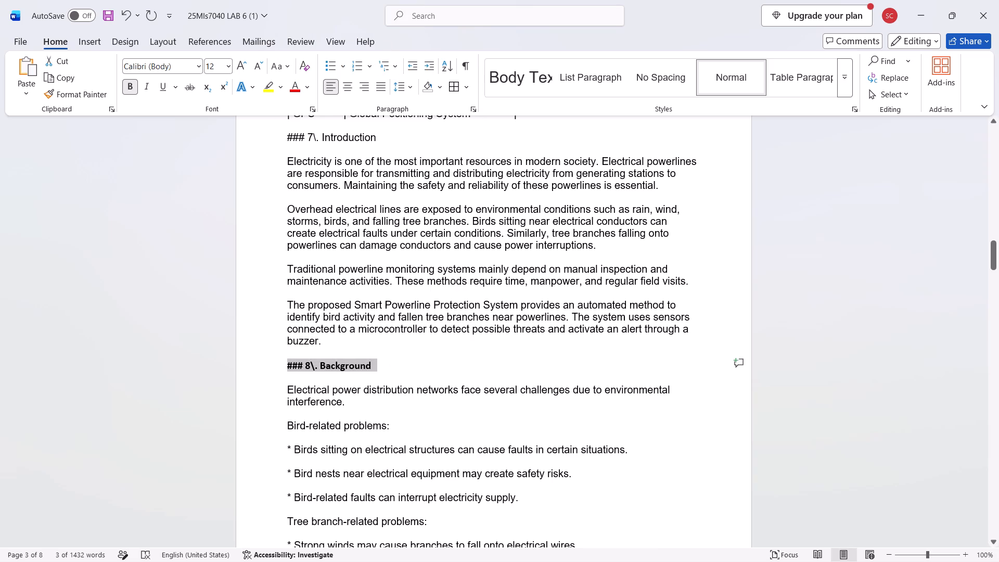
left_click(216, 61)
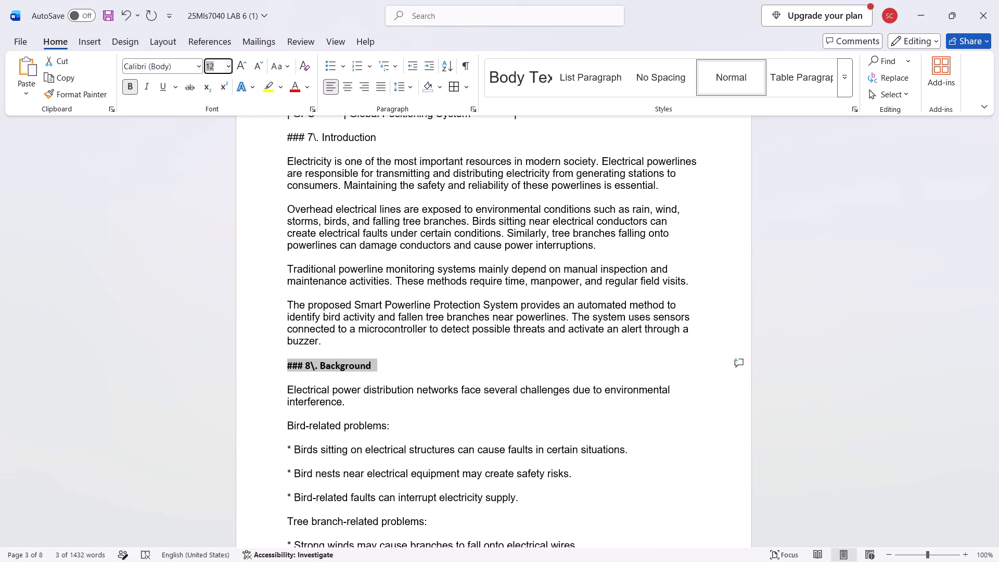
left_click(216, 61)
key("BackSpace")
key("4")
key("Return")
left_click(366, 198)
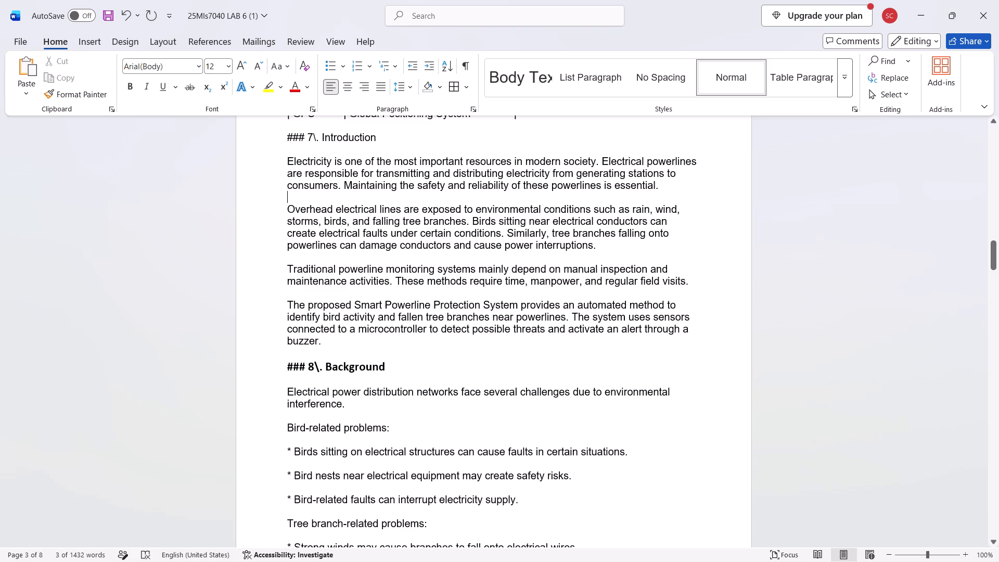
Make the section 7 heading "Introduction" bold, in Calibri (Body) at 14 points.
scroll(366, 198, "up", 1)
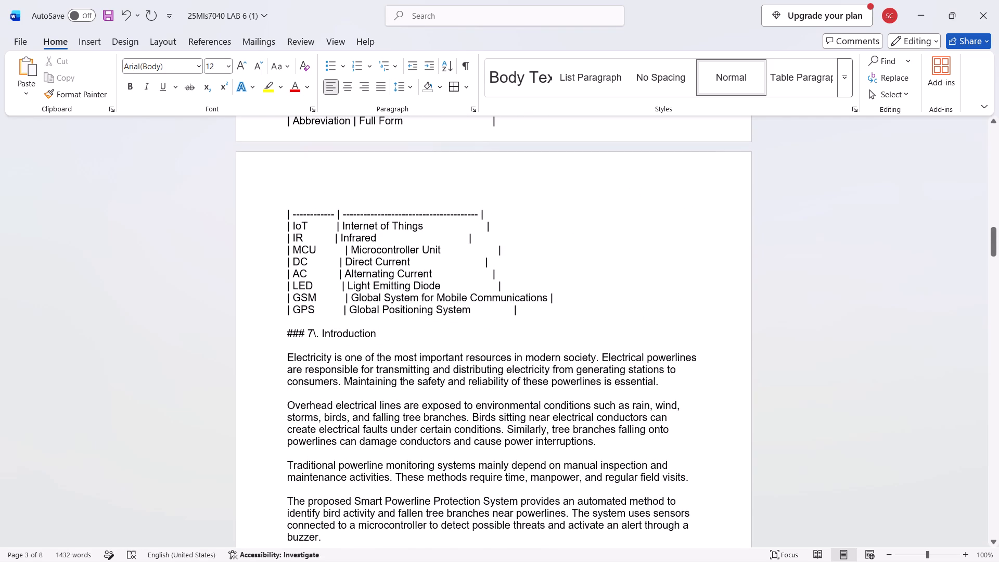
left_click_drag(386, 328, 293, 332)
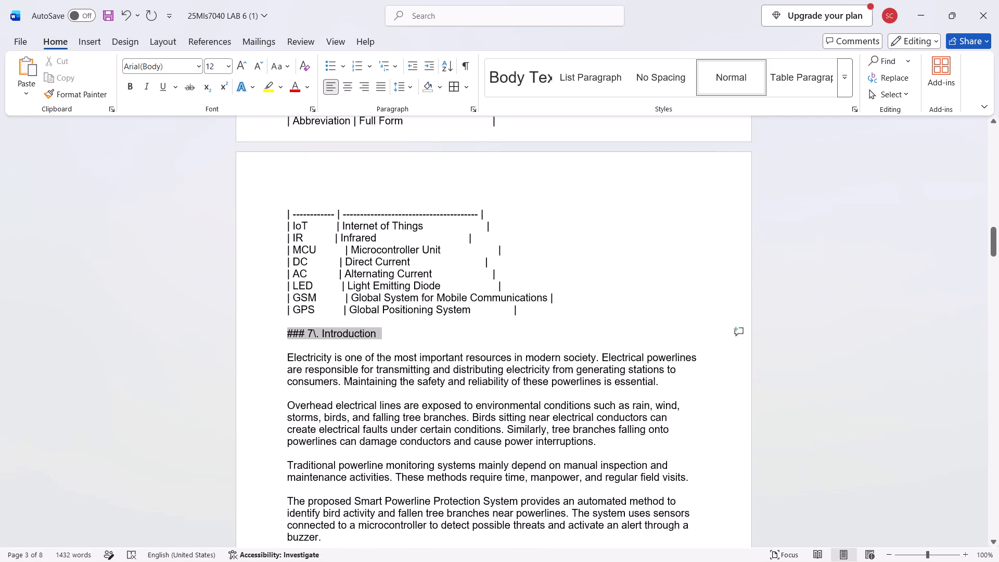
left_click_drag(293, 332, 290, 332)
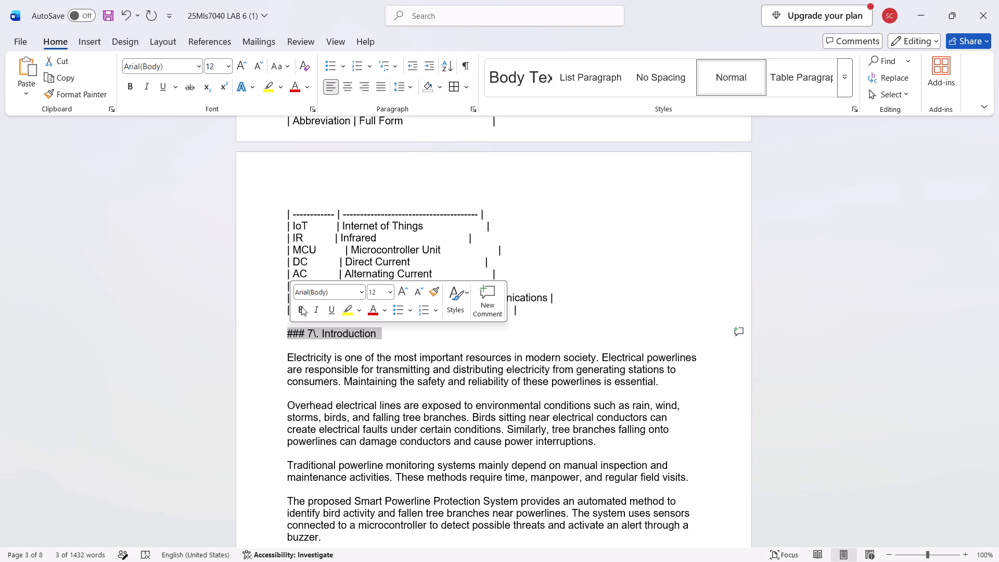
left_click(301, 306)
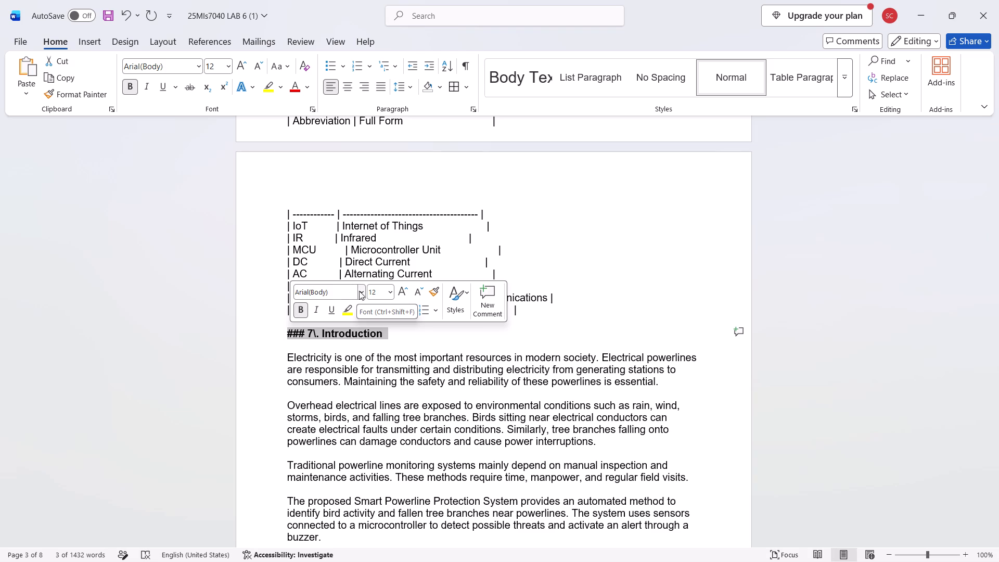
left_click(362, 289)
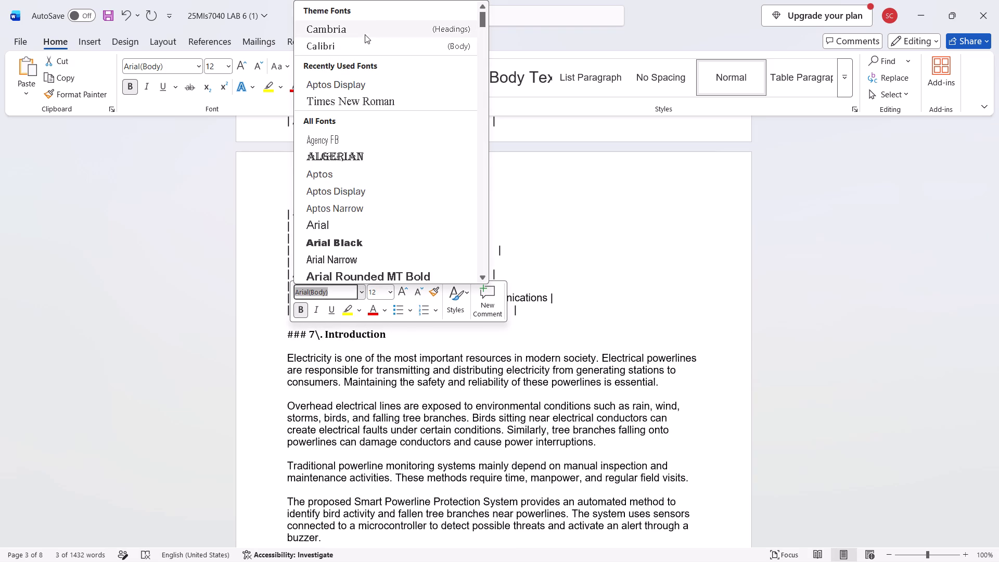
left_click(369, 40)
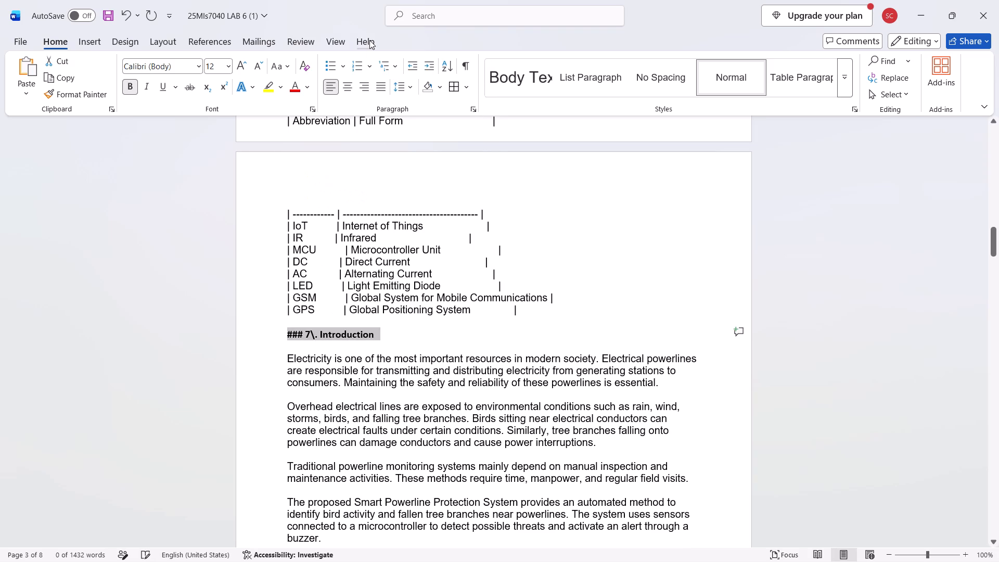
double_click(216, 66)
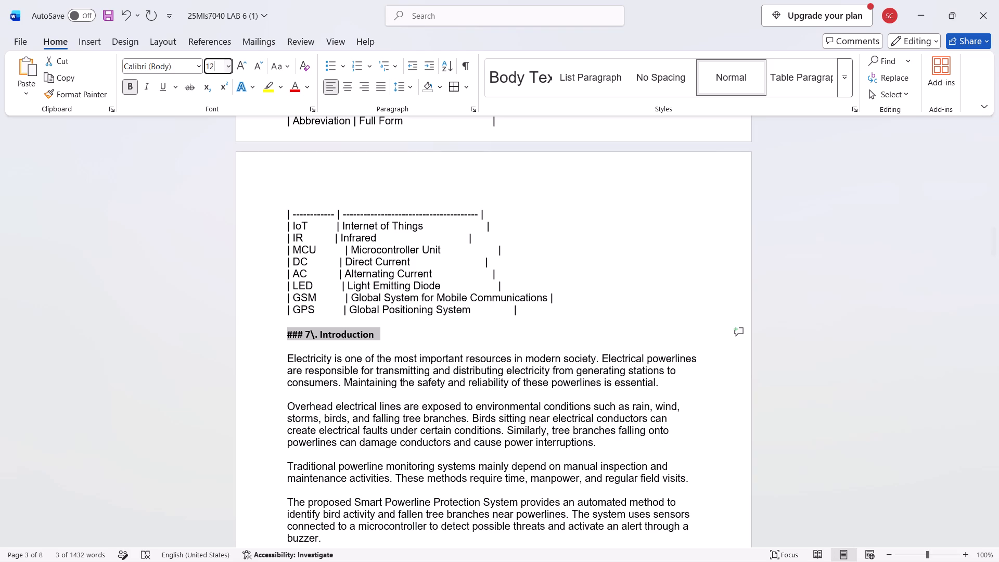
key("BackSpace")
key("4")
key("Return")
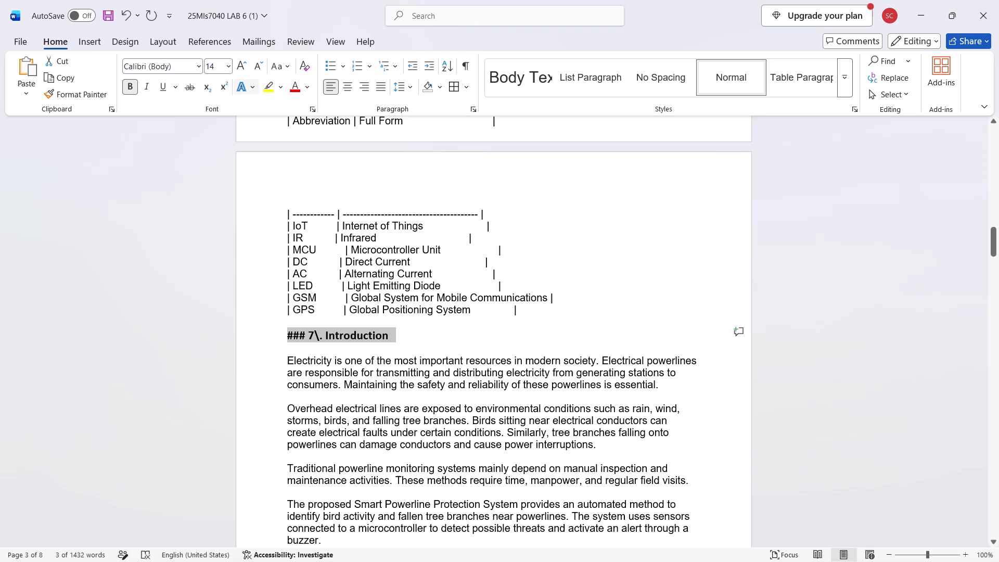
left_click(321, 170)
Add three line breaks after the "Advantages and Limitations" item to move the section 6 Abbreviations heading onto the next page.
scroll(321, 170, "up", 1)
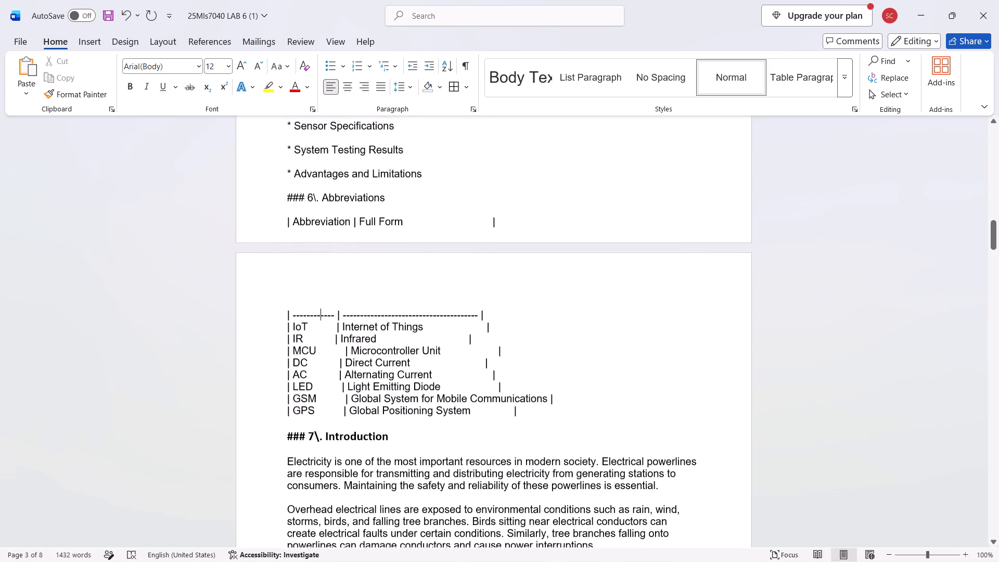
left_click(439, 173)
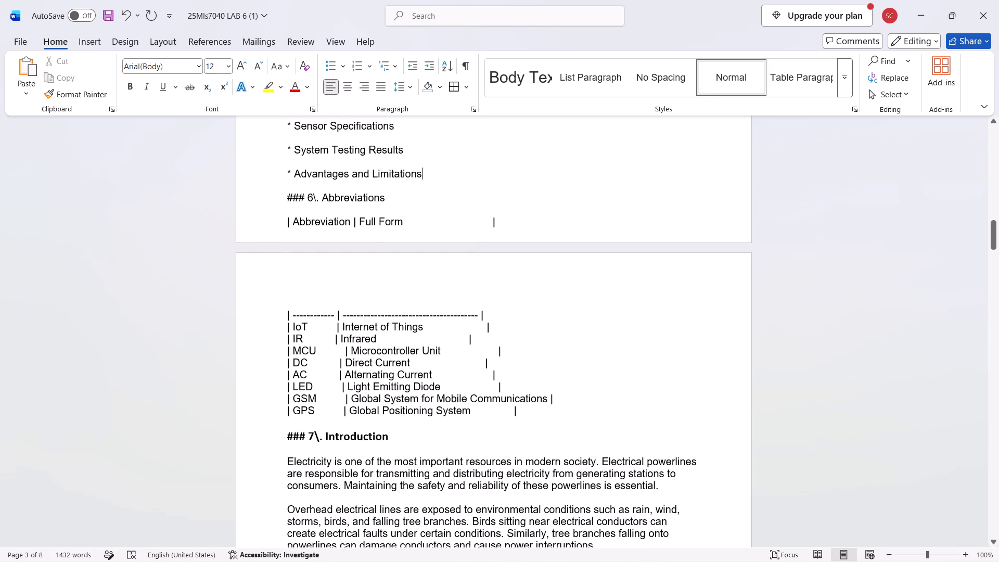
key("Return")
key("Return")
key("Return")
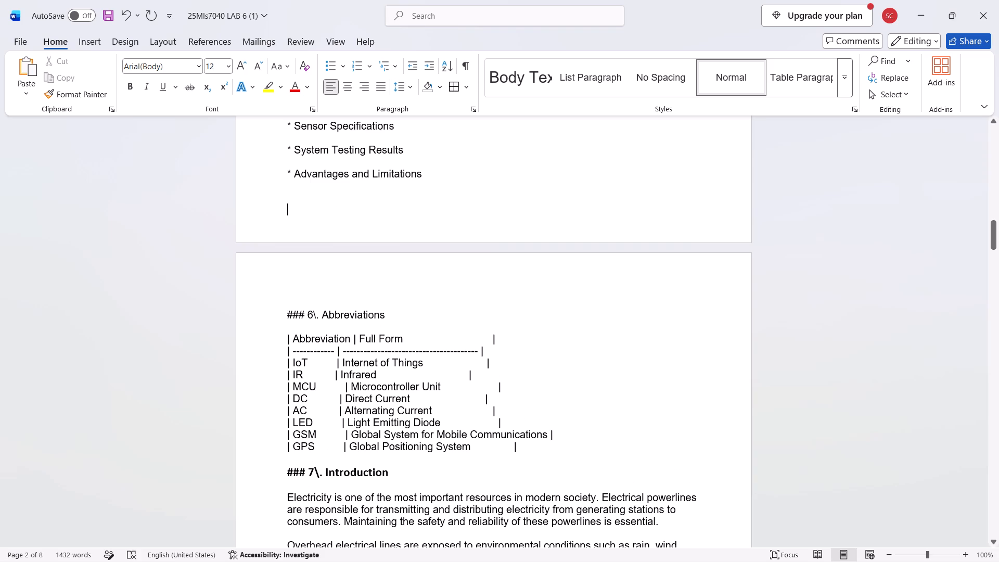
Make the section 6 heading "Abbreviations" bold and set its size to 14 points.
left_click_drag(398, 312, 289, 312)
left_click(301, 289)
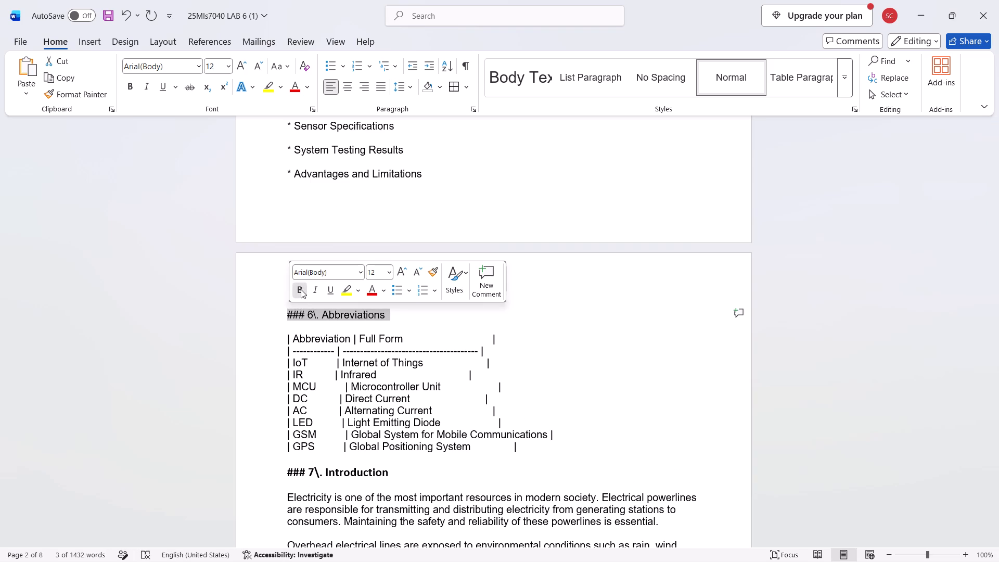
double_click(376, 271)
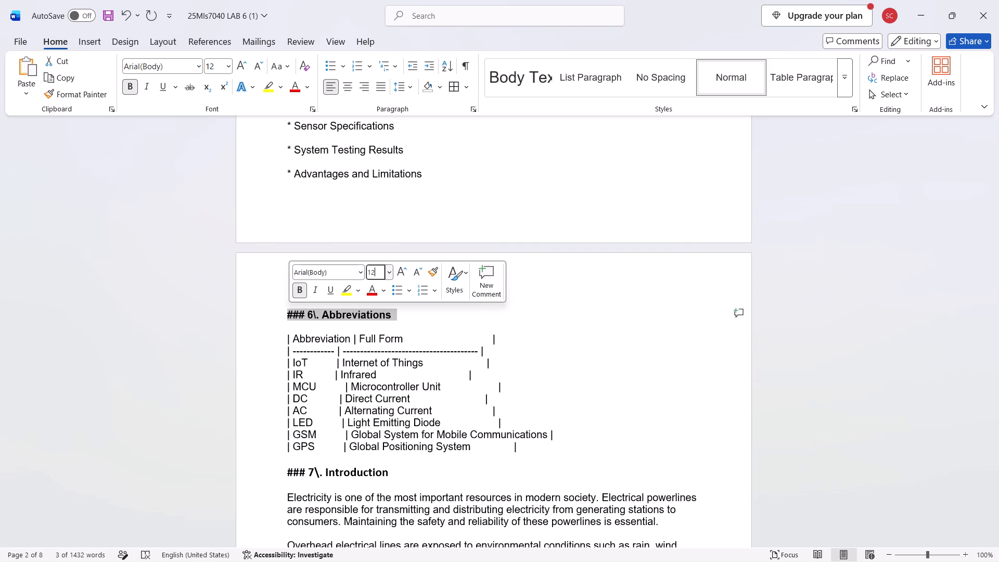
key("BackSpace")
key("4")
key("Return")
Change the font of the section 6 heading "Abbreviations" to Calibri (Body).
left_click(362, 271)
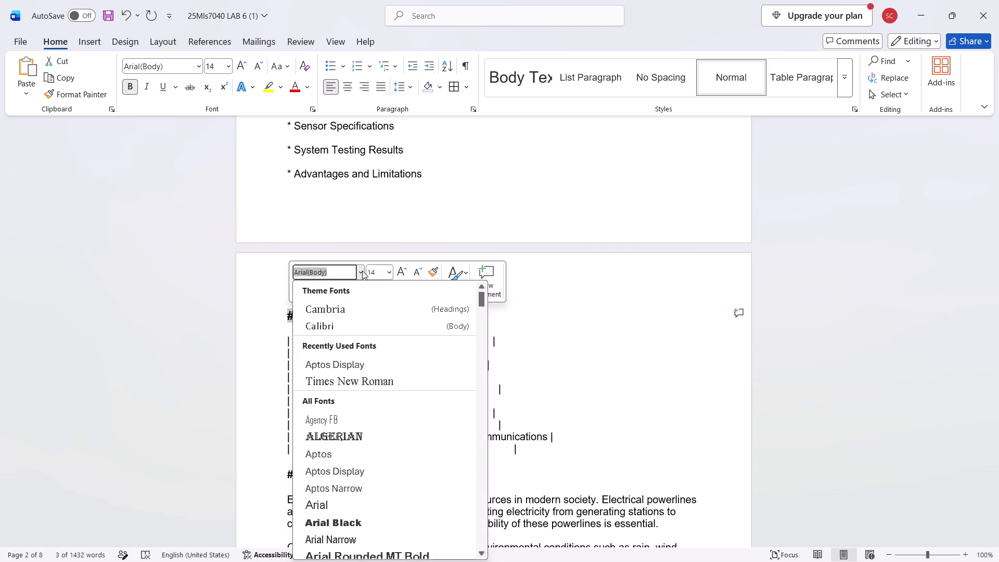
left_click(345, 324)
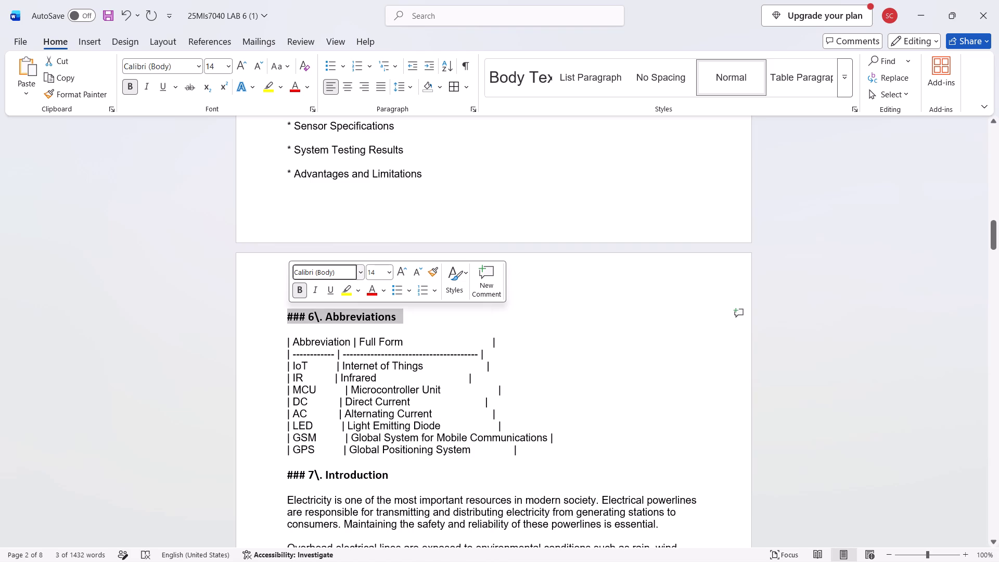
Remove the backslash and the leading ### from the section 7 heading so it reads "7. Introduction".
left_click_drag(398, 479, 388, 479)
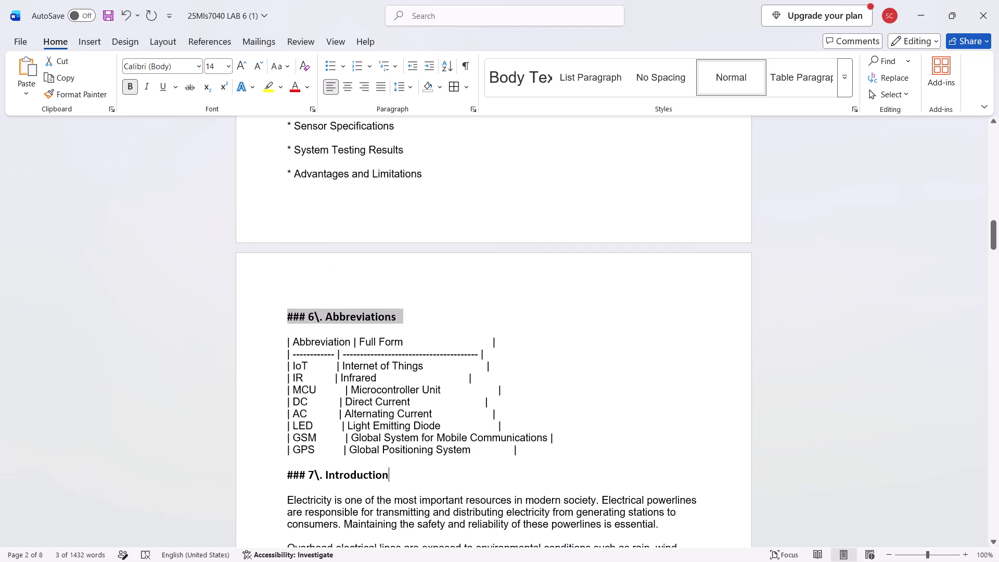
left_click_drag(388, 479, 293, 477)
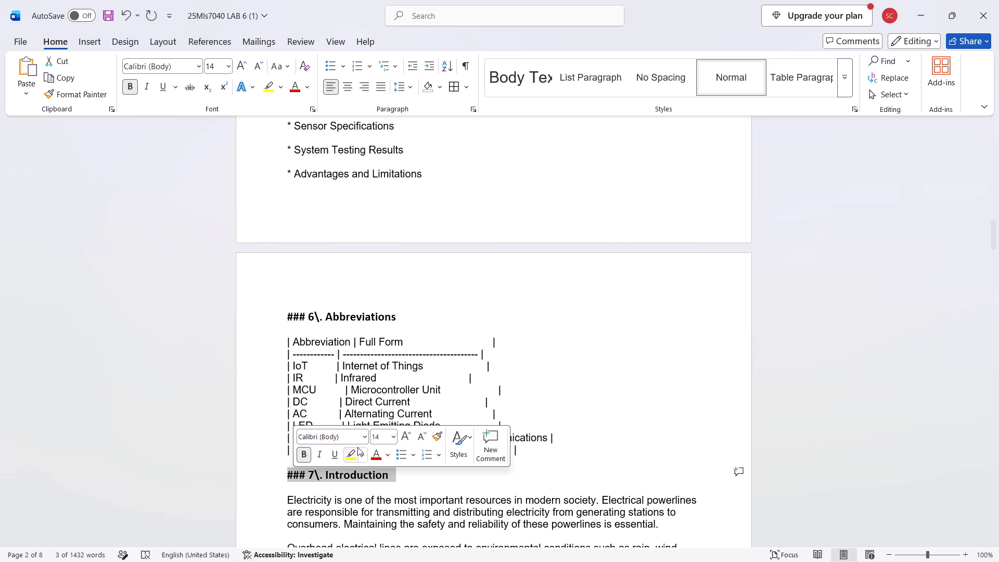
left_click(419, 475)
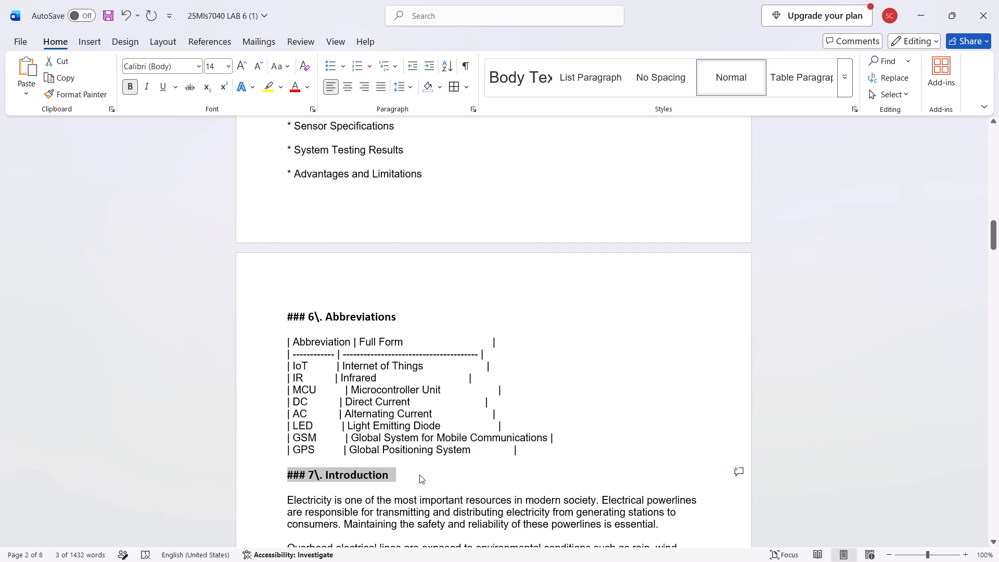
key("Left")
key("Left")
key("Left")
key("Left")
key("Left")
key("Left")
key("Left")
key("Left")
key("Left")
key("Left")
key("Left")
key("Left")
key("Left")
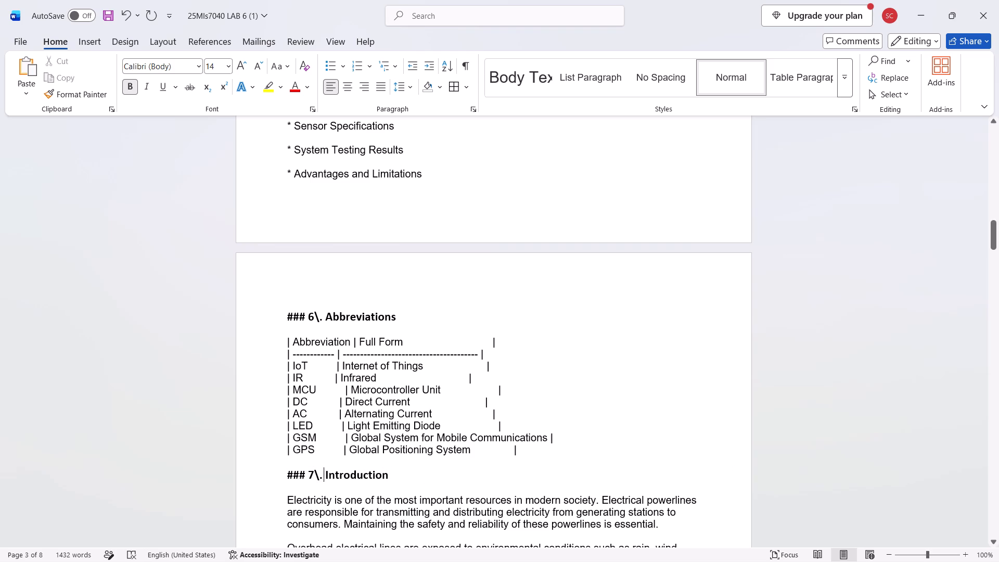
key("Left")
key("BackSpace")
key("Left")
key("Left")
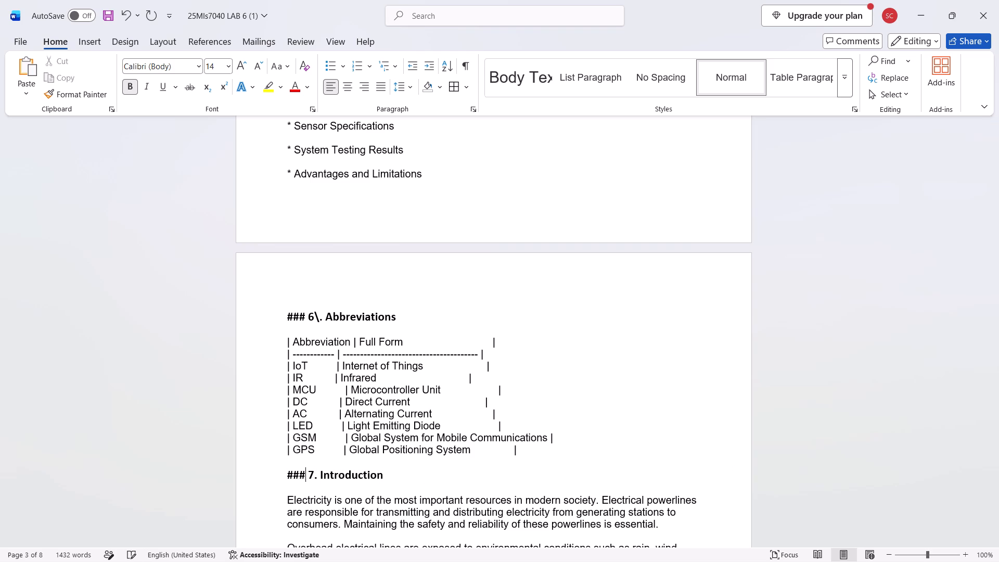
key("Right")
key("BackSpace")
key("BackSpace")
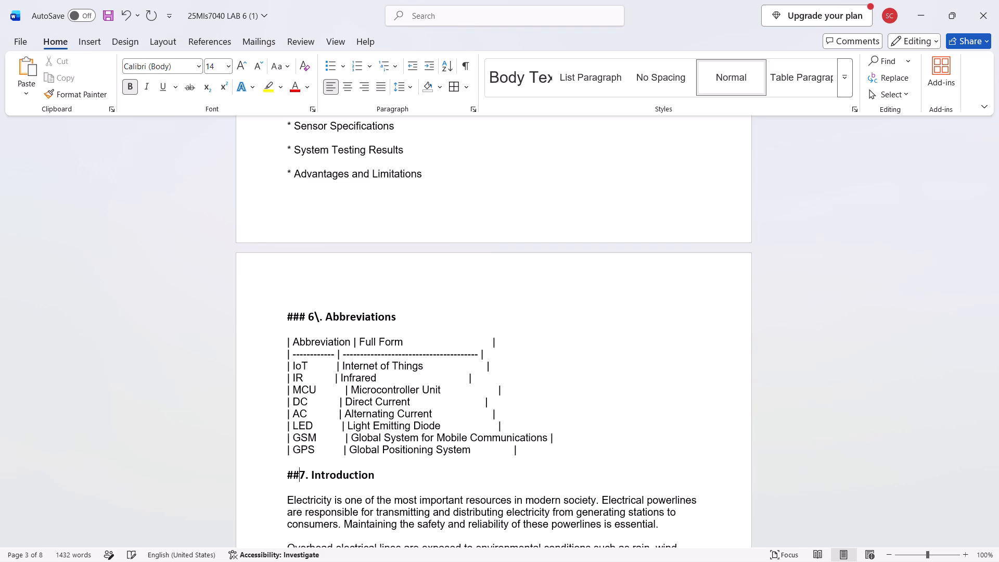
key("BackSpace")
key("BackSpace")
key("BackSpace")
Remove the backslash and the leading ### from the section 6 heading so it reads "6. Abbreviations".
key("Up")
key("Up")
key("Up")
key("Up")
key("Up")
key("Up")
key("Up")
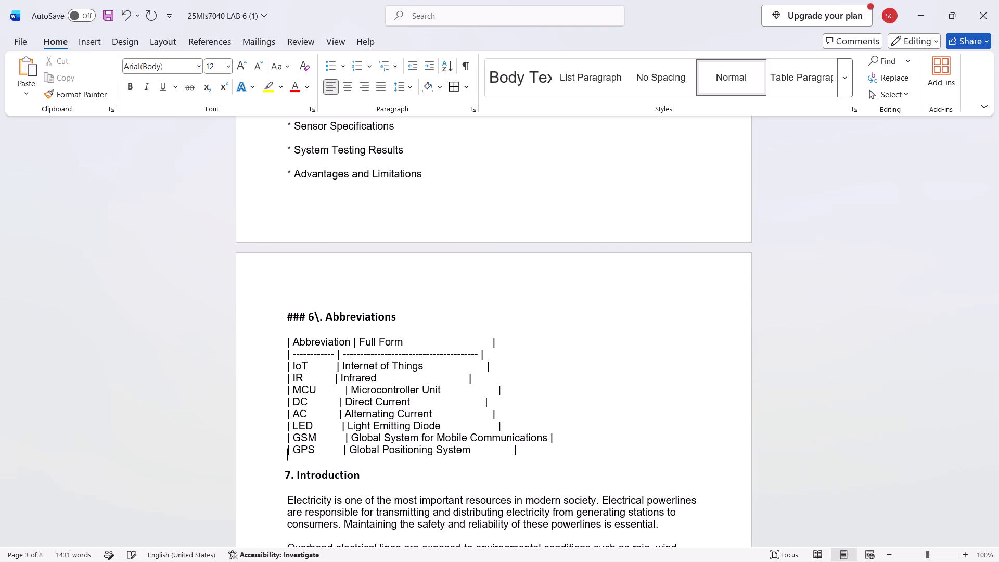
key("Up")
key("Up")
key("Up")
key("Up")
key("Up")
key("Up")
key("Up")
key("Down")
key("Right")
key("Right")
key("Right")
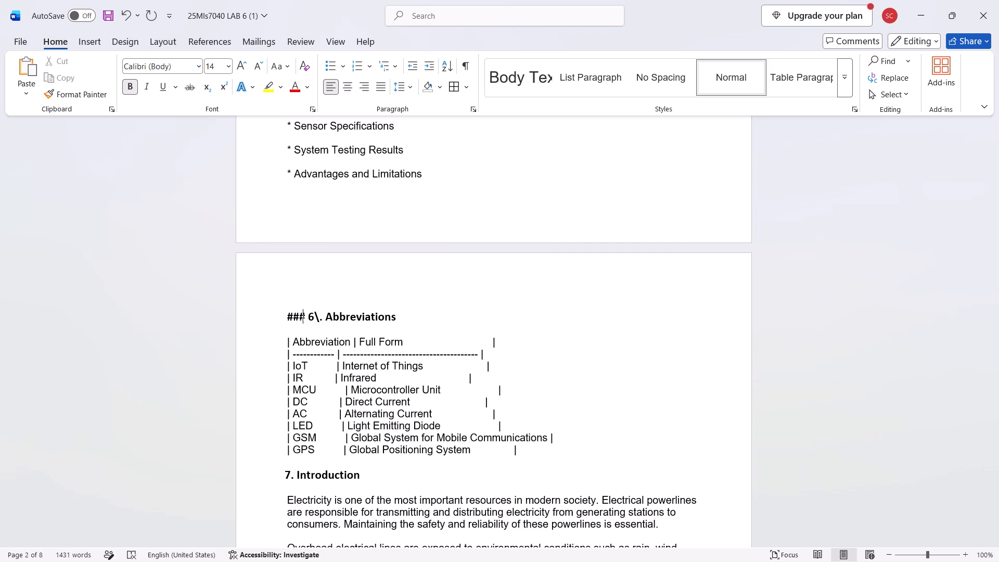
key("Right")
key("Right")
key("Right")
key("BackSpace")
key("Left")
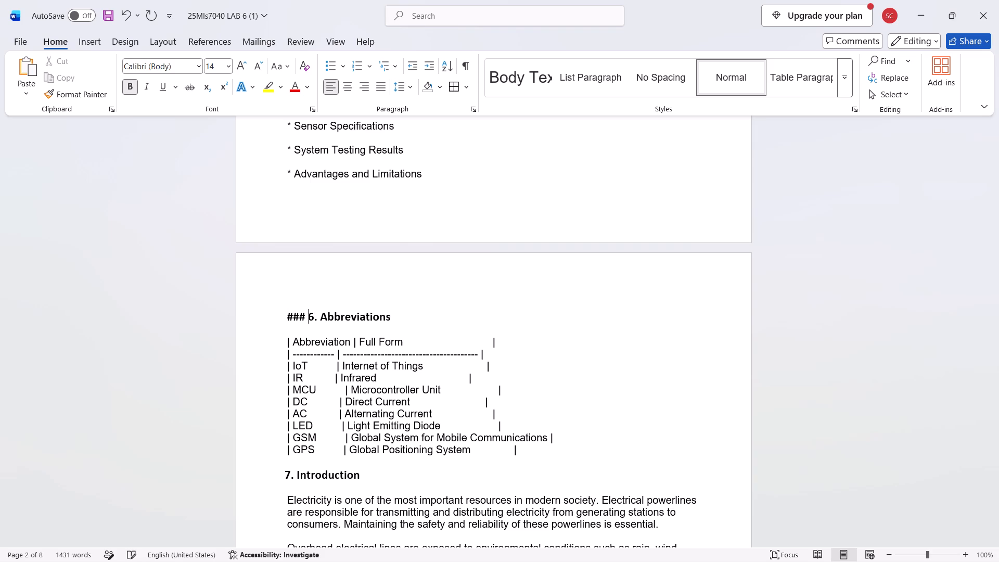
key("BackSpace")
key("BackSpace")
key("BackSpace")
key("BackSpace")
key("BackSpace")
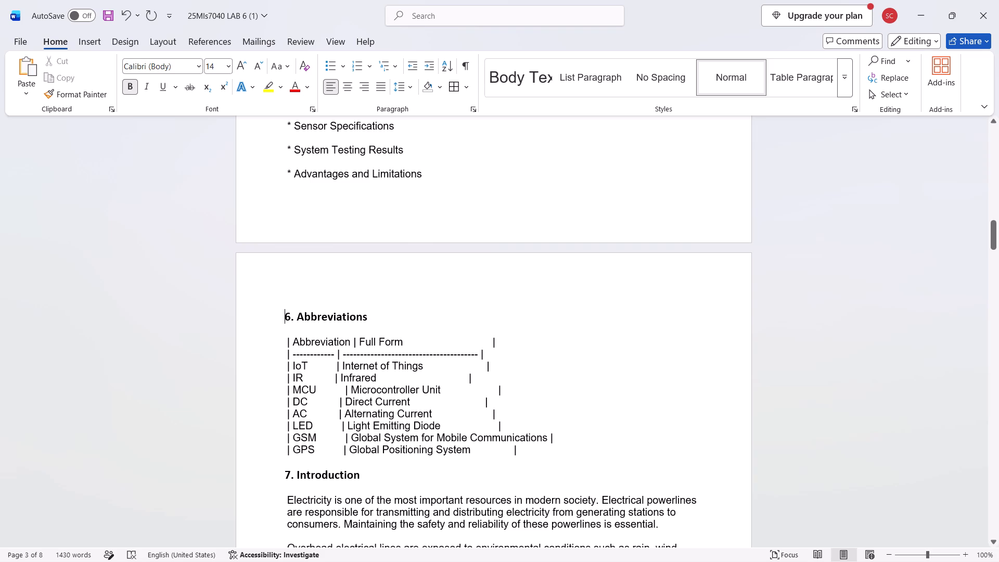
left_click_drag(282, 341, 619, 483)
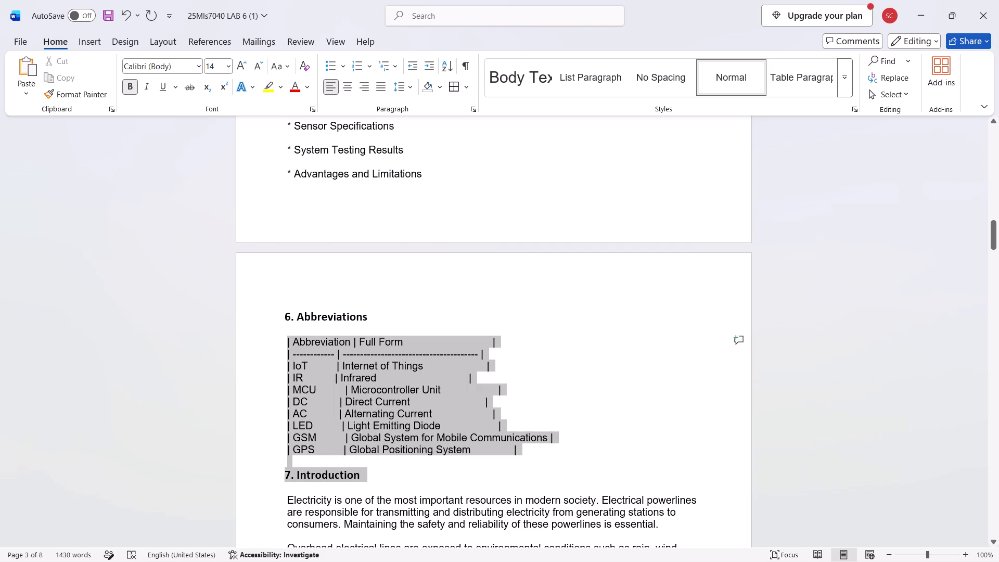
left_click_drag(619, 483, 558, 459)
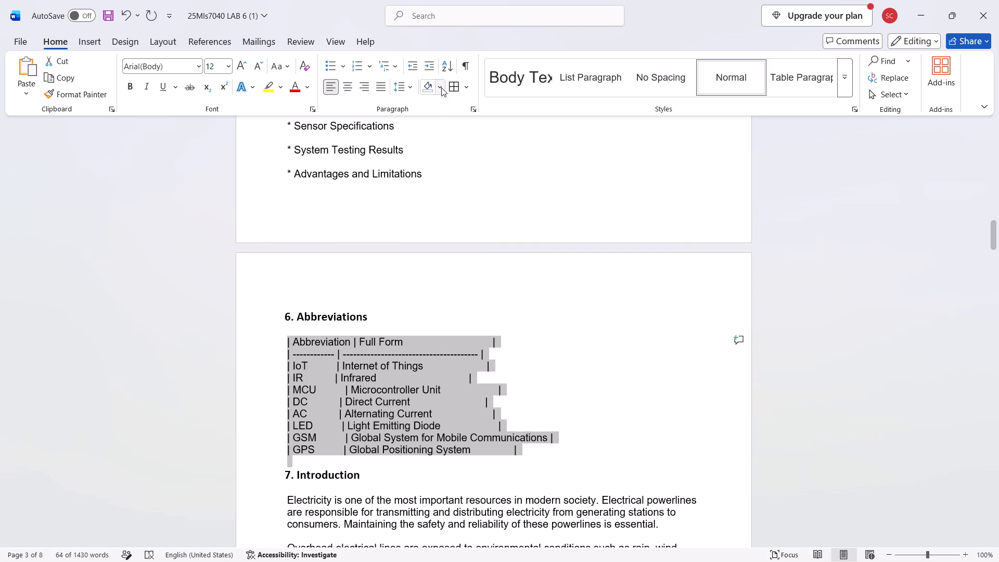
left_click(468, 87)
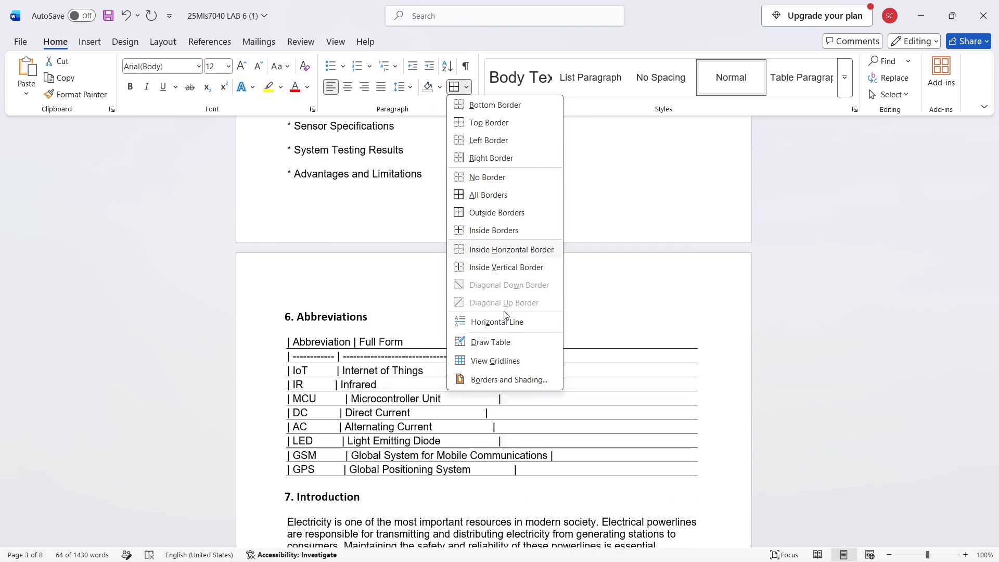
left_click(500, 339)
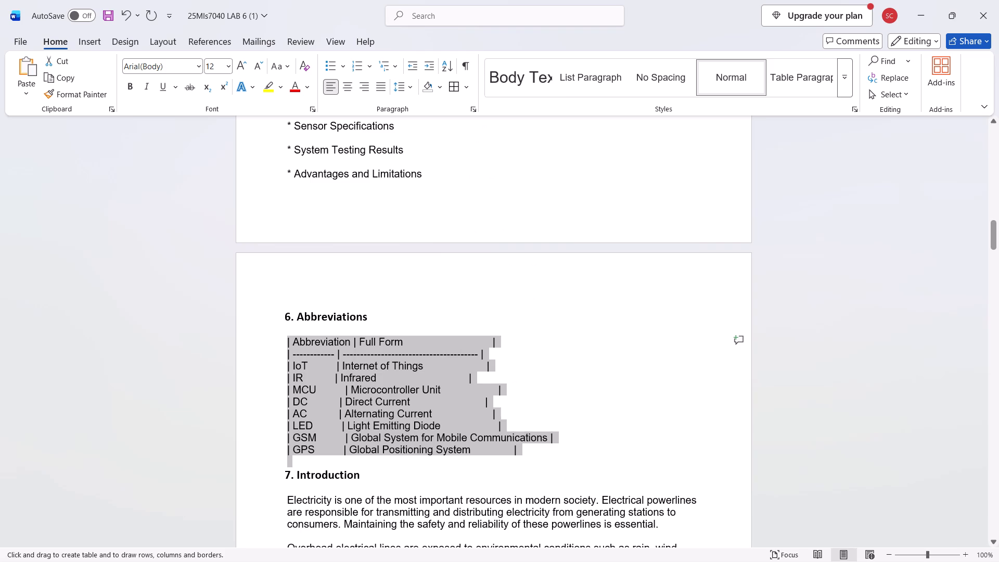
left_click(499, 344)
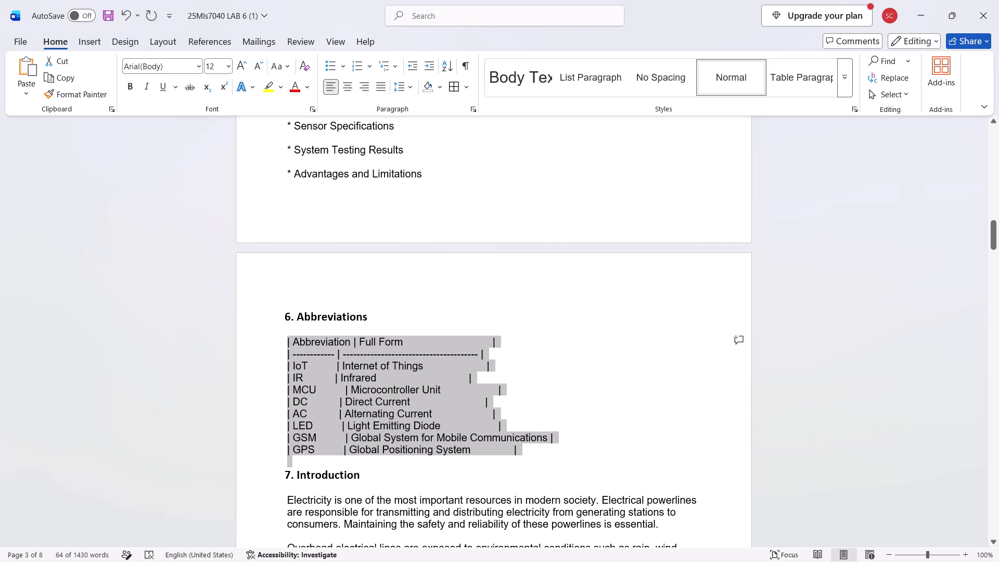
Turn on the display of table gridlines.
left_click(470, 85)
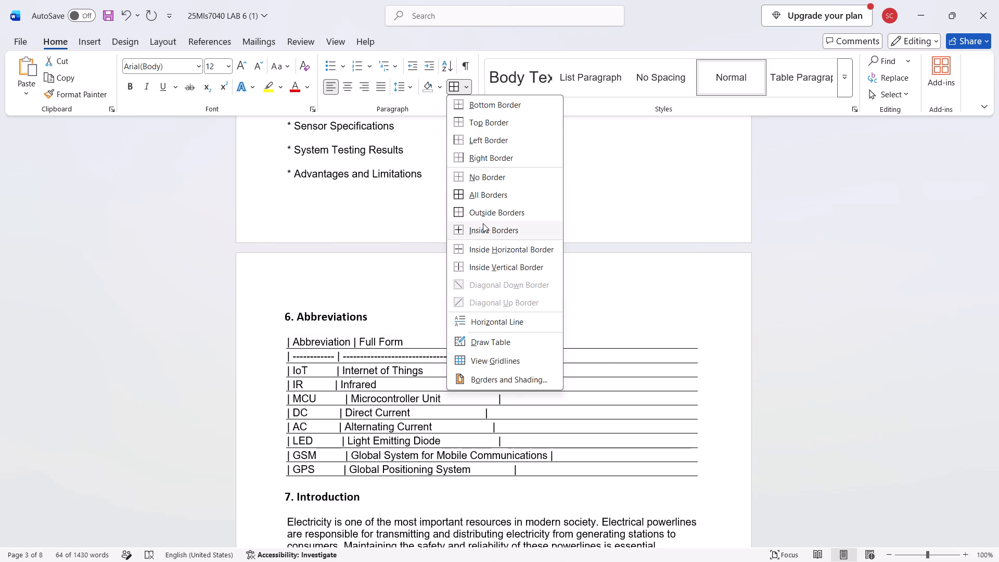
left_click(485, 360)
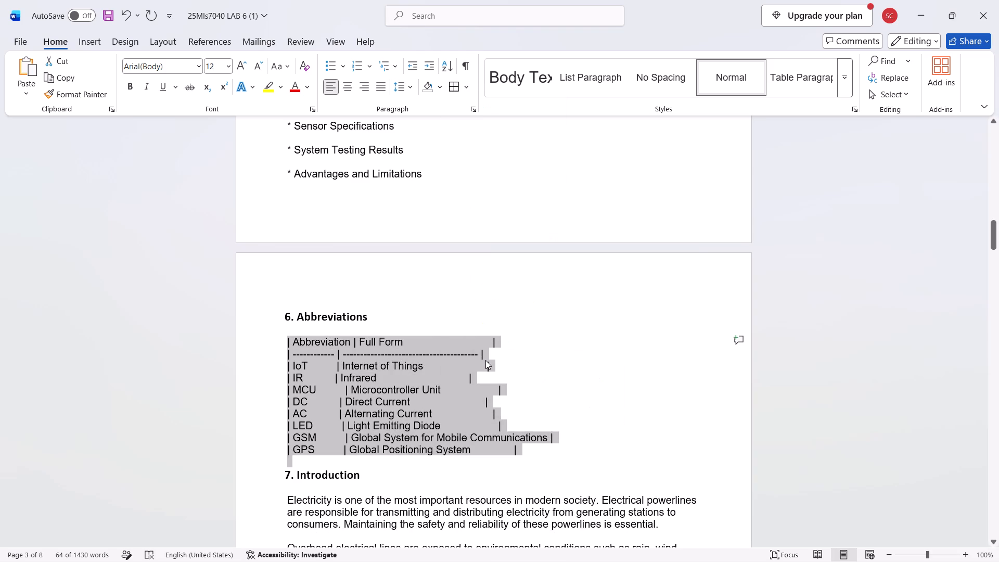
left_click(493, 341)
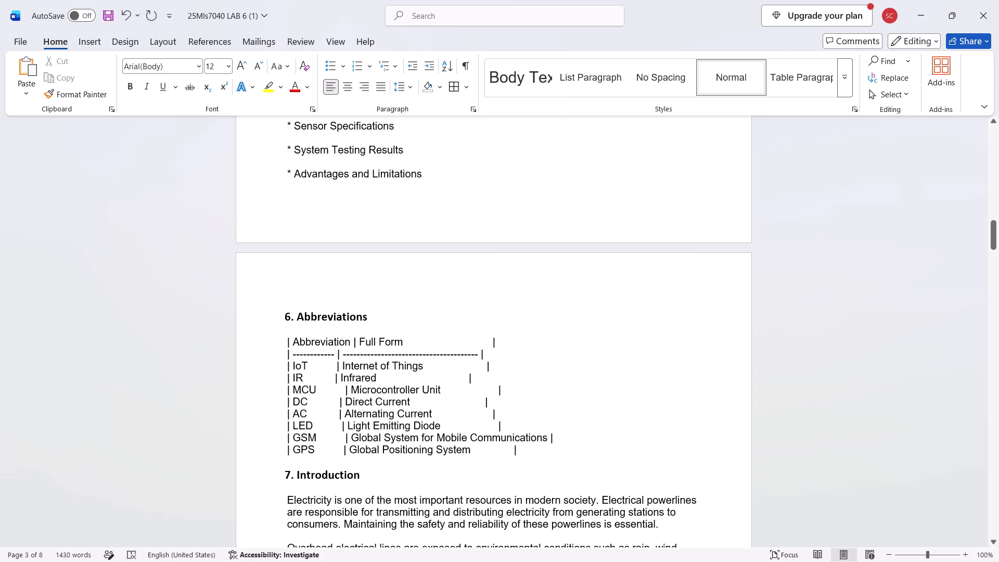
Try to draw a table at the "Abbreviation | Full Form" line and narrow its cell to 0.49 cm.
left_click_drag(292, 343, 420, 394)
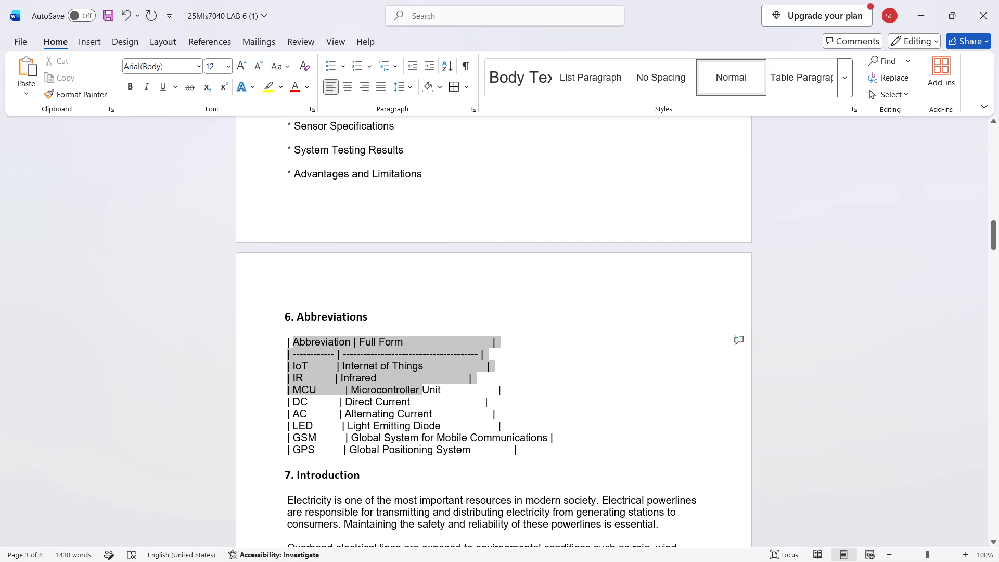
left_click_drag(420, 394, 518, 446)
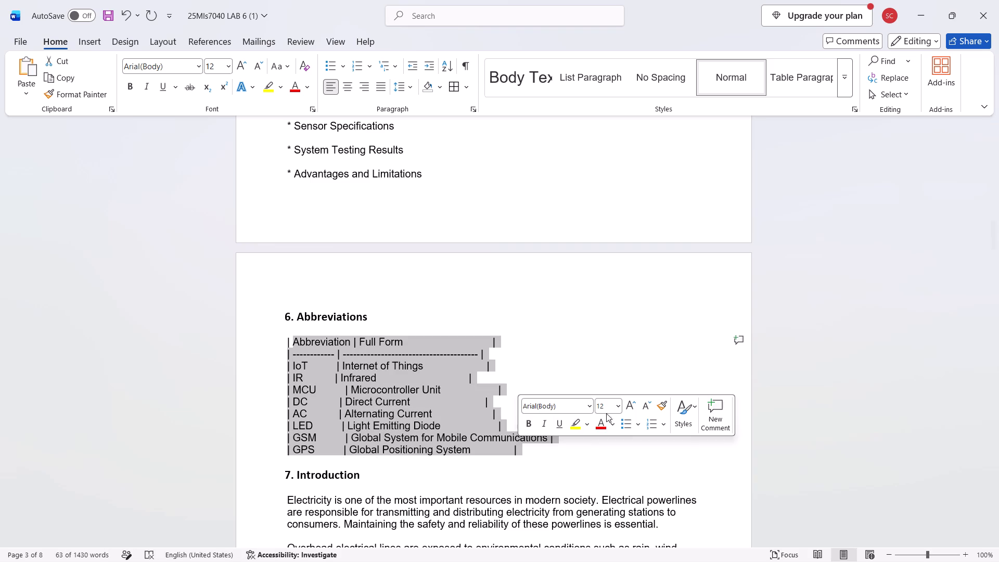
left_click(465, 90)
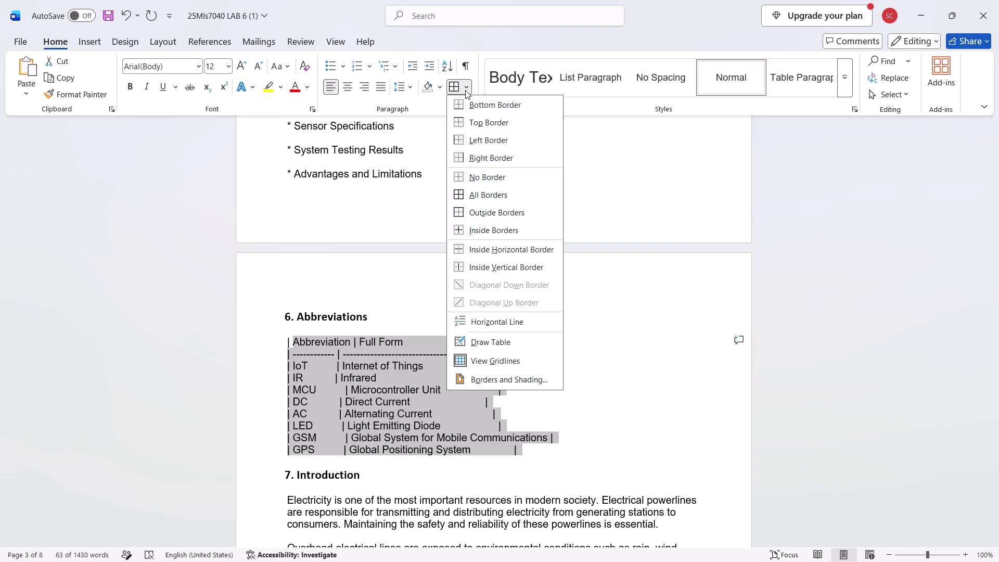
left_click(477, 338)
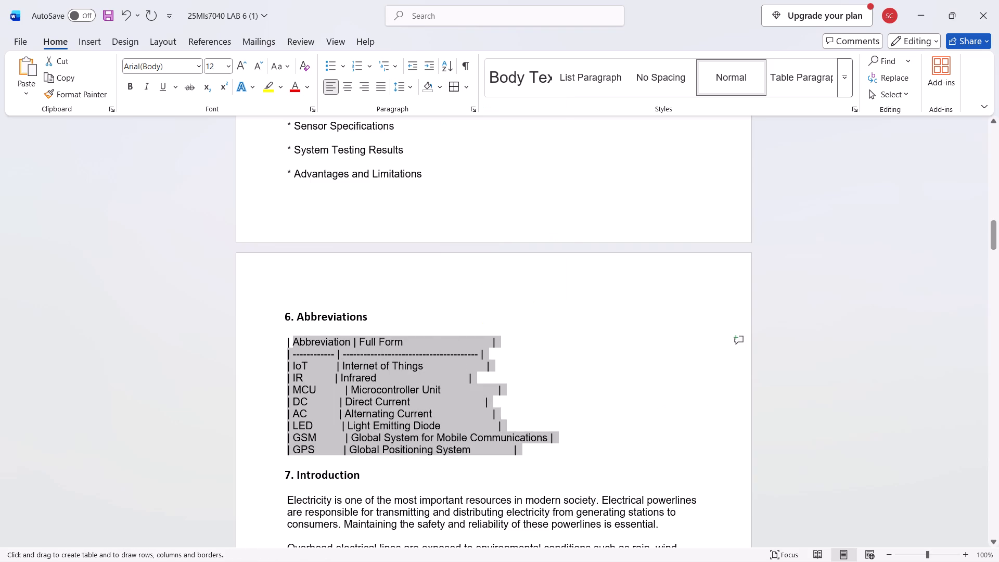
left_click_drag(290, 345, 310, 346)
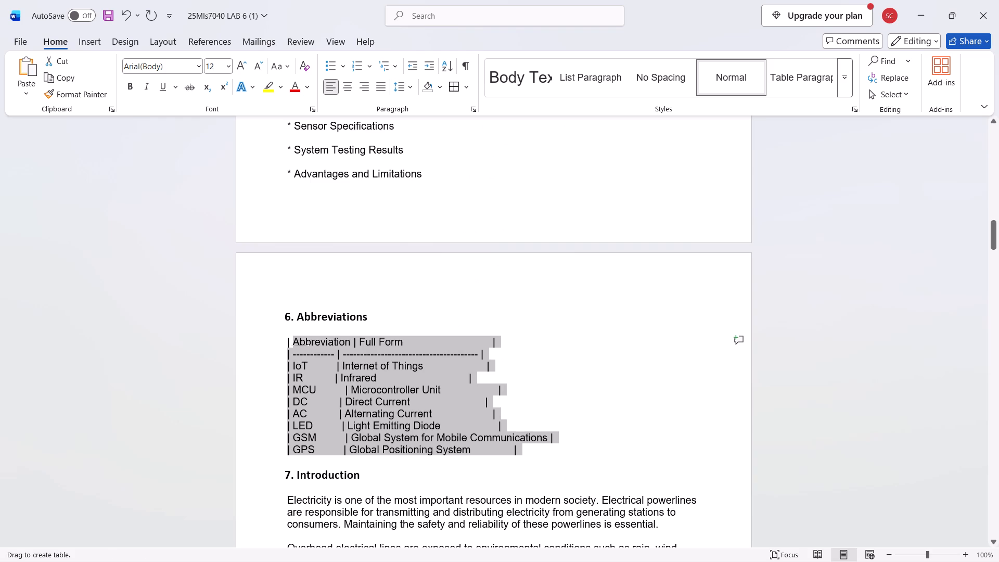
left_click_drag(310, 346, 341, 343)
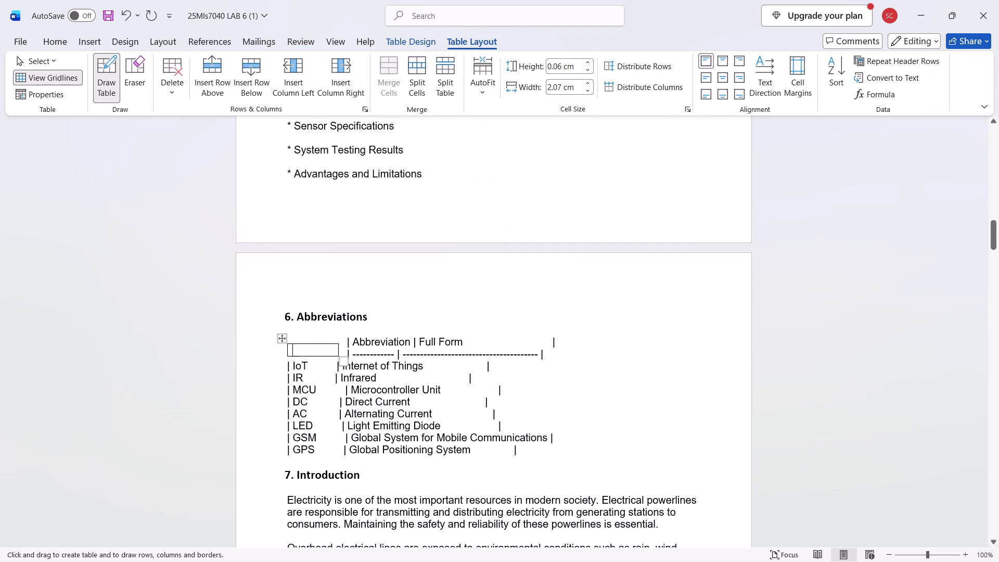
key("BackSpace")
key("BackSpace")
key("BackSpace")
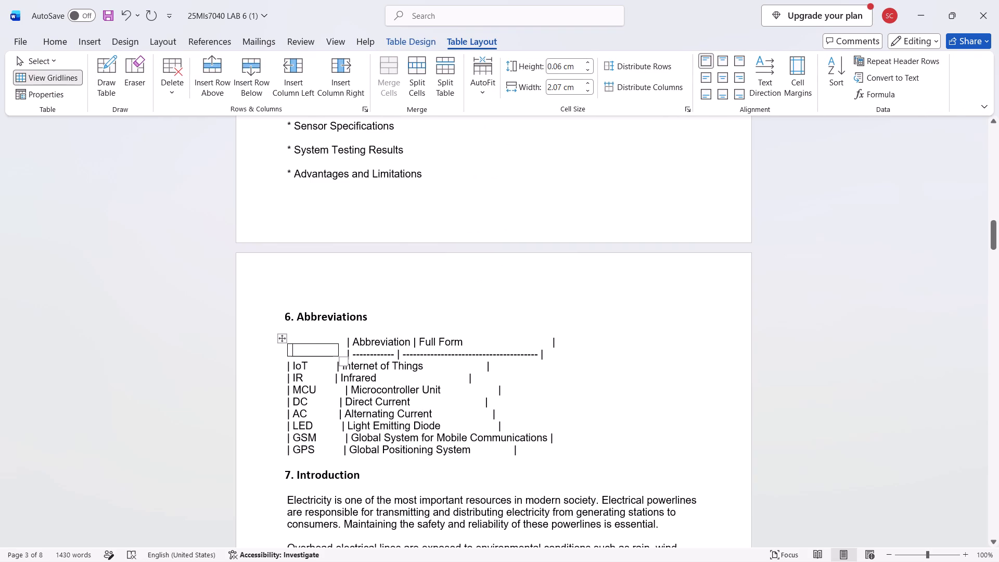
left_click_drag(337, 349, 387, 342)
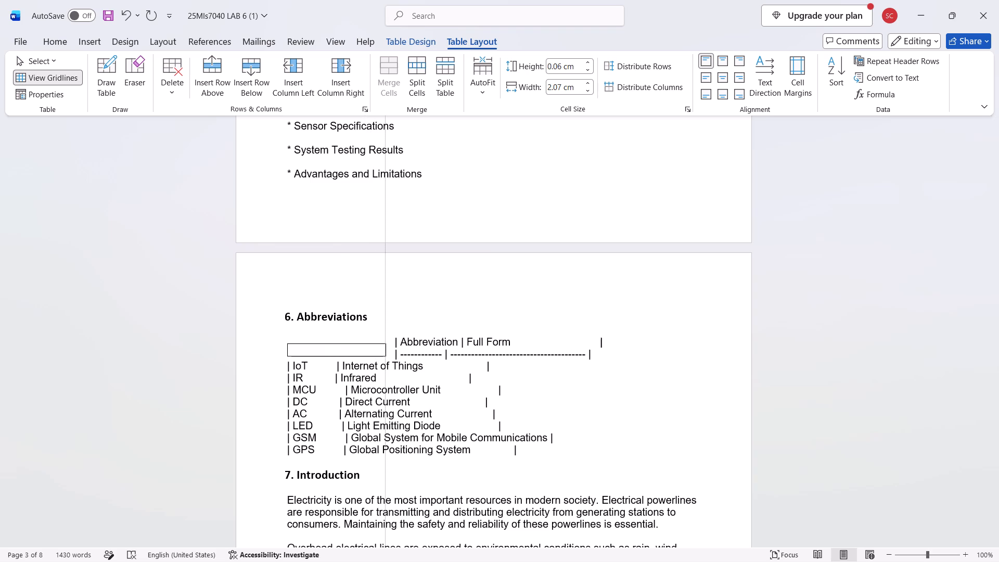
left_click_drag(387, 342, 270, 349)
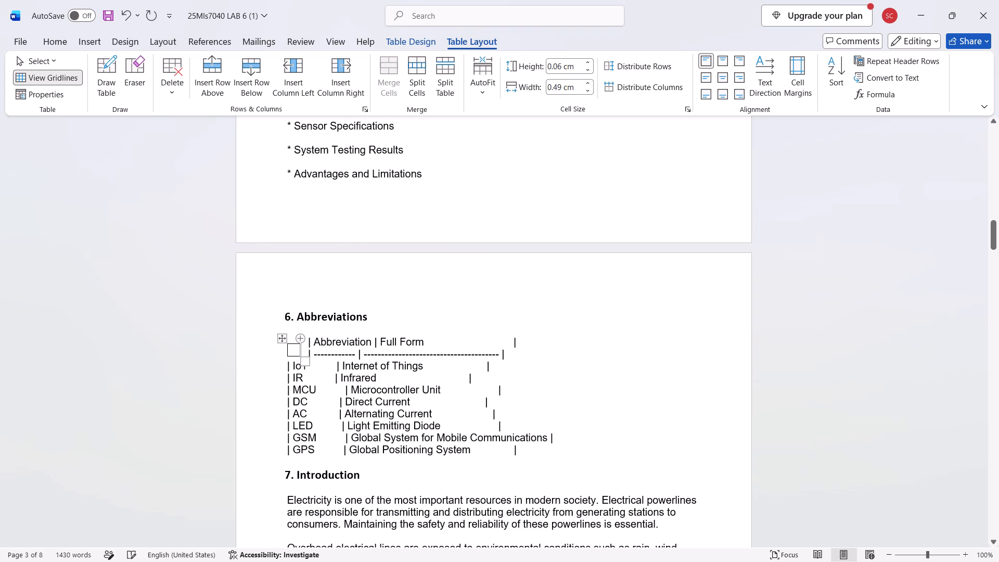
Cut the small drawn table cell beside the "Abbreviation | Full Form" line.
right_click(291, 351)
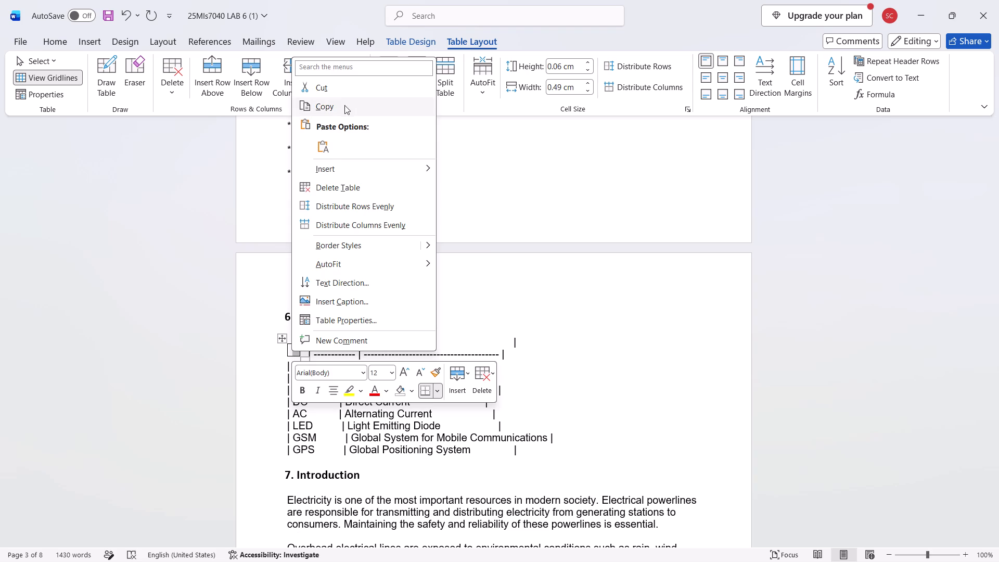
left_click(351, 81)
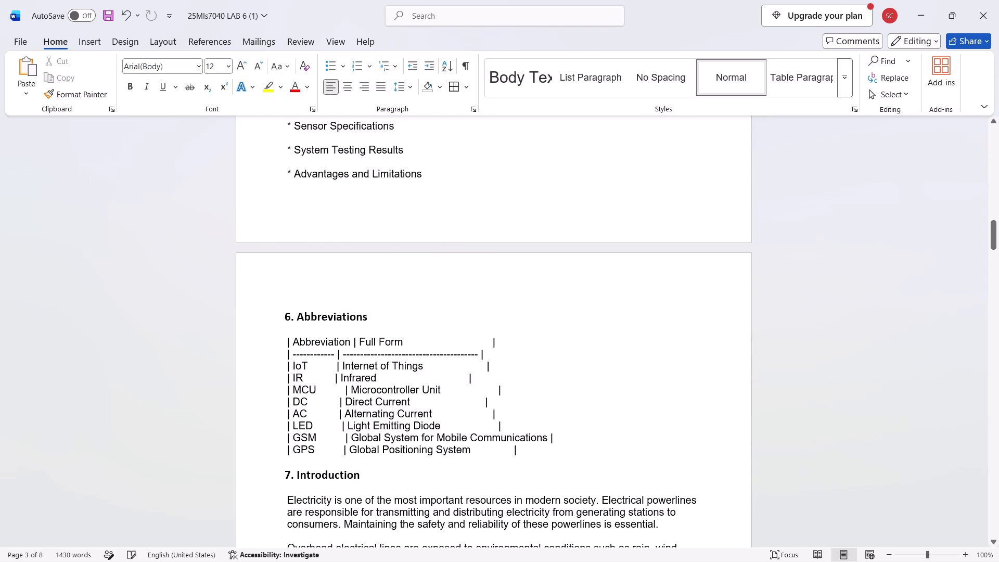
Apply all borders to the abbreviation lines from "Abbreviation | Full Form" through the GPS line under section 6.
right_click(287, 338)
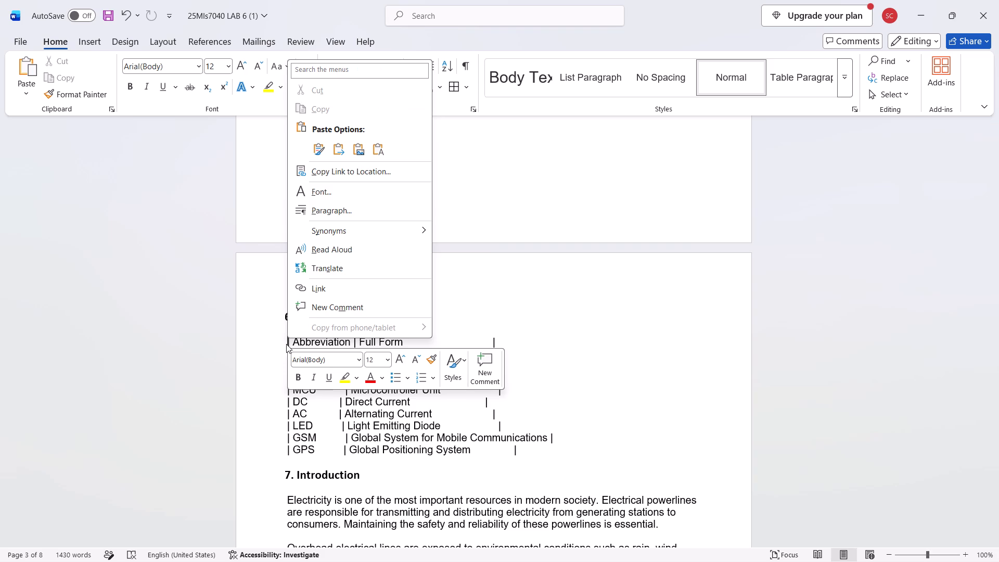
left_click(286, 343)
left_click_drag(286, 341, 498, 443)
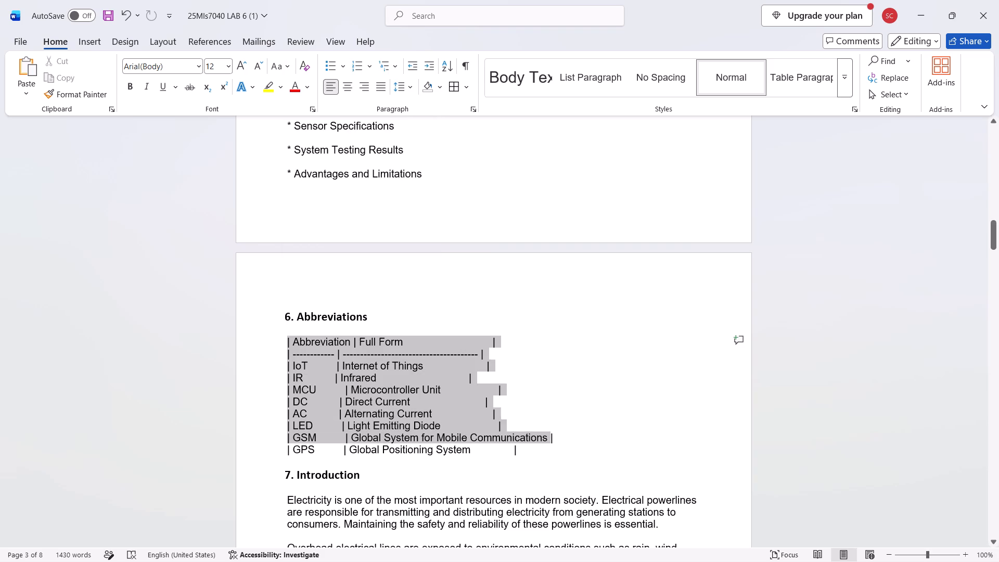
left_click_drag(498, 443, 503, 449)
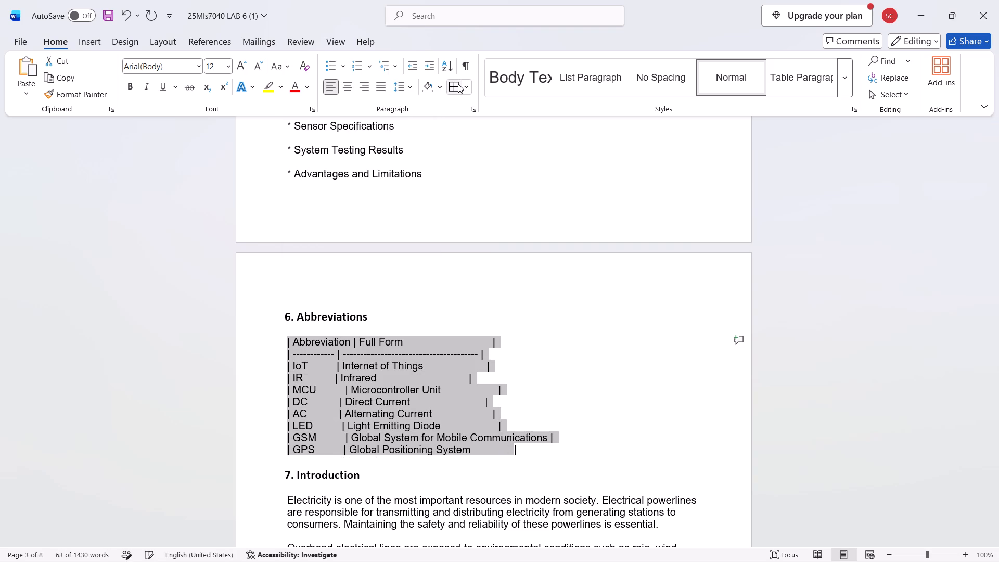
left_click(466, 88)
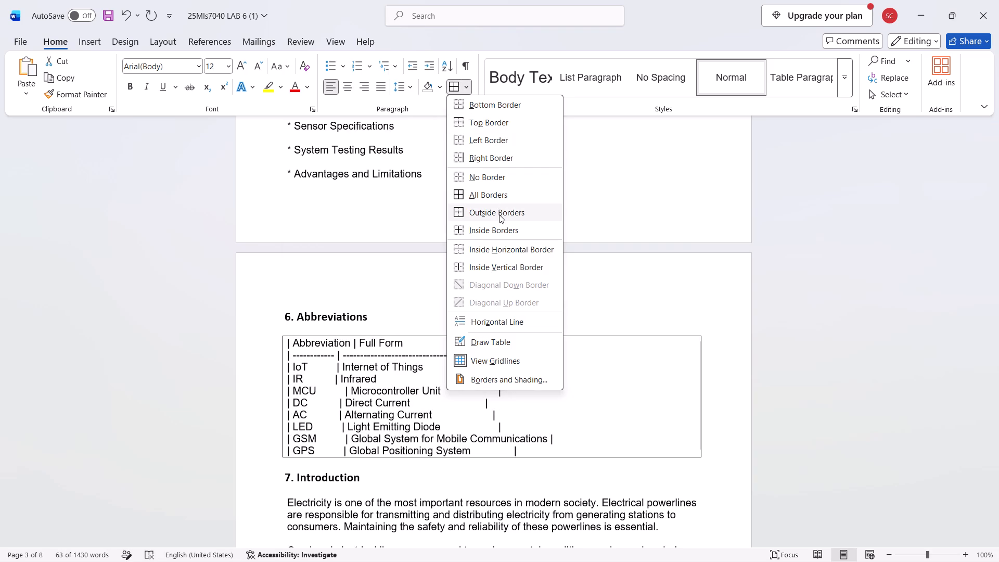
left_click(499, 192)
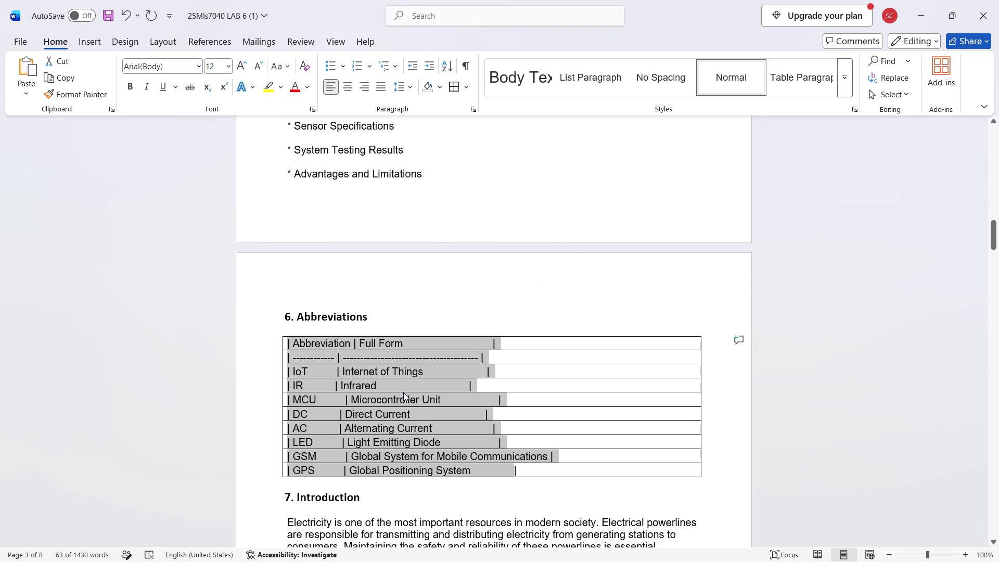
Make the "Abbreviation | Full Form" header text bold.
left_click(427, 339)
left_click_drag(427, 339, 310, 346)
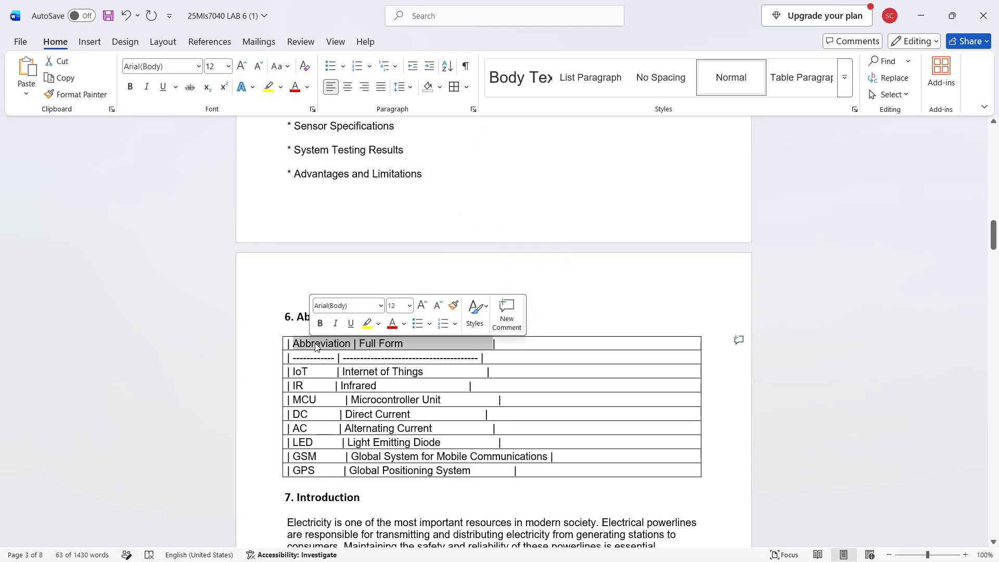
left_click(321, 323)
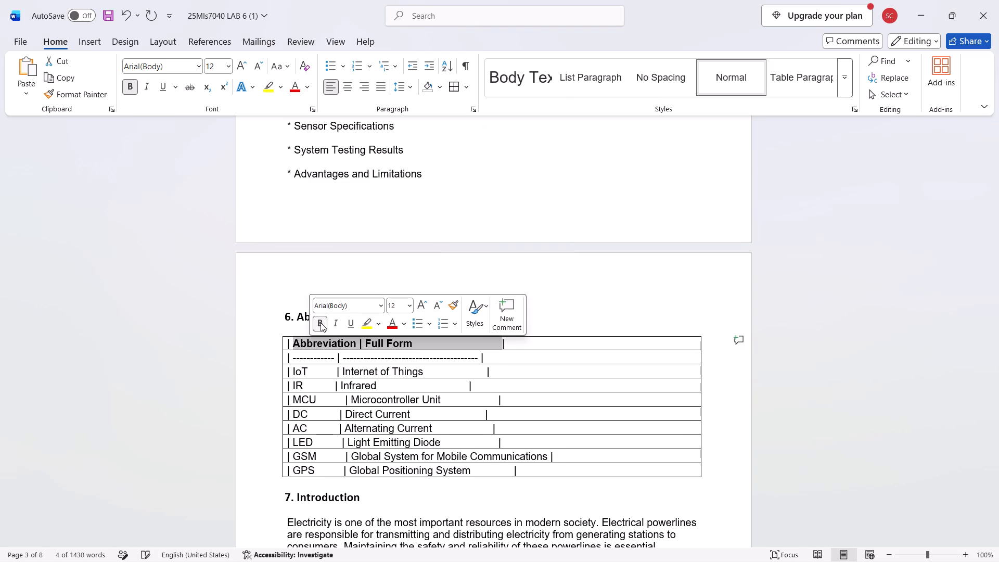
Insert 20 spaces before "Full Form" in the header row to separate it from "Abbreviation".
left_click(370, 342)
key("Left")
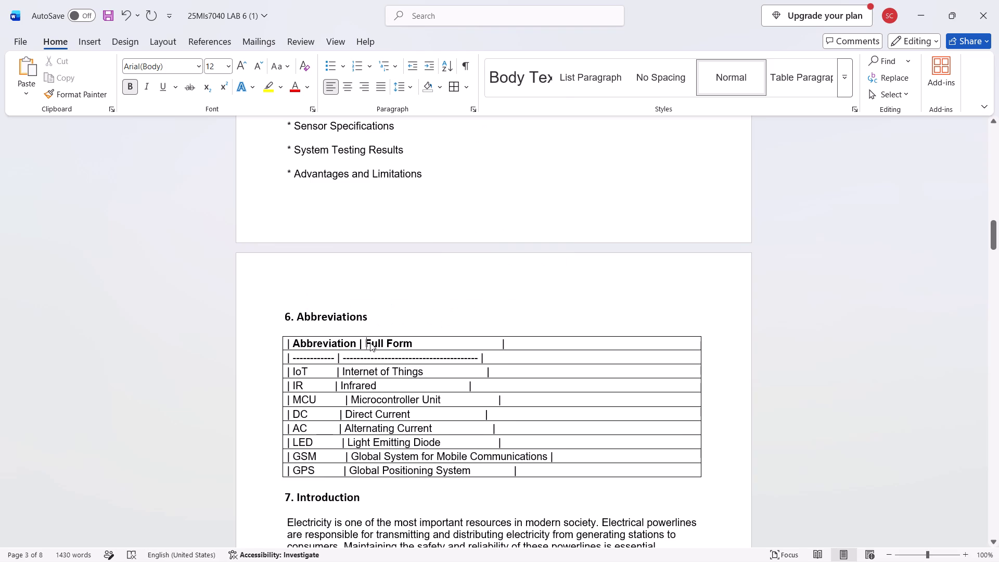
key("space")
key("space")
key("space")
key("space")
key("space")
key("space")
key("space")
key("space")
key("space")
key("space")
key("space")
key("space")
key("space")
key("space")
key("space")
key("space")
key("space")
key("space")
key("space")
key("space")
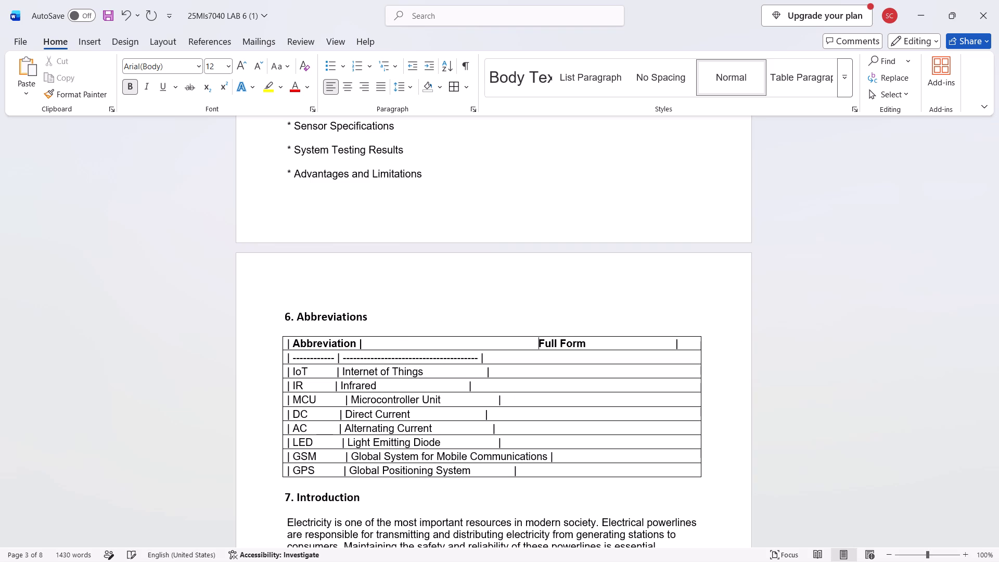
Delete the dashed separator row between the abbreviations header and the IoT row.
key("Down")
key("BackSpace")
key("BackSpace")
key("BackSpace")
key("BackSpace")
key("BackSpace")
key("BackSpace")
key("BackSpace")
key("BackSpace")
key("BackSpace")
key("BackSpace")
key("BackSpace")
key("BackSpace")
key("BackSpace")
key("BackSpace")
key("BackSpace")
key("BackSpace")
key("BackSpace")
key("BackSpace")
key("BackSpace")
key("BackSpace")
key("BackSpace")
key("BackSpace")
key("BackSpace")
key("BackSpace")
key("BackSpace")
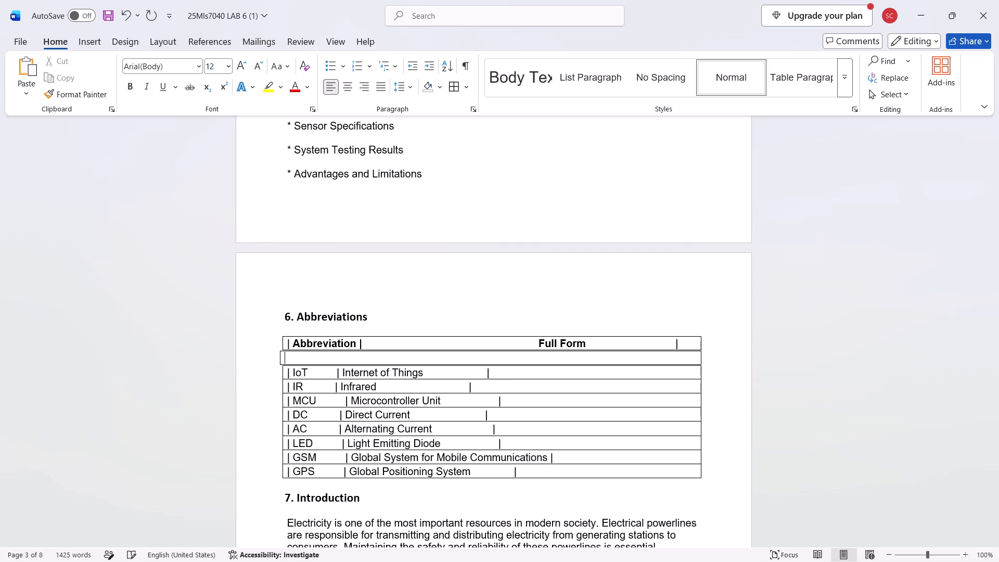
key("BackSpace")
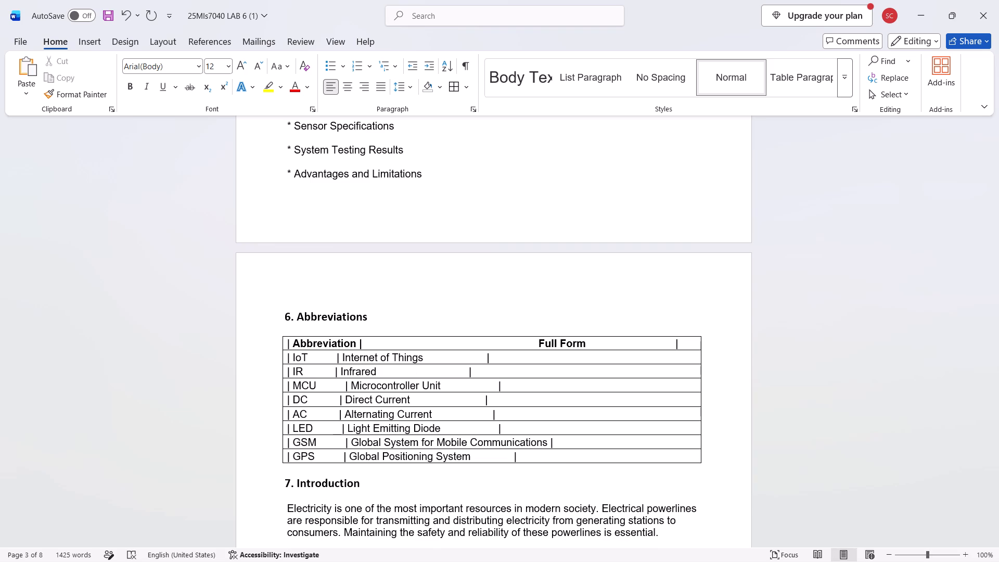
Remove the leading vertical bar from each abbreviation row, from IoT down to GPS.
left_click(294, 356)
key("Left")
key("space")
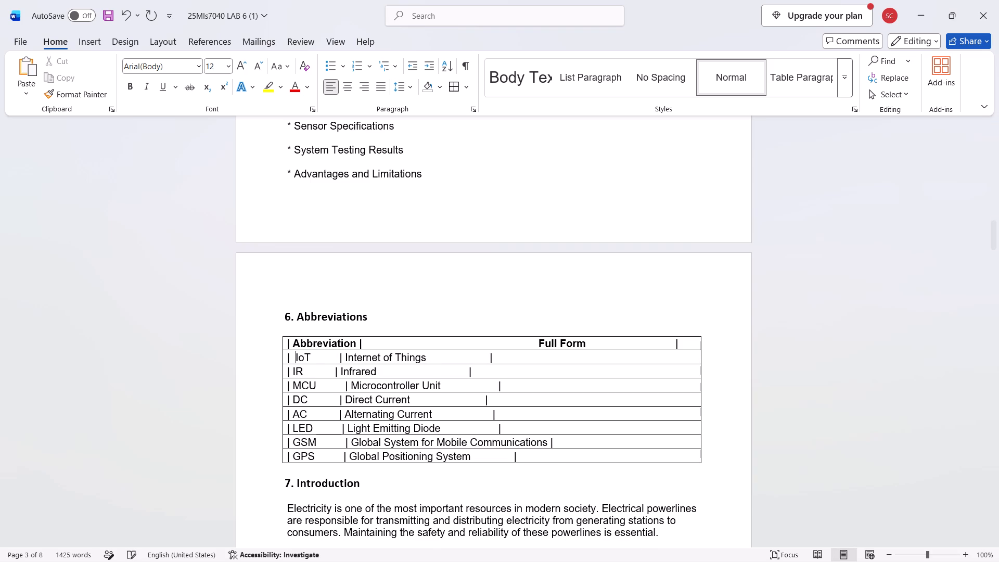
key("BackSpace")
key("BackSpace")
key("BackSpace")
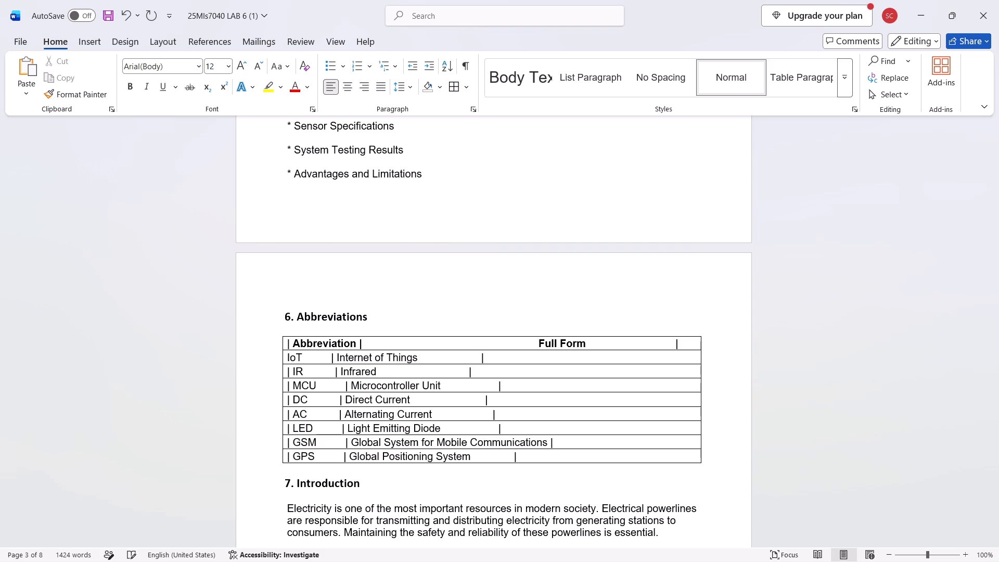
key("Down")
key("Right")
key("BackSpace")
key("Down")
key("Right")
key("BackSpace")
key("Down")
key("Right")
key("BackSpace")
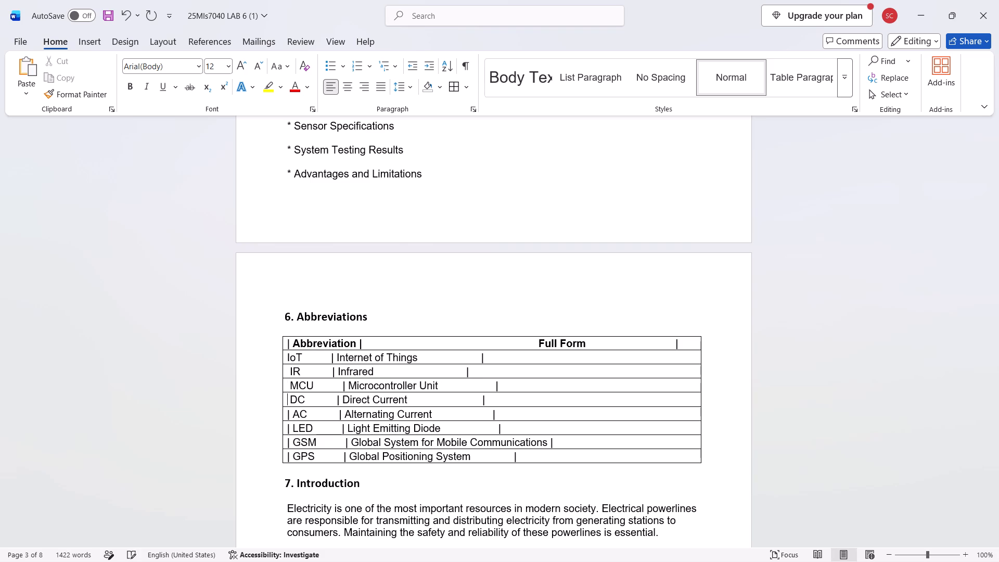
key("Down")
key("Right")
key("BackSpace")
key("Down")
key("Right")
key("BackSpace")
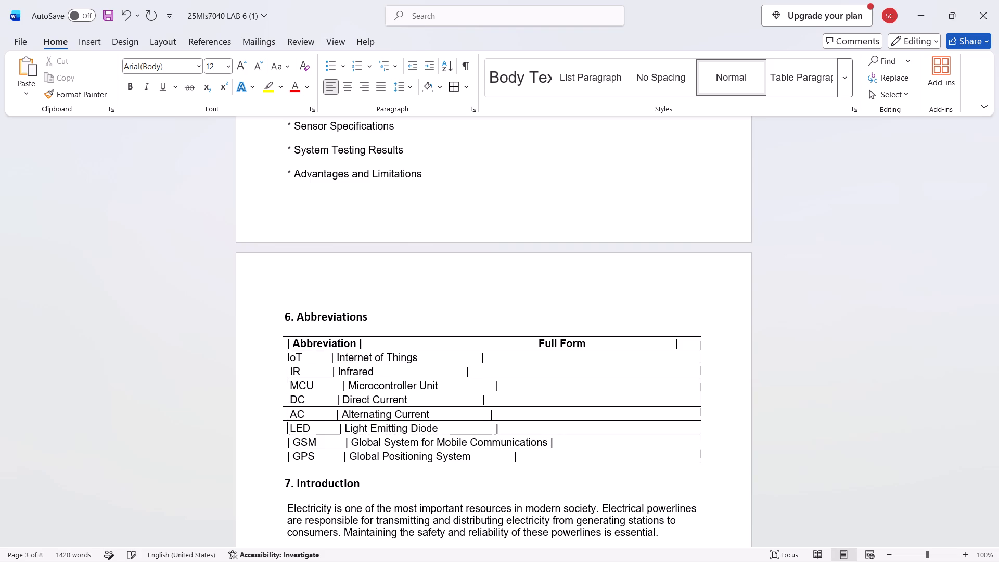
key("Down")
key("Right")
key("BackSpace")
key("Down")
key("Right")
key("BackSpace")
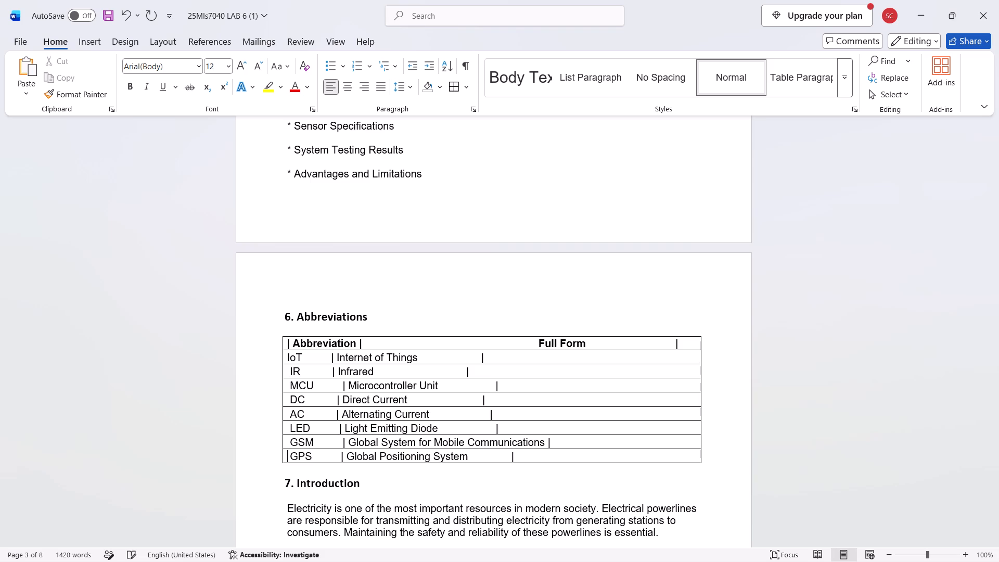
Remove the vertical bar between the abbreviation and its full form in every row, from GPS up to IoT.
key("Right")
key("Right")
key("Right")
key("Right")
key("Right")
key("Right")
key("Right")
key("Right")
key("Right")
key("Right")
key("Right")
key("Right")
key("Right")
key("Right")
key("Right")
key("BackSpace")
key("Up")
key("Right")
key("Right")
key("BackSpace")
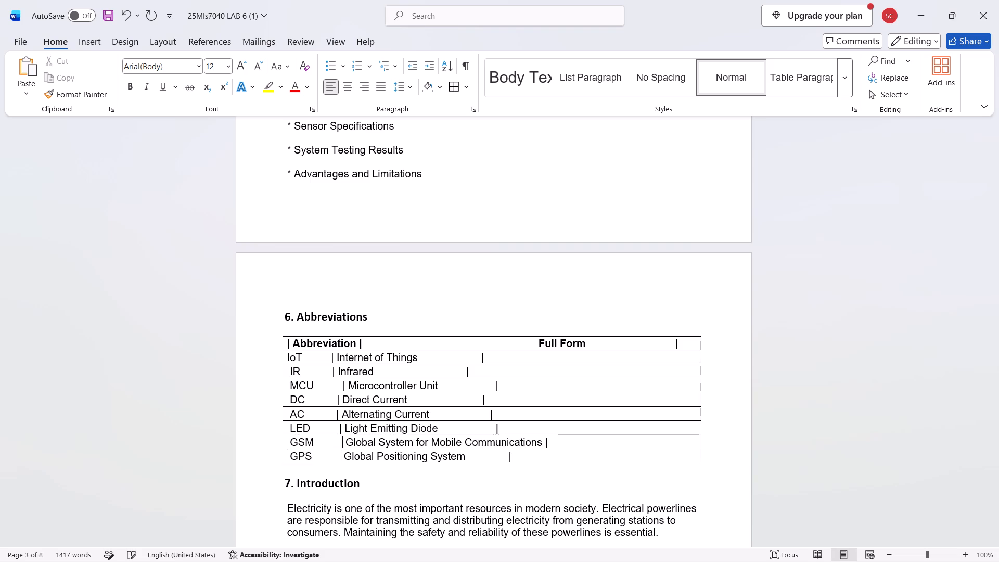
key("Up")
key("BackSpace")
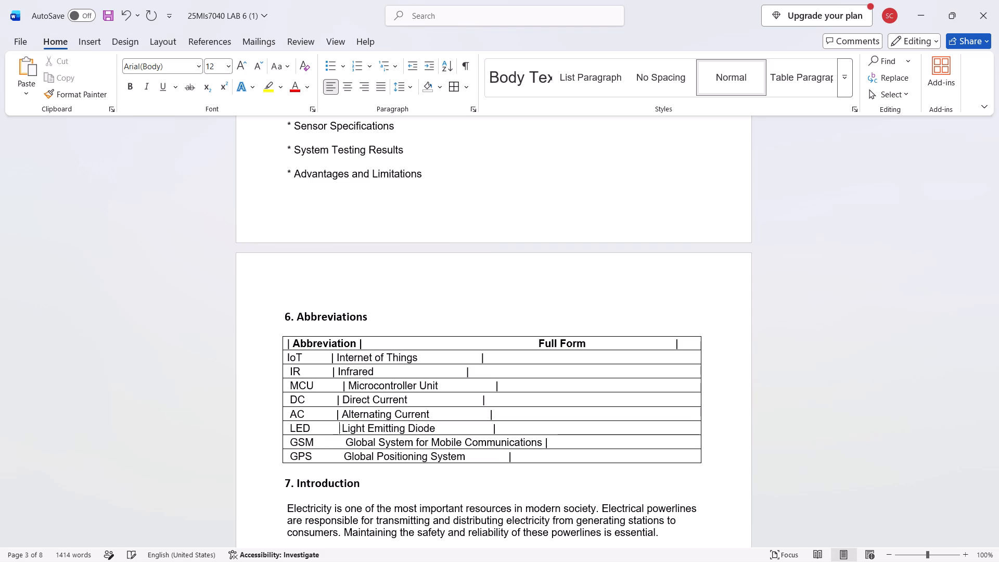
key("Up")
key("BackSpace")
key("Up")
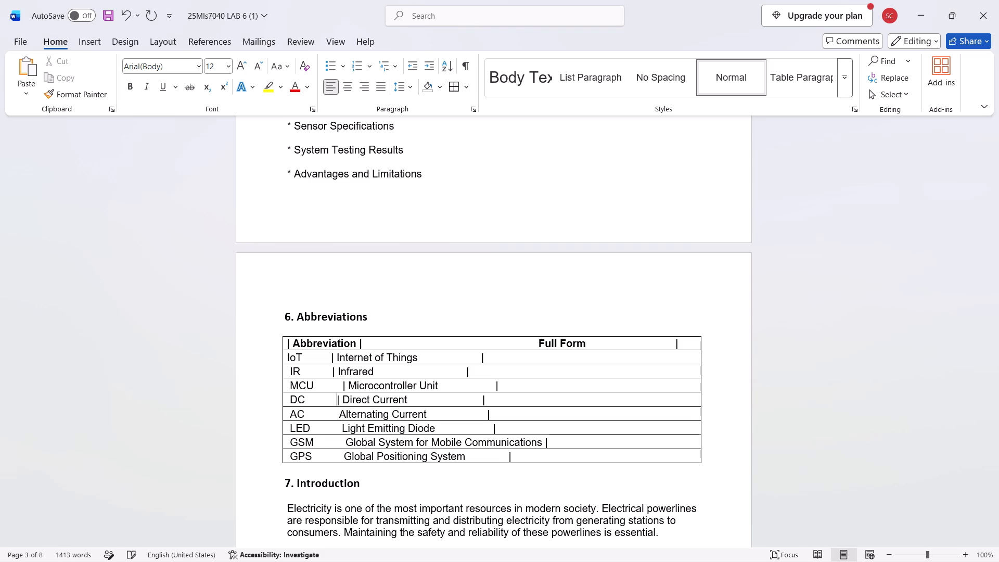
key("BackSpace")
key("Right")
key("BackSpace")
key("Up")
key("Right")
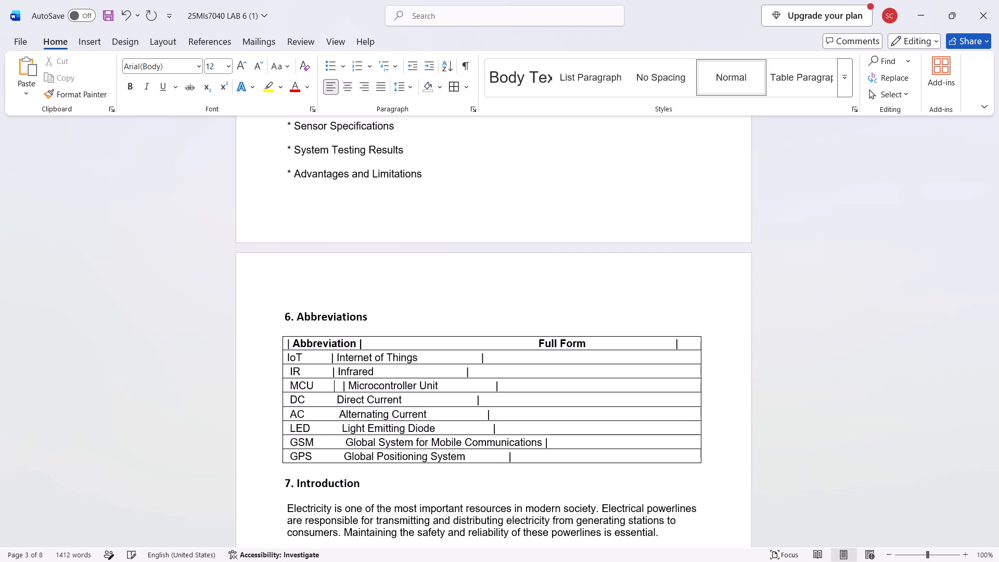
key("Right")
key("Right")
key("Right")
key("BackSpace")
key("Up")
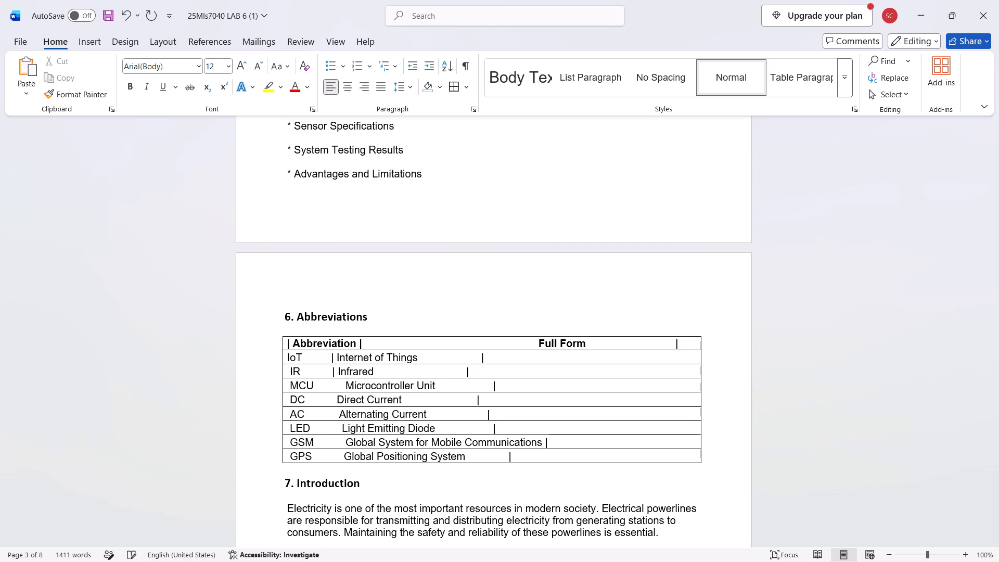
key("Left")
key("BackSpace")
key("BackSpace")
key("Up")
key("Right")
key("BackSpace")
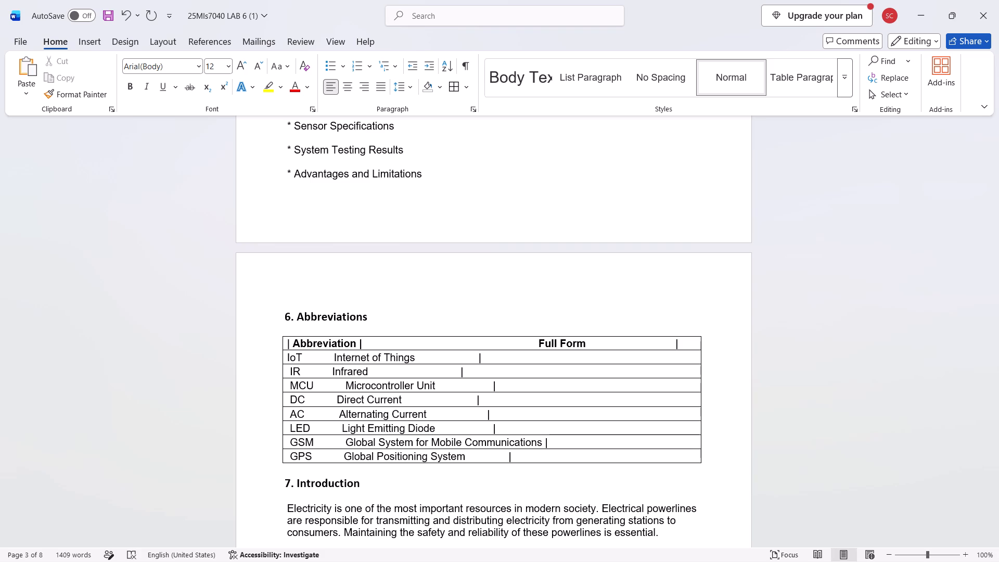
Remove the vertical bars before and after "Abbreviation" in the header row.
key("Up")
key("Right")
key("Right")
key("Right")
key("Right")
key("Right")
key("Right")
key("Right")
key("BackSpace")
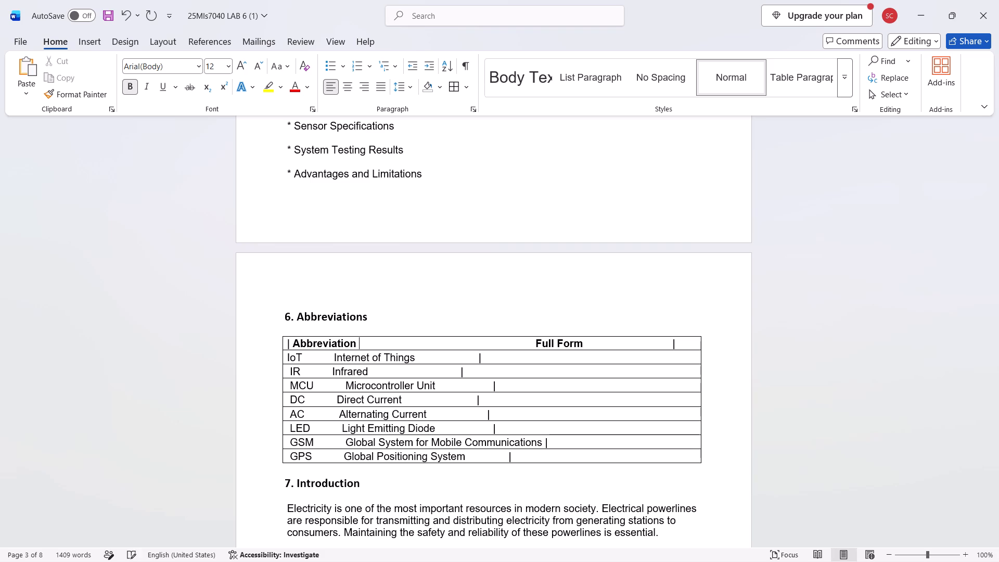
key("Left")
key("Left")
key("Left")
key("Left")
key("Left")
key("Left")
key("Left")
key("Left")
key("Left")
key("Left")
key("Left")
key("Left")
key("Left")
key("Left")
key("BackSpace")
key("Down")
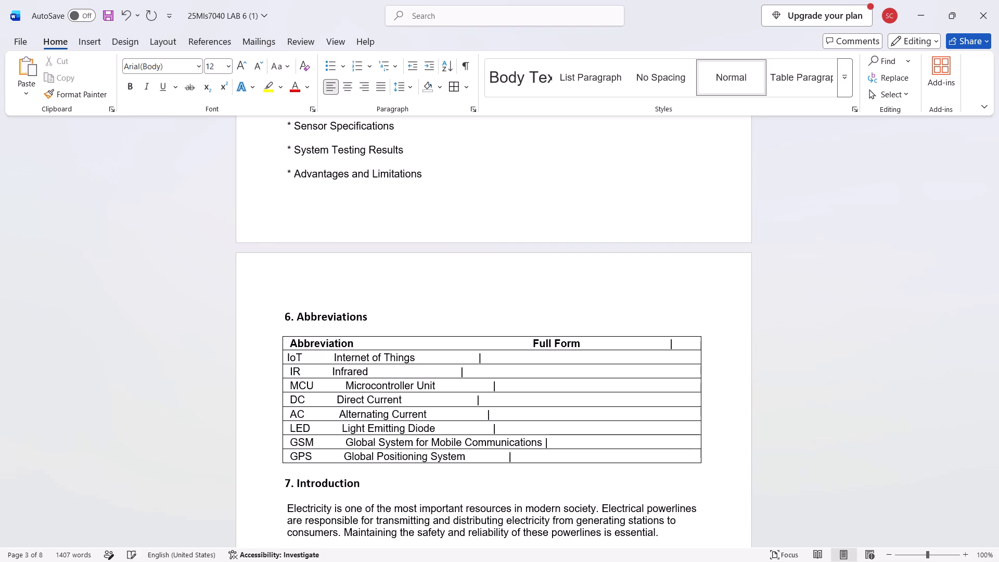
Indent "IoT" in the abbreviations table with leading spaces so it sits beneath the middle of the "Abbreviation" header.
key("space")
key("space")
key("space")
key("space")
key("space")
key("space")
key("space")
key("space")
key("space")
key("space")
key("space")
key("space")
key("space")
key("space")
key("space")
key("space")
key("Down")
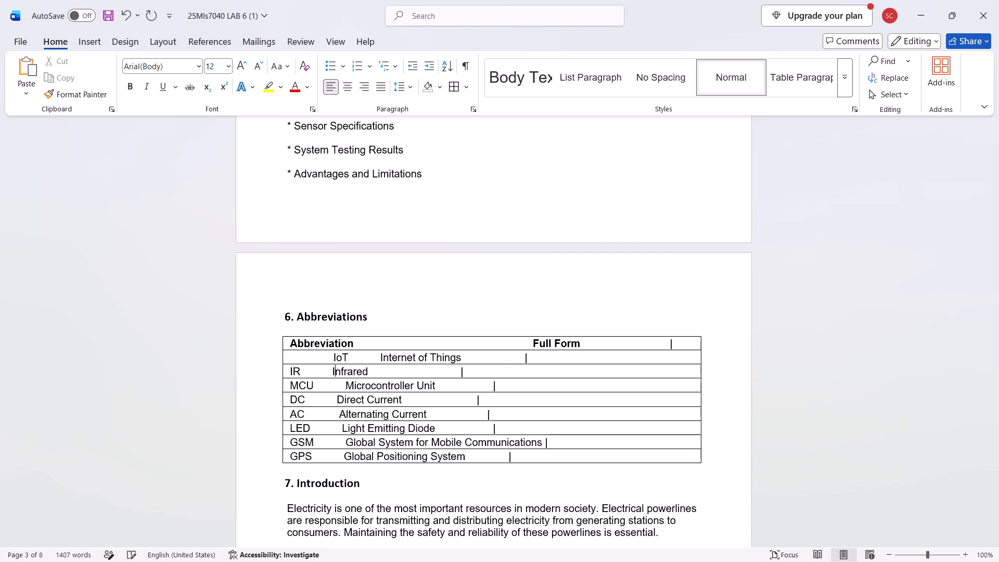
key("Up")
key("BackSpace")
key("BackSpace")
key("BackSpace")
key("BackSpace")
key("BackSpace")
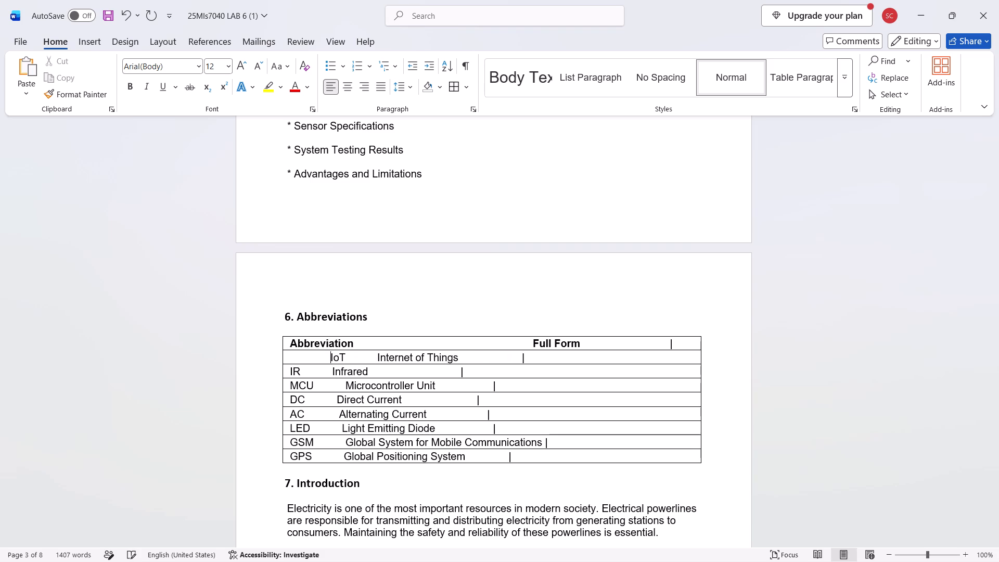
key("BackSpace")
key("BackSpace")
Indent "IR" with leading spaces so it lines up beneath "IoT" in the abbreviations table.
key("Down")
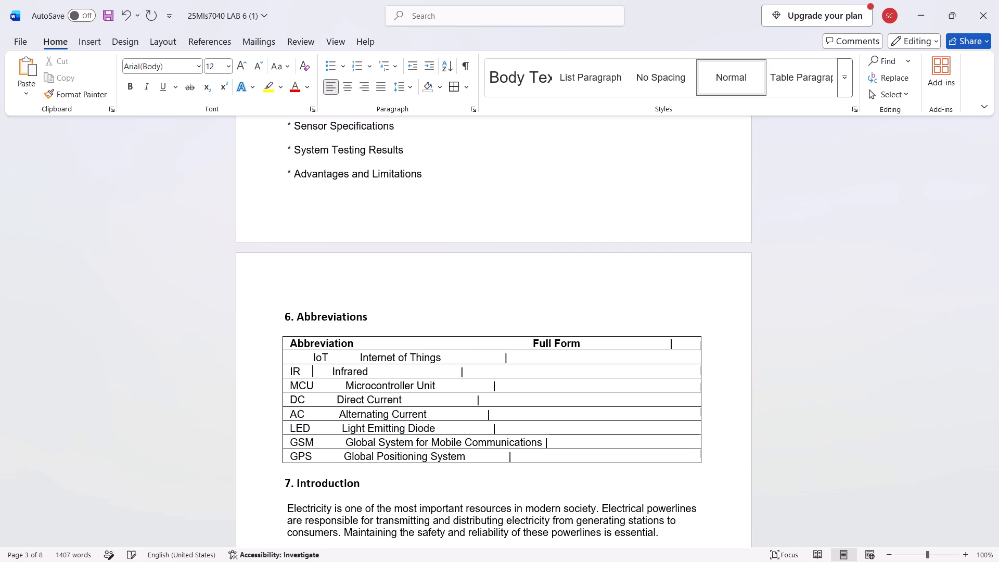
key("Left")
key("Left")
key("Left")
key("Left")
key("Left")
key("Left")
key("Left")
key("Right")
key("BackSpace")
key("space")
key("space")
key("space")
key("space")
key("space")
key("space")
key("space")
key("space")
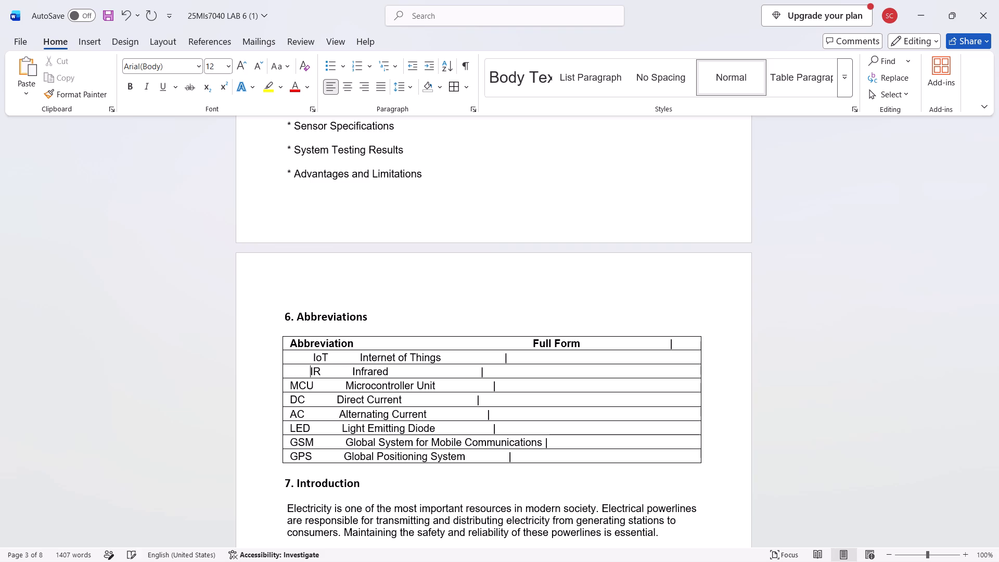
key("space")
Indent "MCU" by seven more spaces so it sits roughly in line with the abbreviations above it.
key("Down")
key("Left")
key("Left")
key("Left")
key("space")
key("space")
key("space")
key("space")
key("space")
key("space")
key("space")
Indent "DC" by seven more spaces so it lines up beneath "MCU".
key("Down")
key("Left")
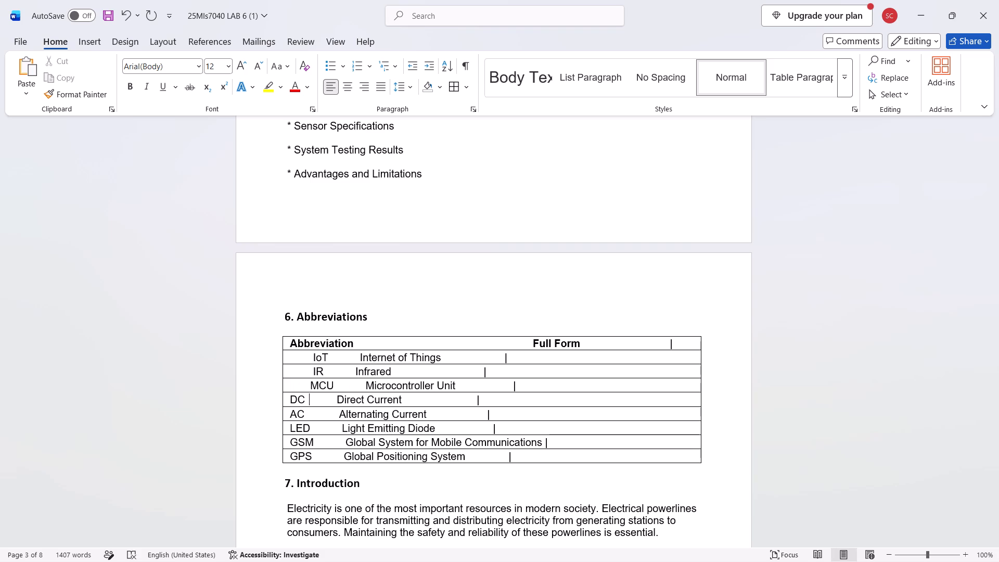
key("Left")
key("Left")
key("Left")
key("Left")
key("space")
key("space")
key("space")
key("space")
key("space")
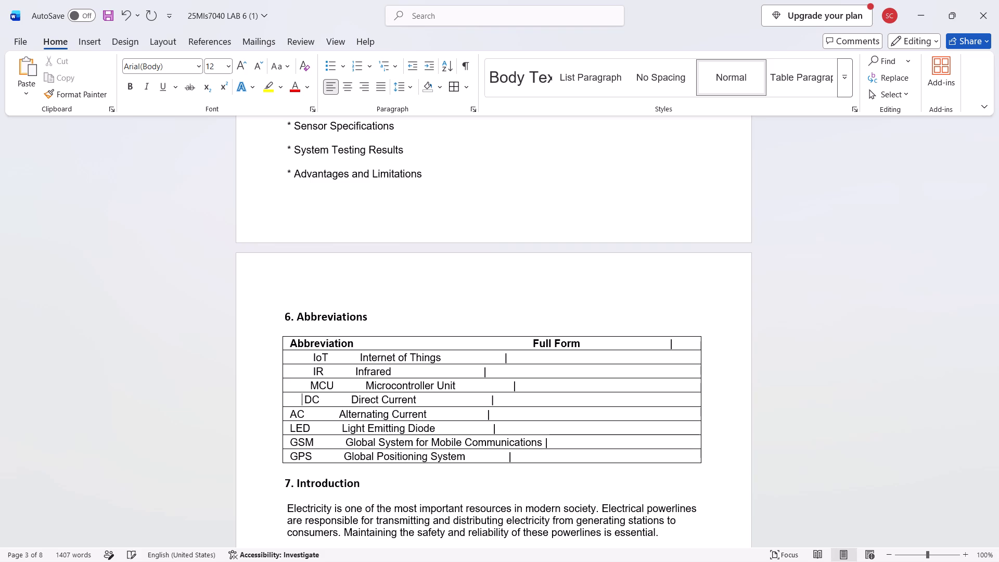
key("space")
key("space")
Indent "AC" by seven more spaces so it lines up beneath "DC".
key("Down")
key("Left")
key("Left")
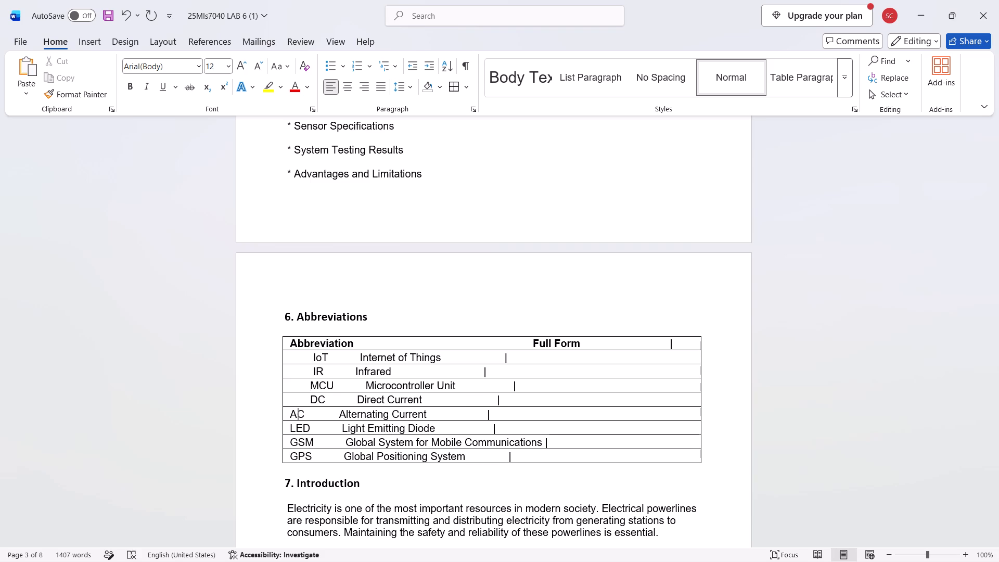
key("Left")
key("space")
key("space")
key("space")
key("space")
key("space")
key("space")
key("space")
Indent "LED" by seven more spaces so it lines up beneath "AC".
key("Down")
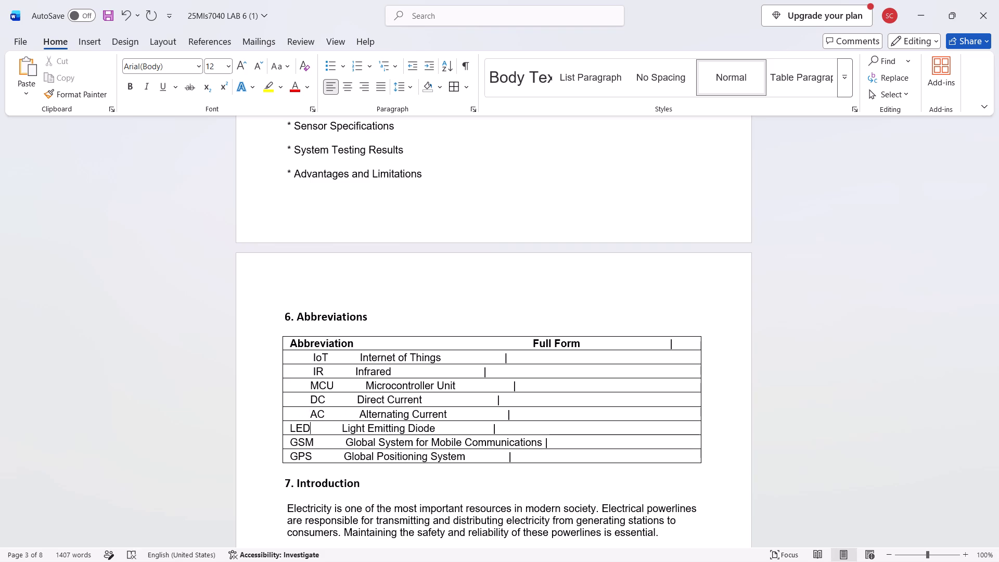
key("Left")
key("Left")
key("Left")
key("space")
key("space")
key("space")
key("space")
key("space")
key("space")
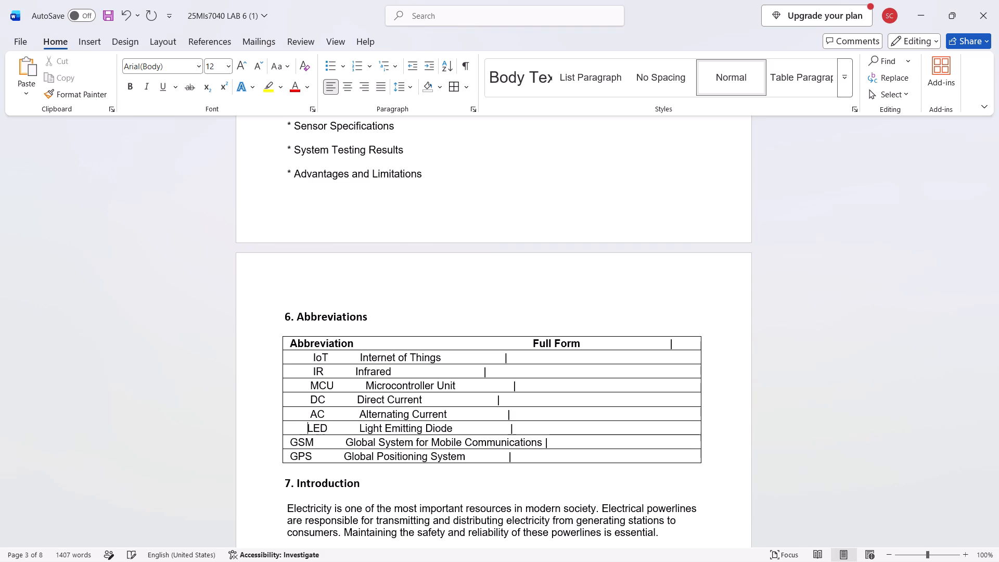
key("space")
Indent "GSM" by seven more spaces so it lines up beneath "LED".
key("Down")
key("Left")
key("Left")
key("Left")
key("space")
key("space")
key("space")
key("space")
key("space")
key("space")
key("space")
key("space")
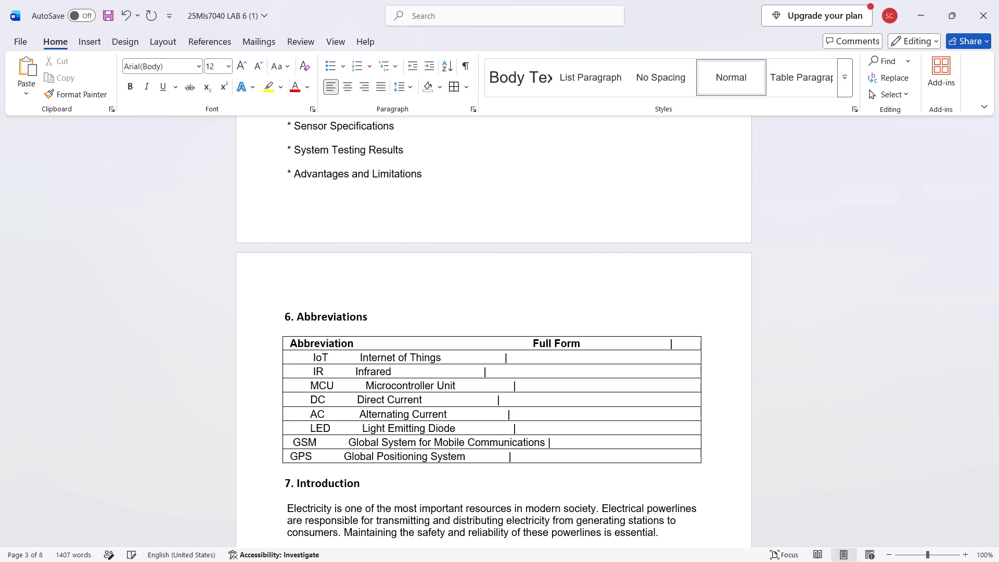
key("BackSpace")
Indent "GPS" by seven more spaces so it lines up beneath "GSM".
key("Down")
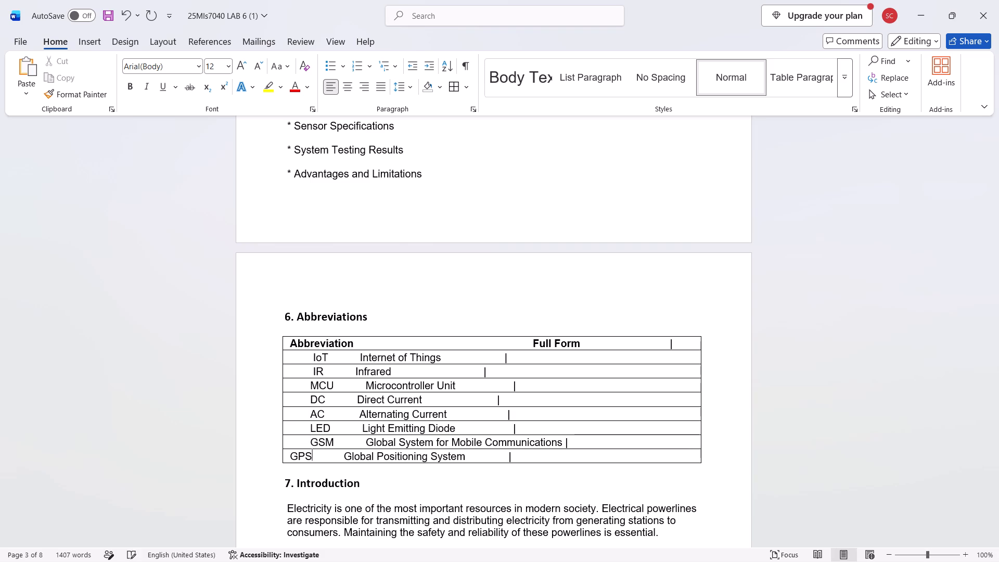
key("Left")
key("Left")
key("Left")
key("space")
key("space")
key("space")
key("space")
key("space")
key("space")
key("space")
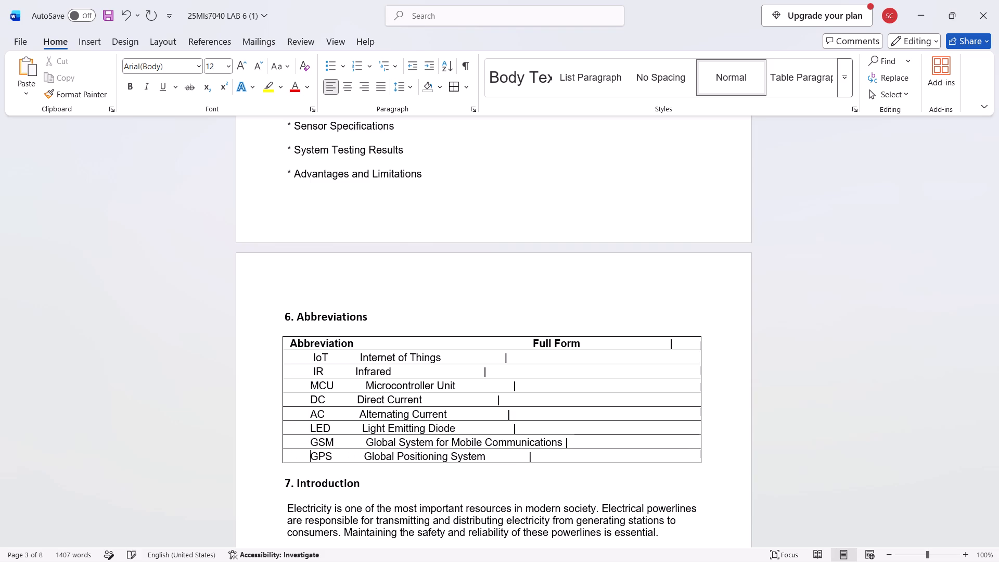
Widen the gap after "GPS" with spaces so "Global Positioning System" sits beneath the "Full Form" header.
key("Right")
key("Right")
key("Right")
key("Right")
key("Right")
key("Right")
key("Right")
key("Right")
key("Right")
key("Right")
key("BackSpace")
key("space")
key("space")
key("space")
key("space")
key("space")
key("space")
key("space")
key("space")
key("space")
key("space")
key("space")
key("space")
key("space")
key("space")
key("space")
key("space")
key("space")
key("space")
key("space")
key("space")
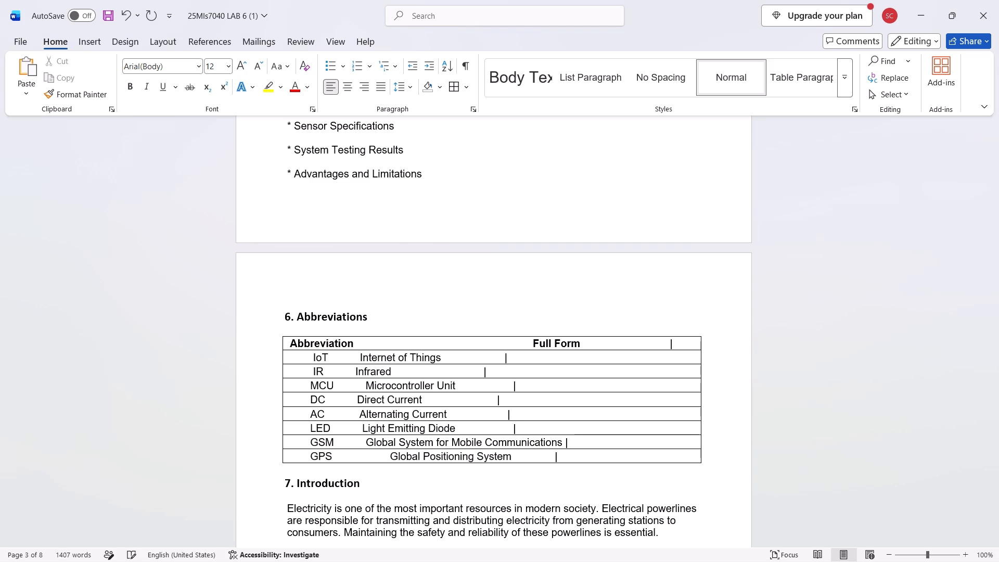
key("space")
key("space")
key("space")
key("space")
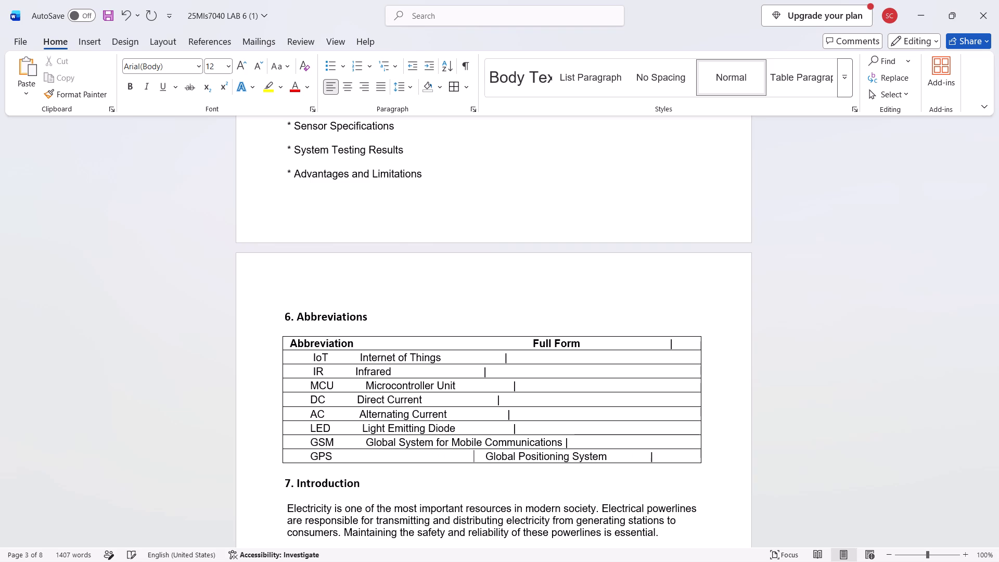
Widen the gap after "GSM" with spaces so "Global System for Mobile Communications" sits beneath the "Full Form" header.
key("Up")
key("Left")
key("Left")
key("Left")
key("Left")
key("Left")
key("Left")
key("Left")
key("Left")
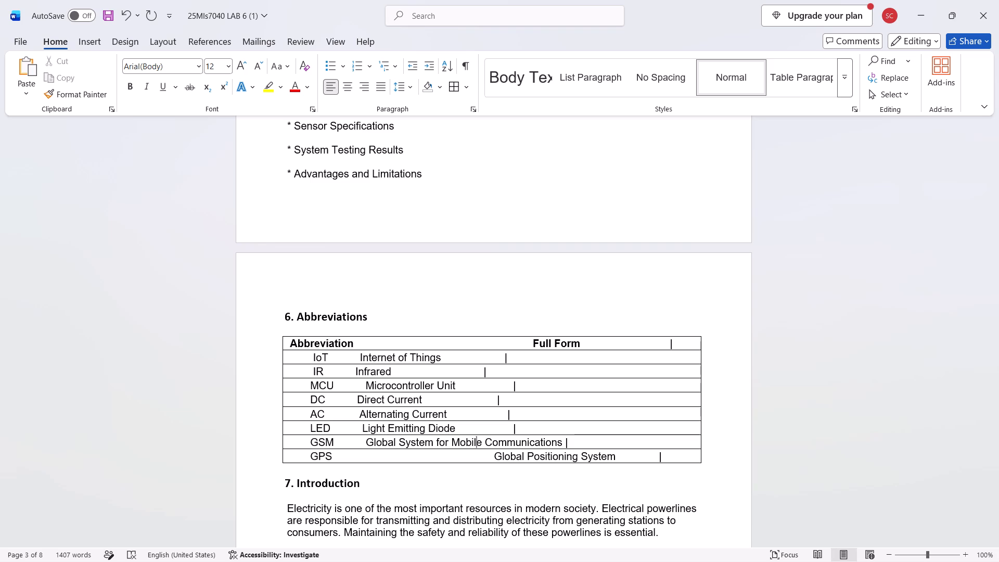
key("Left")
key("Left")
key("Left")
key("Left")
key("Left")
key("Left")
key("Left")
key("Left")
key("Left")
key("Left")
key("Left")
key("Left")
key("Left")
key("Left")
key("Left")
key("Left")
key("space")
key("space")
key("space")
key("space")
key("space")
key("space")
key("space")
key("space")
key("space")
key("space")
key("space")
key("space")
key("space")
key("space")
key("space")
key("space")
key("space")
key("space")
key("space")
key("space")
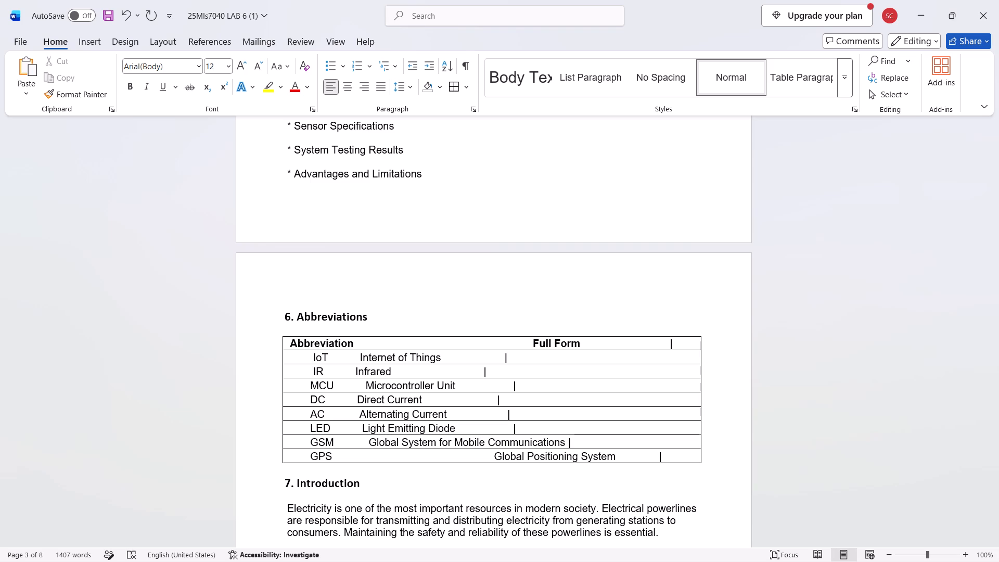
key("space")
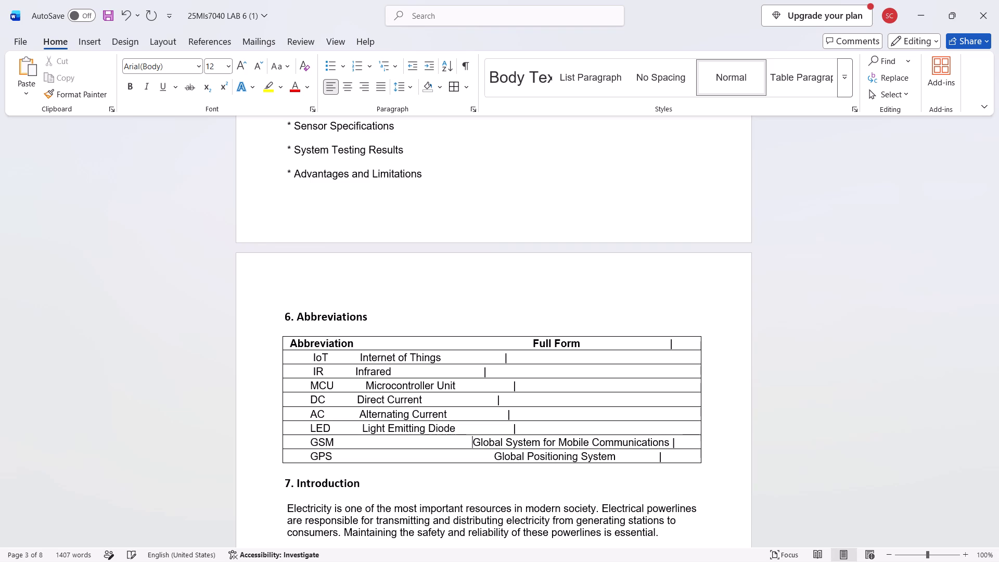
Widen the gap after "LED" with spaces so "Light Emitting Diode" sits beneath the "Full Form" header.
key("Up")
key("Left")
key("Left")
key("Left")
key("Left")
key("Left")
key("Left")
key("Left")
key("Left")
key("Left")
key("Left")
key("Left")
key("Left")
key("Left")
key("Left")
key("Left")
key("Left")
key("Left")
key("Left")
key("Left")
key("Left")
key("space")
key("space")
key("space")
key("space")
key("space")
key("space")
key("space")
key("space")
key("space")
key("space")
key("space")
key("space")
key("space")
key("space")
key("space")
key("space")
key("space")
key("space")
key("space")
key("space")
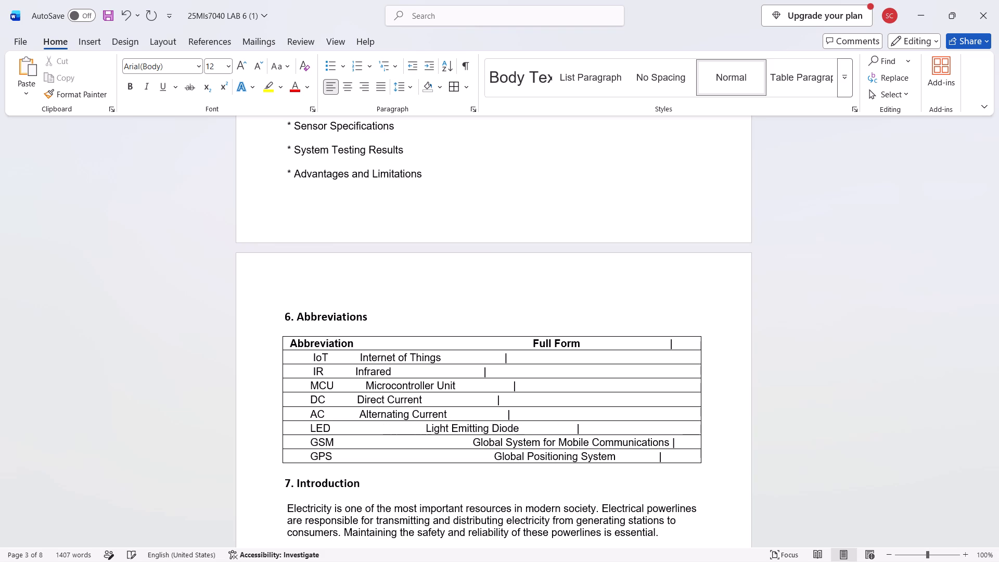
key("space")
key("space")
key("space")
key("space")
key("space")
key("space")
key("space")
key("space")
key("space")
key("space")
key("space")
key("space")
key("space")
key("space")
key("space")
key("space")
key("space")
key("space")
key("space")
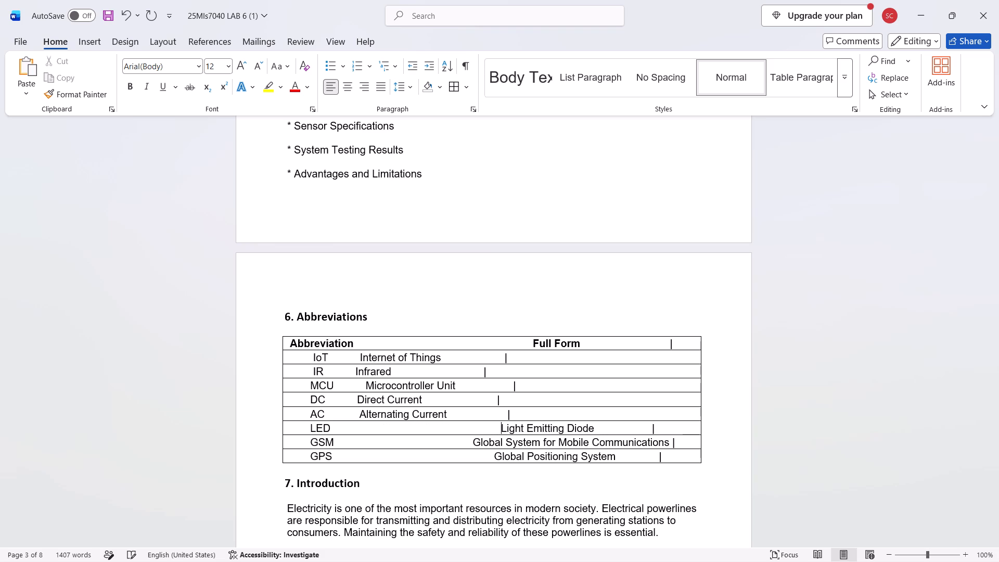
Widen the gap after "AC" with spaces so "Alternating Current" lines up with the start of "Light Emitting Diode".
key("Up")
key("Left")
key("Left")
key("Left")
key("Left")
key("Left")
key("Left")
key("Left")
key("Left")
key("Left")
key("Left")
key("Left")
key("Left")
key("Left")
key("Left")
key("Left")
key("Left")
key("Left")
key("Left")
key("Left")
key("Left")
key("Left")
key("Left")
key("Left")
key("Left")
key("Left")
key("Left")
key("Left")
key("Left")
key("Left")
key("Left")
key("Left")
key("Left")
key("Left")
key("Left")
key("Left")
key("Left")
key("space")
key("space")
key("space")
key("space")
key("space")
key("space")
key("space")
key("space")
key("space")
key("space")
key("space")
key("space")
key("space")
key("space")
key("space")
key("space")
key("space")
key("space")
key("space")
key("space")
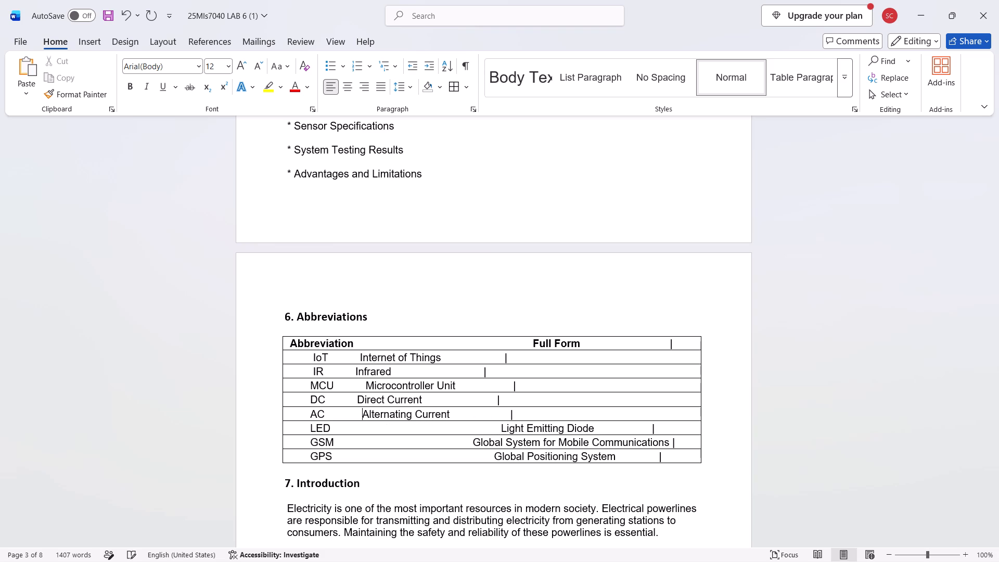
key("space")
key("space")
key("space")
key("space")
key("space")
key("space")
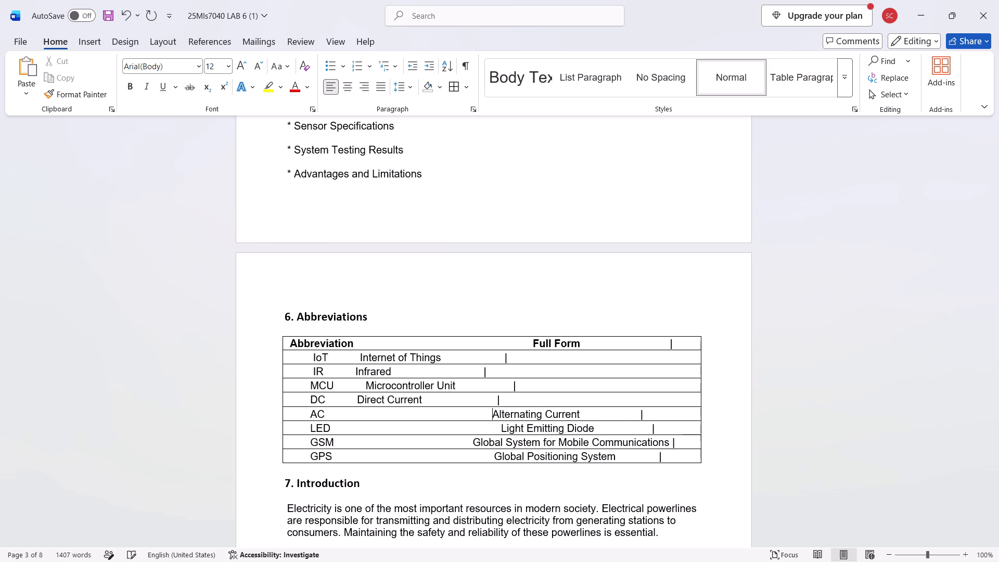
key("BackSpace")
key("BackSpace")
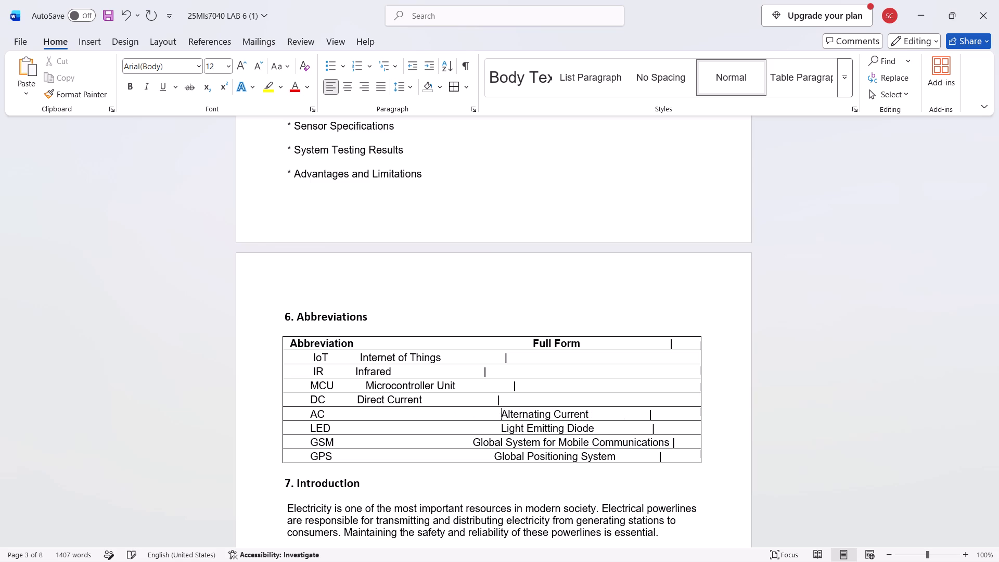
Delete the stray vertical bar after "Direct Current" in the DC row of the Abbreviations table.
key("Up")
key("BackSpace")
key("space")
key("space")
Widen the gap after "DC" with spaces so "Direct Current" lines up with the start of "Alternating Current".
key("Left")
key("Left")
key("Left")
key("Left")
key("Left")
key("Left")
key("Left")
key("Left")
key("Left")
key("Left")
key("Left")
key("Left")
key("Left")
key("Left")
key("Left")
key("Left")
key("Left")
key("Left")
key("Left")
key("Left")
key("space")
key("space")
key("space")
key("space")
key("space")
key("space")
key("space")
key("space")
key("space")
key("space")
key("space")
key("space")
key("space")
key("space")
key("space")
key("space")
key("space")
key("space")
key("space")
key("space")
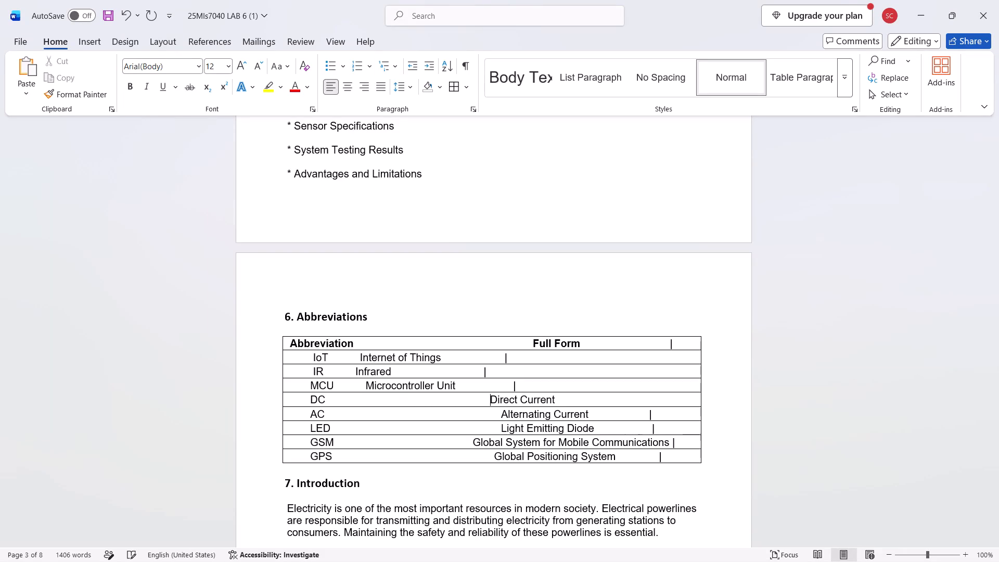
key("space")
key("space")
key("space")
key("space")
Delete the stray vertical bar after "Microcontroller Unit" in the MCU row of the Abbreviations table.
key("Up")
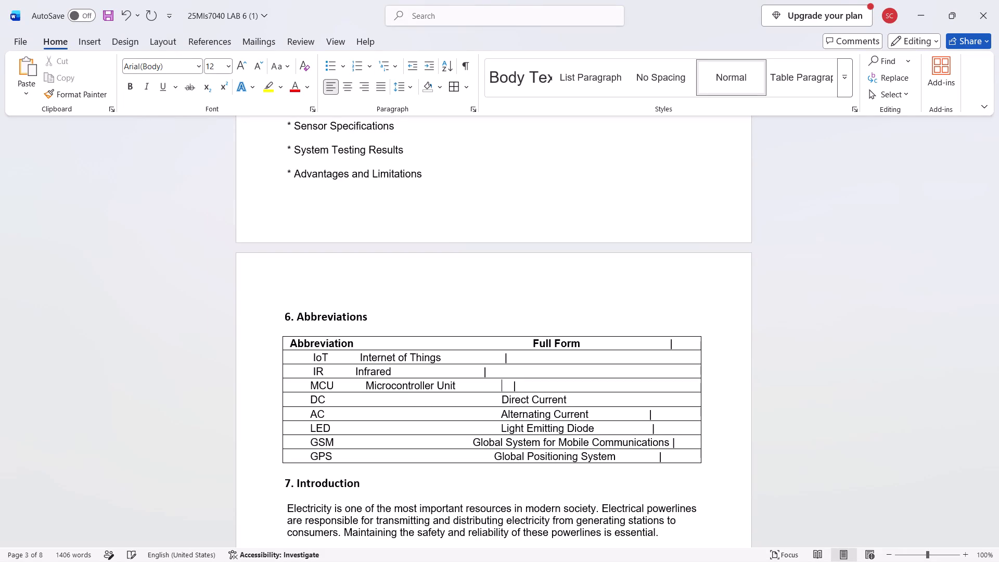
key("Right")
key("Right")
key("Right")
key("Right")
key("Right")
key("BackSpace")
Widen the gap after "MCU" with spaces so "Microcontroller Unit" lines up with the start of "Direct Current".
key("Left")
key("Left")
key("Left")
key("Left")
key("Left")
key("Left")
key("Left")
key("Left")
key("Left")
key("Left")
key("Left")
key("Left")
key("Left")
key("Left")
key("Left")
key("Left")
key("Left")
key("Left")
key("Left")
key("Left")
key("Left")
key("Left")
key("Left")
key("space")
key("space")
key("space")
key("space")
key("space")
key("space")
key("space")
key("space")
key("space")
key("space")
key("space")
key("space")
key("space")
key("space")
key("space")
key("space")
key("space")
key("space")
key("space")
key("space")
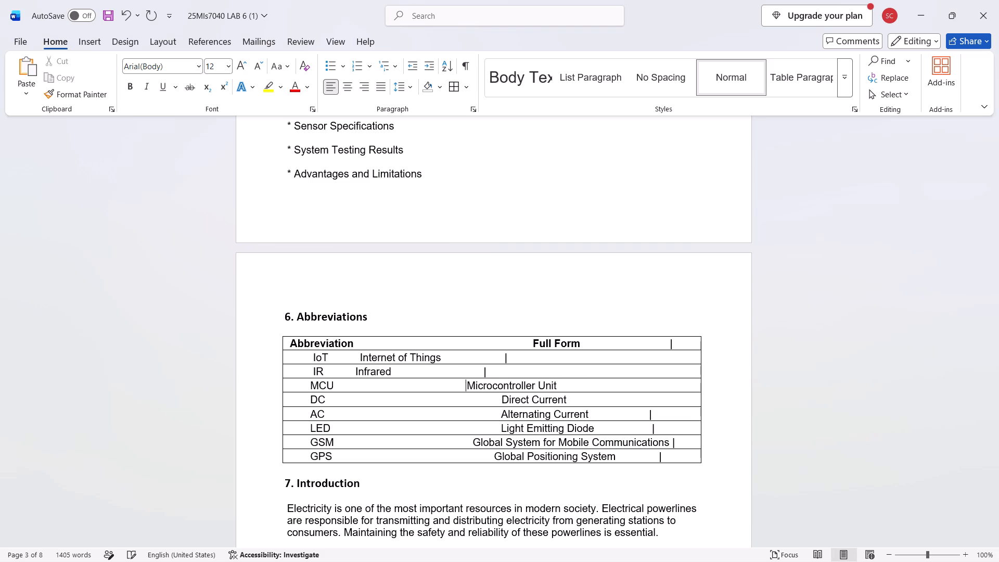
key("space")
key("space")
Delete the stray vertical bar after "Infrared" in the IR row of the Abbreviations table.
key("Up")
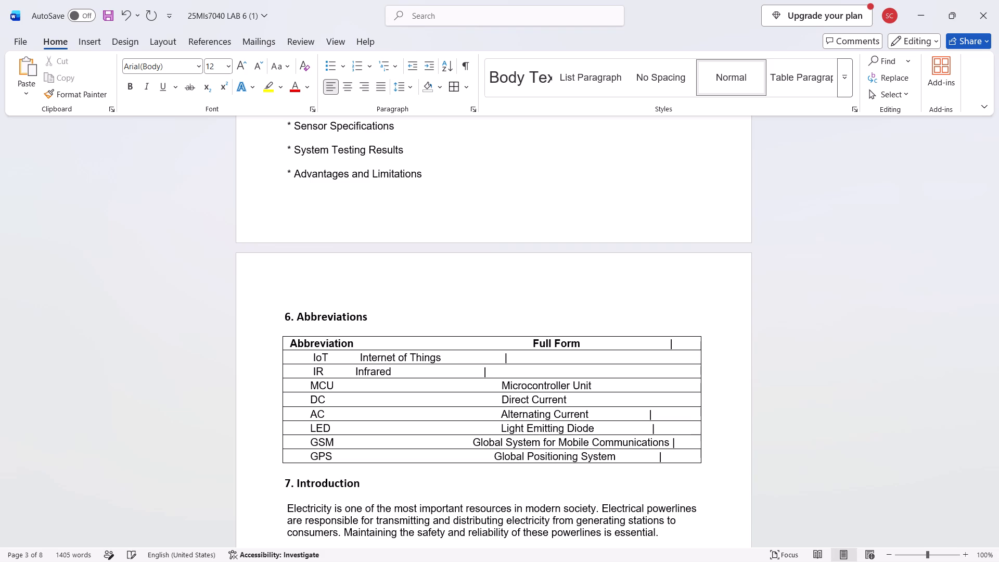
key("BackSpace")
key("space")
Widen the gap after "IR" with spaces so "Infrared" sits beneath the "Full Form" column heading.
key("Left")
key("Left")
key("Left")
key("Left")
key("Left")
key("Left")
key("Left")
key("Left")
key("Left")
key("Left")
key("Left")
key("Left")
key("Left")
key("Left")
key("Left")
key("Left")
key("Left")
key("Left")
key("Left")
key("Left")
key("space")
key("space")
key("space")
key("space")
key("space")
key("space")
key("space")
key("space")
key("space")
key("space")
key("space")
key("space")
key("space")
key("space")
key("space")
key("space")
key("space")
key("space")
key("space")
key("space")
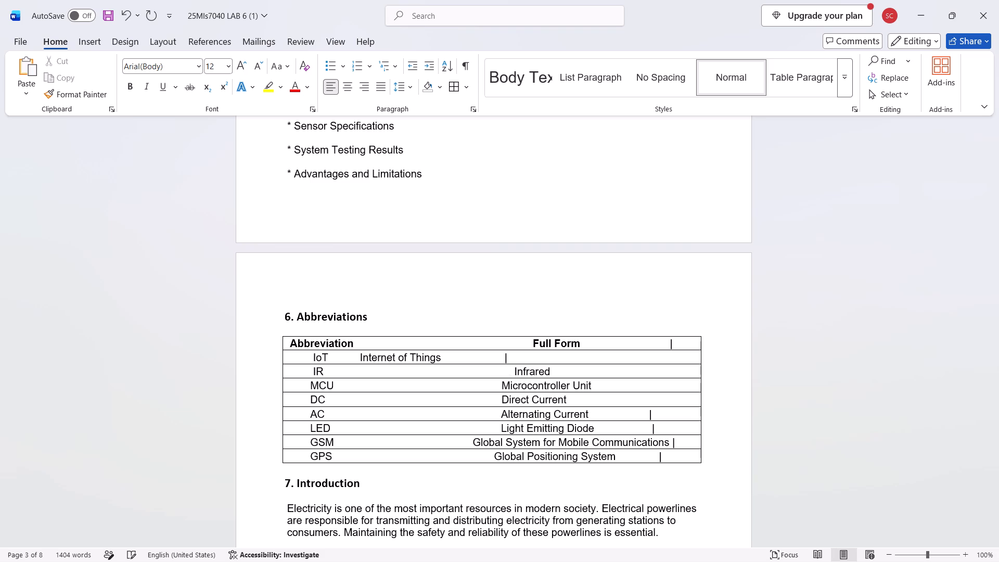
Delete the stray vertical bar after "Internet of Things" in the IoT row of the Abbreviations table.
key("Up")
key("BackSpace")
Widen the gap after "IoT" with spaces so "Internet of Things" sits beneath the "Full Form" column heading.
key("Left")
key("Left")
key("Left")
key("Left")
key("Left")
key("Left")
key("Left")
key("Left")
key("Left")
key("Left")
key("Left")
key("Left")
key("Left")
key("Left")
key("Left")
key("Left")
key("Left")
key("Left")
key("Left")
key("Left")
key("space")
key("space")
key("space")
key("space")
key("space")
key("space")
key("space")
key("space")
key("space")
key("space")
key("space")
key("space")
key("space")
key("space")
key("space")
key("space")
key("space")
key("space")
key("space")
key("space")
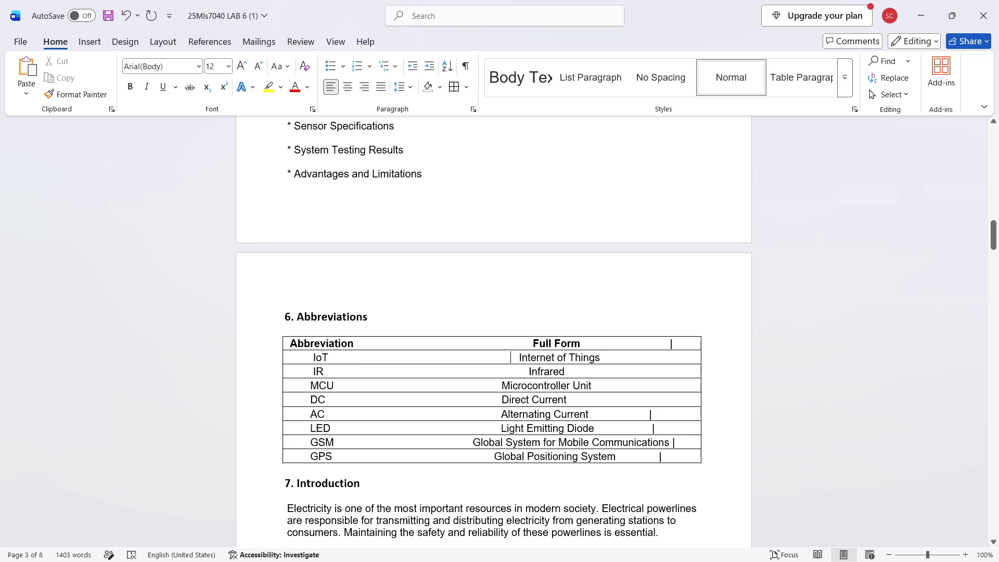
Delete the stray vertical bar after "Full Form" in the header row of the Abbreviations table.
left_click(685, 337)
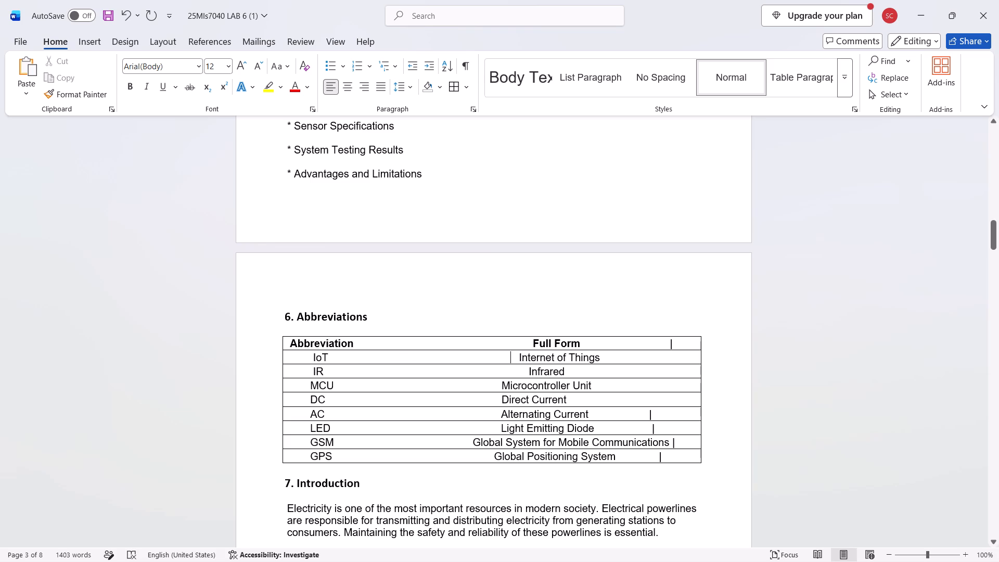
left_click(685, 347)
key("BackSpace")
Delete the stray vertical bars after "Alternating Current" and "Light Emitting Diode" in the AC and LED rows.
key("Down")
key("Down")
key("Down")
key("Down")
key("Down")
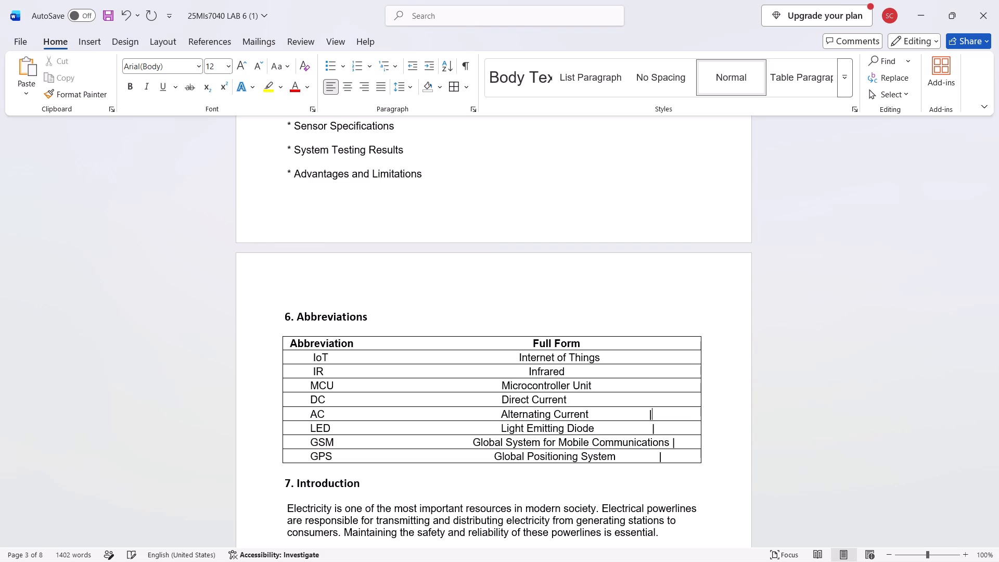
key("BackSpace")
key("Down")
key("Right")
key("Right")
key("BackSpace")
Delete the stray vertical bars after "Global System for Mobile Communications" and "Global Positioning System" in the GSM and GPS rows.
key("Down")
key("Right")
key("Right")
key("Right")
key("Right")
key("Right")
key("BackSpace")
key("Down")
key("BackSpace")
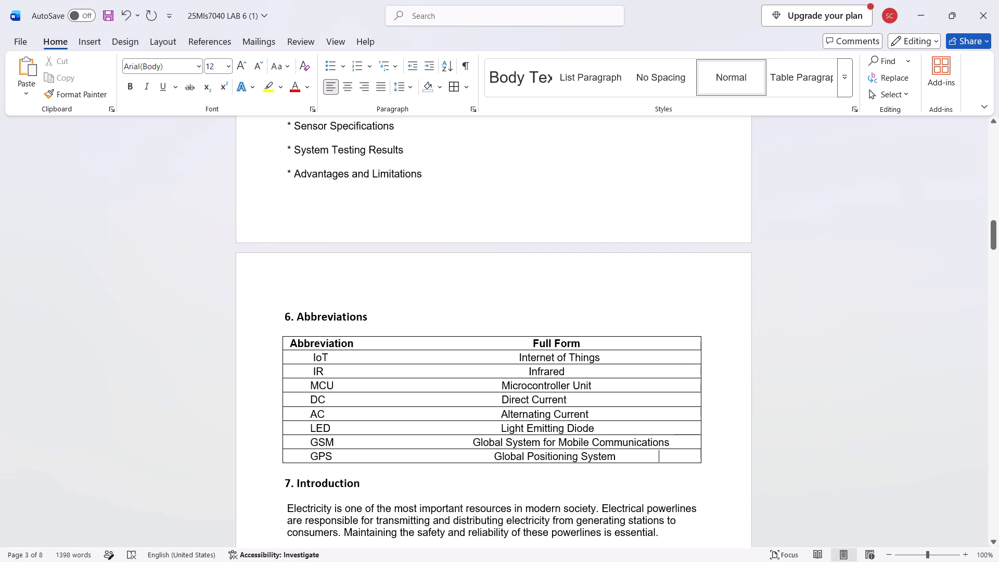
Make the "### 5\. List of Tables" heading line bold.
scroll(474, 238, "up", 1)
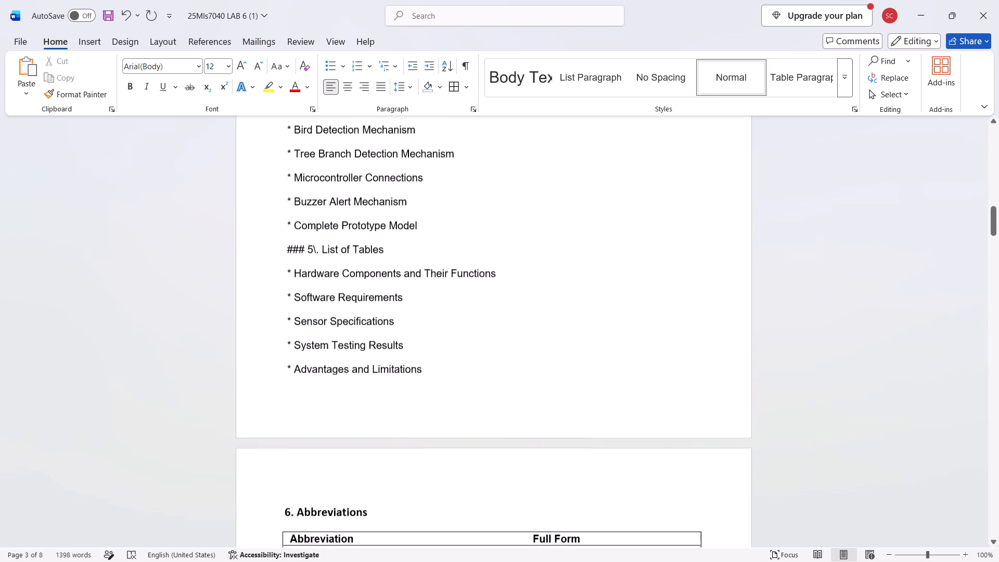
left_click_drag(400, 254, 285, 247)
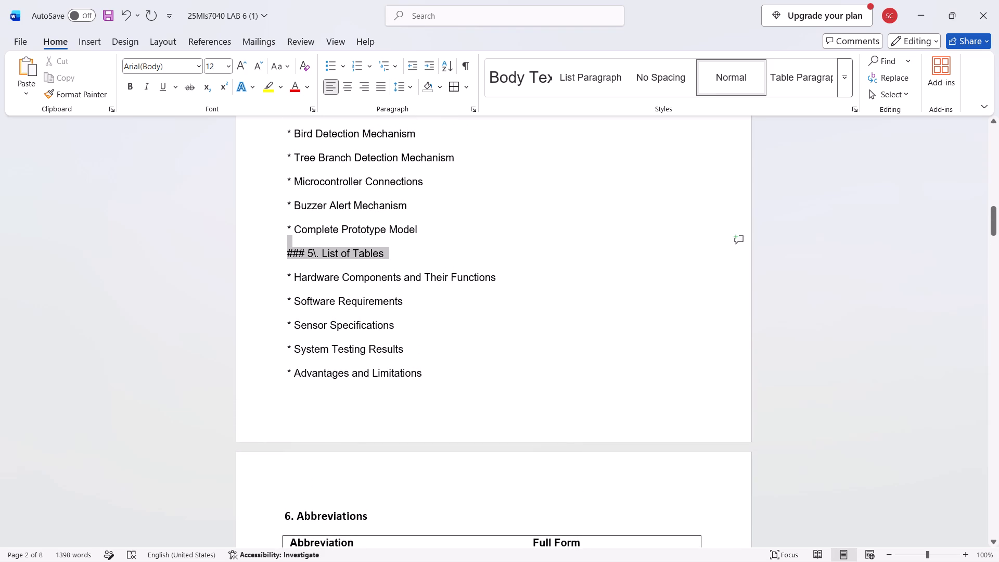
left_click_drag(285, 247, 285, 252)
left_click_drag(298, 233, 352, 213)
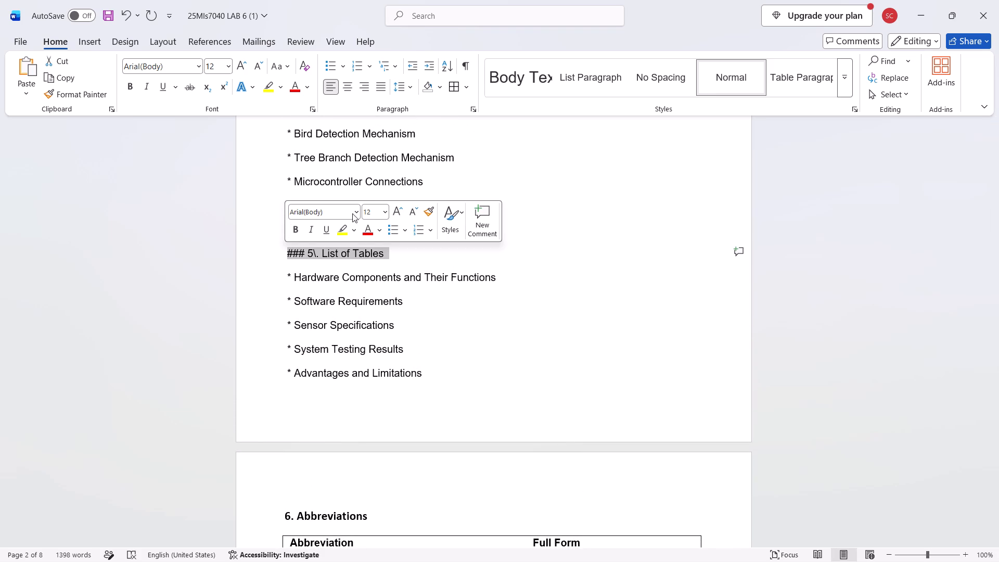
left_click_drag(352, 213, 292, 229)
left_click(292, 229)
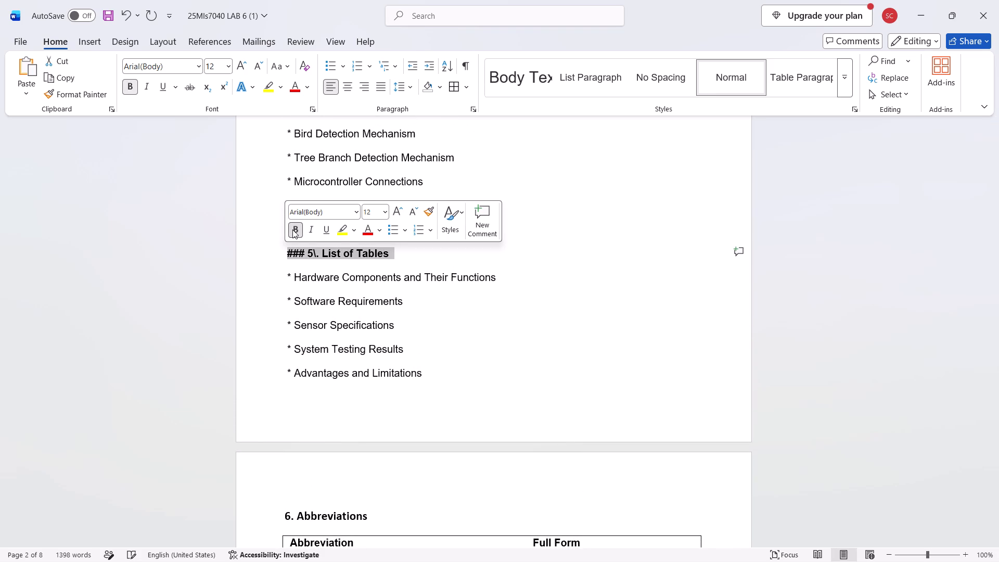
left_click(294, 229)
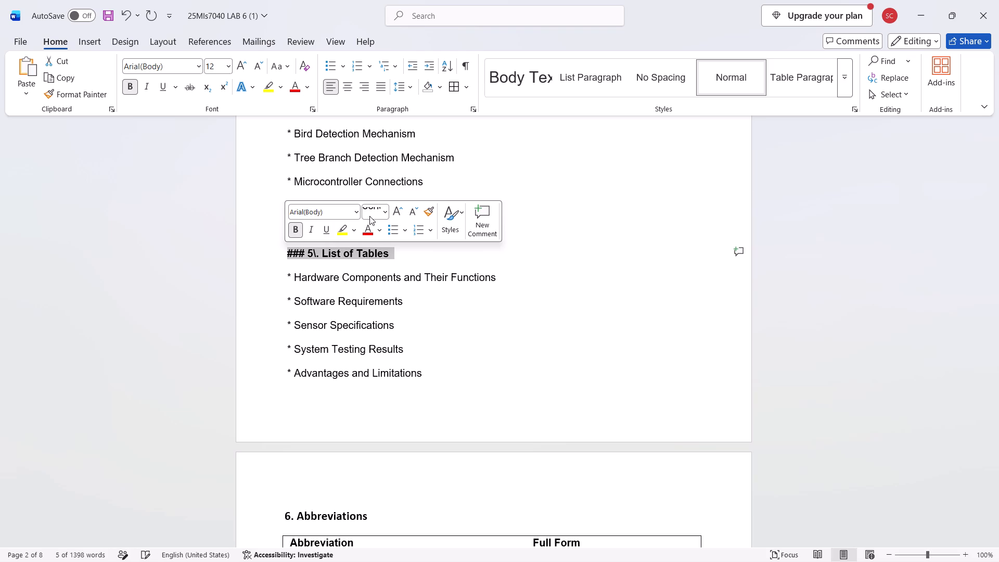
Set the "### 5\. List of Tables" heading to 14-point Calibri (Body).
double_click(372, 212)
key("BackSpace")
key("4")
key("Return")
left_click(357, 213)
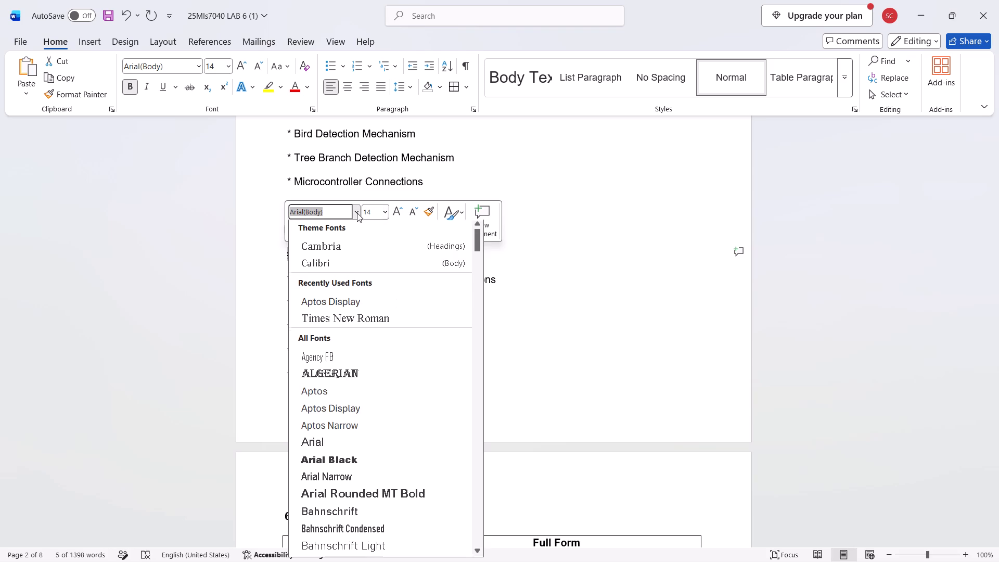
left_click(358, 264)
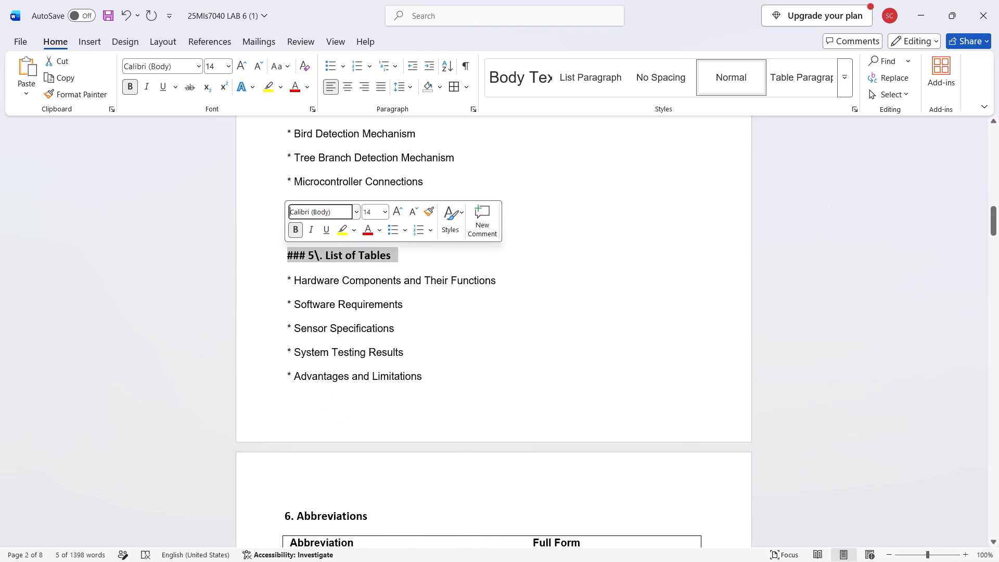
Remove the backslash, the "###" marks and the leading spaces so the heading reads "5. List of Tables".
left_click(409, 263)
key("Up")
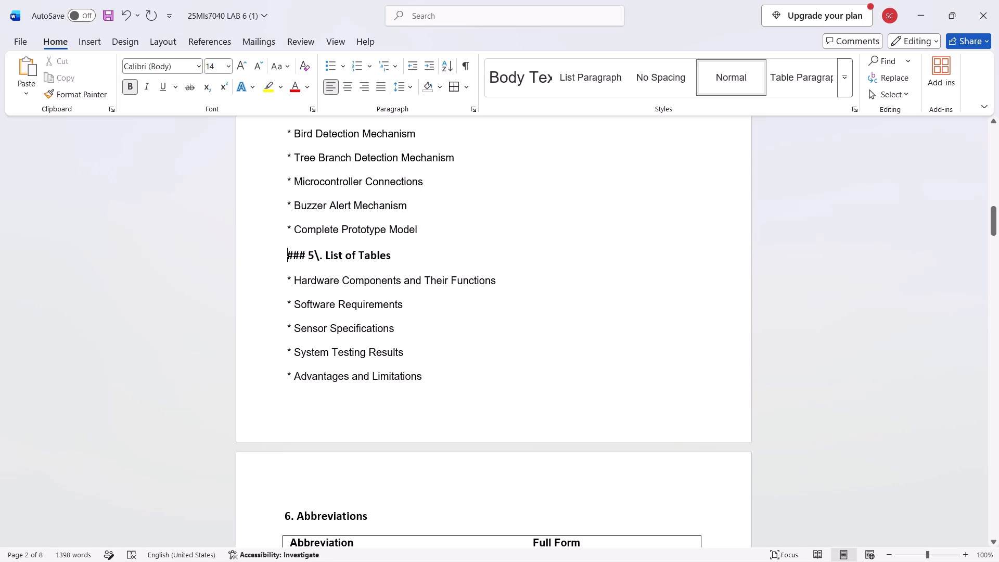
key("Right")
key("Right")
key("Right")
key("Right")
key("Right")
key("Right")
key("BackSpace")
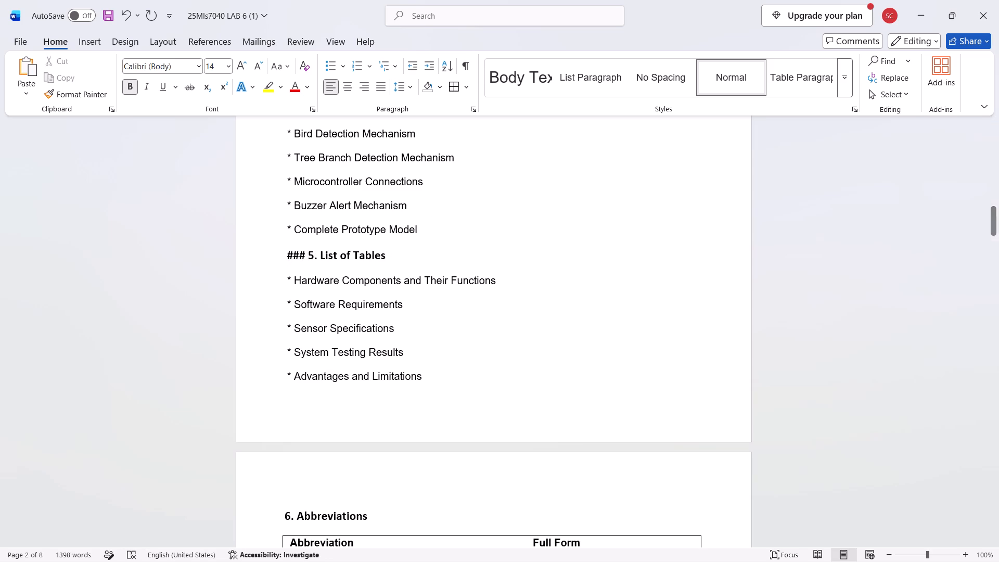
key("Left")
key("BackSpace")
key("BackSpace")
key("BackSpace")
key("BackSpace")
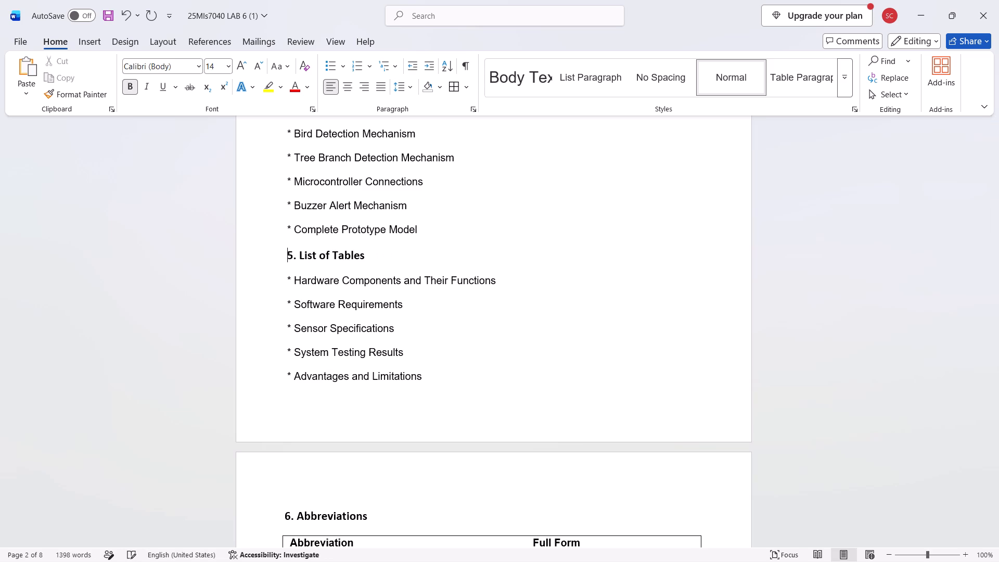
key("BackSpace")
Format the "### 4\. List of Figures" heading as bold 14-point Calibri (Body).
key("Up")
key("Up")
key("Up")
key("Up")
key("Up")
key("Up")
key("Up")
key("Up")
key("Up")
key("Up")
key("Up")
key("Up")
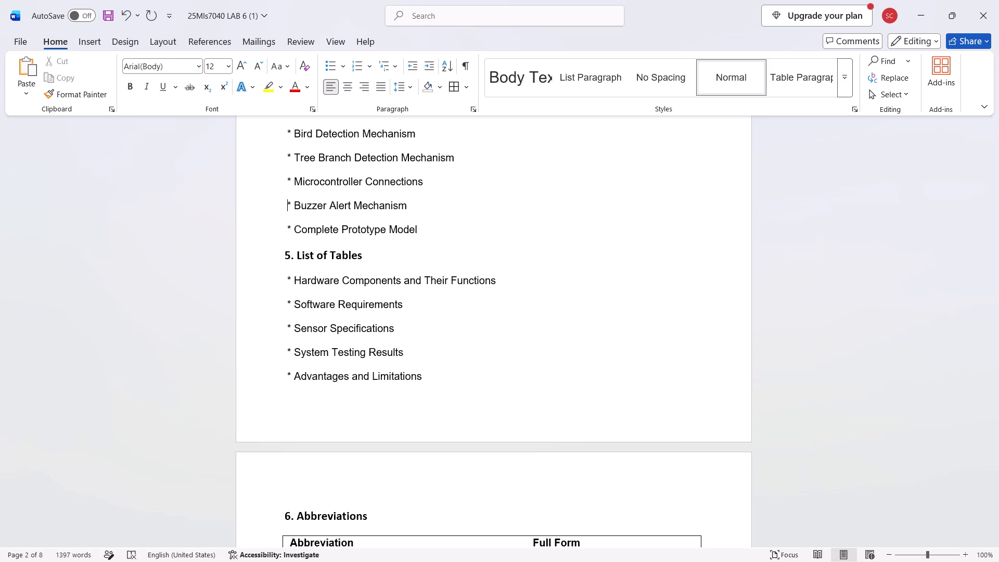
key("Up")
key("Up")
key("Up")
key("Up")
key("Up")
key("Up")
key("Up")
key("Up")
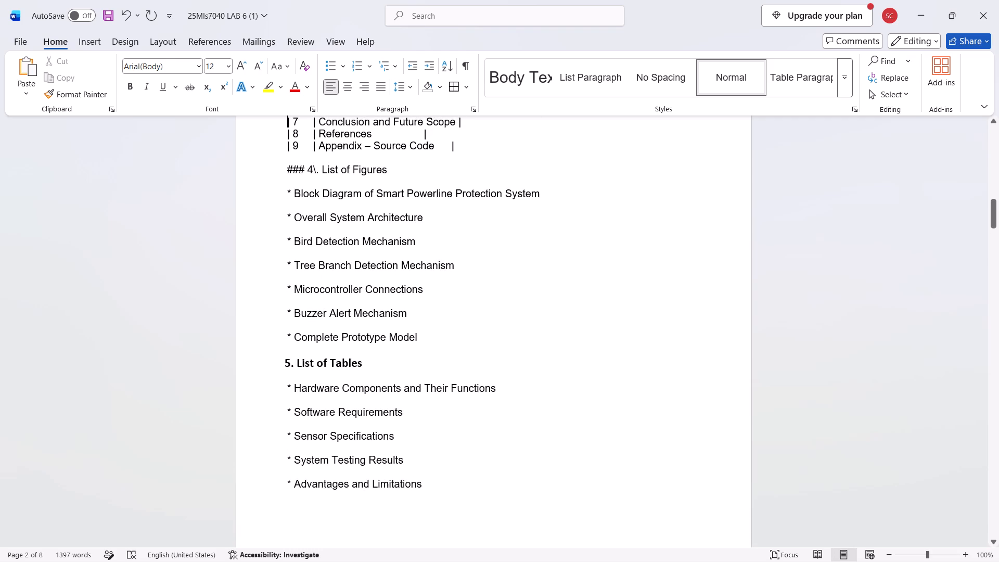
left_click_drag(417, 167, 281, 171)
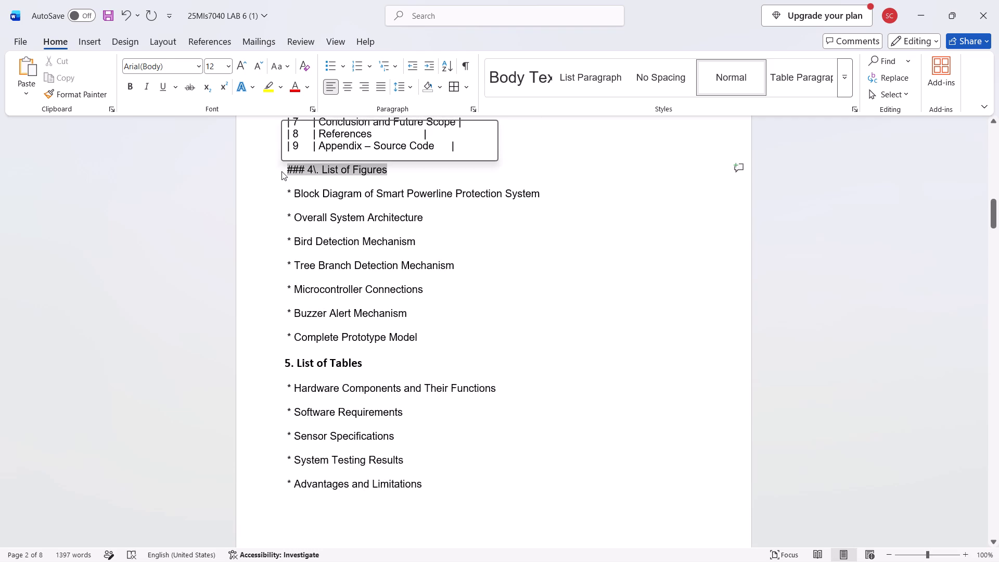
left_click(294, 149)
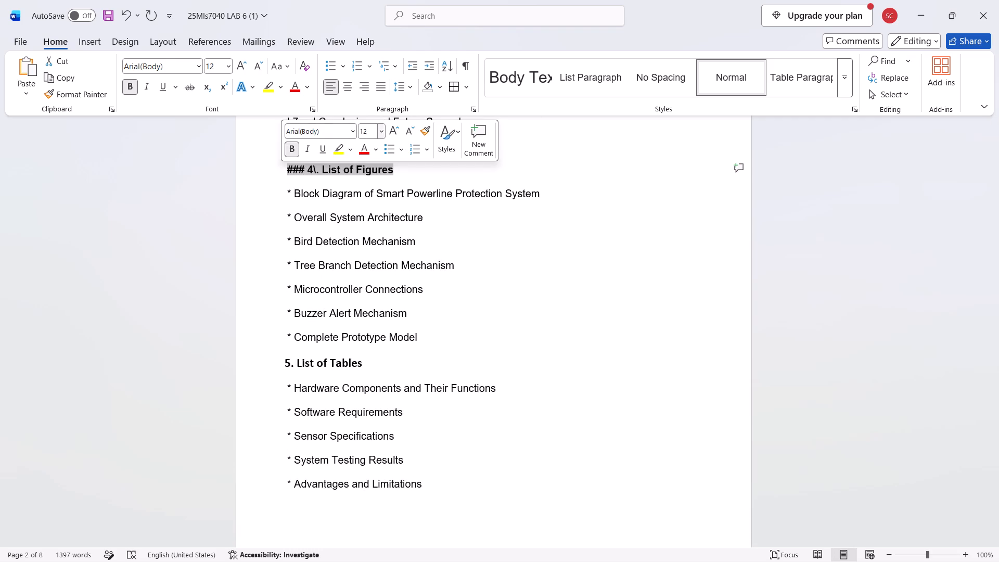
double_click(372, 132)
key("BackSpace")
key("4")
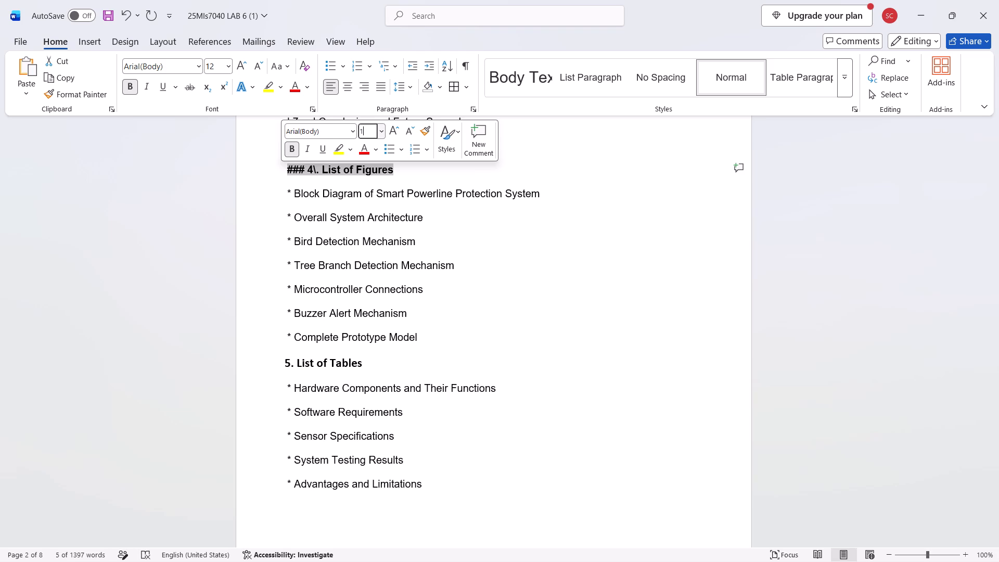
key("Return")
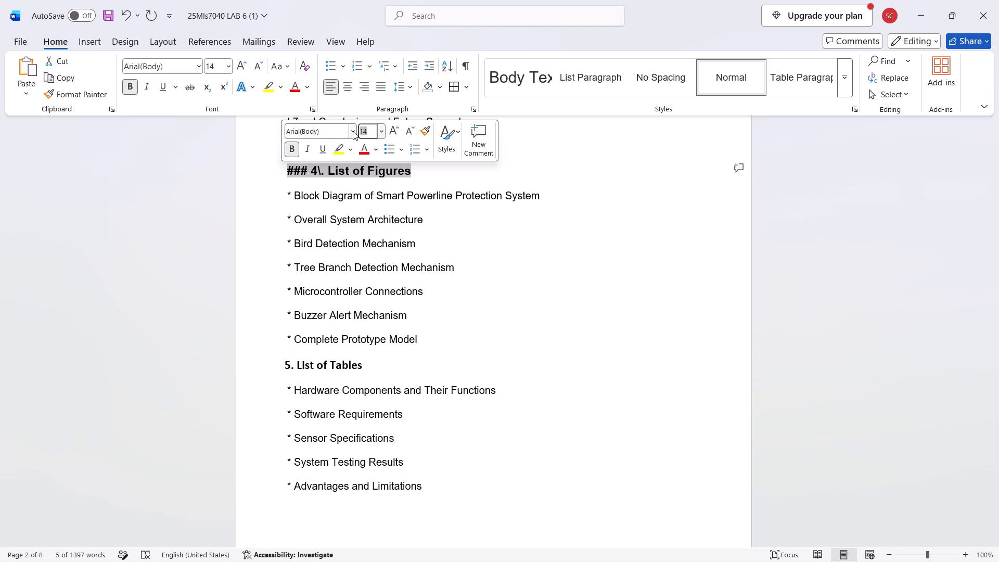
left_click(353, 131)
left_click(350, 186)
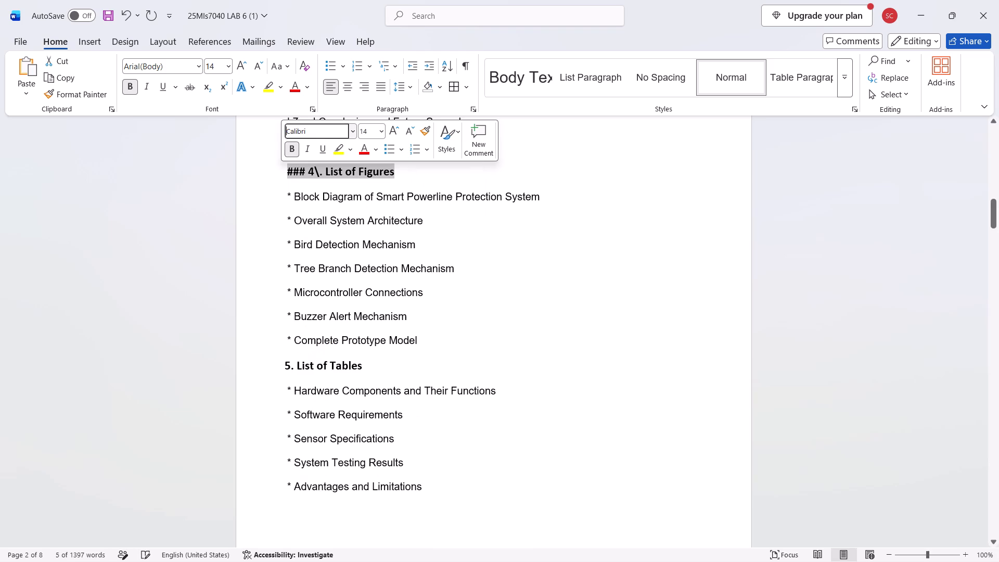
Remove the backslash, the "###" marks and the leading spaces so the heading reads "4. List of Figures".
left_click(319, 166)
key("BackSpace")
key("Left")
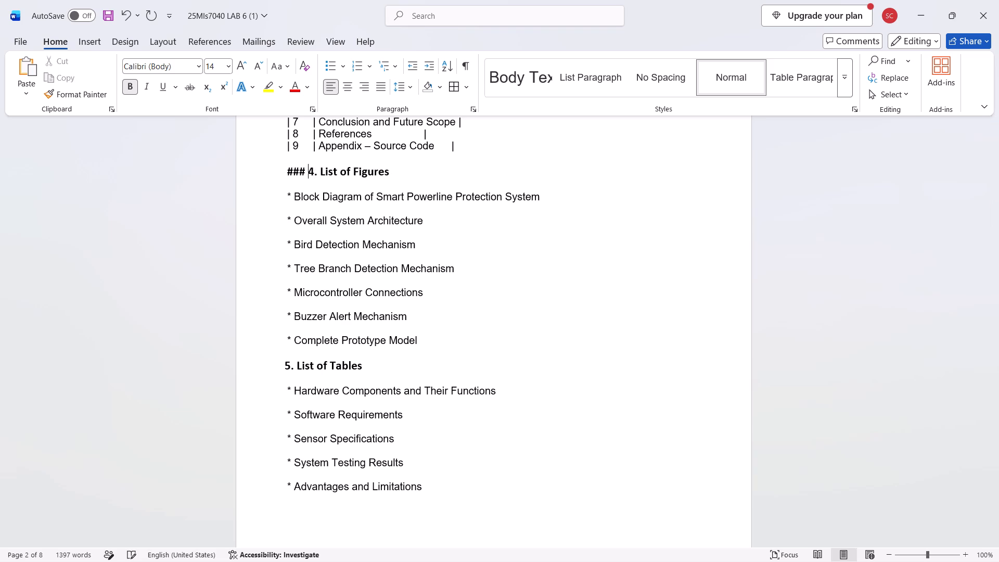
key("BackSpace")
key("BackSpace")
key("BackSpace")
key("BackSpace")
key("BackSpace")
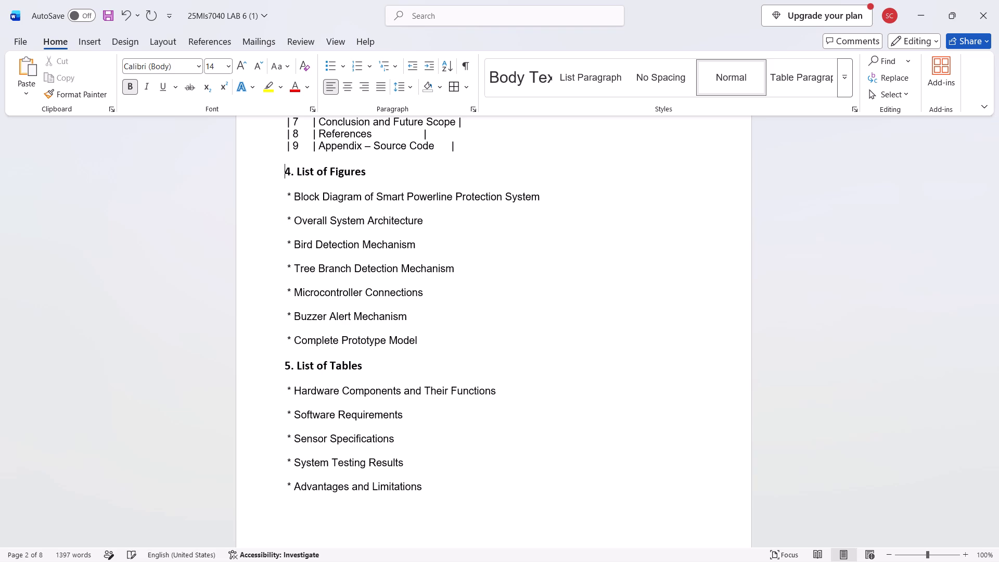
Format the "### 3\. Index" heading as bold 14-point Calibri (Body).
scroll(319, 166, "up", 1)
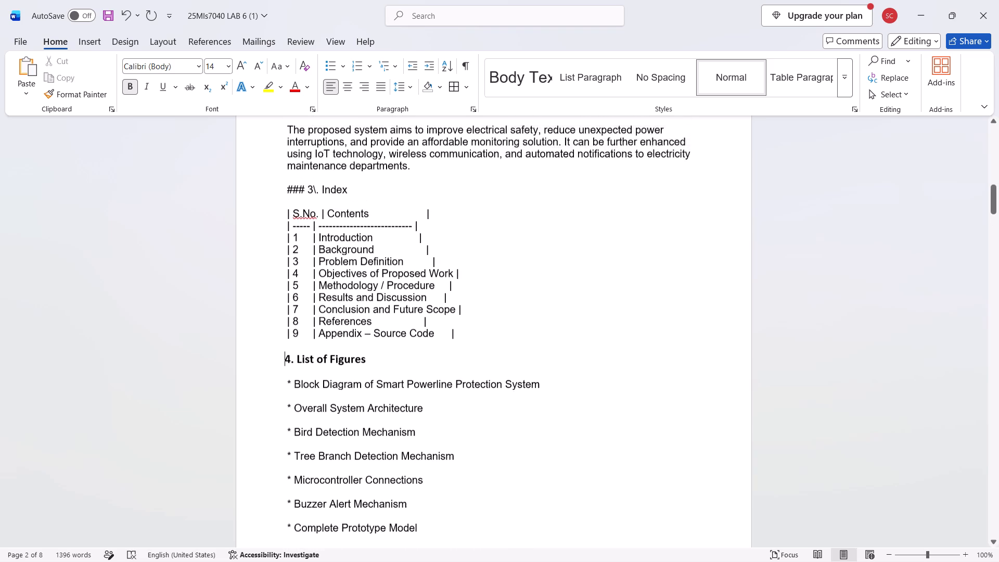
left_click_drag(354, 215, 287, 218)
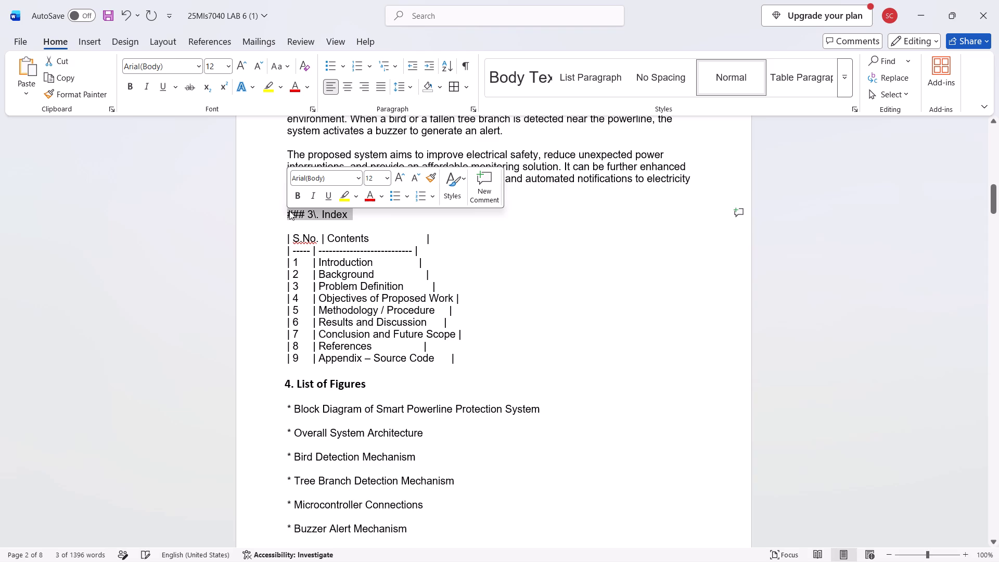
left_click(293, 197)
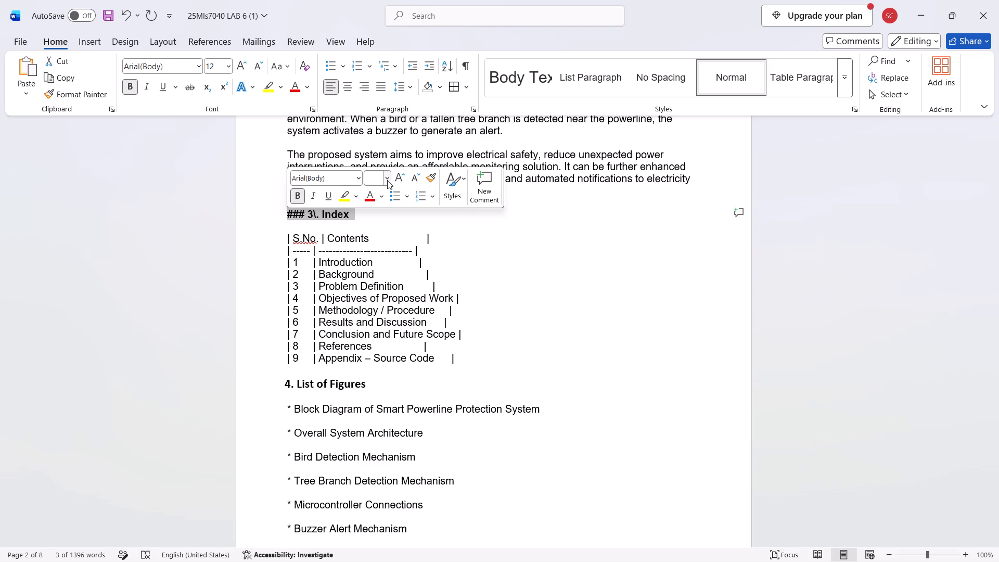
left_click(379, 179)
left_click(379, 179)
key("BackSpace")
key("4")
key("Return")
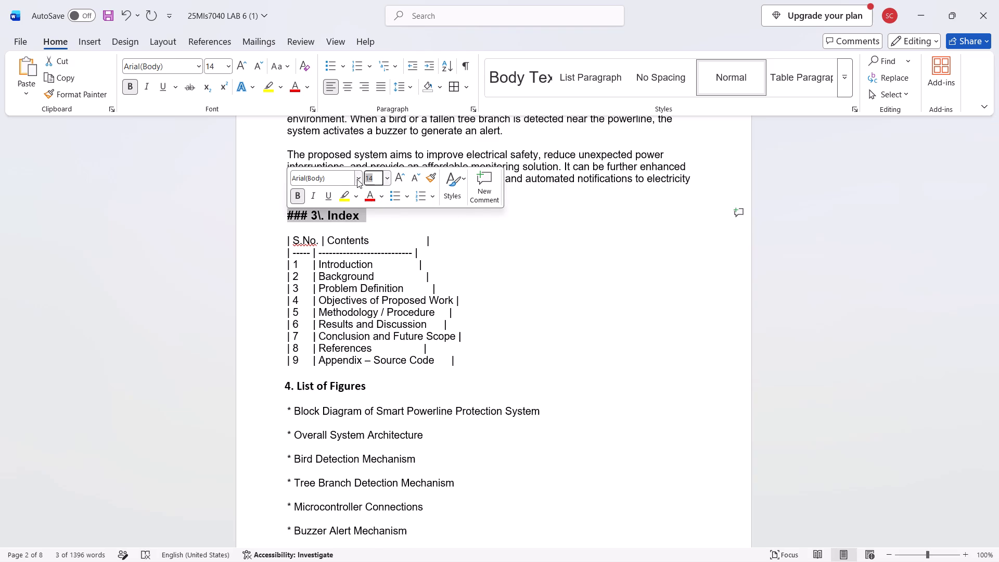
left_click(357, 179)
left_click(352, 233)
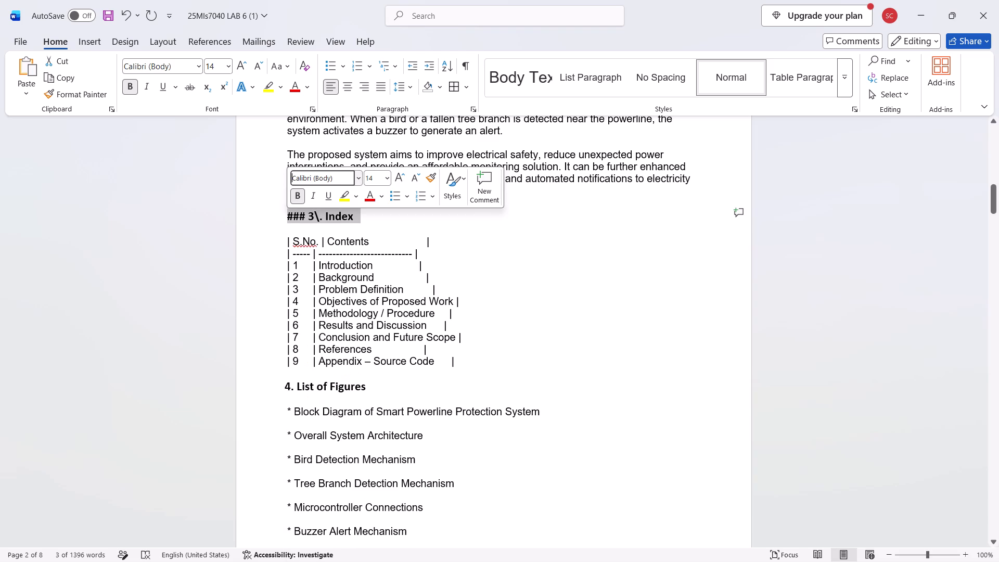
Strip the backslash and "###" marks to leave "3. Index", and remove the blank line above that heading.
left_click(323, 219)
key("Left")
key("BackSpace")
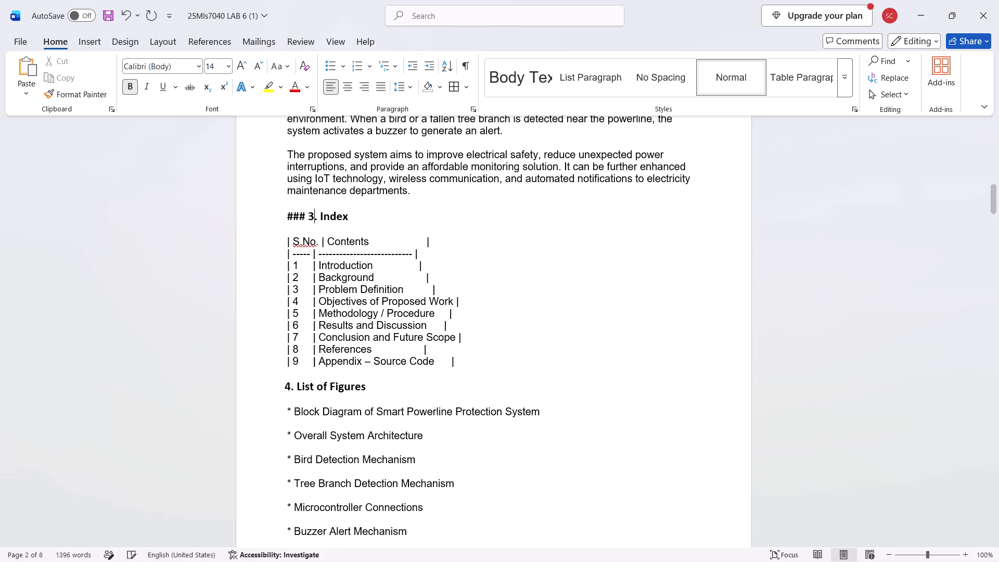
key("Left")
key("BackSpace")
key("BackSpace")
key("BackSpace")
key("BackSpace")
key("BackSpace")
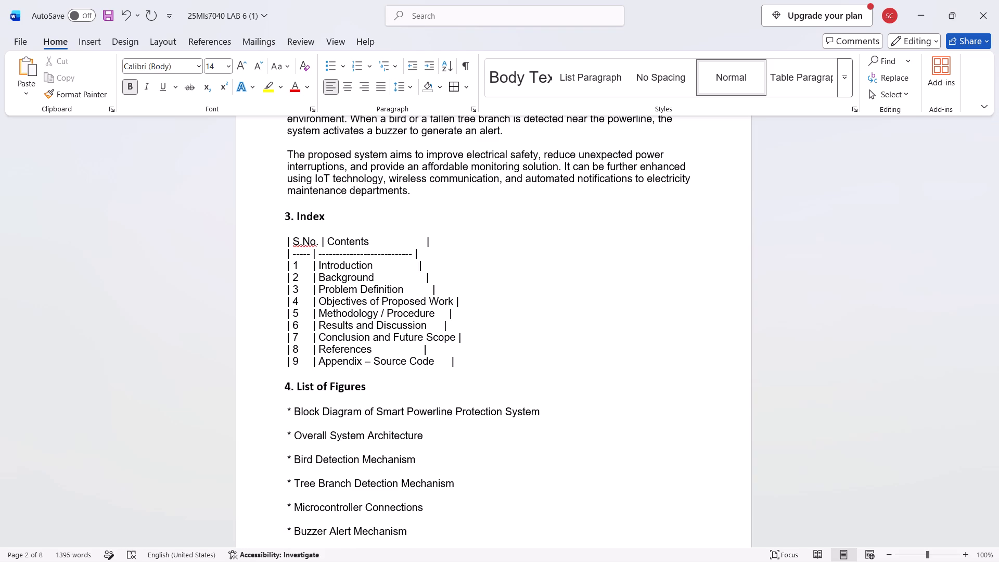
key("BackSpace")
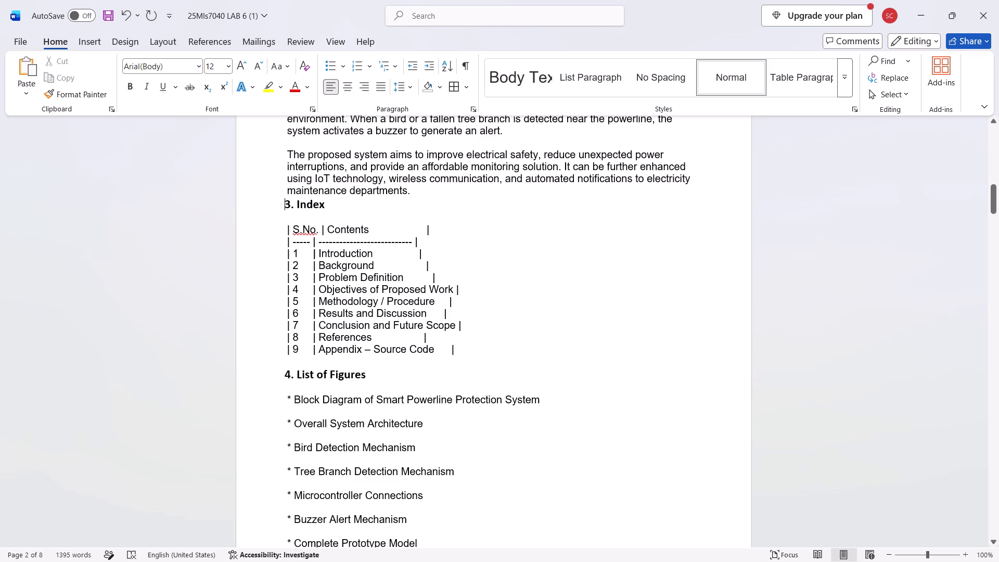
Delete the trailing vertical bars from the "Contents" header row and the dashed divider row of the Index list.
left_click(437, 231)
key("BackSpace")
key("Down")
key("BackSpace")
Delete the trailing vertical bars after "Introduction" and "Background" in rows 1 and 2 of the Index list.
key("Down")
key("Right")
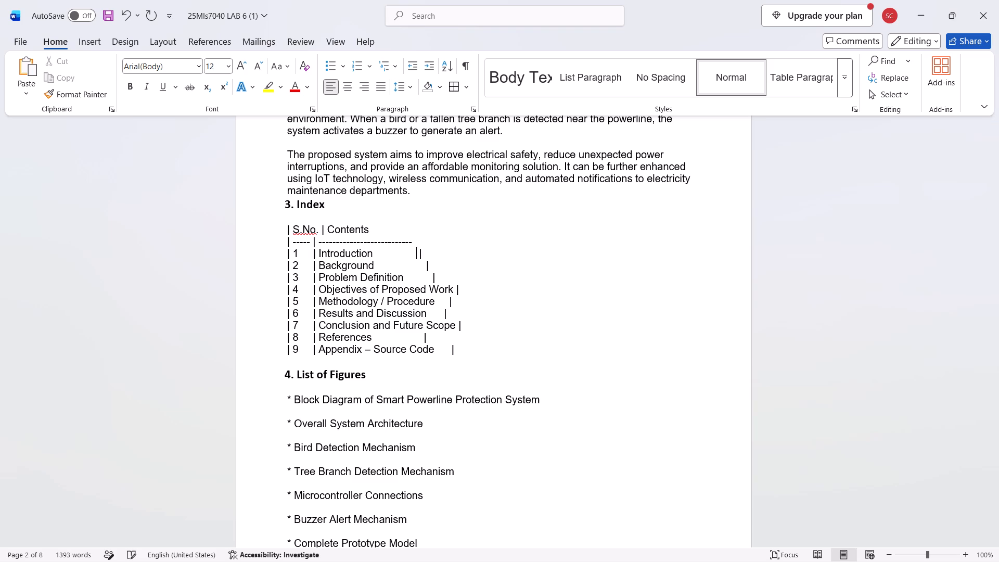
key("Right")
key("BackSpace")
key("Down")
key("Right")
key("Right")
key("Right")
key("BackSpace")
Delete the trailing vertical bar after "Problem Definition" in row 3, keeping row 4 on its own line.
key("Down")
key("Right")
key("Right")
key("Right")
key("Right")
key("BackSpace")
key("Left")
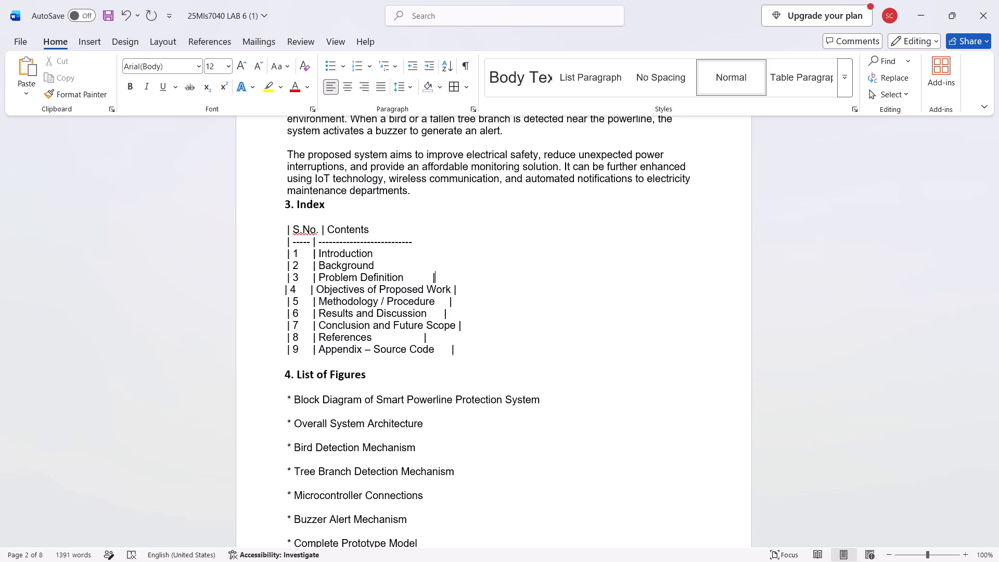
key("Right")
key("BackSpace")
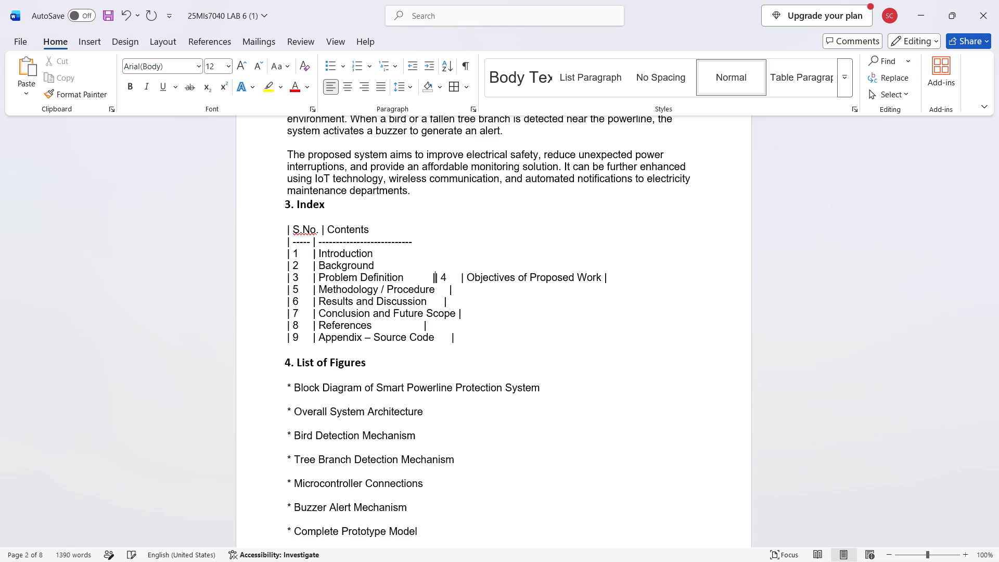
key("Return")
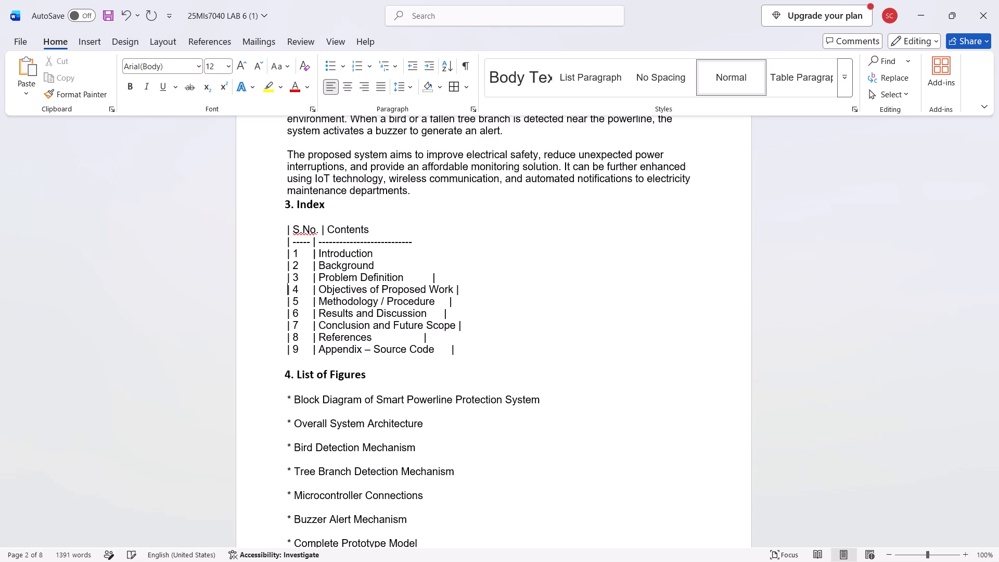
key("Left")
key("BackSpace")
Delete the trailing vertical bars after the titles in rows 4, 5 and 6 of the Index list.
key("Down")
key("Right")
key("Right")
key("Right")
key("Right")
key("Right")
key("Right")
key("BackSpace")
key("Down")
key("BackSpace")
key("Down")
key("BackSpace")
Delete the trailing vertical bars after the titles in rows 7, 8 and 9 of the Index list.
key("Down")
key("Right")
key("Right")
key("Right")
key("Right")
key("BackSpace")
key("Down")
key("BackSpace")
key("Down")
key("Right")
key("Right")
key("Right")
key("Right")
key("Right")
key("Right")
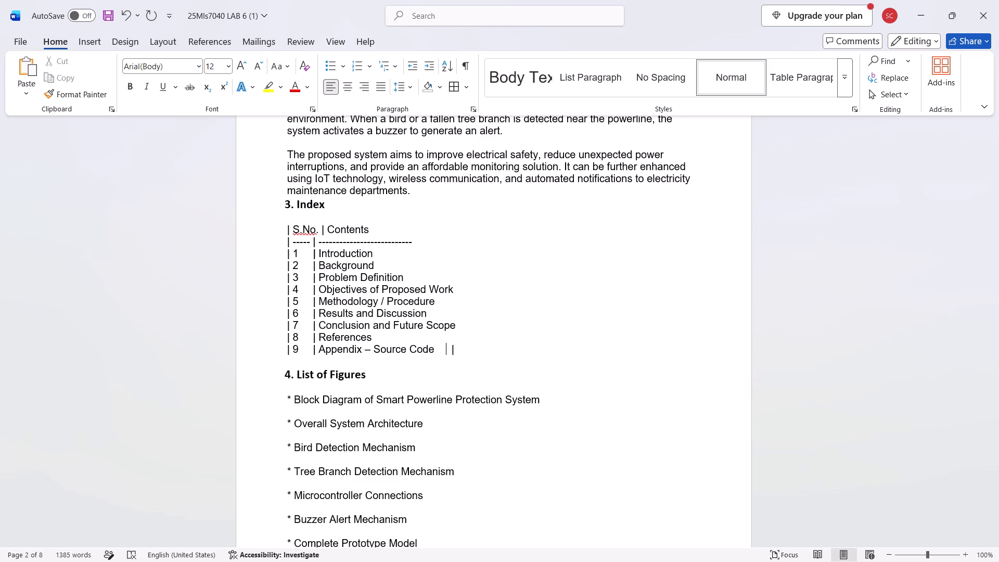
key("Right")
key("Right")
key("Right")
key("BackSpace")
Delete the vertical bar between the number 9 and "Appendix – Source Code" in the Index list.
key("Left")
key("Left")
key("Left")
key("Left")
key("Left")
key("Left")
key("Left")
key("Left")
key("Left")
key("Left")
key("Left")
key("Left")
key("Left")
key("Left")
key("Left")
key("Left")
key("Left")
key("Left")
key("Left")
key("Left")
key("BackSpace")
Delete the vertical bars between number and title in rows 8, 7, 6 and 5 of the Index list.
key("Up")
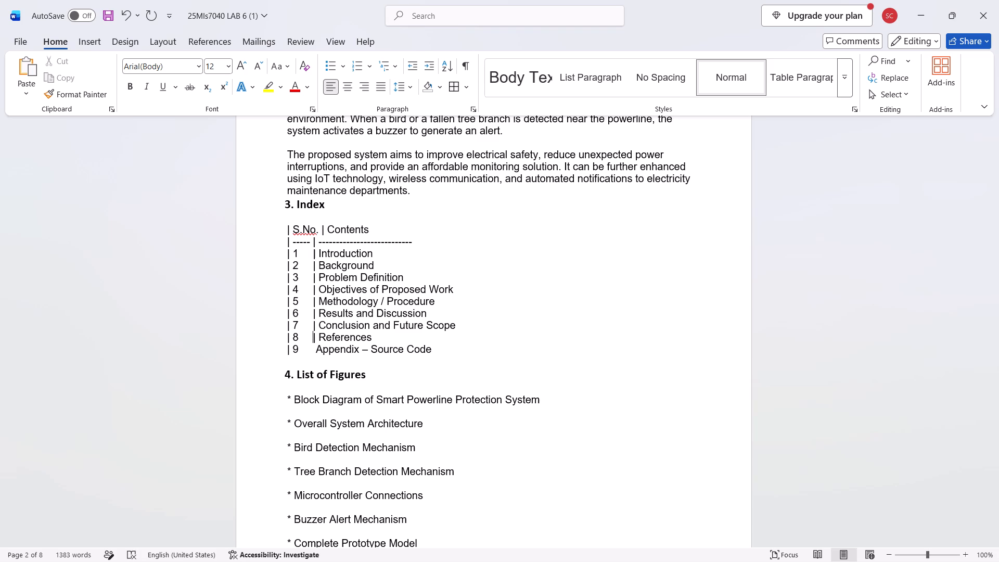
key("Right")
key("BackSpace")
key("Up")
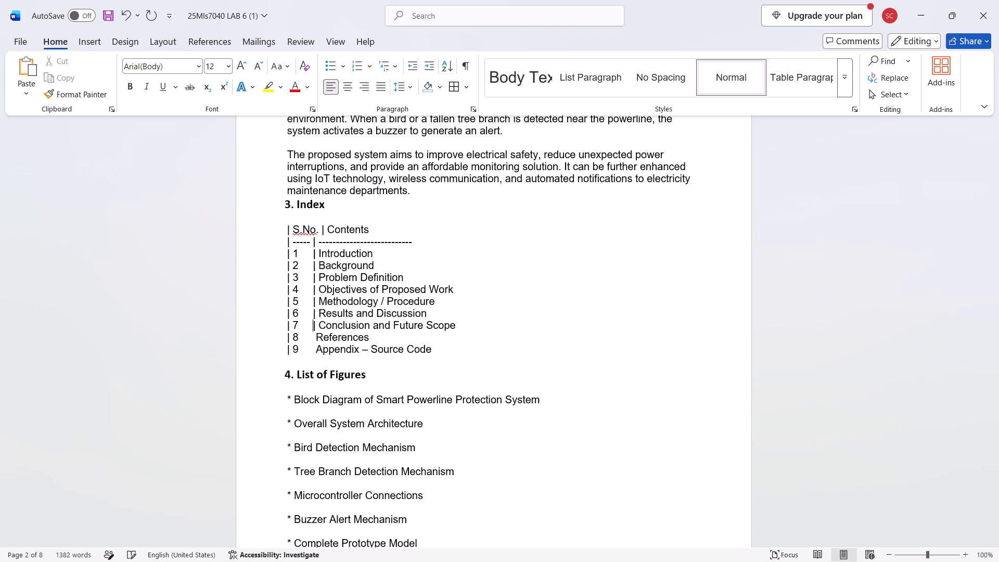
key("Right")
key("BackSpace")
key("Up")
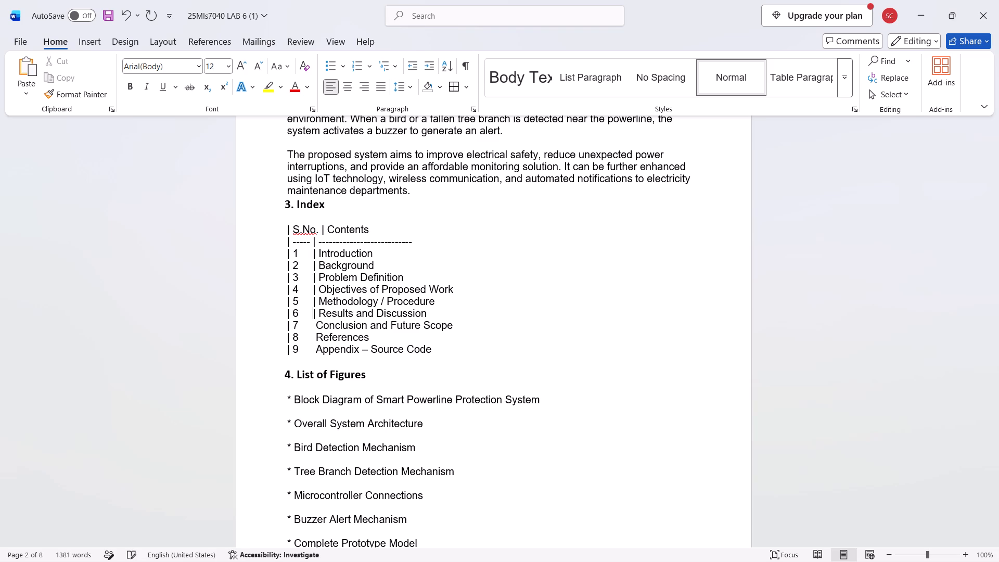
key("Right")
key("BackSpace")
key("Up")
key("Right")
key("BackSpace")
Delete the vertical bars between number and title in rows 4, 3, 2 and 1 of the Index list.
key("Up")
key("Right")
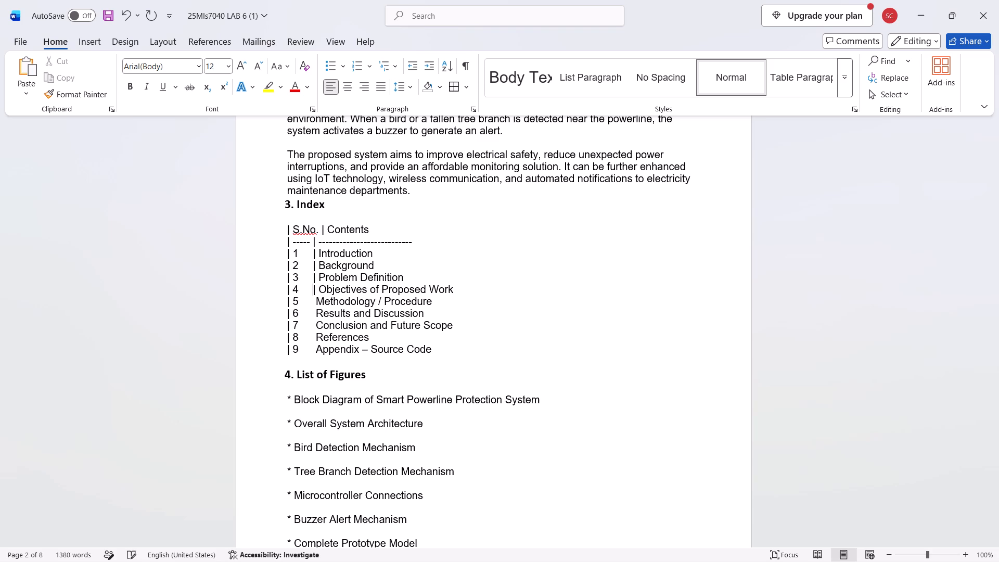
key("BackSpace")
key("Up")
key("Right")
key("BackSpace")
key("Up")
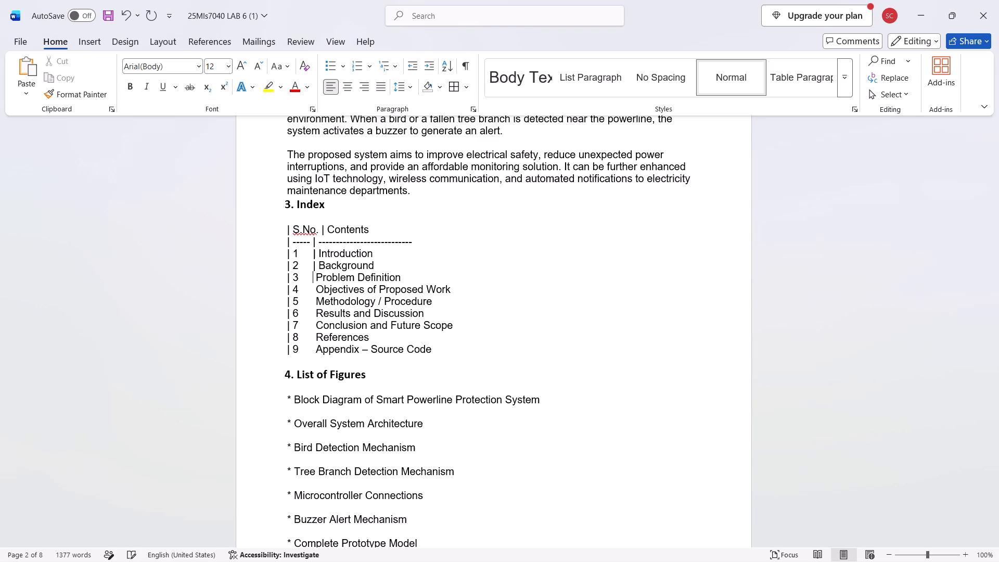
key("Right")
key("BackSpace")
key("Up")
key("Right")
key("BackSpace")
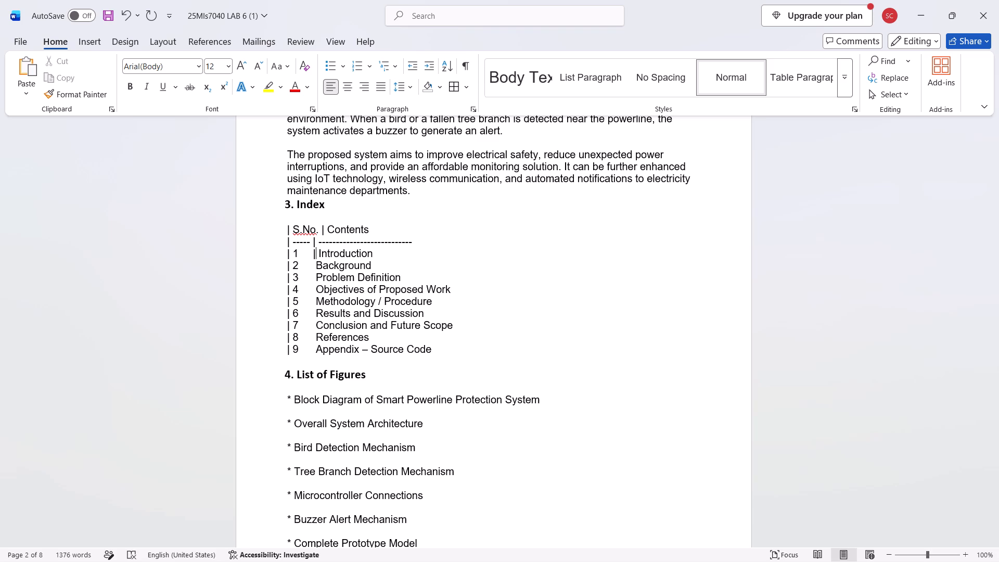
Delete the middle vertical bars from the Index list's dashed divider row and from between "S.No." and "Contents".
key("Up")
key("Right")
key("BackSpace")
key("Up")
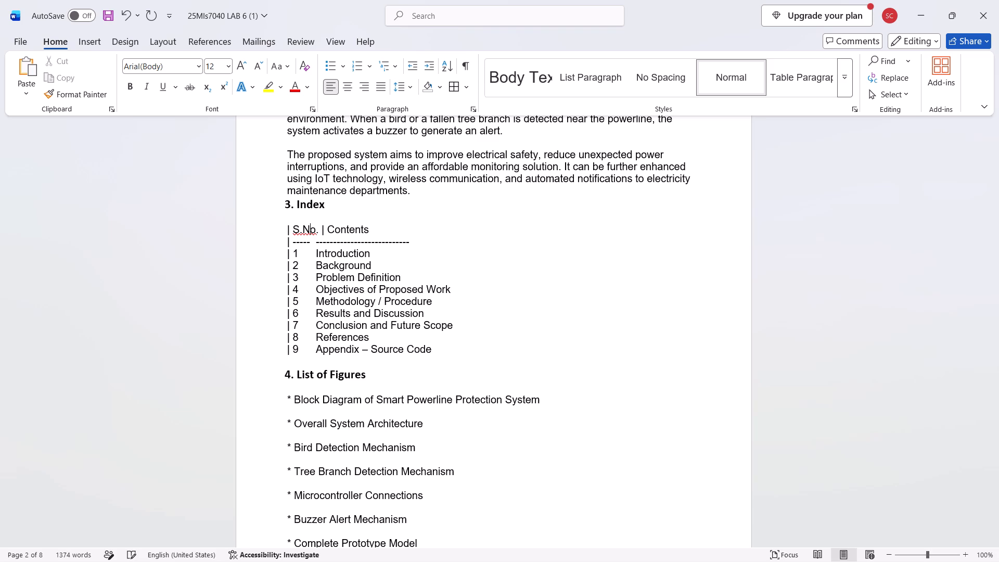
key("Right")
key("Right")
key("Right")
key("Right")
key("BackSpace")
Delete the leading vertical bars before "S.No." and before the dashed divider row.
key("Left")
key("Left")
key("Left")
key("Left")
key("Left")
key("Left")
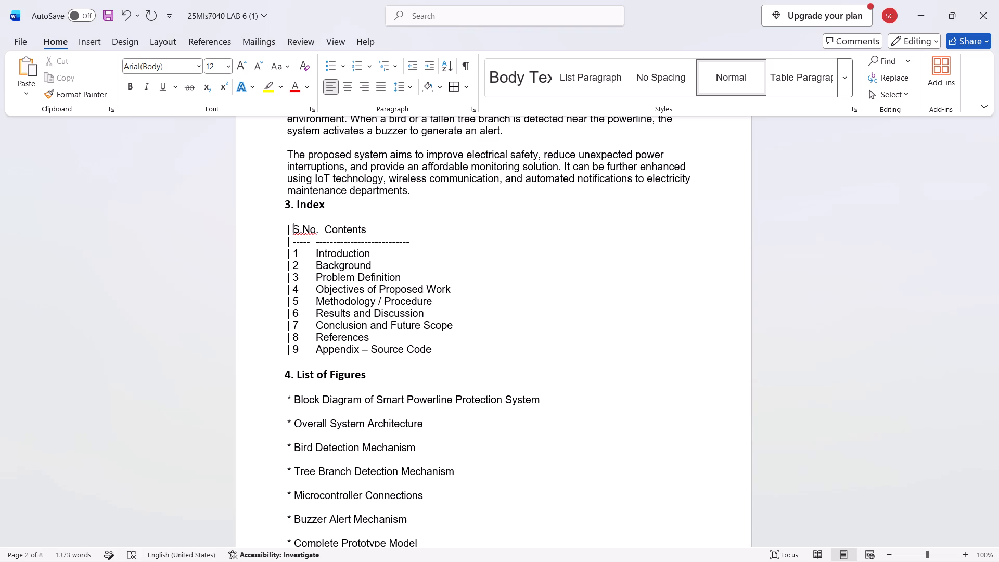
key("Left")
key("BackSpace")
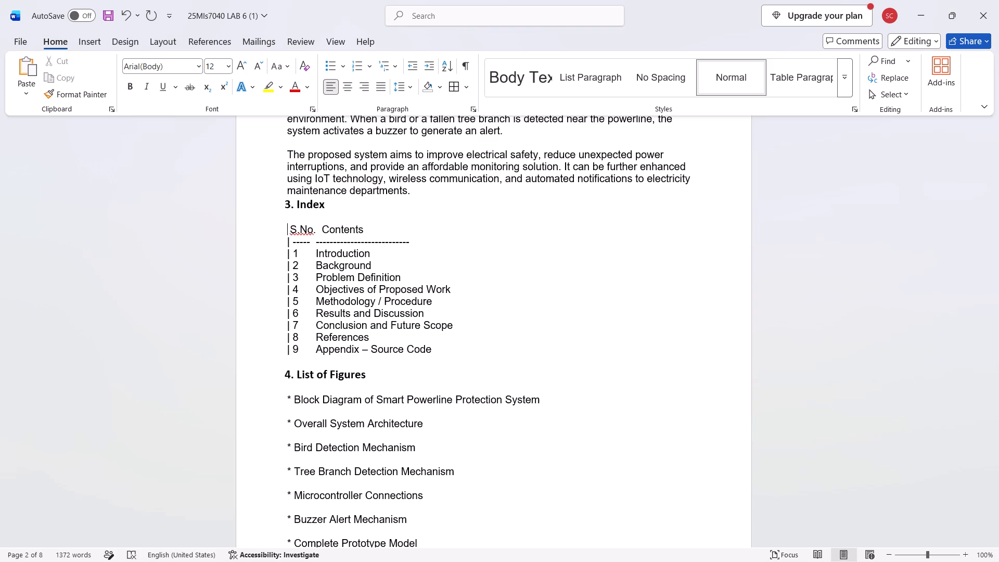
key("Down")
key("Right")
key("BackSpace")
Delete the leading vertical bars before the numbers 1 to 5 in the Index list.
key("Down")
key("Right")
key("BackSpace")
key("Down")
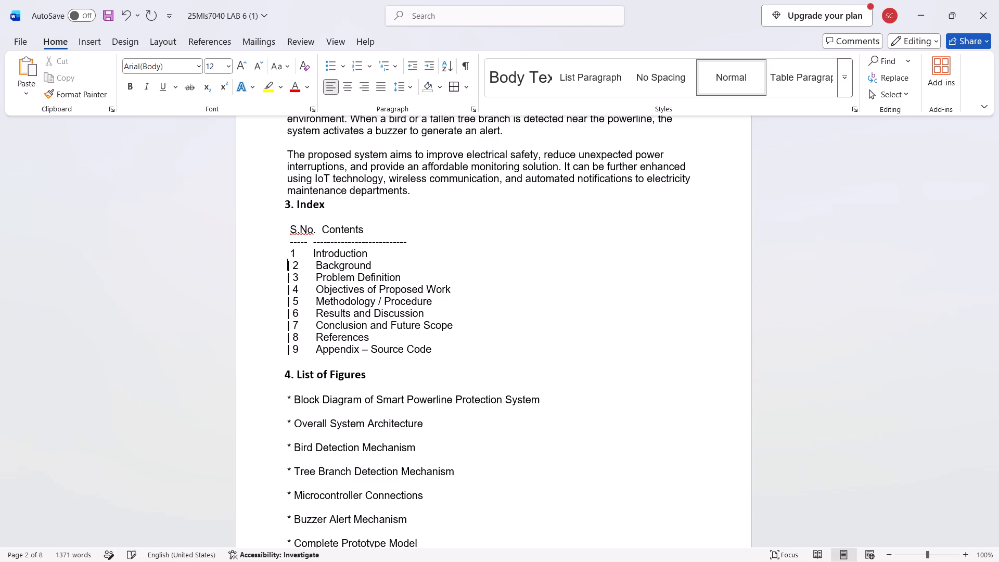
key("Right")
key("BackSpace")
key("Down")
key("Right")
key("BackSpace")
key("Down")
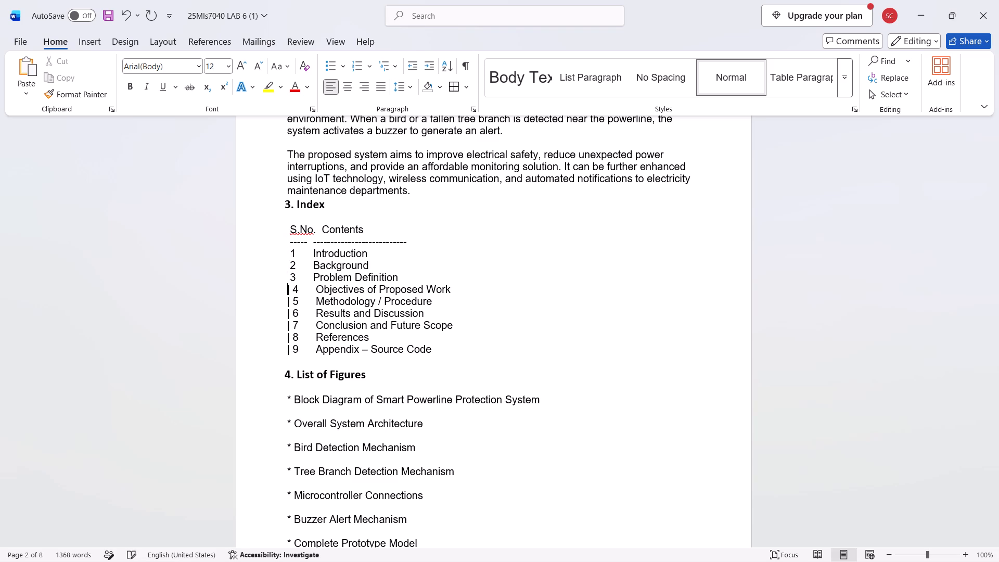
key("Right")
key("BackSpace")
key("Down")
key("Right")
key("BackSpace")
Delete the leading vertical bars before the numbers 6 to 9 in the Index list.
key("Down")
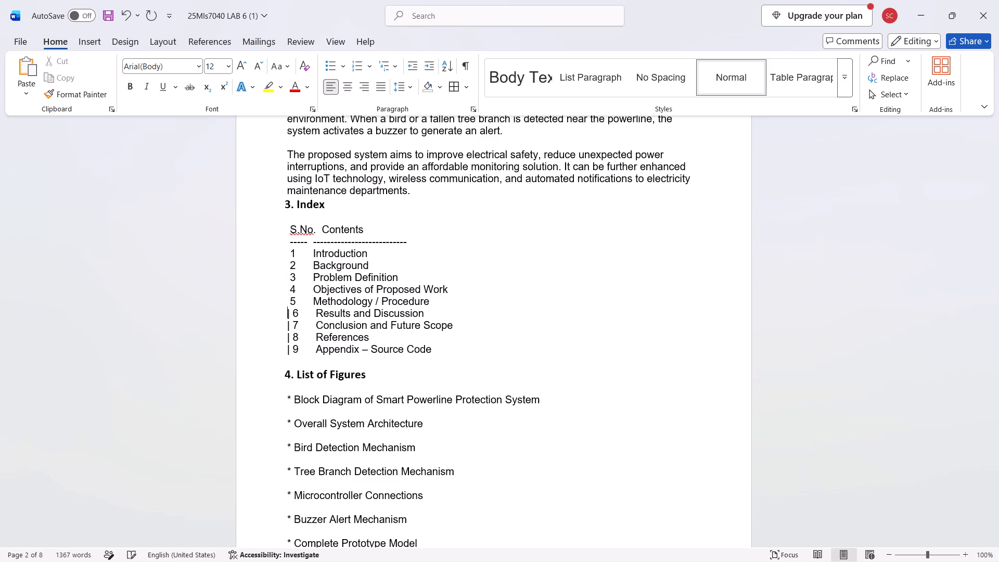
key("Right")
key("BackSpace")
key("Down")
key("Right")
key("BackSpace")
key("Down")
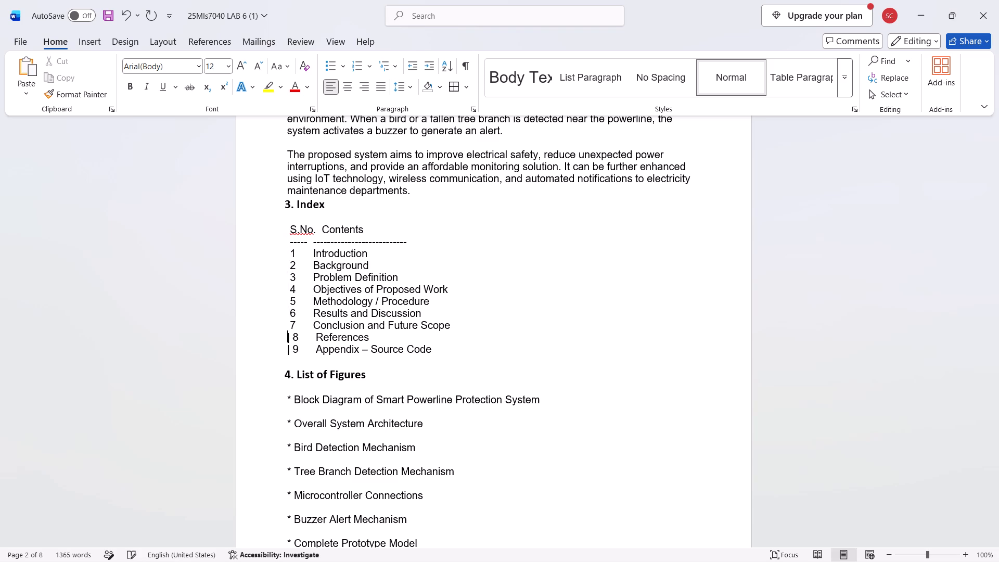
key("Right")
key("BackSpace")
key("Down")
key("Right")
key("BackSpace")
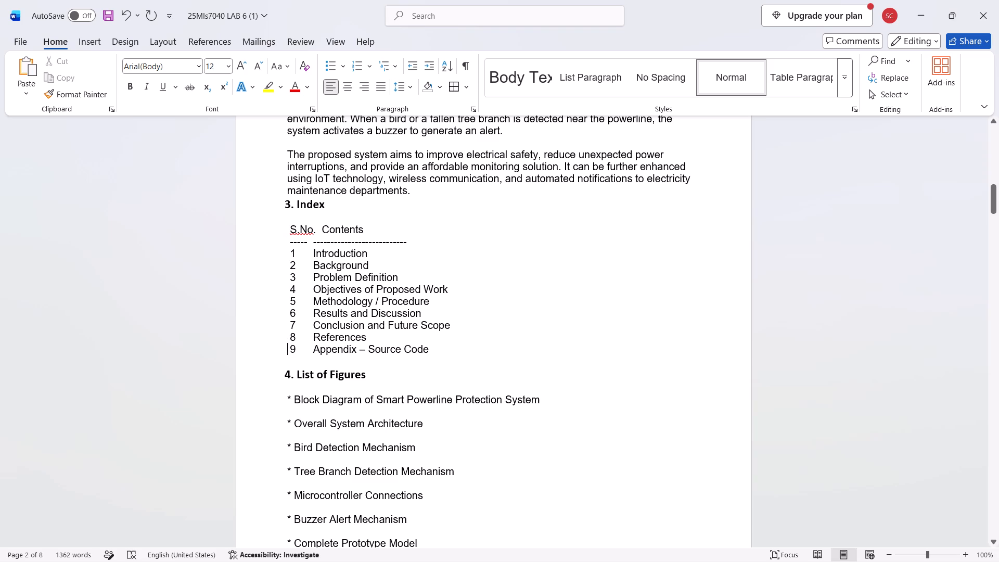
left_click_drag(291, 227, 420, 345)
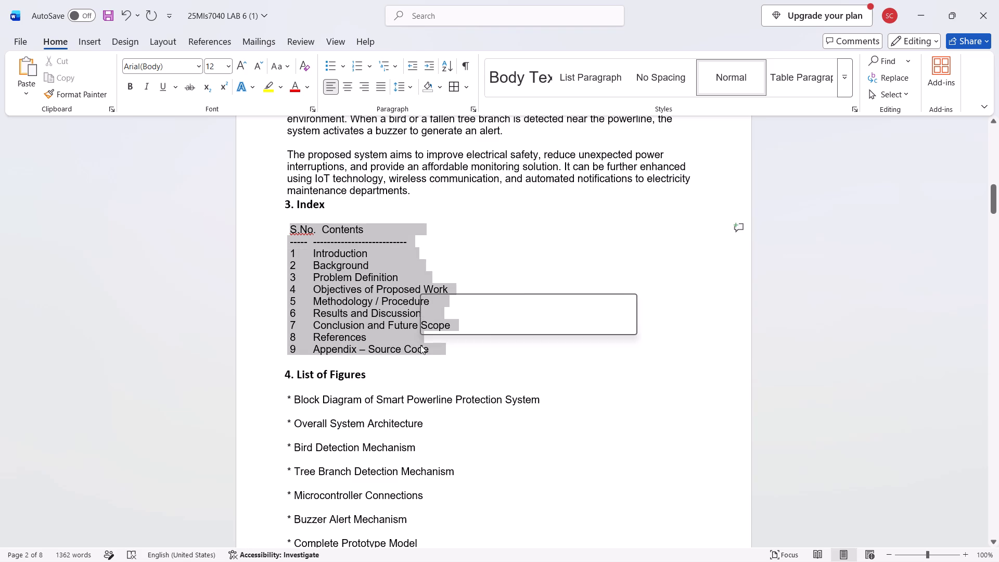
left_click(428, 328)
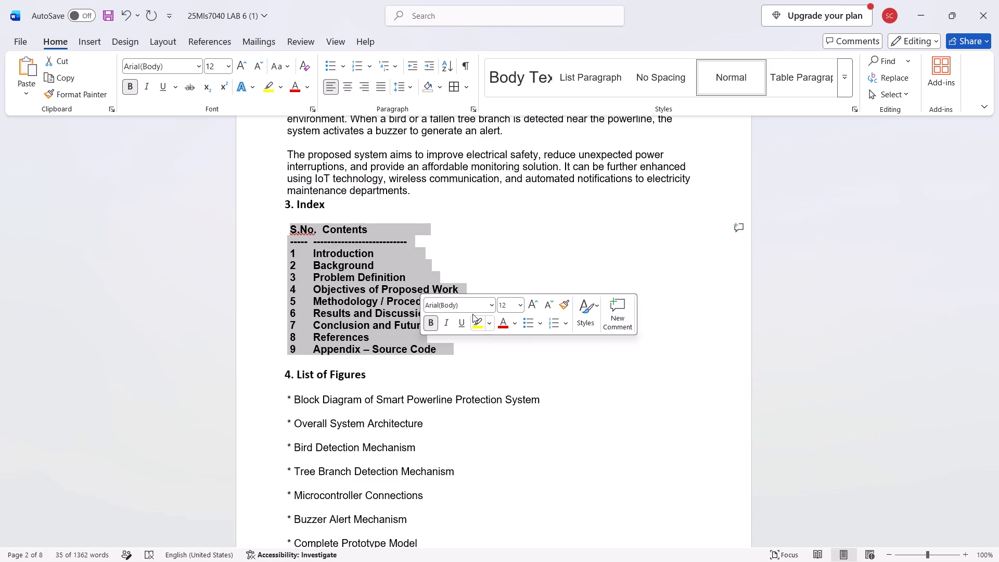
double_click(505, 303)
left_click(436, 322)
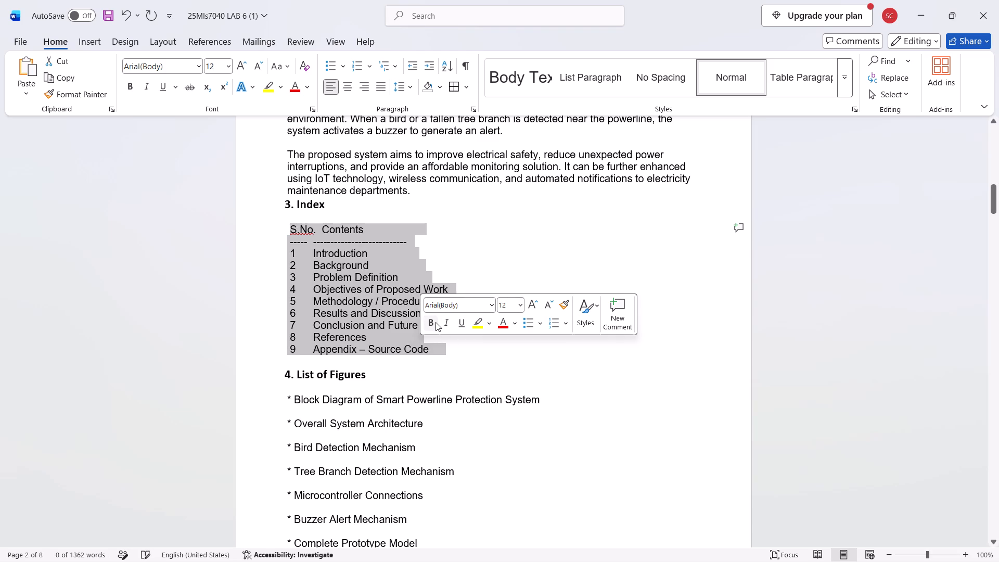
Make the "S.No. Contents" header row of the Index list bold.
left_click(388, 224)
left_click_drag(388, 224, 378, 224)
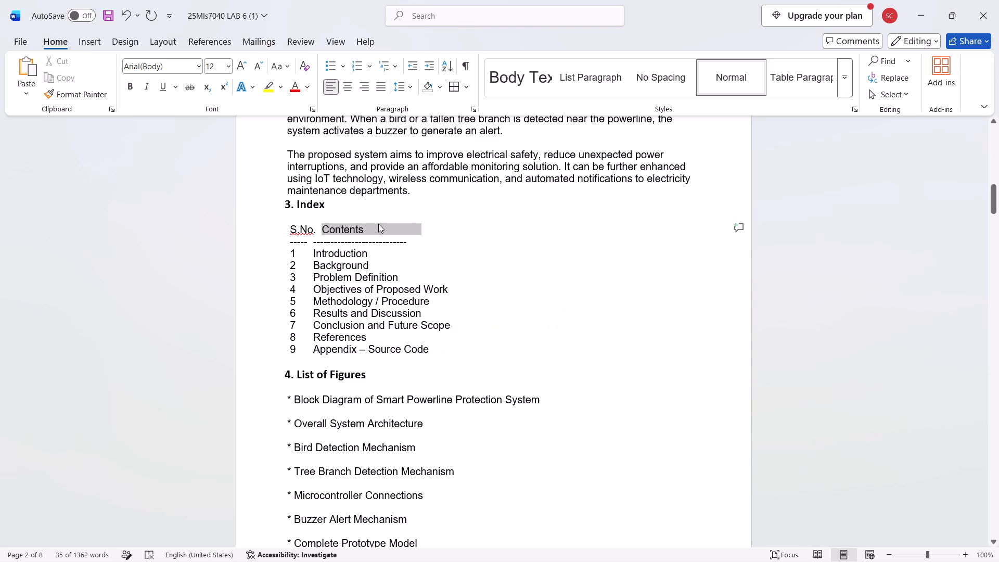
left_click_drag(378, 224, 293, 225)
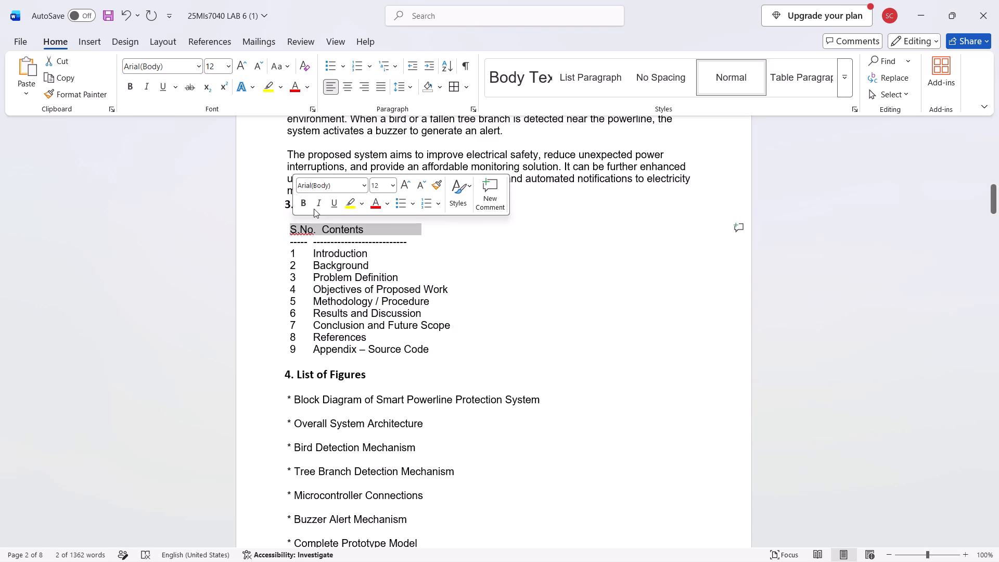
left_click(308, 202)
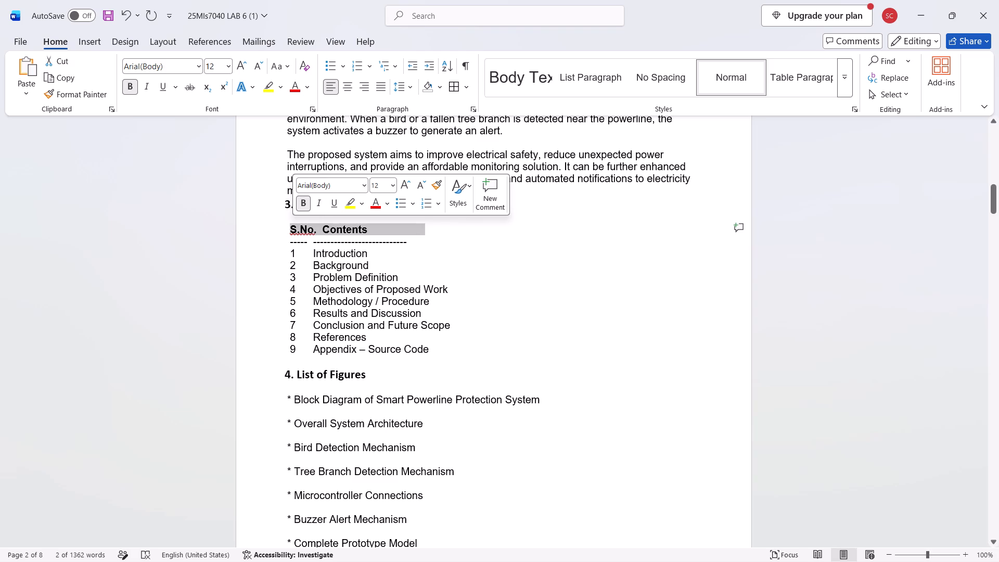
Apply All Borders to the whole Index list, from the "S.No. Contents" header through "Appendix – Source Code".
left_click_drag(287, 233, 432, 350)
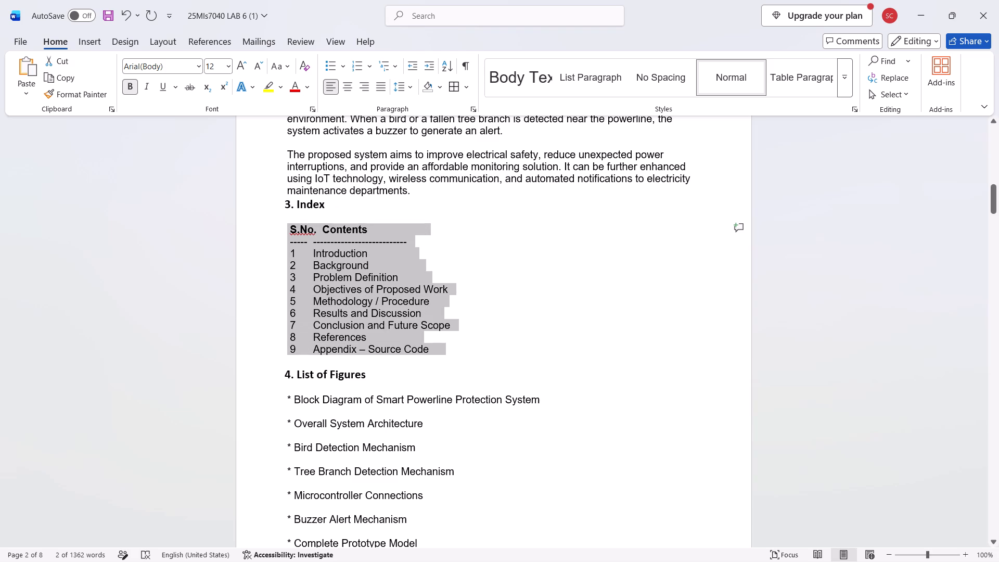
left_click_drag(432, 350, 438, 350)
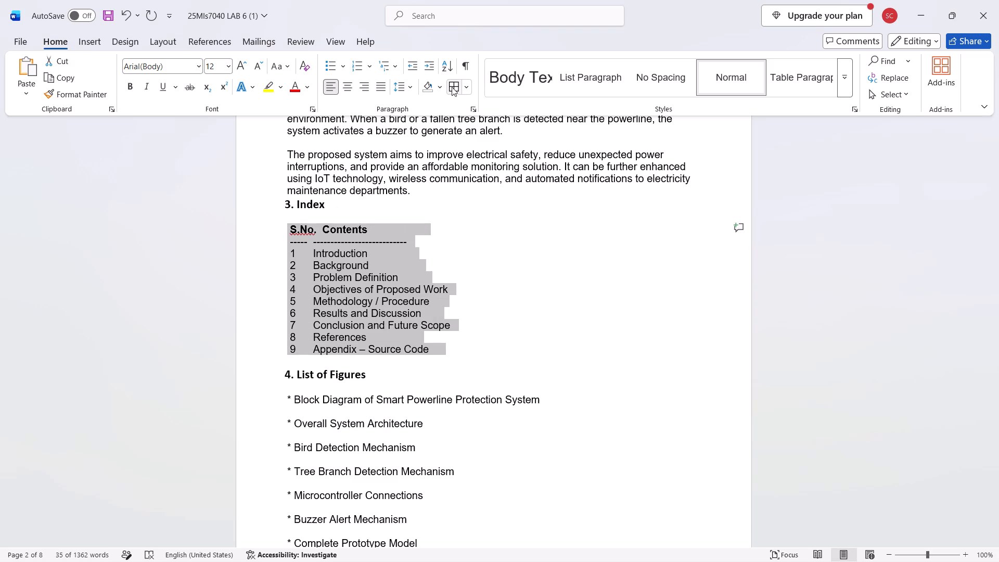
left_click(464, 90)
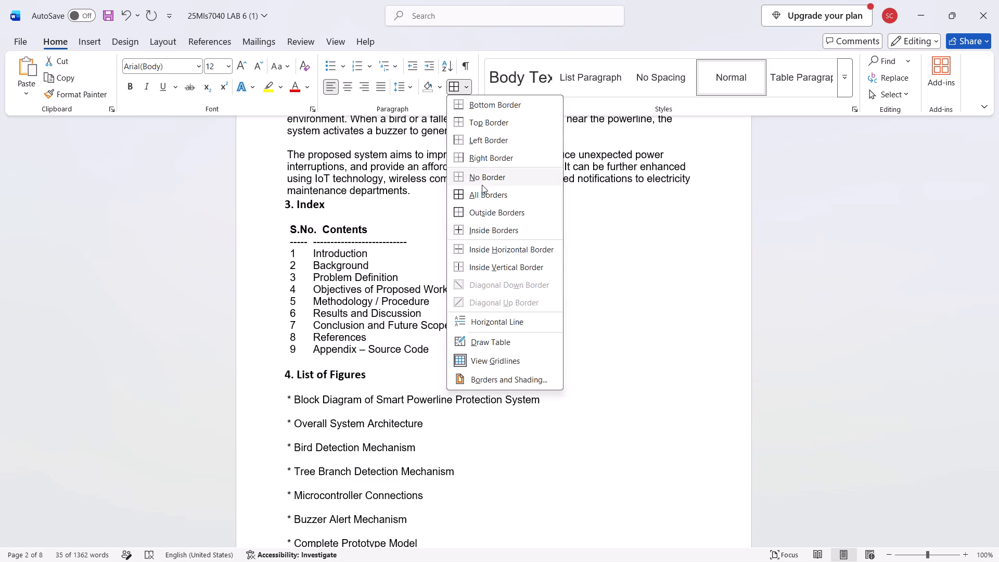
left_click(484, 186)
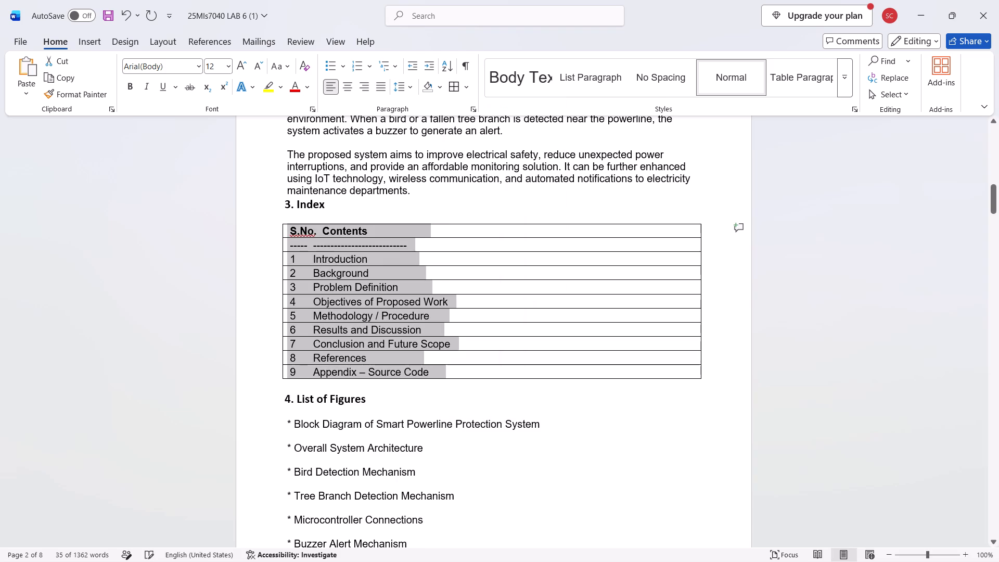
Delete the dashed separator row between the "S.No. Contents" header and the "1 Introduction" row of the Index list.
left_click(319, 232)
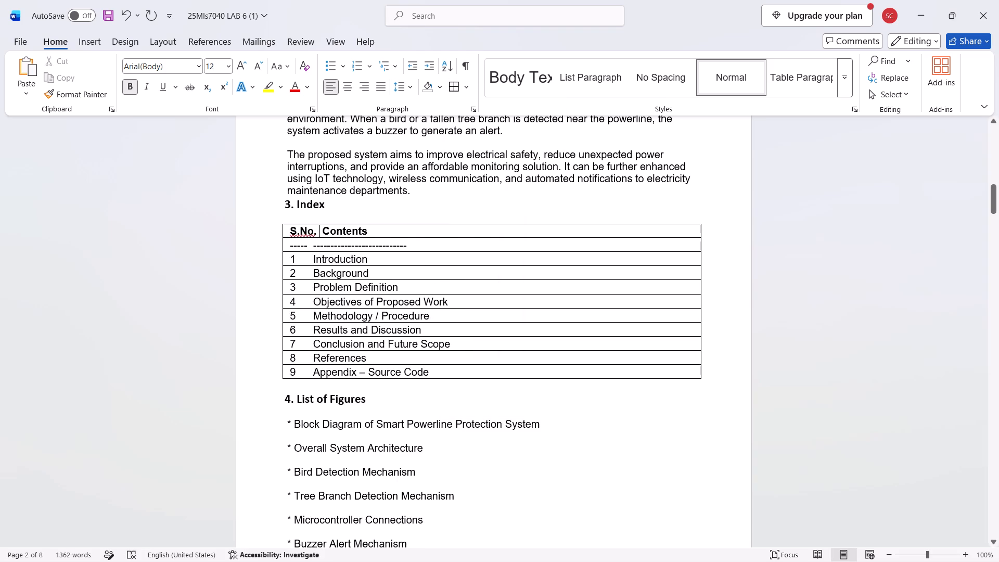
left_click(433, 242)
key("BackSpace")
key("BackSpace")
key("BackSpace")
key("BackSpace")
key("BackSpace")
key("BackSpace")
key("BackSpace")
key("BackSpace")
key("BackSpace")
key("BackSpace")
key("BackSpace")
key("BackSpace")
key("BackSpace")
key("BackSpace")
key("BackSpace")
key("BackSpace")
key("BackSpace")
key("BackSpace")
key("BackSpace")
key("BackSpace")
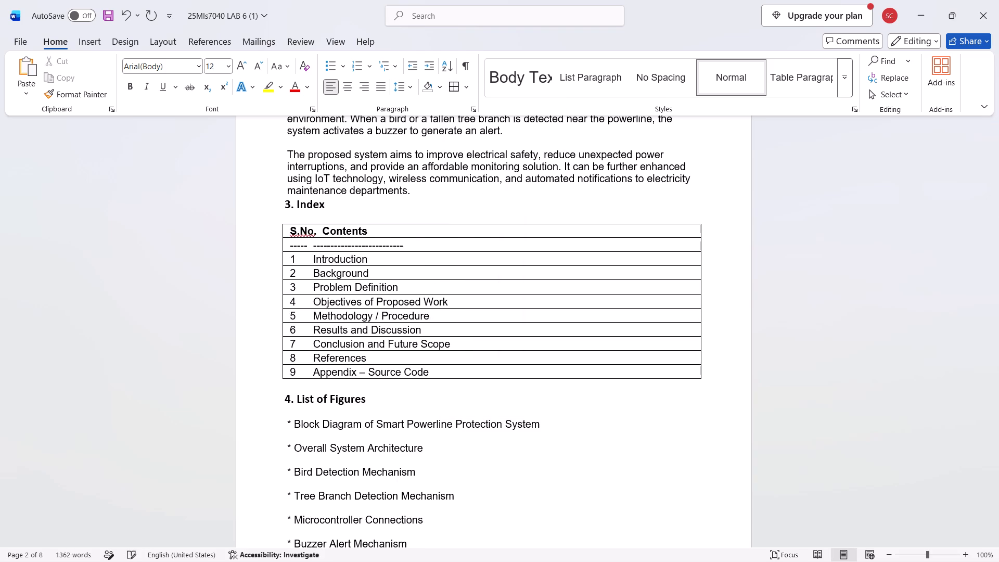
key("BackSpace")
key("BackSpace")
key("BackSpace")
key("BackSpace")
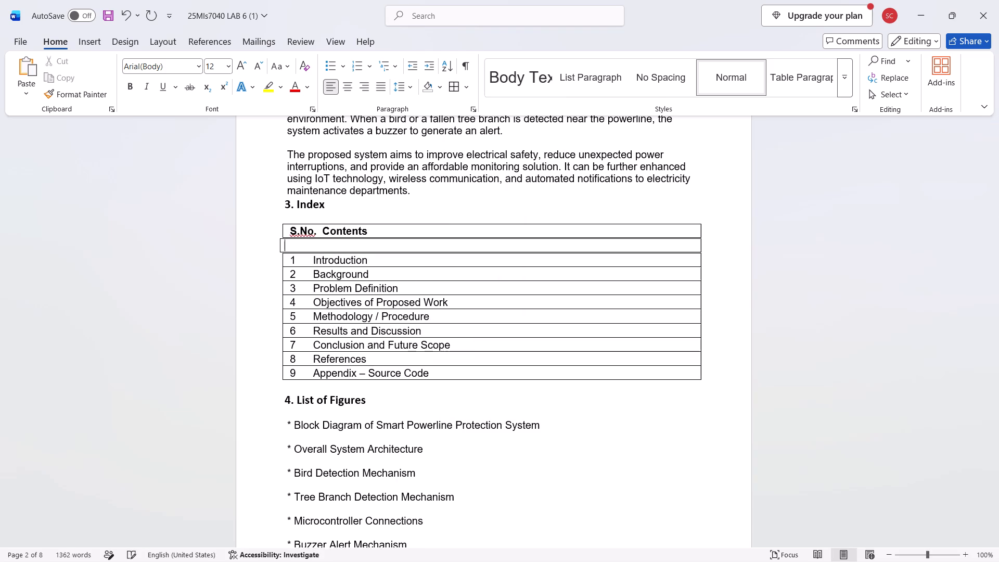
key("BackSpace")
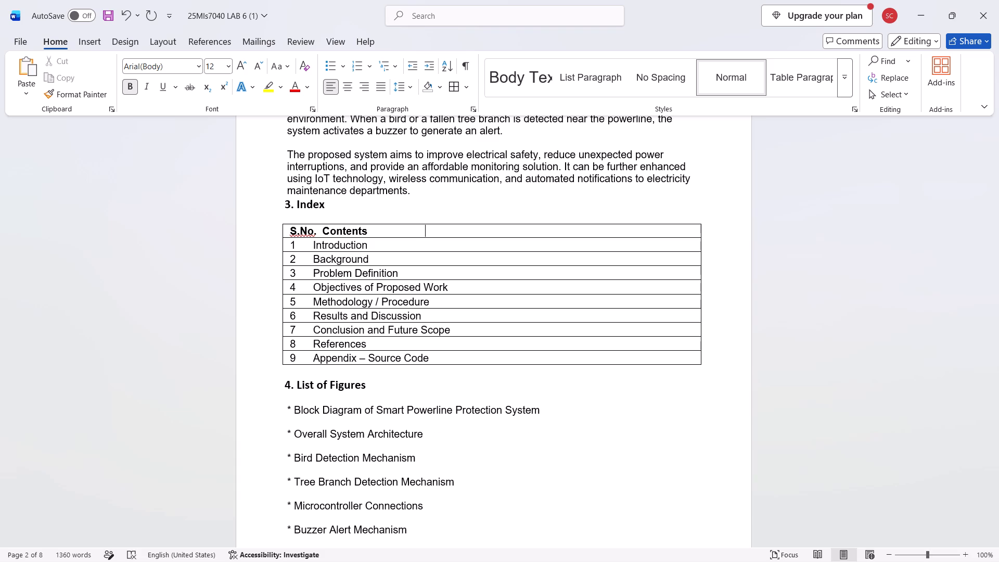
Insert spaces between "S.No." and "Contents" in the Index header so "Contents" sits just past the middle of the row.
key("Left")
key("Left")
key("Left")
key("Left")
key("Left")
key("Left")
key("Left")
key("Left")
key("Left")
key("Left")
key("Left")
key("Left")
key("Left")
key("Left")
key("Left")
key("Left")
key("Left")
key("Left")
key("Left")
key("Left")
key("Left")
key("Left")
key("Left")
key("Left")
key("Left")
key("Left")
key("Left")
key("Left")
key("Left")
key("Left")
key("space")
key("space")
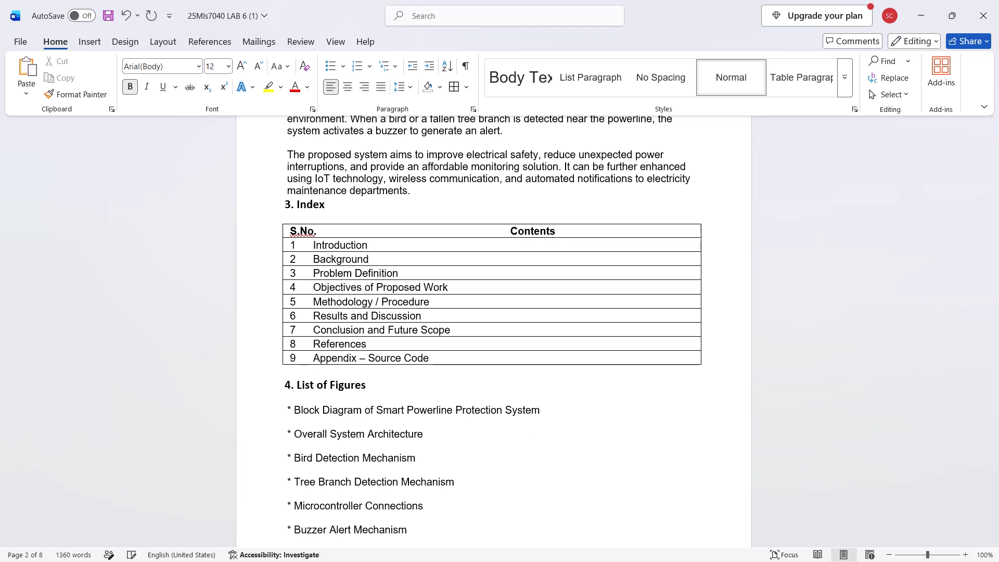
Insert spaces between "1" and "Introduction" in the Index list so the entry sits beneath the "Contents" header.
key("Down")
key("Left")
key("Left")
key("Left")
key("Left")
key("Left")
key("Left")
key("Left")
key("Left")
key("Left")
key("Left")
key("Left")
key("Left")
key("Left")
key("Left")
key("Left")
key("Left")
key("Left")
key("Left")
key("Left")
key("Left")
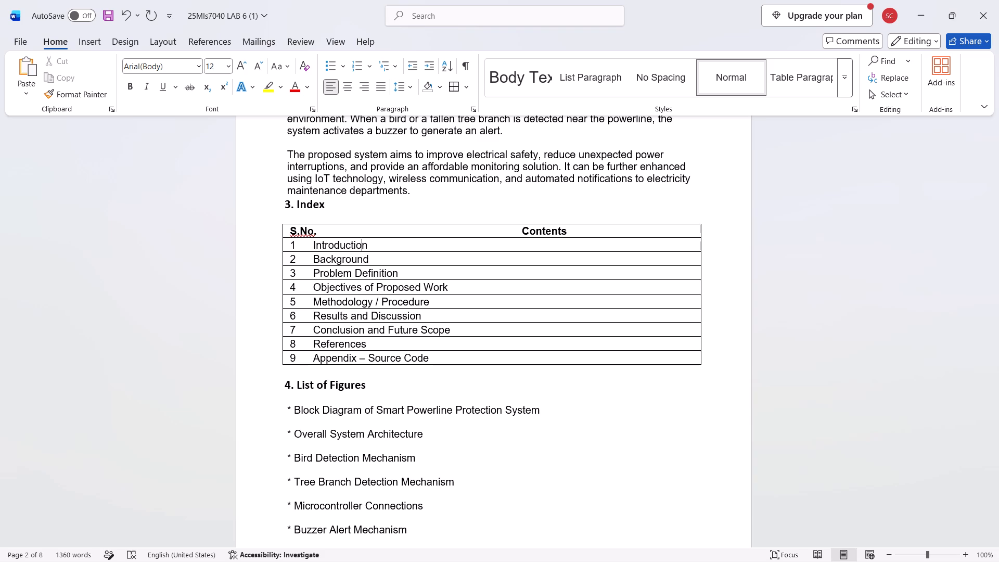
key("Left")
key("space")
key("space")
key("space")
key("space")
key("space")
key("space")
key("space")
key("space")
key("space")
key("space")
key("space")
key("space")
key("space")
key("space")
key("space")
key("space")
key("space")
key("space")
key("space")
key("space")
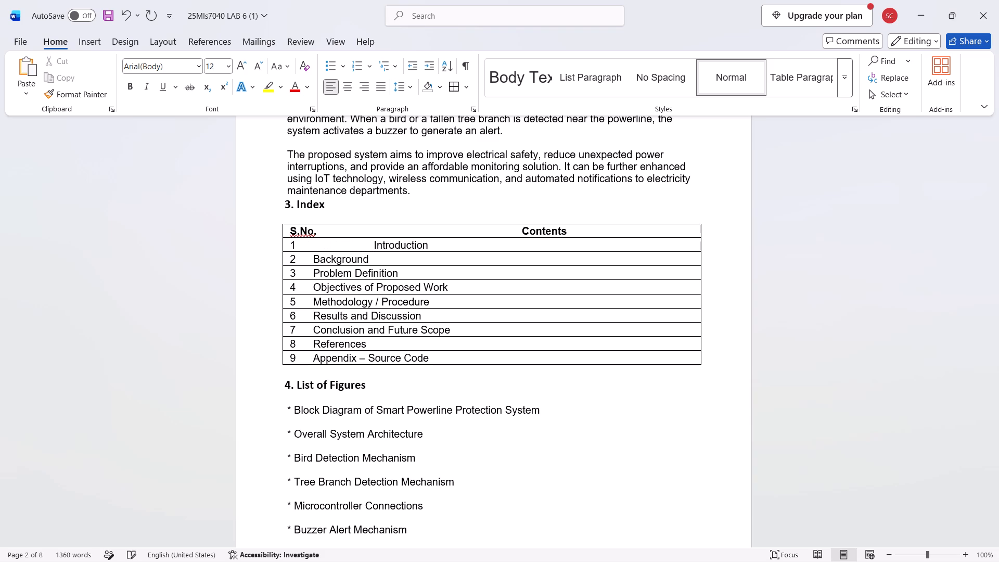
key("space")
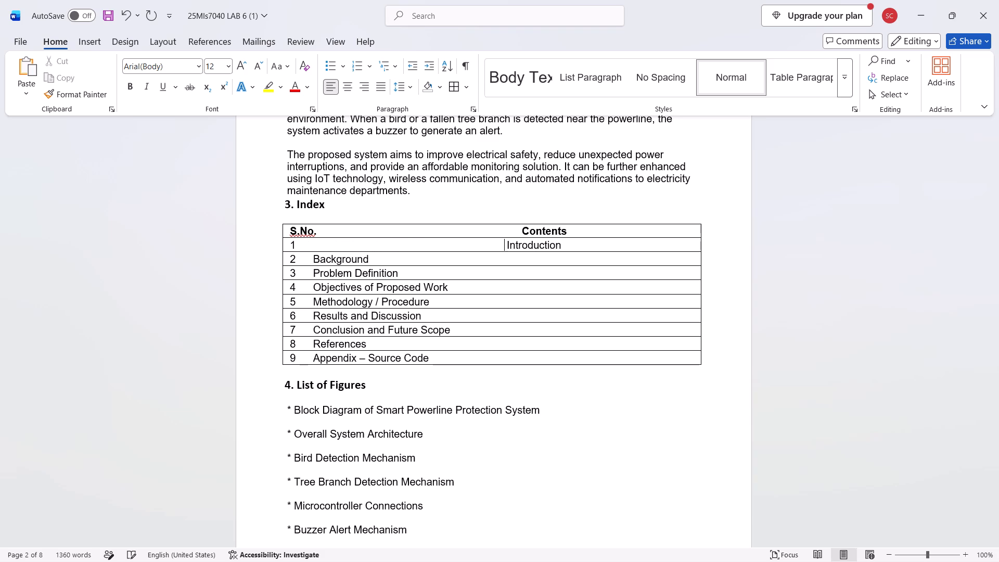
key("space")
key("space")
Insert spaces between "2" and "Background" in the Index list so the entry lines up beneath "Introduction".
key("Down")
key("Left")
key("Left")
key("Left")
key("Left")
key("Left")
key("Left")
key("Left")
key("Left")
key("Left")
key("Left")
key("Left")
key("Left")
key("Left")
key("Left")
key("Left")
key("Left")
key("Left")
key("Left")
key("Left")
key("Left")
key("space")
key("space")
key("space")
key("space")
key("space")
key("space")
key("space")
key("space")
key("space")
key("space")
key("space")
key("space")
key("space")
key("space")
key("space")
key("space")
key("space")
key("space")
key("space")
key("space")
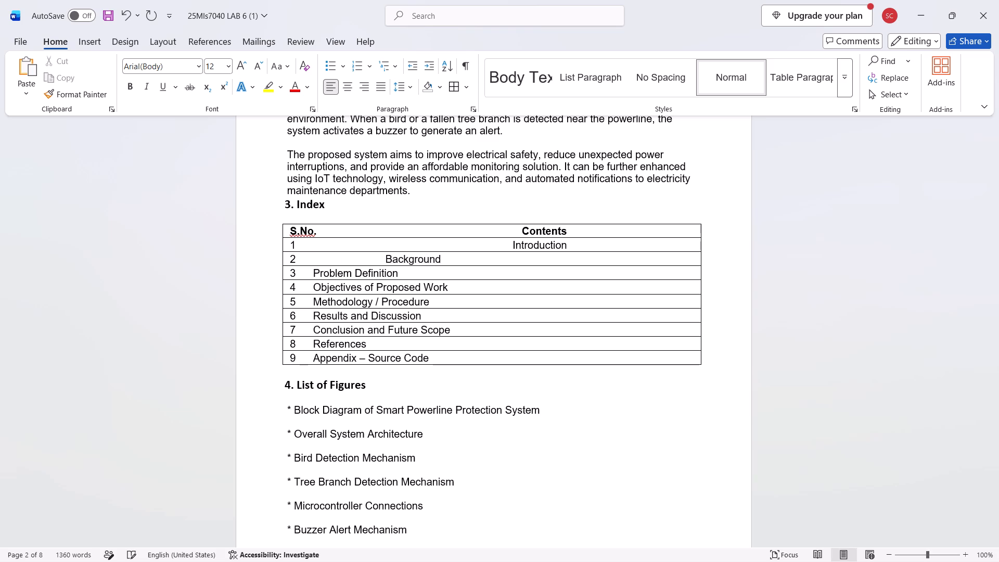
key("space")
key("space")
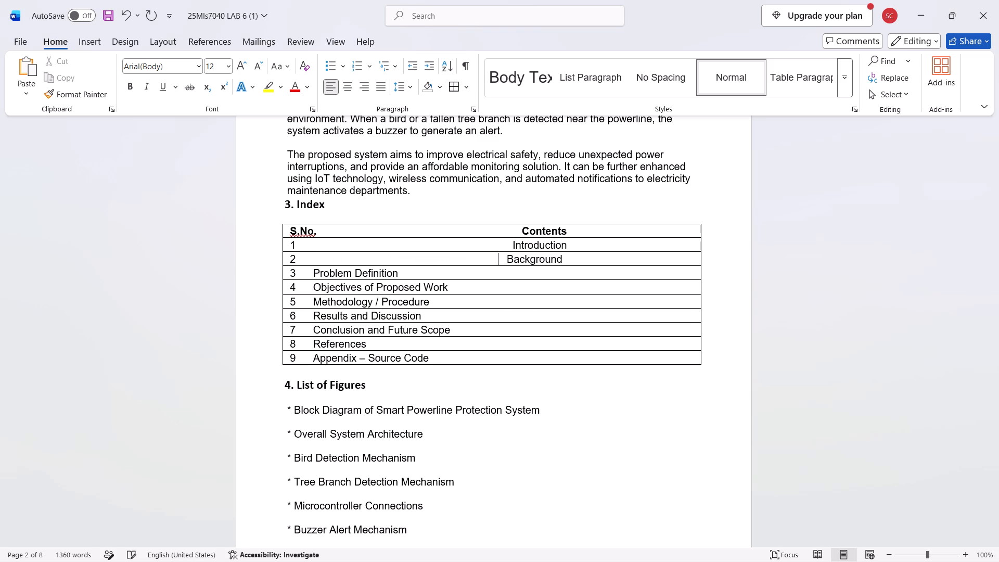
key("space")
key("BackSpace")
Insert spaces between "3" and "Problem Definition" in the Index list so the entry sits centred beneath "Background".
key("Down")
key("Left")
key("Left")
key("Left")
key("Left")
key("Left")
key("Left")
key("Left")
key("Left")
key("Left")
key("Left")
key("Left")
key("Left")
key("Left")
key("Left")
key("Left")
key("Left")
key("Left")
key("Left")
key("Left")
key("Left")
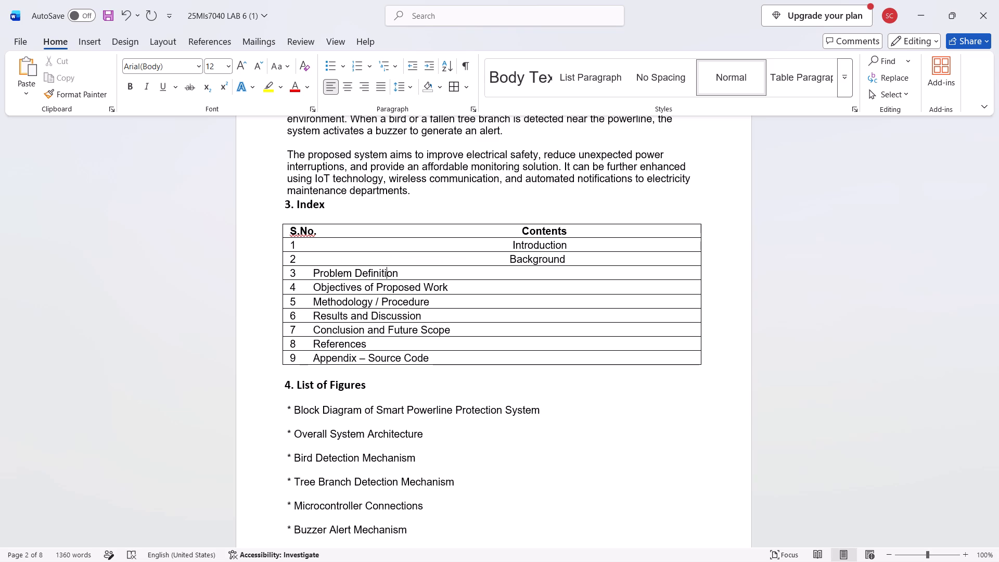
key("space")
key("space")
key("space")
key("space")
key("space")
key("space")
key("space")
key("space")
key("space")
key("space")
key("space")
key("space")
key("space")
key("space")
key("space")
key("space")
key("space")
key("space")
key("space")
key("space")
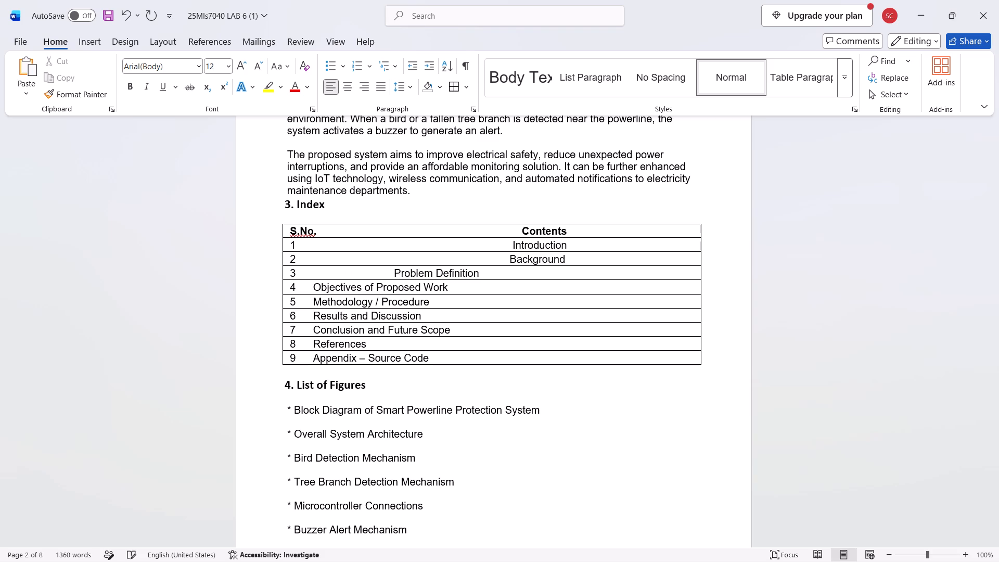
key("space")
key("space")
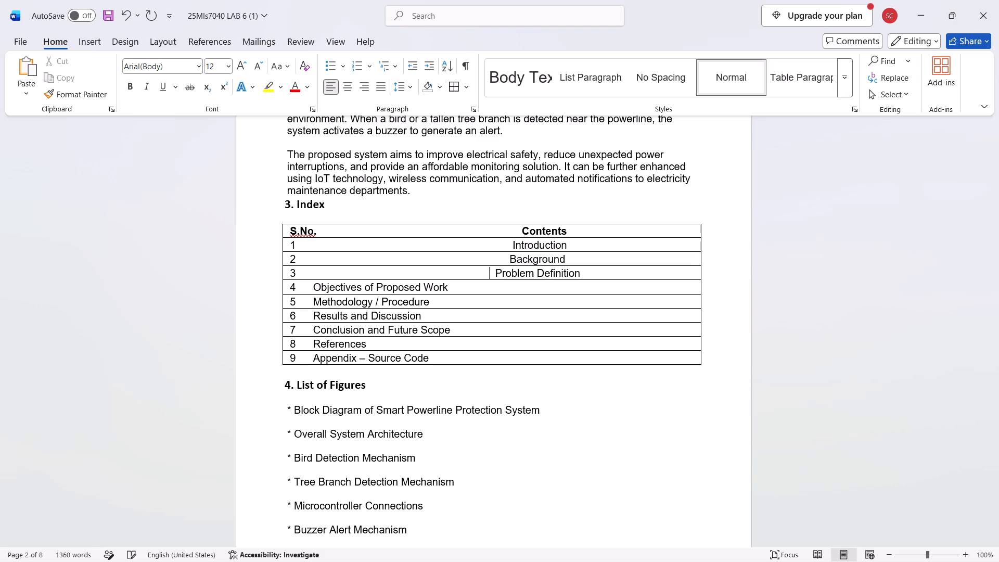
key("space")
Insert spaces between "4" and "Objectives of Proposed Work" in the Index list so the entry sits roughly centred beneath "Problem Definition".
key("Down")
key("Left")
key("Left")
key("Left")
key("Left")
key("Left")
key("Left")
key("Left")
key("Left")
key("Left")
key("Left")
key("Left")
key("Left")
key("Left")
key("Left")
key("Left")
key("Left")
key("Left")
key("Left")
key("Left")
key("Left")
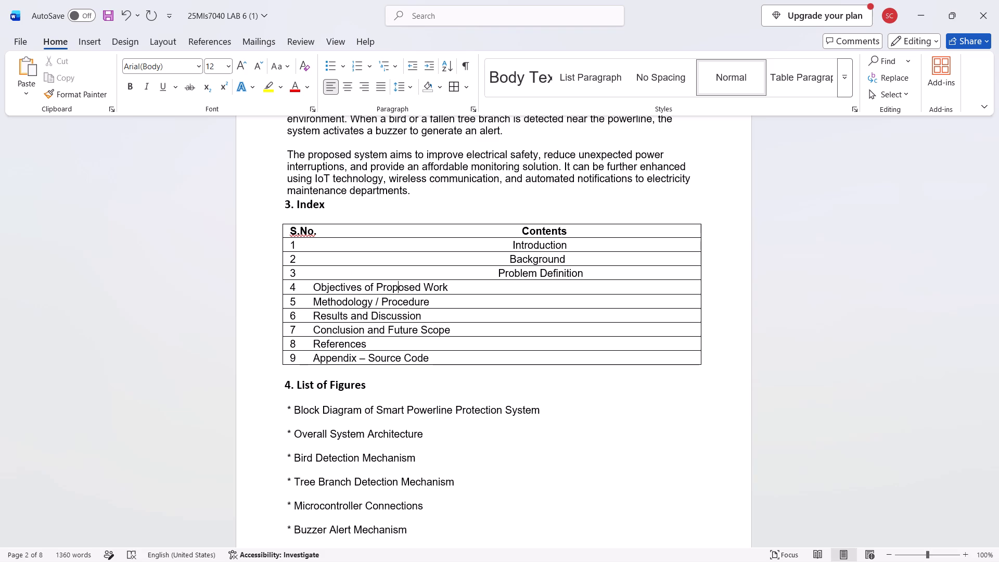
key("Left")
key("Left")
key("Left")
key("Left")
key("Left")
key("Left")
key("space")
key("space")
key("space")
key("space")
key("space")
key("space")
key("space")
key("space")
key("space")
key("space")
key("space")
key("space")
key("space")
key("space")
key("space")
key("space")
key("space")
key("space")
key("space")
key("space")
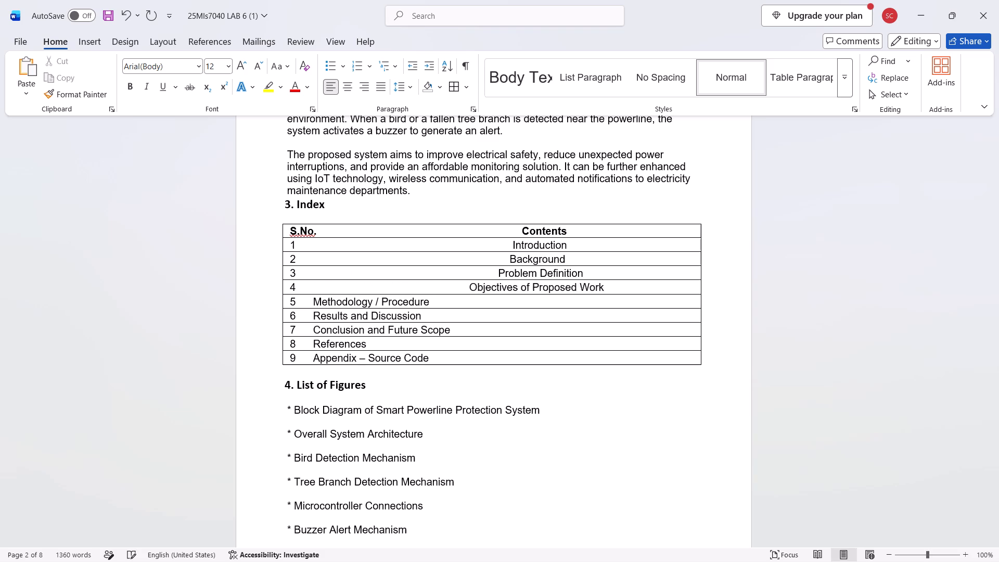
key("BackSpace")
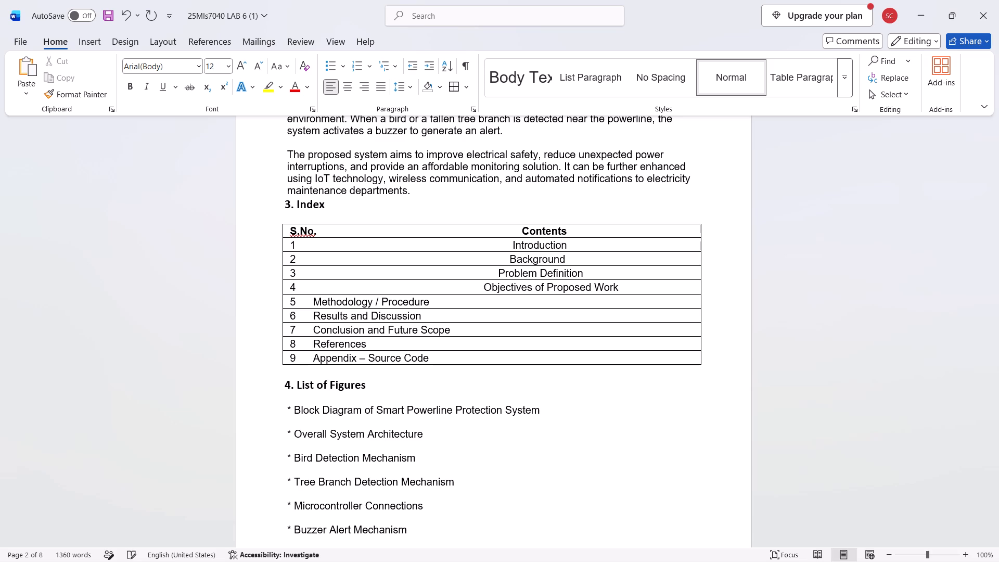
Insert spaces between "5" and "Methodology / Procedure" in the Index list so the entry lines up beneath "Objectives of Proposed Work".
key("Down")
key("Left")
key("Left")
key("Left")
key("Left")
key("Left")
key("Left")
key("Left")
key("Left")
key("Left")
key("Left")
key("Left")
key("Left")
key("Left")
key("Left")
key("Left")
key("Left")
key("Left")
key("Left")
key("Left")
key("Left")
key("Left")
key("Left")
key("Left")
key("Left")
key("space")
key("space")
key("space")
key("space")
key("space")
key("space")
key("space")
key("space")
key("space")
key("space")
key("space")
key("space")
key("space")
key("space")
key("space")
key("space")
key("space")
key("space")
key("space")
key("space")
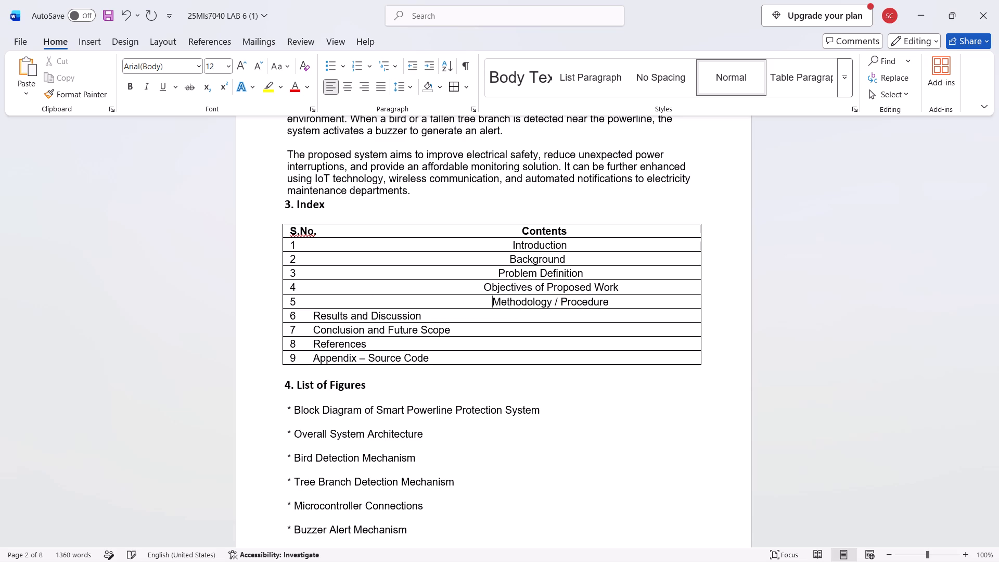
key("space")
Insert spaces between "6" and "Results and Discussion" in the Index list so the entry lines up beneath "Methodology / Procedure".
key("Down")
key("Left")
key("Left")
key("Left")
key("Left")
key("Left")
key("Left")
key("Left")
key("Left")
key("Left")
key("Left")
key("Left")
key("Left")
key("Left")
key("Left")
key("Left")
key("Left")
key("Left")
key("Left")
key("Left")
key("Left")
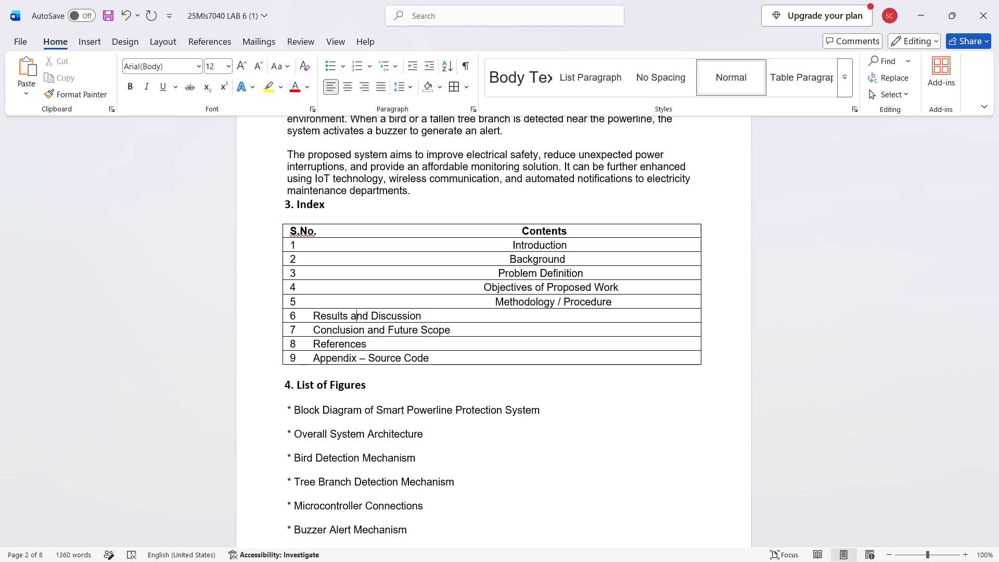
key("Left")
key("Left")
key("Left")
key("space")
key("space")
key("space")
key("space")
key("space")
key("space")
key("space")
key("space")
key("space")
key("space")
key("space")
key("space")
key("space")
key("space")
key("space")
key("space")
key("space")
key("space")
key("space")
key("space")
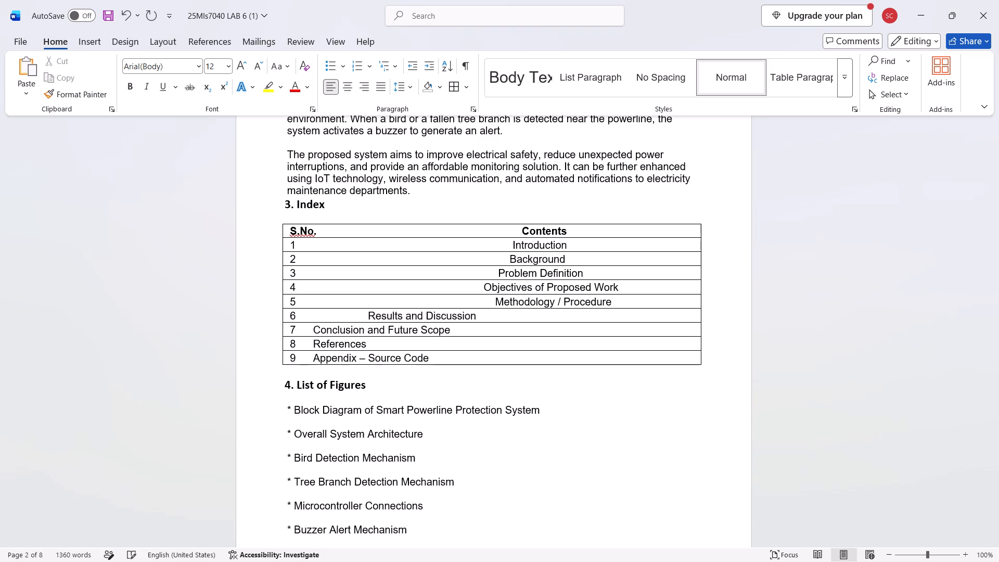
key("space")
key("space")
key("space")
key("space")
key("space")
key("space")
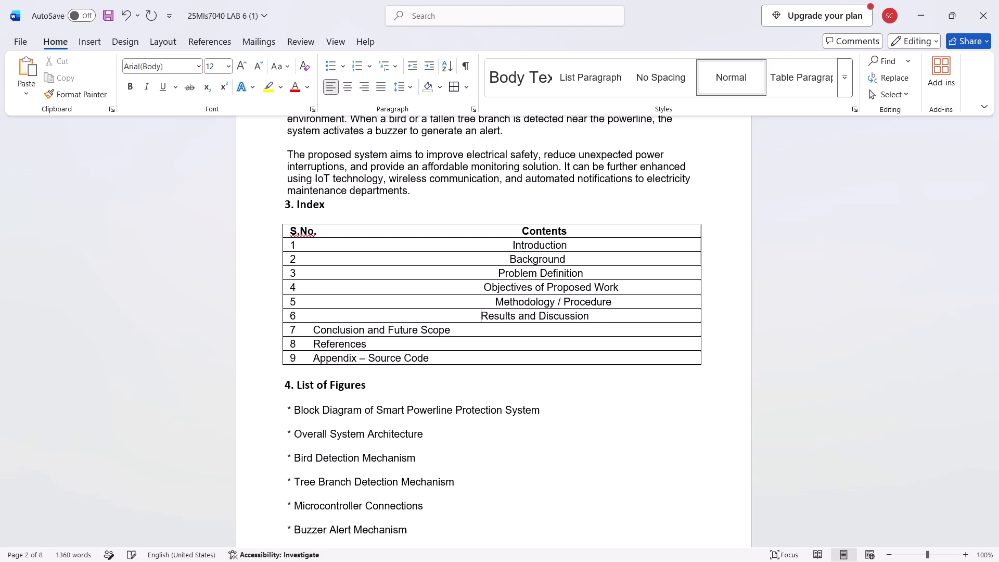
key("space")
key("BackSpace")
Insert spaces between "7" and "Conclusion and Future Scope" in the Index list so the entry sits roughly centred beneath "Results and Discussion".
key("Down")
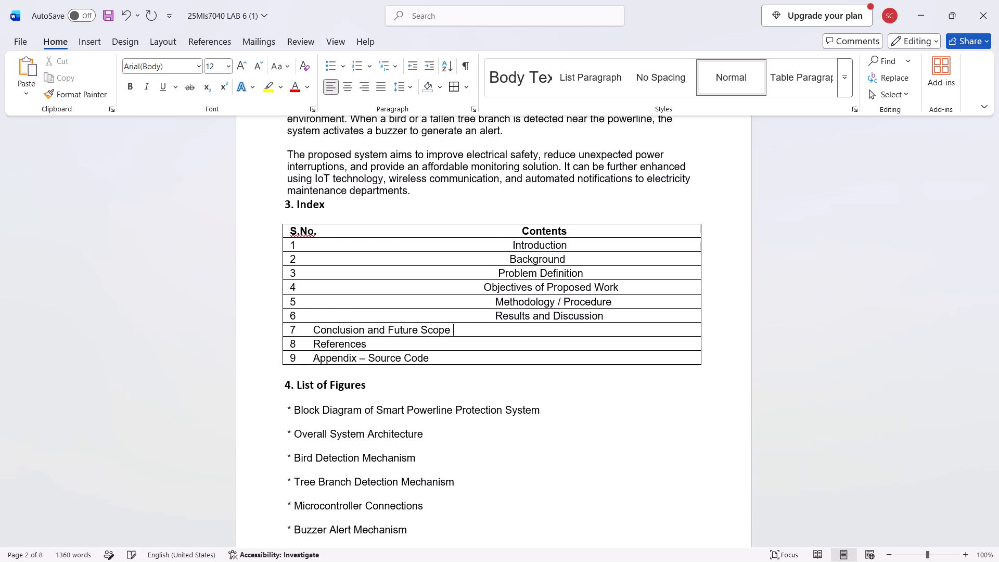
key("Left")
key("Left")
key("Left")
key("Left")
key("Left")
key("Left")
key("Left")
key("Left")
key("Left")
key("Left")
key("Left")
key("Left")
key("Left")
key("Left")
key("Left")
key("Left")
key("Left")
key("Left")
key("Left")
key("Left")
key("Left")
key("Left")
key("Left")
key("Left")
key("space")
key("space")
key("space")
key("space")
key("space")
key("space")
key("space")
key("space")
key("space")
key("space")
key("space")
key("space")
key("space")
key("space")
key("space")
key("space")
key("space")
key("space")
key("space")
key("space")
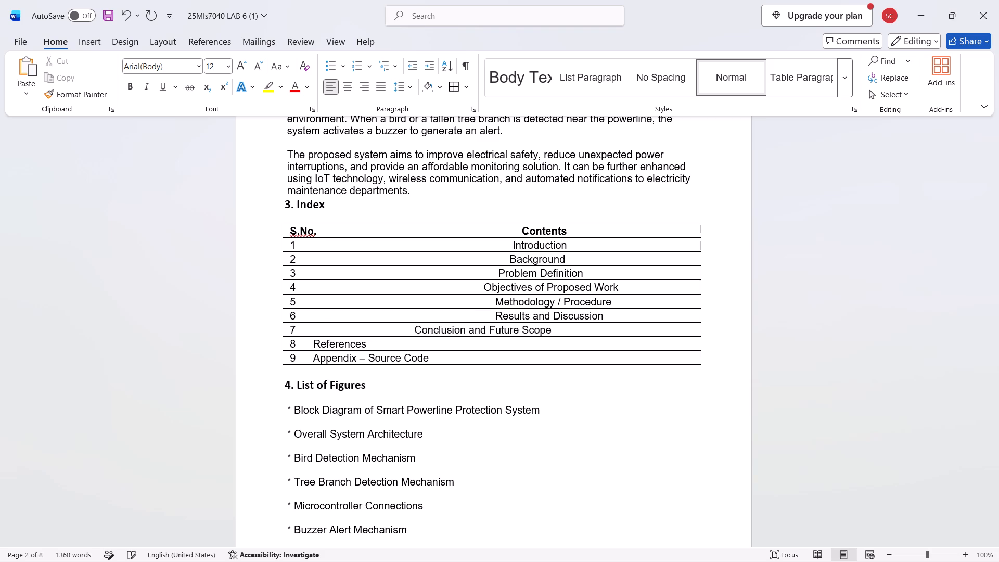
Insert spaces between "8" and "References" in the Index list so the entry sits roughly centred beneath "Conclusion and Future Scope".
key("Down")
key("Left")
key("Left")
key("Left")
key("Left")
key("Left")
key("Left")
key("Left")
key("Left")
key("Left")
key("Left")
key("Left")
key("Left")
key("Left")
key("Left")
key("Left")
key("Left")
key("Left")
key("Left")
key("Left")
key("Left")
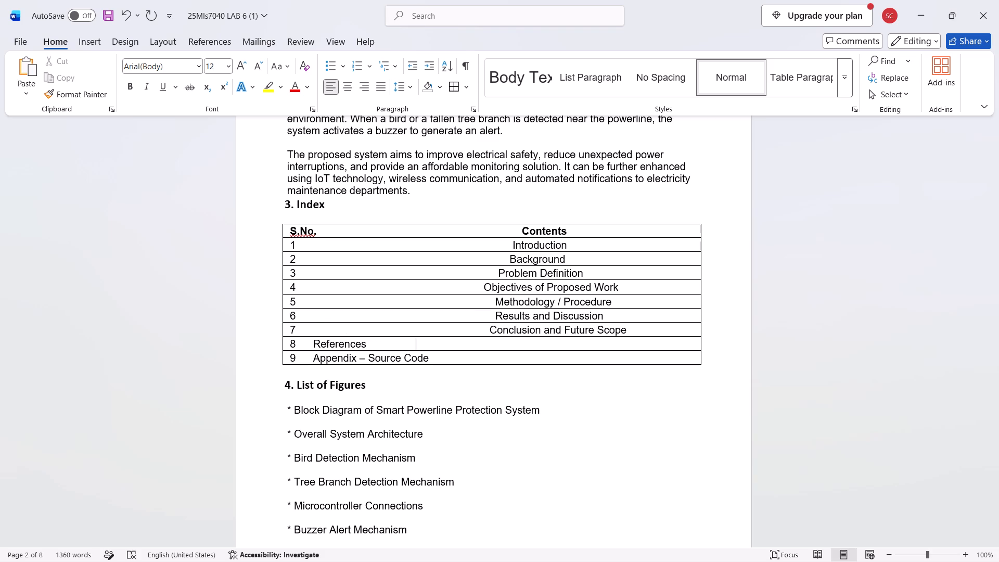
key("space")
key("space")
key("space")
key("space")
key("space")
key("space")
key("space")
key("space")
key("space")
key("space")
key("space")
key("space")
key("space")
key("space")
key("space")
key("space")
key("space")
key("space")
key("space")
key("space")
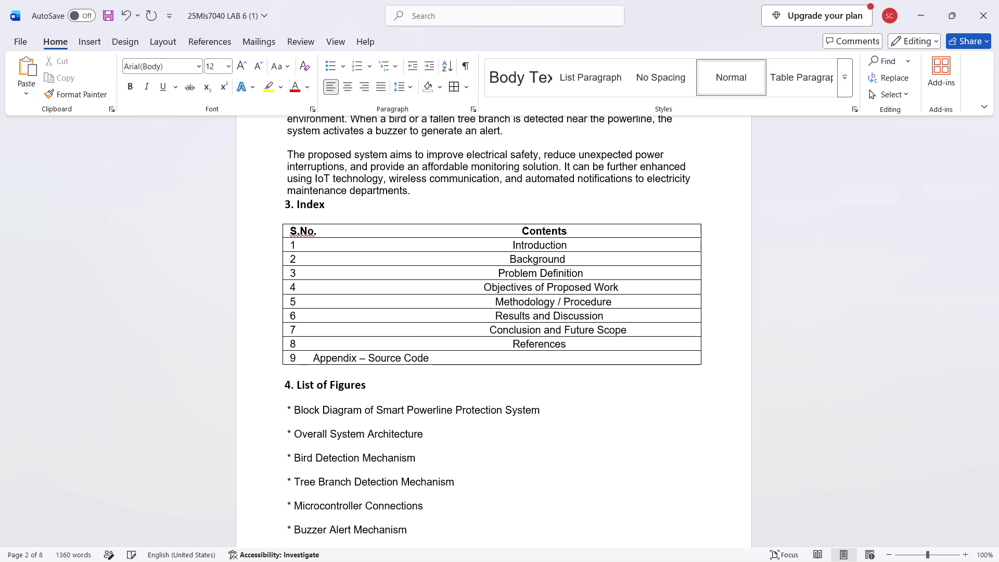
Insert spaces between "9" and "Appendix – Source Code" in the Index list so the entry sits roughly centred beneath "References".
key("Down")
key("Left")
key("Left")
key("Left")
key("Left")
key("Left")
key("Left")
key("Left")
key("Left")
key("Left")
key("Left")
key("Left")
key("Left")
key("Left")
key("Left")
key("Left")
key("Left")
key("Left")
key("Left")
key("Left")
key("Left")
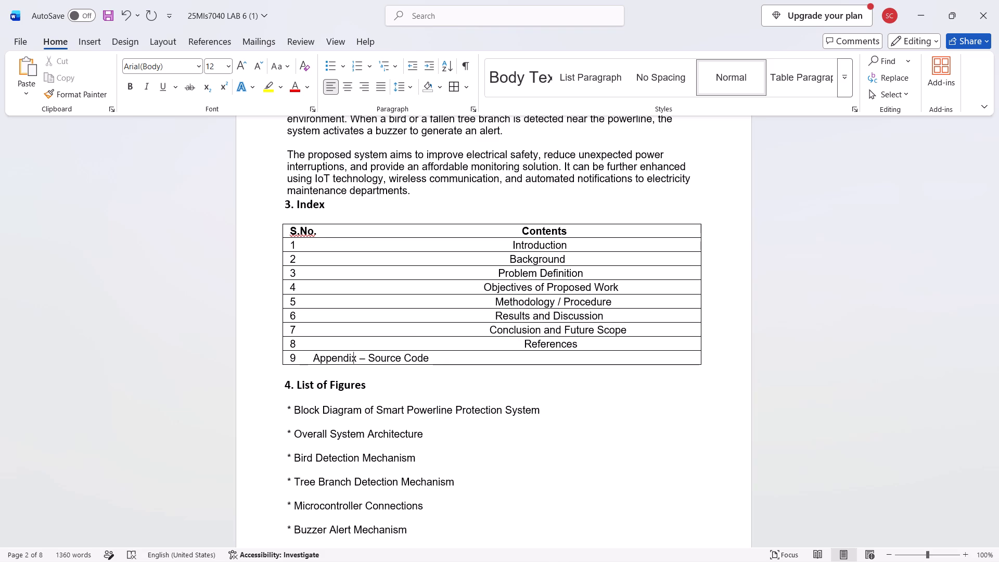
key("space")
key("space")
key("space")
key("space")
key("space")
key("space")
key("space")
key("space")
key("space")
key("space")
key("space")
key("space")
key("space")
key("space")
key("space")
key("space")
key("space")
key("space")
key("space")
key("space")
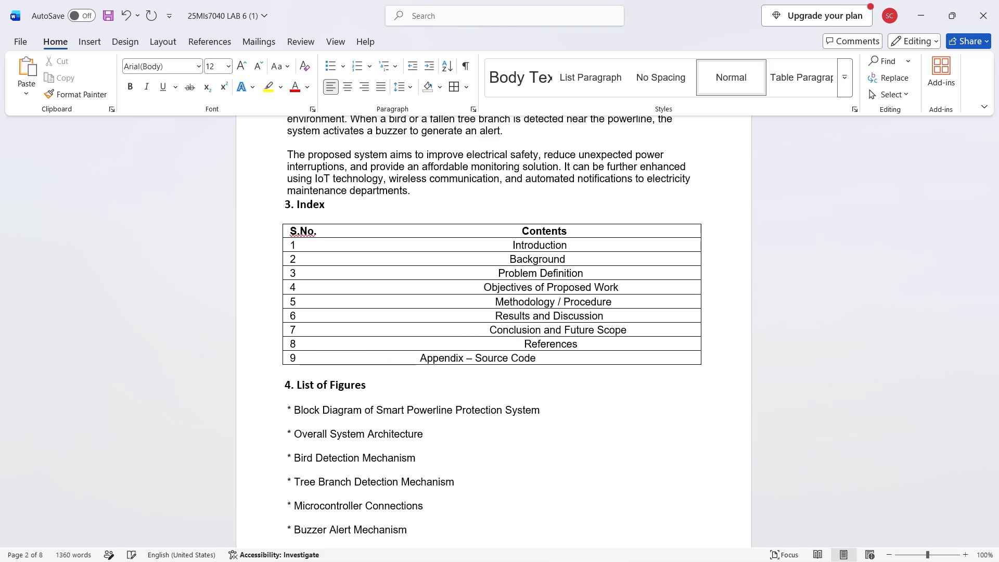
key("space")
key("space")
key("space")
key("space")
key("space")
key("space")
key("space")
key("space")
key("space")
key("space")
key("space")
key("space")
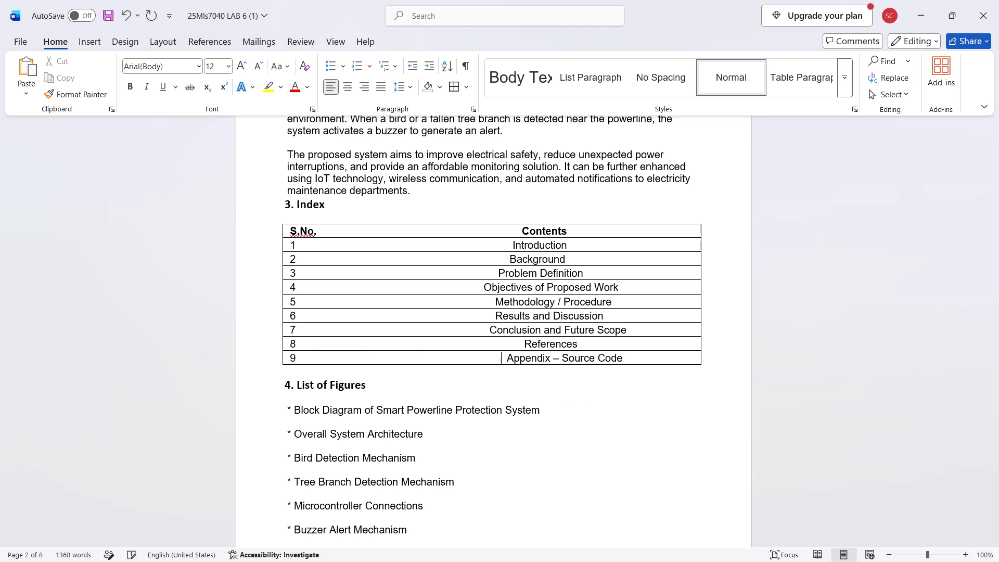
Indent the "9 Appendix – Source Code" line of the Index list with seven spaces before the number.
key("Left")
key("Left")
key("Left")
key("Left")
key("Left")
key("Left")
key("Left")
key("Left")
key("Left")
key("Left")
key("Left")
key("Left")
key("Left")
key("Left")
key("Left")
key("Left")
key("Left")
key("Left")
key("Left")
key("Left")
key("Left")
key("Left")
key("Left")
key("Left")
key("Left")
key("space")
key("space")
key("space")
key("space")
key("space")
key("space")
key("space")
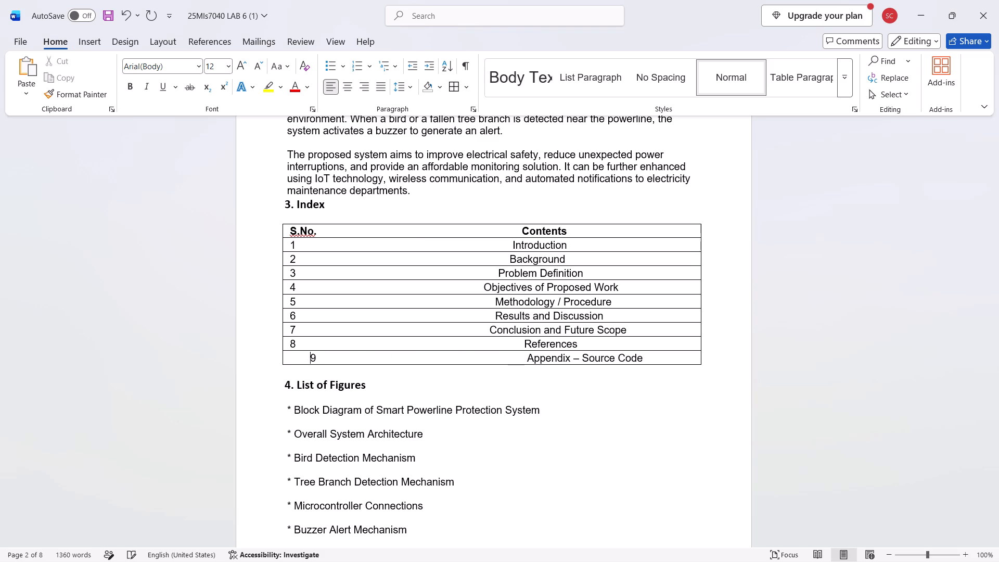
key("Up")
key("Down")
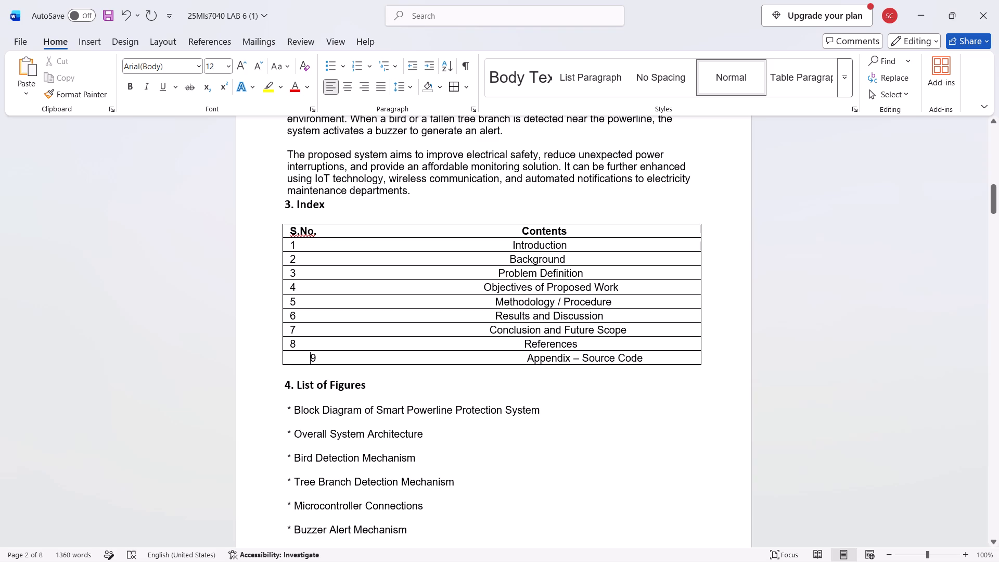
Indent the "8 References" line of the Index list with seven spaces so its number lines up above the 9.
key("Up")
key("Left")
key("Left")
key("Left")
key("Left")
key("Left")
key("Left")
key("space")
key("space")
key("space")
key("space")
key("space")
key("space")
key("space")
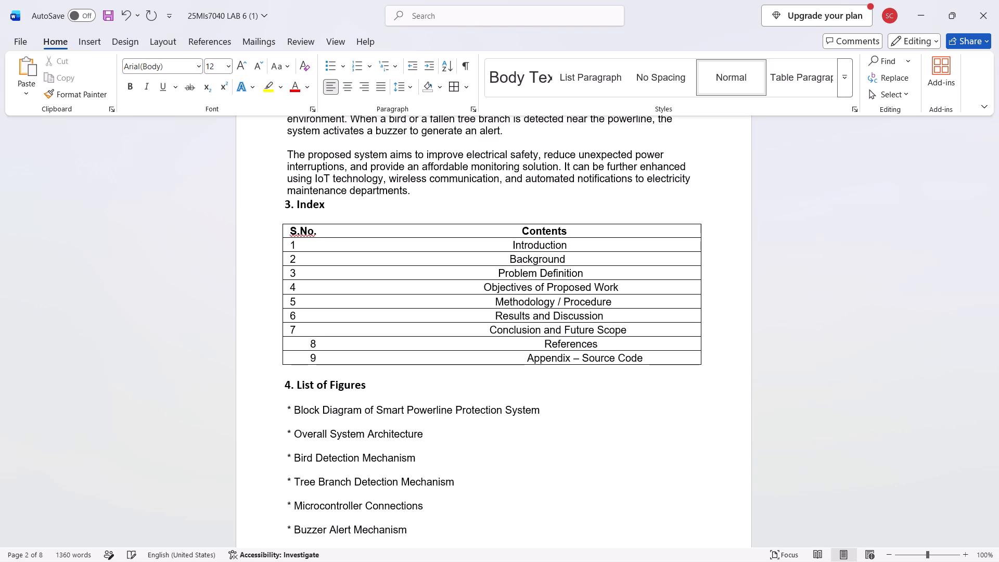
Indent the "7 Conclusion and Future Scope" line of the Index list with seven spaces so its number lines up above the 8.
key("Up")
key("Left")
key("Left")
key("Left")
key("Left")
key("Left")
key("Left")
key("space")
key("space")
key("space")
key("space")
key("space")
key("space")
key("space")
Indent the "6 Results and Discussion" line of the Index list with seven spaces so its number lines up above the 7.
key("Up")
key("Left")
key("Left")
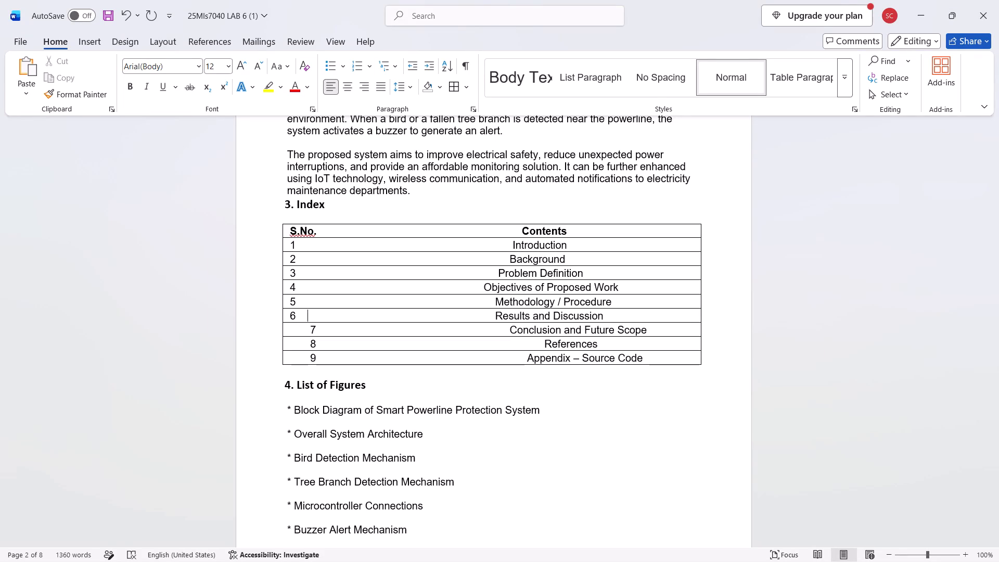
key("Left")
key("Left")
key("Left")
key("Left")
key("space")
key("space")
key("space")
key("space")
key("space")
key("space")
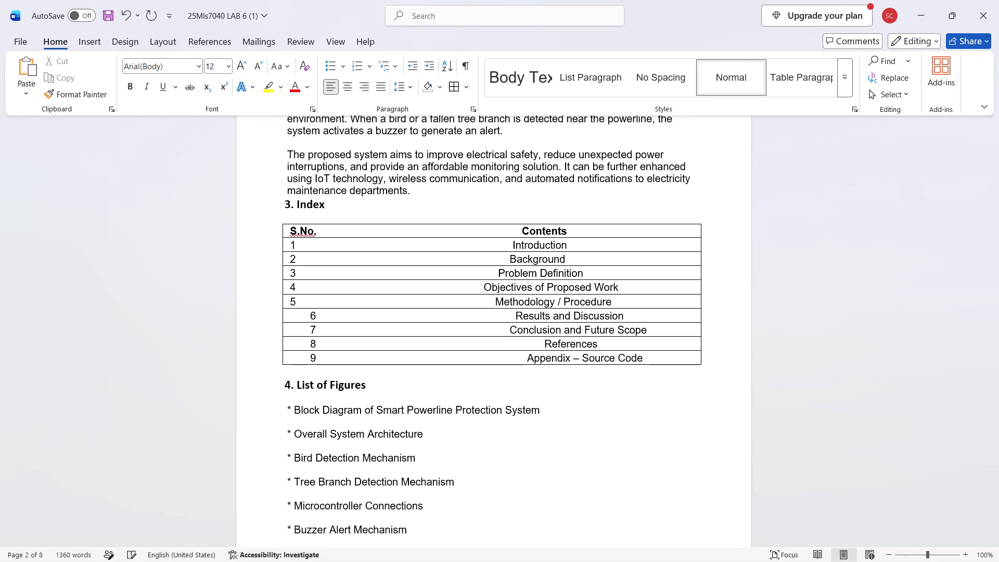
key("space")
Indent the "5 Methodology / Procedure" line of the Index list with seven spaces so its number lines up above the 6.
key("Up")
key("Left")
key("Left")
key("Left")
key("Left")
key("Left")
key("Left")
key("space")
key("space")
key("space")
key("space")
key("space")
key("space")
key("space")
key("space")
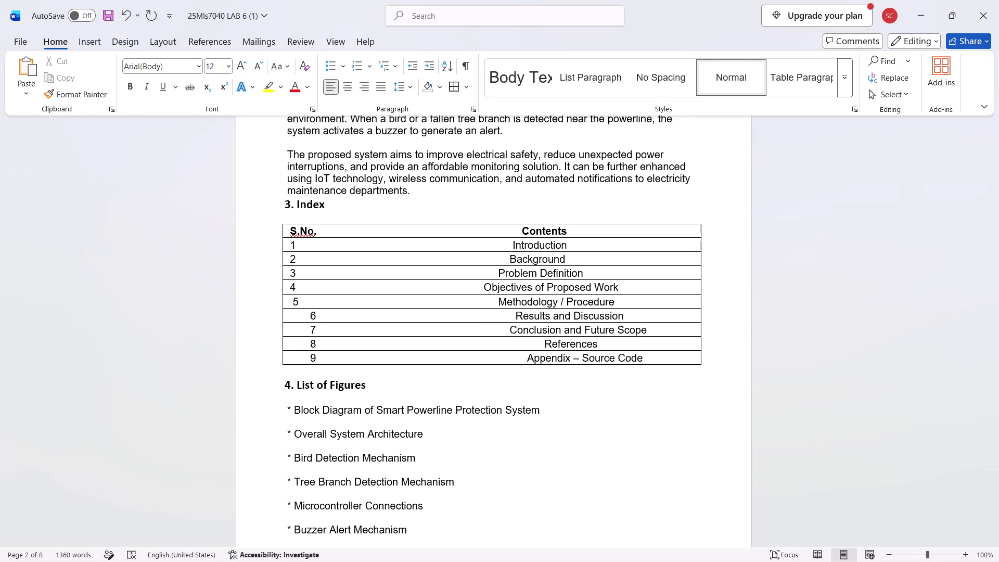
key("BackSpace")
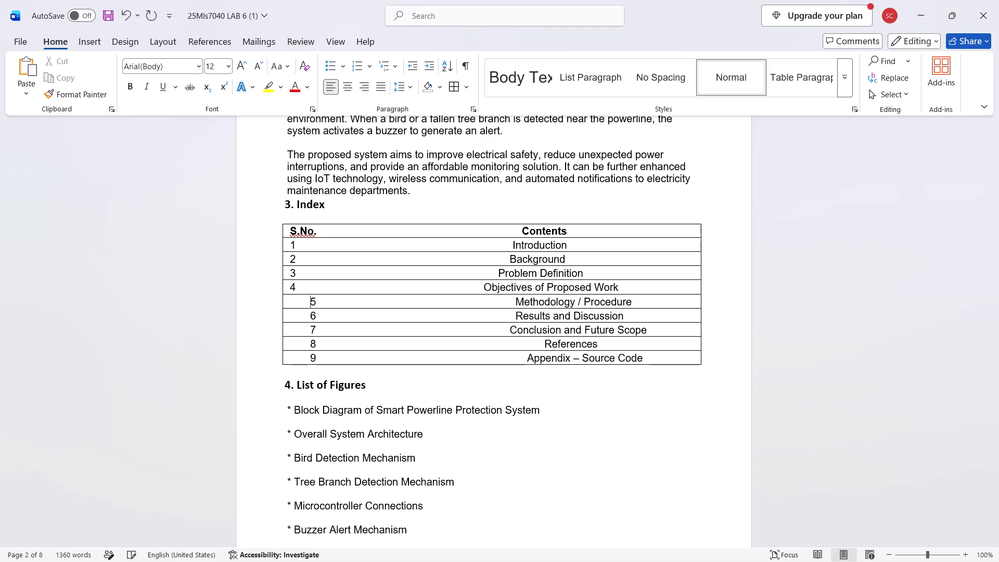
Indent the "4 Objectives of Proposed Work" line of the Index list with seven spaces so its number lines up above the 5.
key("Up")
key("Left")
key("Left")
key("Left")
key("Left")
key("Left")
key("Left")
key("space")
key("space")
key("space")
key("space")
key("space")
key("space")
key("space")
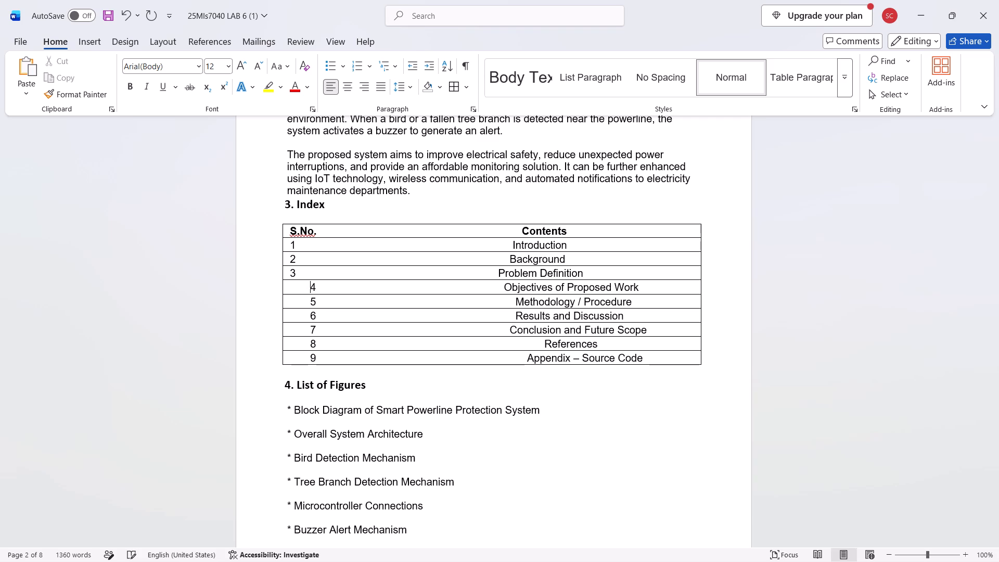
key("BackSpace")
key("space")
Indent the "3 Problem Definition" line of the Index list with seven spaces so its number lines up above the 4.
key("Up")
key("Left")
key("Left")
key("Left")
key("Left")
key("Left")
key("Left")
key("space")
key("space")
key("space")
key("space")
key("space")
key("space")
key("space")
key("space")
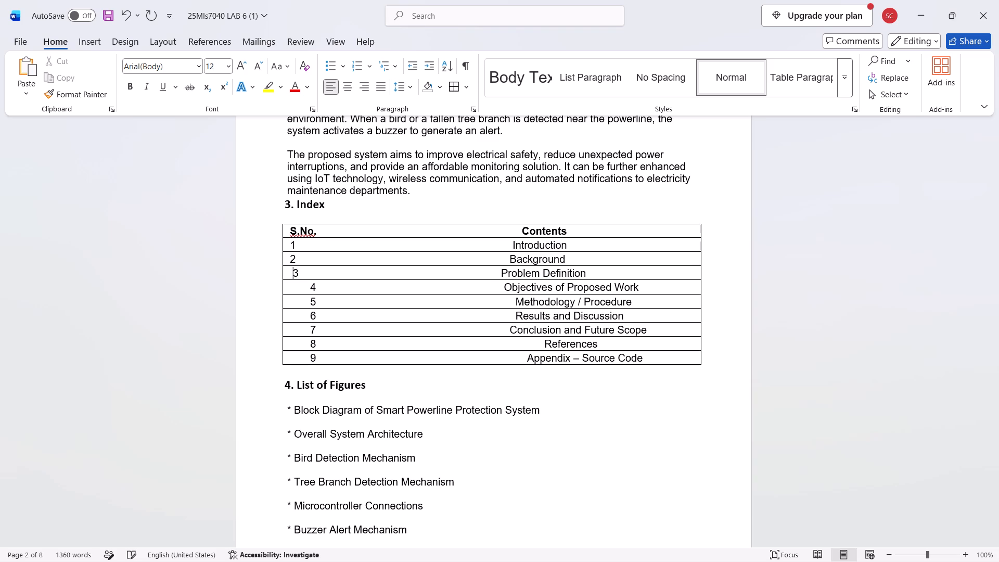
key("BackSpace")
Indent the "2 Background" line of the Index list with seven spaces so its number lines up above the 3.
key("Up")
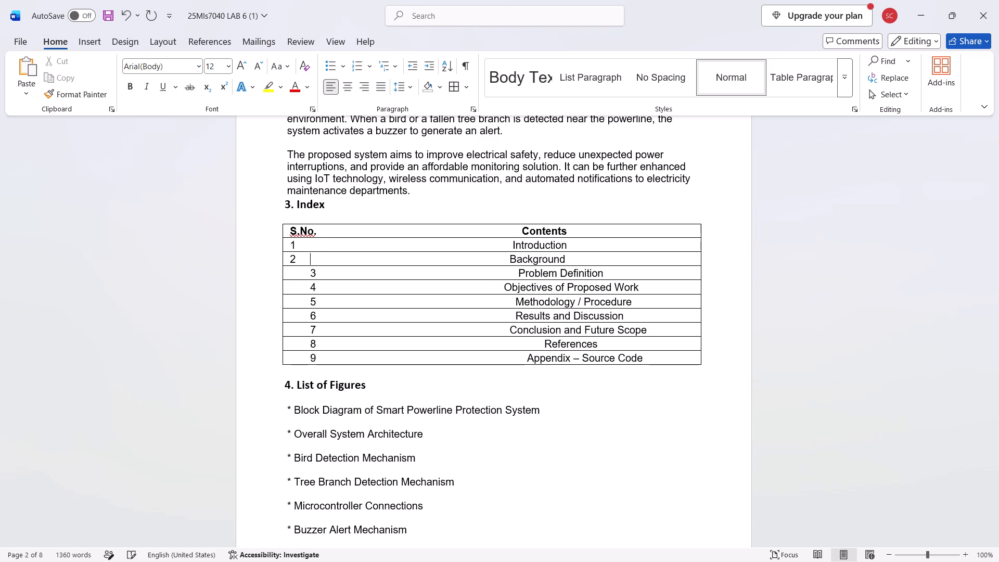
key("Left")
key("Left")
key("Left")
key("Left")
key("Left")
key("Left")
key("space")
key("space")
key("space")
key("space")
key("space")
key("space")
key("space")
key("space")
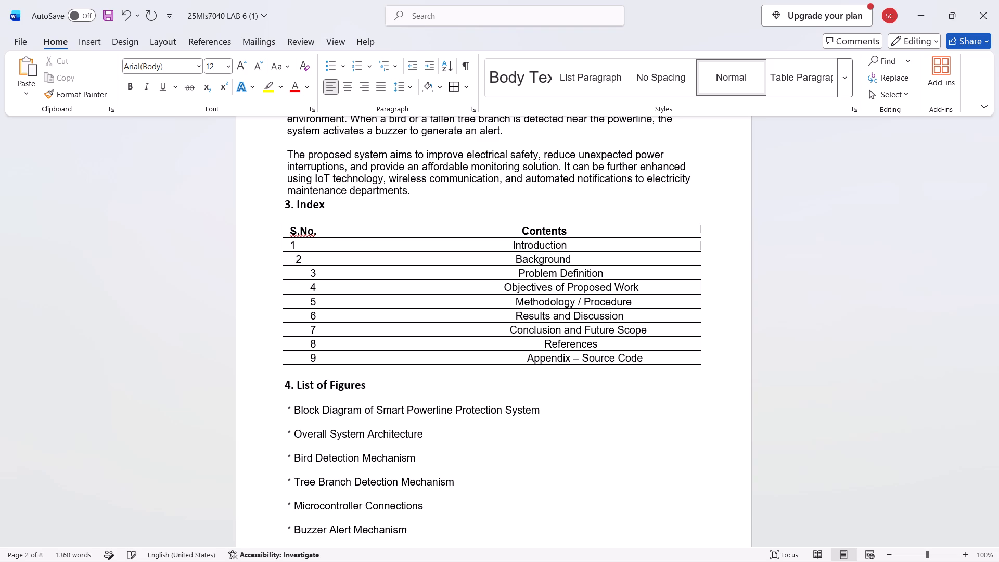
key("BackSpace")
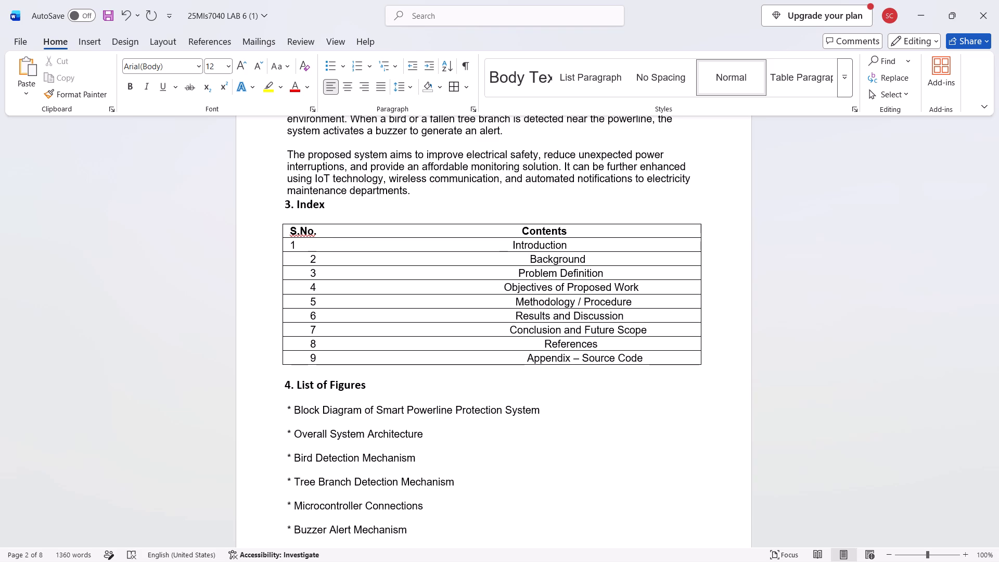
Indent the "1 Introduction" line of the Index list with seven spaces so its number lines up above the 2.
key("Up")
key("Left")
key("Left")
key("Left")
key("Left")
key("Left")
key("Left")
key("space")
key("space")
key("space")
key("space")
key("space")
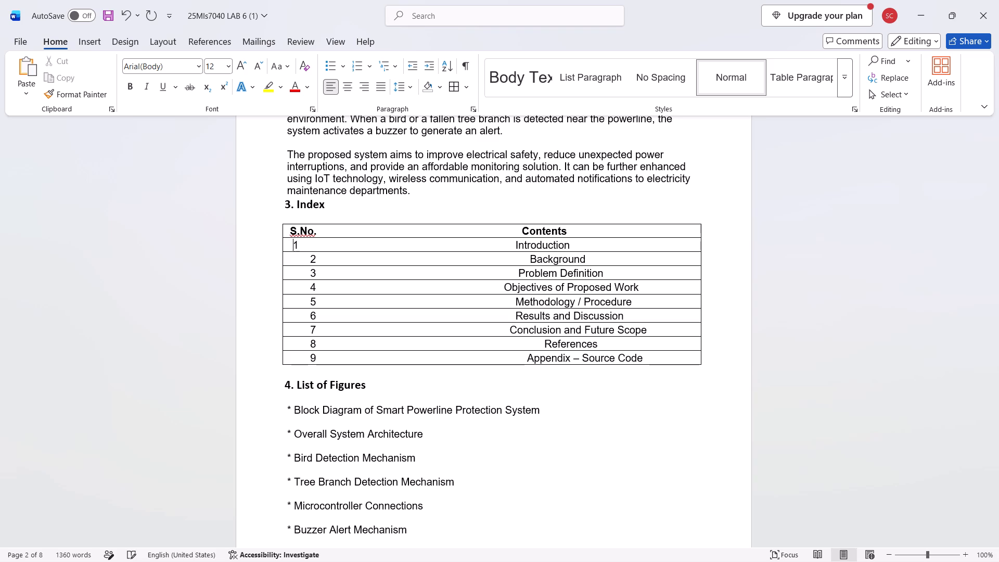
key("space")
key("space")
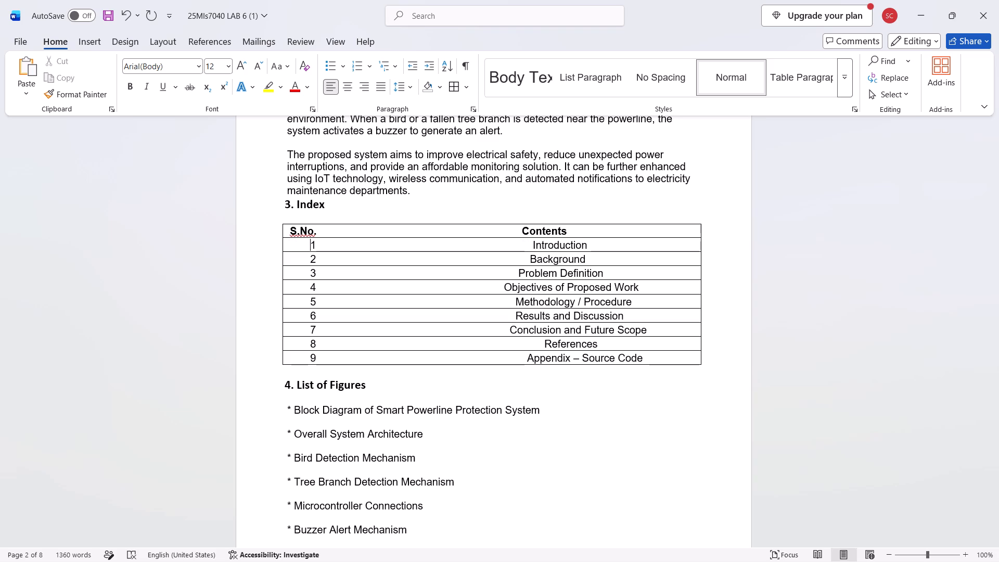
key("BackSpace")
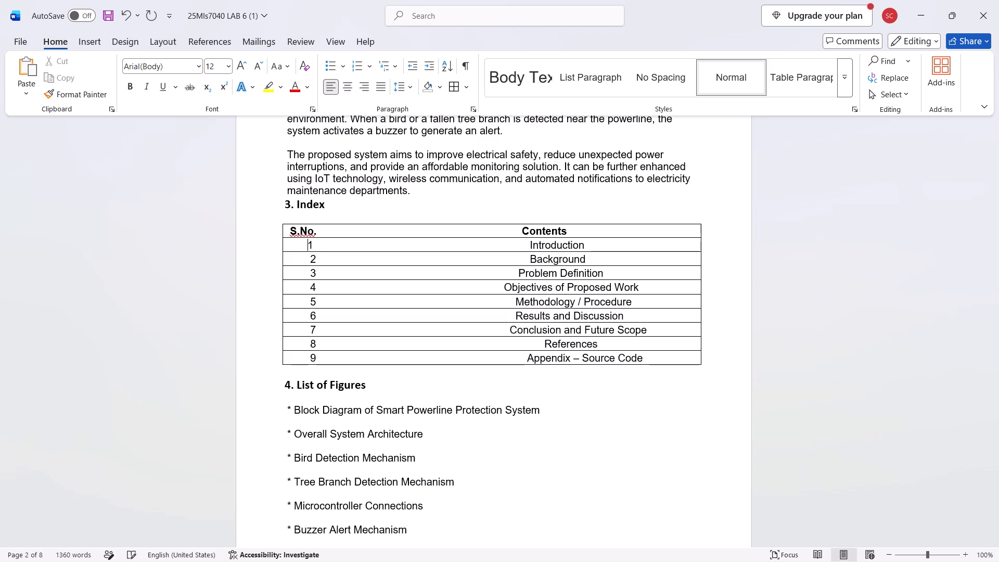
key("space")
Indent the bold "S.No. Contents" header line of the Index with leading spaces so S.No. sits centred above the number column.
key("Up")
key("Left")
key("Left")
key("Left")
key("Left")
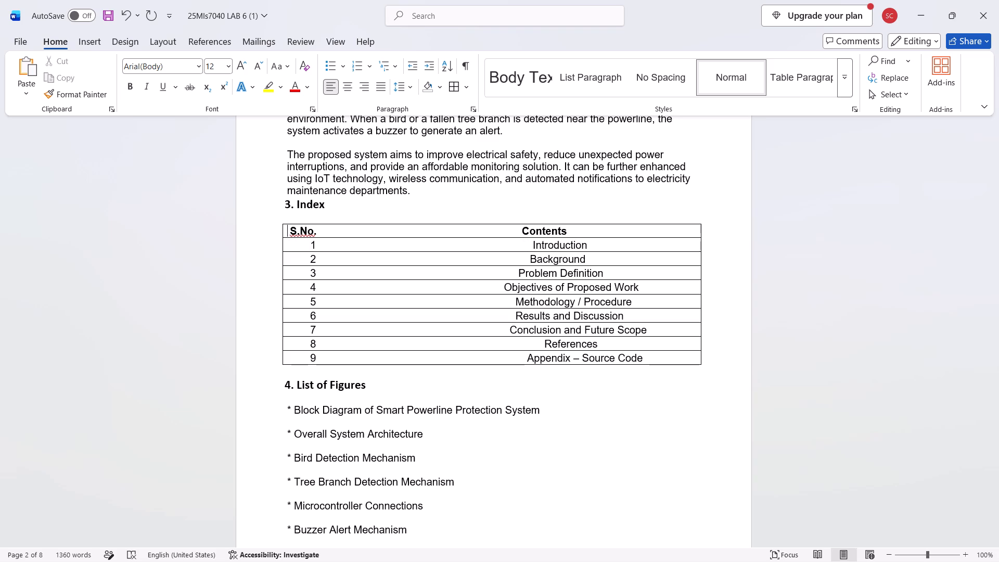
key("space")
key("space")
key("space")
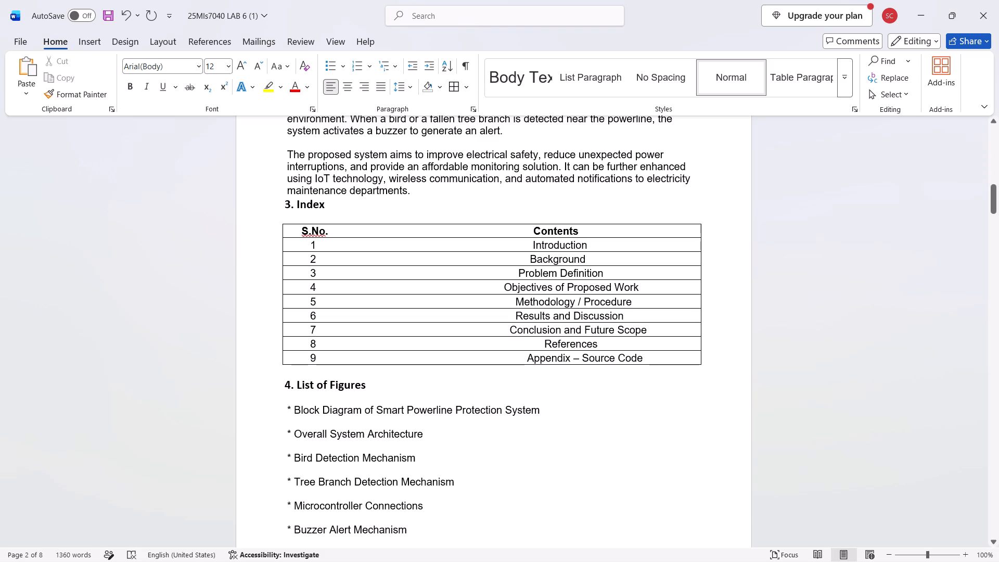
Remove four spaces each before "Objectives of Proposed Work" and "Methodology / Procedure" in the Index to centre them under Contents.
left_click(498, 284)
key("BackSpace")
key("BackSpace")
key("BackSpace")
key("BackSpace")
key("Down")
key("BackSpace")
key("BackSpace")
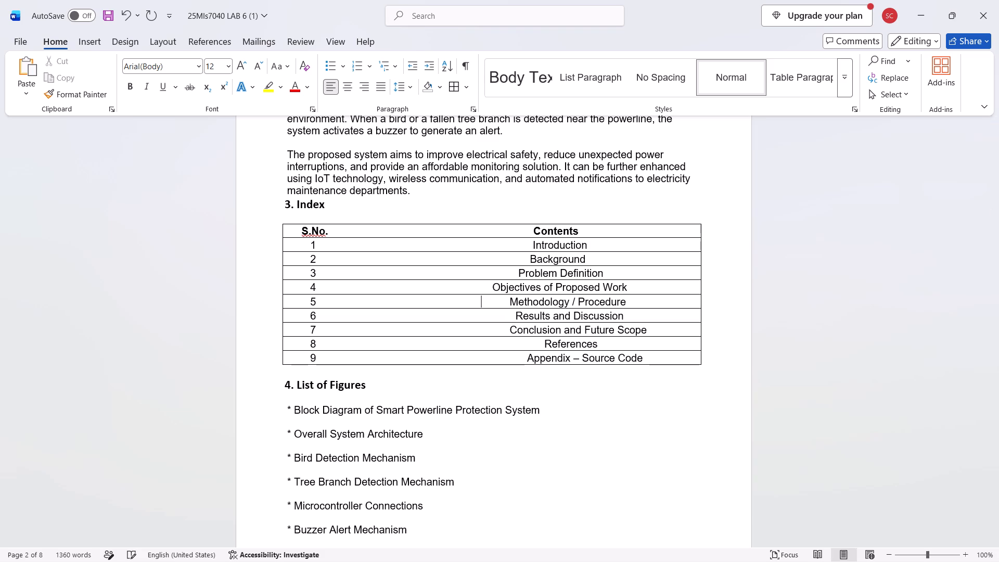
key("BackSpace")
key("BackSpace")
Remove three spaces before "Results and Discussion" and one space before "Conclusion and Future Scope" in the Index.
key("Down")
key("BackSpace")
key("BackSpace")
key("BackSpace")
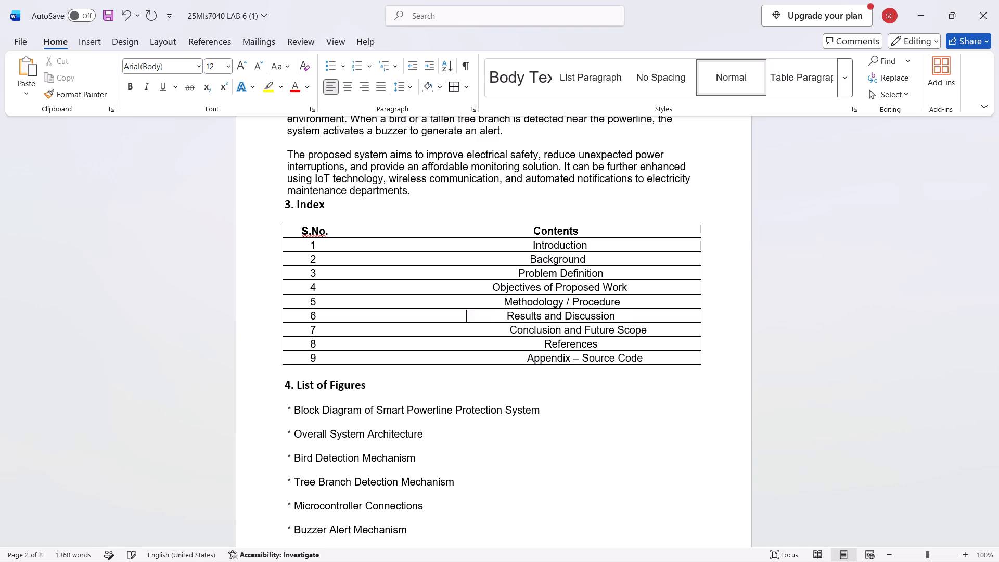
key("Down")
key("BackSpace")
Remove two spaces before "References" and five spaces before "Appendix – Source Code" in the Index.
key("Down")
key("BackSpace")
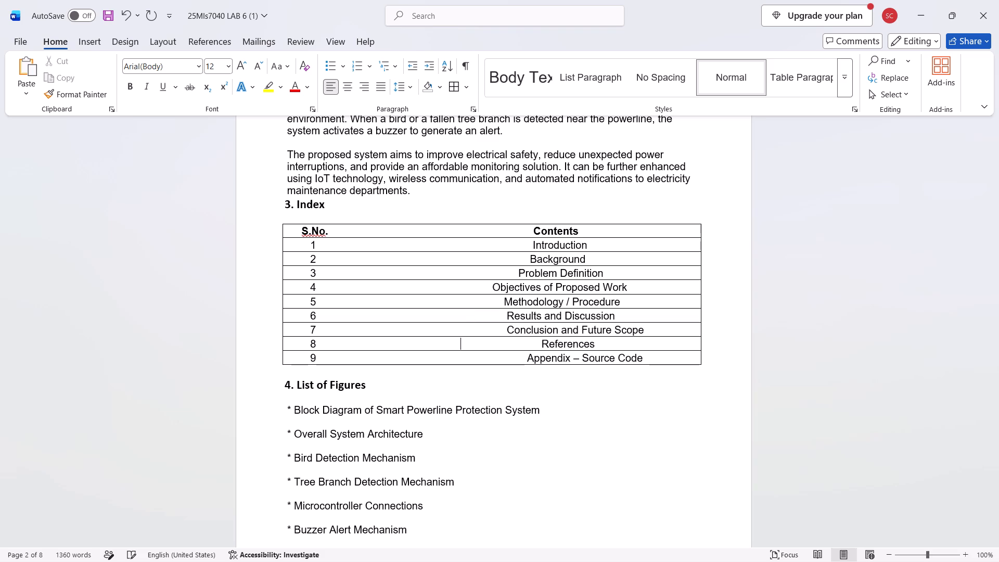
key("BackSpace")
key("Down")
key("BackSpace")
key("BackSpace")
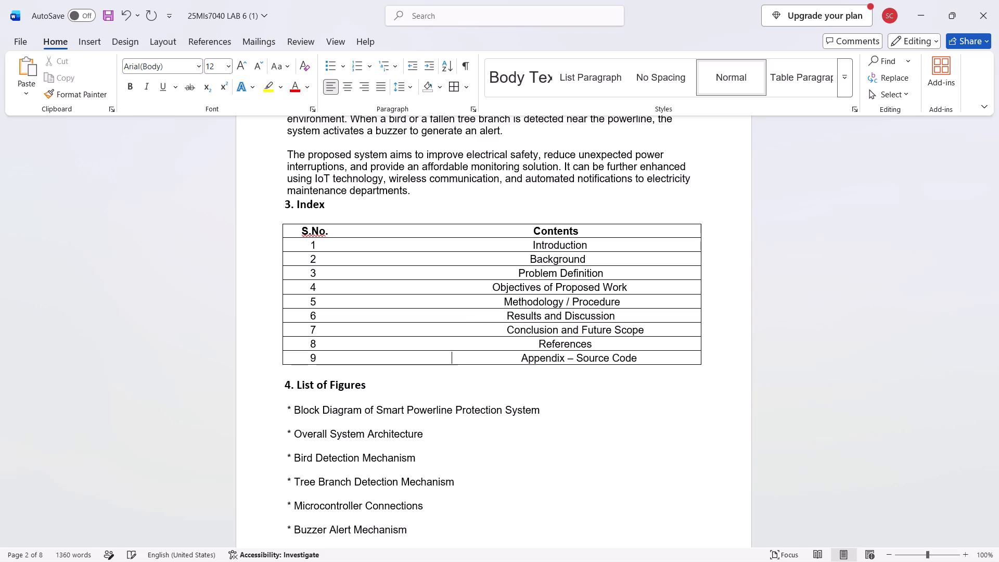
key("BackSpace")
key("BackSpace")
key("BackSpace")
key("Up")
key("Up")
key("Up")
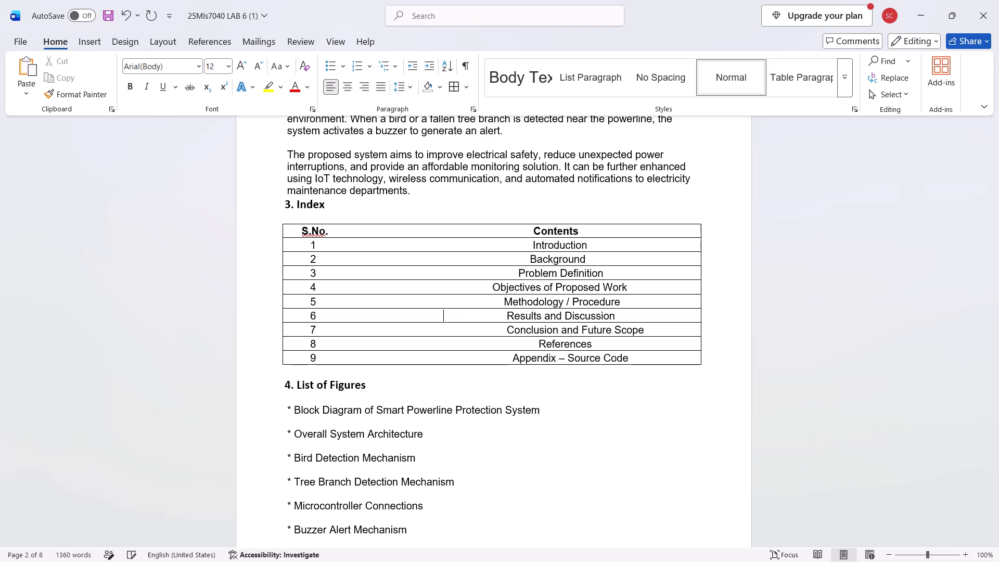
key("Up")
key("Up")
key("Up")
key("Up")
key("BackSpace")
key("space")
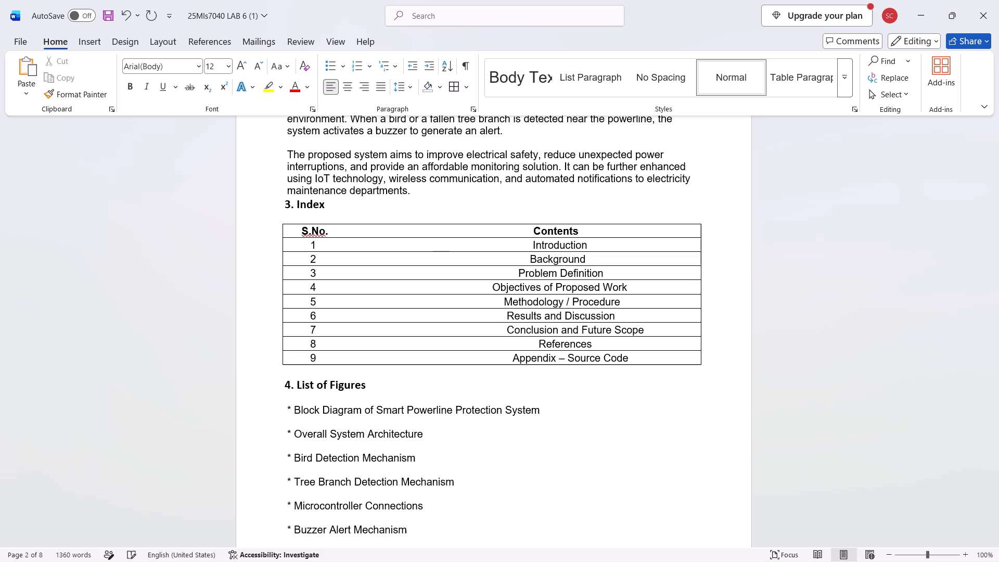
Insert a blank line between the last Abstract paragraph, ending "maintenance departments.", and the "3. Index" heading.
scroll(498, 284, "up", 1)
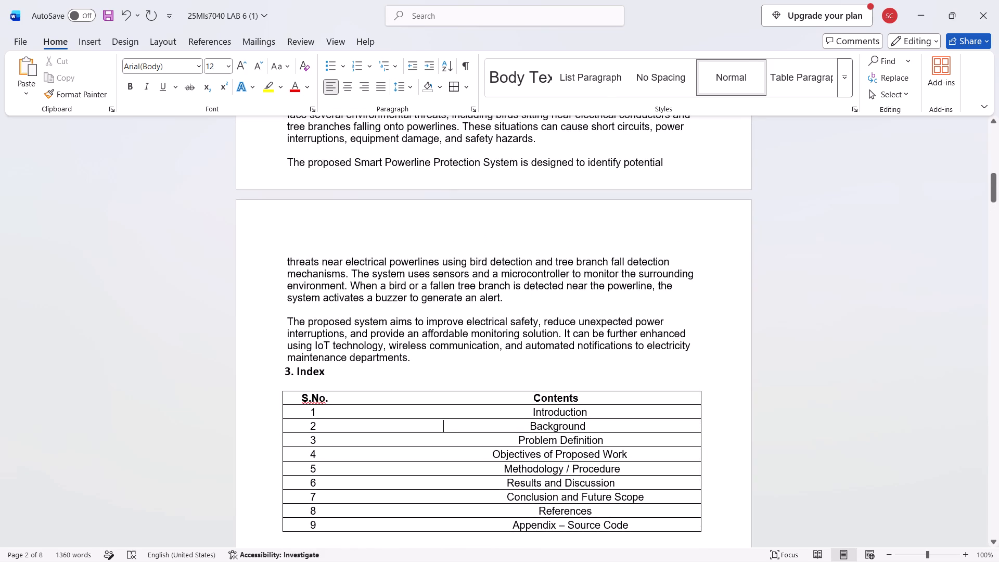
left_click(438, 356)
key("Return")
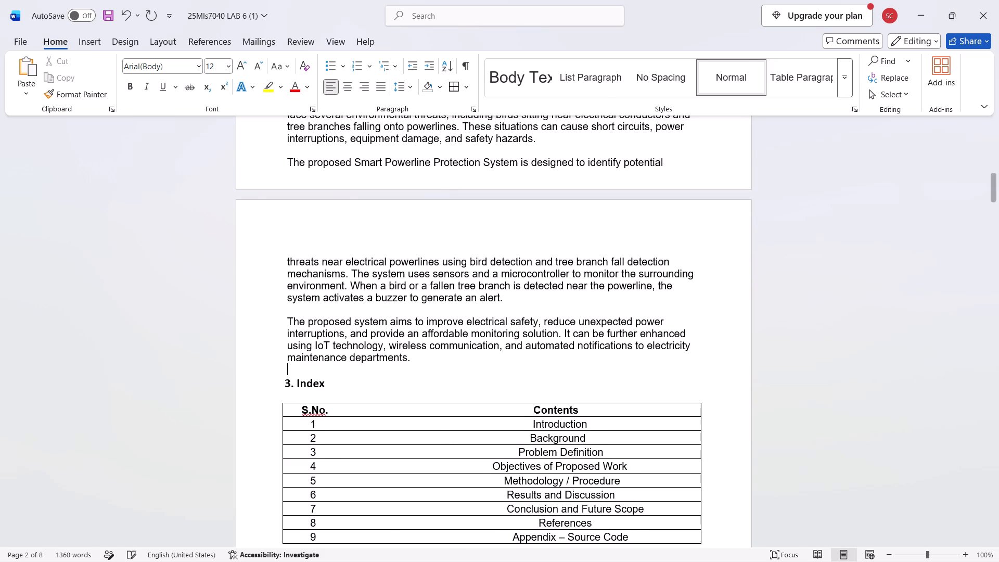
Format the "### 2\. Abstract" heading on the first page as bold 14-point Calibri.
scroll(438, 356, "up", 1)
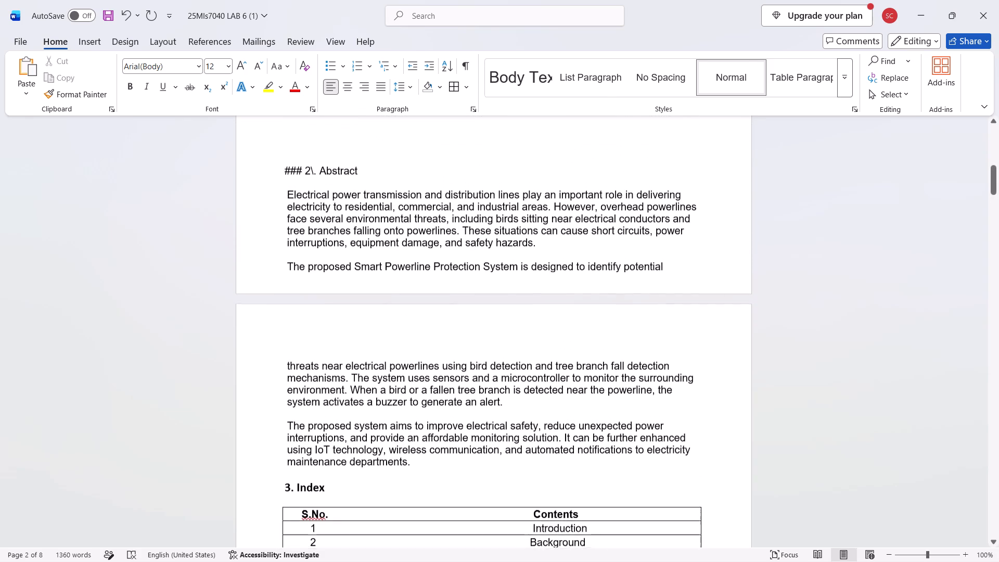
scroll(438, 356, "up", 1)
scroll(412, 208, "up", 1)
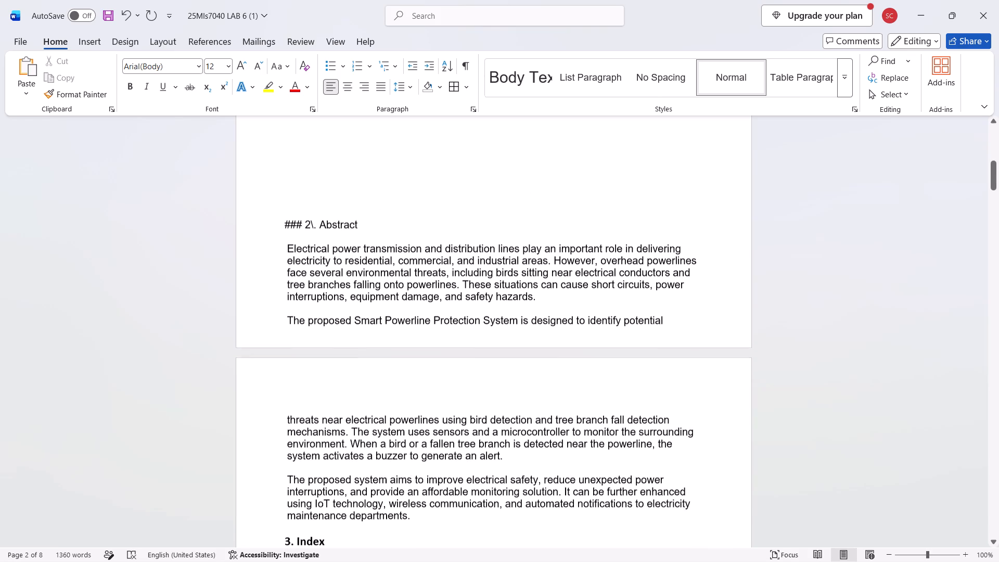
scroll(412, 208, "up", 2)
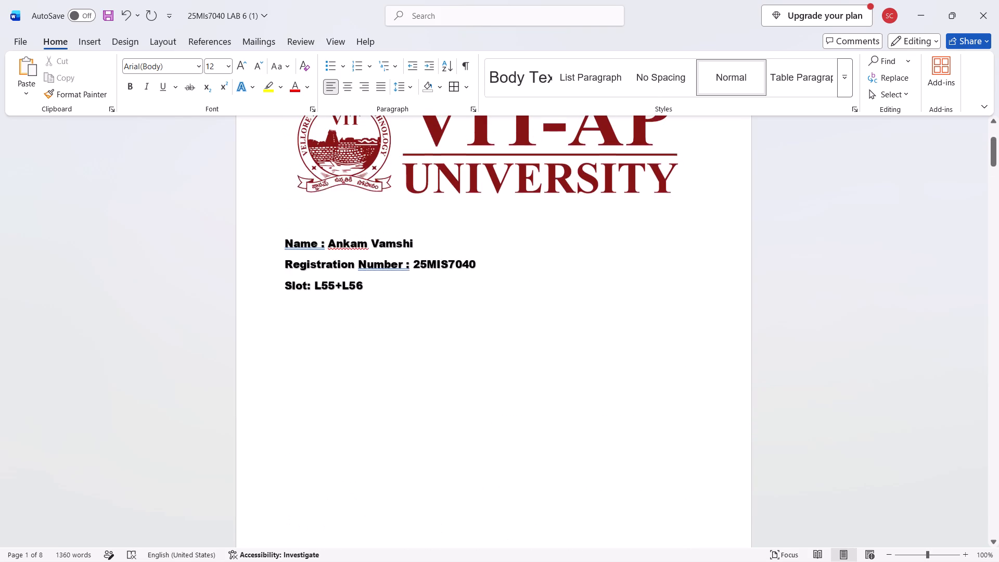
scroll(412, 208, "up", 1)
scroll(412, 208, "down", 2)
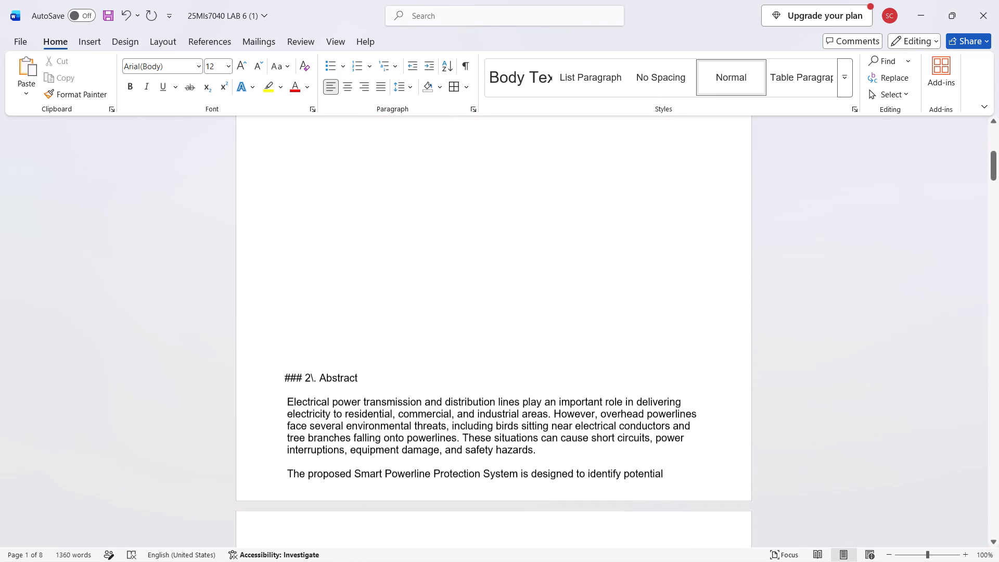
left_click_drag(369, 378, 287, 376)
left_click(301, 360)
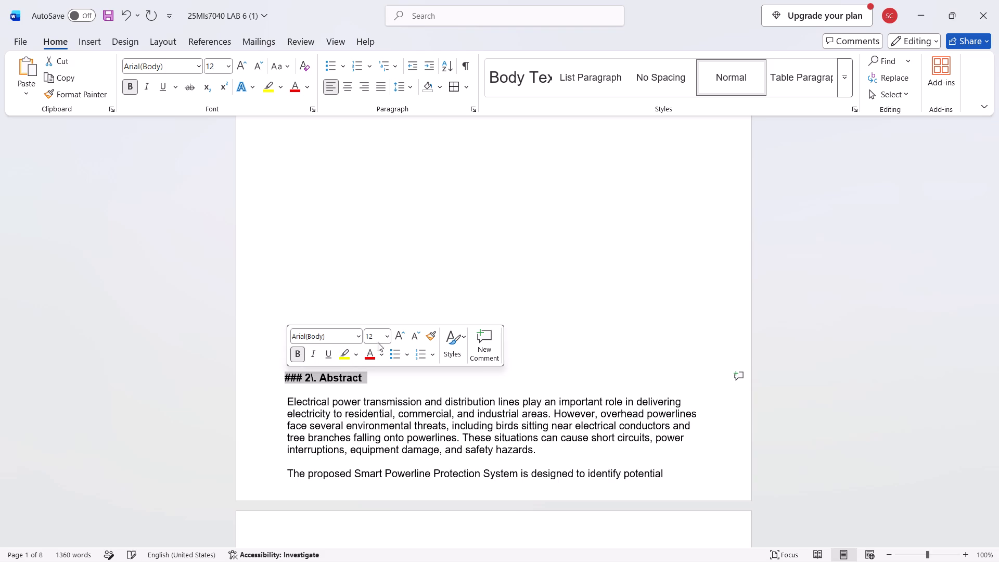
left_click(381, 339)
left_click(381, 339)
key("BackSpace")
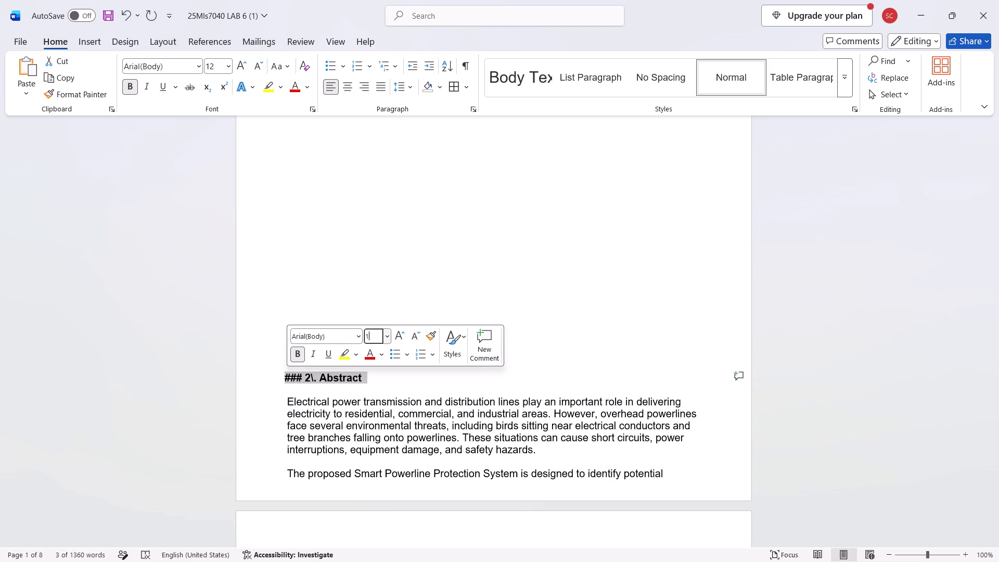
key("4")
key("Return")
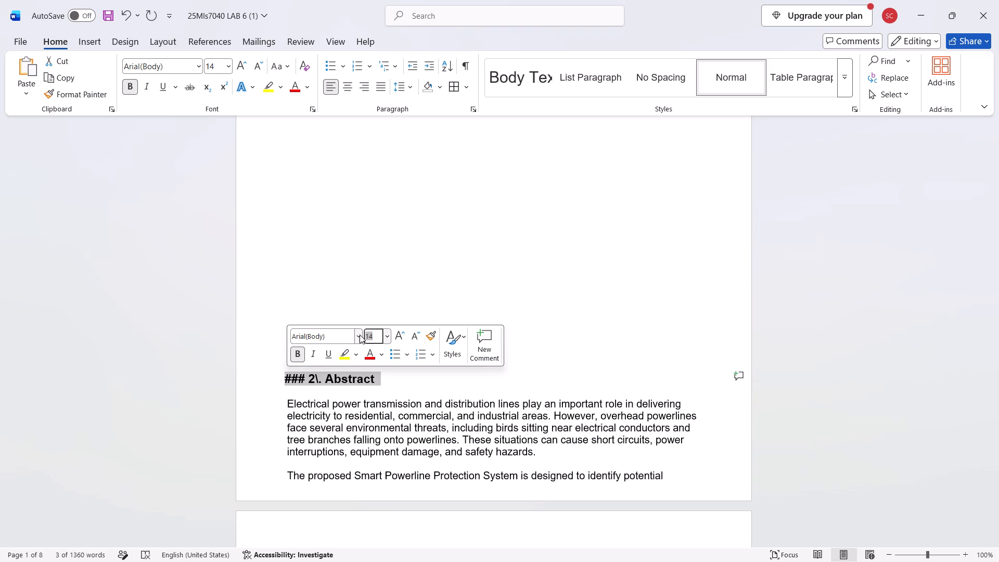
left_click(360, 334)
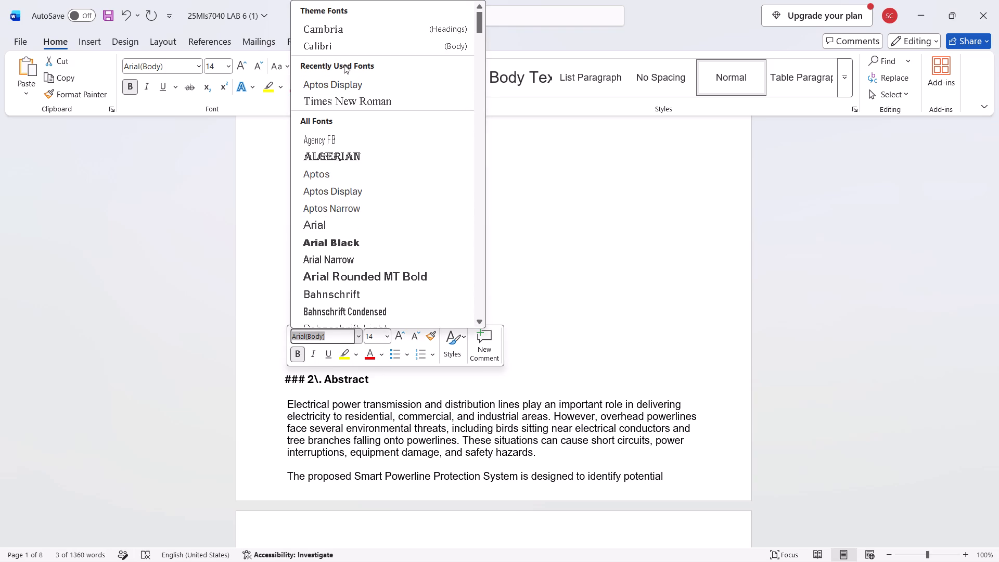
left_click(339, 50)
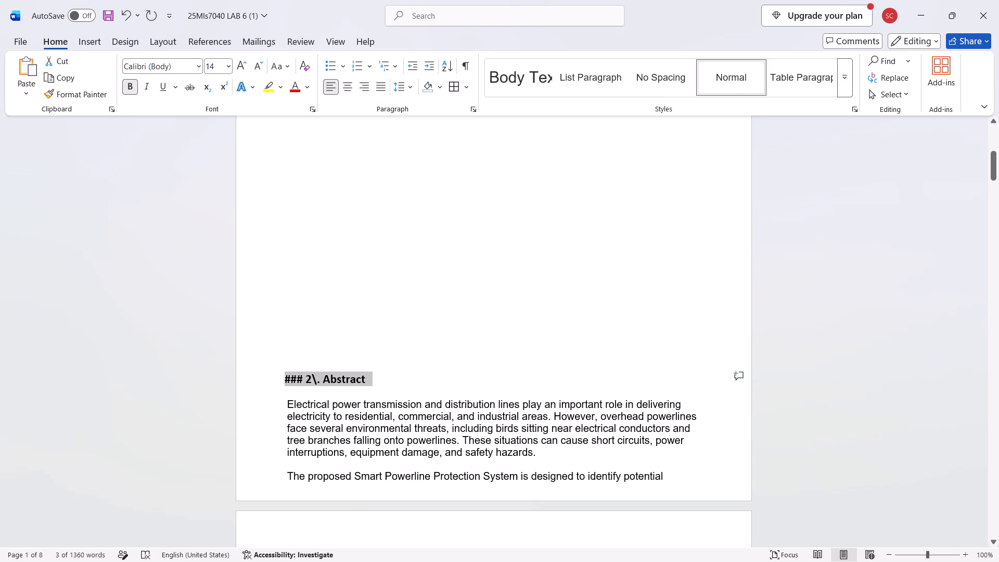
Remove the stray backslash and the leading ### marks from the Abstract heading so it reads "2. Abstract".
left_click(318, 376)
key("BackSpace")
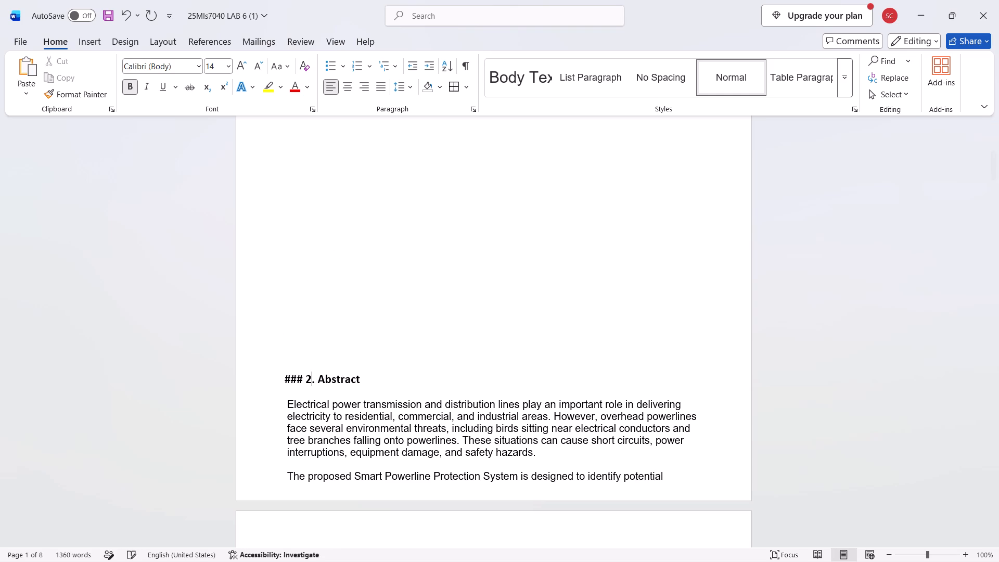
key("Left")
key("Left")
key("Right")
key("BackSpace")
key("BackSpace")
key("BackSpace")
key("BackSpace")
key("BackSpace")
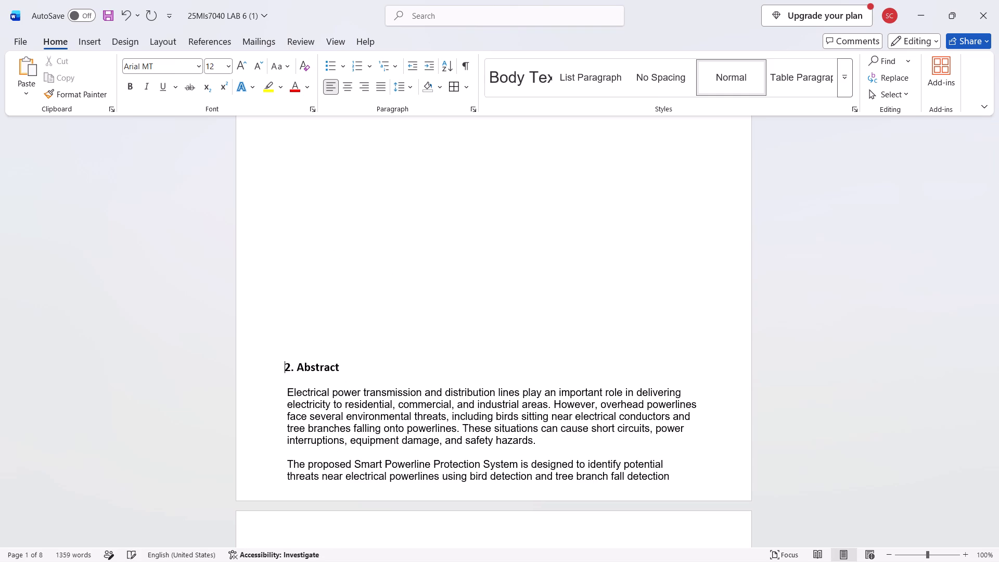
Insert ten blank lines above the "2. Abstract" heading to push the section onto the top of the second page.
key("Return")
key("Return")
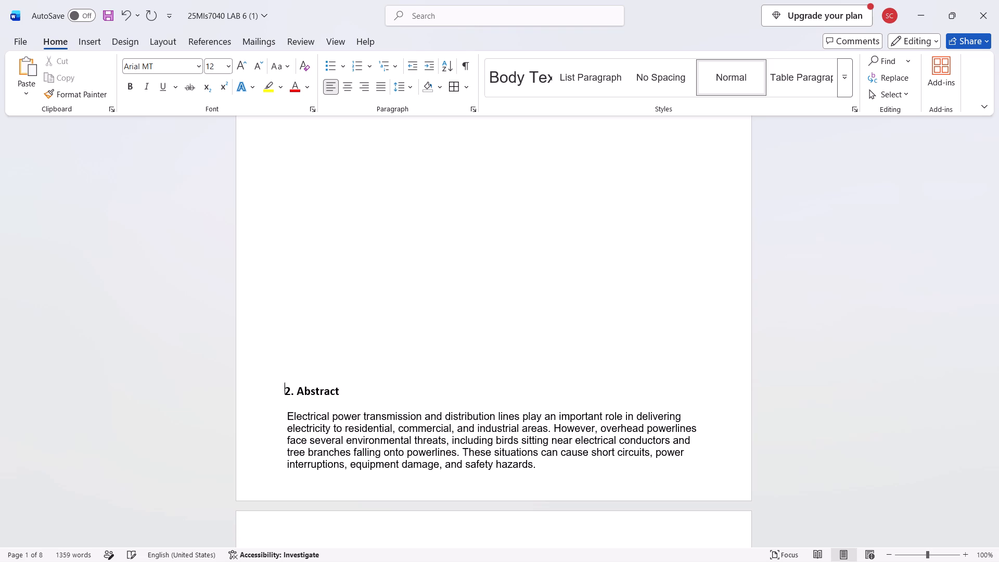
key("Return")
key("Return")
key("Return")
key("Return")
key("Return")
key("Return")
key("Return")
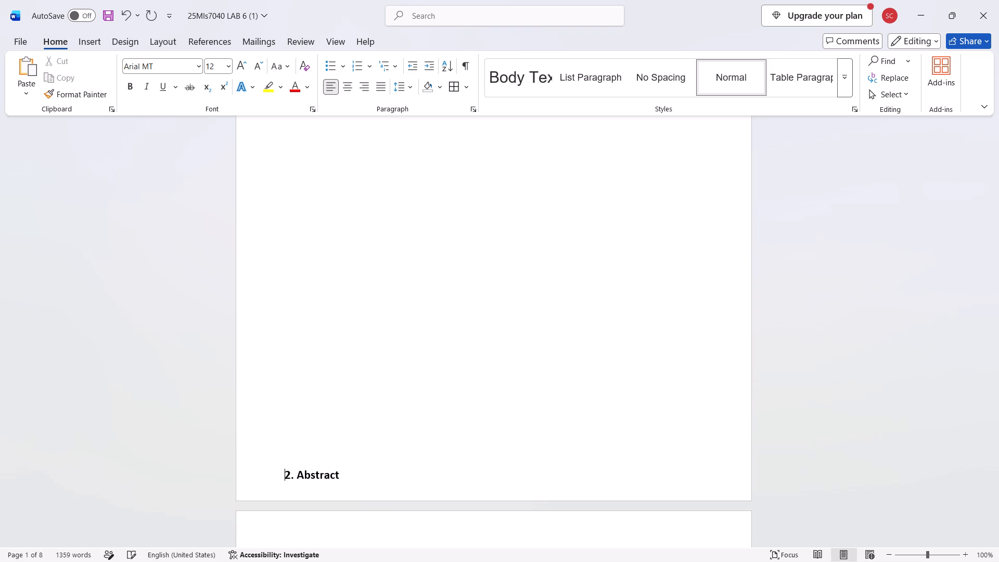
key("Return")
scroll(318, 376, "down", 2)
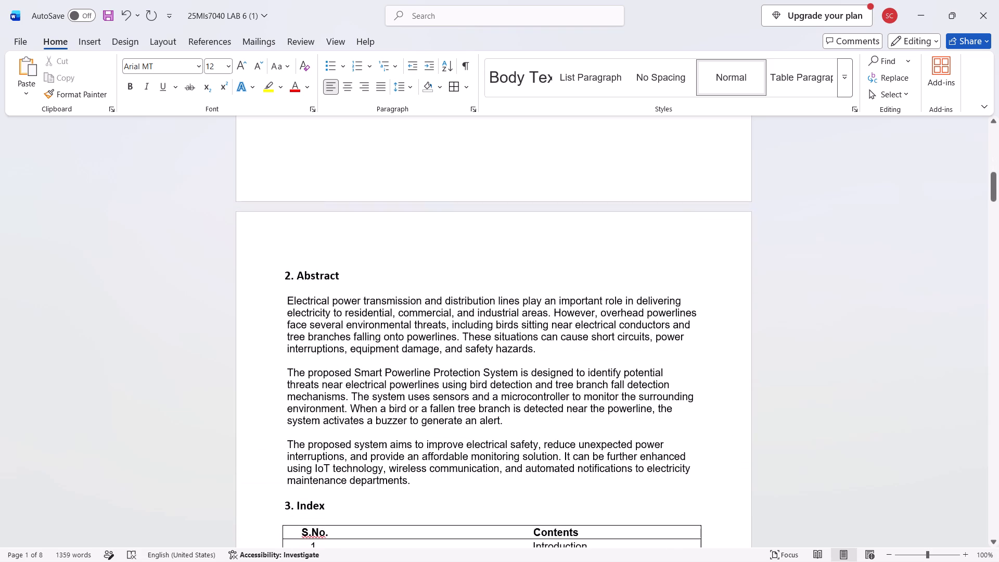
Correct the first column header of the Index table so it reads "S.No" without the trailing period.
scroll(318, 376, "down", 2)
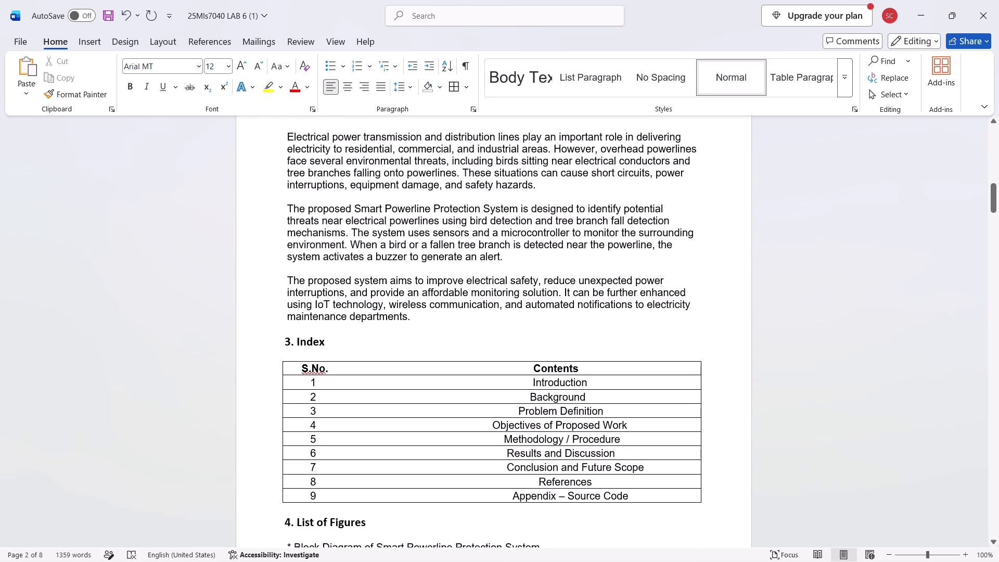
left_click(314, 368)
key("space")
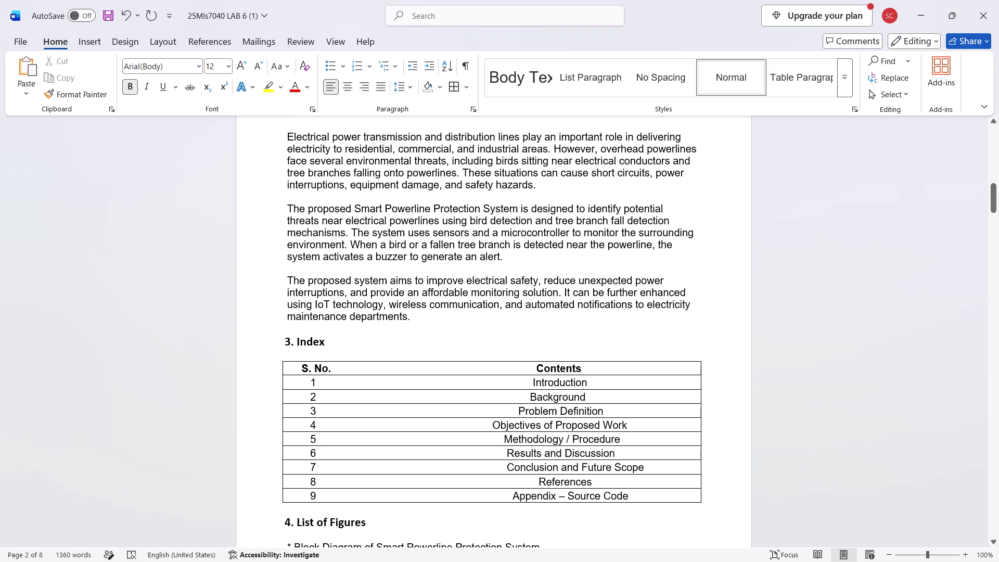
left_click(347, 367)
key("Left")
key("Left")
key("Left")
key("Left")
key("Left")
key("Left")
key("BackSpace")
key("Left")
key("Left")
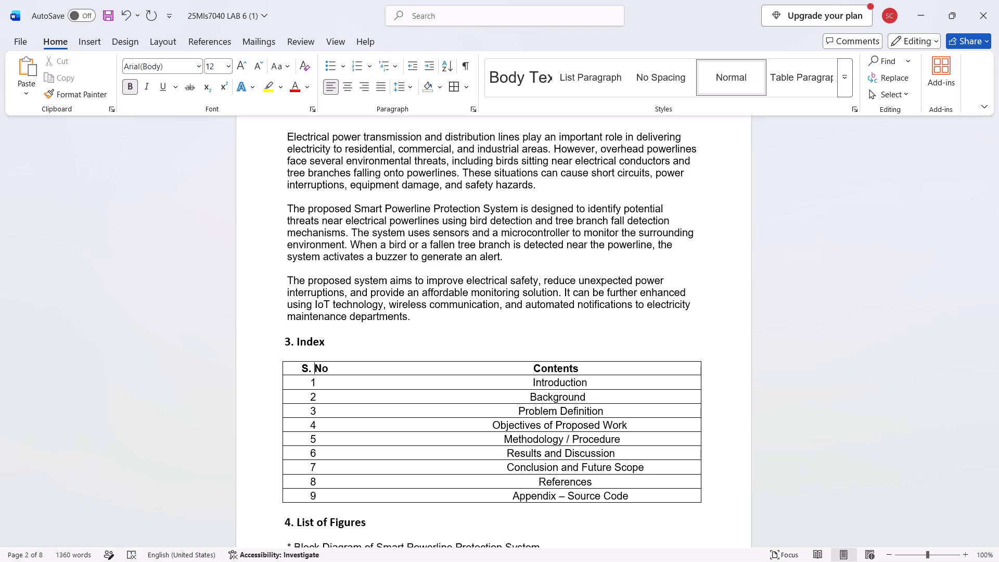
key("BackSpace")
Insert four blank lines after "Complete Prototype Model" to push the "5. List of Tables" heading onto the next page.
scroll(347, 367, "down", 2)
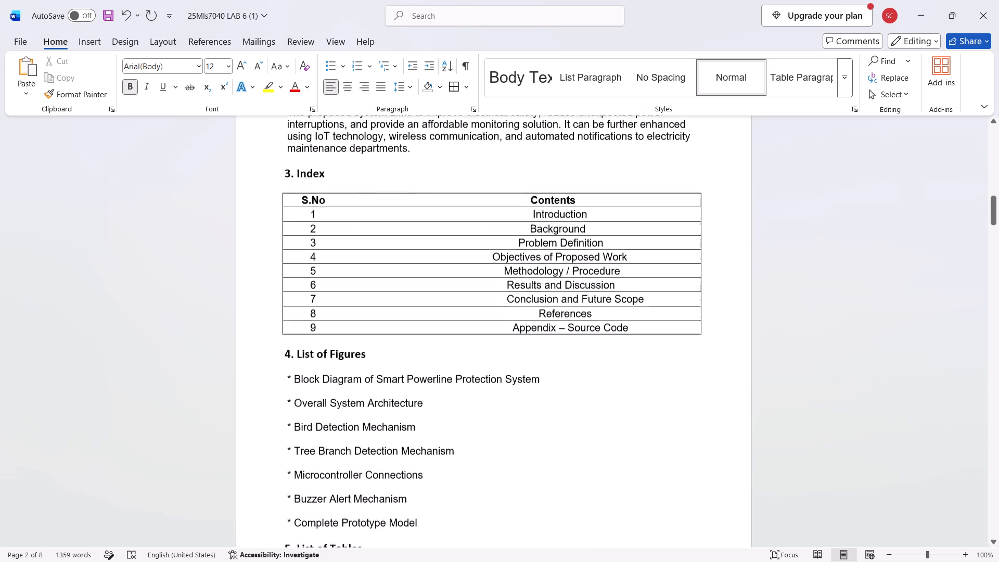
scroll(347, 367, "down", 2)
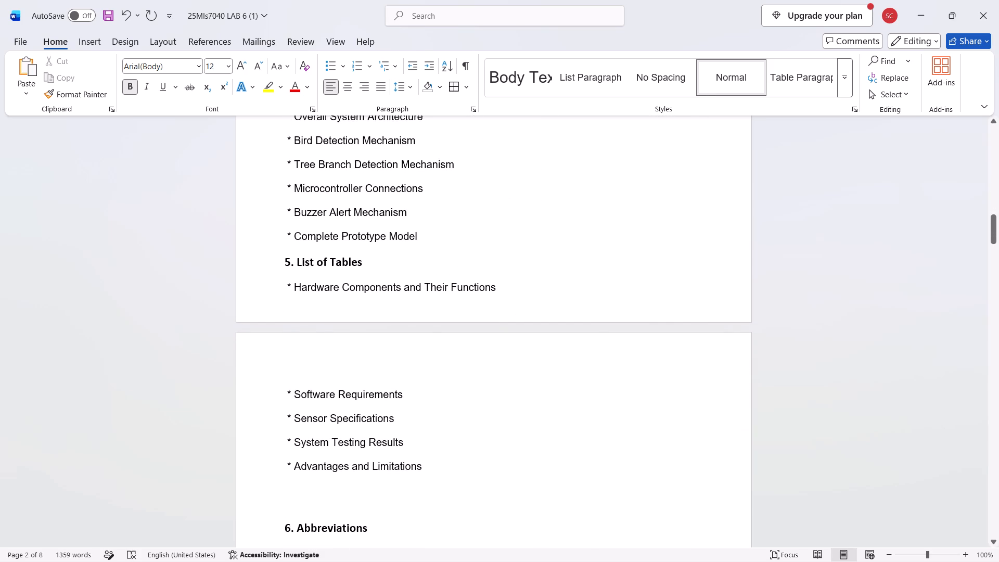
left_click(429, 234)
key("Return")
key("Return")
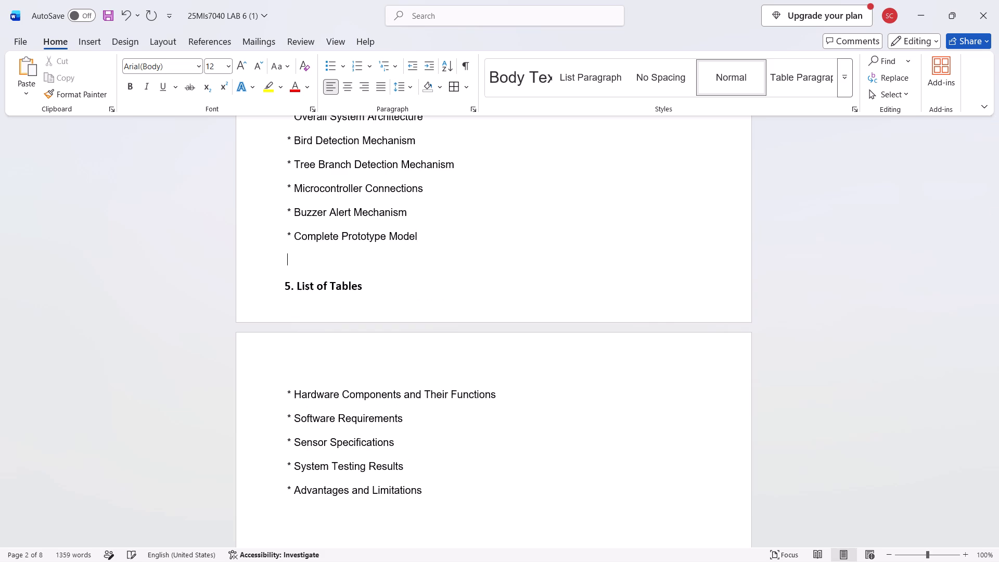
key("Return")
key("Return")
Remove the stray backslash and the leading ### marks from the Background heading so it reads "8. Background".
scroll(429, 234, "down", 1)
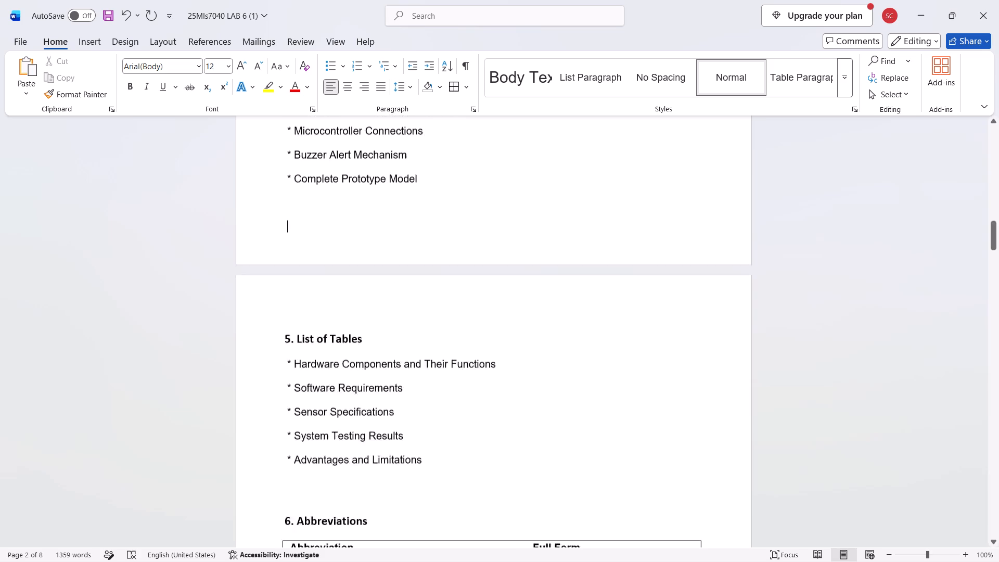
scroll(429, 234, "down", 3)
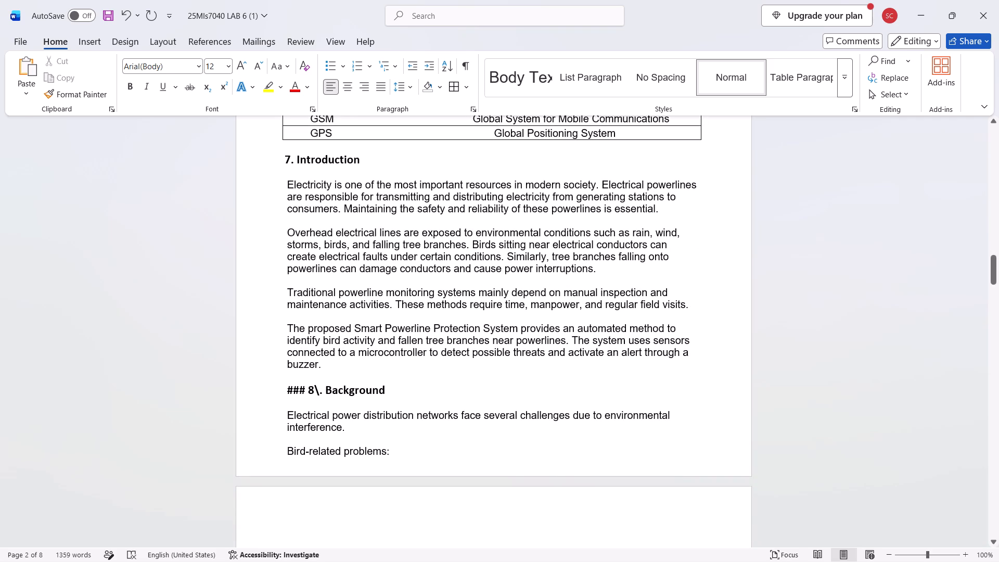
left_click(322, 390)
key("Left")
key("BackSpace")
key("Left")
key("BackSpace")
key("BackSpace")
key("BackSpace")
key("BackSpace")
key("BackSpace")
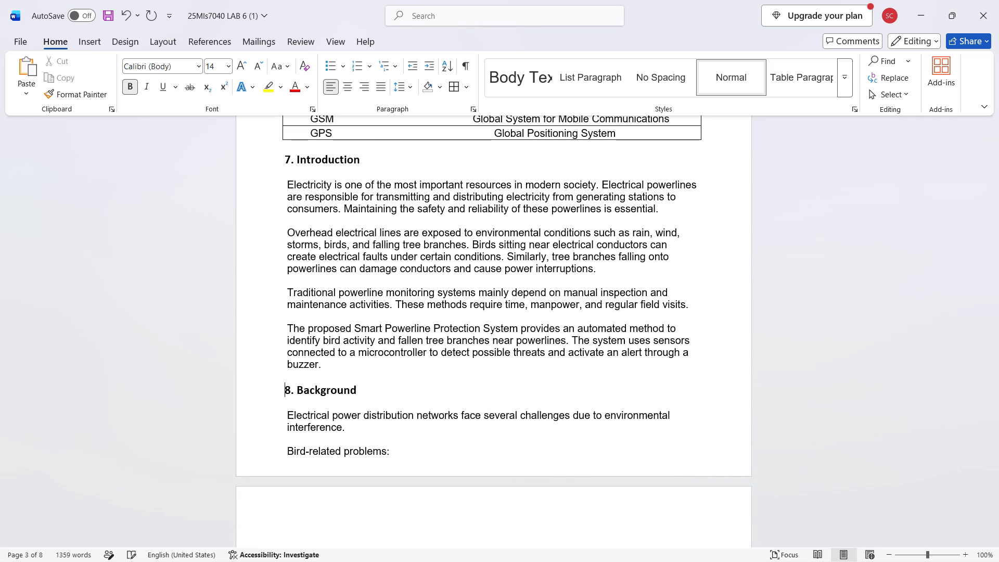
Insert a blank line after the Background paragraph ending "interference." to move "Bird-related problems:" onto the next page.
scroll(322, 390, "down", 1)
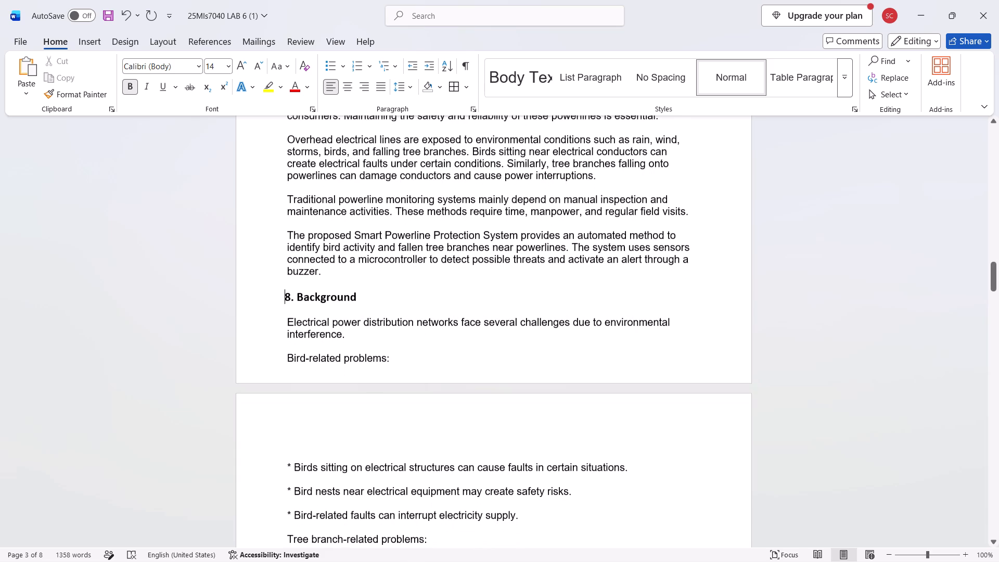
left_click(361, 339)
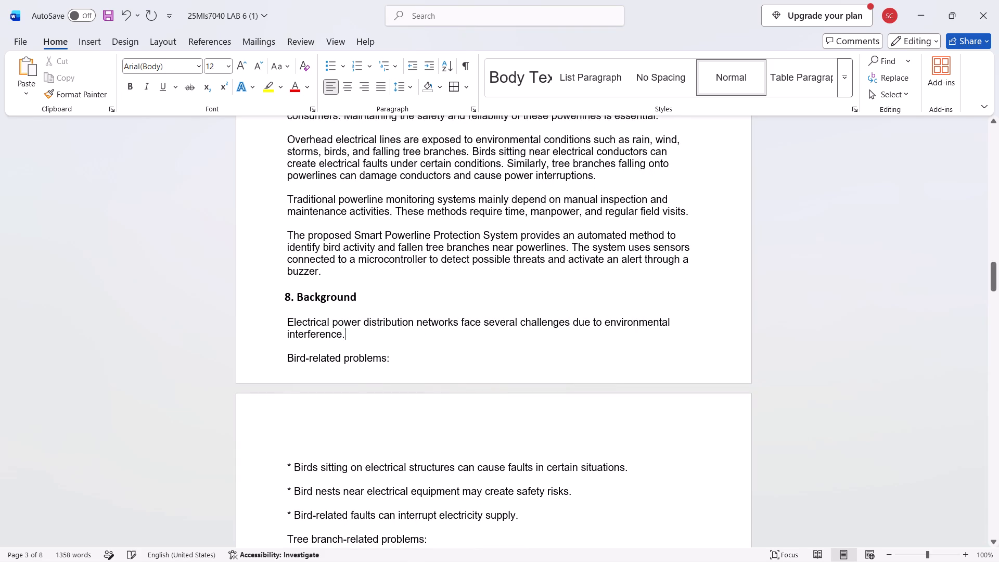
key("Return")
Delete the entire stray Ayantrik Lab image link text between the "11. Methodology / Procedure" paragraph and the "11.1 Hardware Components" heading.
scroll(361, 339, "down", 1)
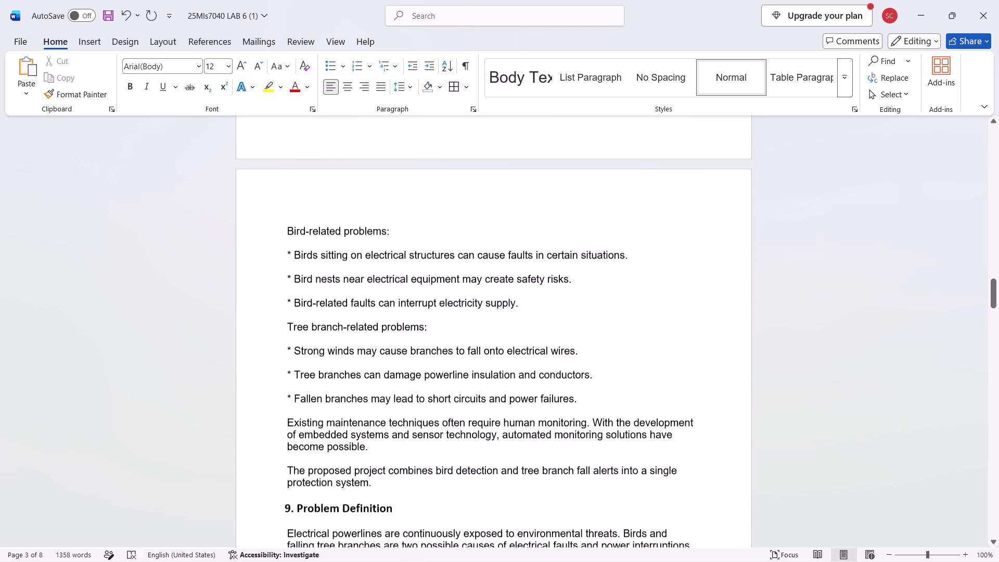
scroll(361, 339, "down", 3)
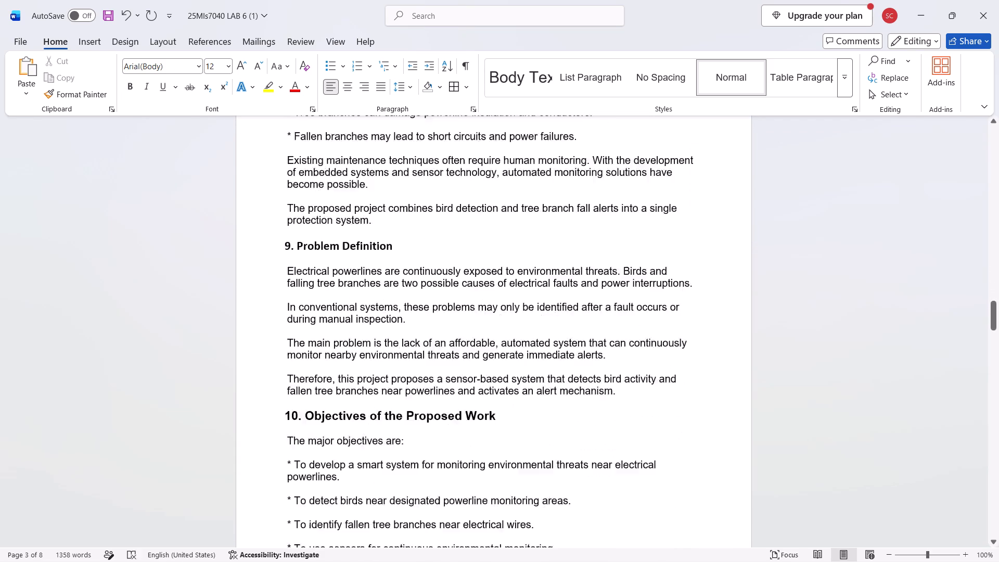
scroll(361, 339, "down", 3)
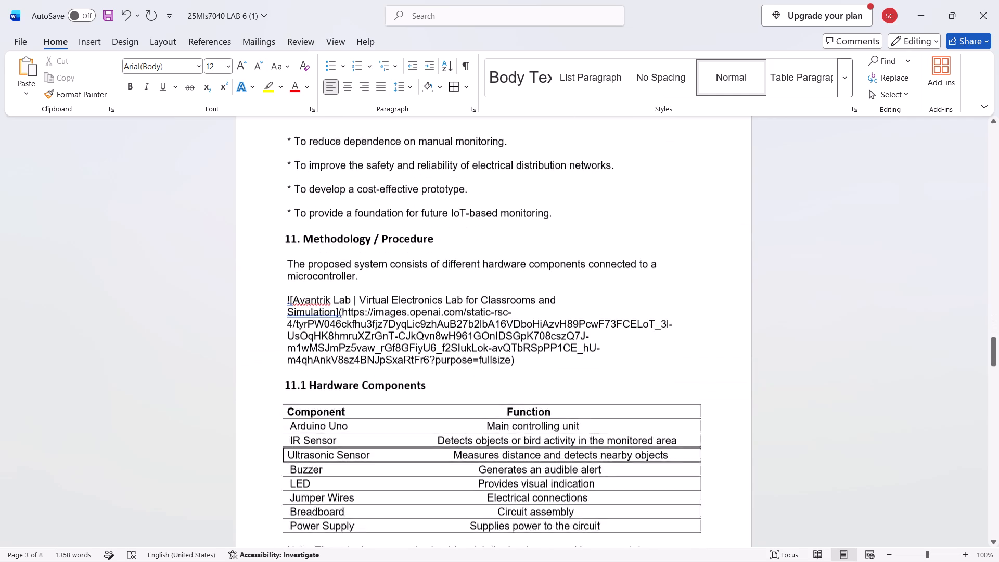
scroll(361, 339, "down", 1)
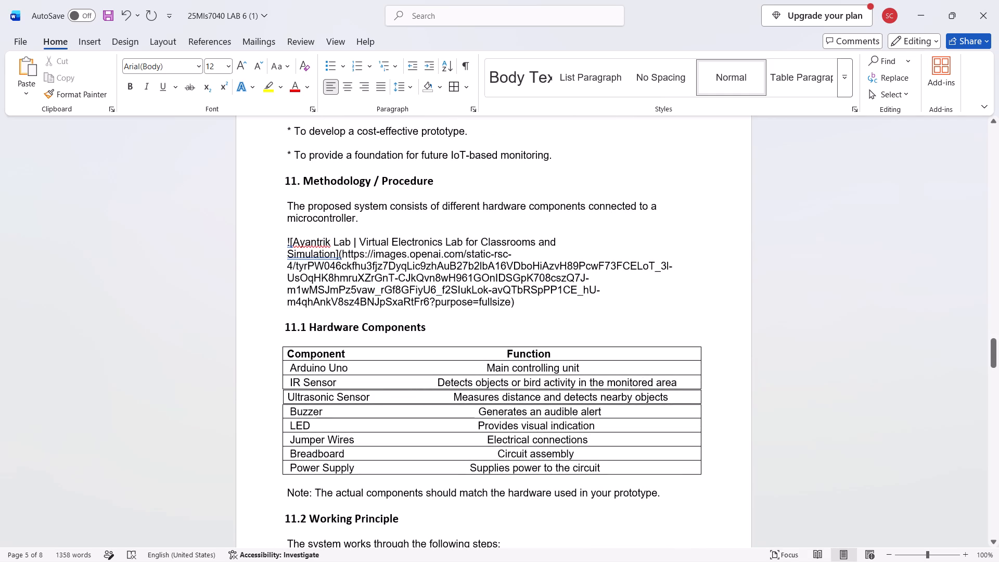
left_click(519, 301)
key("BackSpace")
key("BackSpace")
key("BackSpace")
key("BackSpace")
key("BackSpace")
key("BackSpace")
key("BackSpace")
key("BackSpace")
key("BackSpace")
key("BackSpace")
key("BackSpace")
key("BackSpace")
key("BackSpace")
key("BackSpace")
key("BackSpace")
key("BackSpace")
key("BackSpace")
key("BackSpace")
key("BackSpace")
key("BackSpace")
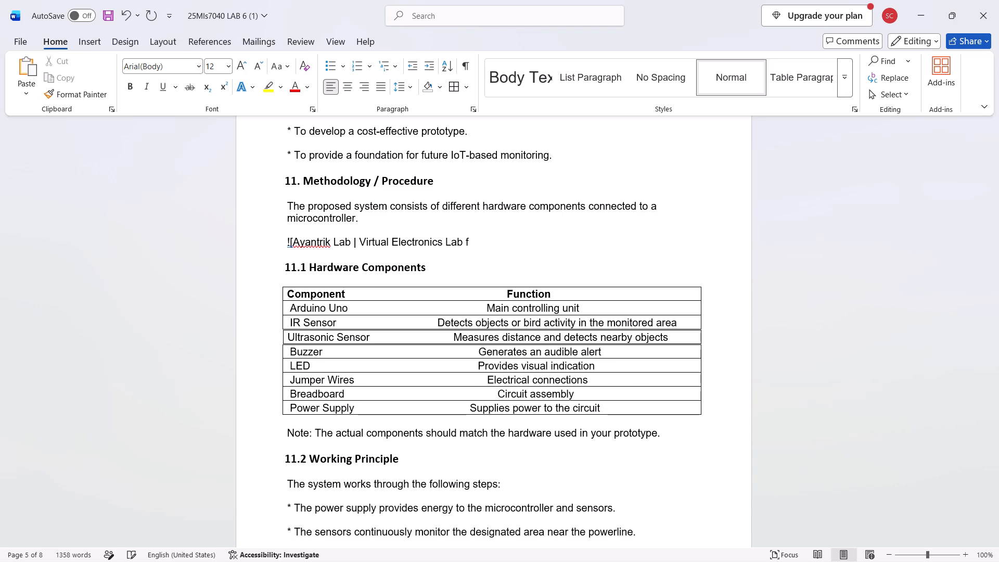
key("BackSpace")
key("BackSpace")
key("BackSpace")
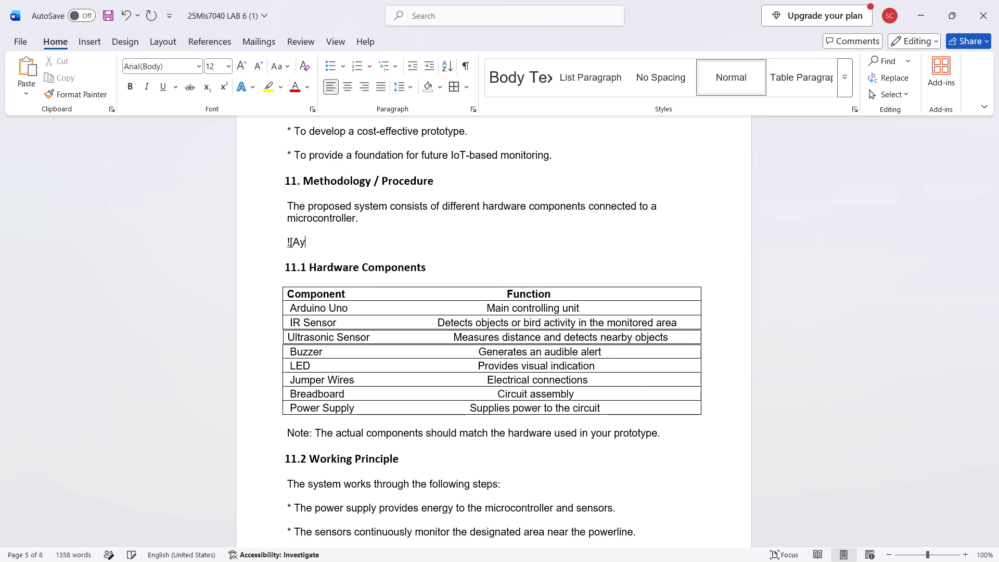
key("BackSpace")
key("BackSpace")
key("BackSpace")
key("BackSpace")
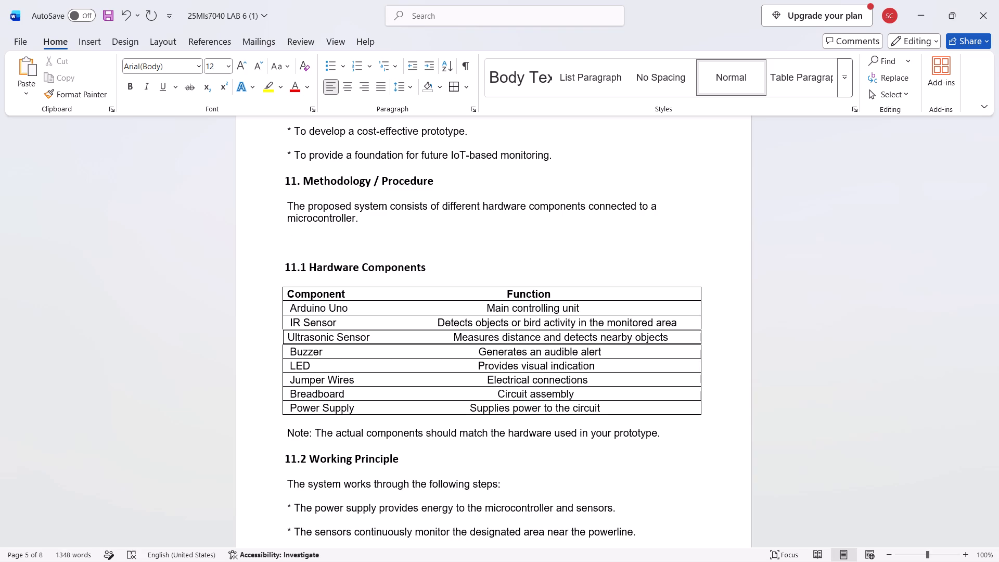
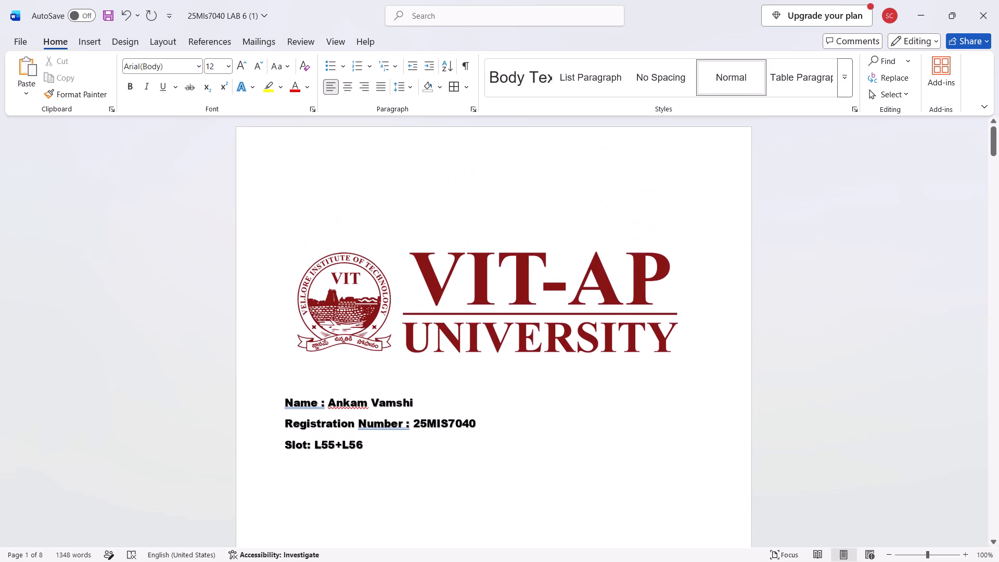
Delete the student details under the university logo on the lab report's cover page, working backwards from the end of the Slot line.
left_click(382, 448)
key("BackSpace")
key("BackSpace")
key("BackSpace")
key("BackSpace")
key("BackSpace")
key("BackSpace")
key("BackSpace")
key("BackSpace")
key("BackSpace")
key("BackSpace")
key("BackSpace")
key("BackSpace")
key("BackSpace")
key("BackSpace")
key("BackSpace")
key("BackSpace")
key("BackSpace")
key("BackSpace")
key("BackSpace")
key("BackSpace")
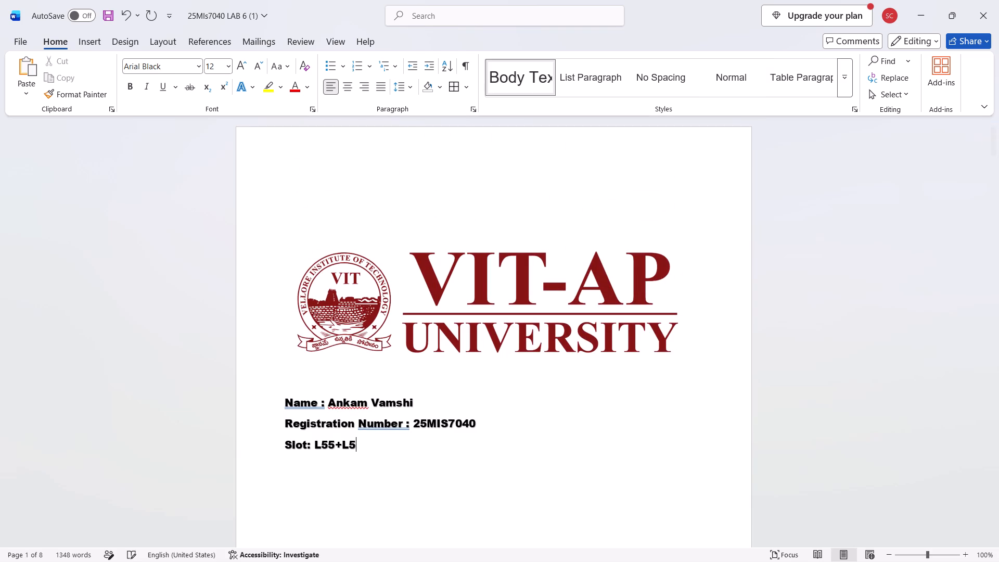
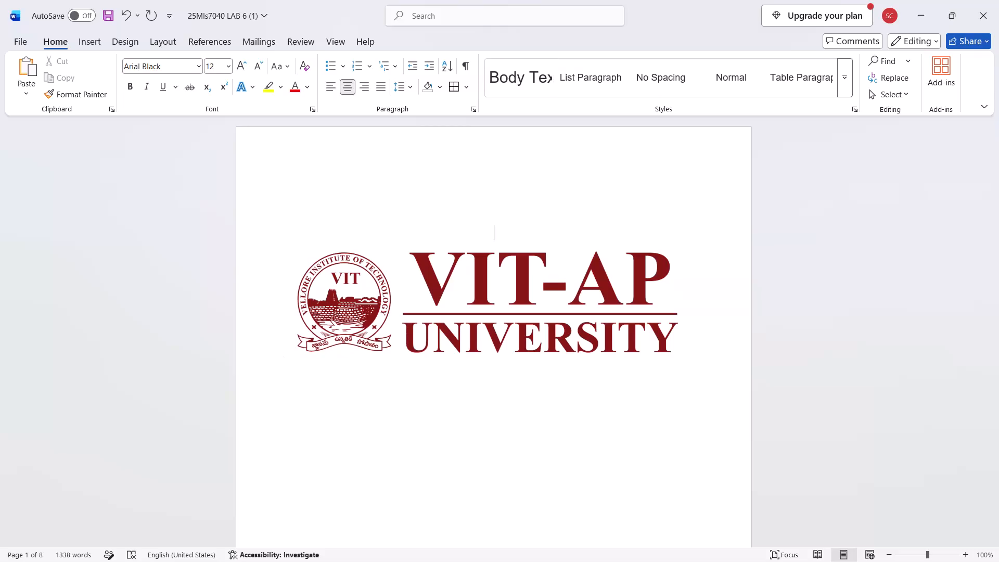
Remove the extra blank line above the VIT-AP University logo on the cover page.
key("Up")
key("BackSpace")
key("BackSpace")
key("BackSpace")
key("BackSpace")
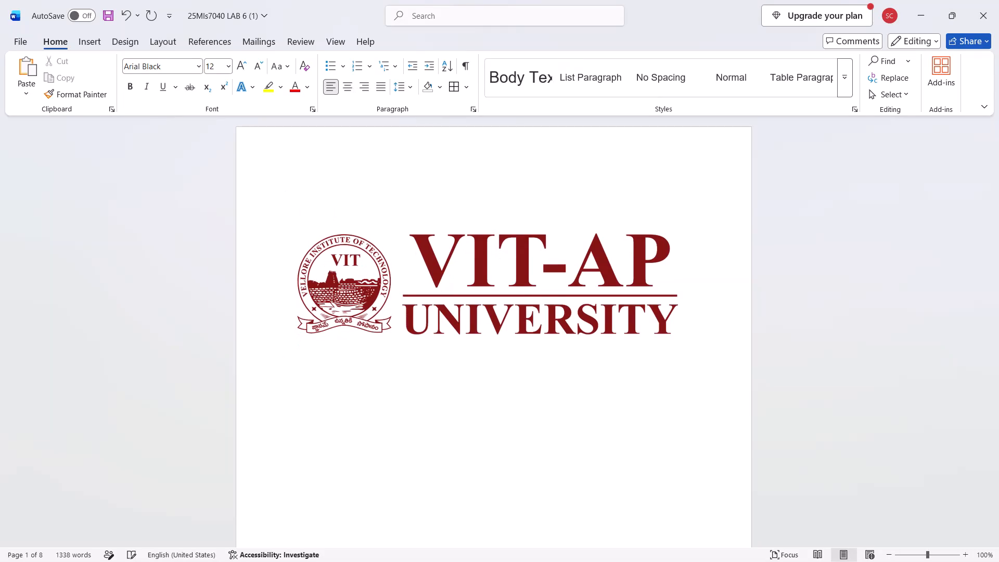
key("BackSpace")
Place the text cursor on an empty line beneath the university logo.
key("Down")
key("Down")
key("Down")
key("Down")
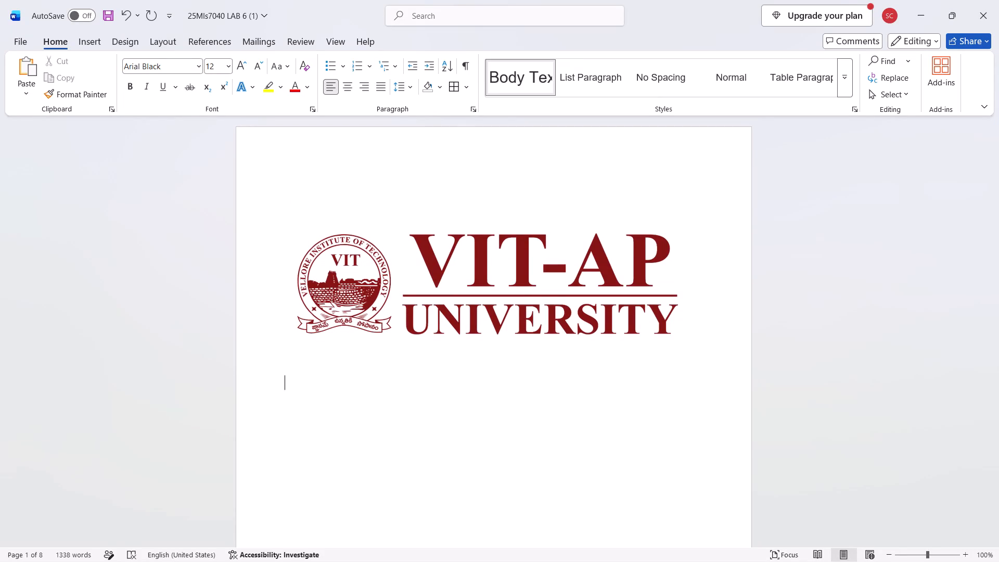
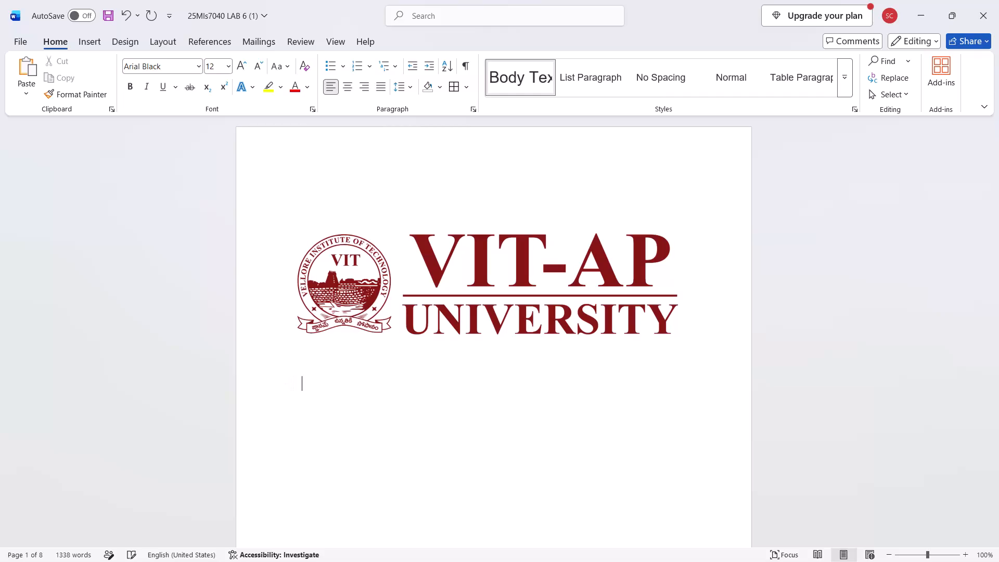
Two lines below the university logo, start a space-indented line with the first student's registration number.
key("Return")
key("Return")
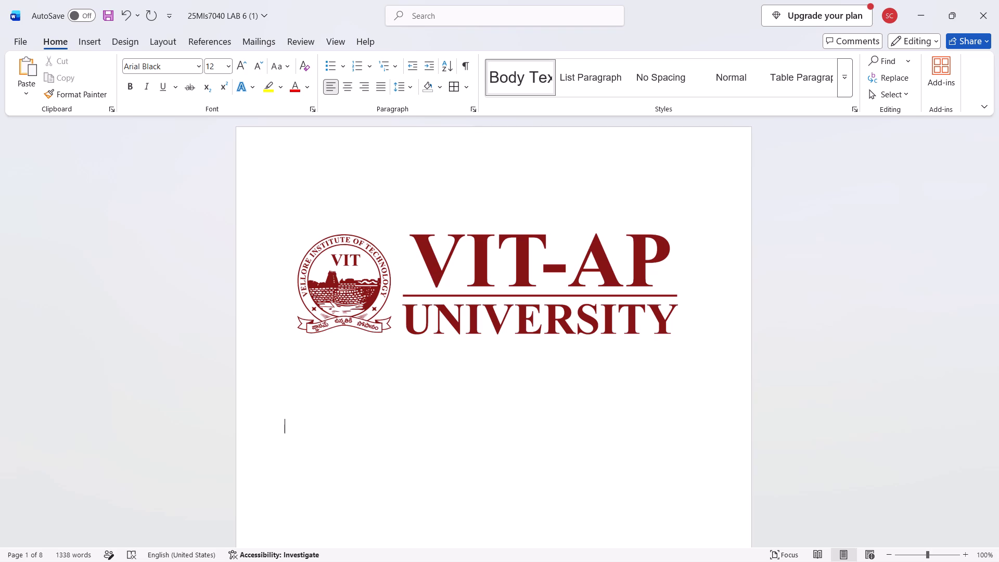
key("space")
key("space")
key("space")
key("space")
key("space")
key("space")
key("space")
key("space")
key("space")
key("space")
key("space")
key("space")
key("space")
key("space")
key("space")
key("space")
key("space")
key("BackSpace")
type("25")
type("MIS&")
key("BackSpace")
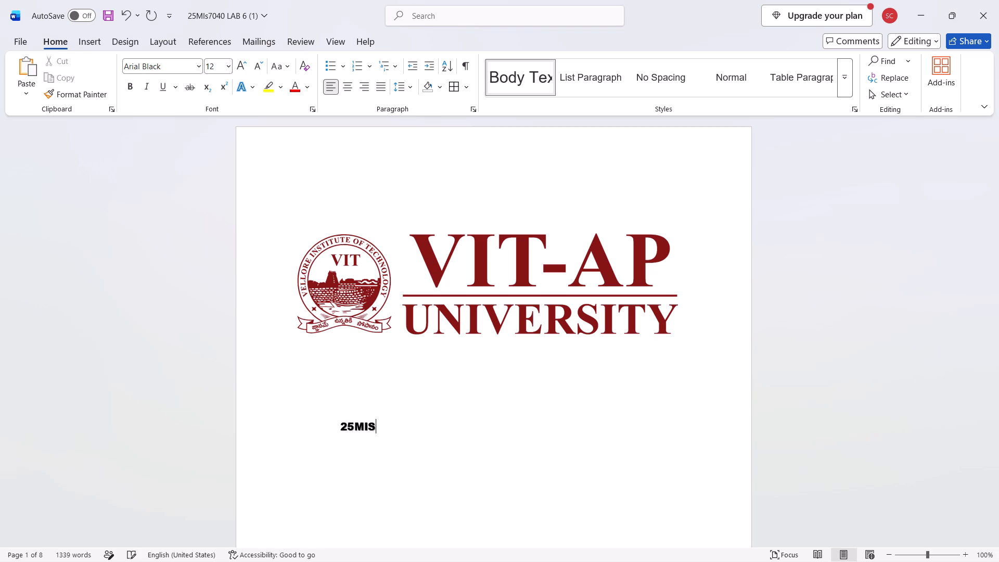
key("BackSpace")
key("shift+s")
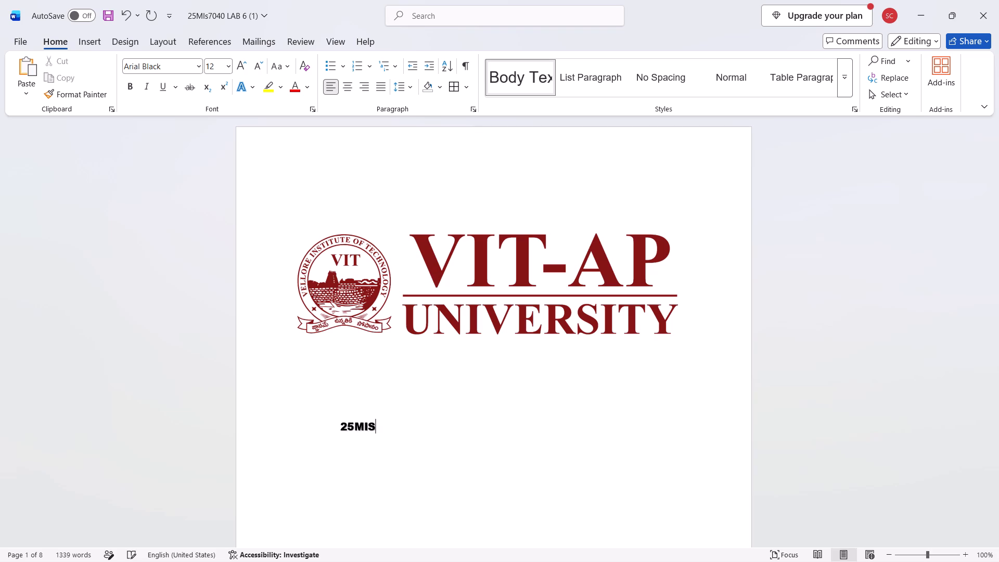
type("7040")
Add a dash and the first student's name after the registration number, capitalising only the initial of each name.
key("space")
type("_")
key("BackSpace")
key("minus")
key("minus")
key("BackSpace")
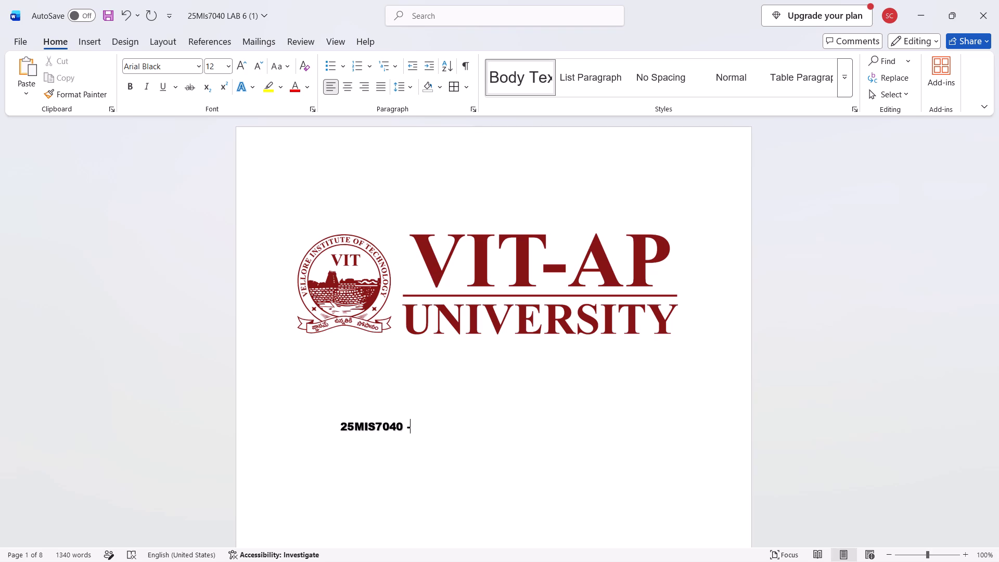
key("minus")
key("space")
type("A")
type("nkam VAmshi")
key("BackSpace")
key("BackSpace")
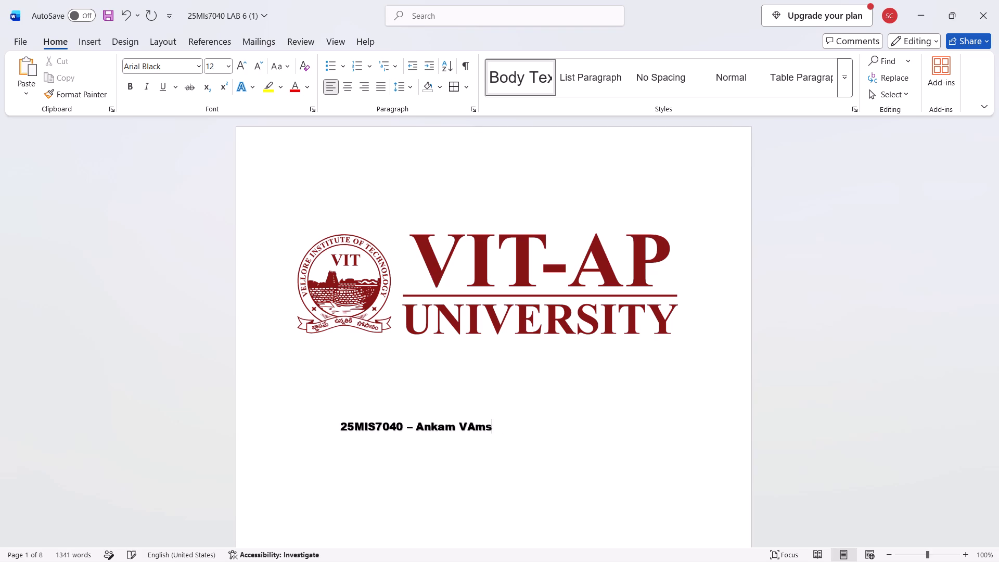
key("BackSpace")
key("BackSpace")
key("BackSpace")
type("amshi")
Add a space-indented second line with the second student's registration number, a dash and the name.
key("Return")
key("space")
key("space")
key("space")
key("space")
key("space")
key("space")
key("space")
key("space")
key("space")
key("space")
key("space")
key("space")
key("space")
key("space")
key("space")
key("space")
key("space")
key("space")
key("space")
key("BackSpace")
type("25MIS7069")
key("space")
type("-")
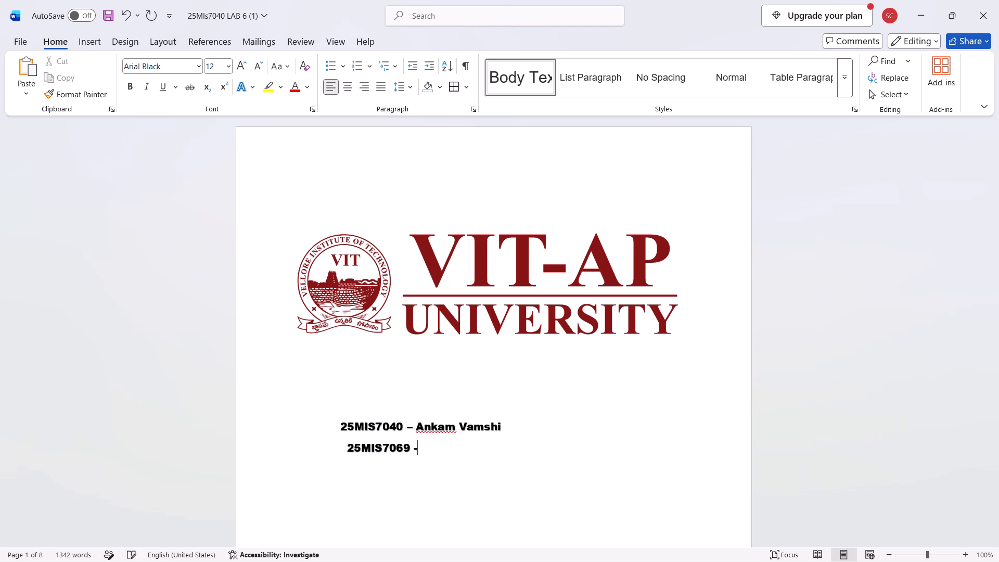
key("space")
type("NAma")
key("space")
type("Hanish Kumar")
Add a third line, without indent, with the third student's registration number, a dash and the name.
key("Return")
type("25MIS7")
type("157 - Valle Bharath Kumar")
Add a fourth line with the fourth student's registration number, a dash and the name.
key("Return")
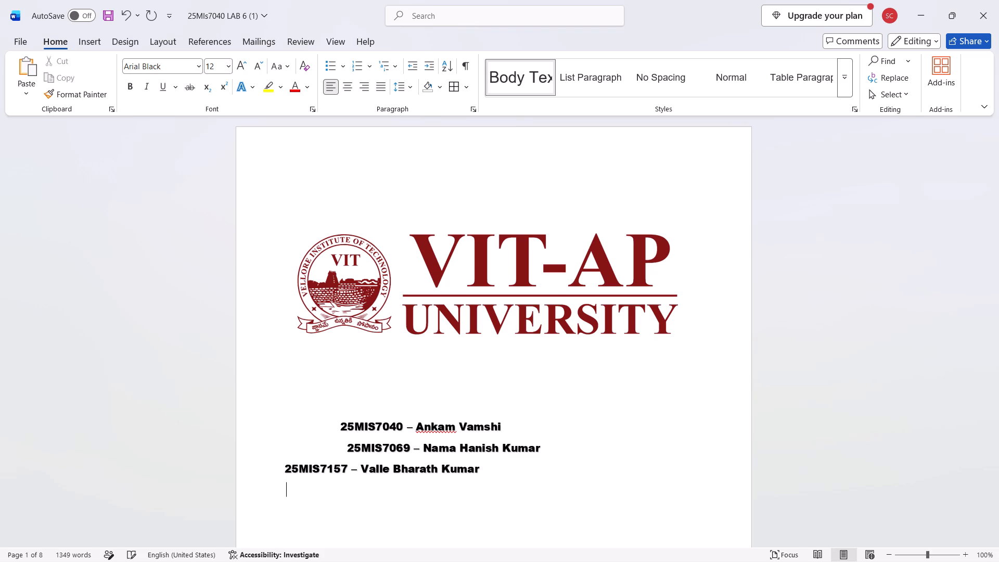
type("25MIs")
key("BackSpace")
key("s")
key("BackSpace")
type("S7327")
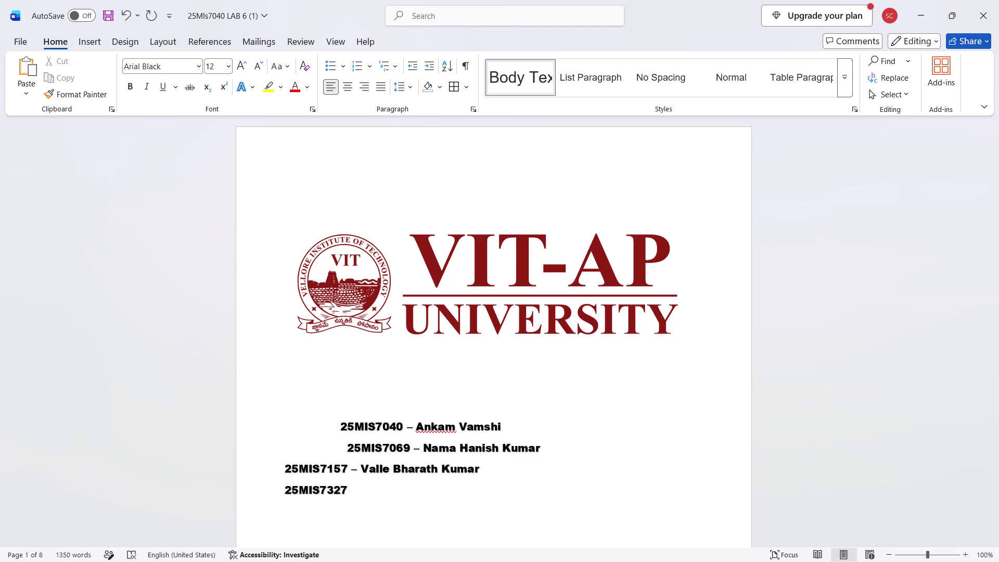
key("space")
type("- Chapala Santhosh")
Add a fifth line with the fifth student's BCA registration number, a dash and the name.
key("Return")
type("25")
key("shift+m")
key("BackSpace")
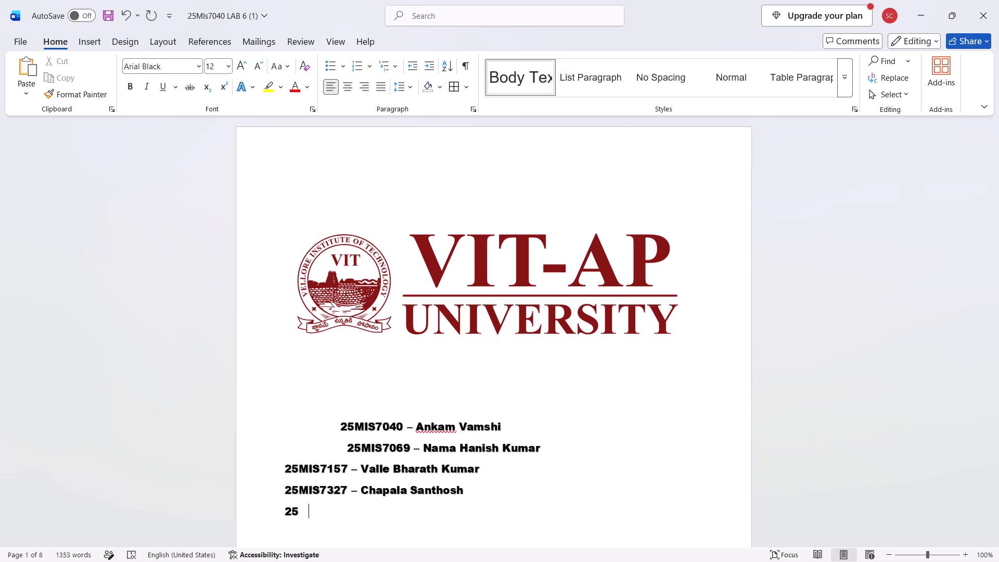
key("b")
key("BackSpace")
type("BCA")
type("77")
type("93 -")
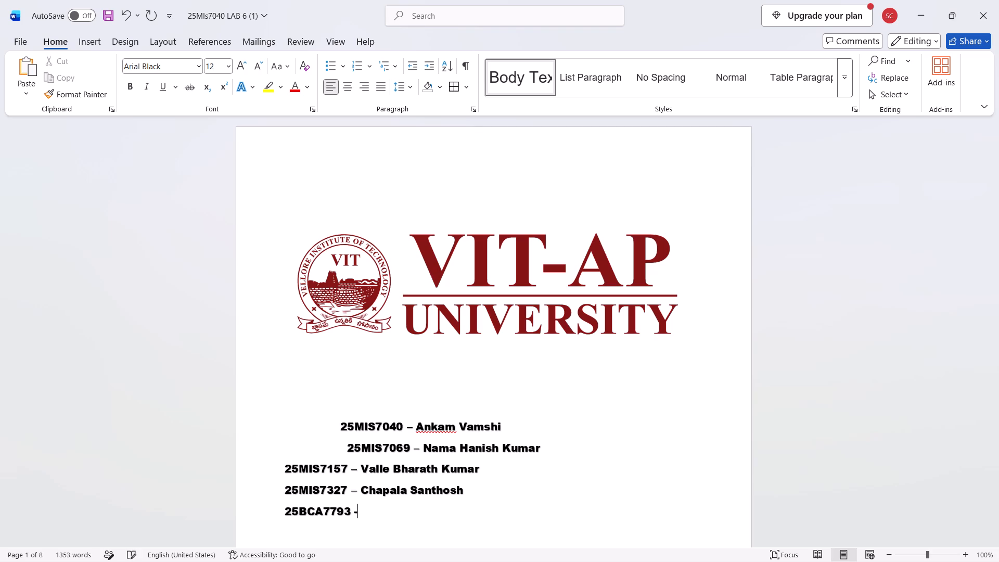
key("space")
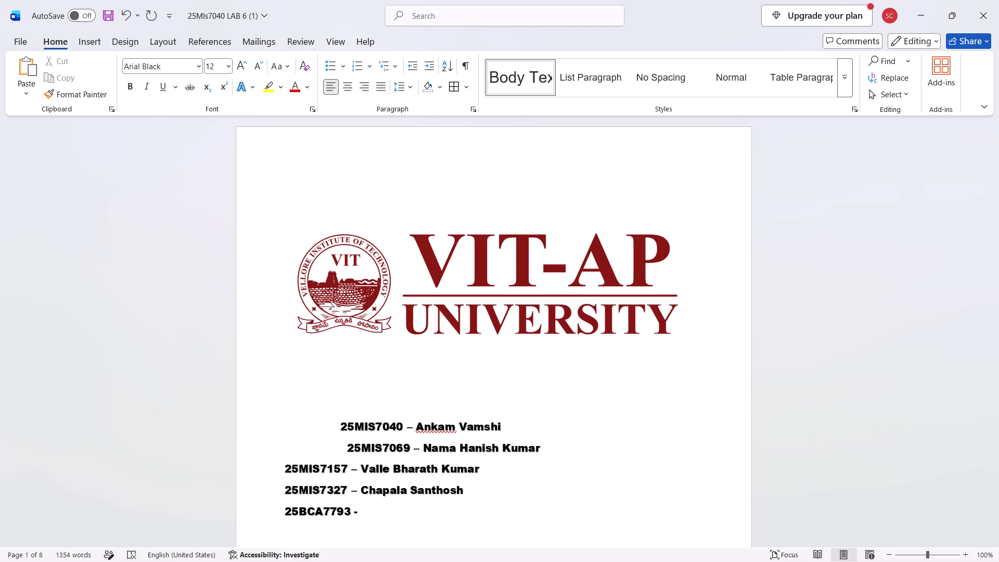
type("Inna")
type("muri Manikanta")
Add a sixth line with the sixth student's BCE registration number, a dash and the name.
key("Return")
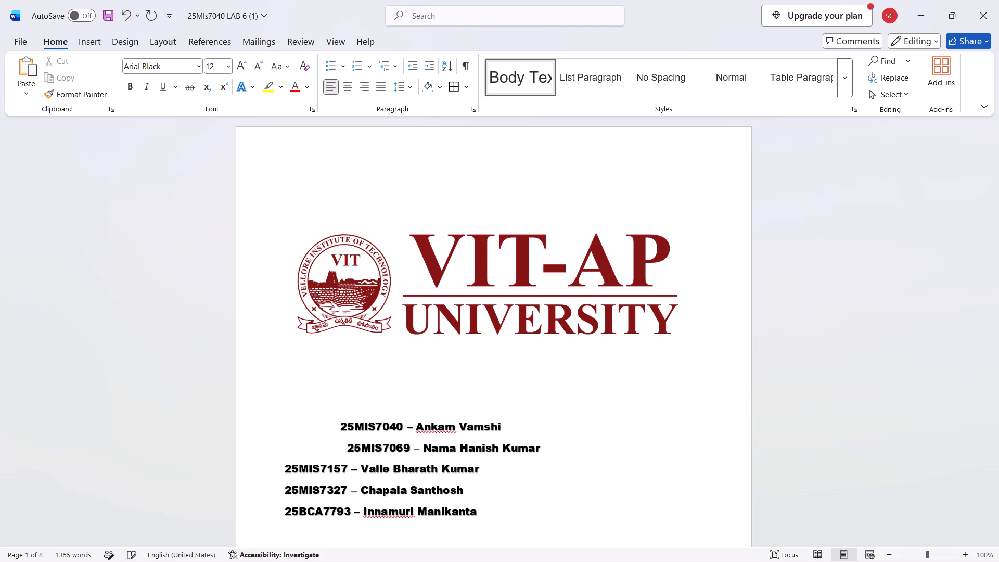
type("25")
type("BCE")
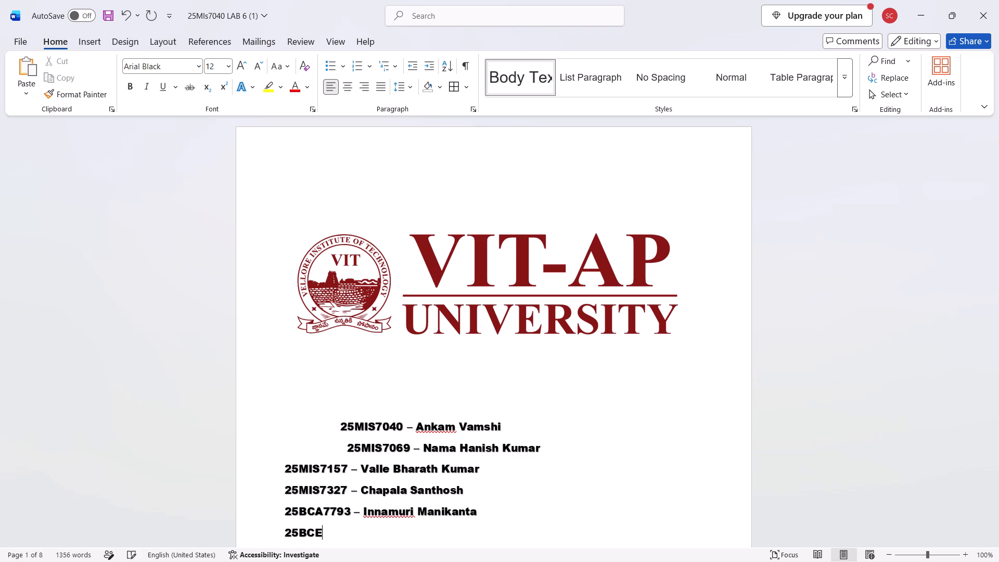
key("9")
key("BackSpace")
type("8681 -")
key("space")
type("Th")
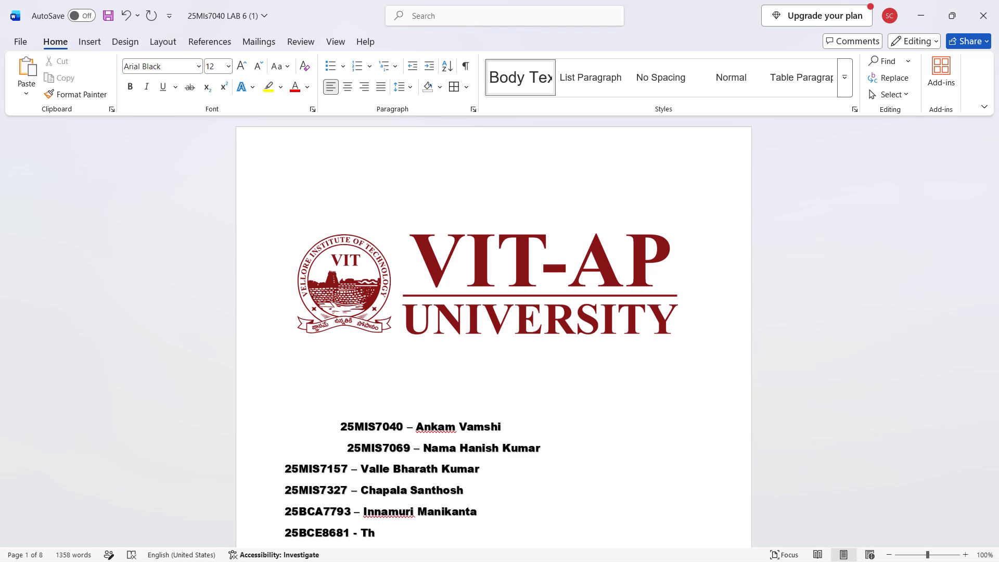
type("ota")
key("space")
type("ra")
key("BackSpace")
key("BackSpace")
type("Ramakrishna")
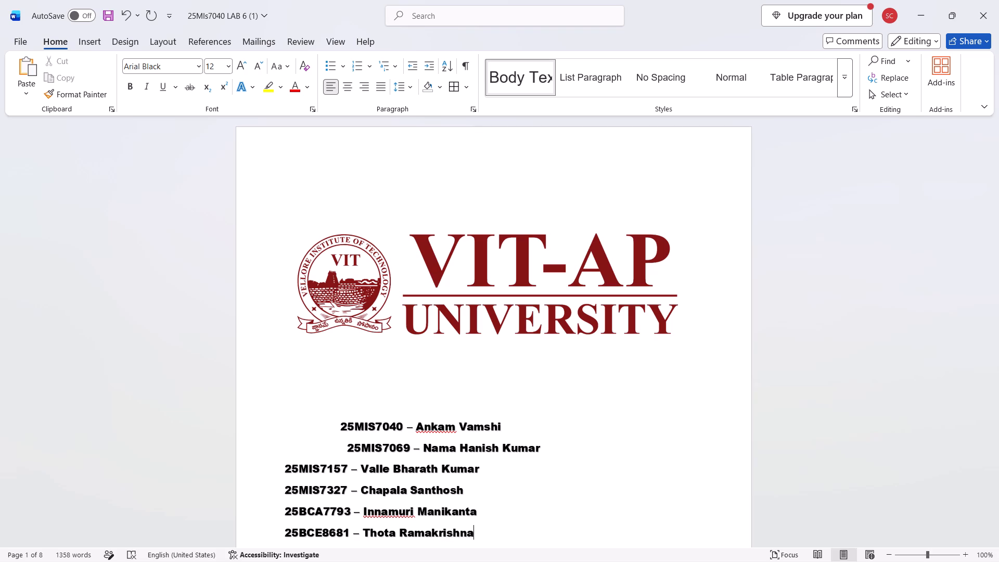
Apply justified alignment to all six student lines beneath the university logo.
left_click_drag(339, 426, 493, 546)
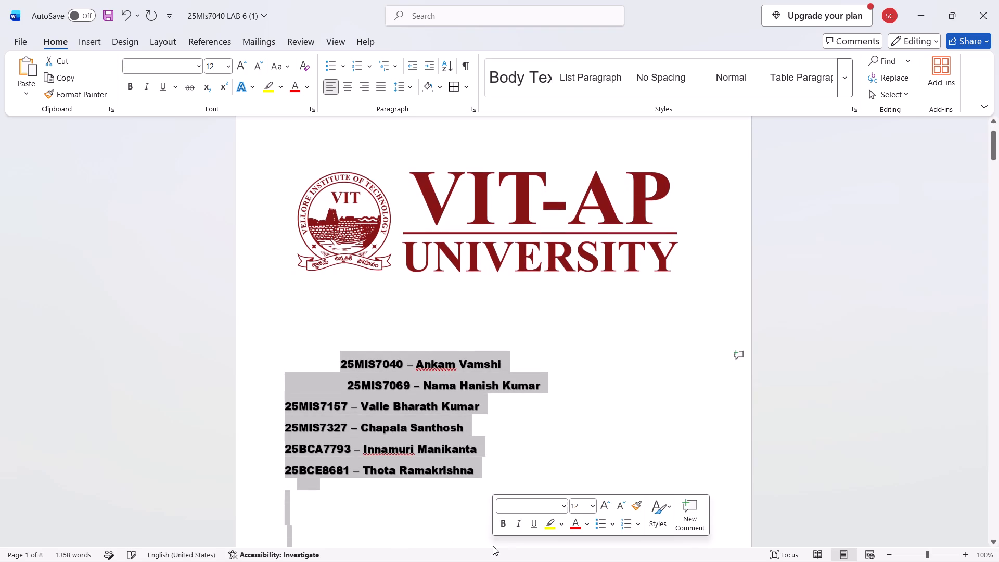
left_click(486, 446)
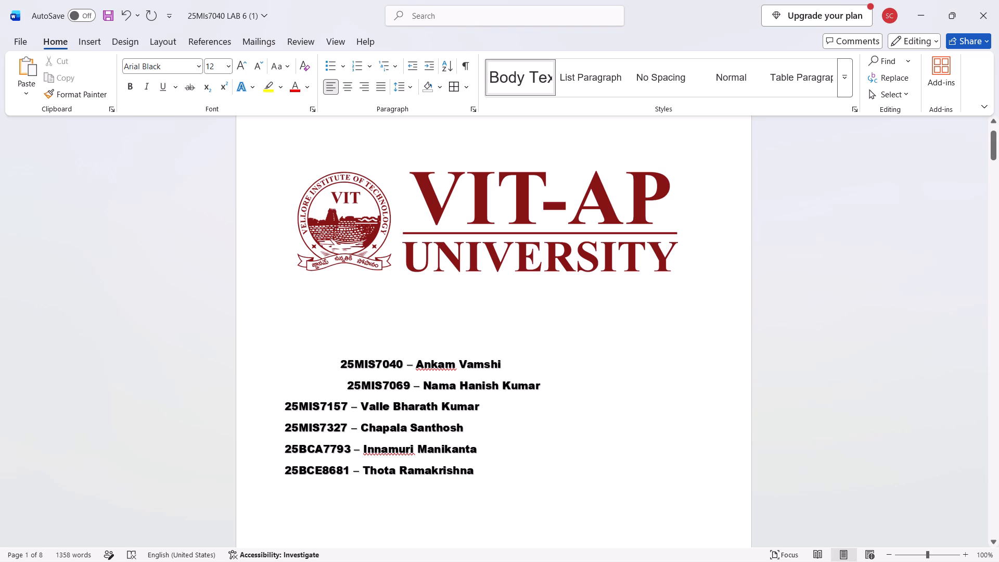
left_click_drag(330, 364, 470, 464)
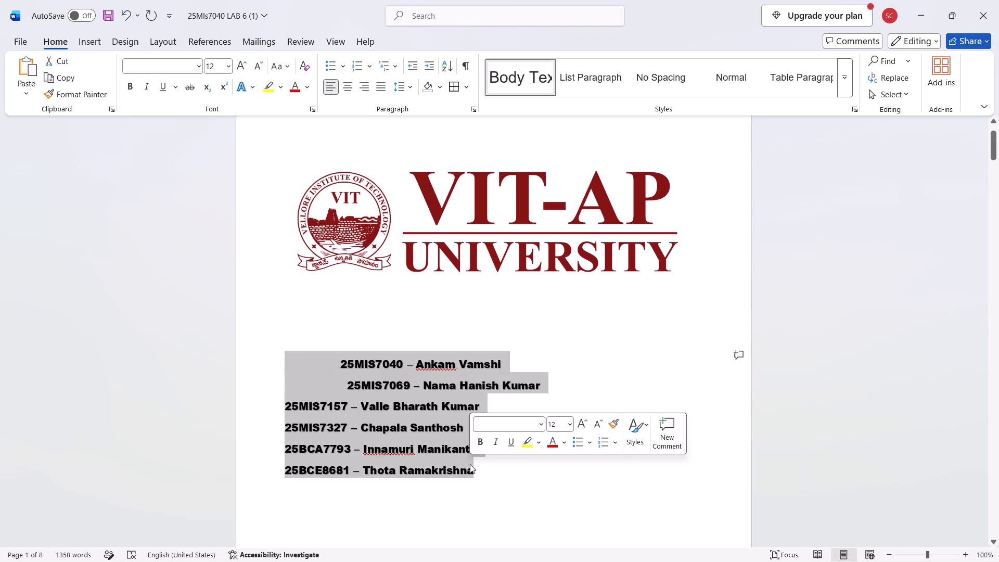
left_click(379, 86)
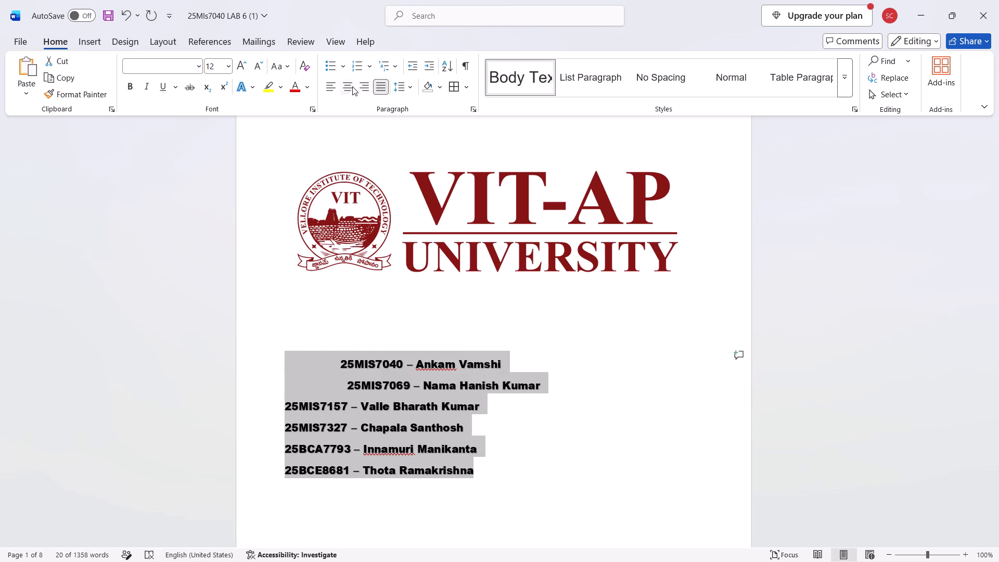
Apply left alignment to all six student lines beneath the university logo.
left_click(331, 86)
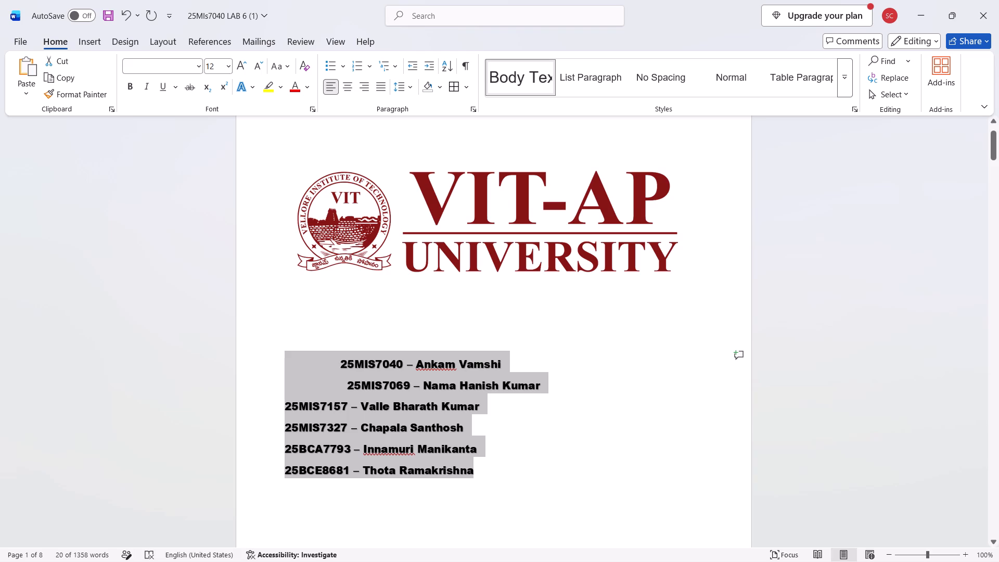
Delete the leading spaces before the second student's registration number to bring the line back toward the margin.
left_click(345, 382)
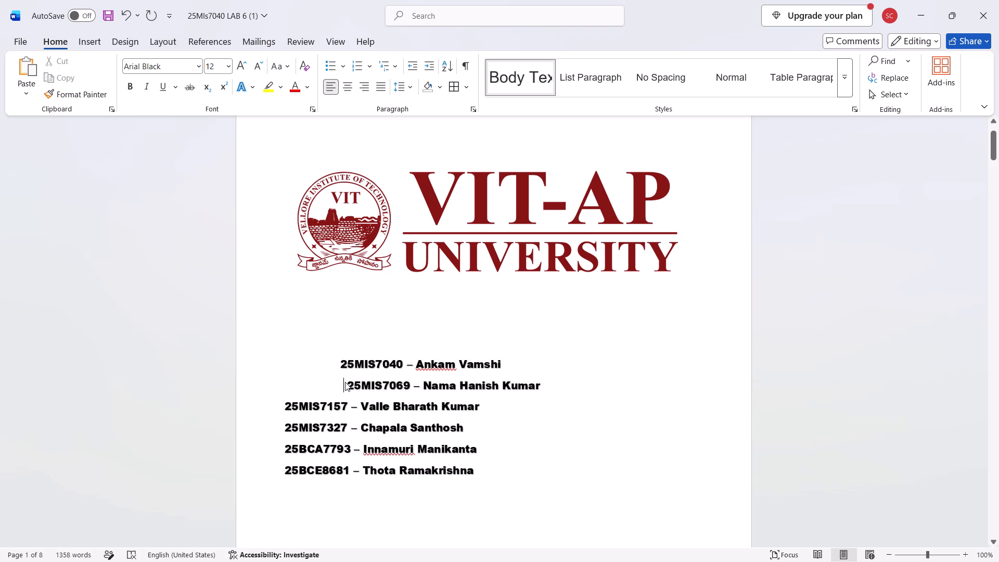
key("BackSpace")
key("BackSpace")
key("BackSpace")
key("BackSpace")
key("BackSpace")
key("BackSpace")
key("BackSpace")
key("BackSpace")
key("BackSpace")
key("BackSpace")
key("BackSpace")
key("BackSpace")
key("BackSpace")
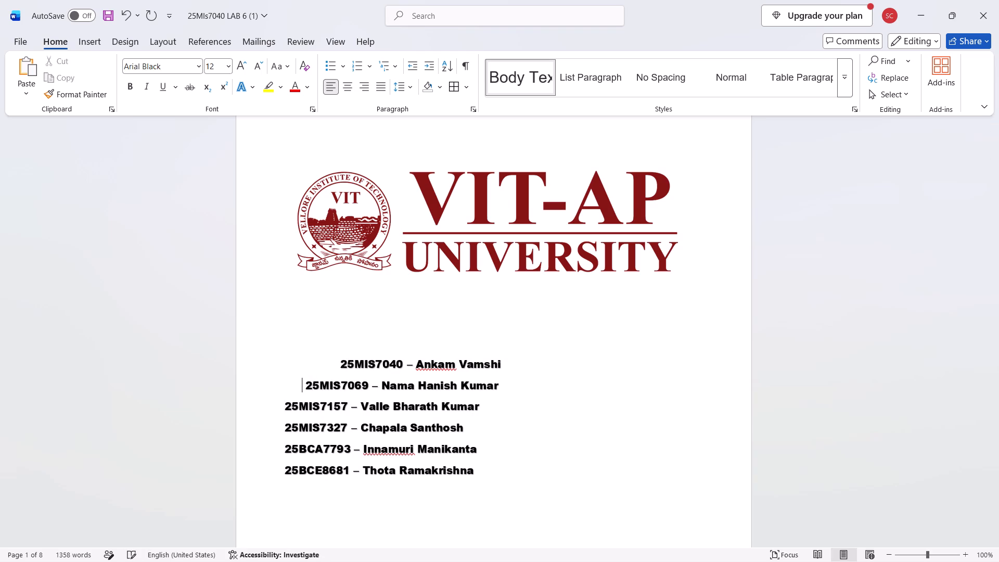
key("BackSpace")
key("BackSpace")
key("BackSpace")
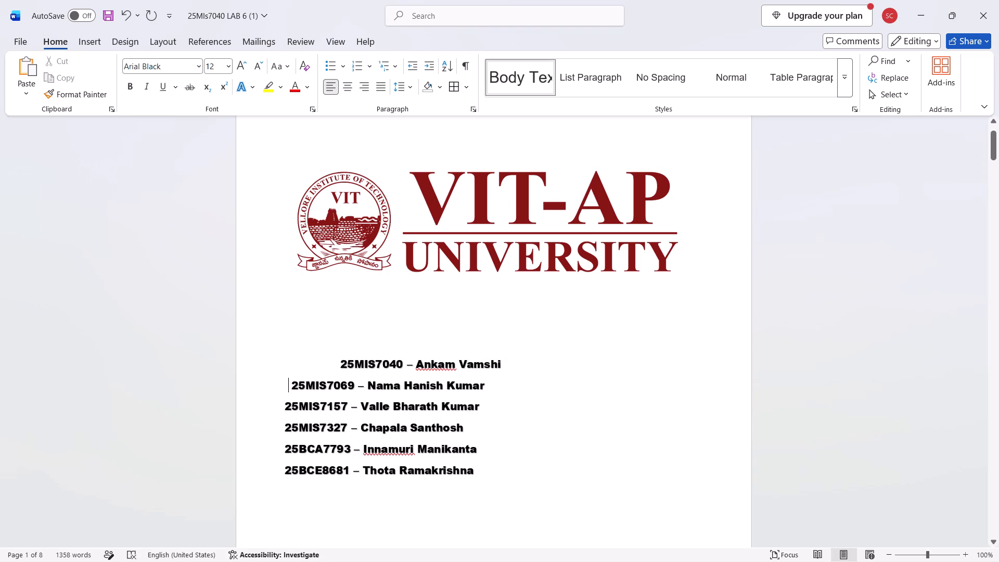
Delete the leading spaces before the first student's registration number so its start matches the second student's line.
left_click(356, 364)
key("Left")
key("Left")
key("BackSpace")
key("BackSpace")
key("BackSpace")
key("BackSpace")
key("BackSpace")
key("BackSpace")
key("BackSpace")
key("BackSpace")
key("BackSpace")
key("BackSpace")
key("BackSpace")
key("BackSpace")
key("BackSpace")
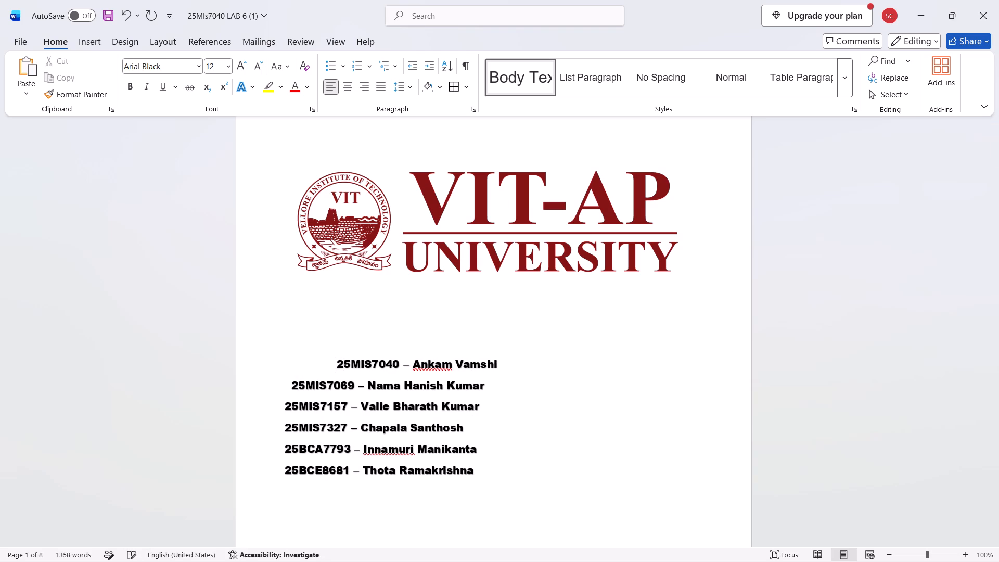
key("BackSpace")
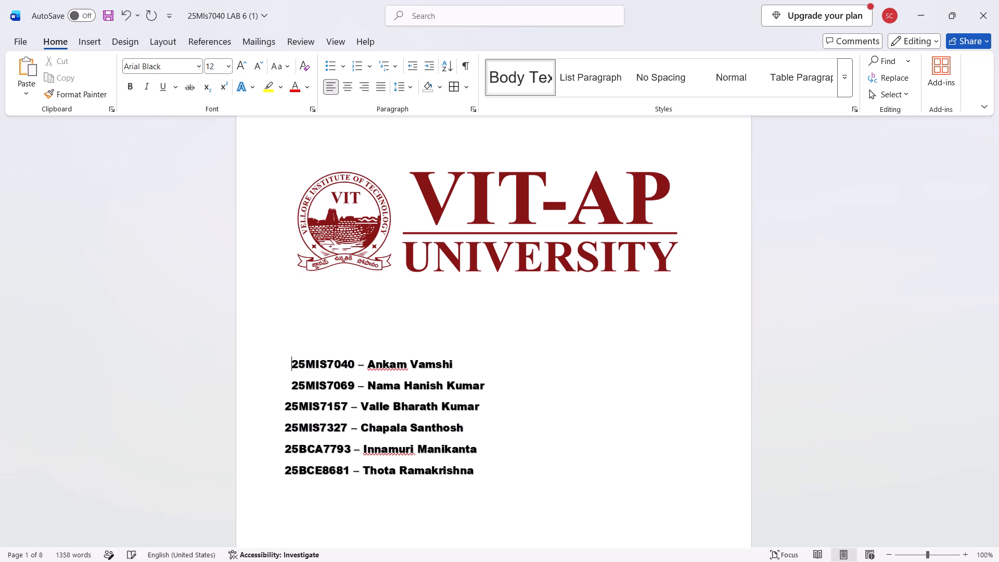
Apply and remove bullet formatting on all six student lines to clear the leftover indent on the first two.
left_click_drag(288, 363, 517, 487)
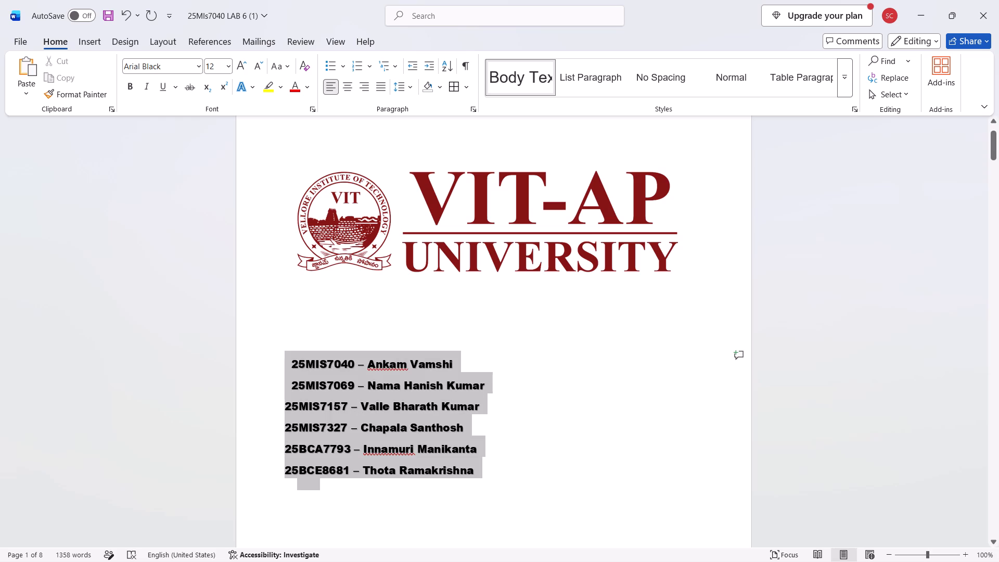
left_click_drag(517, 487, 492, 471)
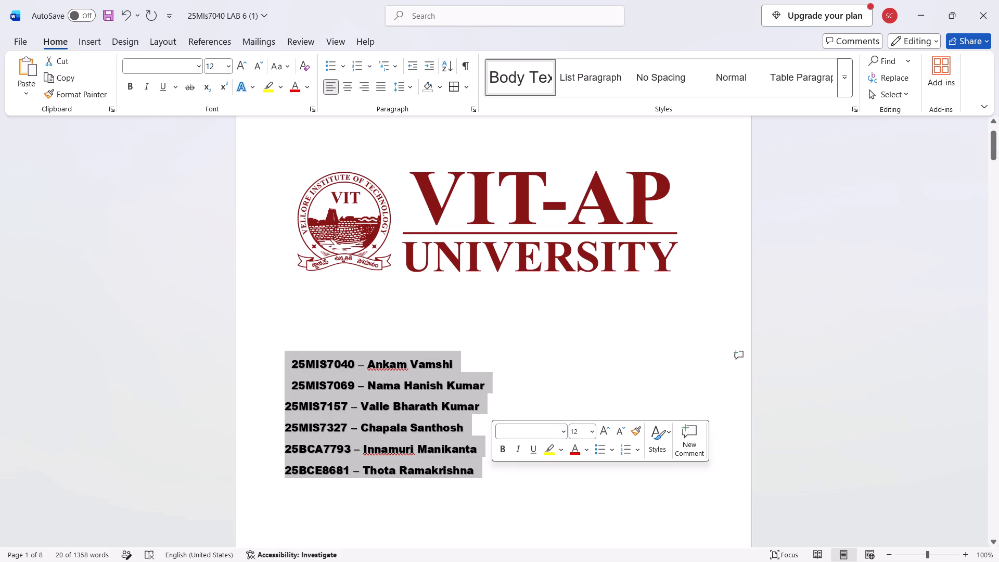
left_click(329, 66)
left_click(329, 66)
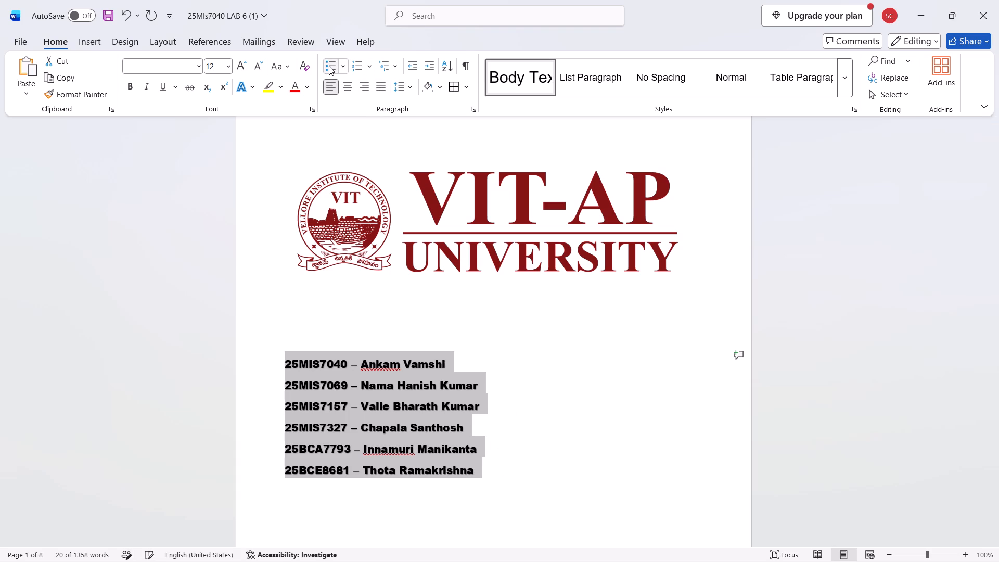
Indent the first student's line with leading spaces so it starts beneath the beginning of the logo's word UNIVERSITY.
left_click(275, 366)
left_click(275, 366)
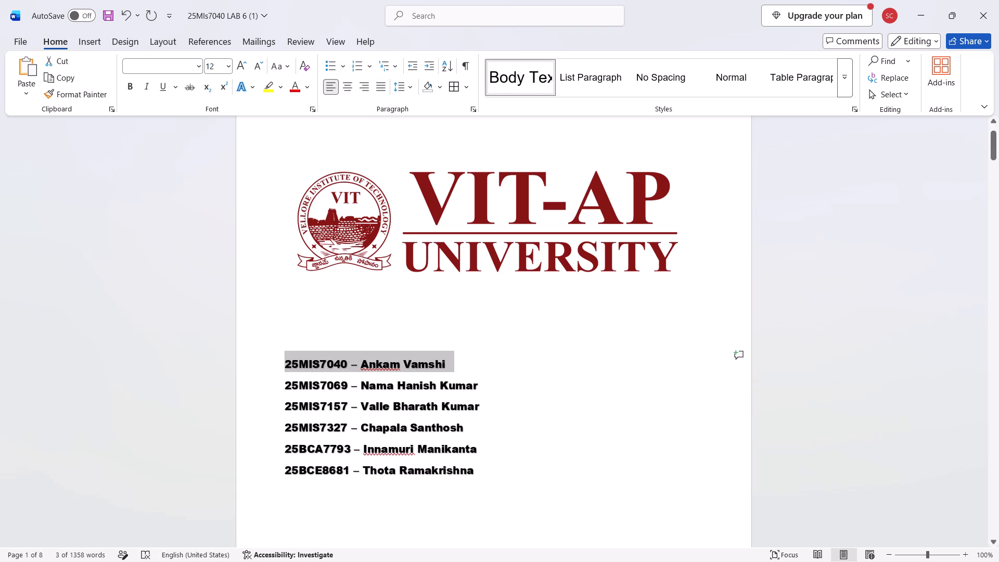
left_click(285, 359)
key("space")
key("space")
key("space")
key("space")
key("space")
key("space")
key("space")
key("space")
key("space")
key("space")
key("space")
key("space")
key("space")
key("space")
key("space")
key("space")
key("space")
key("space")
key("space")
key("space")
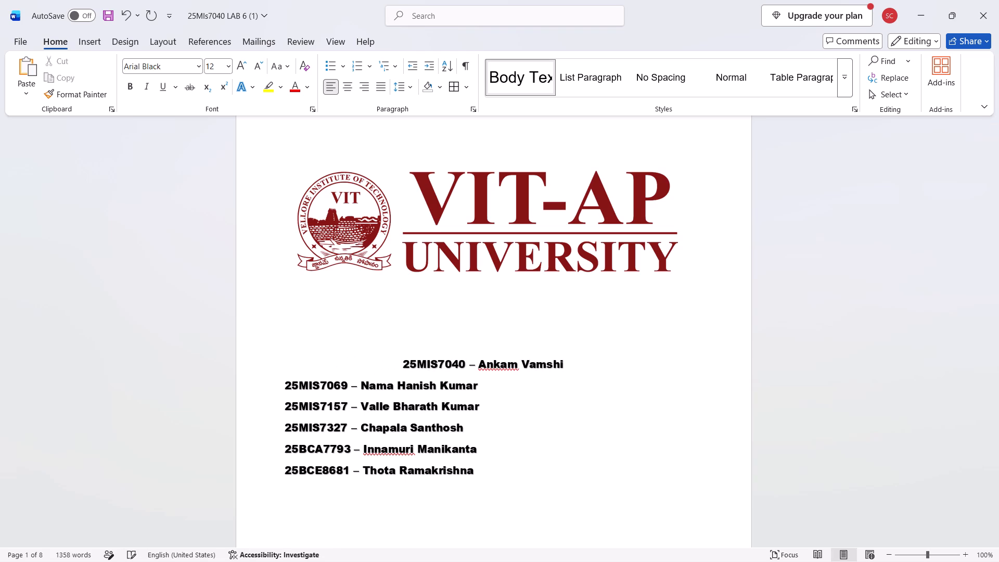
Indent the second student's line with leading spaces so its registration number lines up with the first student's.
key("Down")
key("Left")
key("Left")
key("Left")
key("Left")
key("Left")
key("Left")
key("Left")
key("Left")
key("Left")
key("Left")
key("Left")
key("Left")
key("Left")
key("Left")
key("Left")
key("Left")
key("Left")
key("Left")
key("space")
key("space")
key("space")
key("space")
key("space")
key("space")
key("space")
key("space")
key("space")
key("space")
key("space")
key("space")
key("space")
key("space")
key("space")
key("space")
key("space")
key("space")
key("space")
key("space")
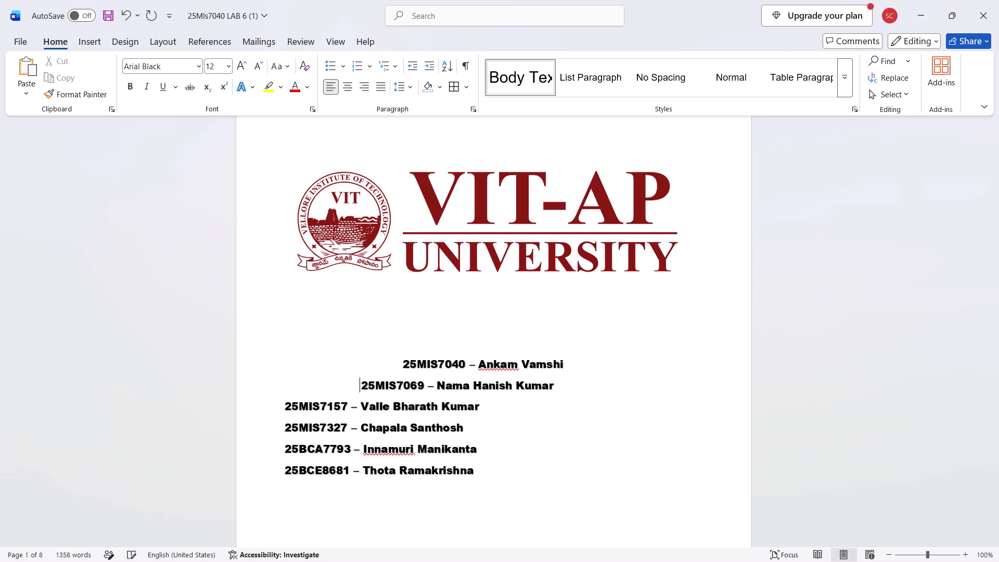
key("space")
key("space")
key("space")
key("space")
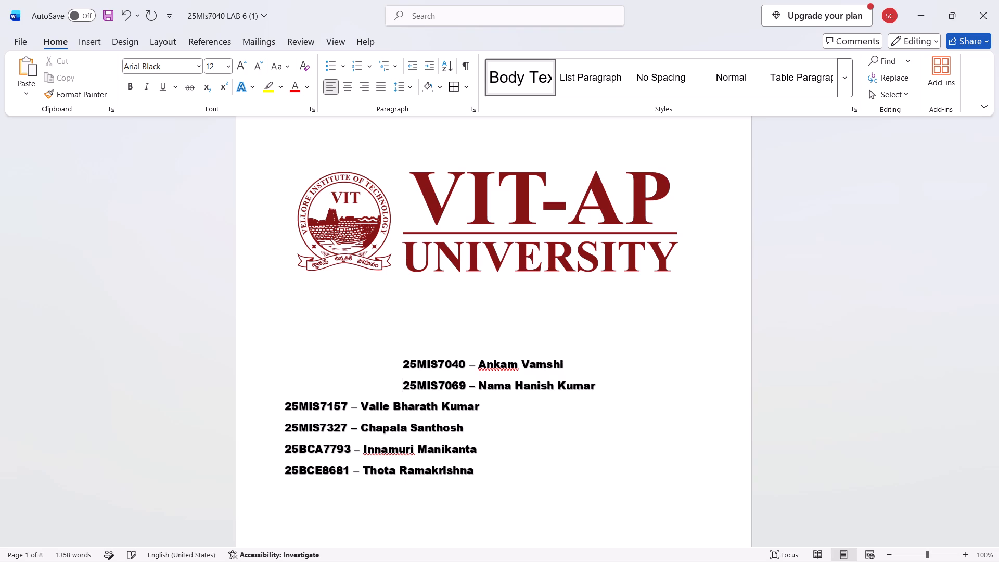
Indent the third student's line with leading spaces so its registration number lines up with the two above.
key("Down")
key("Left")
key("Left")
key("Left")
key("Left")
key("Left")
key("Left")
key("Left")
key("Left")
key("Left")
key("Left")
key("Left")
key("Left")
key("Left")
key("Left")
key("Left")
key("Left")
key("Left")
key("Left")
key("Left")
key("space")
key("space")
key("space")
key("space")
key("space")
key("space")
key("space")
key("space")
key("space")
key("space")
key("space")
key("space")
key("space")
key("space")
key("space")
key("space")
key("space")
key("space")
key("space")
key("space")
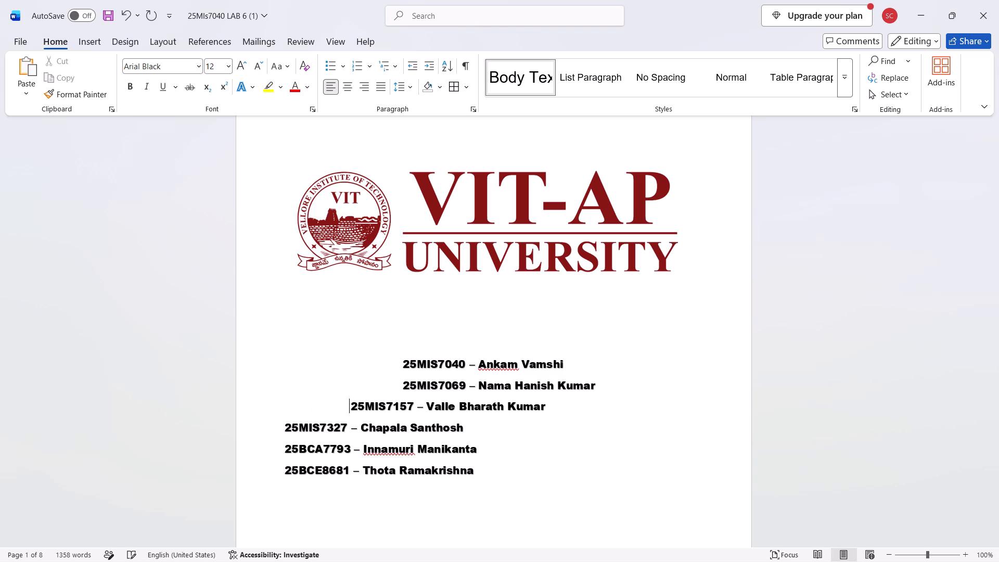
Indent the fourth student's line with leading spaces so its registration number lines up with the three above.
key("Down")
key("Left")
key("Left")
key("Left")
key("Left")
key("Left")
key("Left")
key("Left")
key("Left")
key("Left")
key("Left")
key("Left")
key("Left")
key("Left")
key("Left")
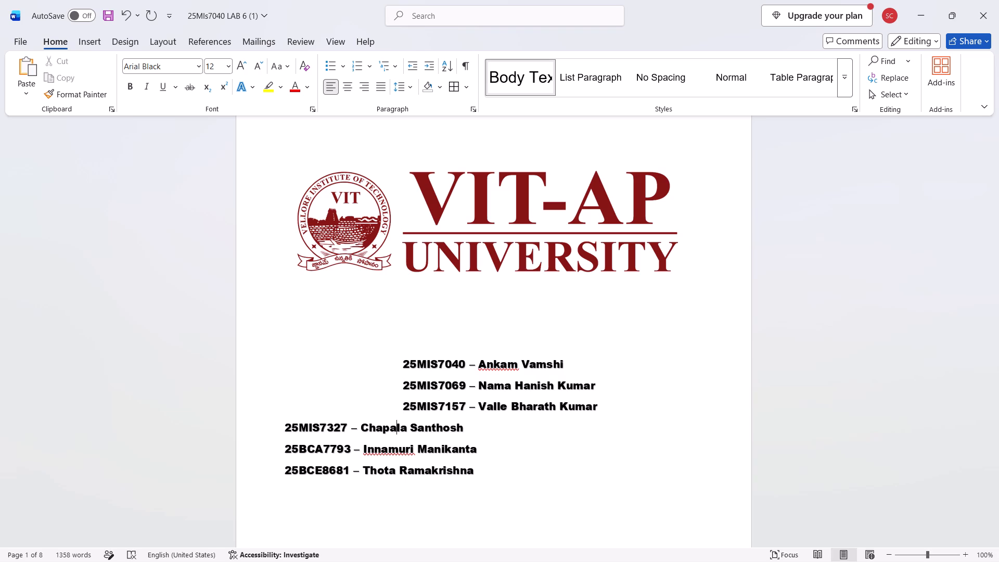
key("Left")
key("Left")
key("Left")
key("Left")
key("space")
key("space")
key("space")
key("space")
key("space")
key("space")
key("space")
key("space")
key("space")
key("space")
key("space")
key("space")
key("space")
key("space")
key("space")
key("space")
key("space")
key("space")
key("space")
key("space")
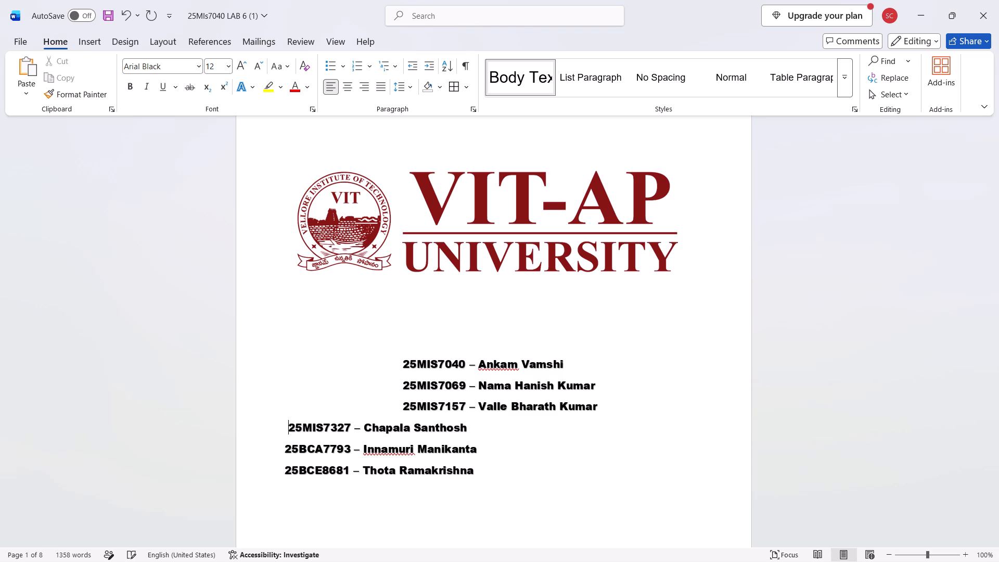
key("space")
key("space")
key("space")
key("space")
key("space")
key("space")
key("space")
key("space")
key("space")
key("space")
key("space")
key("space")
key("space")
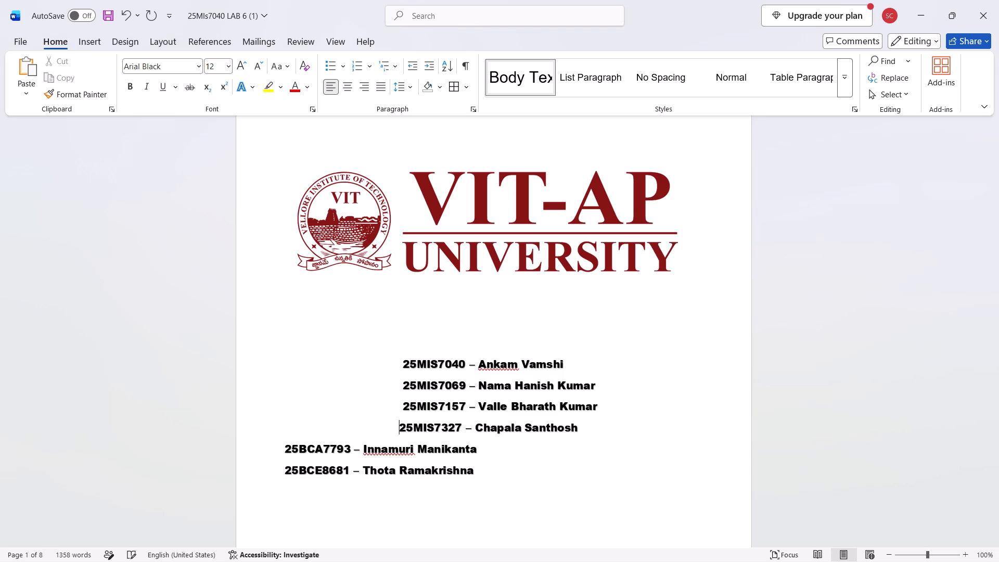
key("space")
Indent the fifth student's line with leading spaces so its registration number lines up with the four above.
key("Down")
key("Left")
key("Left")
key("Left")
key("Left")
key("Left")
key("Left")
key("Left")
key("Left")
key("Left")
key("Left")
key("Left")
key("Left")
key("Left")
key("Left")
key("Left")
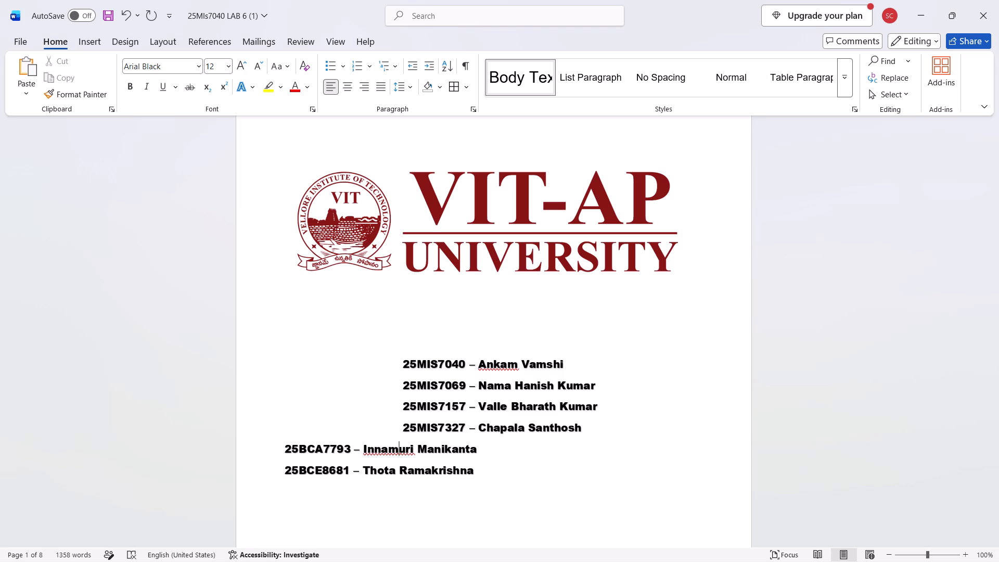
key("Left")
key("Left")
key("Left")
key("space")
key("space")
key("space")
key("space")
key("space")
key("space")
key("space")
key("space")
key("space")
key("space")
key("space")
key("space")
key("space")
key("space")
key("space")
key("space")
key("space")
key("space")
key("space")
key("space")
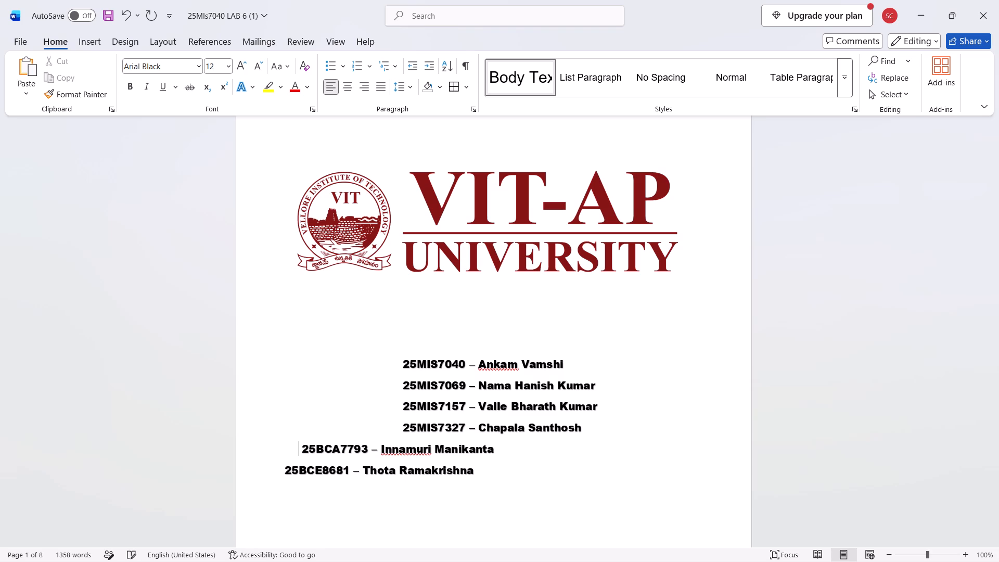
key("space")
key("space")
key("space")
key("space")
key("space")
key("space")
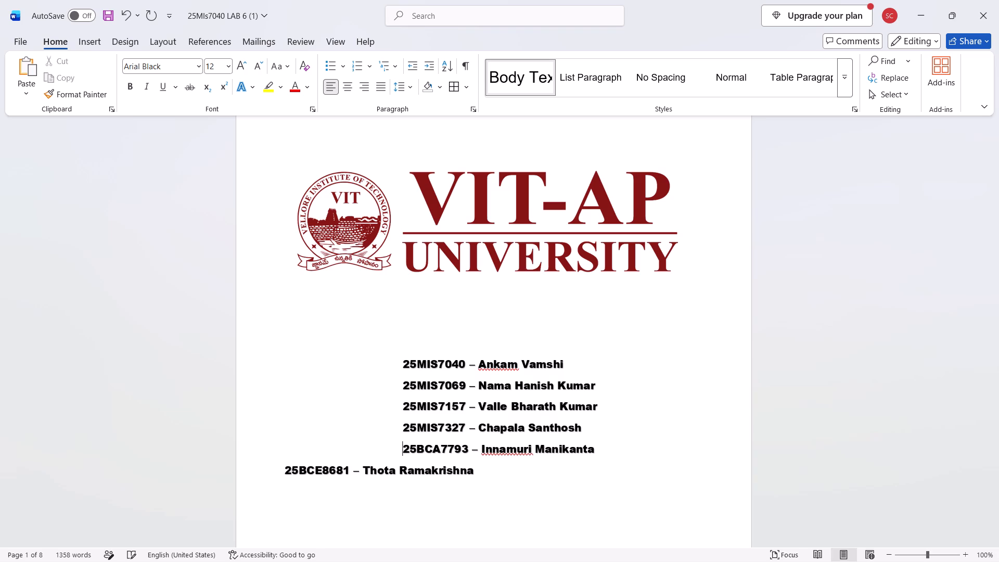
Indent the sixth student's line with leading spaces so its registration number lines up with the five above.
key("Down")
key("Left")
key("Left")
key("Left")
key("Left")
key("Left")
key("Left")
key("Left")
key("Left")
key("Left")
key("Left")
key("Left")
key("Left")
key("Left")
key("Left")
key("Left")
key("Left")
key("Left")
key("Left")
key("Left")
key("Left")
key("Right")
key("Right")
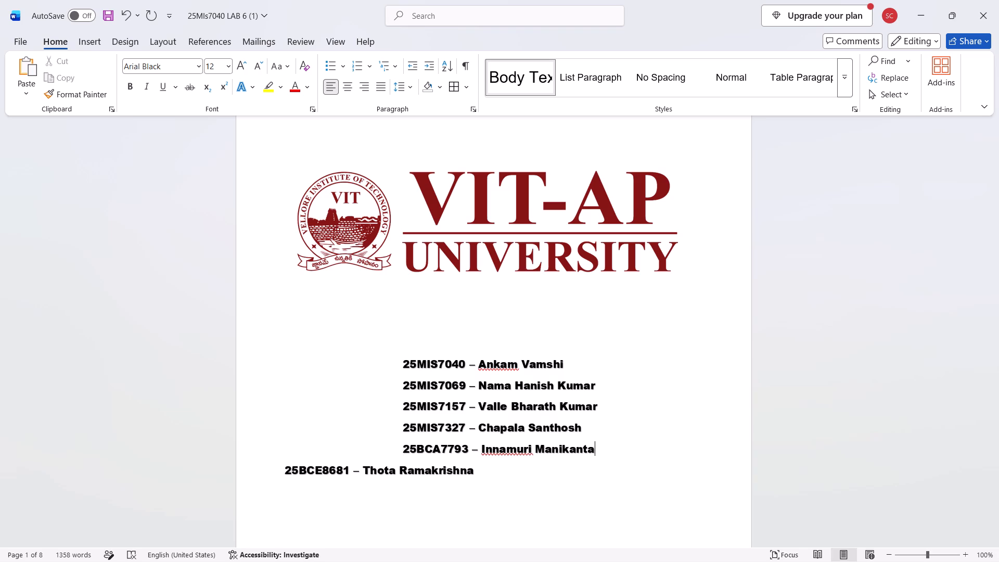
key("Right")
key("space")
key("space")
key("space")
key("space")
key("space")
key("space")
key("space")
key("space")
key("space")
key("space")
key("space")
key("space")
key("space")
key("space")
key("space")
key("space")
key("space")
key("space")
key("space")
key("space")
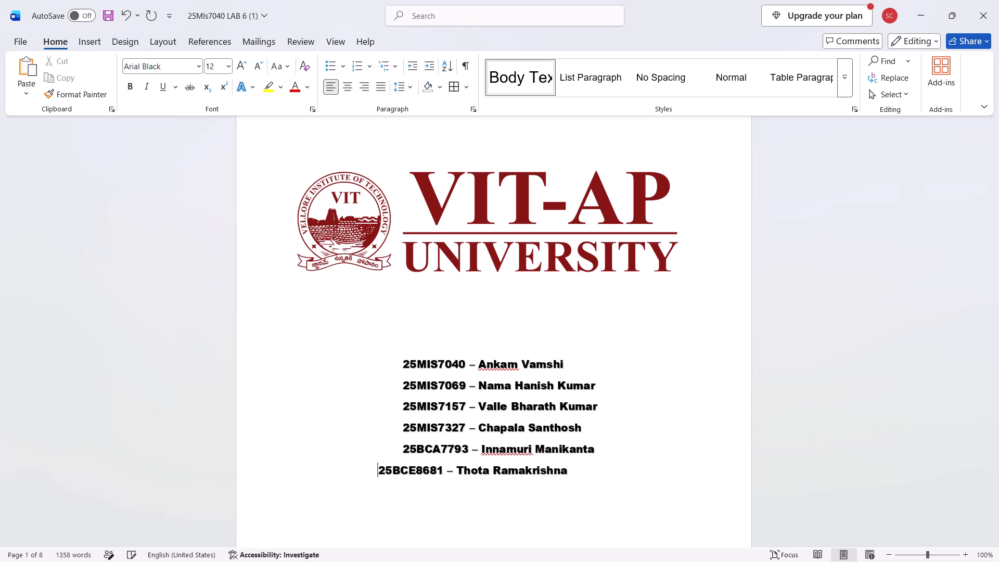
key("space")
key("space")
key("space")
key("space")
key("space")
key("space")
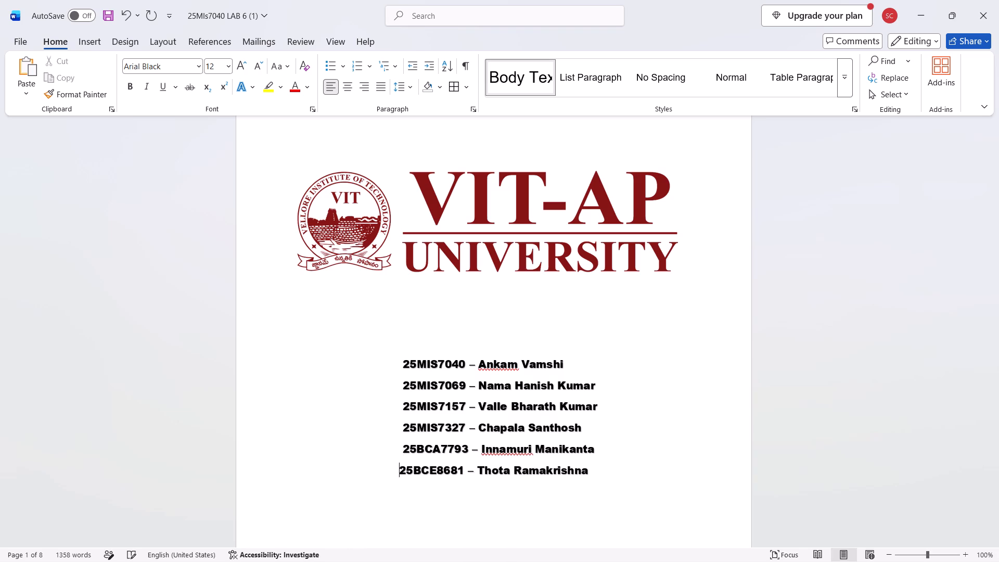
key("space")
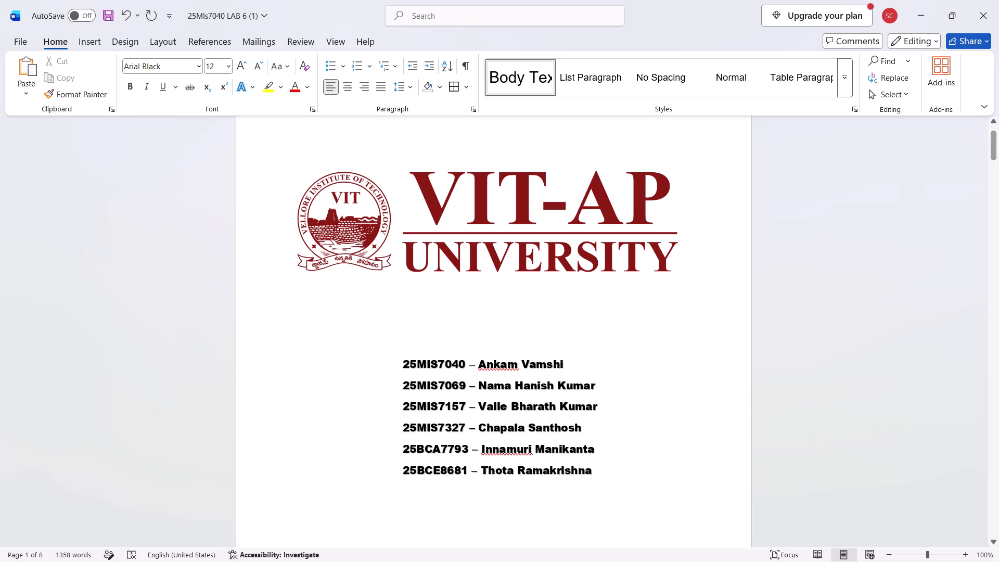
Insert four extra spaces between the registration number and the dash on the first student's line.
left_click(463, 372)
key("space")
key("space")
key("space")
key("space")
key("Down")
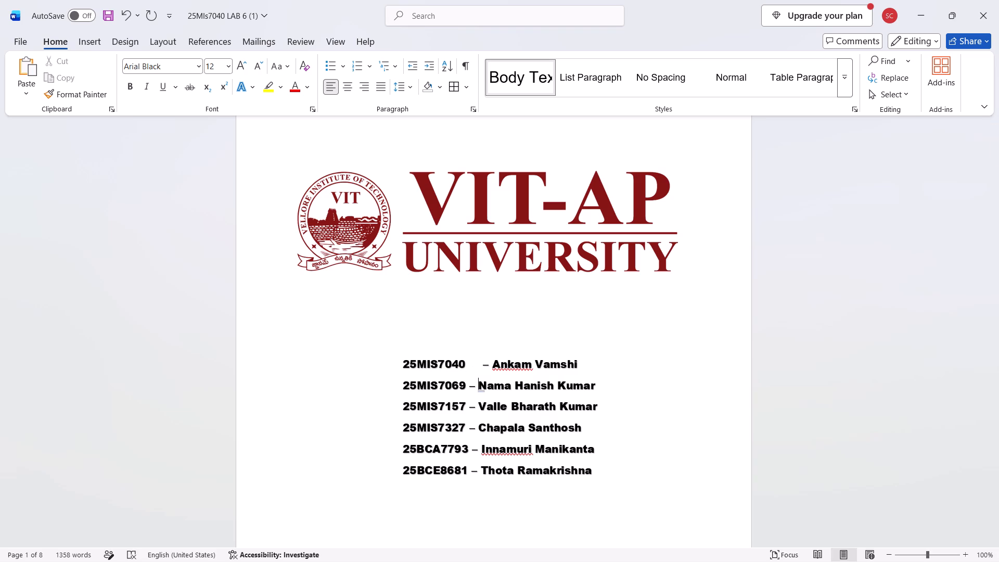
Insert five extra spaces between the registration number and the dash on the second student's line.
key("Left")
key("Left")
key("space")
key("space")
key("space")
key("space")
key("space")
Insert four extra spaces between the registration number and the dash on the third student's line.
key("Down")
key("Left")
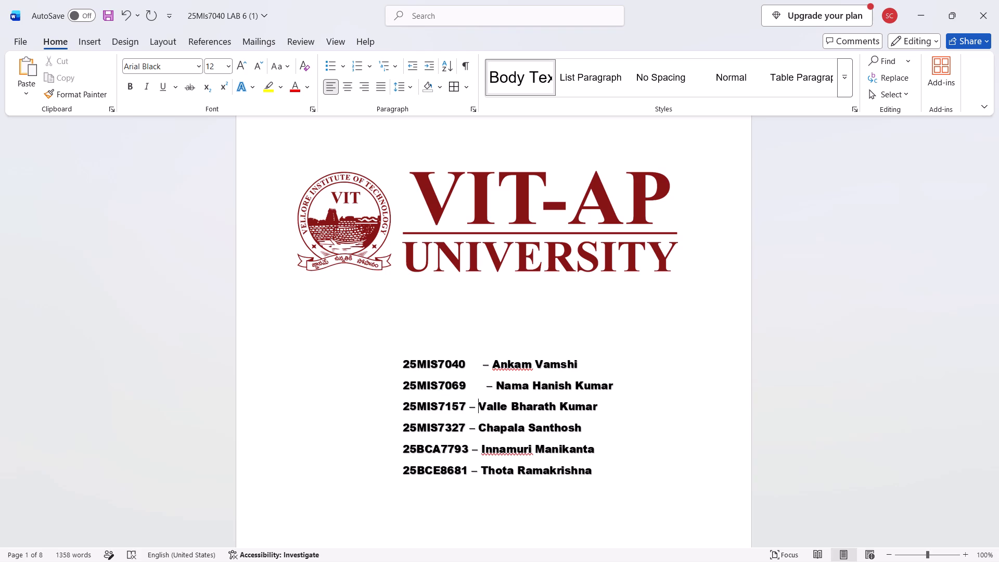
key("Left")
key("Left")
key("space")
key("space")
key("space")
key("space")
Insert four extra spaces between the registration number and the dash on the fourth student's line.
key("Down")
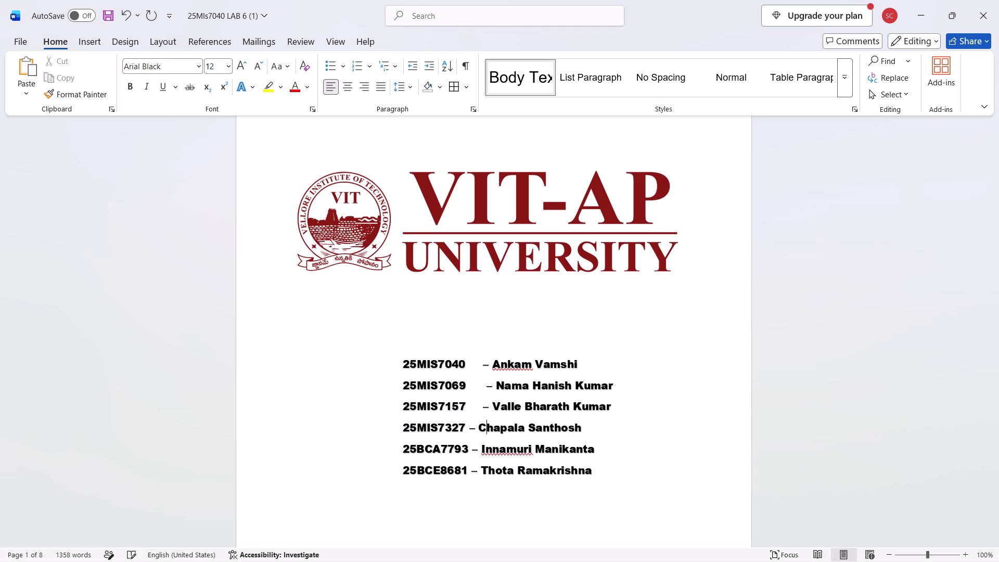
key("Left")
key("Left")
key("Left")
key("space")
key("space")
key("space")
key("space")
Insert five extra spaces between the registration number and the dash on the fifth student's line.
key("Down")
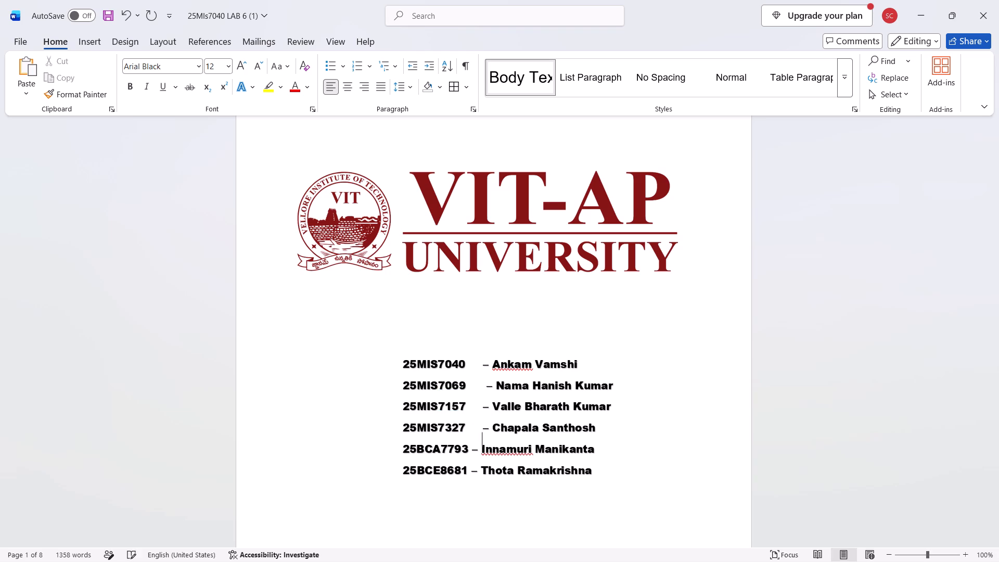
key("Left")
key("Left")
key("Left")
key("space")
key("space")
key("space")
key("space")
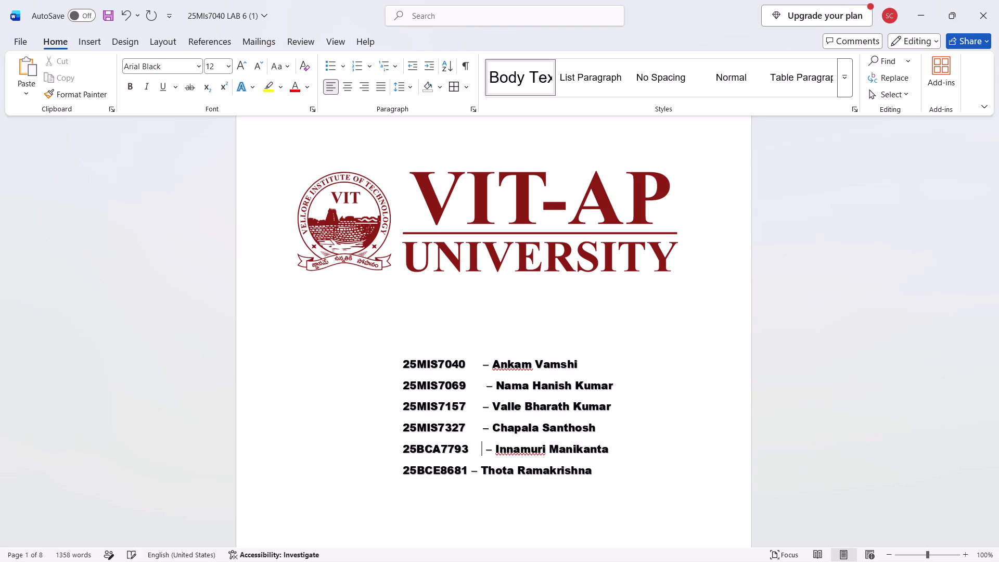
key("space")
Insert four extra spaces before the dash and three extra spaces after it on the sixth student's line.
key("Down")
key("Left")
key("Left")
key("Left")
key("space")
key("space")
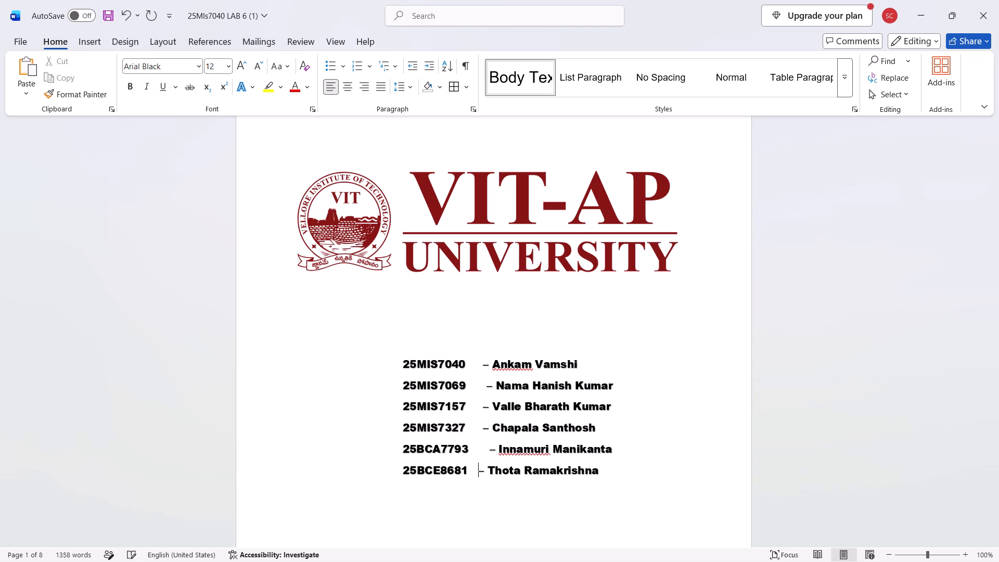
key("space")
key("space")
key("Right")
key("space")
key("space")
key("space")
Insert two extra spaces between the dash and the name on the fifth student's line.
key("Up")
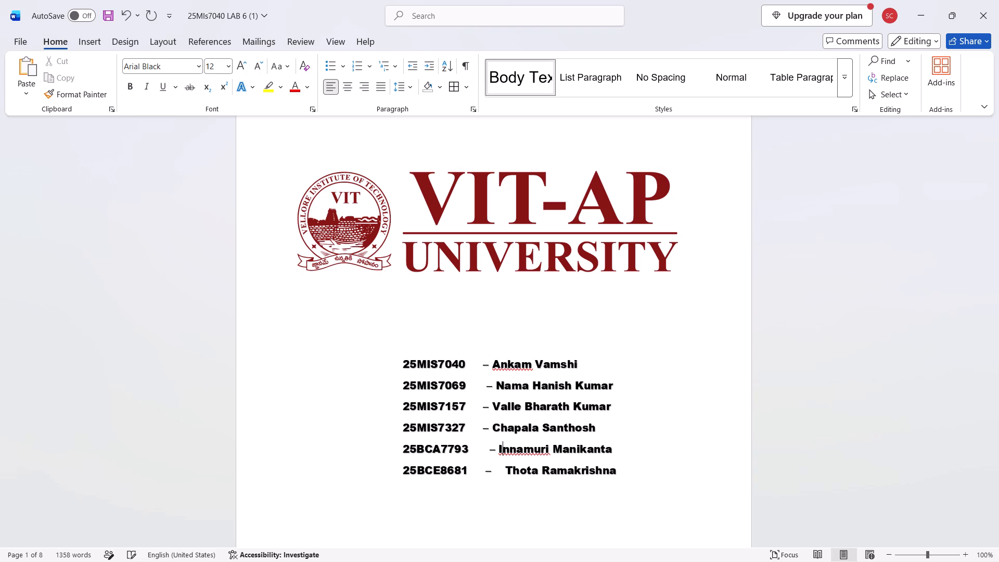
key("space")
key("BackSpace")
key("Left")
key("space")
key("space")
Insert two extra spaces between the dash and the name on the fourth and third students' lines.
key("Up")
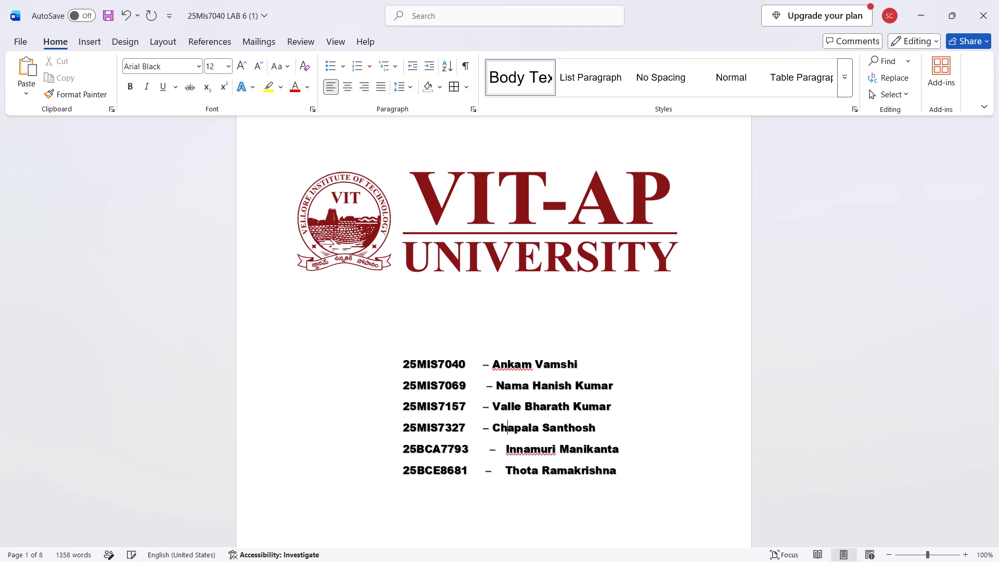
key("Left")
key("Left")
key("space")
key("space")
key("Up")
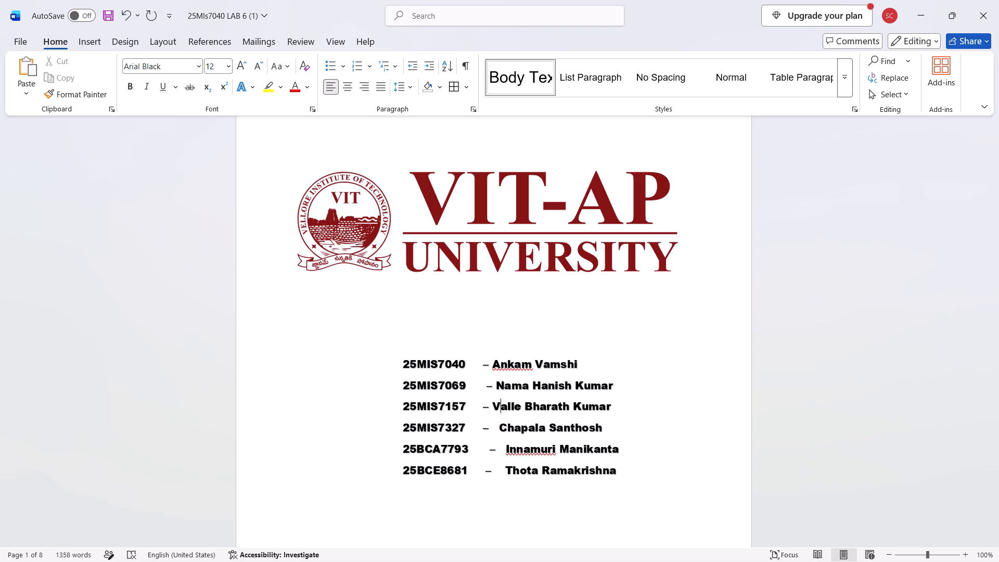
key("Left")
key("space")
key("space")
Insert three extra spaces between the dash and the name on the second and first students' lines.
key("Up")
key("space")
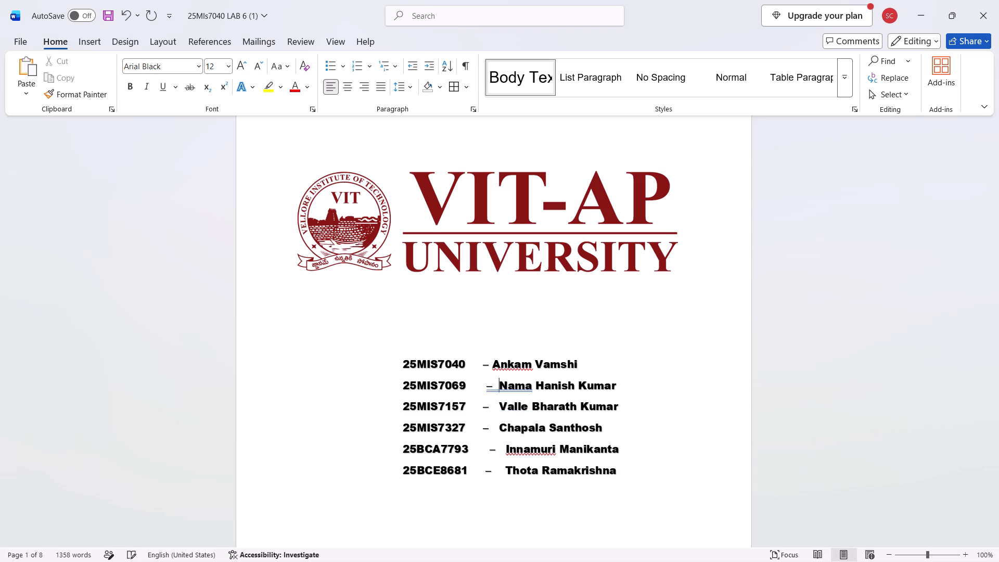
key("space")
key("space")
key("Up")
key("Left")
key("Left")
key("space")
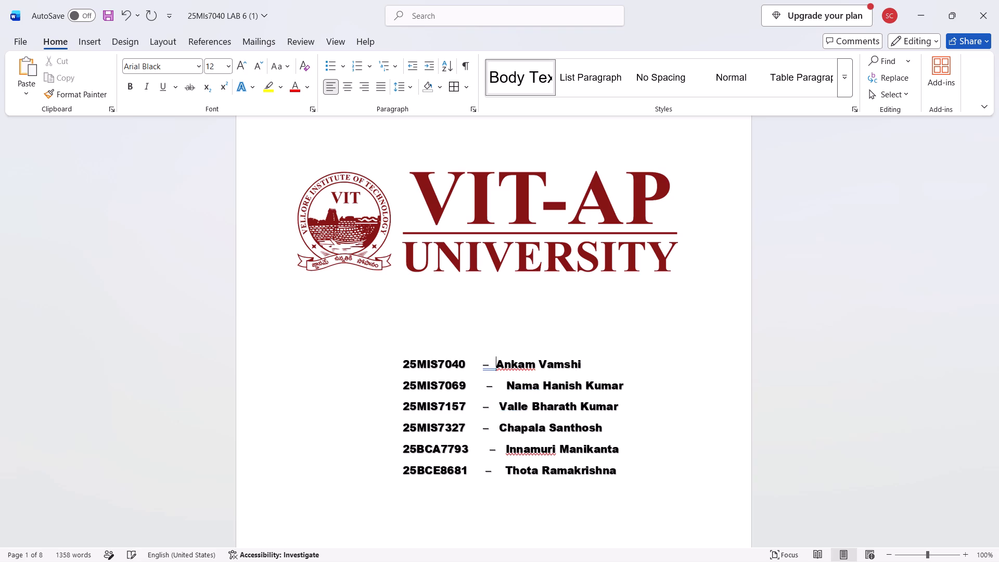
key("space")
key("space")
Widen the gap before the names by one space on the third, fifth and sixth students' lines and two spaces on the fourth.
key("Down")
key("Down")
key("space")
key("Down")
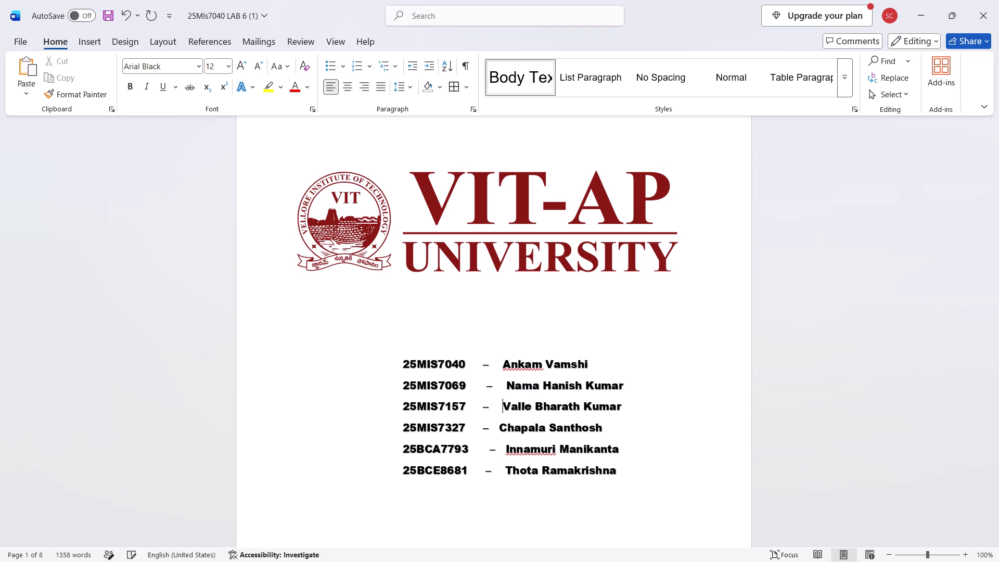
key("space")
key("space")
key("Down")
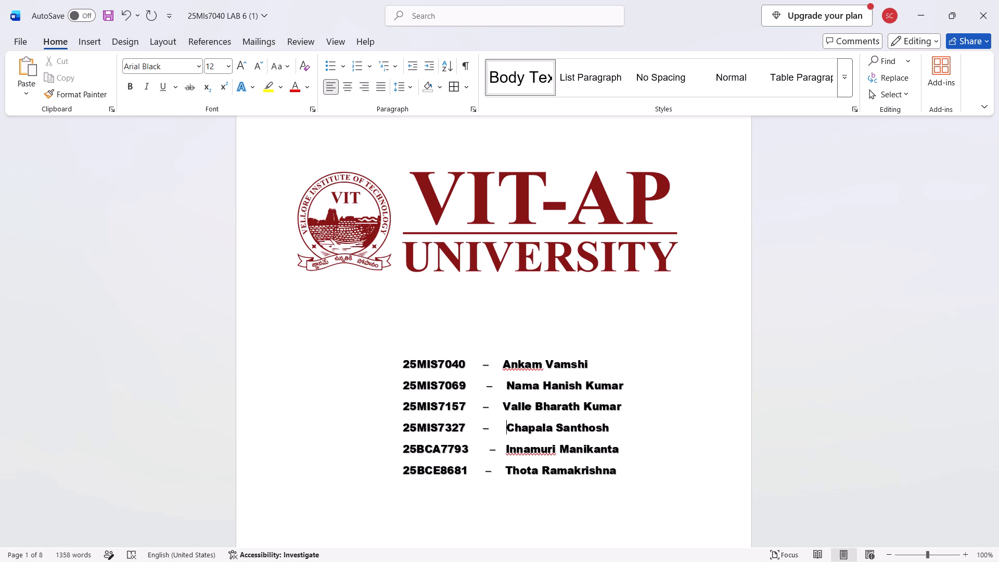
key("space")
key("Down")
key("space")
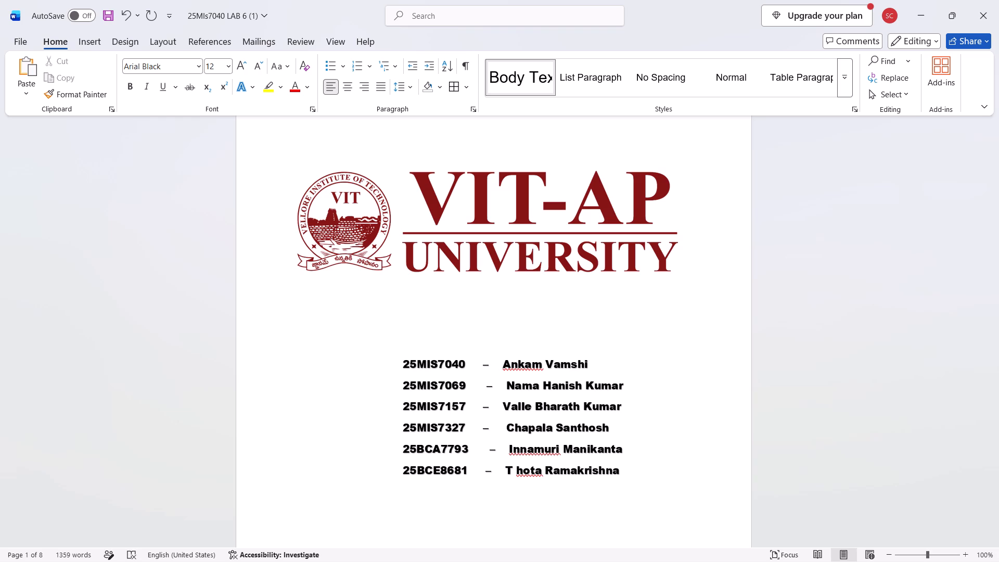
key("BackSpace")
key("Left")
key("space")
Line up the names by adding one space before the fourth and second students' names and two before the third and first.
key("Up")
key("Up")
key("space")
key("Up")
key("Left")
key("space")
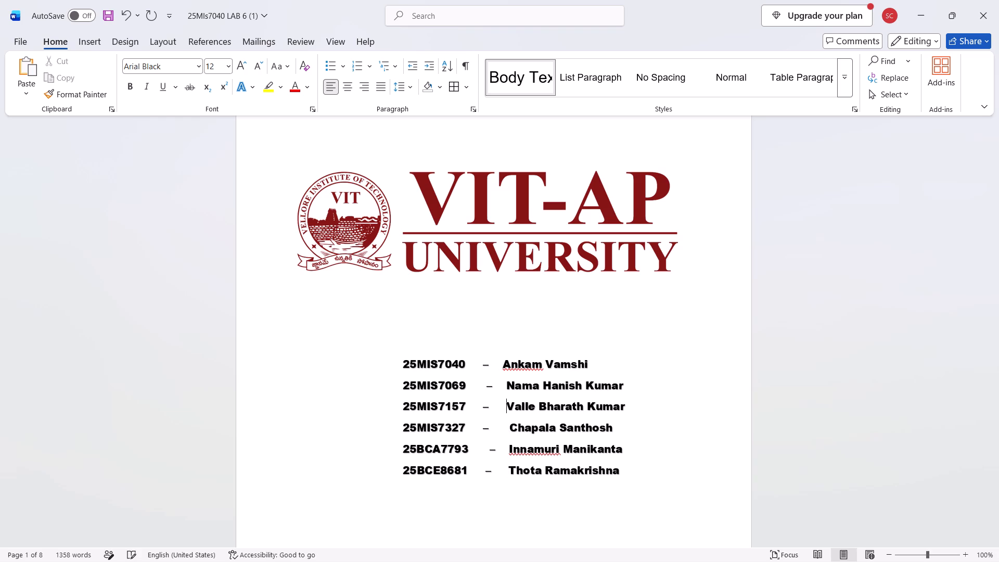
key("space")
key("Up")
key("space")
key("Up")
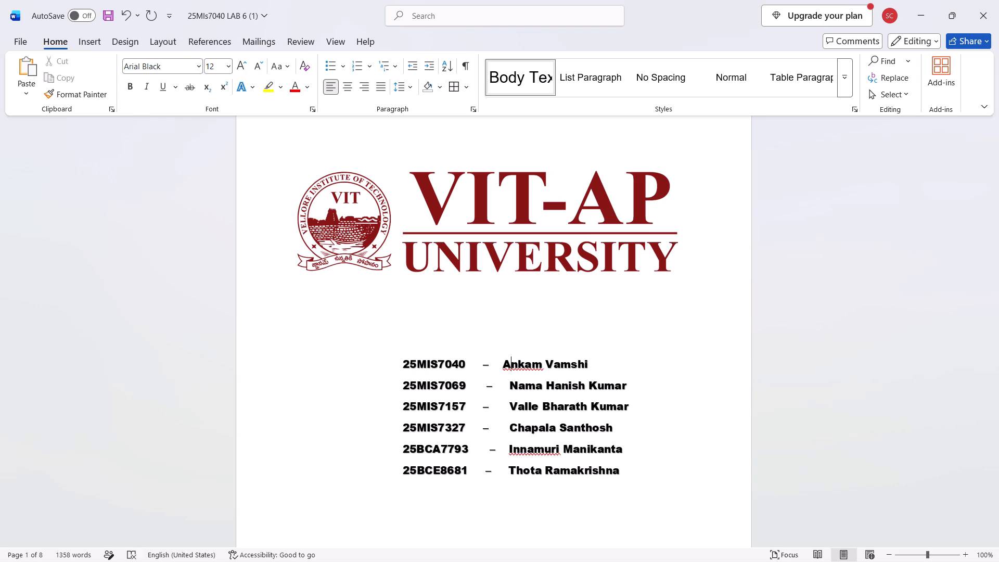
key("Left")
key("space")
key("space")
Shift the dash on the first student's line by inserting one space before it.
key("Down")
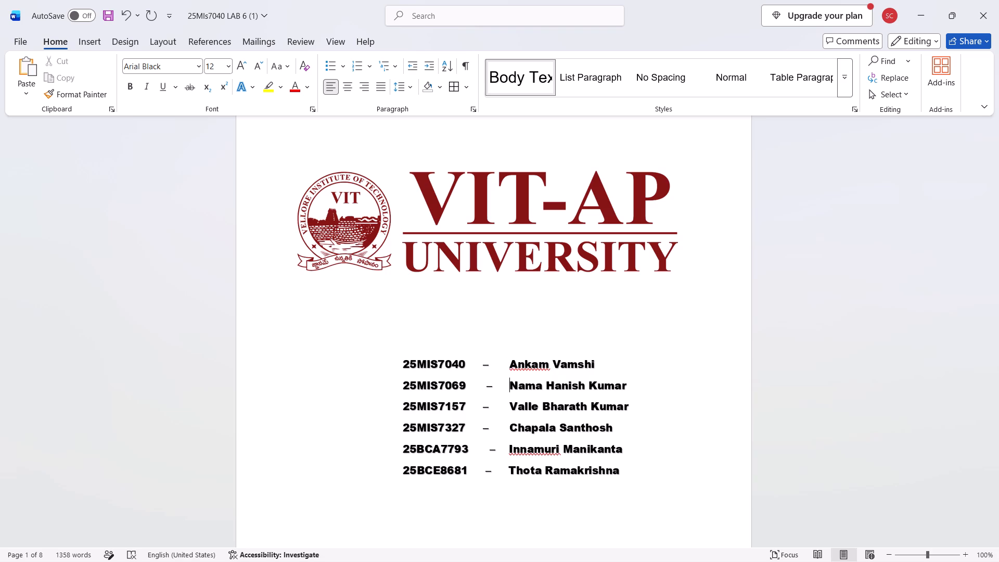
key("Left")
key("Left")
key("Left")
key("Left")
key("Up")
key("Left")
key("Left")
key("Left")
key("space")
Shift the dashes on the third and fourth students' lines by inserting one space before each.
key("Down")
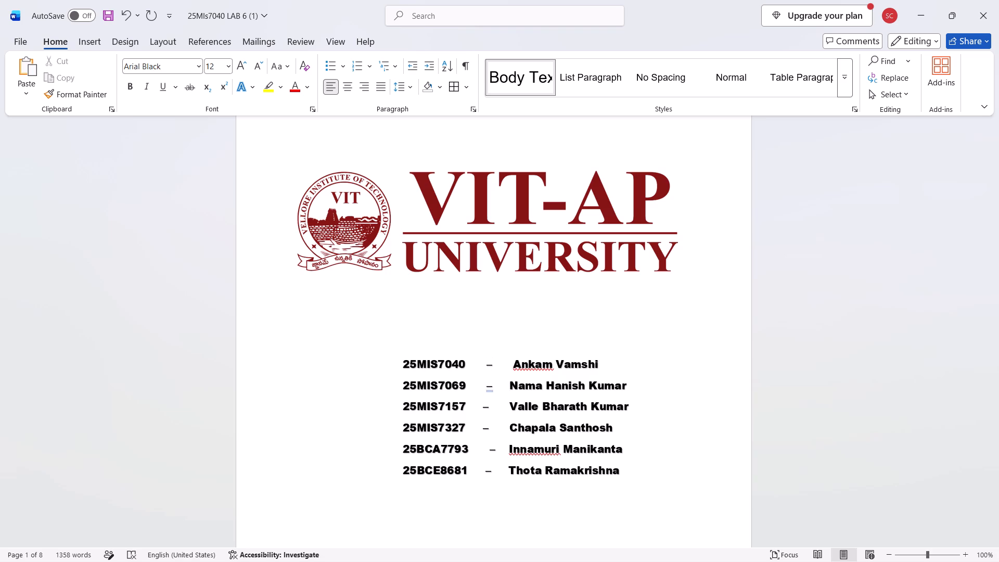
key("Down")
key("Left")
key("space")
key("Down")
key("Left")
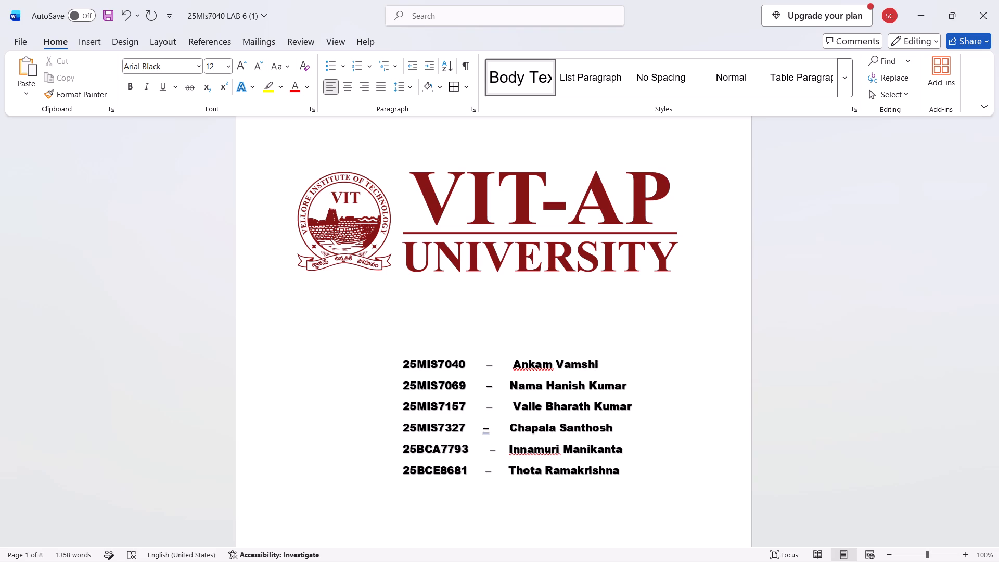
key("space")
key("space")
key("BackSpace")
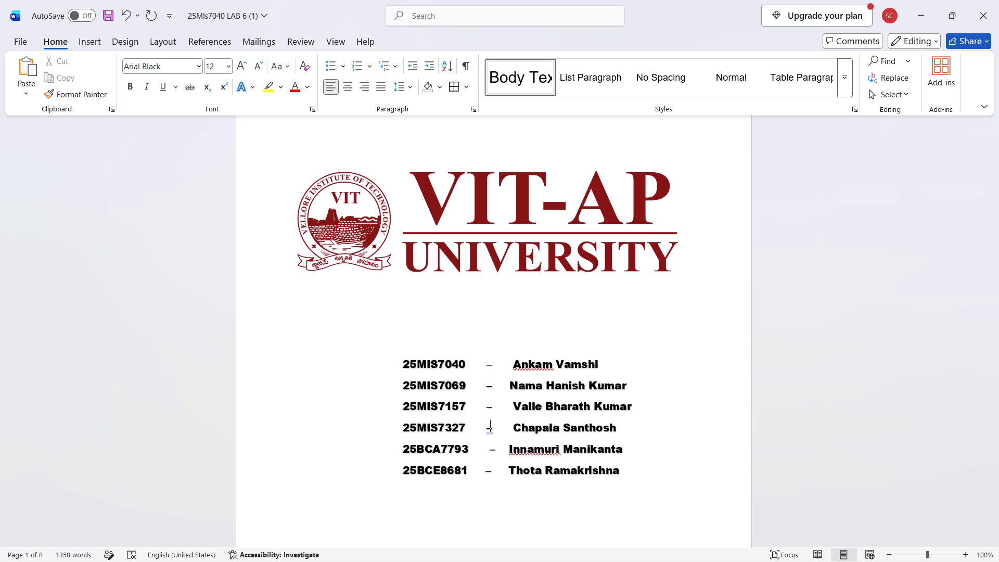
Add one space before the sixth student's dash, trying one space less before the fifth student's dash and restoring it.
key("Down")
key("BackSpace")
key("Down")
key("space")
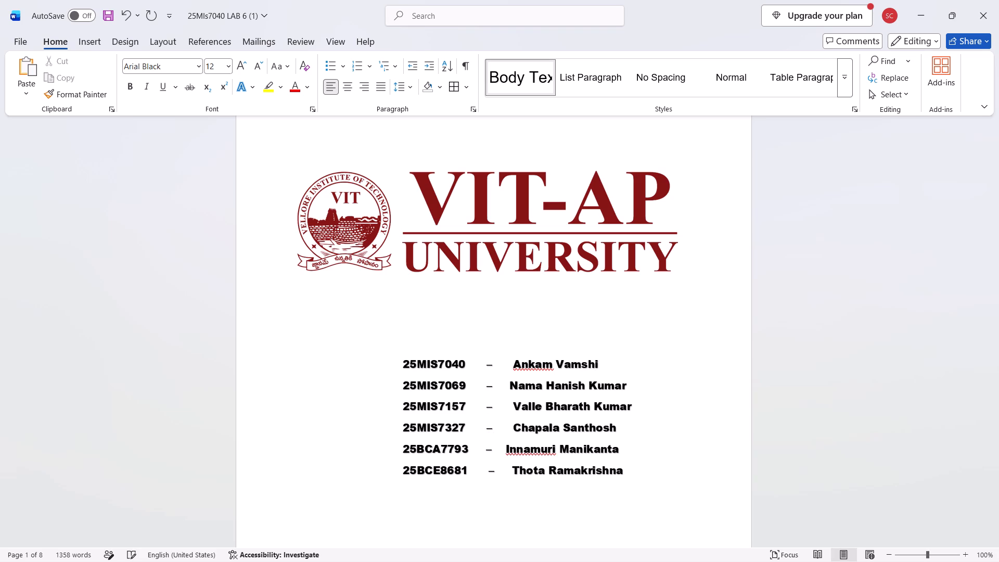
key("Up")
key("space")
Insert one more space before the dash on the fourth, third, second and first students' lines to line up the dashes.
key("Up")
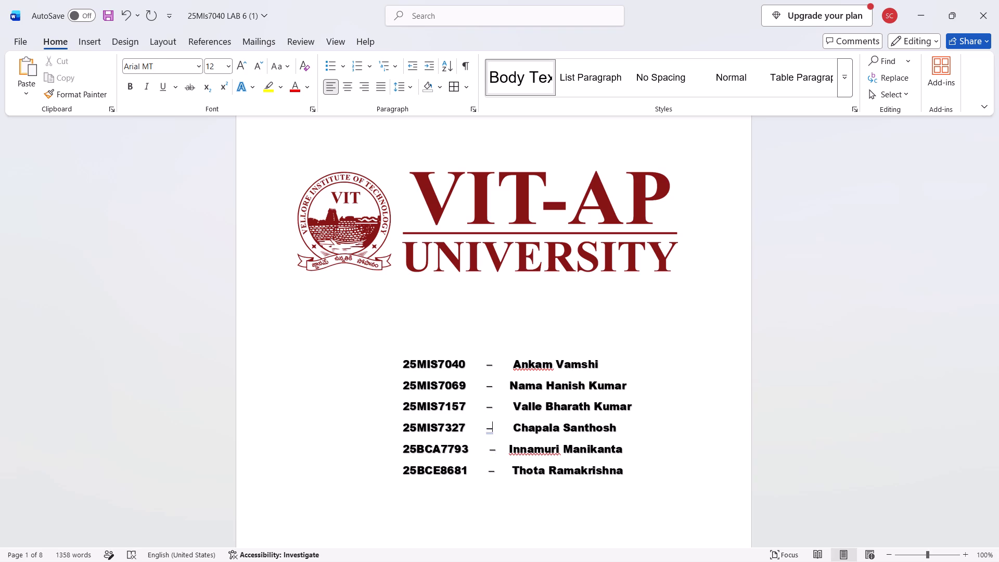
key("Left")
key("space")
key("Up")
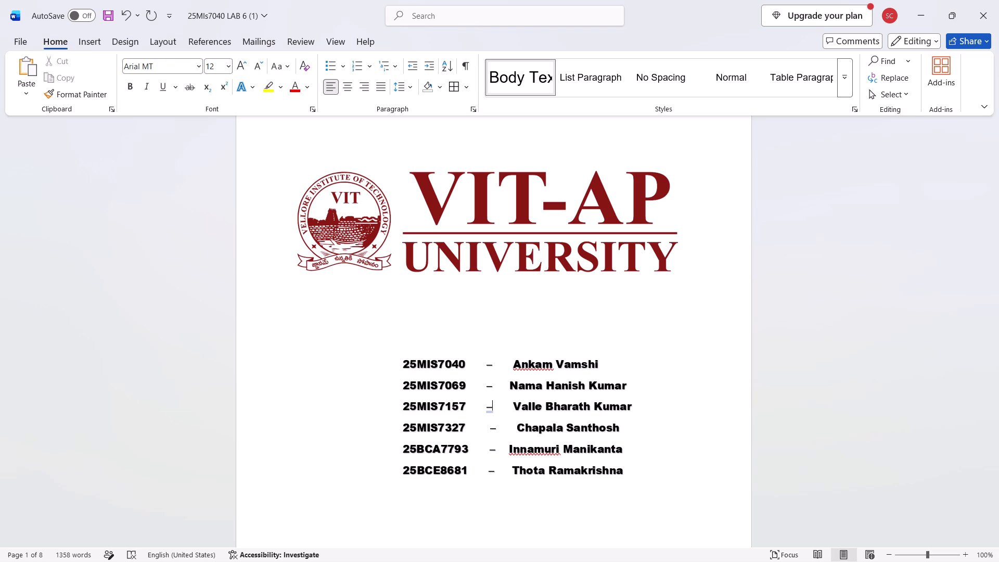
key("Left")
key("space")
key("Up")
key("Left")
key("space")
key("Up")
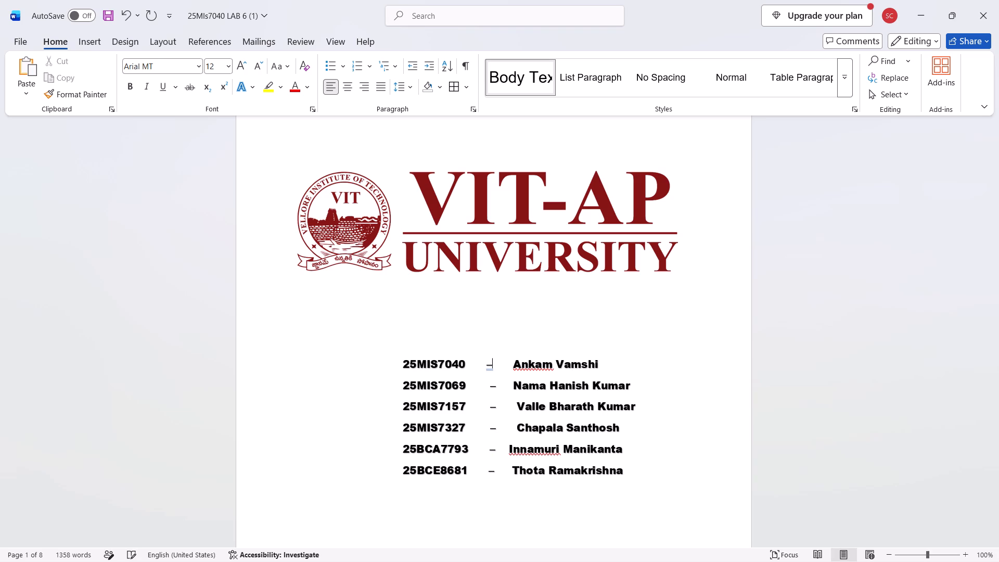
key("Left")
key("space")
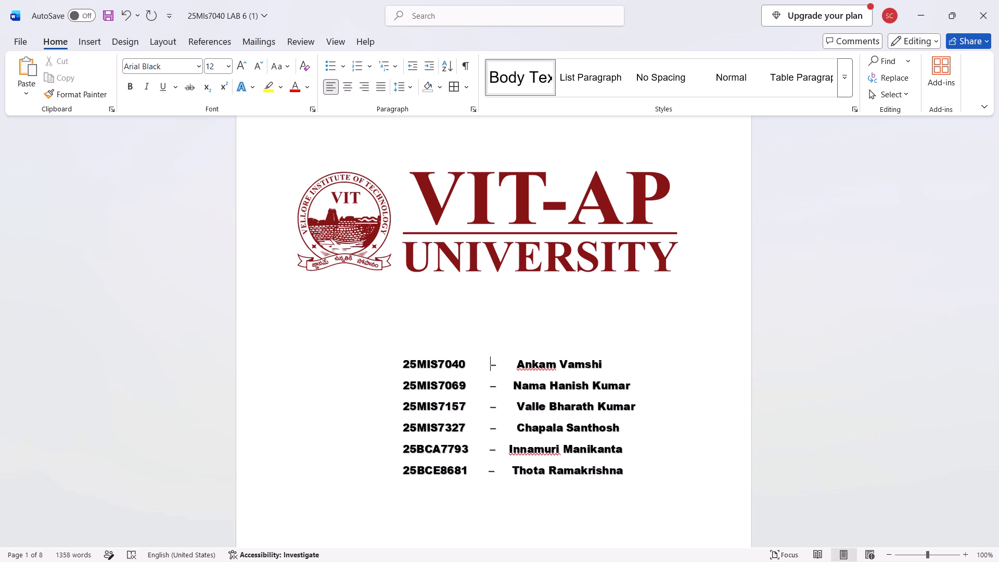
Add two spaces before the fifth student's name and one before the sixth student's name to align them with the names above.
left_click(517, 451)
key("Left")
key("Left")
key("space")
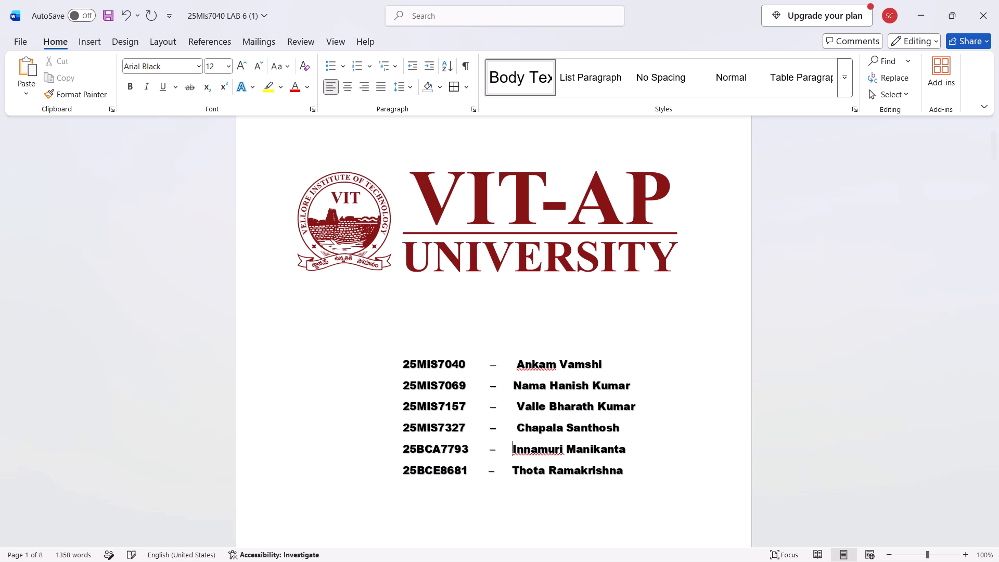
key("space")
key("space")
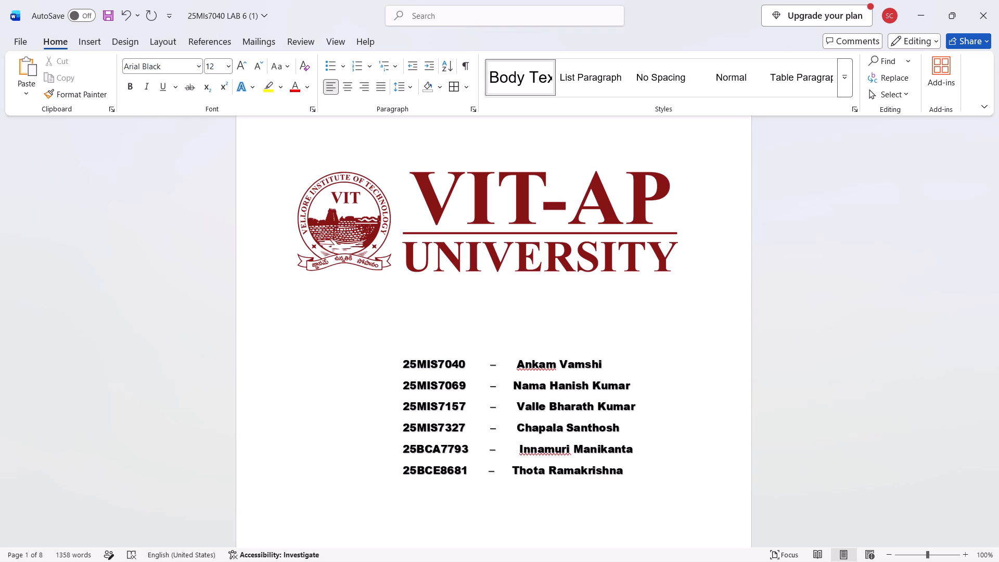
key("BackSpace")
key("Down")
key("Left")
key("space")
Add one space before the second student's name so it lines up with the other names.
key("Up")
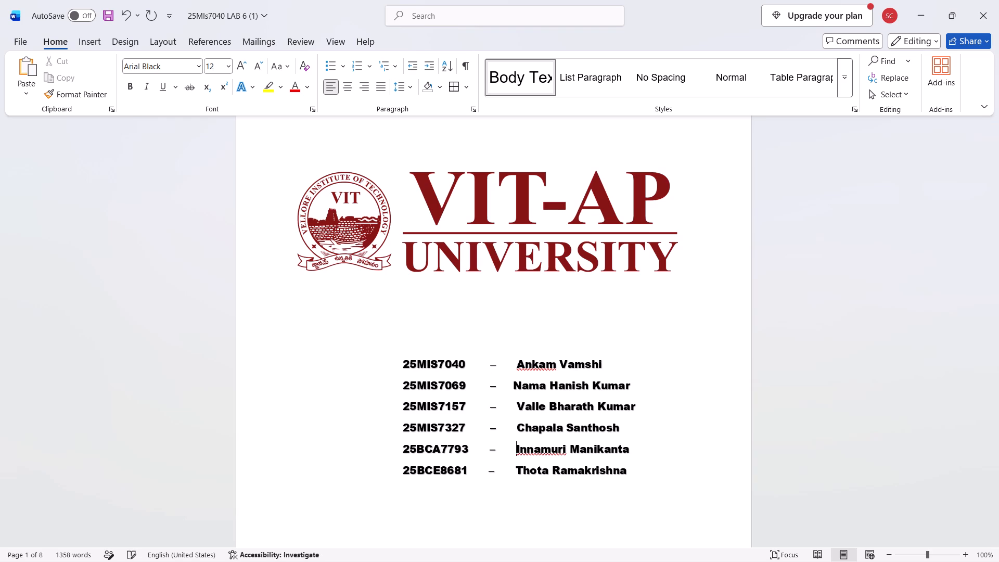
key("Up")
key("Up")
key("Up")
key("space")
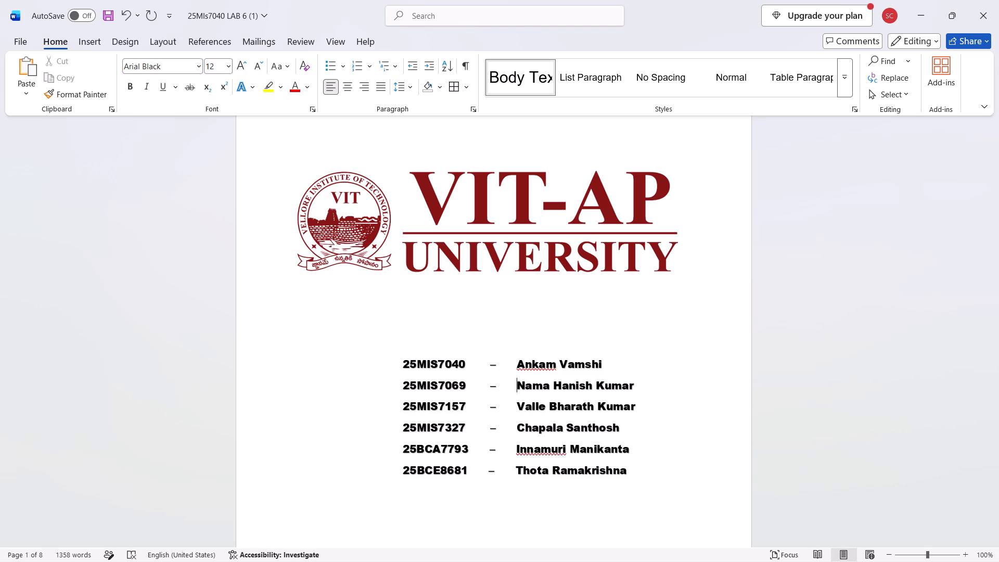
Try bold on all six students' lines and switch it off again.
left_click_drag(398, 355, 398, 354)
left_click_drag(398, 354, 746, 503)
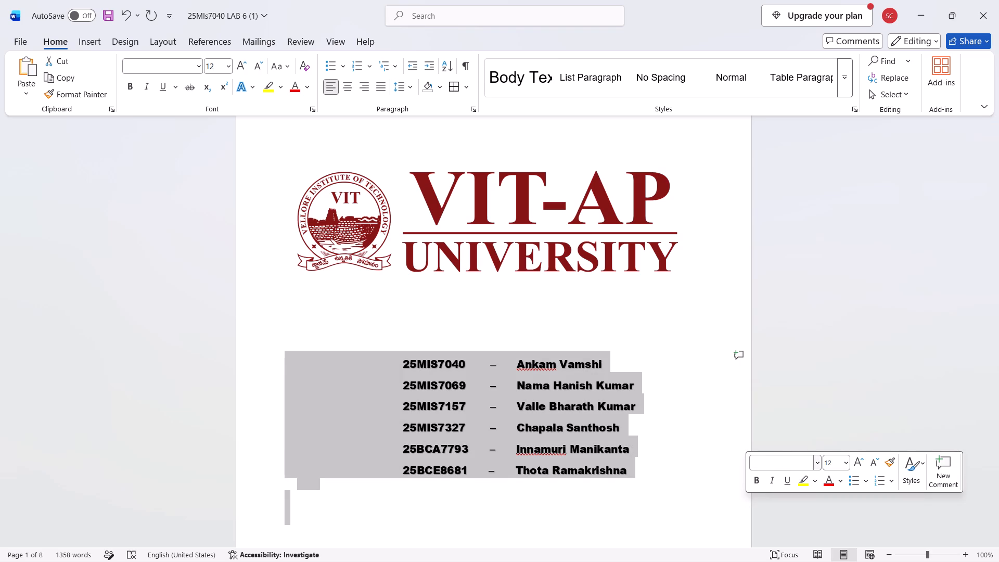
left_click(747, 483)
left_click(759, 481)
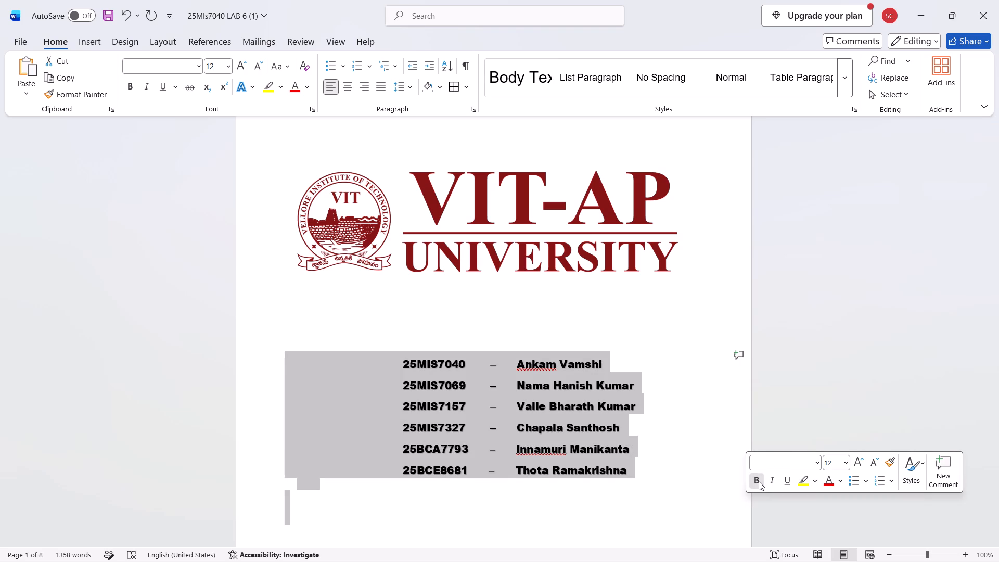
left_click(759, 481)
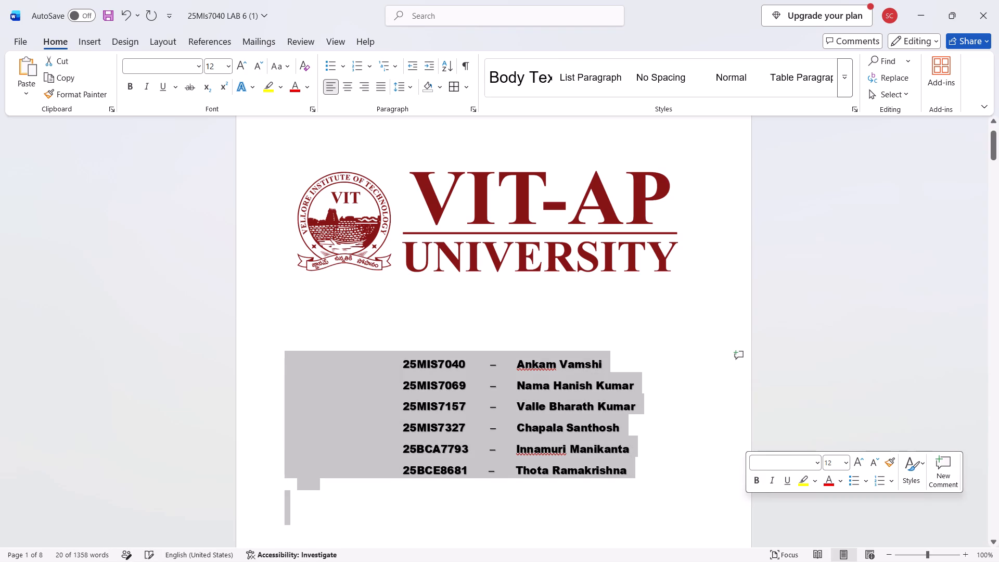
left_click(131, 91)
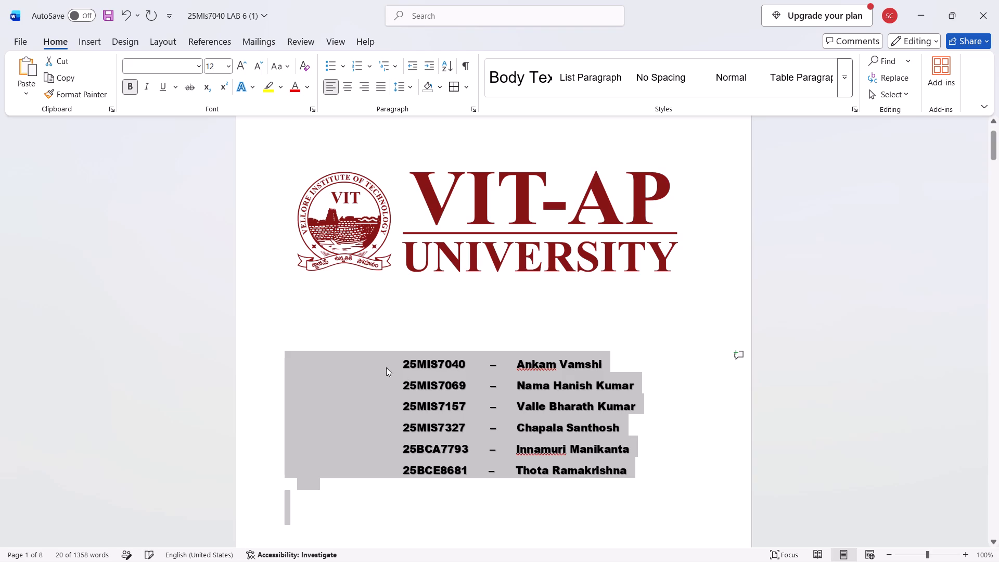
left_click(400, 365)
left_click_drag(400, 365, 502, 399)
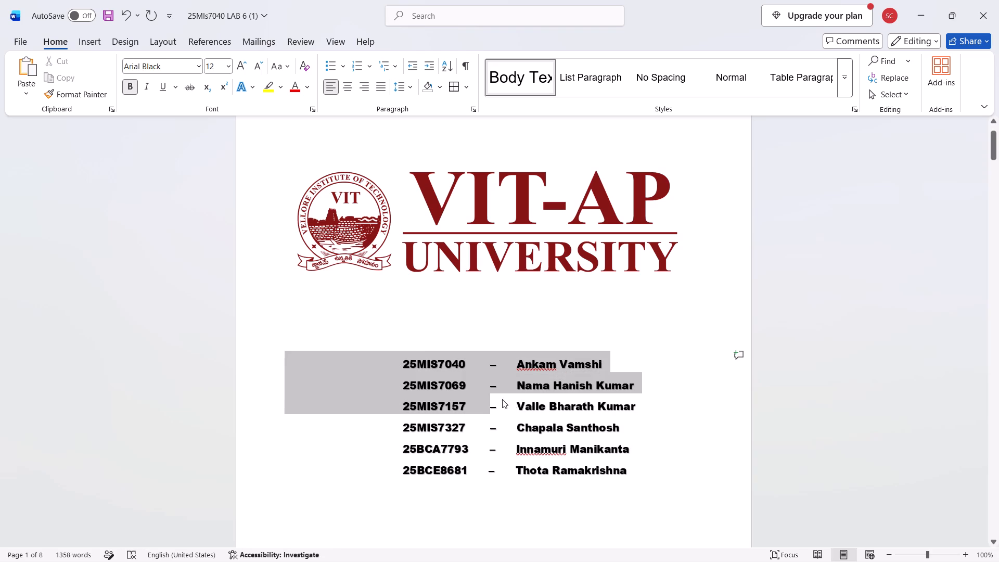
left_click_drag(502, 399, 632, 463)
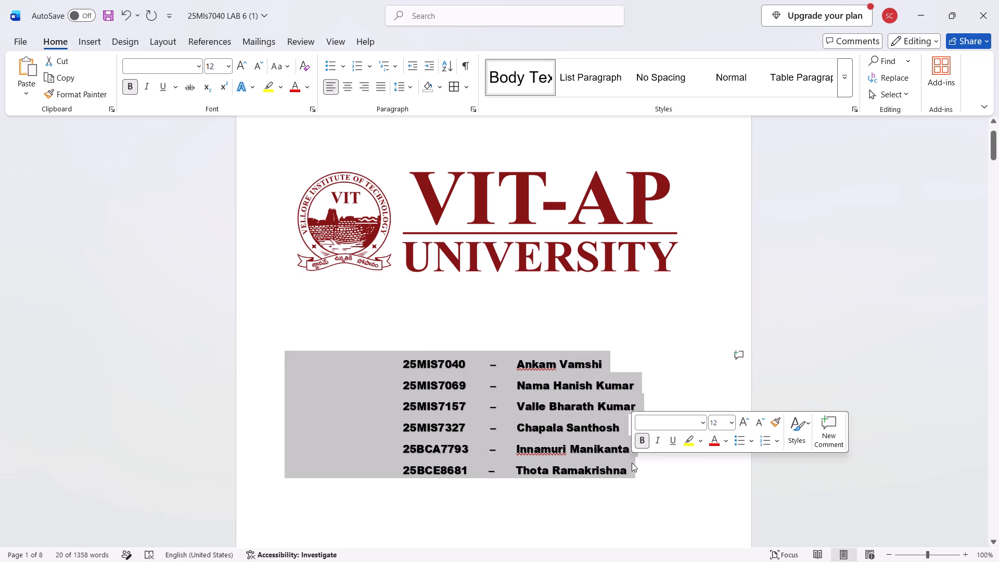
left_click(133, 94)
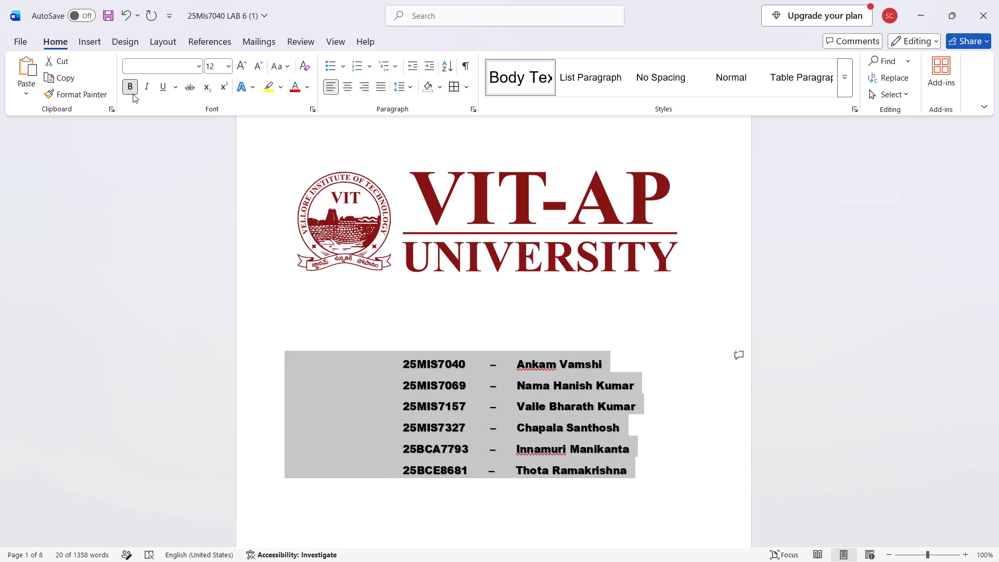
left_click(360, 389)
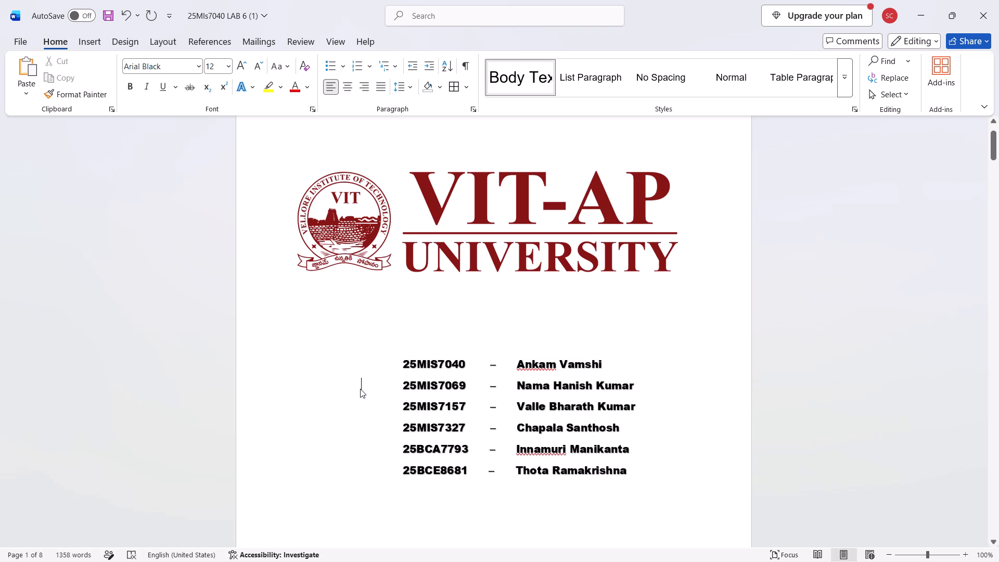
Change the font of the first student's registration number and the spaces before it to Calibri (Body).
left_click_drag(399, 365, 456, 365)
left_click(471, 339)
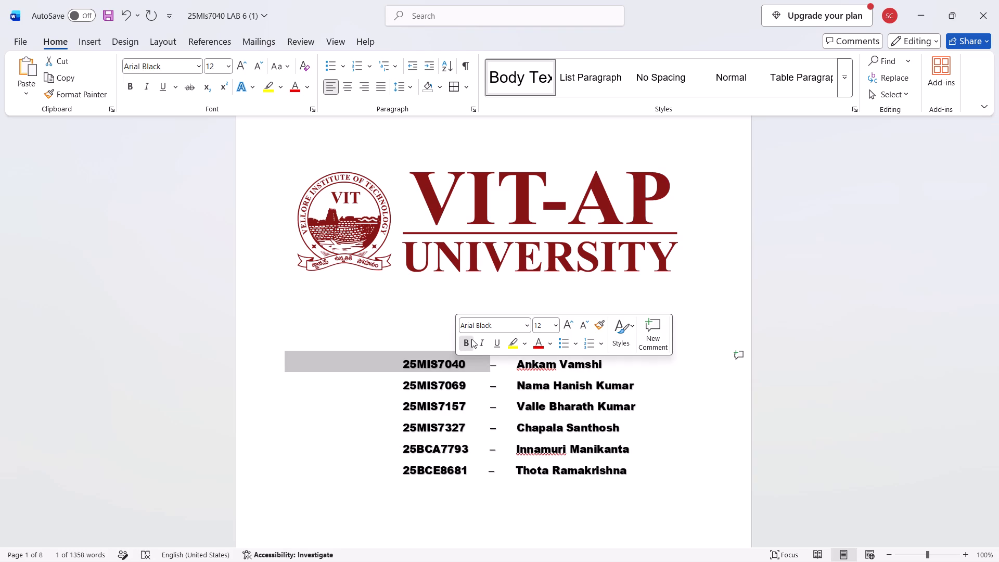
left_click(471, 339)
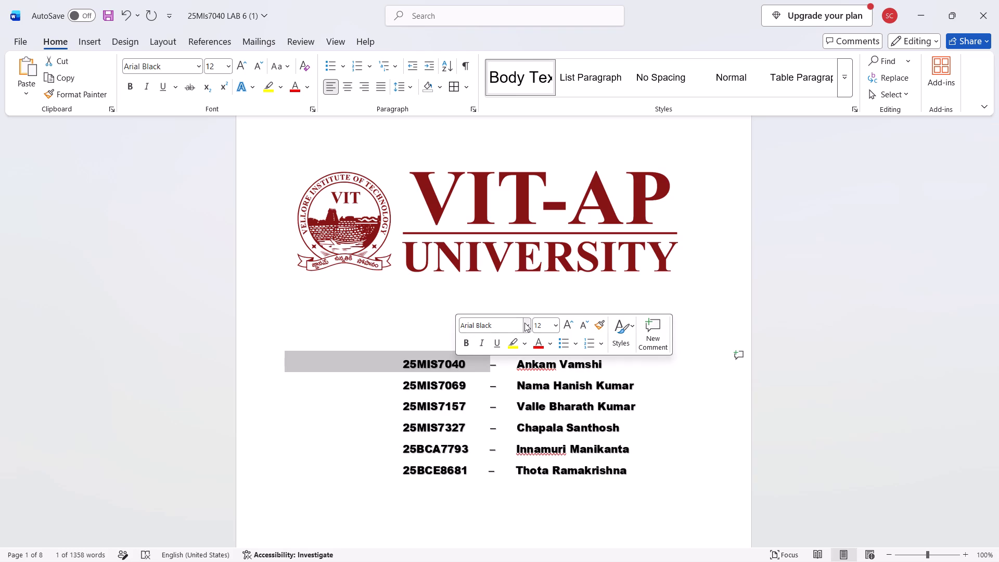
left_click(524, 323)
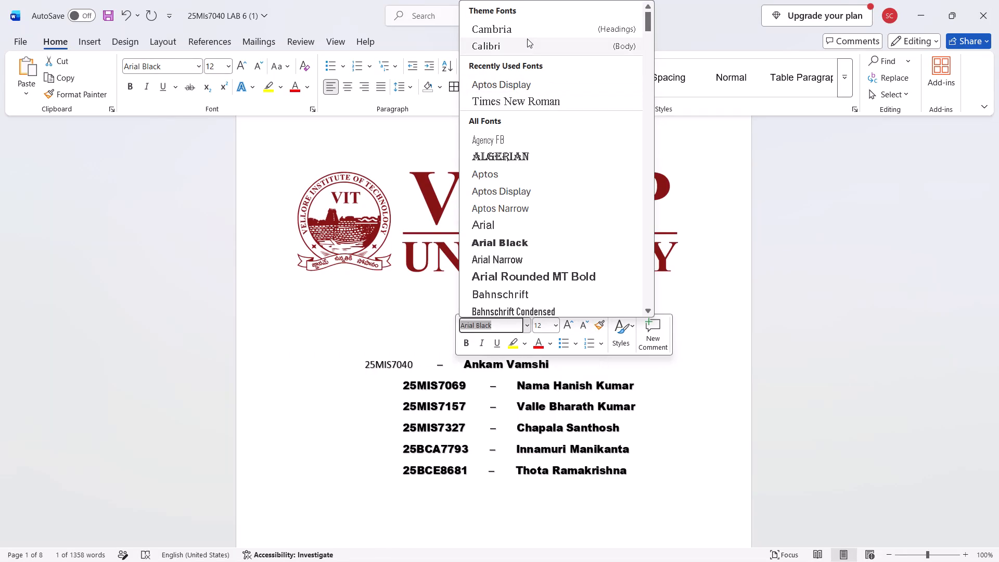
left_click(527, 39)
Change the font of all six students' registration numbers, dashes and names to Calibri (Body).
left_click(365, 368)
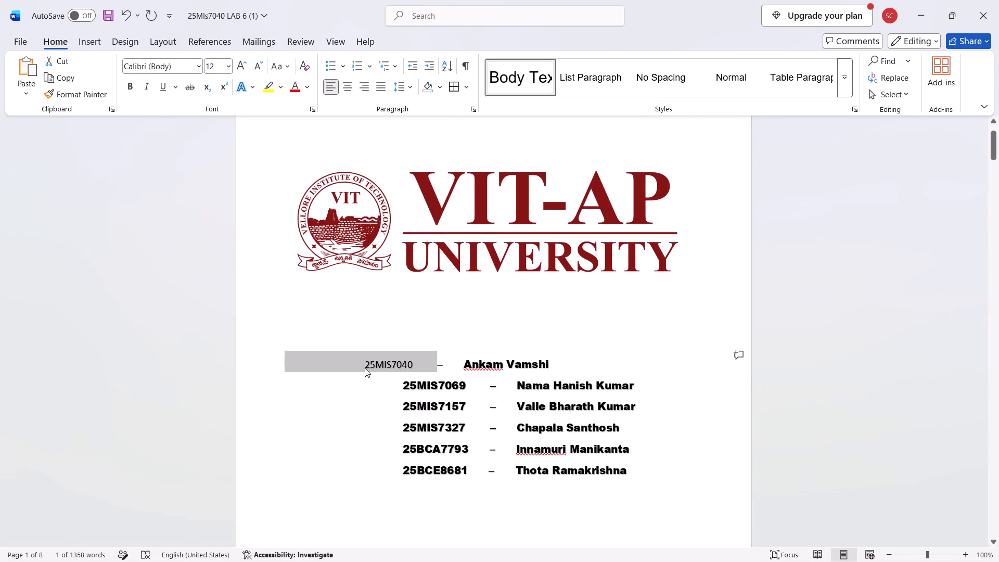
left_click_drag(365, 363, 641, 471)
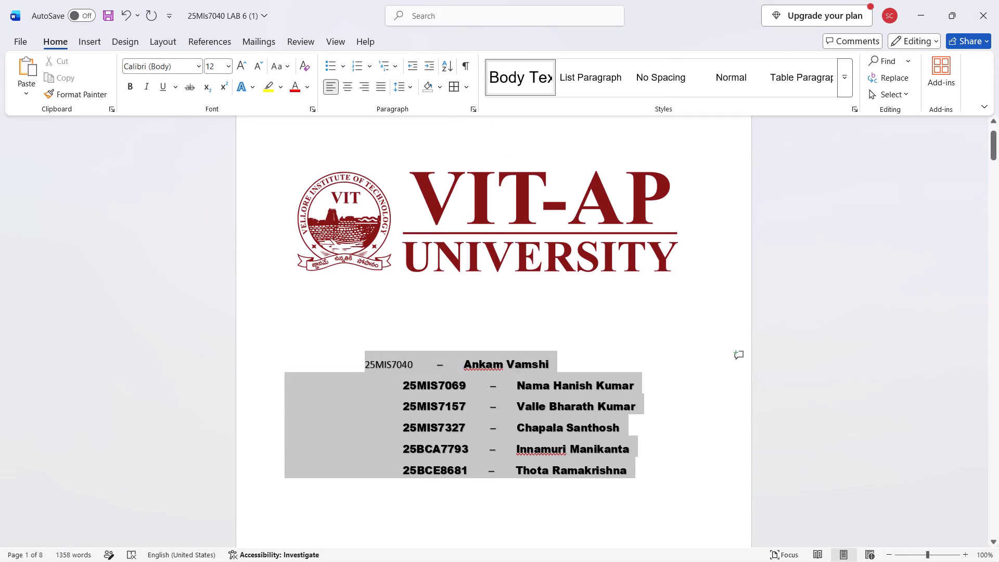
left_click_drag(641, 471, 638, 466)
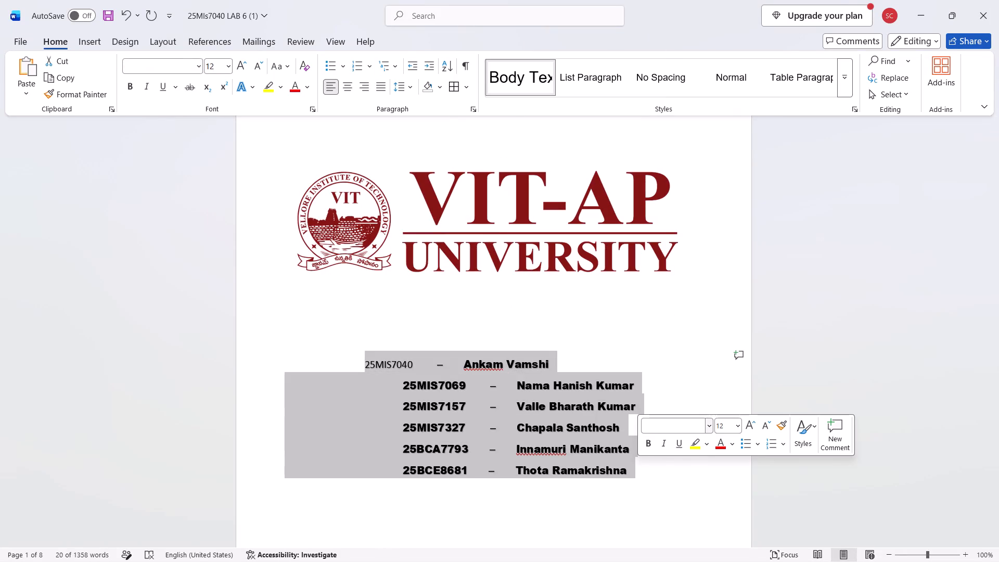
left_click(708, 430)
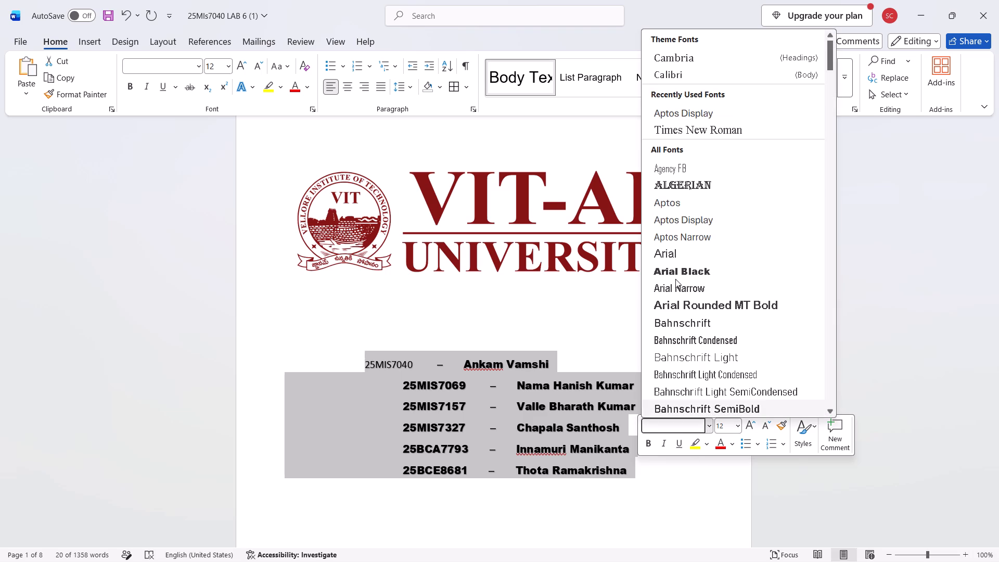
left_click(696, 71)
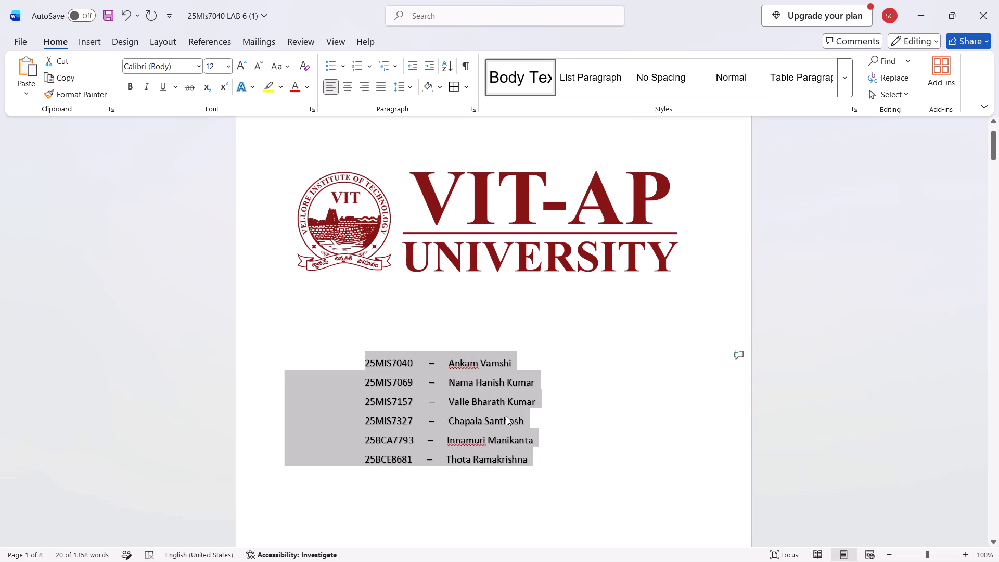
left_click(363, 367)
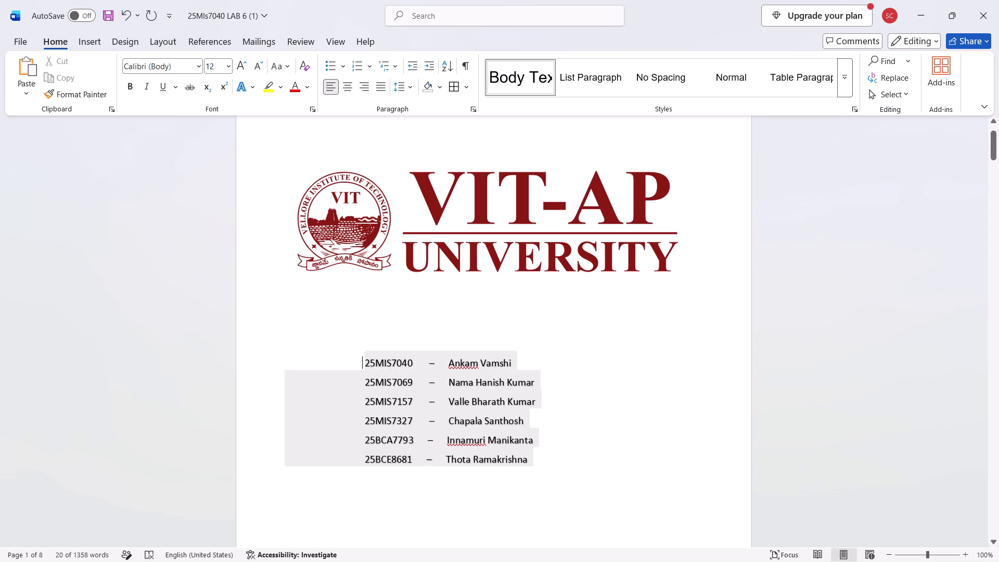
Enter the heading NAME on the blank line directly above the student list.
left_click(379, 340)
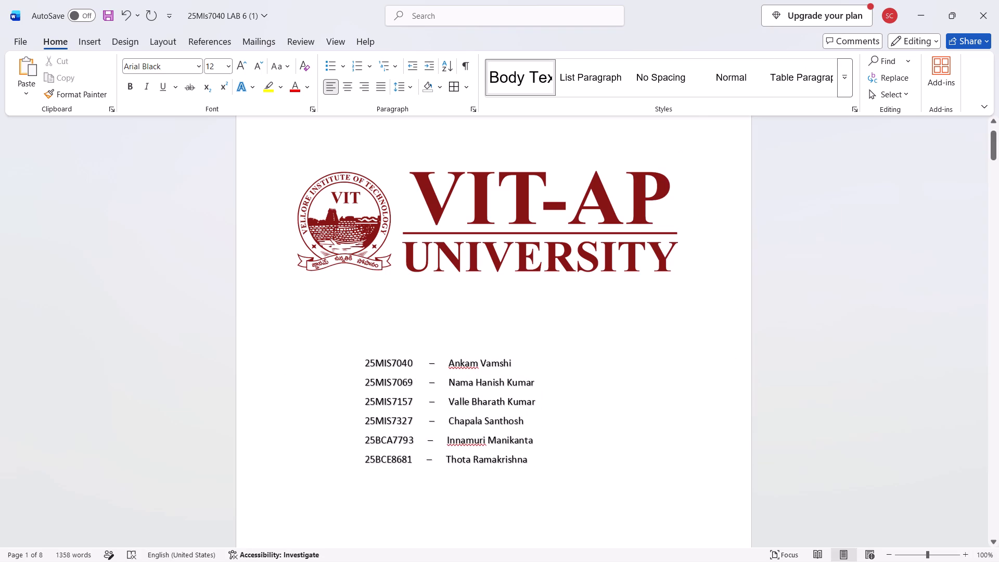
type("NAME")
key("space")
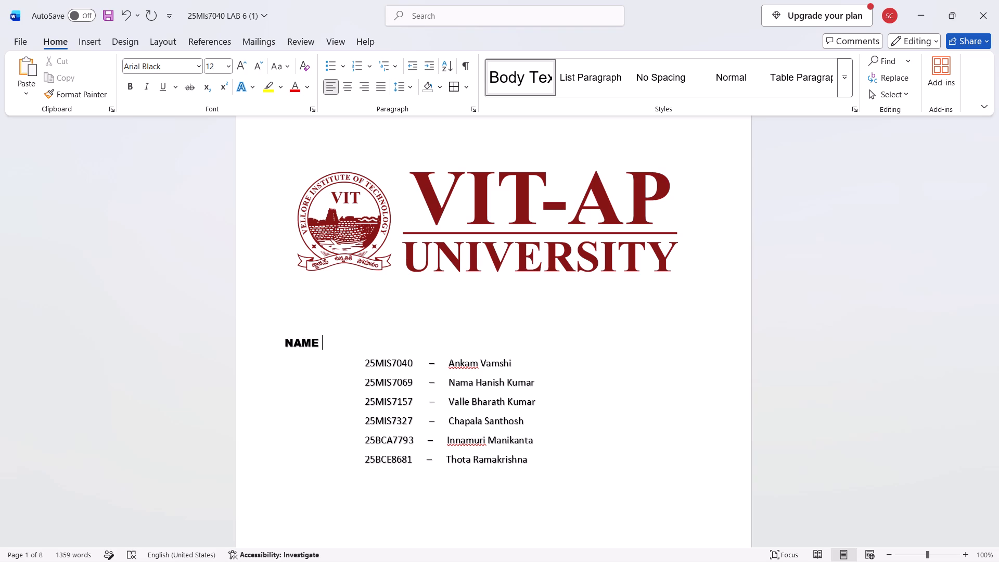
Indent the NAME heading with leading spaces so it sits above the column of registration numbers.
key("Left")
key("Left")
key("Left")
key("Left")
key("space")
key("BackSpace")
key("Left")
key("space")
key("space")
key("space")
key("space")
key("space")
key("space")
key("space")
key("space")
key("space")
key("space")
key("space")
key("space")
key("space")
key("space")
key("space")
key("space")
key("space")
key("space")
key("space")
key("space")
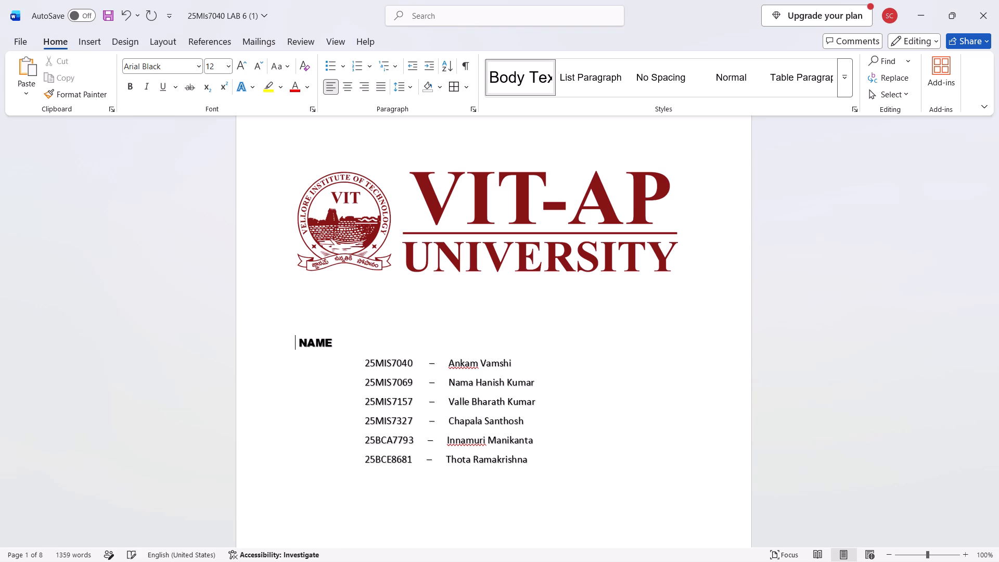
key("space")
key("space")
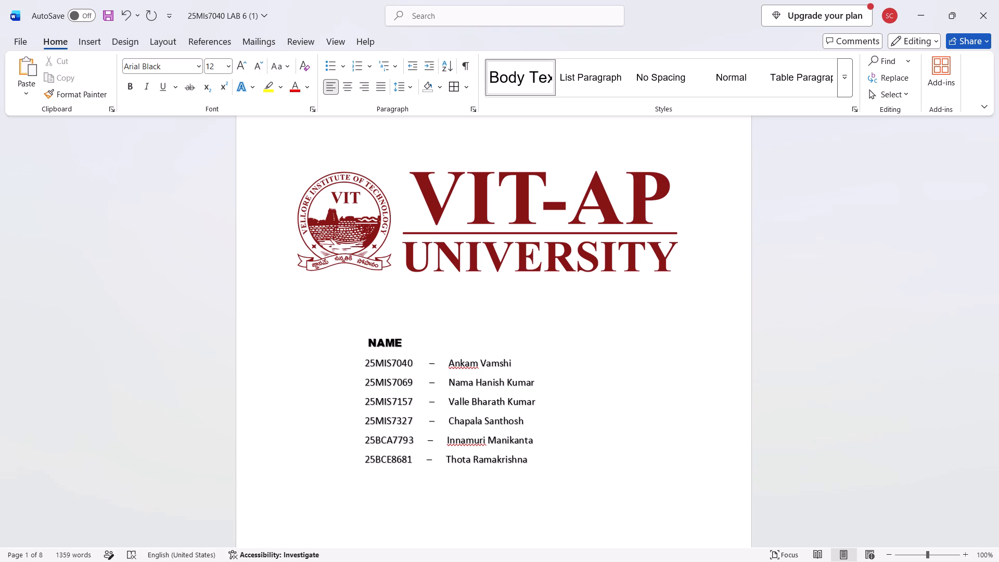
Add 17 spaces after NAME and enter the second heading REG. NUMBER on the same line.
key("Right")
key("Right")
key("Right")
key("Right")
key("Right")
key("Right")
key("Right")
left_click(467, 338)
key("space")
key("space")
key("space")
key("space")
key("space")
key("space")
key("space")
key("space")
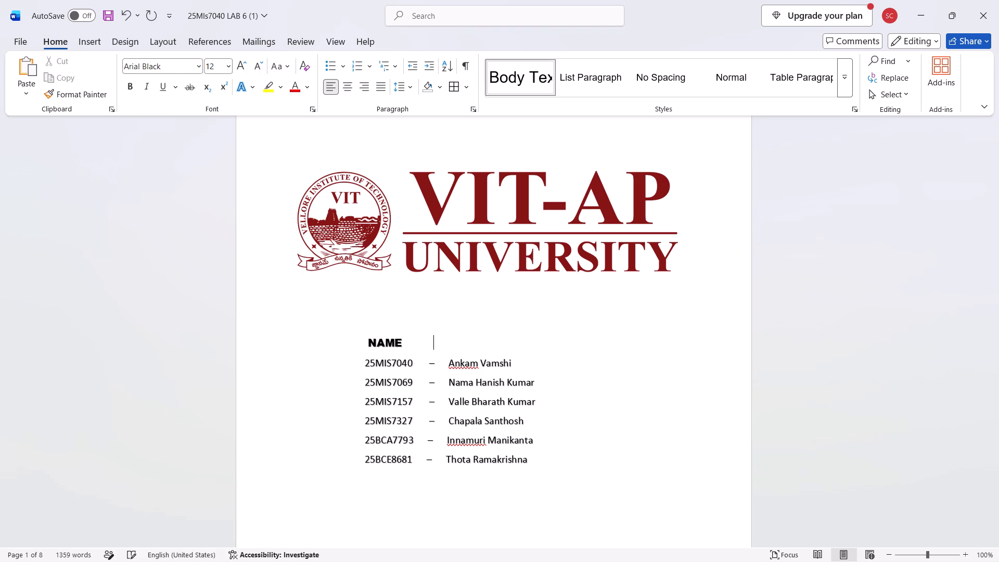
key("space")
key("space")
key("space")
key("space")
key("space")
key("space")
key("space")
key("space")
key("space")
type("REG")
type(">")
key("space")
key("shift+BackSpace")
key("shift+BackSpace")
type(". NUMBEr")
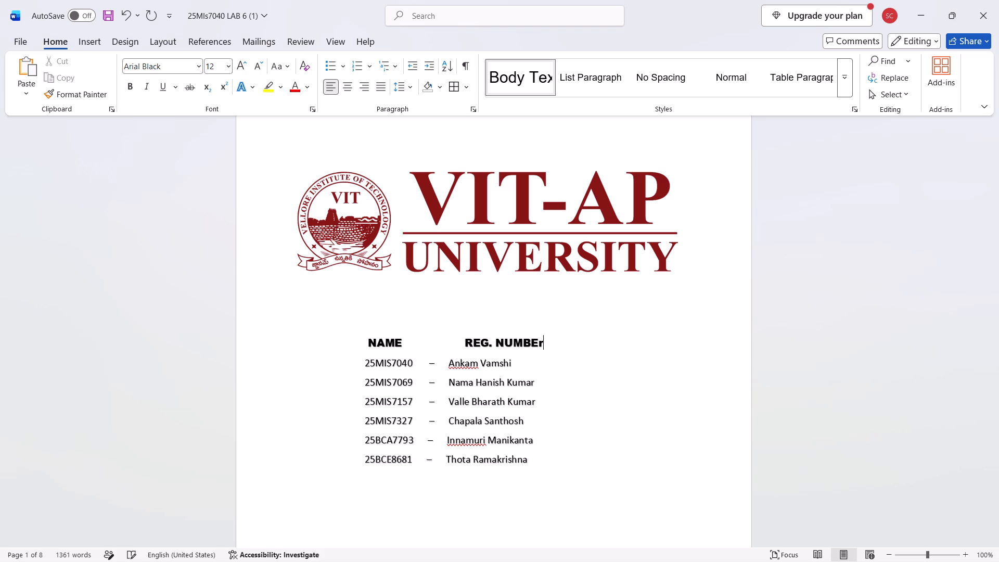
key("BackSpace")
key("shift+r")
Insert 13 spaces before the first student's name to move it under the REG. NUMBER heading.
left_click(449, 364)
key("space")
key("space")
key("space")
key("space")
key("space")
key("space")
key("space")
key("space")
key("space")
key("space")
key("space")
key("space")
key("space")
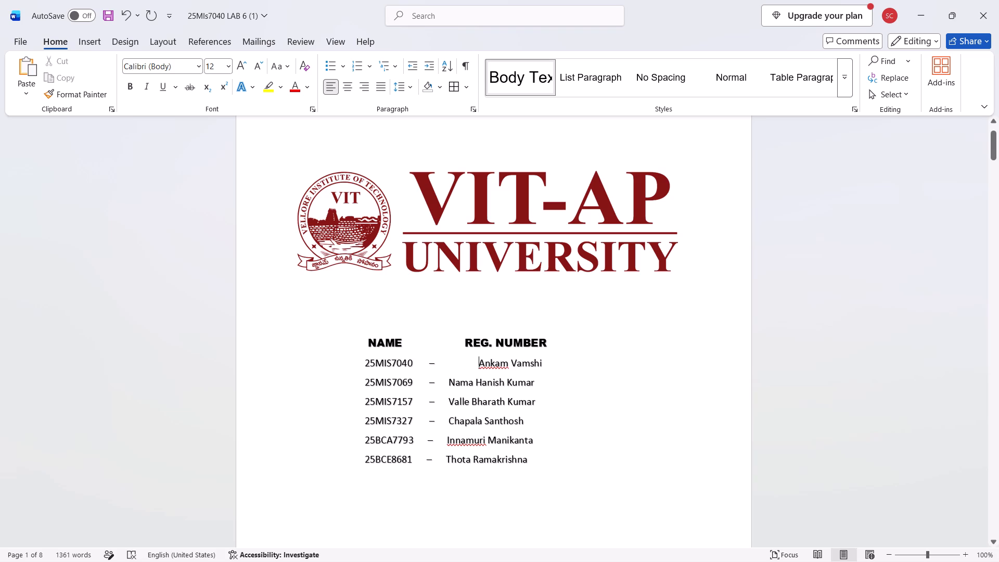
Change the font of the NAME and REG. NUMBER headings to Calibri (Body).
left_click_drag(458, 340, 592, 348)
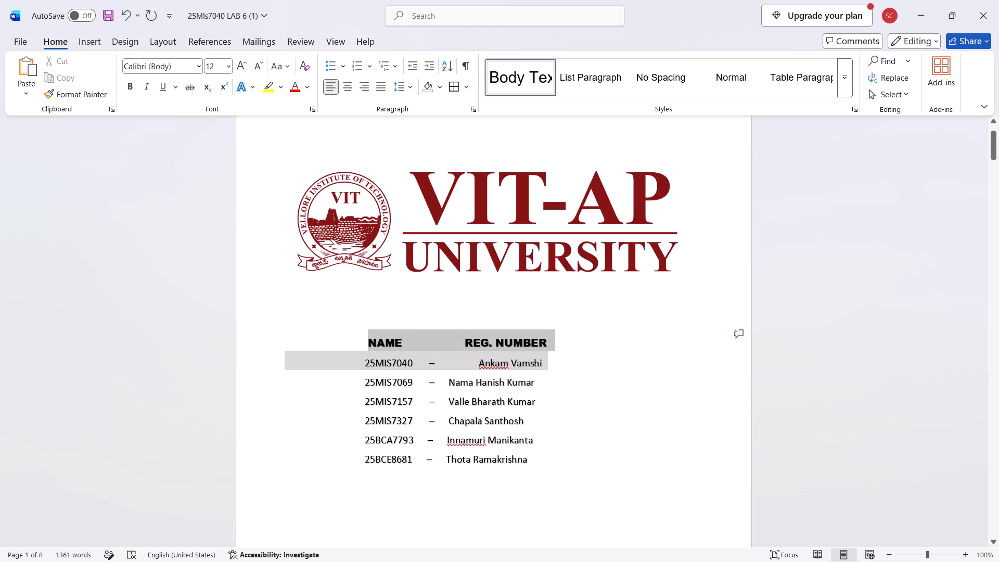
left_click_drag(592, 348, 584, 343)
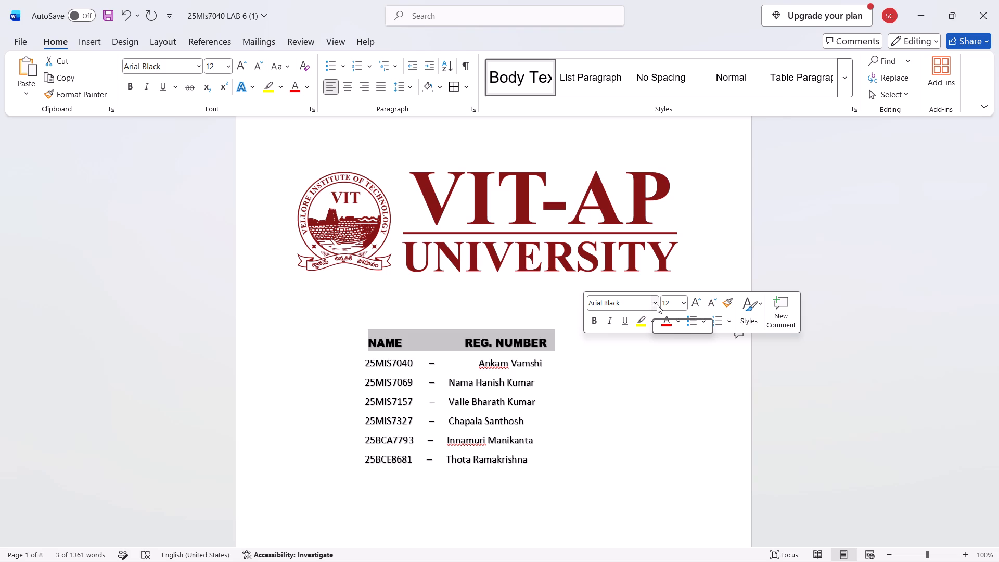
left_click(657, 304)
left_click(649, 46)
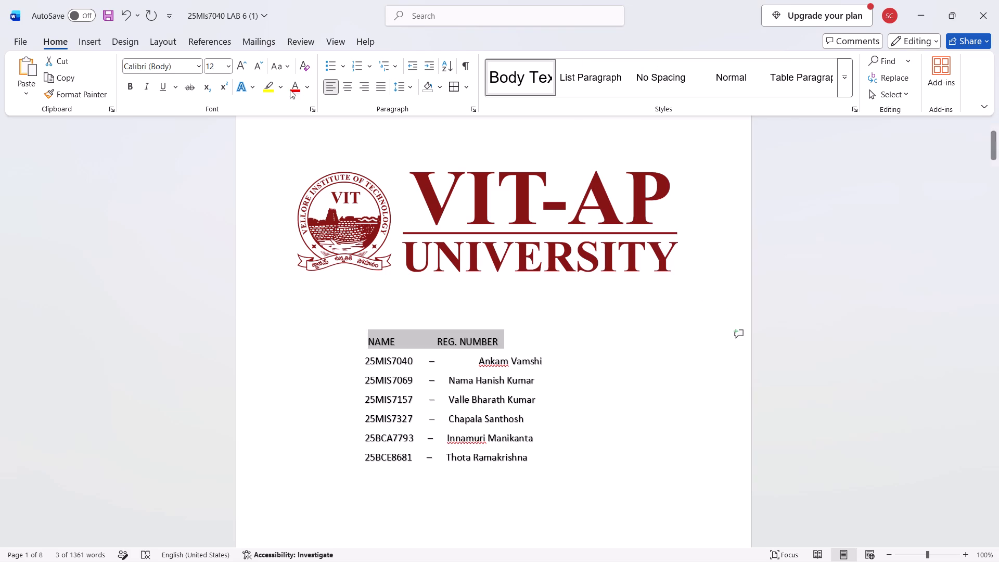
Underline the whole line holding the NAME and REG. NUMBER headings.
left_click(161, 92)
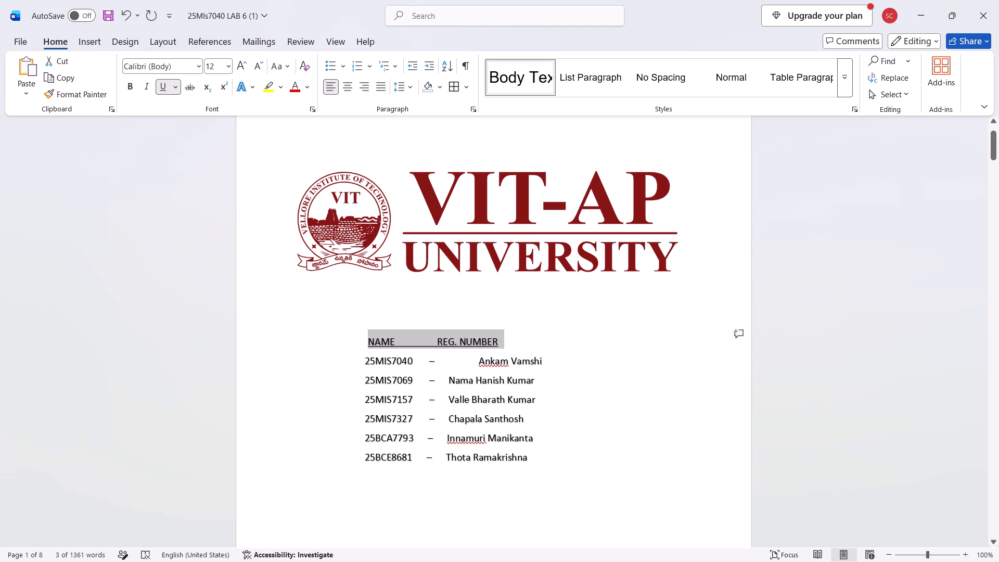
Change the font of the NAME and REG. NUMBER headings to Cambria (Headings).
left_click(200, 66)
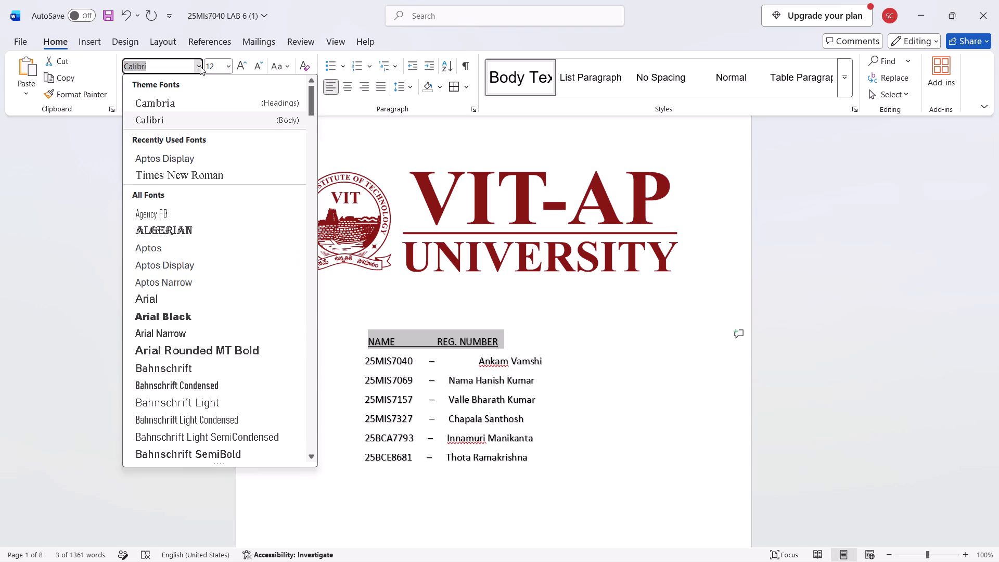
left_click(194, 105)
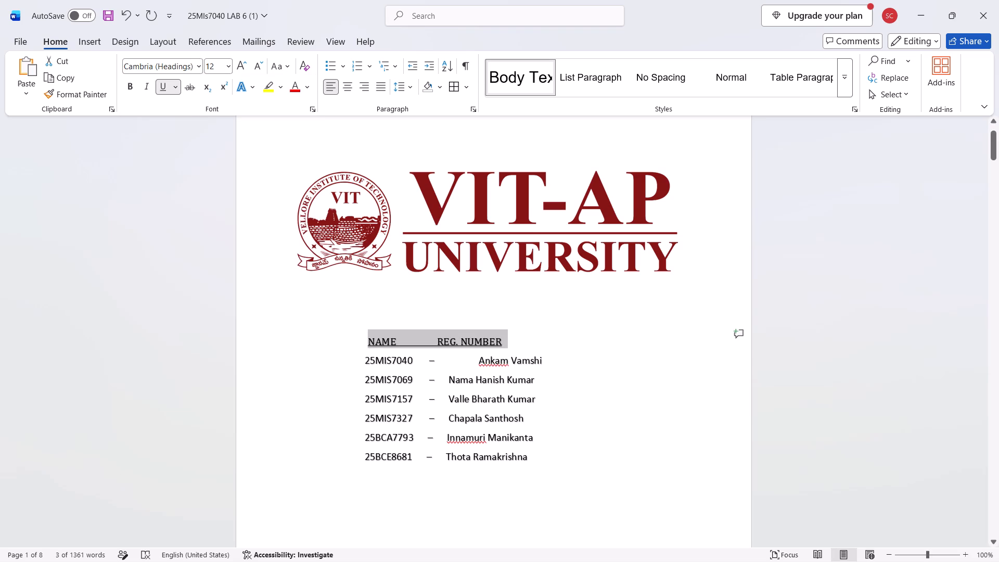
Insert 16 spaces between NAME and REG. NUMBER to move the second heading above the first student's name.
left_click(436, 333)
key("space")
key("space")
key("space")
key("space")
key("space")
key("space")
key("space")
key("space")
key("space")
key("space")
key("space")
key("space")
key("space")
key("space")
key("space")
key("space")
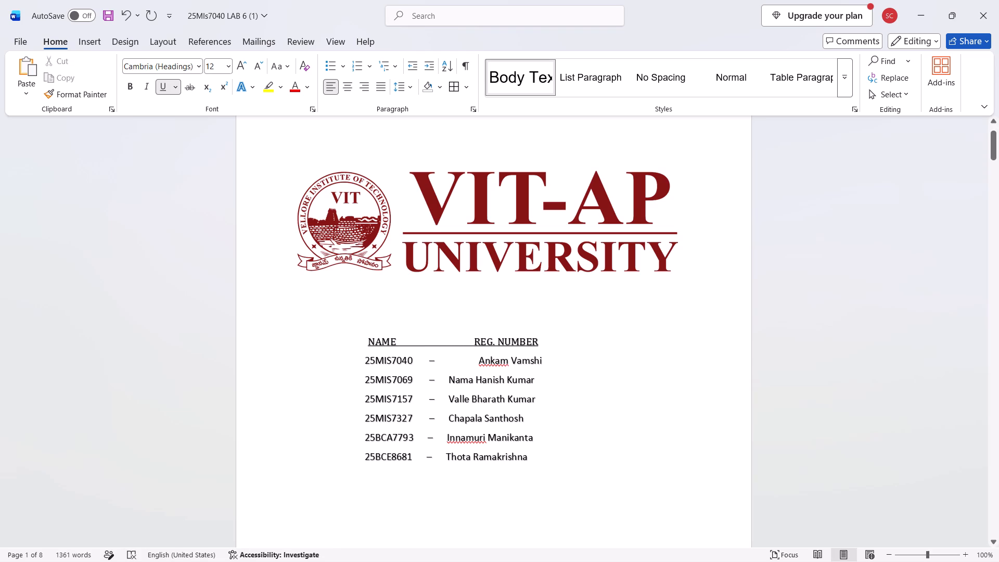
Make the NAME and REG. NUMBER headings bold.
left_click_drag(364, 339, 537, 338)
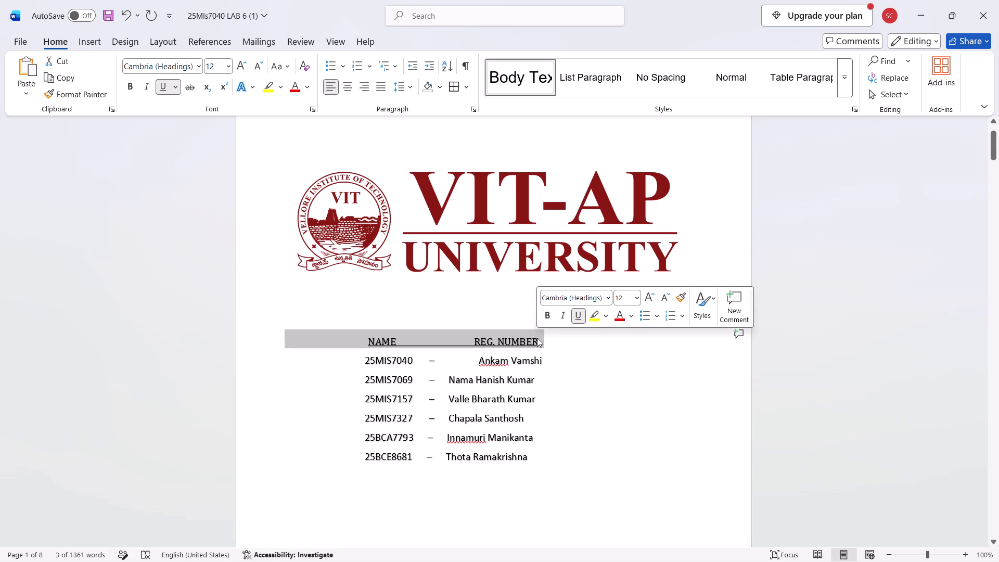
left_click(551, 314)
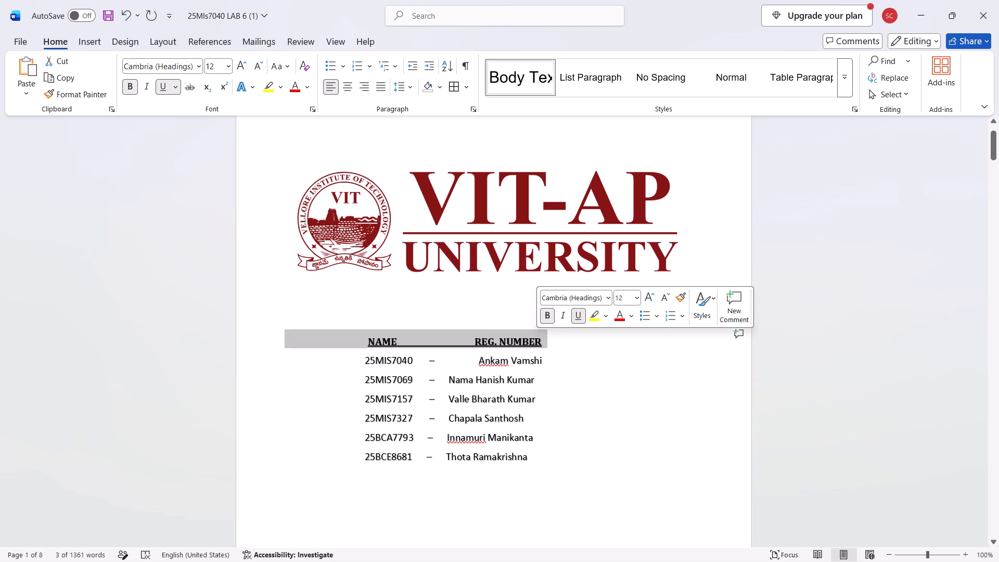
Adjust the gap between the NAME and REG. NUMBER headings by adding 5 spaces and removing 9.
left_click(468, 342)
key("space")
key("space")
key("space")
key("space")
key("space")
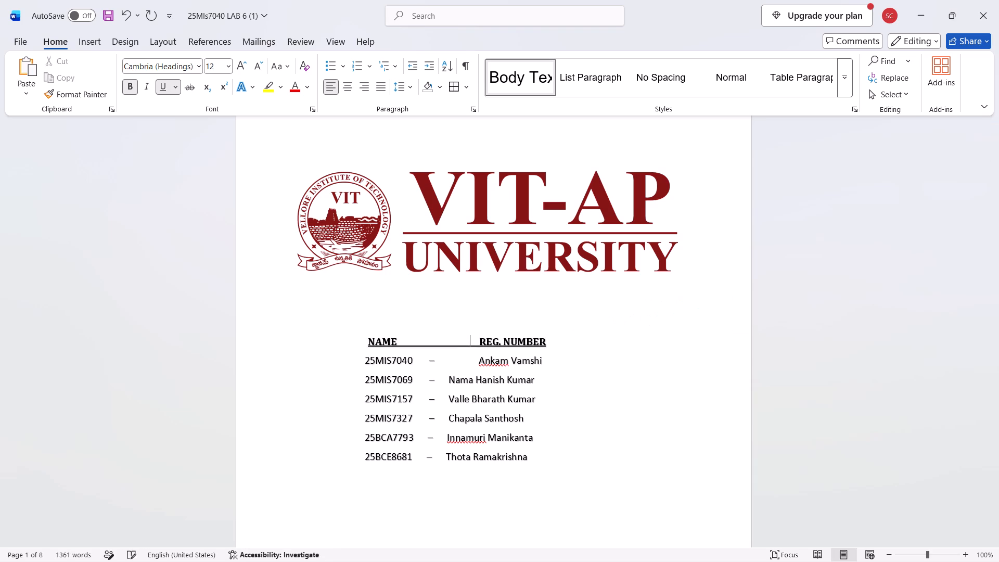
left_click(439, 342)
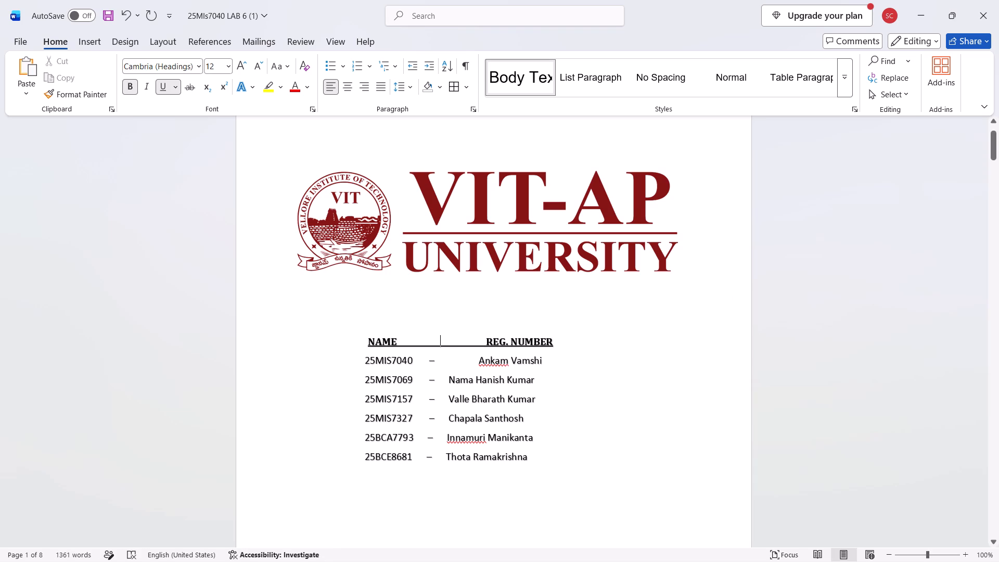
key("BackSpace")
key("BackSpace")
key("BackSpace")
key("BackSpace")
key("BackSpace")
key("BackSpace")
key("BackSpace")
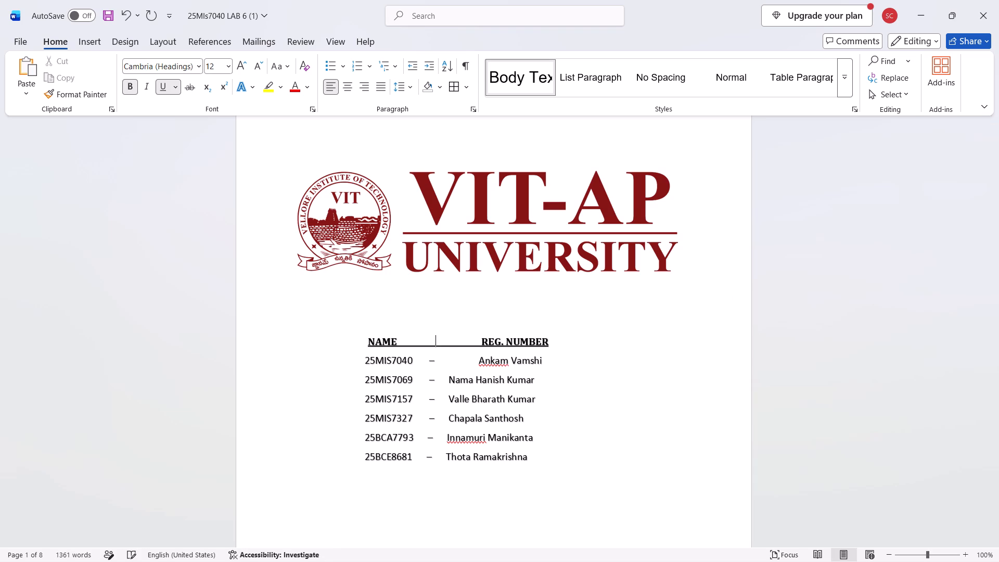
key("BackSpace")
key("BackSpace")
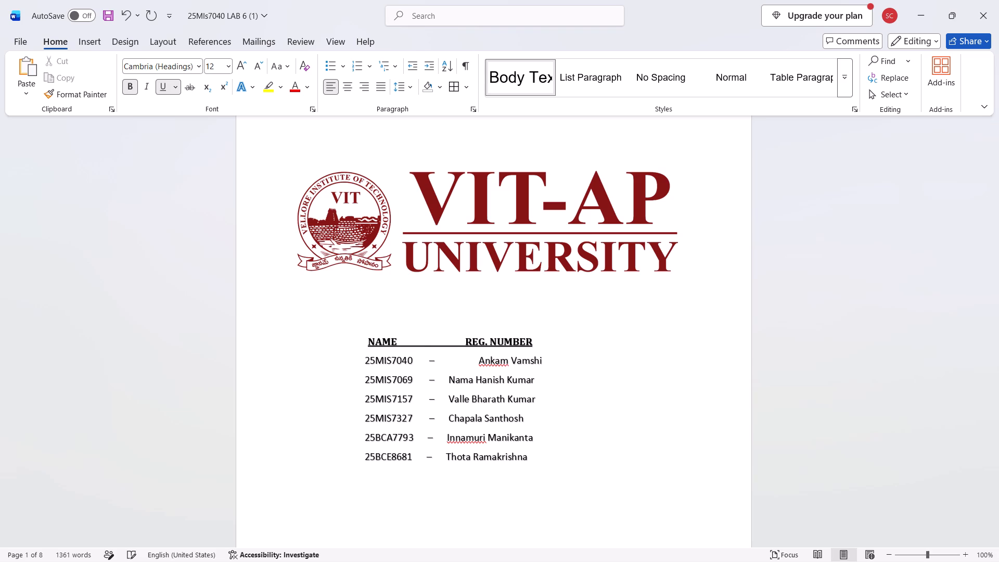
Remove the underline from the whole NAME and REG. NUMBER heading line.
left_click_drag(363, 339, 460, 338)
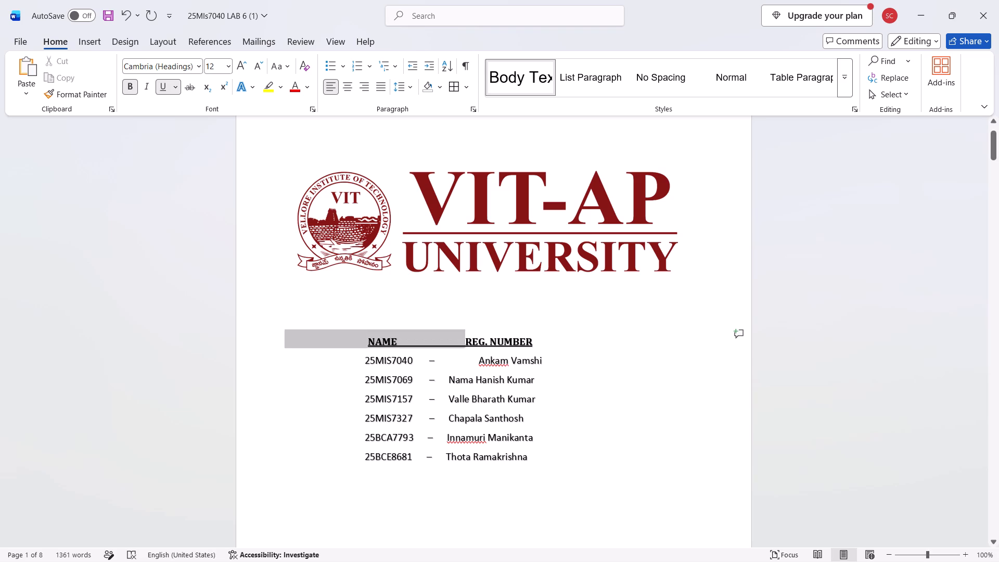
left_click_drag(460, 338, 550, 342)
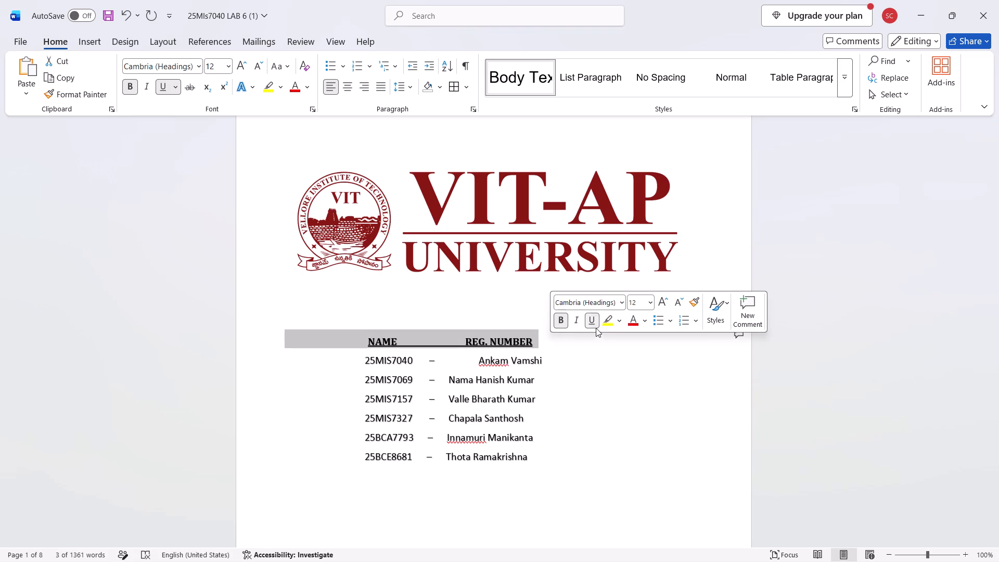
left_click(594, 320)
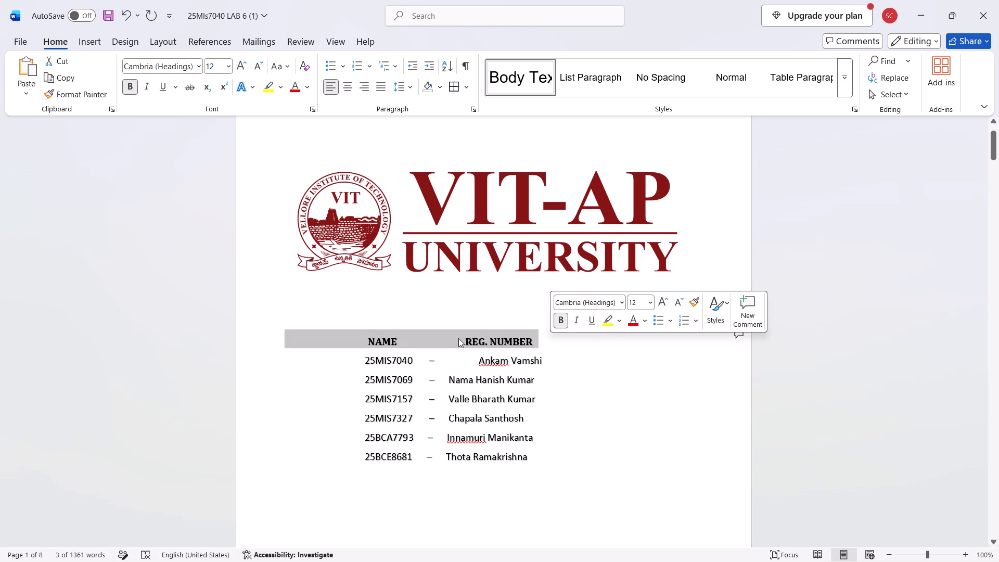
Underline only the NAME heading, leaving the gap before REG. NUMBER without underline.
left_click(457, 339)
left_click_drag(457, 339, 526, 341)
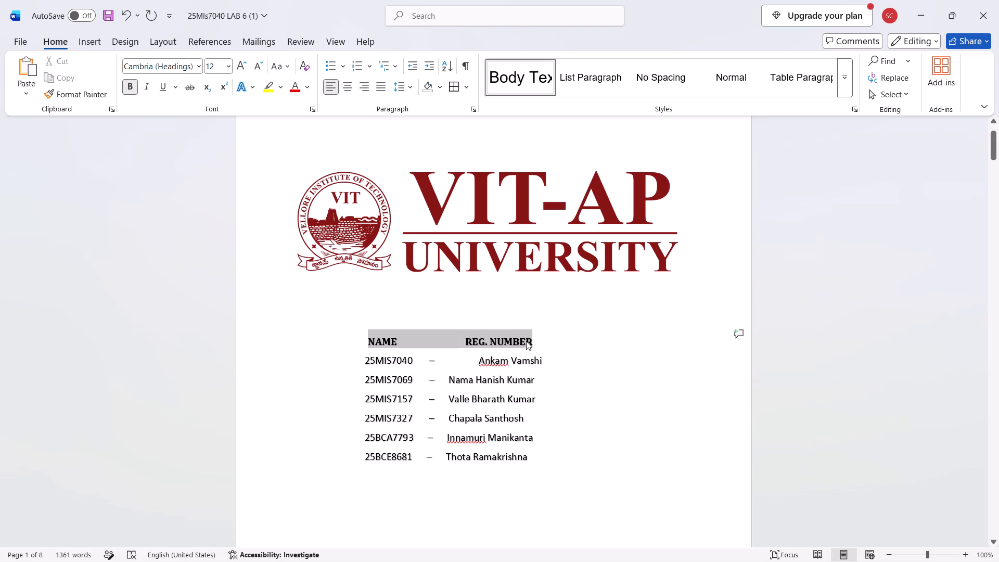
left_click_drag(526, 341, 402, 335)
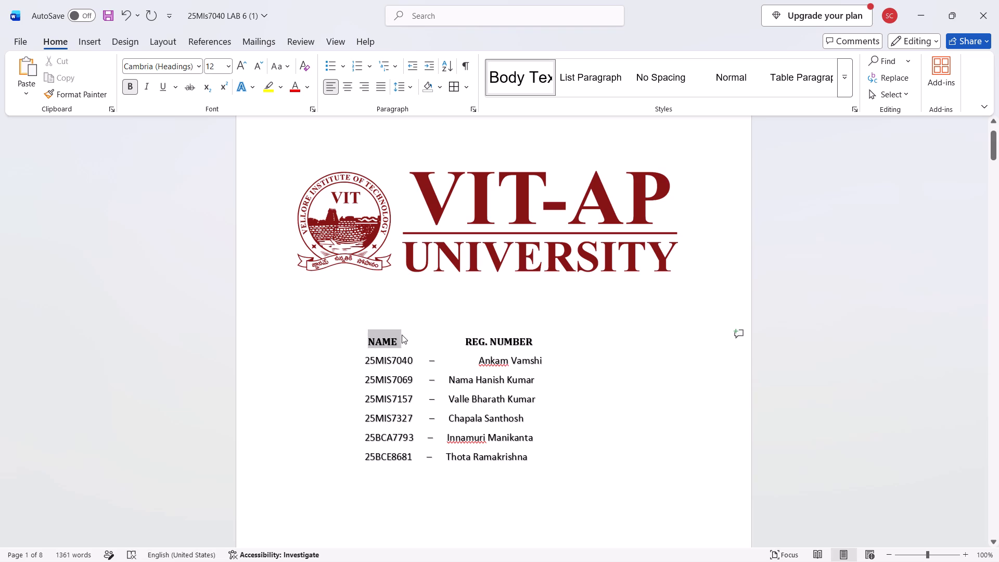
left_click_drag(402, 335, 401, 334)
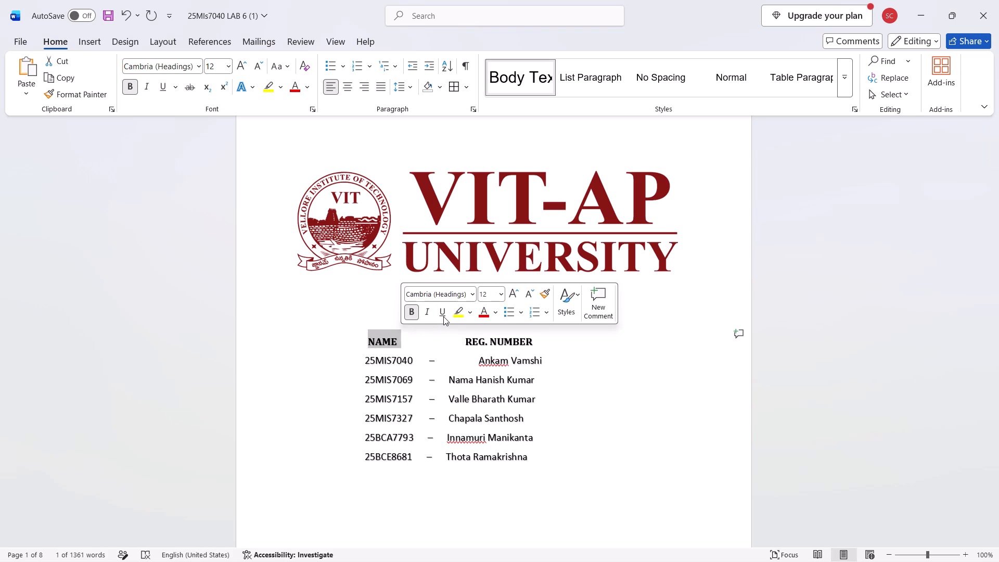
left_click(443, 316)
Underline only the REG. NUMBER heading.
left_click(460, 338)
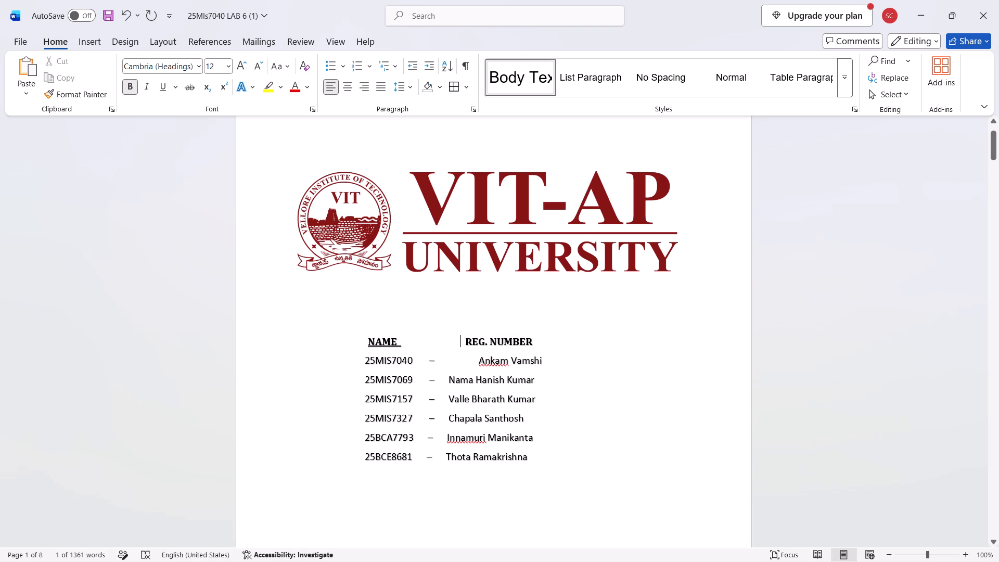
left_click_drag(460, 338, 525, 342)
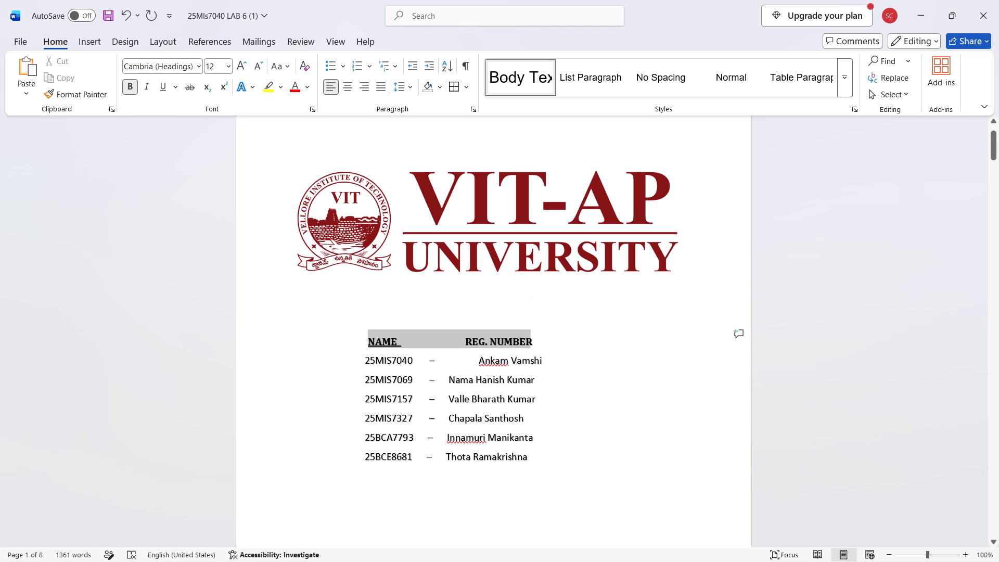
left_click_drag(525, 342, 530, 341)
left_click(542, 340)
left_click_drag(542, 340, 494, 336)
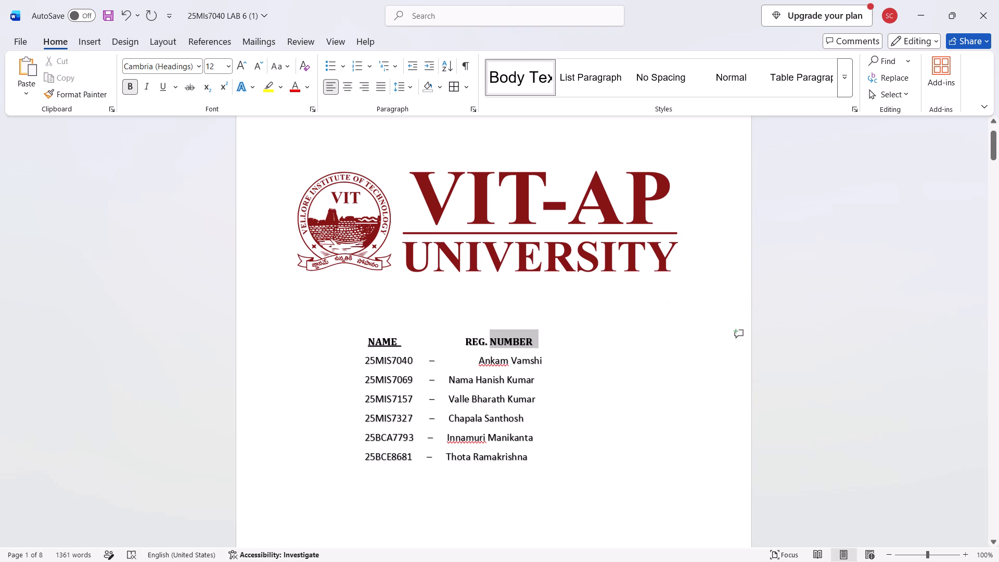
left_click_drag(494, 336, 468, 336)
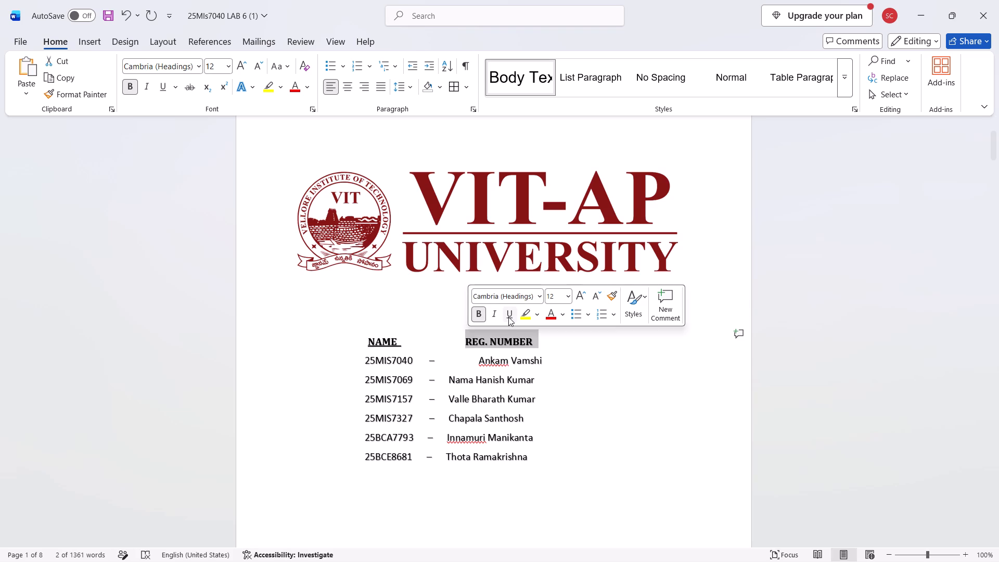
left_click(508, 316)
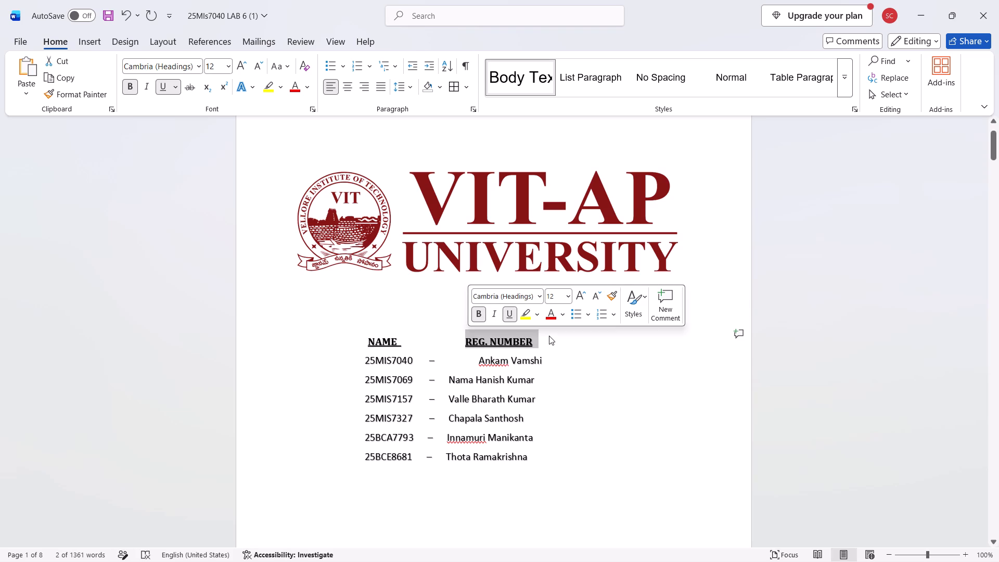
left_click(549, 336)
Widen the gap between NAME and REG. NUMBER by inserting 11 spaces before the second heading.
left_click(453, 347)
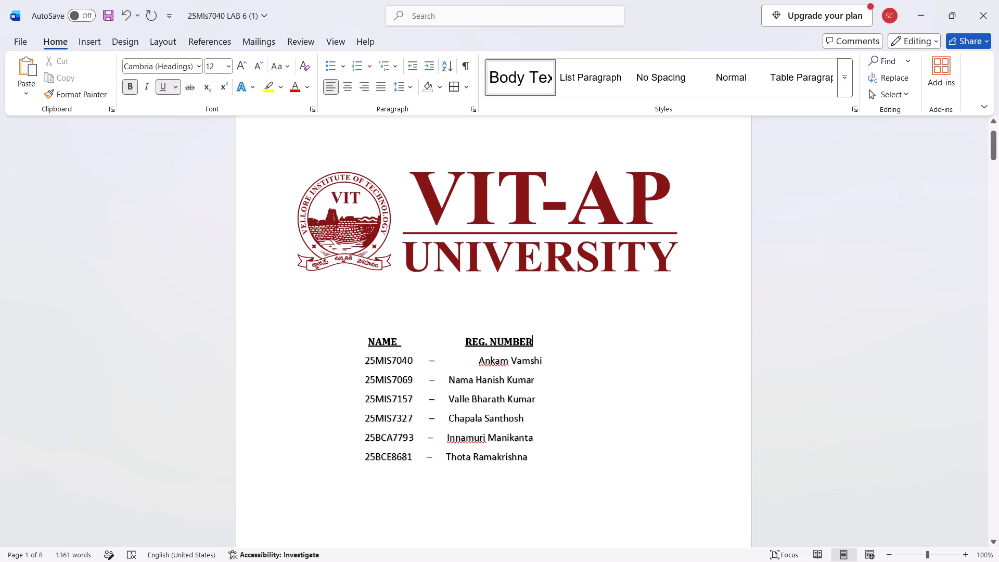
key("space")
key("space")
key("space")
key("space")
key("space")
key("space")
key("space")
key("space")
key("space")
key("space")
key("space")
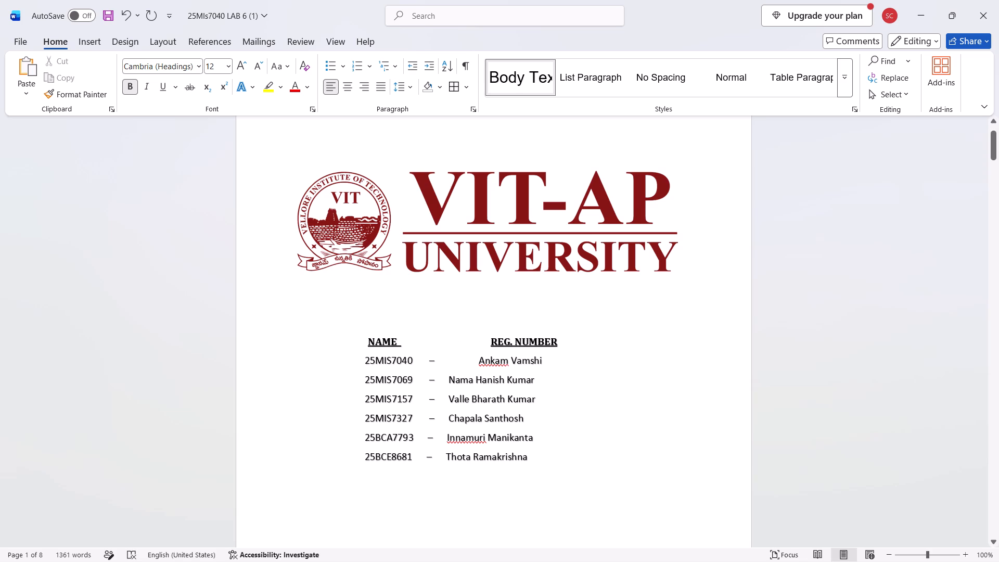
Insert 10 more spaces before the first student's name to shift it under the REG. NUMBER heading.
left_click(463, 362)
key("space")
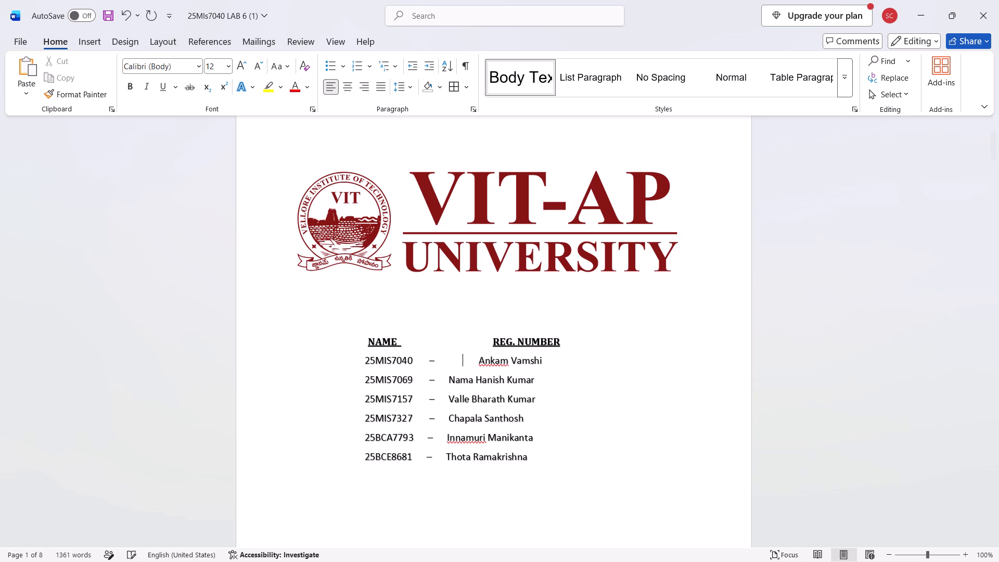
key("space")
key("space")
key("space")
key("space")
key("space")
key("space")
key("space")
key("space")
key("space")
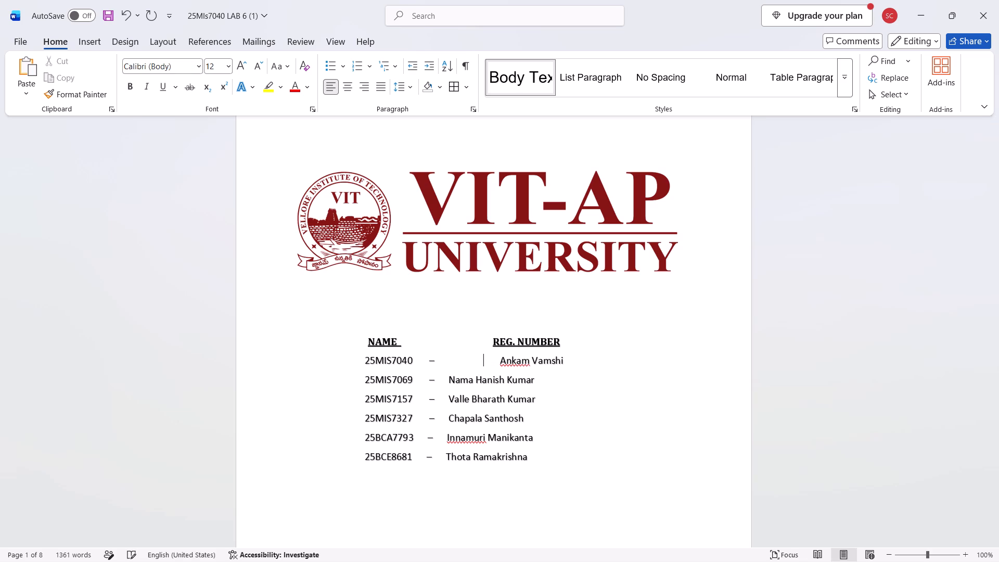
Insert 20 spaces before the second student's name to line it up with the name above.
left_click(445, 378)
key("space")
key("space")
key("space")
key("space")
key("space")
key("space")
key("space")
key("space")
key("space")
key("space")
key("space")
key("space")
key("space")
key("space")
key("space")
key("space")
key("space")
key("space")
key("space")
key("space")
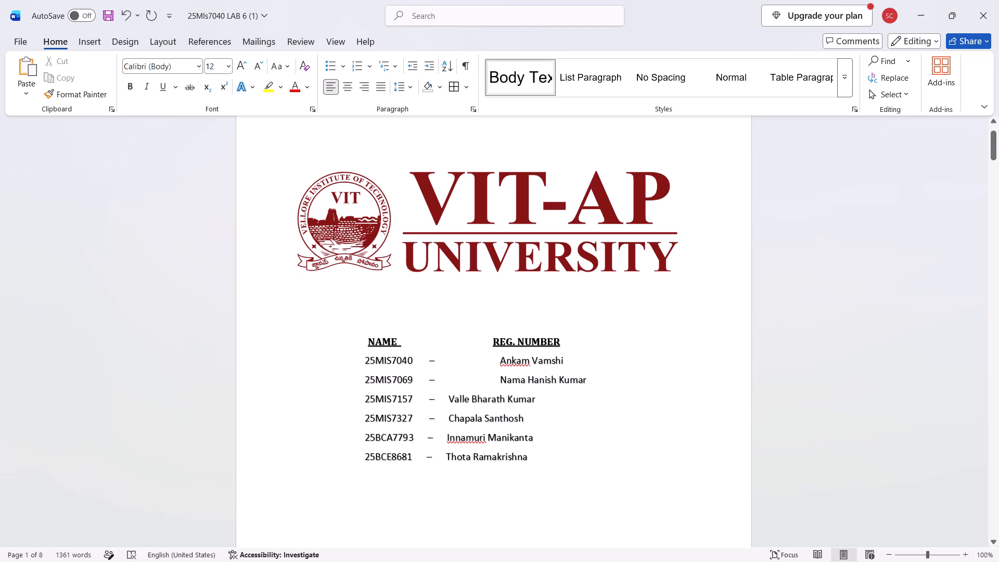
Insert 19 spaces before the third student's name to move it under the REG. NUMBER heading.
left_click(443, 399)
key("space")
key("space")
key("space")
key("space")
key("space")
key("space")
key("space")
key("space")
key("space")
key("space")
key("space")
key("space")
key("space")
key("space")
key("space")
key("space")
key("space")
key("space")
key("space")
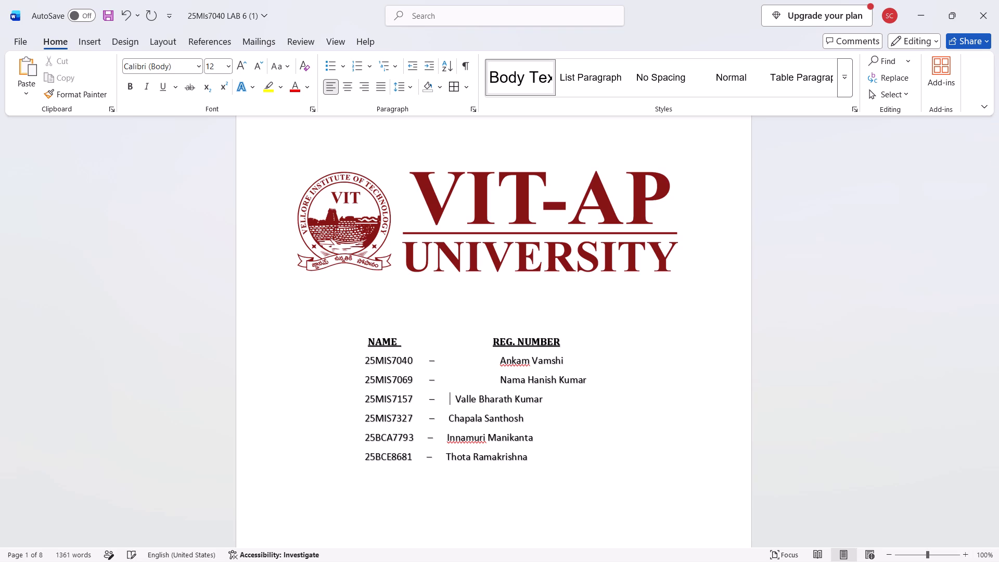
Insert 20 spaces before the fourth student's name to move it under the REG. NUMBER heading.
key("Down")
key("Left")
key("Left")
key("Left")
key("Left")
key("Left")
key("Left")
key("Left")
key("Left")
key("Left")
key("Left")
key("Left")
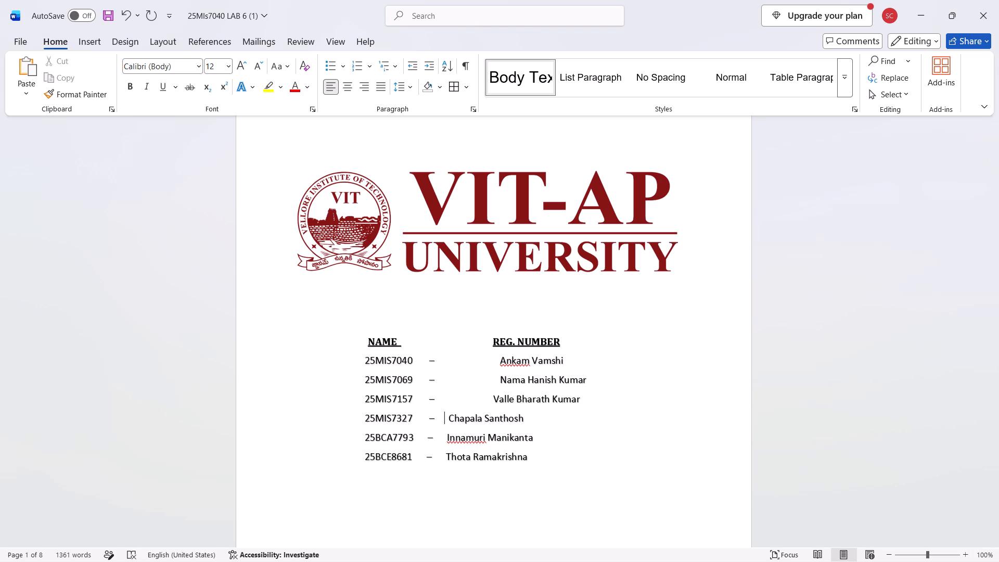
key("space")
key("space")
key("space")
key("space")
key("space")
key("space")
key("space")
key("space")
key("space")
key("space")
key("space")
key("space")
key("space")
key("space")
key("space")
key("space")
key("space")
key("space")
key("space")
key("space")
Insert 20 spaces before the fifth student's name to move it under the REG. NUMBER heading.
key("Down")
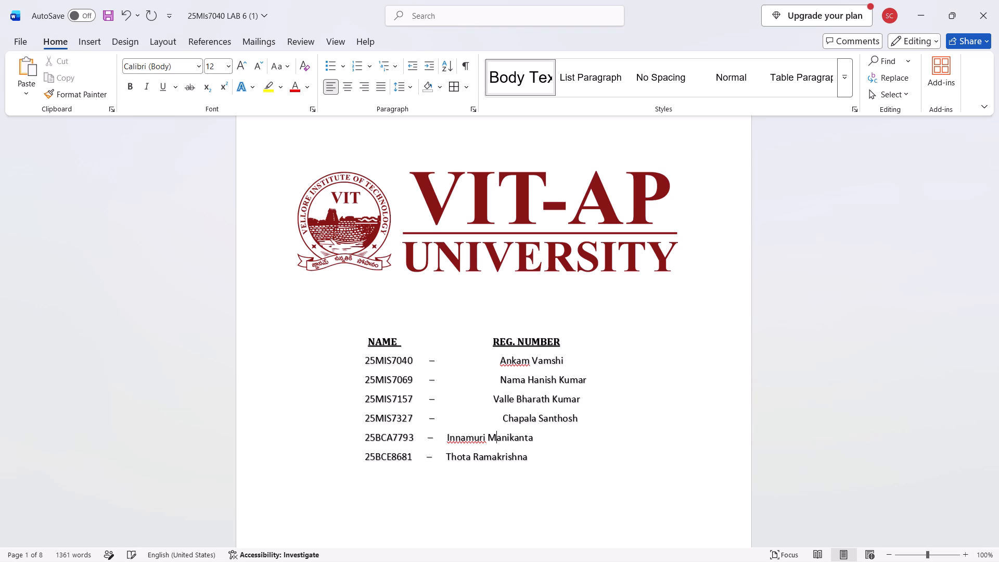
key("Left")
key("Left")
key("Left")
key("Left")
key("Left")
key("Left")
key("Left")
key("Left")
key("Left")
key("Left")
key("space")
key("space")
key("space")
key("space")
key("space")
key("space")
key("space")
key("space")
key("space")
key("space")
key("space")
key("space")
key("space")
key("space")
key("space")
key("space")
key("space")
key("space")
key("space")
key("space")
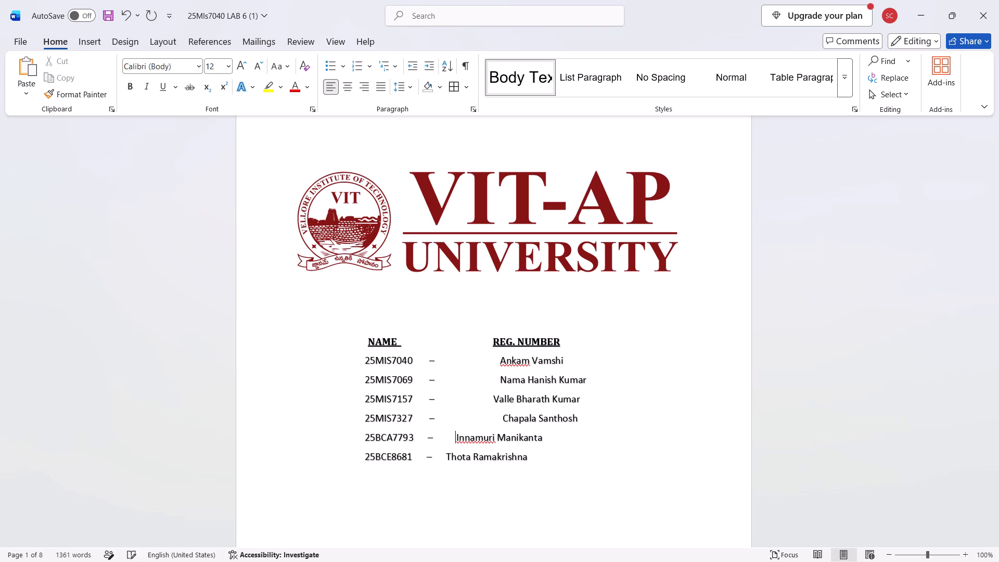
Insert 19 spaces before the sixth student's name to move it under the REG. NUMBER heading.
key("Down")
key("Left")
key("Left")
key("Left")
key("Left")
key("Left")
key("Left")
key("Left")
key("Left")
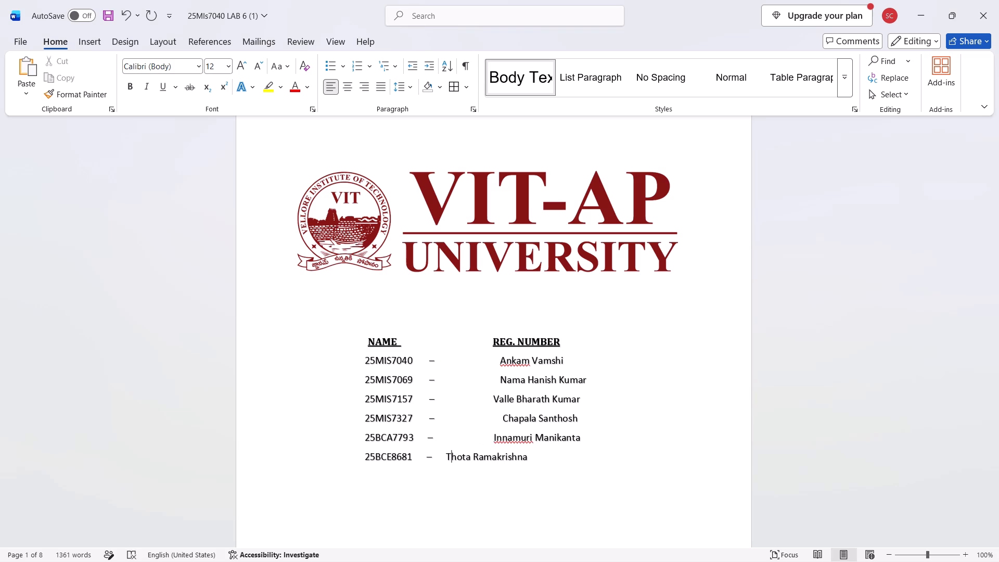
key("Left")
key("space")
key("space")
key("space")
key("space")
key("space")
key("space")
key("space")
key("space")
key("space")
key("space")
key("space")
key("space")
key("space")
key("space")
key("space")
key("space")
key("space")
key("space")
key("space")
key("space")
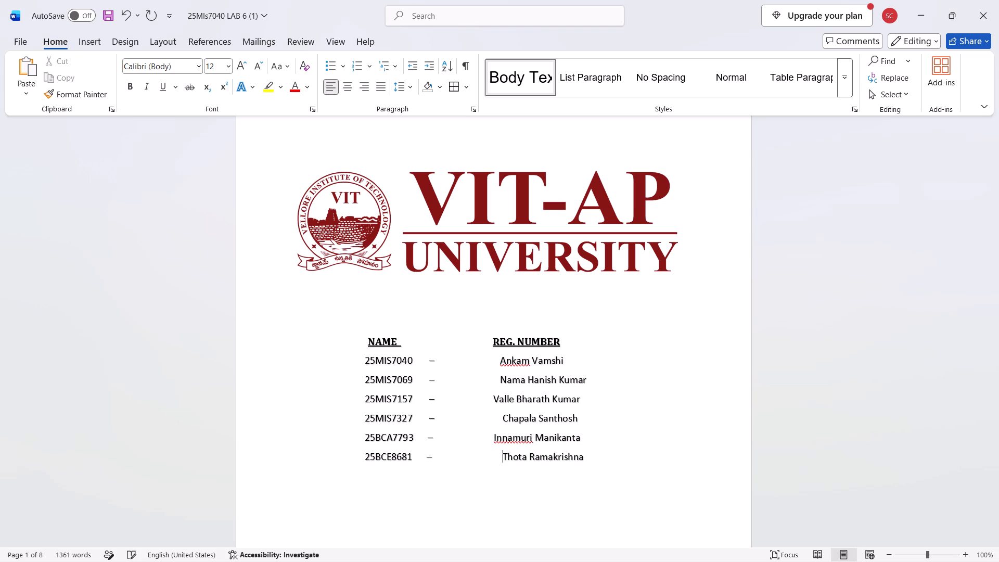
key("BackSpace")
Insert 6 spaces before the dash in the sixth student's row to widen the gap after the registration number.
key("Left")
key("Left")
key("Left")
key("Left")
key("Left")
key("Left")
key("Left")
key("Left")
key("Left")
key("Left")
key("Left")
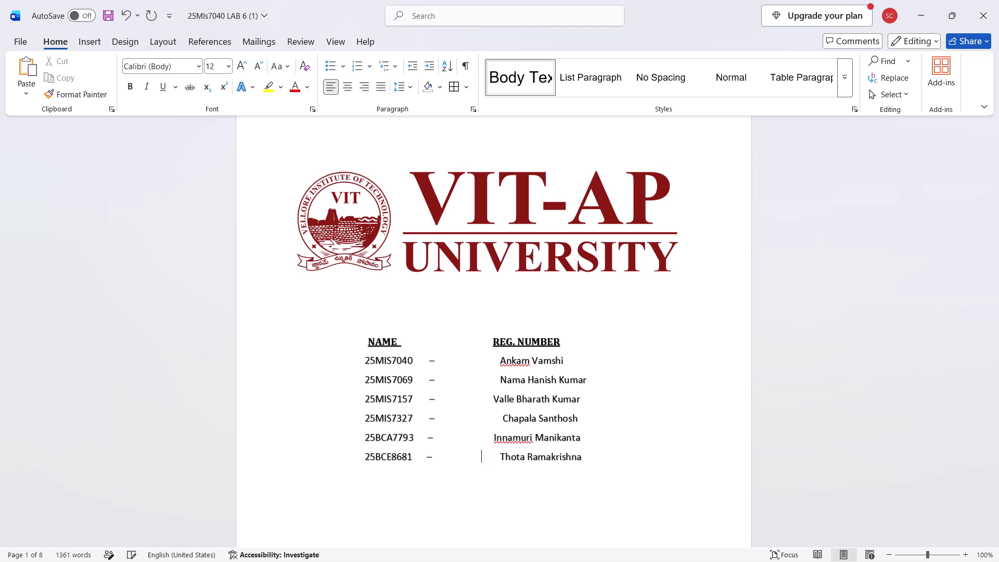
key("Left")
key("Left")
key("Left")
key("Left")
key("Left")
key("Left")
key("Left")
key("Left")
key("Left")
key("Left")
key("Left")
key("Left")
key("Left")
key("Left")
key("Left")
key("Left")
key("Left")
key("Left")
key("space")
key("BackSpace")
key("Left")
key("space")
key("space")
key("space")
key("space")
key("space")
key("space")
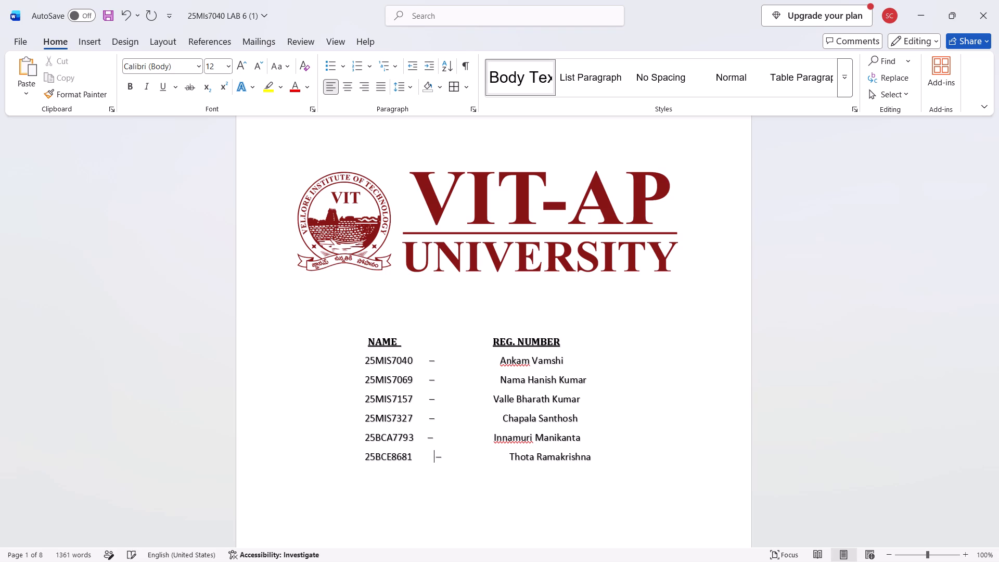
Insert 6 spaces before the dash in the fifth student's row to bring it near the dash below.
key("Up")
key("Left")
key("Left")
key("Left")
key("Left")
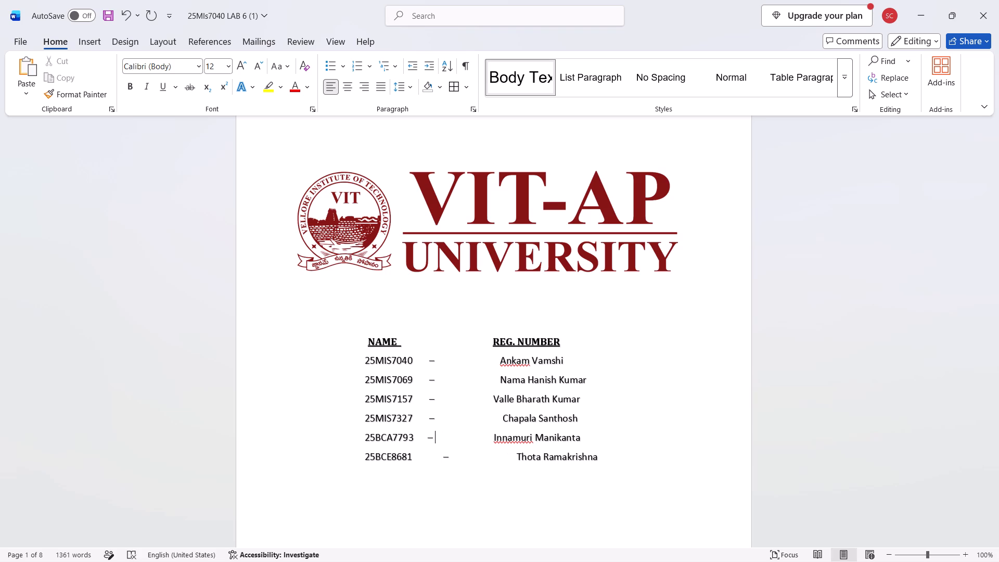
key("Left")
key("Left")
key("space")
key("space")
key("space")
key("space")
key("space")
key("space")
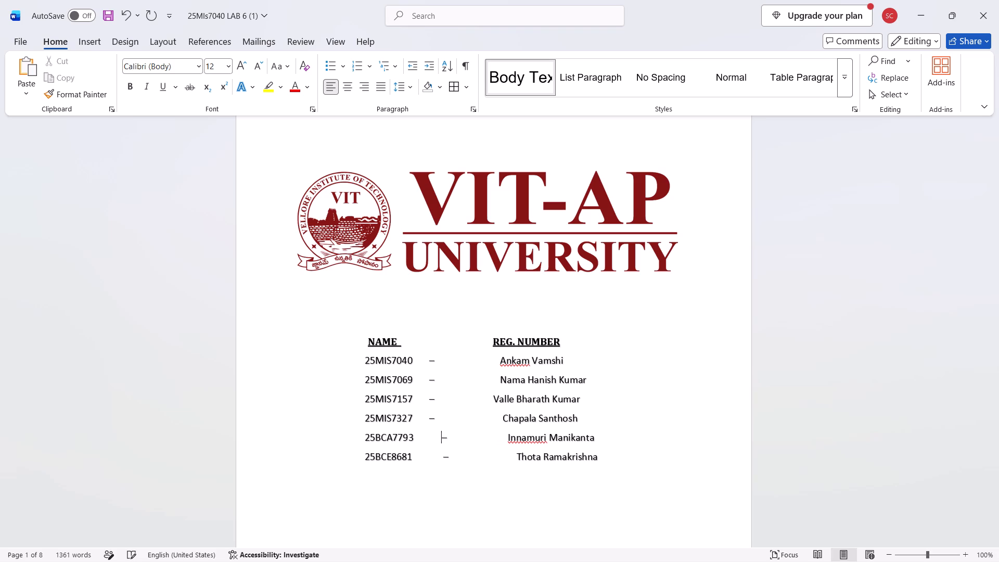
Insert 6 spaces before the dash in the fourth student's row to align it with the sixth row's dash.
key("Up")
key("Left")
key("Left")
key("Left")
key("Left")
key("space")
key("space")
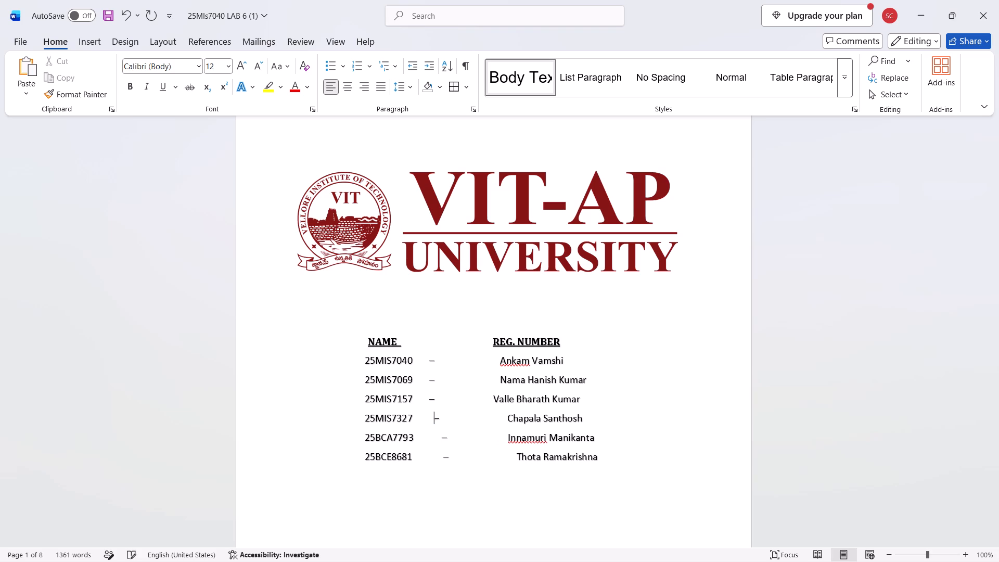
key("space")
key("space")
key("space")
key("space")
Add one more space before the fifth row's dash to line it up with the dashes above and below.
key("Down")
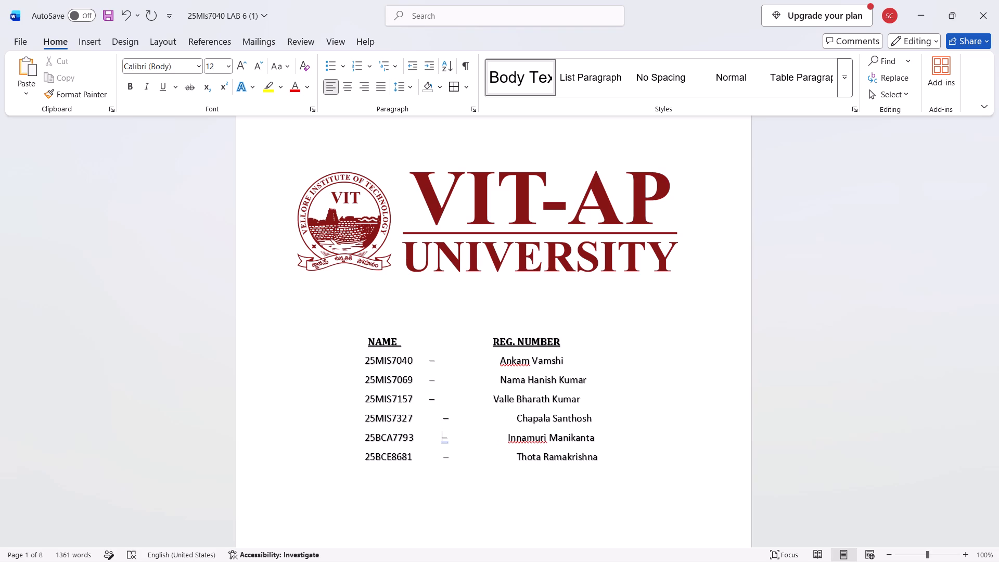
key("Left")
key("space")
Insert 6 spaces before the dash in the third student's row to align it with the dashes below.
key("Up")
key("Up")
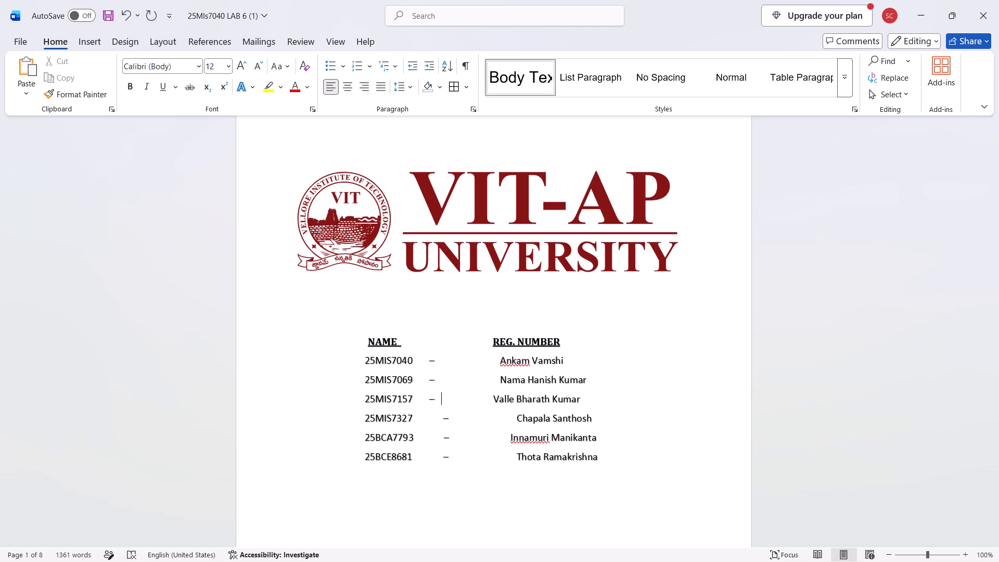
key("Left")
key("Left")
key("Left")
key("Left")
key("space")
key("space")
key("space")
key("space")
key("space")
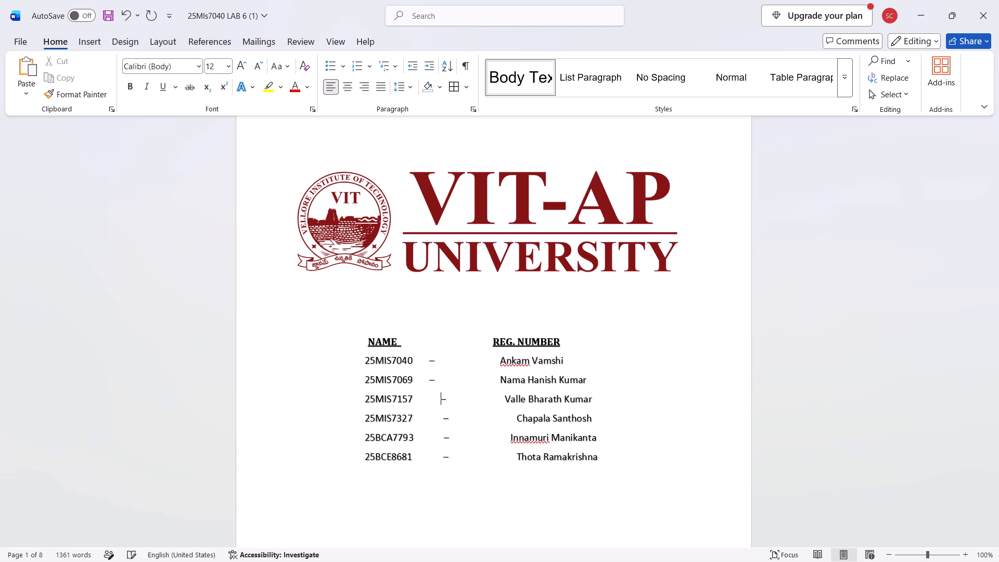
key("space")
Insert 6 spaces before the dash in the second student's row to align it with the third row's dash.
key("Up")
key("Left")
key("Left")
key("Left")
key("Left")
key("Left")
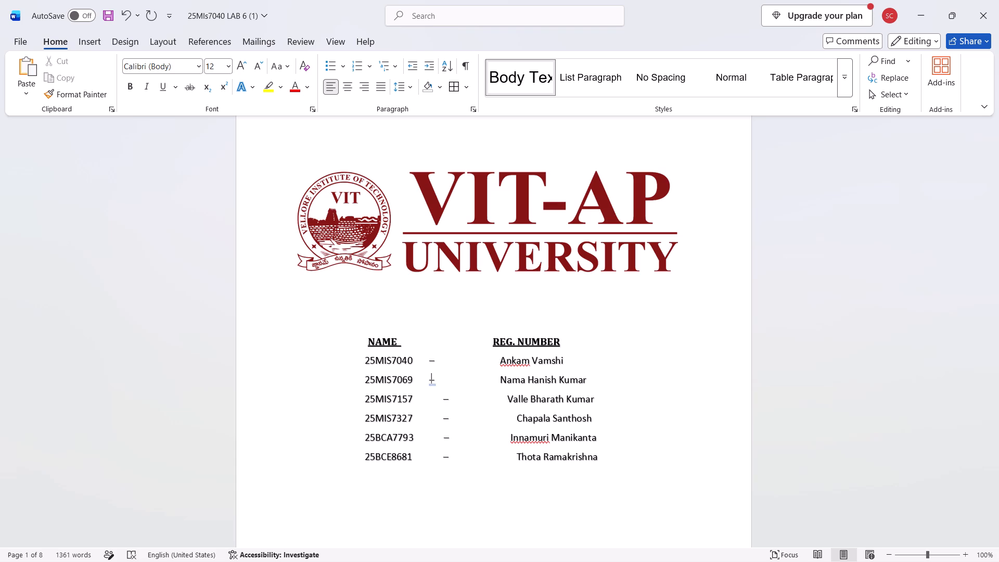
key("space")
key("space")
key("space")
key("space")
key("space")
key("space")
Insert a longer run of spaces before the first row's dash, moving it beyond the dashes in the rows below.
key("Up")
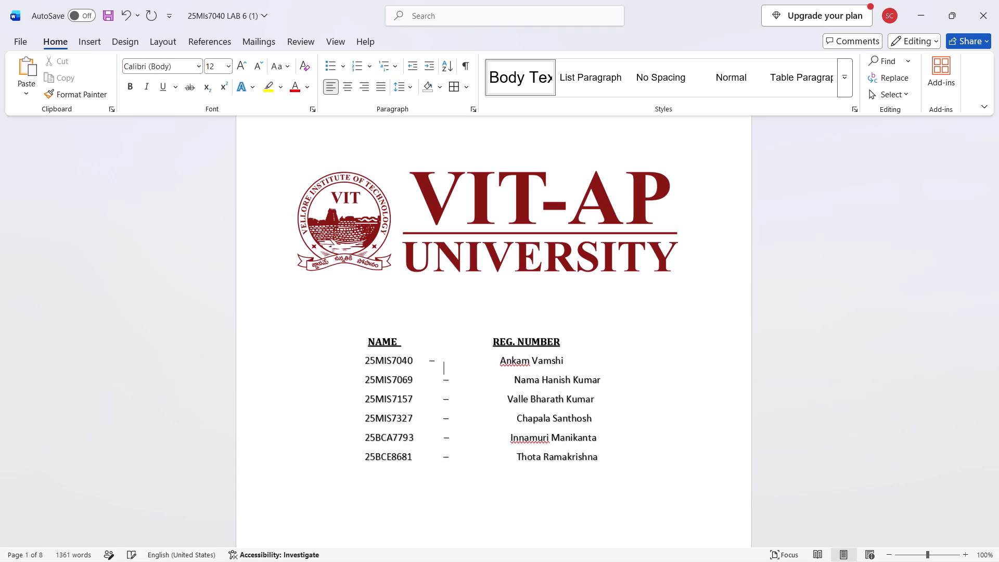
key("Left")
key("Left")
key("Left")
key("Left")
key("Left")
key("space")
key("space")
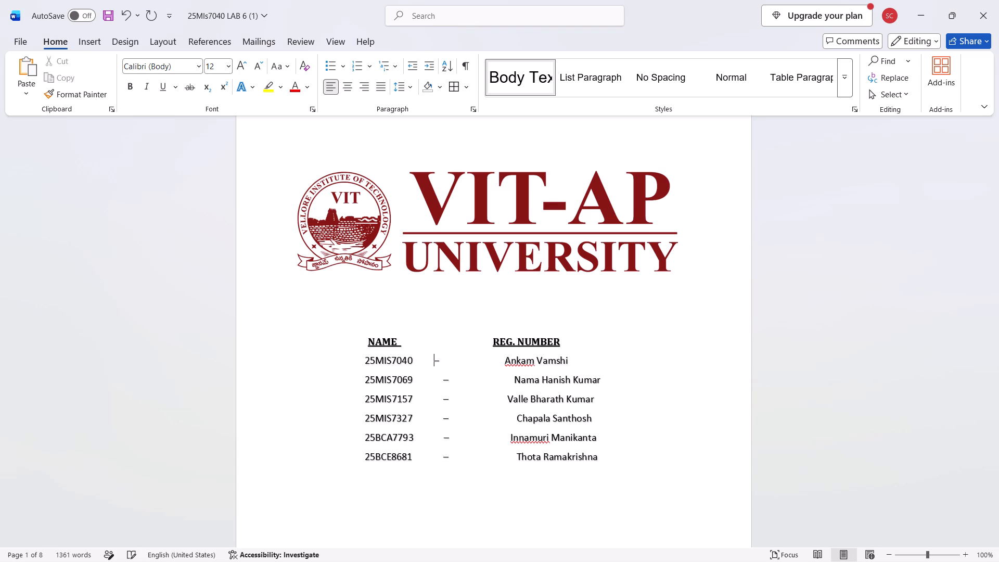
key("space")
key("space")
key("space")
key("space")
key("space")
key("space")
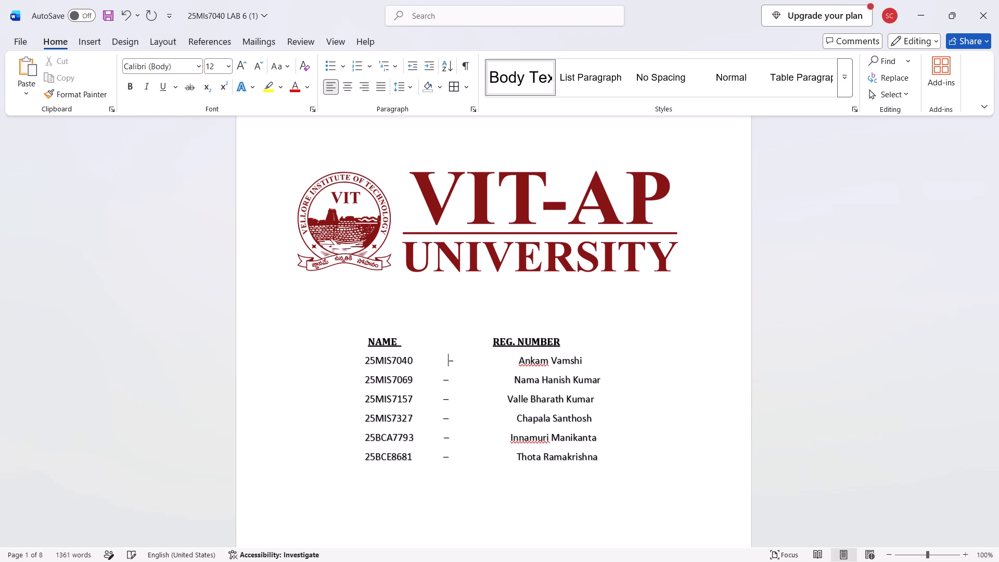
Insert 7 more spaces before the second row's dash to line it up with the first row's dash.
key("Down")
key("Left")
key("Left")
key("Left")
key("Left")
key("Left")
key("Left")
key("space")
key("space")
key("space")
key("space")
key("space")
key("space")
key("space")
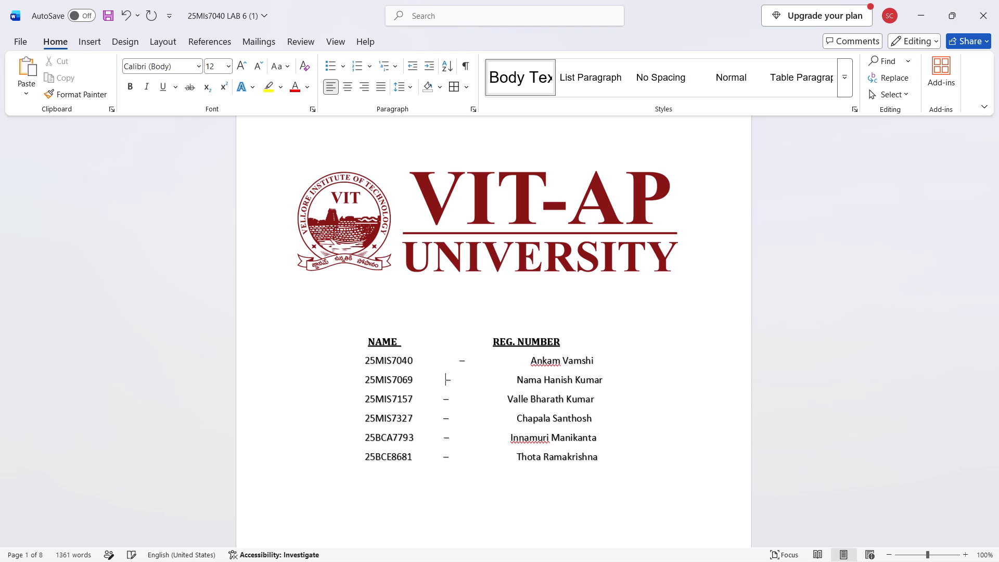
Insert 7 more spaces before the third row's dash to line it up with the dashes above.
key("Down")
key("Left")
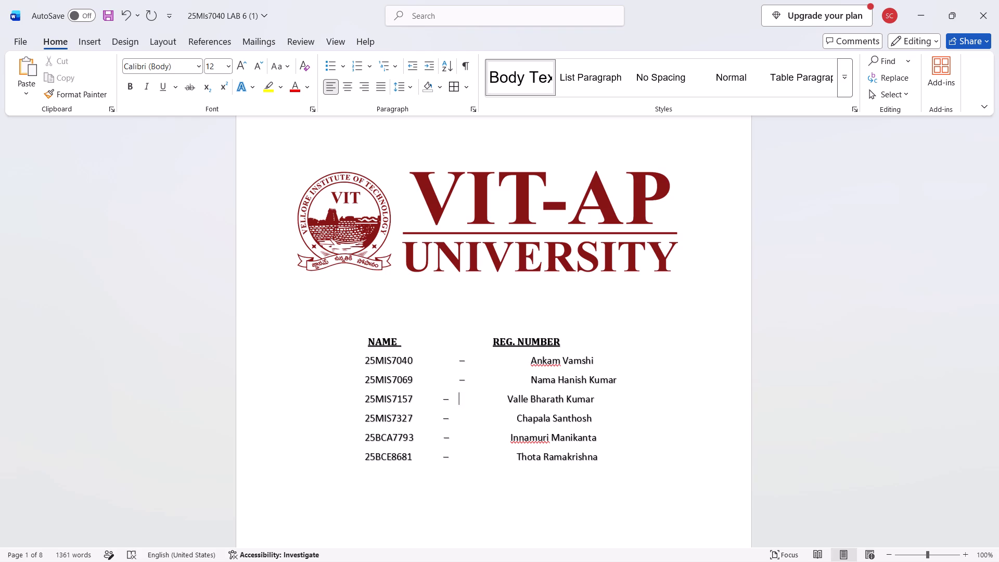
key("Left")
key("Left")
key("Left")
key("Left")
key("Left")
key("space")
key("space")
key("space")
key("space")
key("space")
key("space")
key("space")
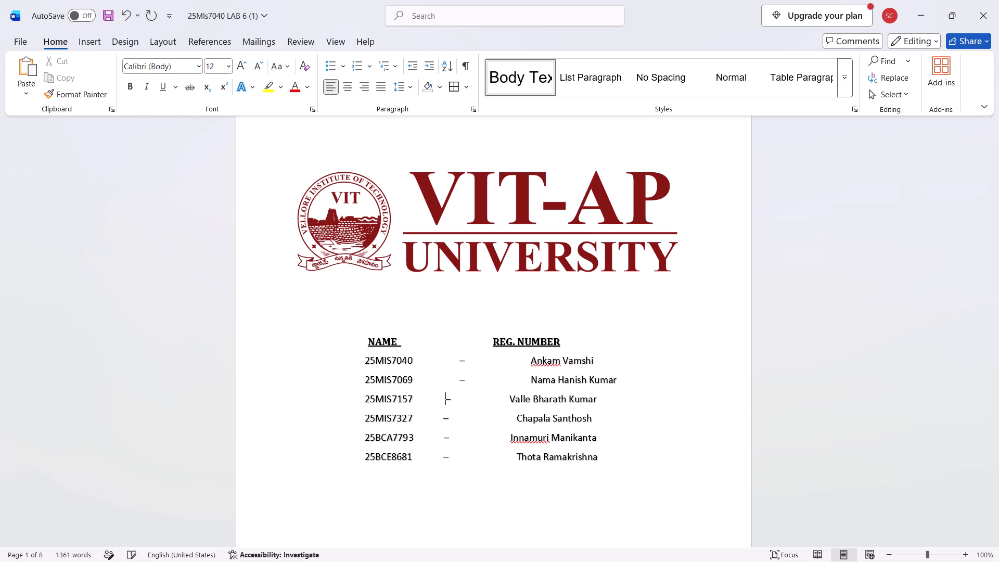
Insert 9 more spaces before the dash in the fourth student's row to widen its gap.
key("Down")
key("Left")
key("Left")
key("Left")
key("Left")
key("Left")
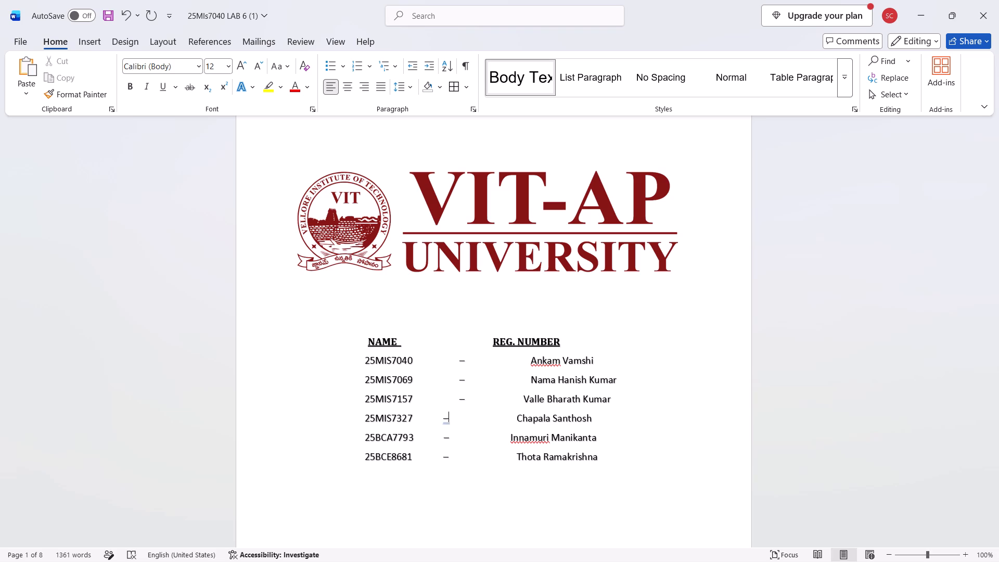
key("Left")
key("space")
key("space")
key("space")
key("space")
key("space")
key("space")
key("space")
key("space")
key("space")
Insert 9 more spaces before the dash in the fifth student's row to bring it near the fourth row's dash.
key("Down")
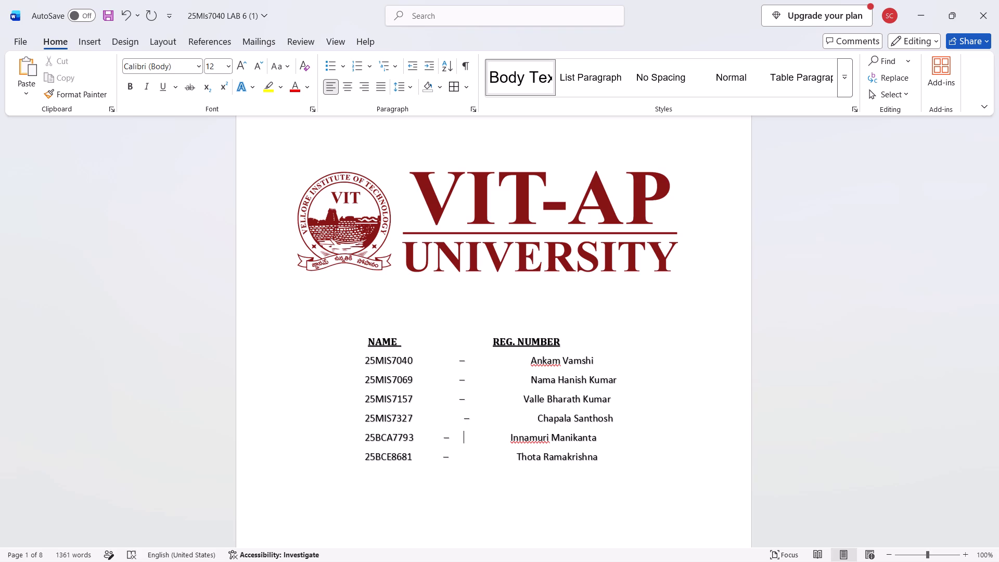
key("Left")
key("Left")
key("Left")
key("Left")
key("Left")
key("Left")
key("Left")
key("Left")
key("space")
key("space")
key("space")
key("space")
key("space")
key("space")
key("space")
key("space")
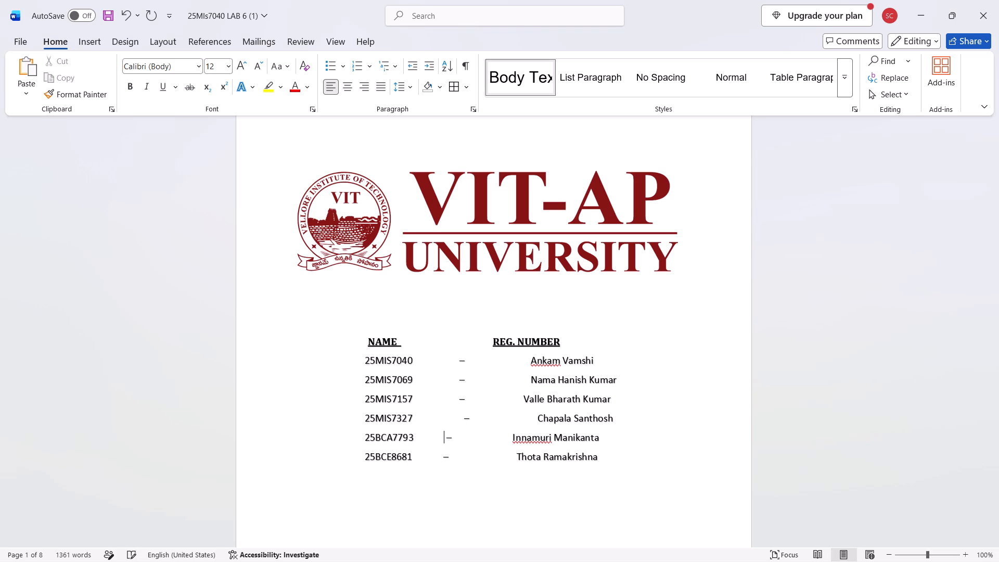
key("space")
Insert 9 more spaces before the dash in the sixth student's row to bring it in line with the fourth row's dash.
key("Down")
key("Left")
key("Left")
key("Left")
key("Left")
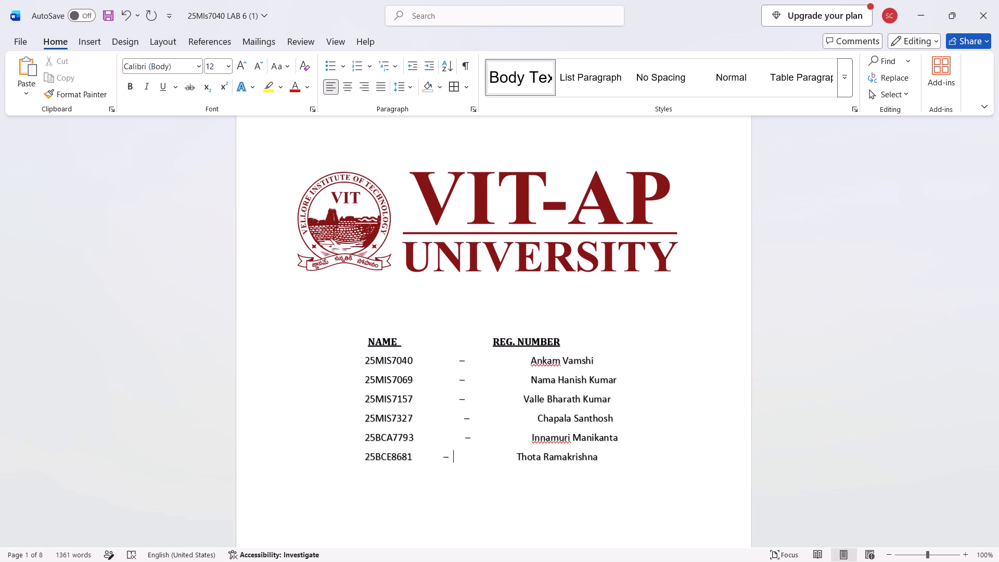
key("Left")
key("Left")
key("Left")
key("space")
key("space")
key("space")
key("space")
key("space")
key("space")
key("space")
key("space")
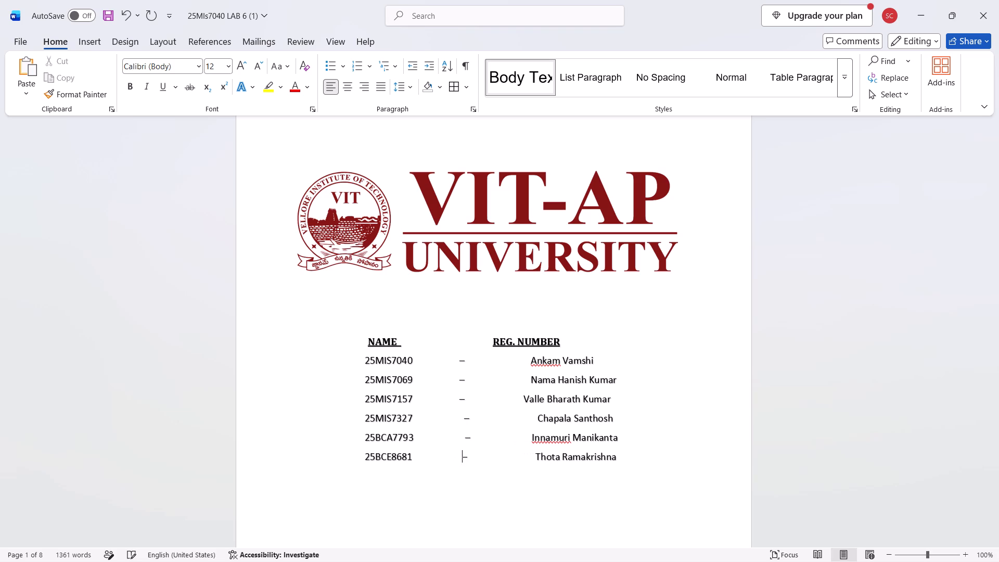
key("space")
Trim the gap before the dash by two spaces in the fourth and fifth rows and one space in the sixth to match the upper rows.
key("Up")
key("Up")
key("BackSpace")
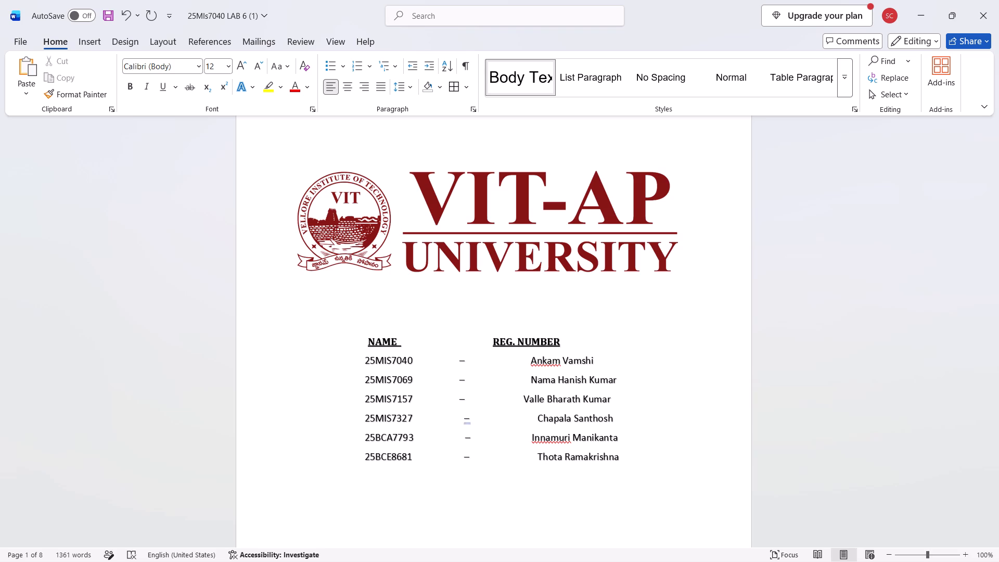
key("BackSpace")
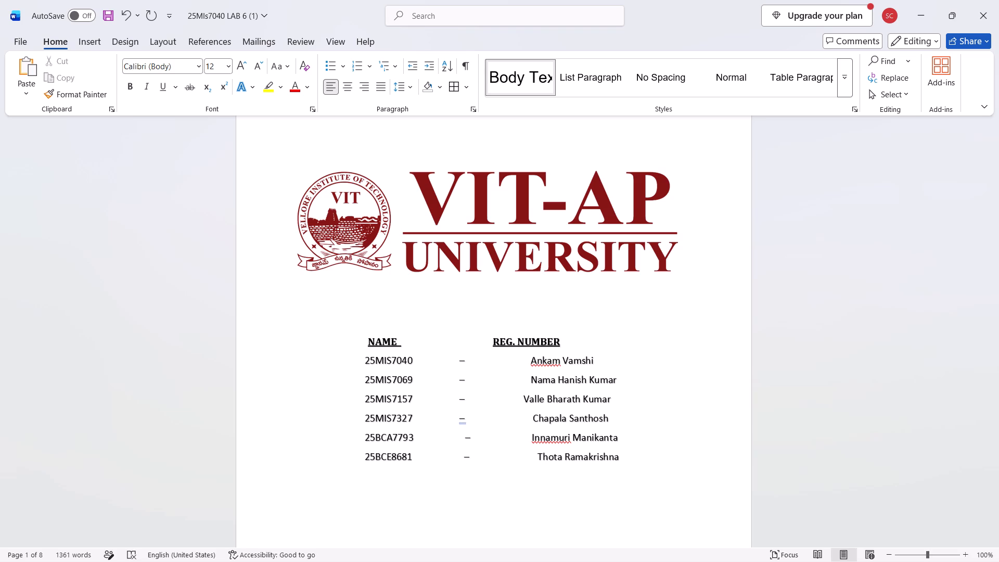
key("Down")
key("BackSpace")
key("BackSpace")
key("Down")
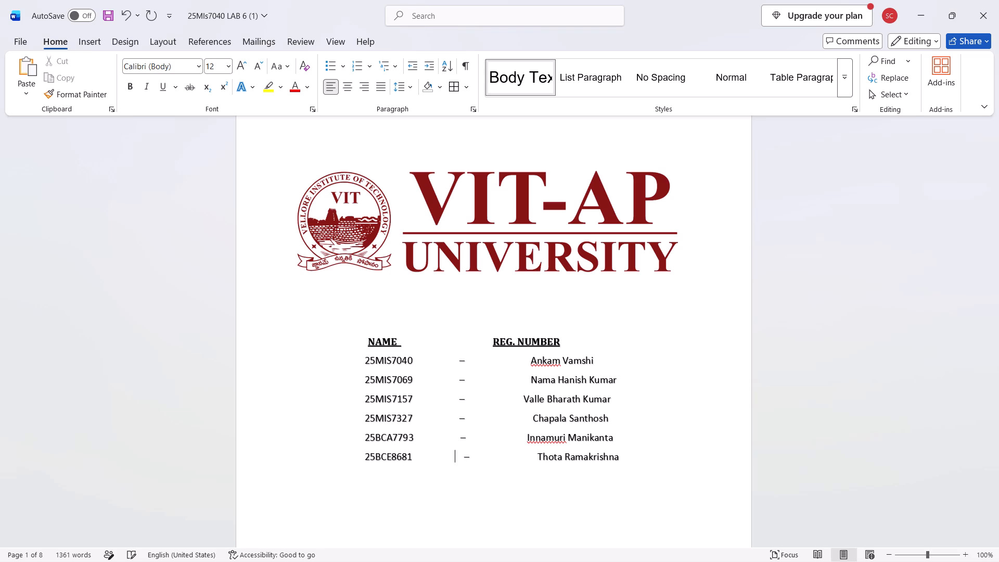
key("BackSpace")
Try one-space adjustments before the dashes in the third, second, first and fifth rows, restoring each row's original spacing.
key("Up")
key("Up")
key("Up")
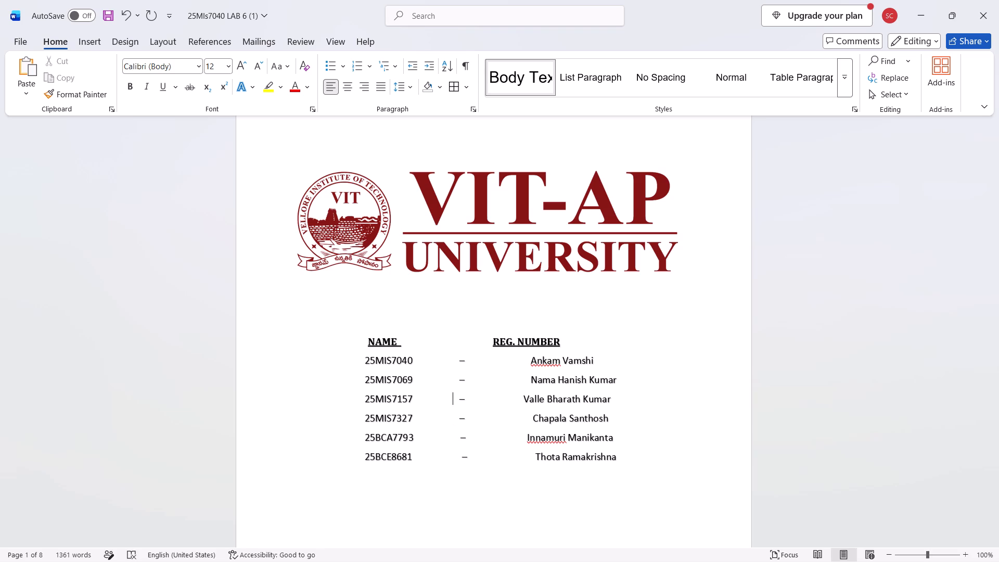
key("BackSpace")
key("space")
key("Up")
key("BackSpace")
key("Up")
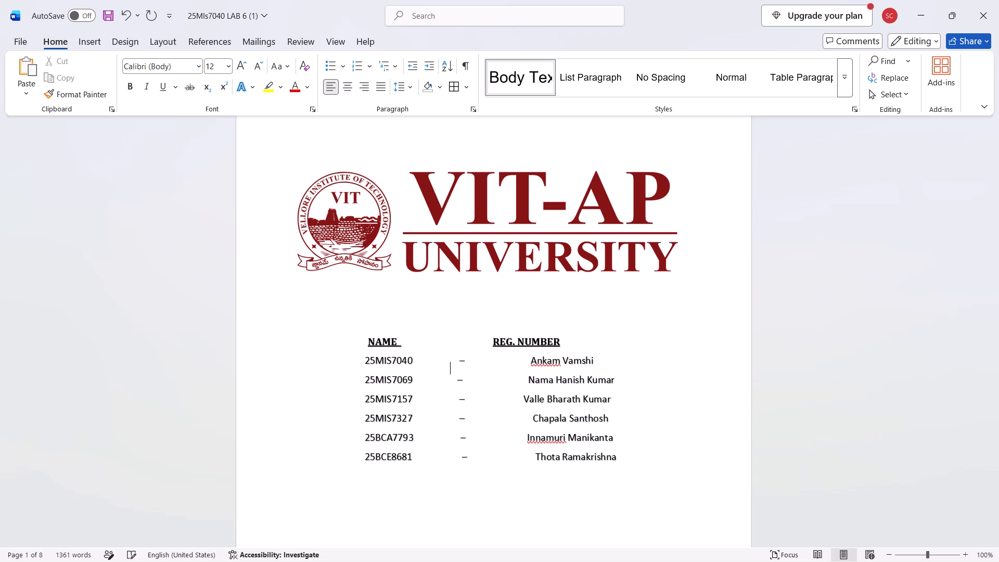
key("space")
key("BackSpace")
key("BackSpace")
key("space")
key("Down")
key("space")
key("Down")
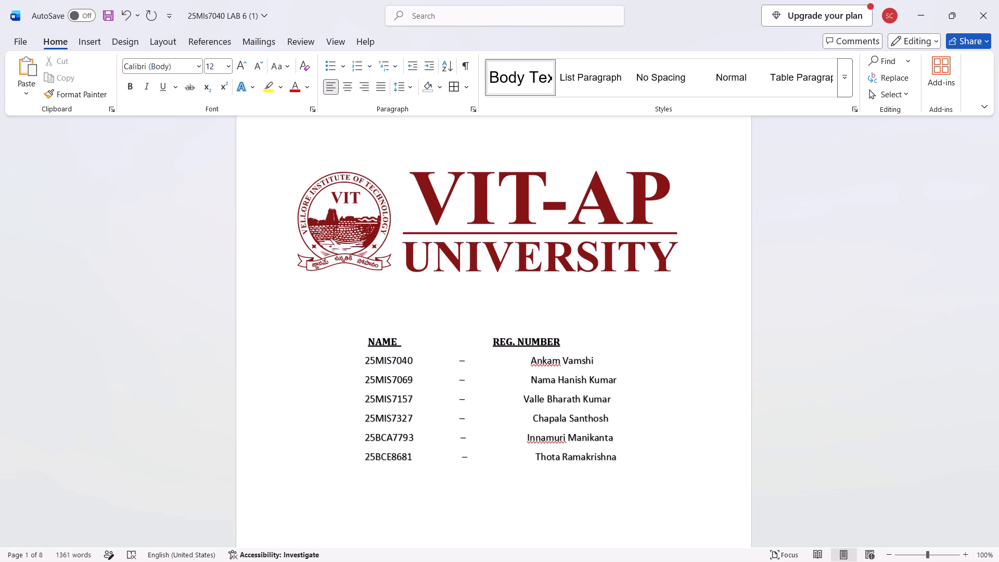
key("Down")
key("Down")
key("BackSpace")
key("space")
Place the text cursor in the blank space above the NAME and REG. NUMBER headings.
left_click(494, 330)
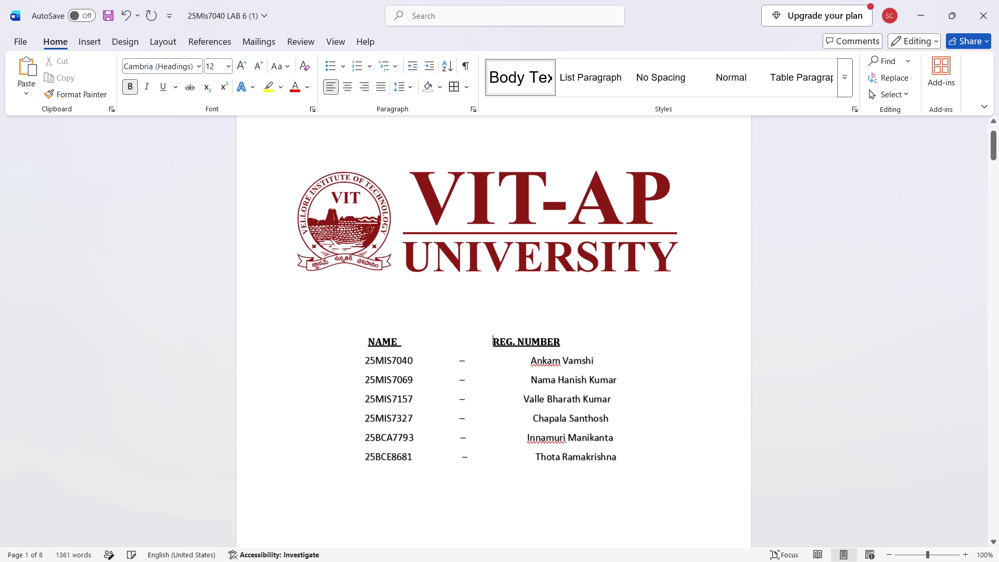
Insert 15 more spaces before the REG. NUMBER heading to line it up over the second column of the student list.
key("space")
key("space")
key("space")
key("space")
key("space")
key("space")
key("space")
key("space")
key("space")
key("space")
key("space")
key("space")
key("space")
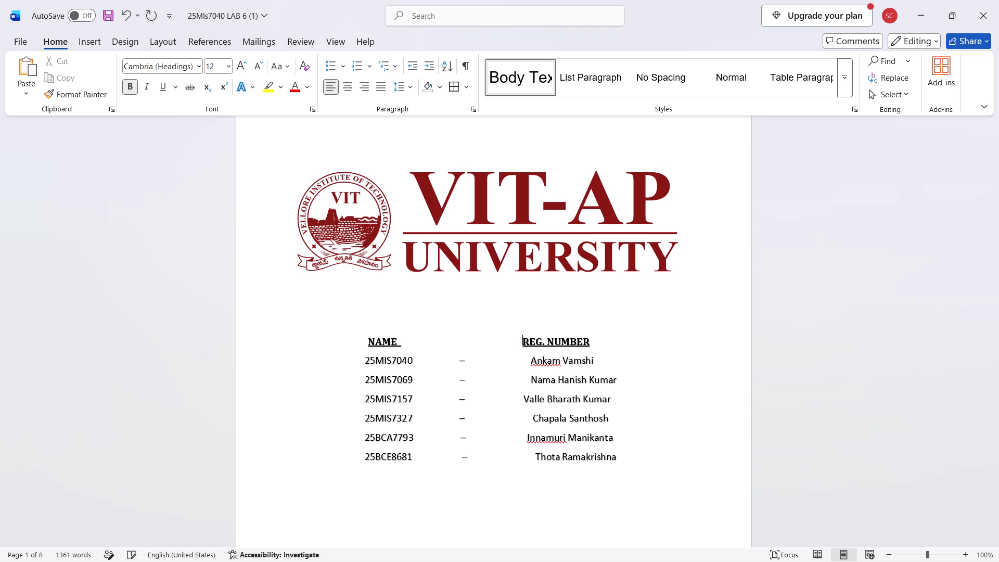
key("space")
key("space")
Enter "Submitted by:" on the blank line above the NAME and REG. NUMBER headings.
left_click(460, 310)
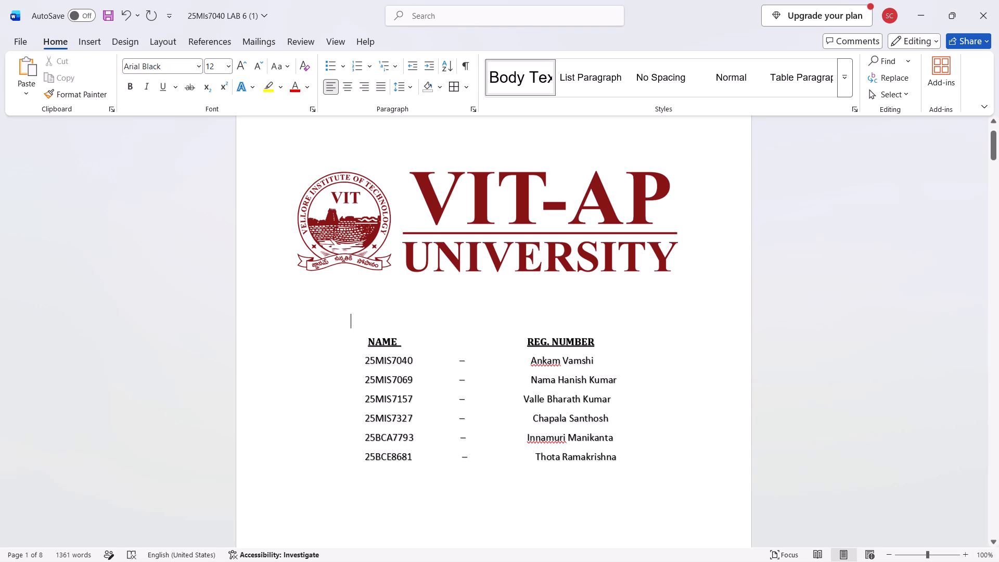
key("Left")
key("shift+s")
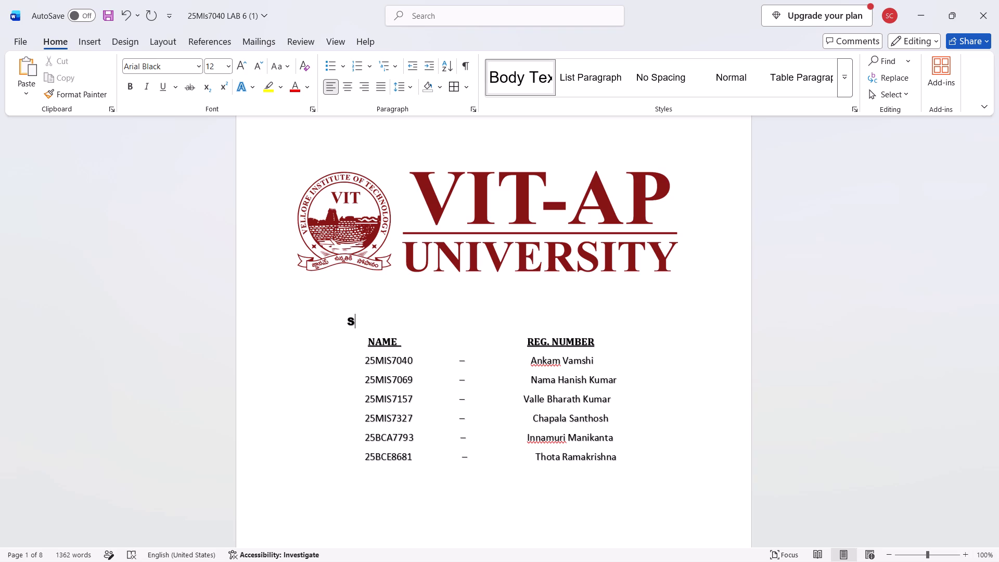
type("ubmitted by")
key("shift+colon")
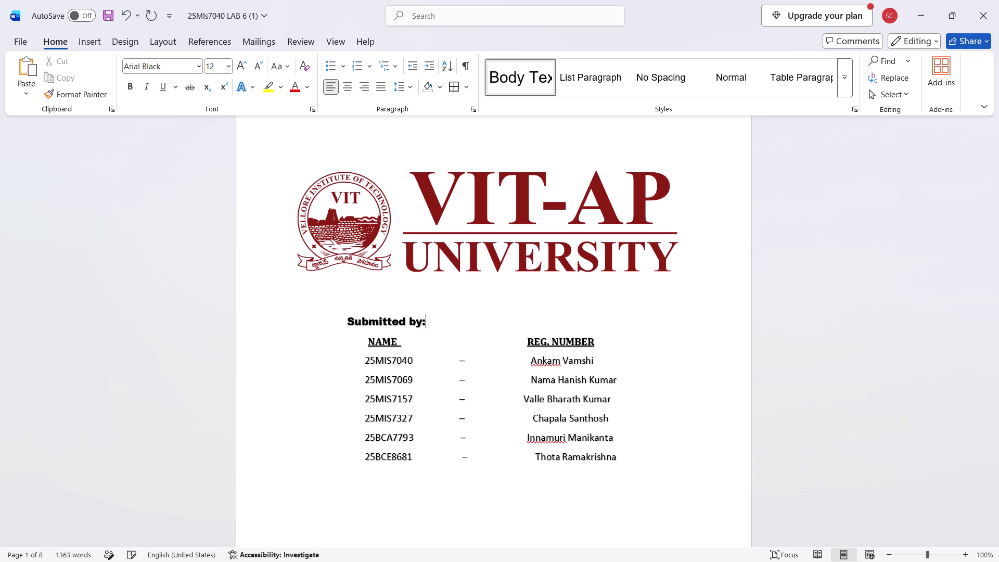
Add a new line reading "Members Involved" below "Submitted by:".
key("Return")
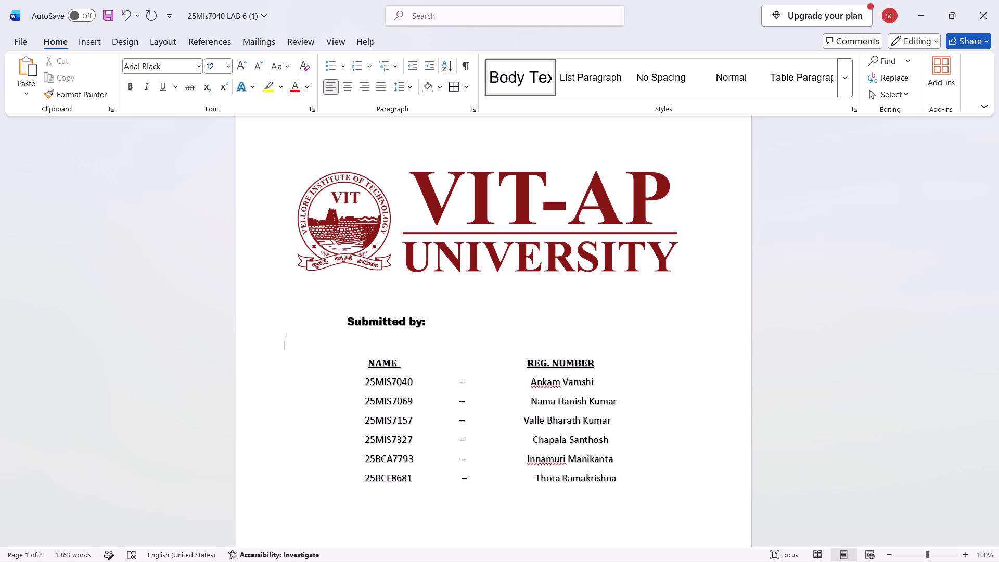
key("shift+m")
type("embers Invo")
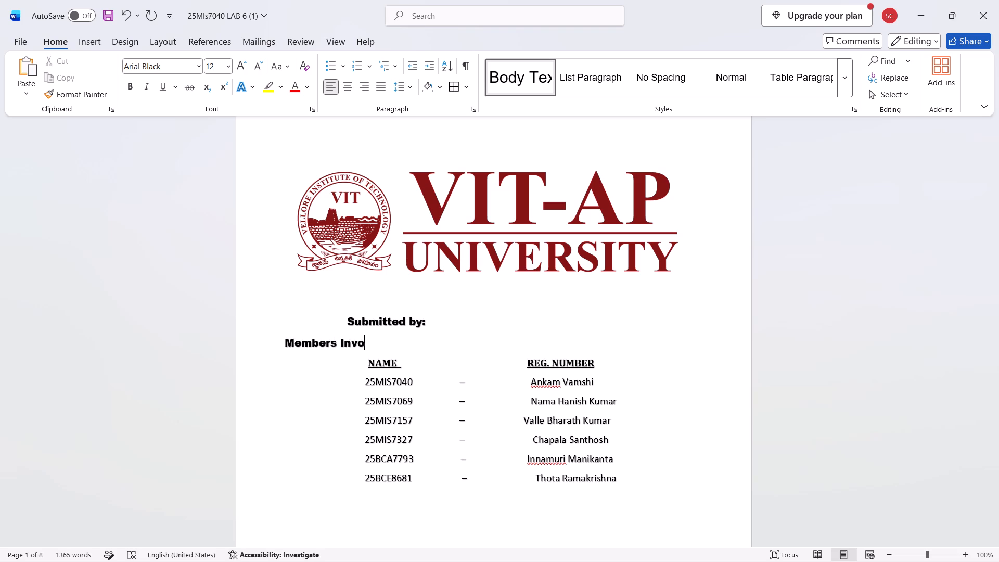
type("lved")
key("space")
Indent the "Members Involved" line with leading spaces so it sits roughly centred above the student list.
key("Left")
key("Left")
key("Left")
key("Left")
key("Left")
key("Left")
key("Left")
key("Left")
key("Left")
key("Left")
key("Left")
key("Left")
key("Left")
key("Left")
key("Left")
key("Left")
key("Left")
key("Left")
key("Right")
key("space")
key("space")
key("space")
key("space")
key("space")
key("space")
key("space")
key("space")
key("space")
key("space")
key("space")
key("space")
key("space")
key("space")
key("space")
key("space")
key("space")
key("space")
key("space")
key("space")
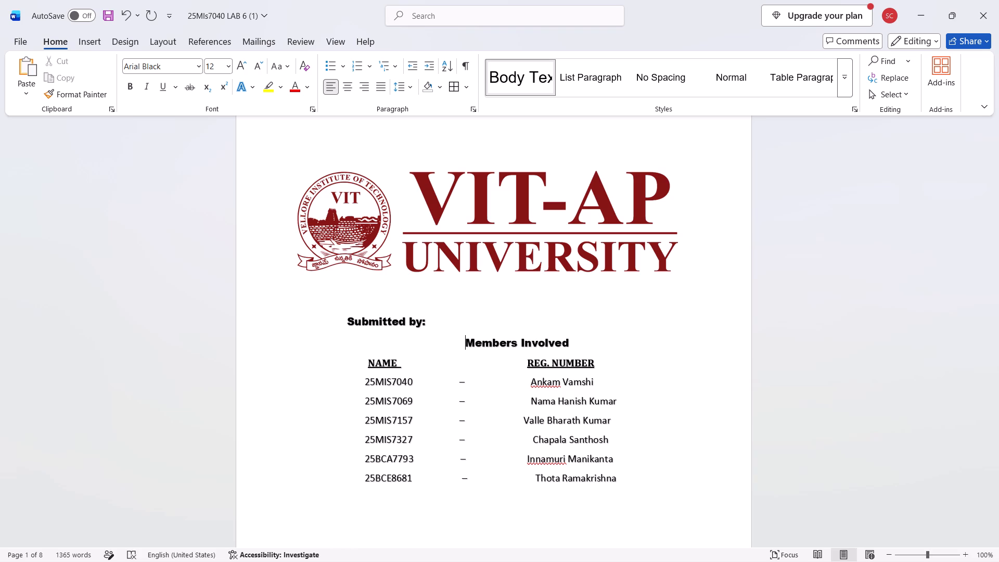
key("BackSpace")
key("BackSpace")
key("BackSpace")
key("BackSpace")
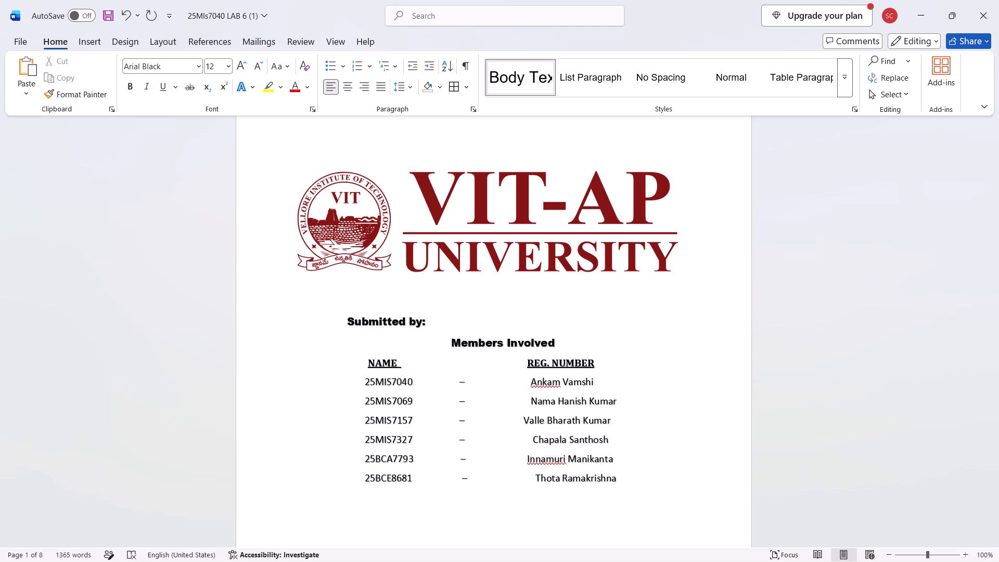
Indent the "Submitted by:" line with leading spaces so it is centred above "Members Involved".
left_click(343, 316)
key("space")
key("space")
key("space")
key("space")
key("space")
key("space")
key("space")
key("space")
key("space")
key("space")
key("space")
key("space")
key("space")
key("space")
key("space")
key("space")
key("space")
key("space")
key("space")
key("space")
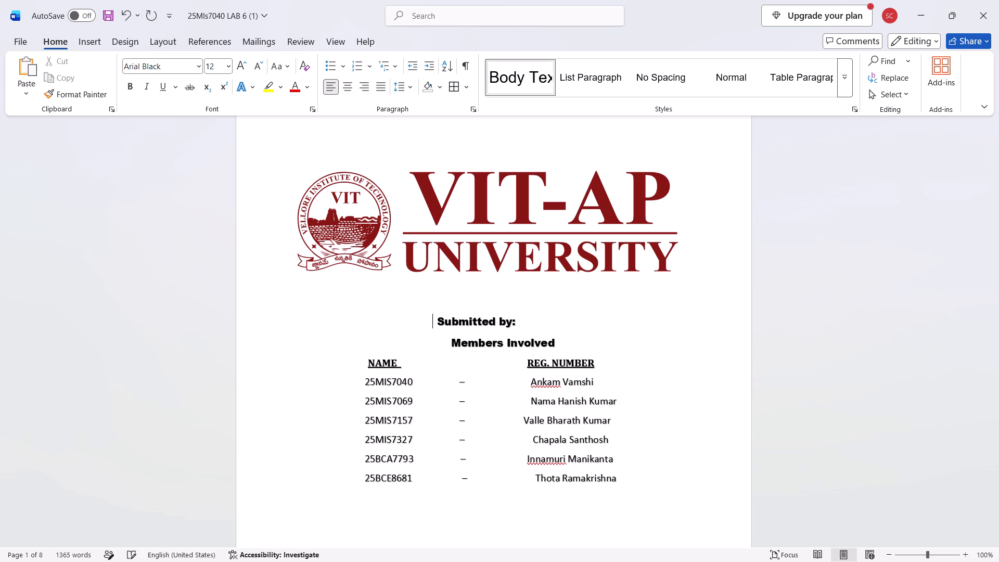
key("BackSpace")
key("BackSpace")
key("BackSpace")
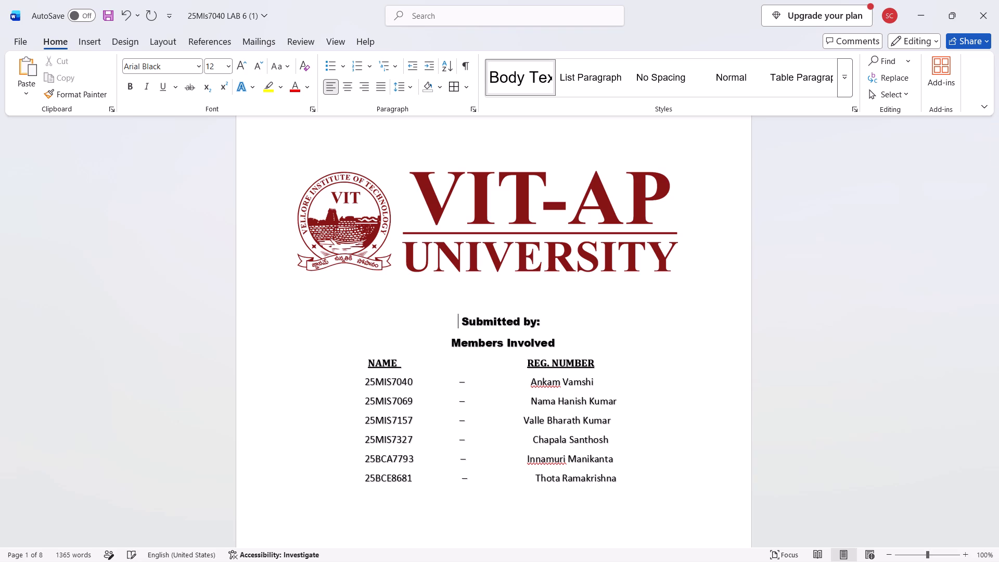
key("BackSpace")
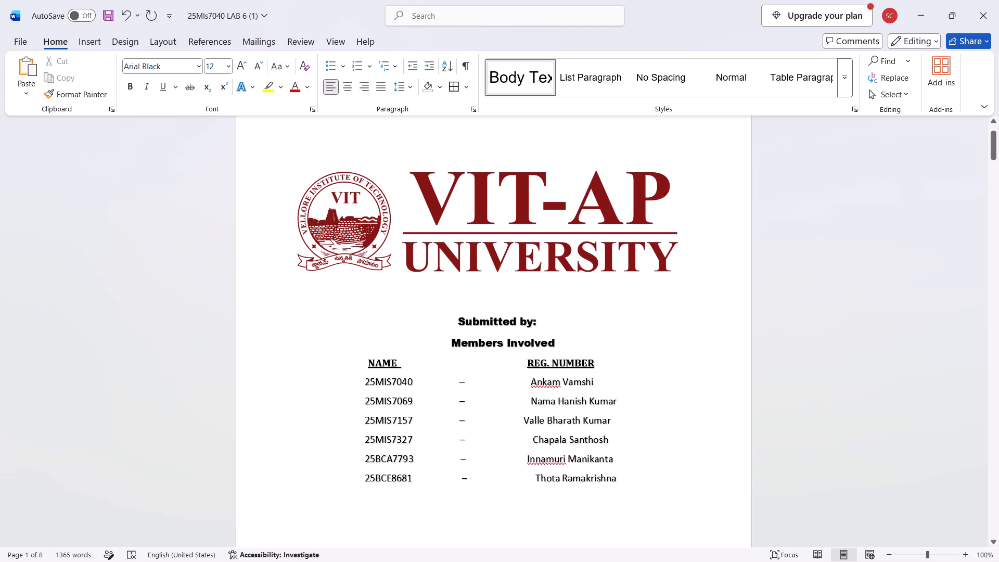
Make the "Members Involved" line bold.
left_click_drag(448, 346, 573, 354)
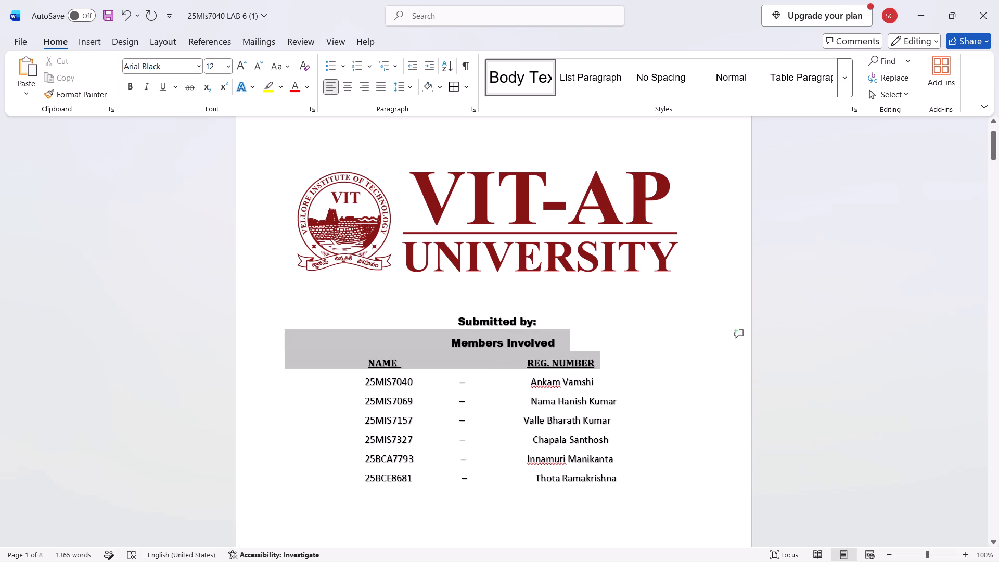
left_click_drag(573, 354, 573, 344)
left_click(585, 315)
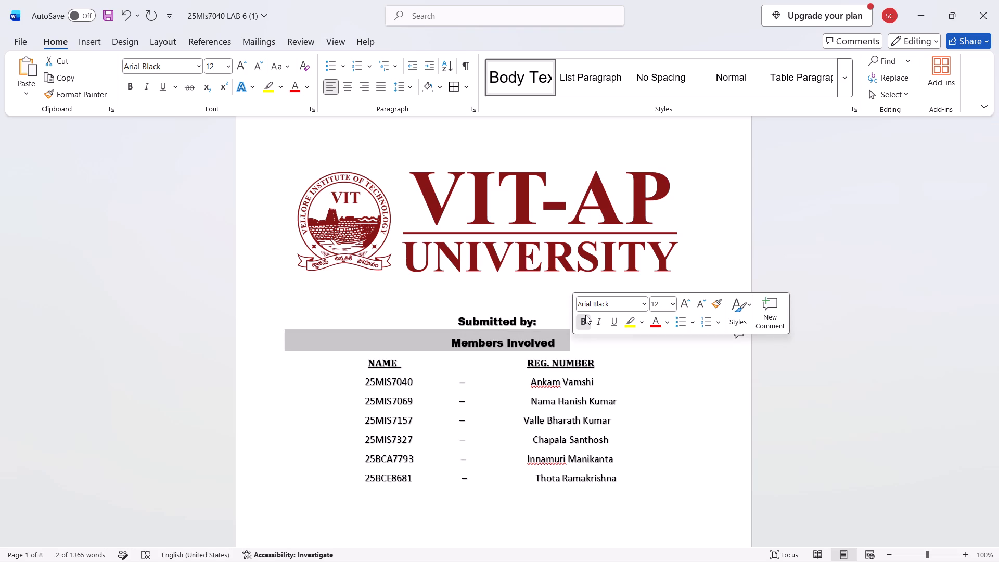
Open the font choices for the "Members Involved" line.
left_click(644, 306)
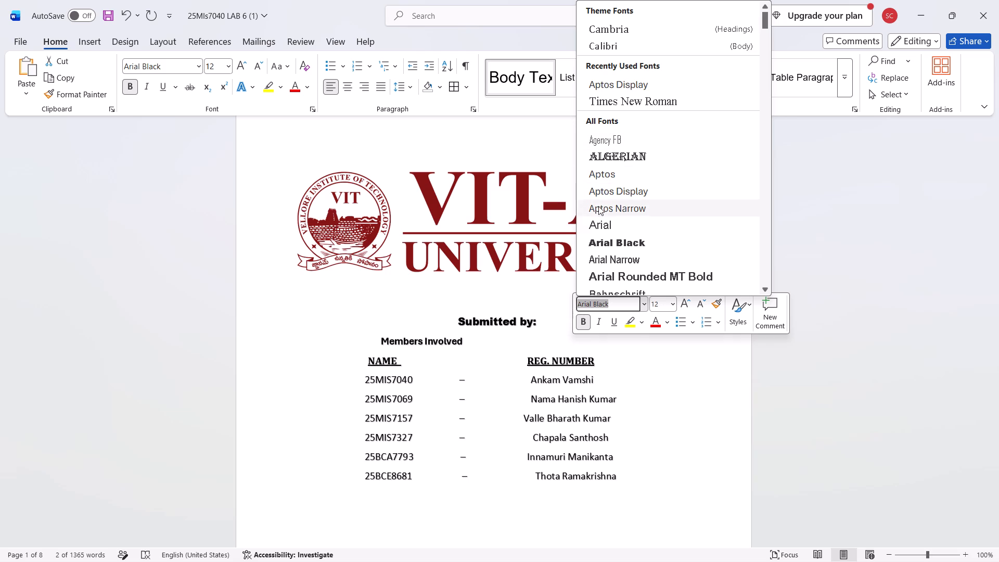
Set the "Members Involved" line to the Calibri body font and remove its bold formatting.
left_click(637, 50)
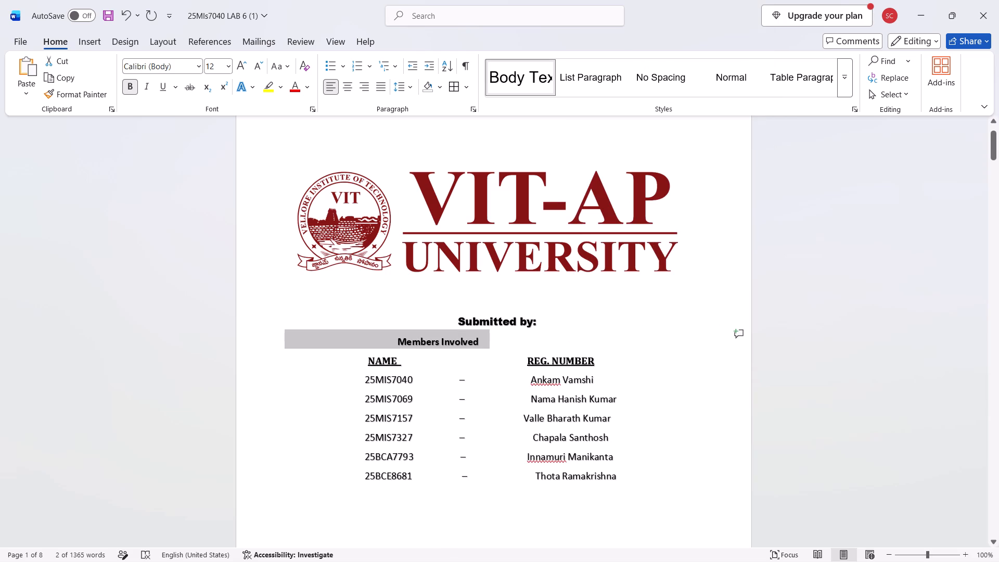
left_click(134, 86)
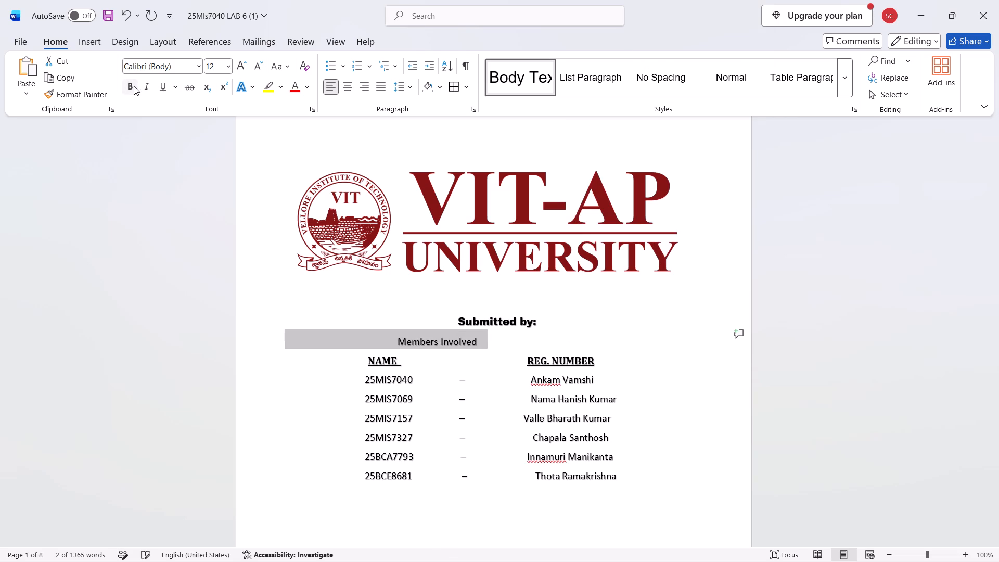
Add leading spaces to the "Members Involved" line to centre it beneath "Submitted by:".
left_click(383, 343)
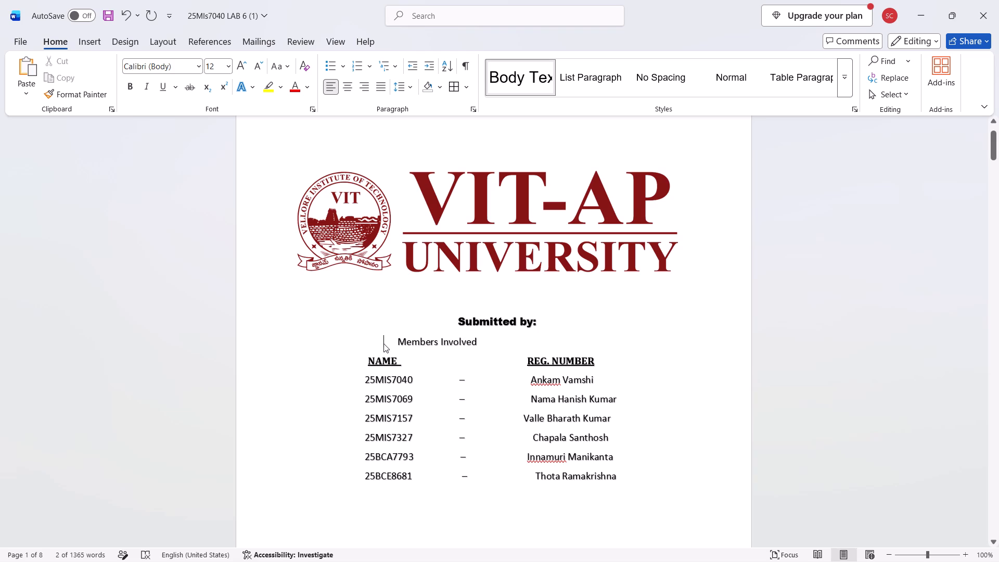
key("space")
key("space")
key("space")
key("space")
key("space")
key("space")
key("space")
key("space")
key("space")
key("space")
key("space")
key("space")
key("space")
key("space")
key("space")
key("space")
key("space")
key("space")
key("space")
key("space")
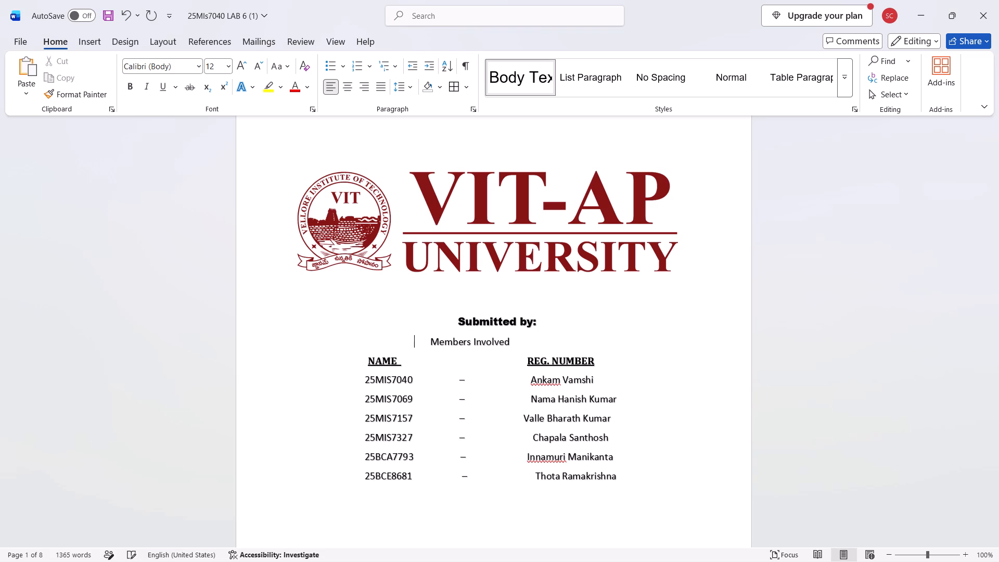
key("BackSpace")
key("BackSpace")
key("BackSpace")
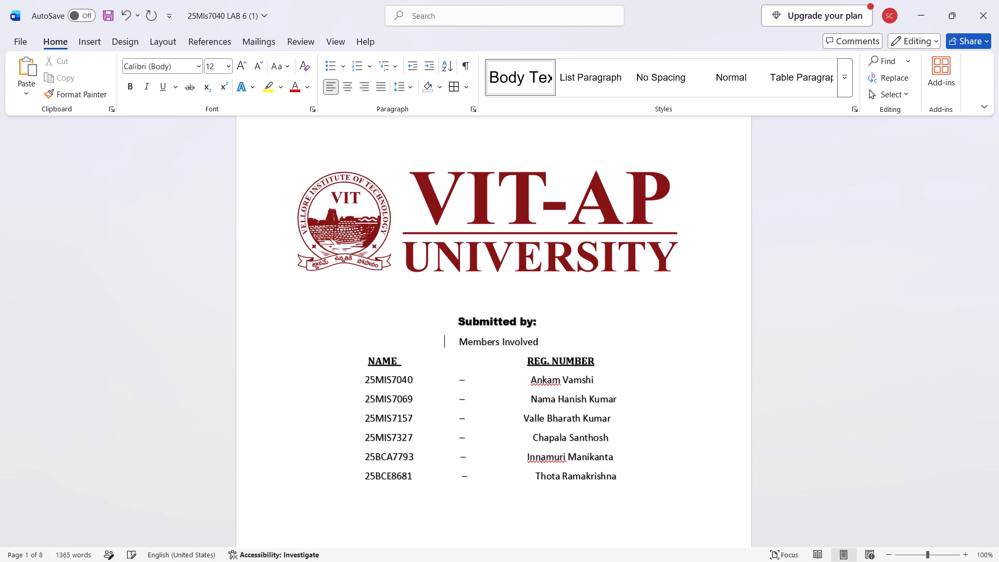
Insert a blank line between "Members Involved" and the NAME and REG. NUMBER headings.
key("Right")
key("Right")
key("Right")
key("Right")
key("Right")
key("Right")
key("Right")
key("Right")
key("Right")
key("Right")
key("Right")
key("Right")
key("Right")
key("Right")
key("Right")
key("Right")
key("Right")
key("Right")
key("Right")
key("Right")
key("Right")
key("Right")
key("Return")
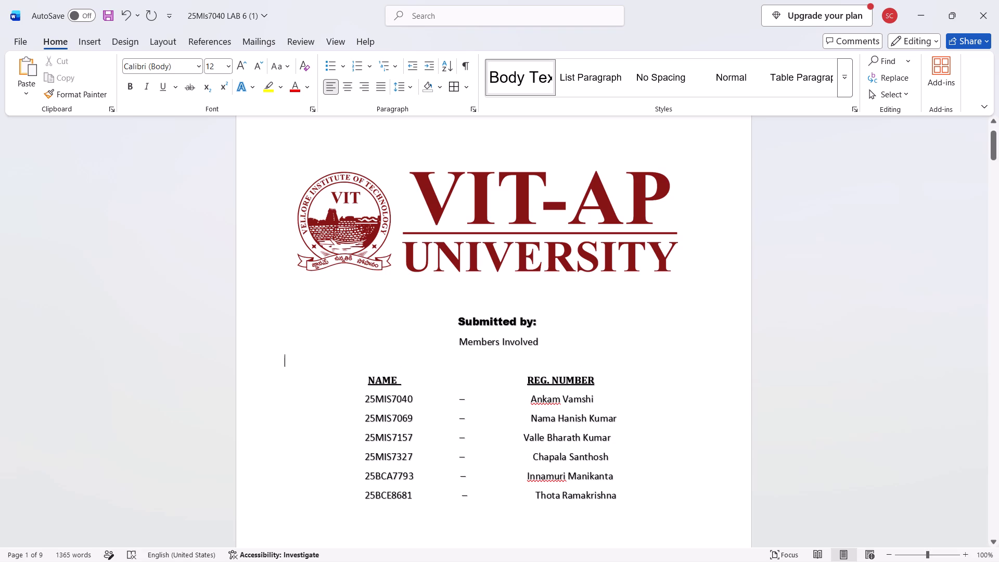
Set the "Members Involved" line's font size to 13.
left_click_drag(445, 342, 547, 343)
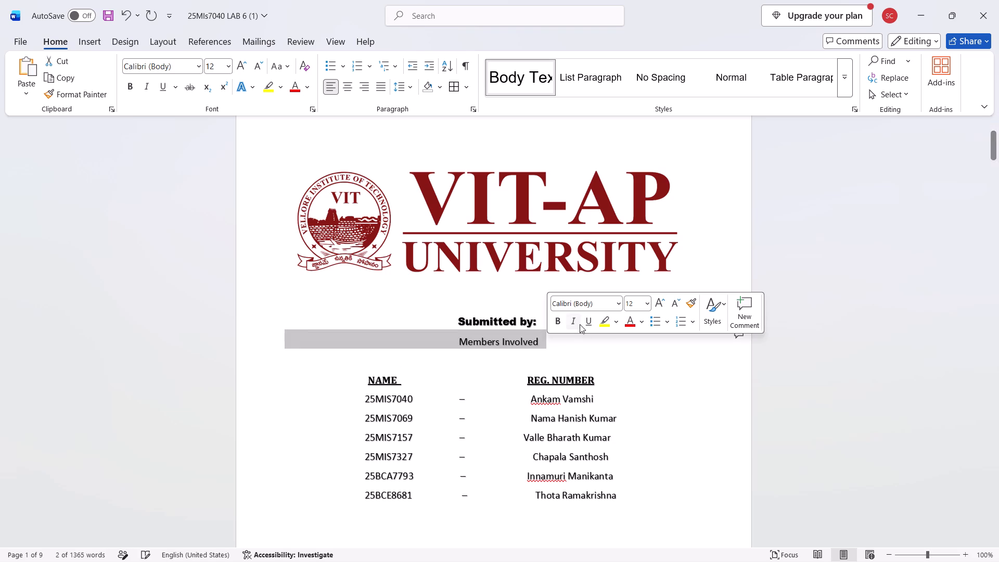
left_click(637, 305)
left_click(637, 305)
key("BackSpace")
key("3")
key("Return")
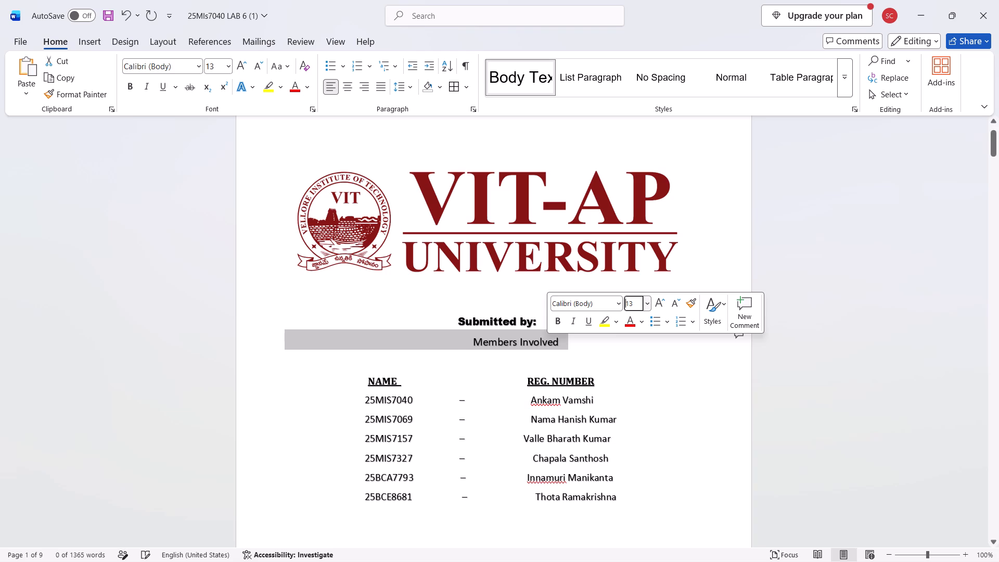
Remove eight spaces before "Members Involved" to re-centre it beneath "Submitted by:".
left_click(459, 338)
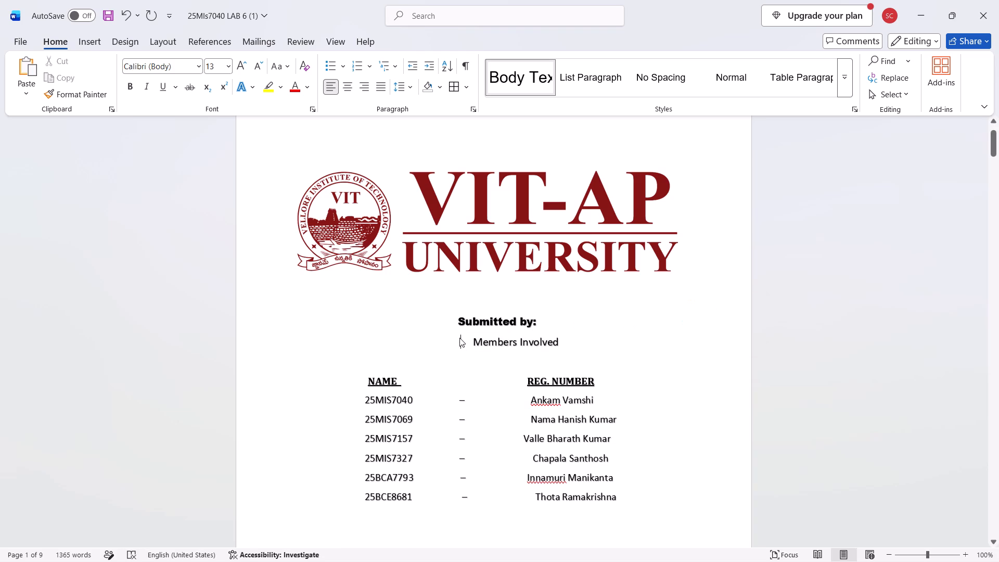
key("BackSpace")
key("BackSpace")
key("BackSpace")
key("BackSpace")
key("BackSpace")
key("BackSpace")
key("BackSpace")
key("BackSpace")
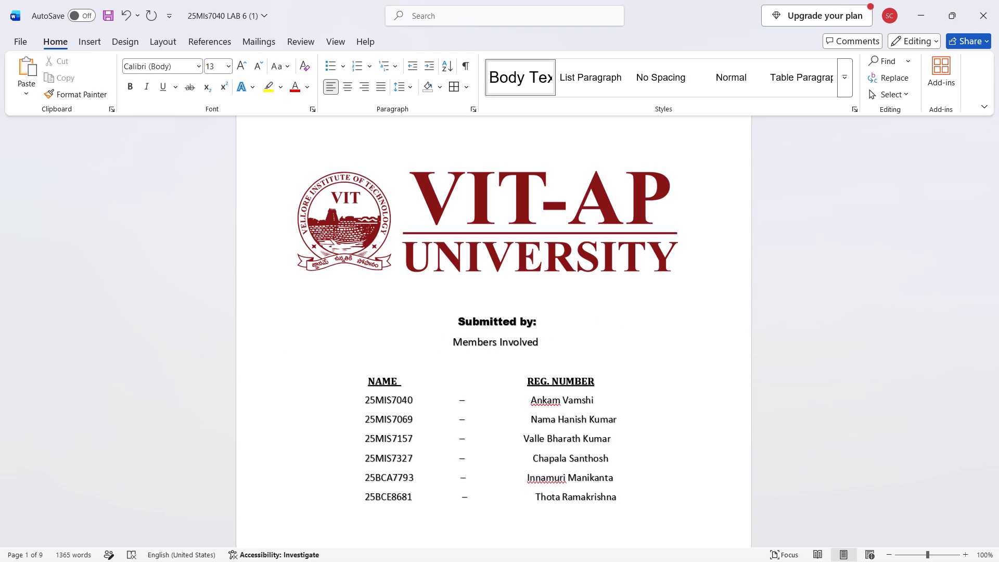
Add four line breaks below the last student row and indent the new line with spaces, keeping it bold.
scroll(459, 338, "down", 1)
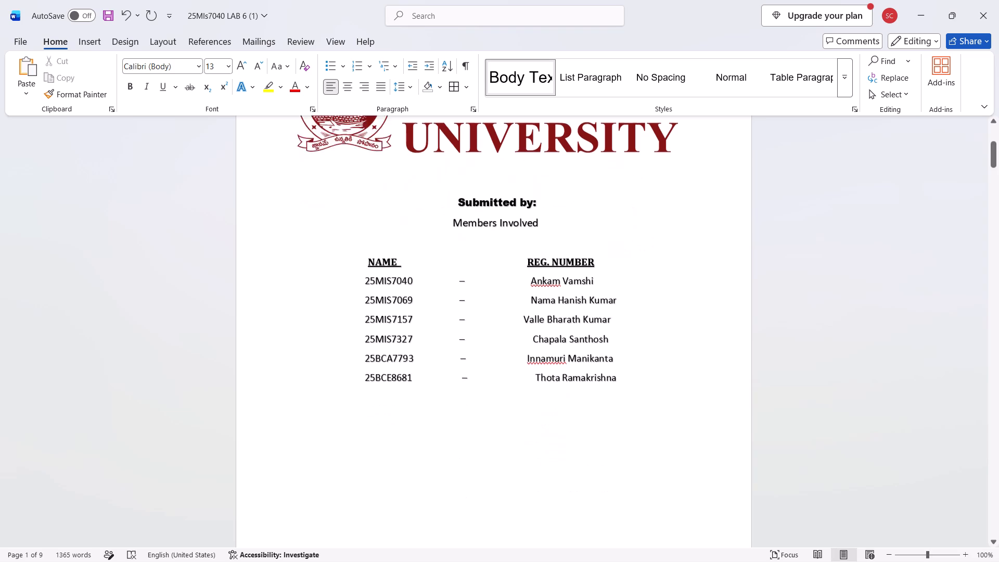
scroll(459, 338, "down", 1)
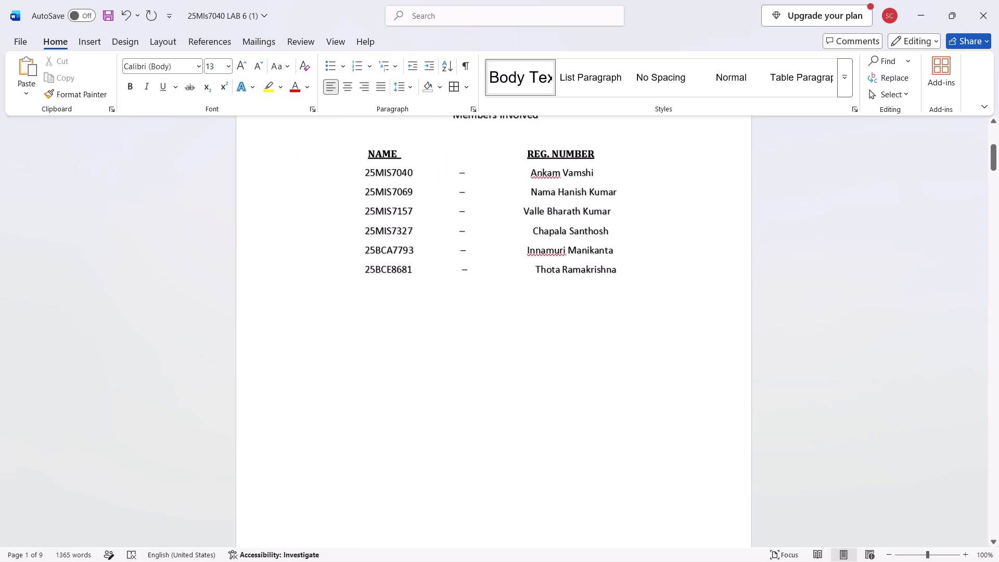
left_click(634, 276)
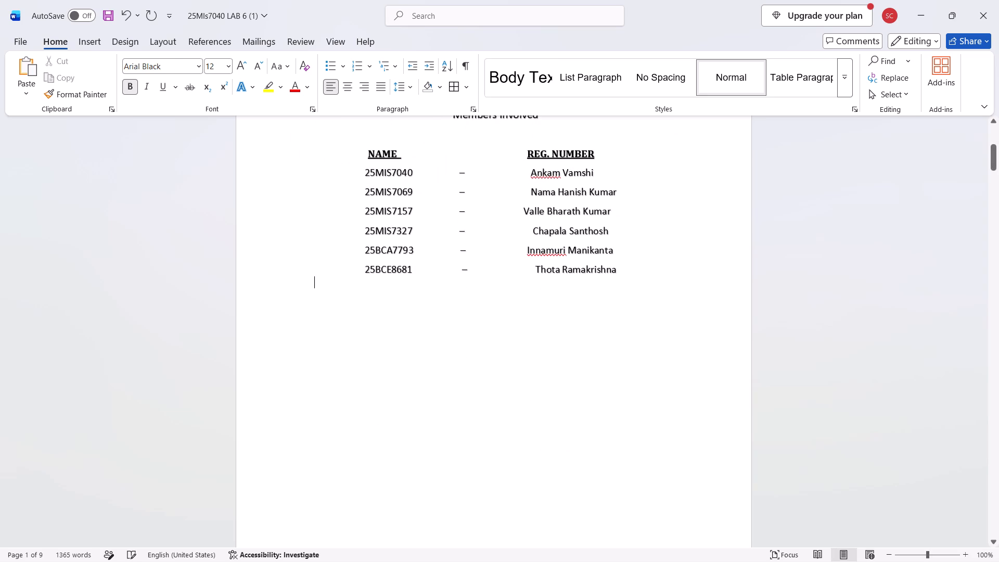
key("Return")
key("Return")
key("Return")
key("Return")
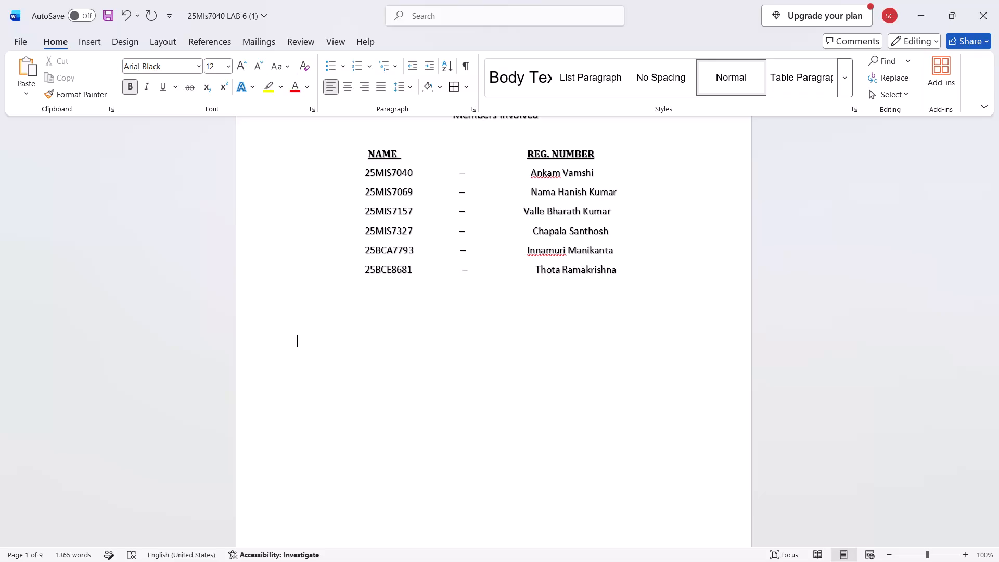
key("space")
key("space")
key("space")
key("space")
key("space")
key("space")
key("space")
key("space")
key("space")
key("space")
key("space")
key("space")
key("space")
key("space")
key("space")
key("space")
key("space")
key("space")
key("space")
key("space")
left_click(131, 82)
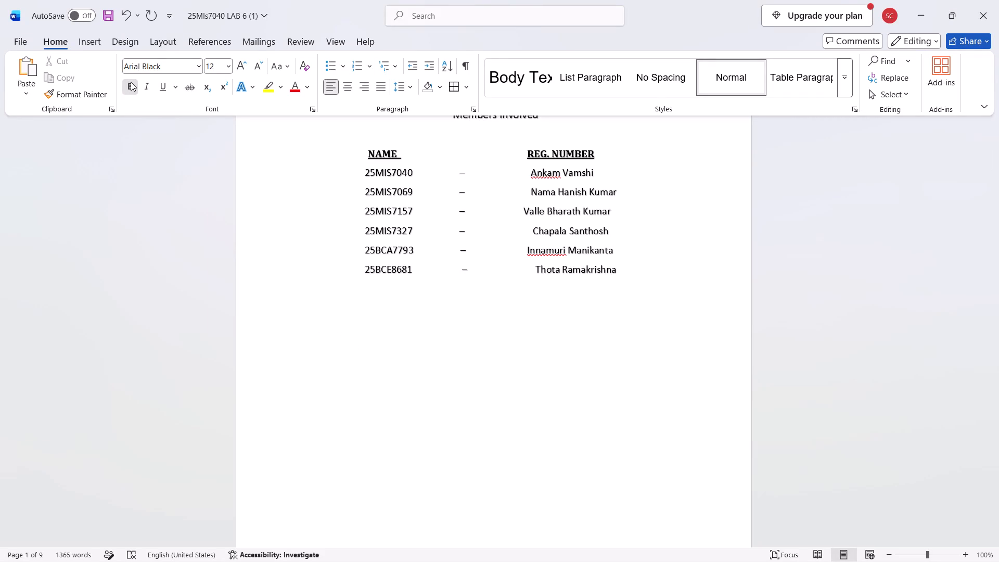
left_click(131, 82)
Enter the bold heading "Under the Guidance of :" on the indented line below the student rows.
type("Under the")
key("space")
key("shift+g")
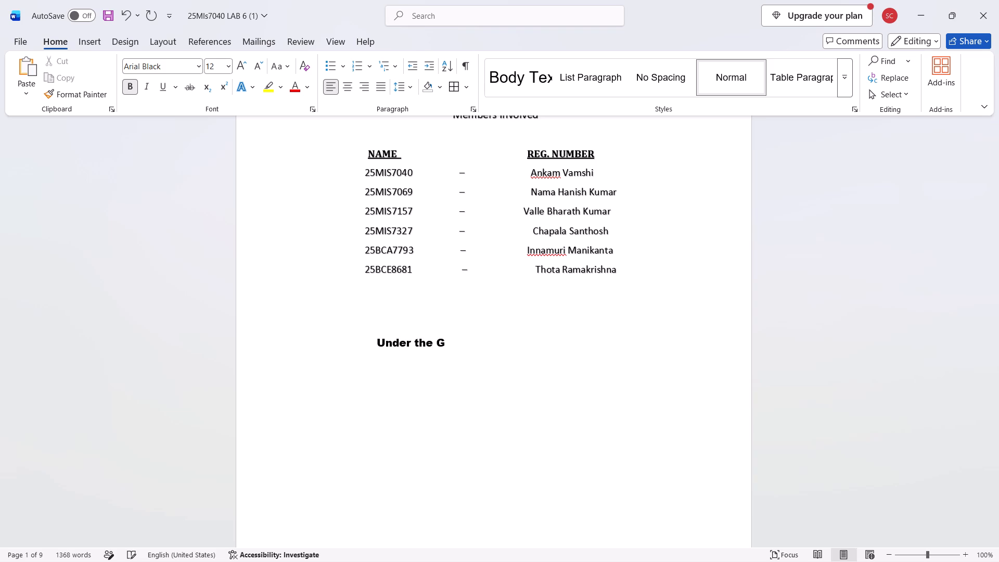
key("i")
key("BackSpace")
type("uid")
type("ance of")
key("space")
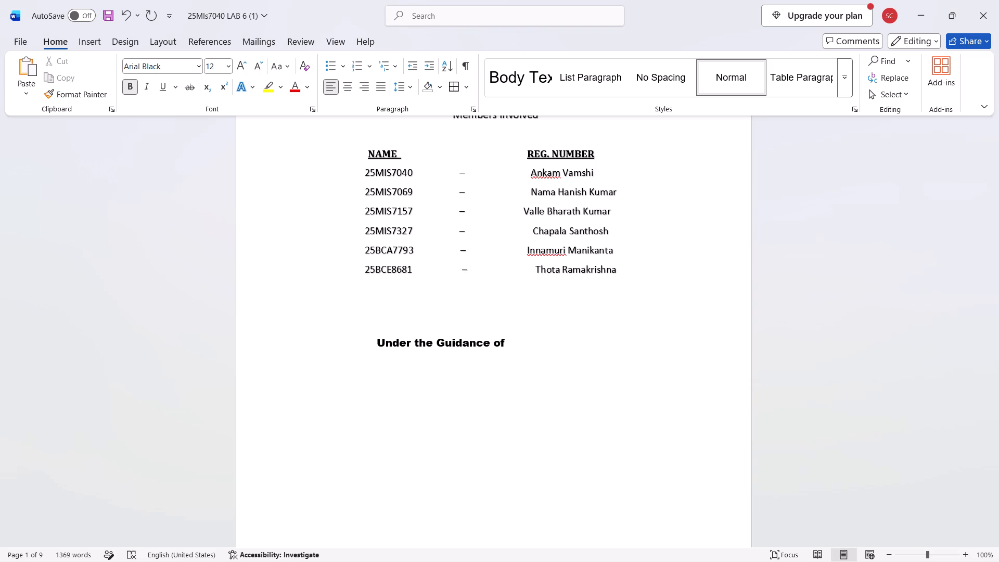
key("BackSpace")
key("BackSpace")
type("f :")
Add a line beneath the guidance heading, indented with 23 spaces, and enter the guide's name with the title "Dr.", revisiting the name's middle.
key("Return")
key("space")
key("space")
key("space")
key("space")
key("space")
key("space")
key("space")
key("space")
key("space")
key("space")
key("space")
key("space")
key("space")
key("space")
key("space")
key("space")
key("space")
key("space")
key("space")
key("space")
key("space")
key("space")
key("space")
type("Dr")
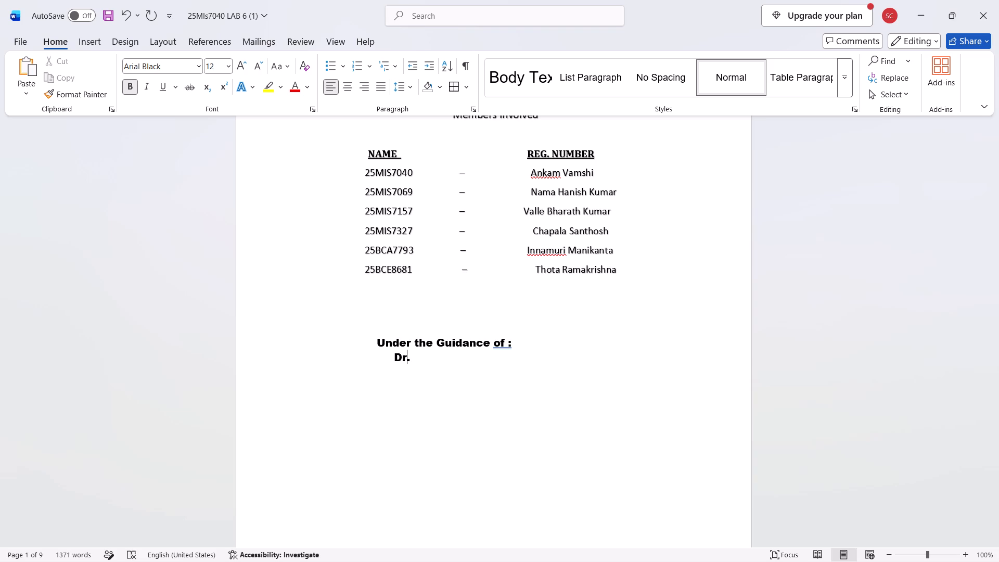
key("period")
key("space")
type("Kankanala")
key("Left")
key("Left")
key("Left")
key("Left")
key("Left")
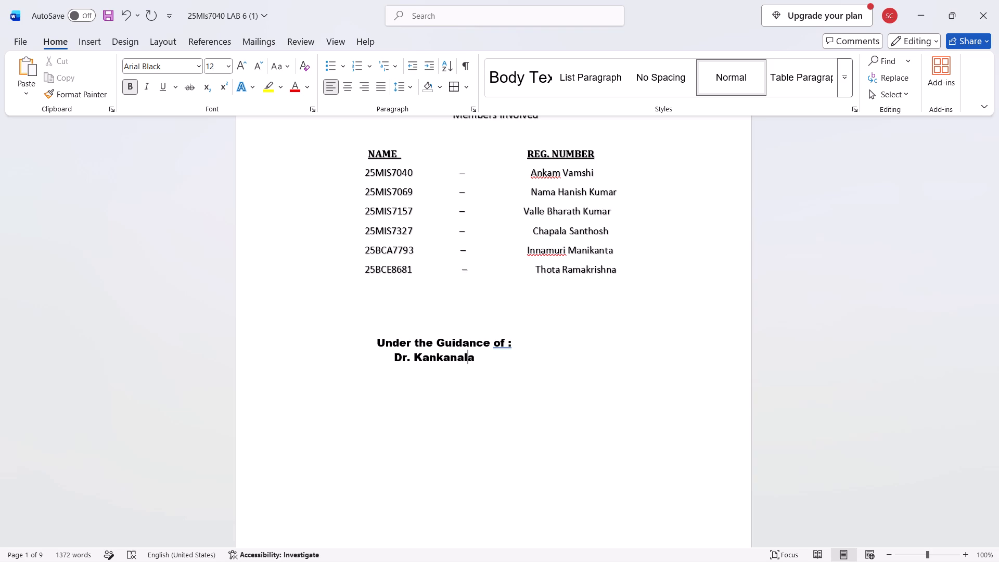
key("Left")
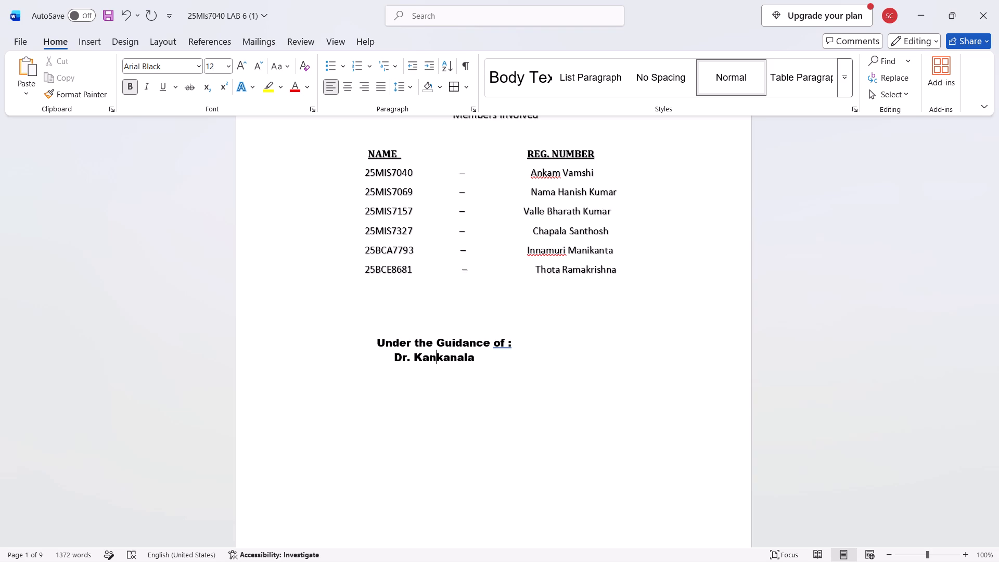
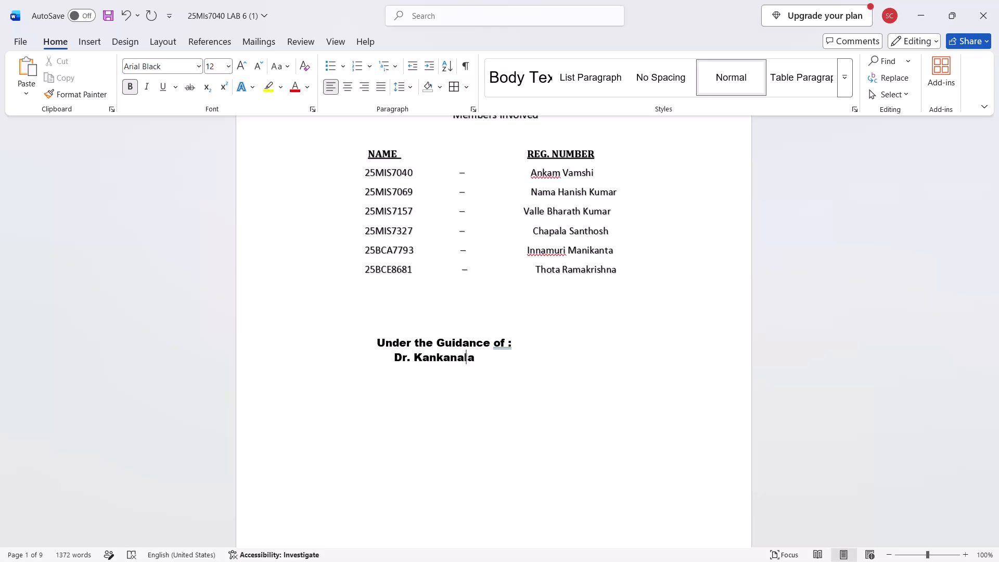
Complete the guide's name by adding the missing last part on the line beneath "Under the Guidance of :".
key("Right")
key("Right")
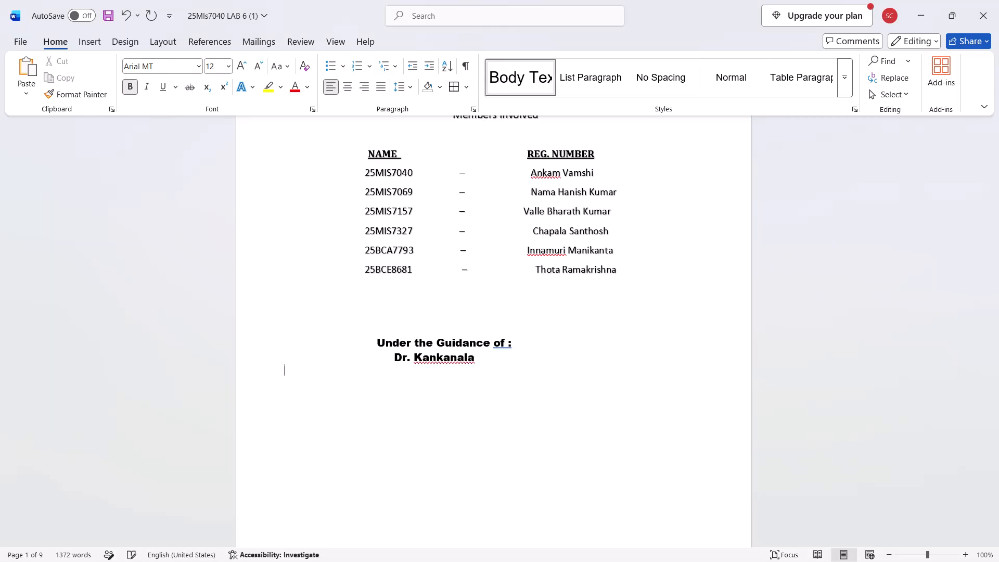
key("Left")
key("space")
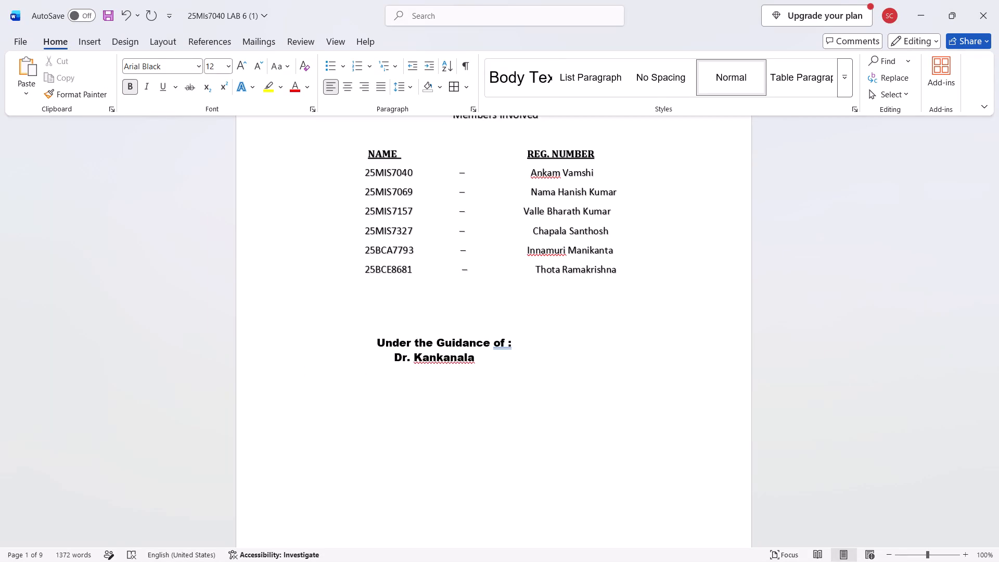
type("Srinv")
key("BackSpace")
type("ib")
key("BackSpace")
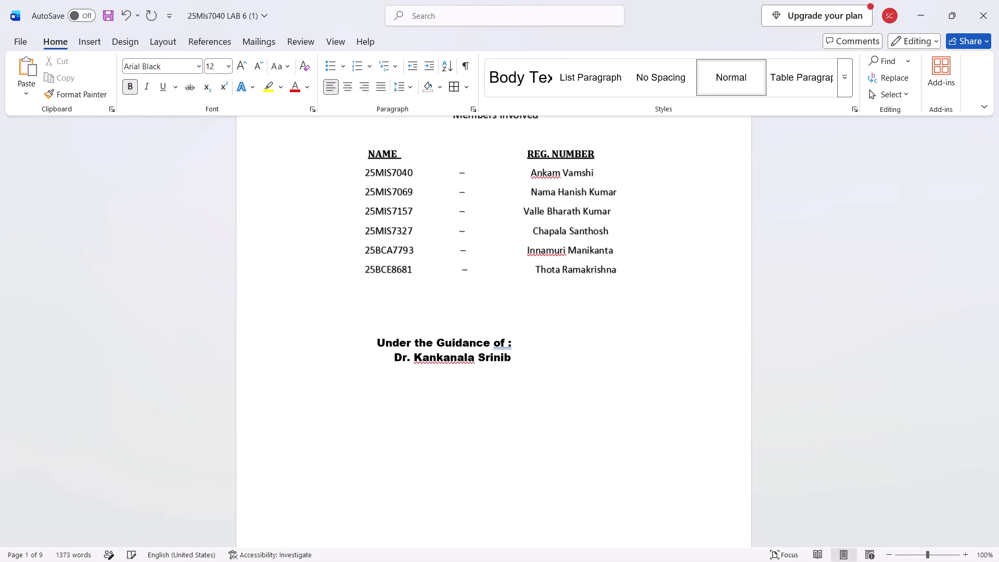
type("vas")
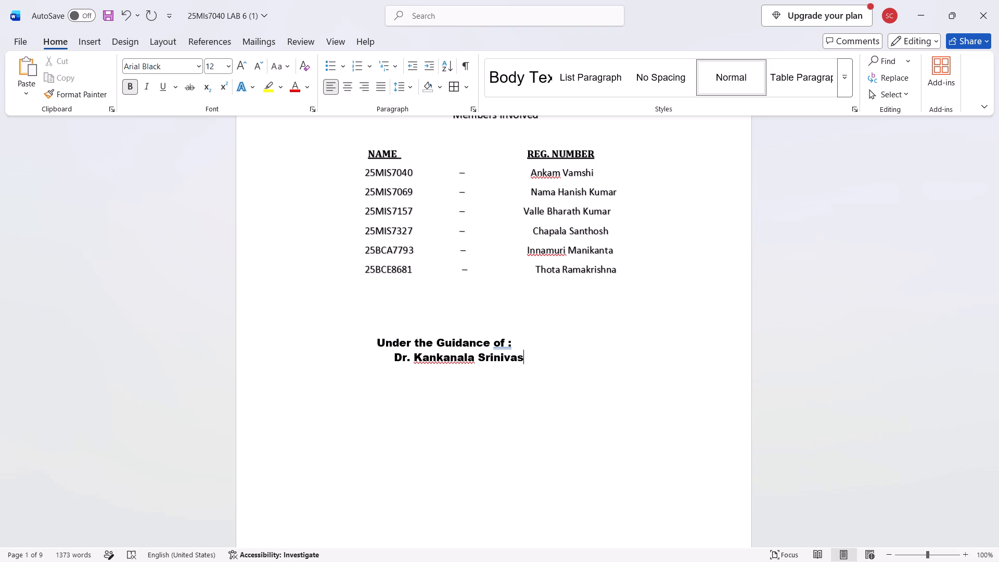
Add a new line reading "School of Advance Science" below the guide's name.
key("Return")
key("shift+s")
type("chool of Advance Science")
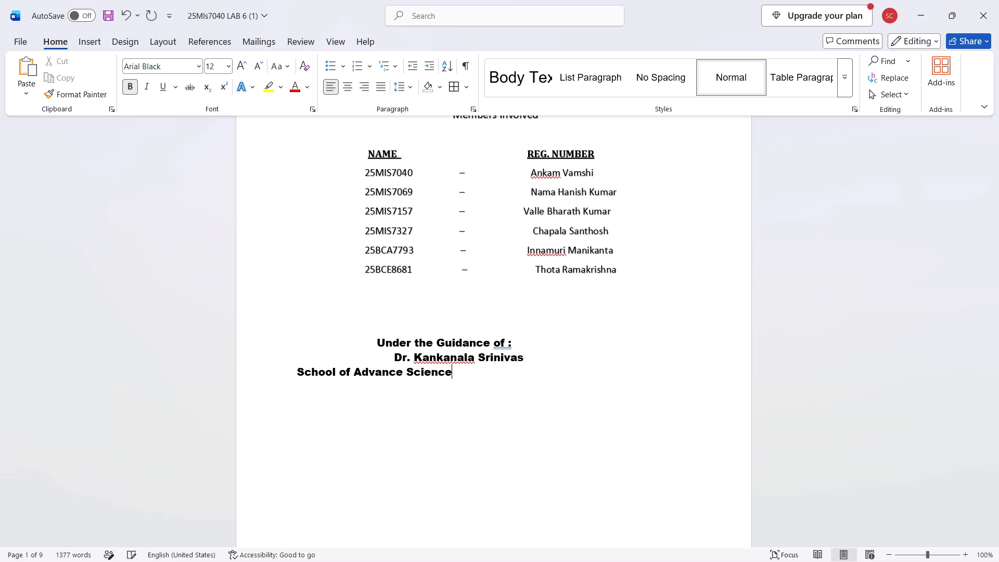
Indent the "Under the Guidance of :" line with leading spaces so it sits centred beneath the members list.
left_click(367, 342)
key("space")
key("space")
key("space")
key("space")
key("space")
key("space")
key("space")
key("space")
key("space")
key("space")
key("space")
key("space")
key("space")
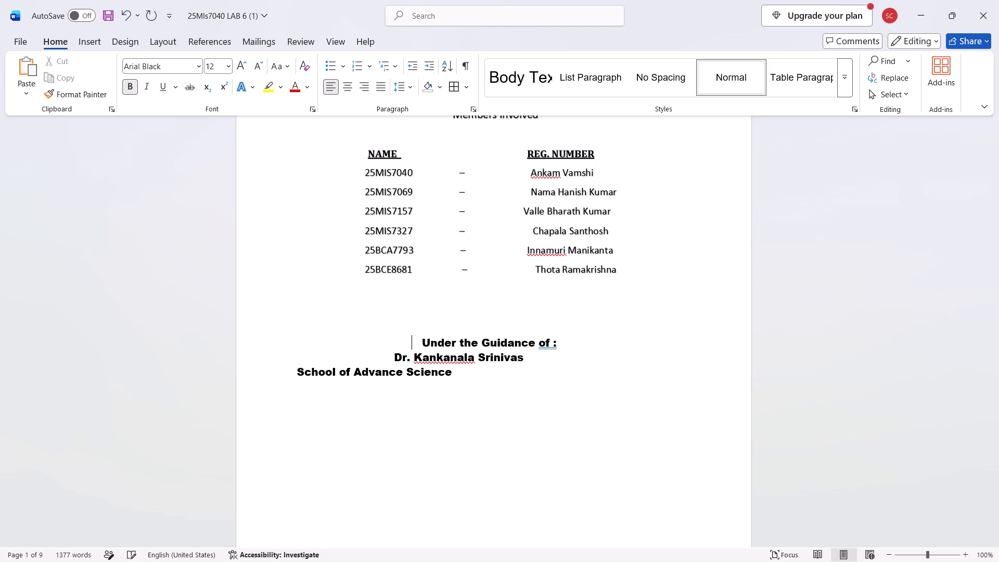
key("space")
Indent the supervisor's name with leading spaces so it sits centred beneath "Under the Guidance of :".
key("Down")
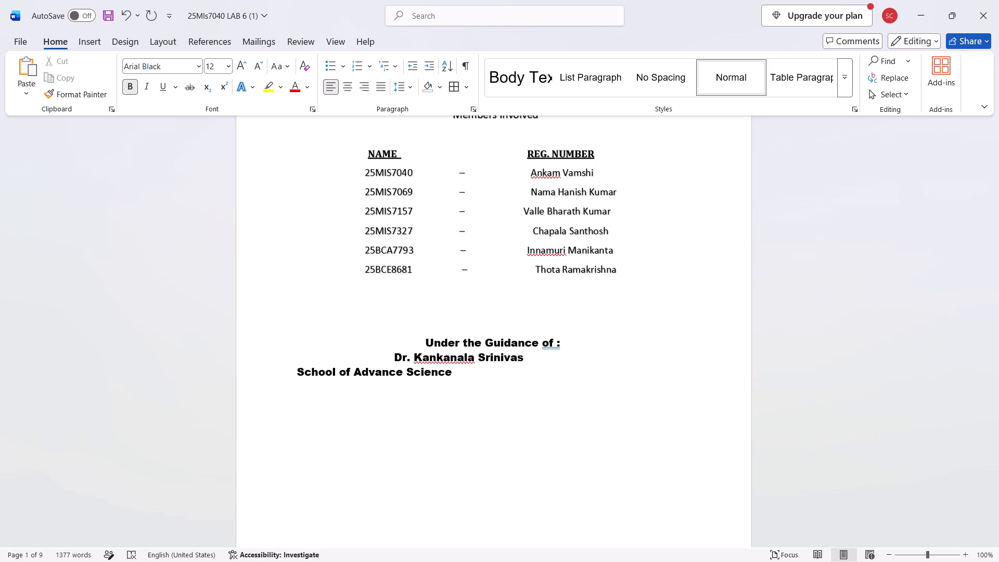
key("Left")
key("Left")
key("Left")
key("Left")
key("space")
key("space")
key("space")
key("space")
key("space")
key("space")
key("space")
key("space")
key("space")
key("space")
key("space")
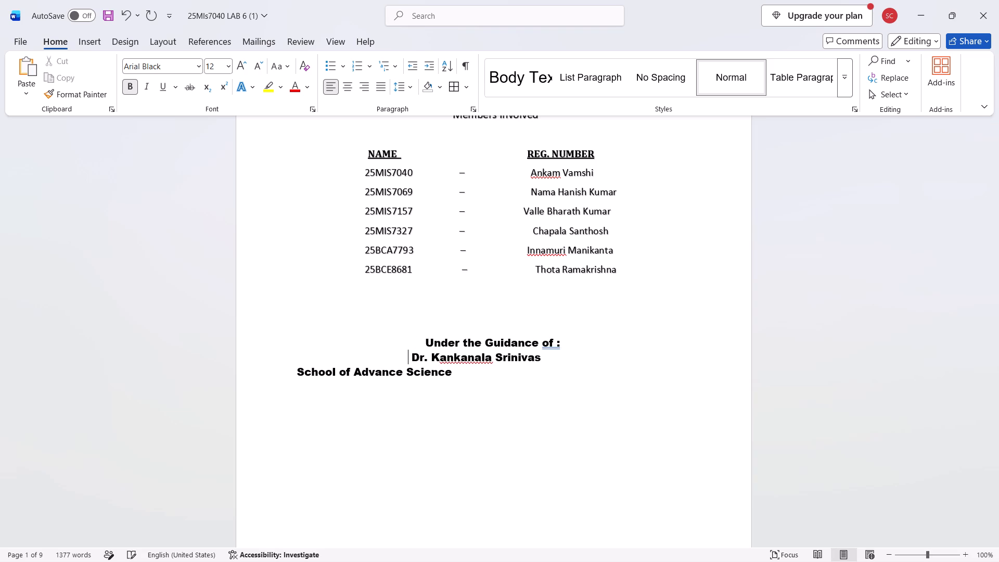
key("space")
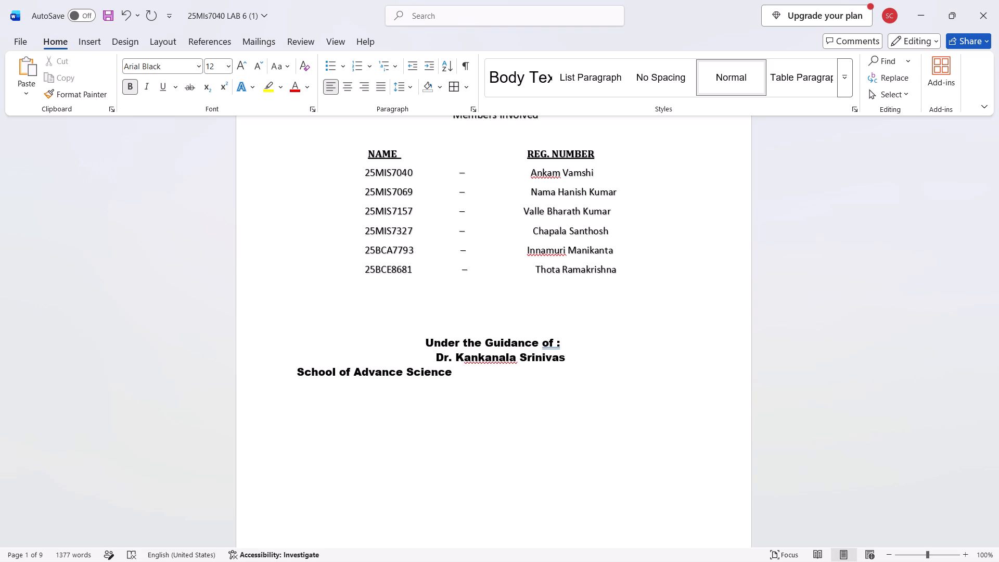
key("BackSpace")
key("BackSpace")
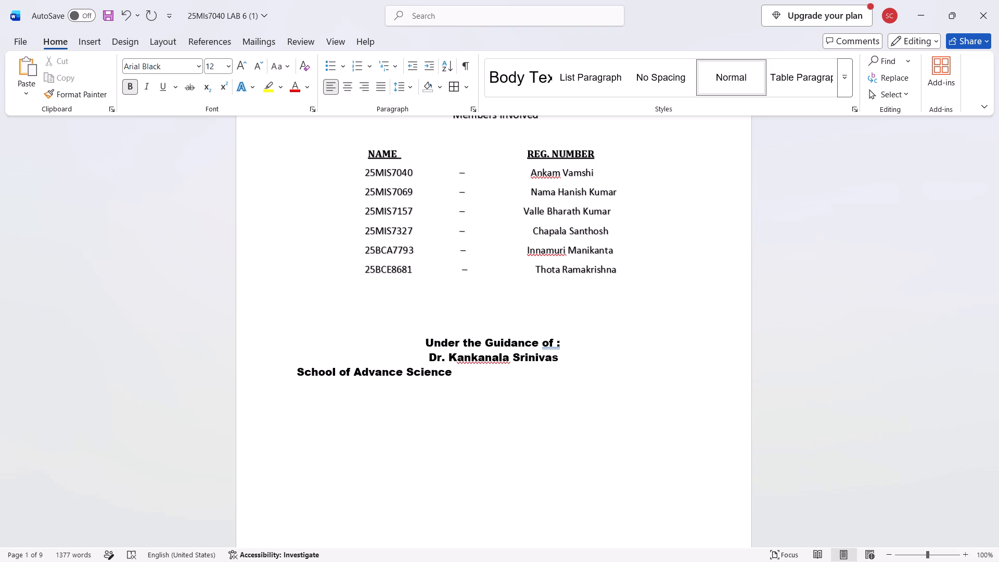
Italicise the "School of Advance Science" line on the cover page.
left_click_drag(291, 367, 454, 372)
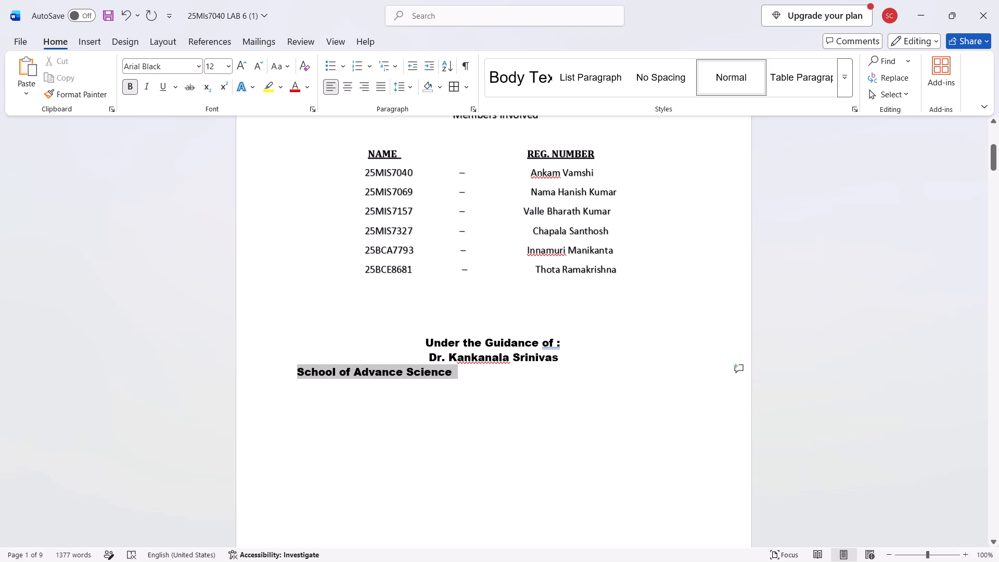
left_click_drag(454, 372, 456, 373)
left_click(470, 349)
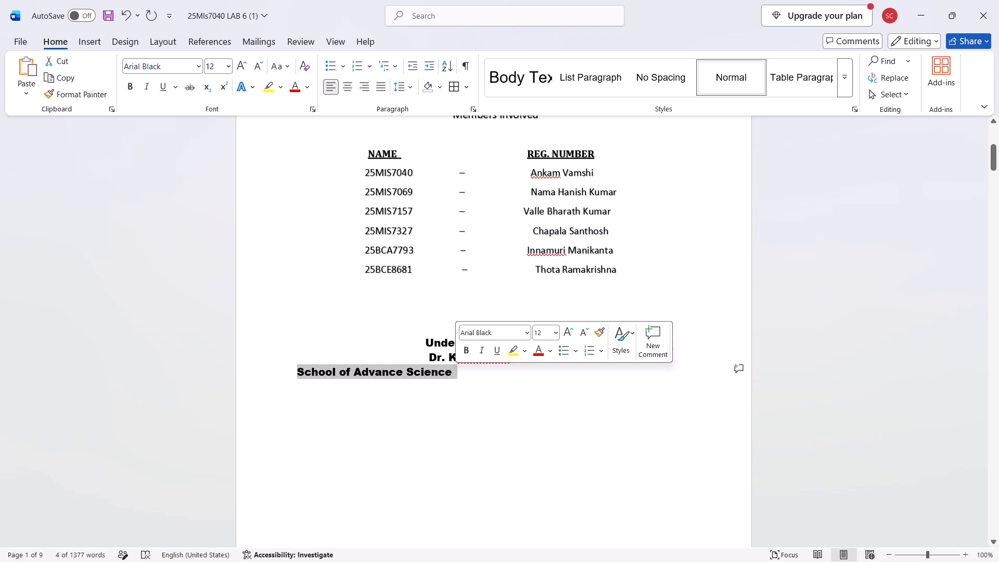
left_click(523, 330)
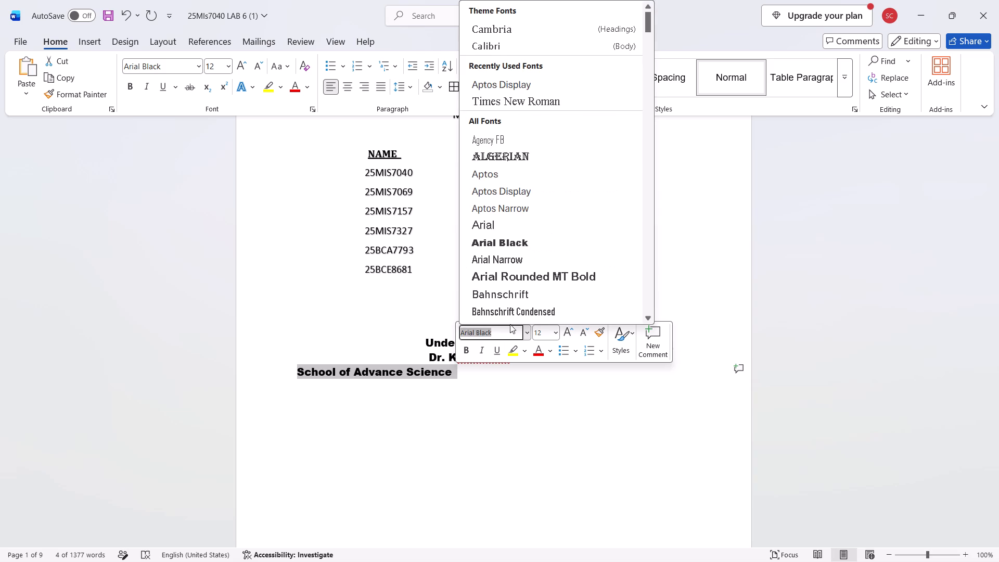
left_click(148, 87)
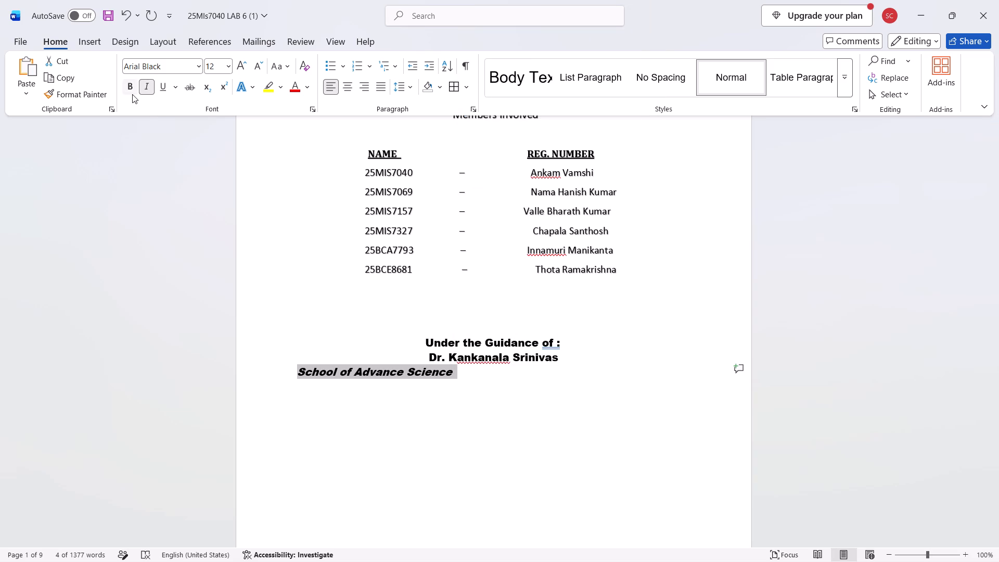
left_click(132, 87)
left_click(132, 87)
left_click(342, 372)
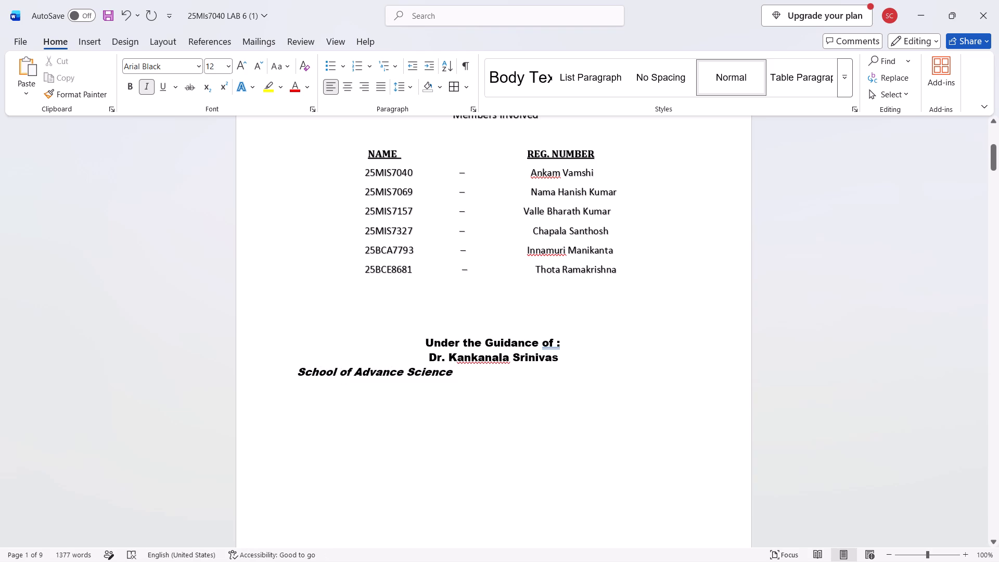
Change the font of the "School of Advance Science" line to Calibri (Body).
left_click_drag(297, 372, 460, 383)
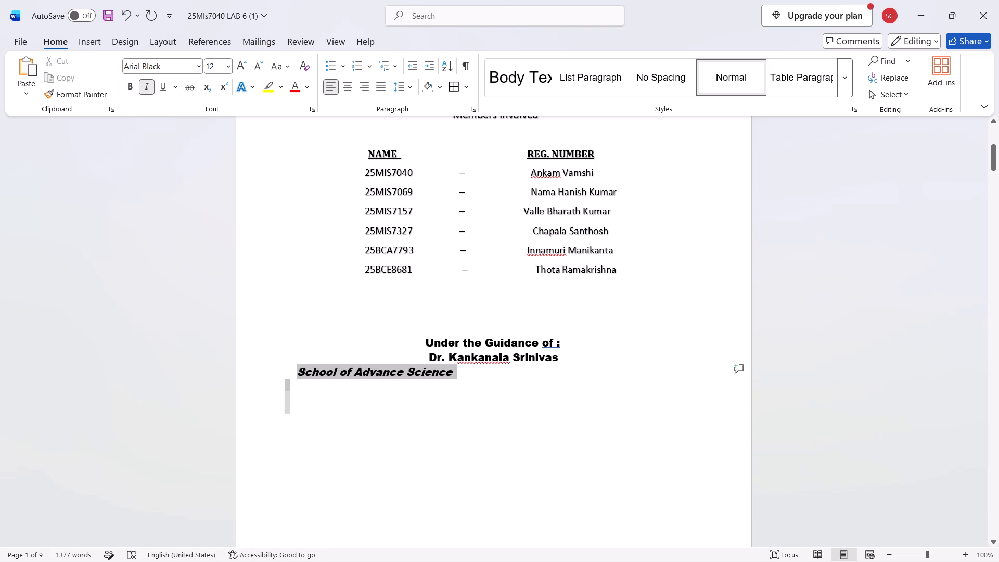
left_click_drag(460, 383, 461, 379)
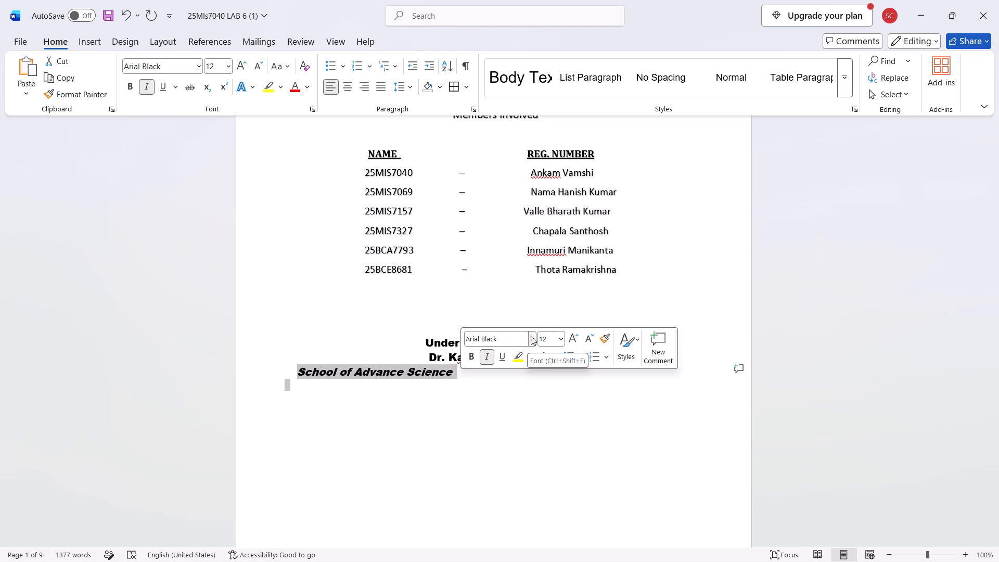
left_click(532, 336)
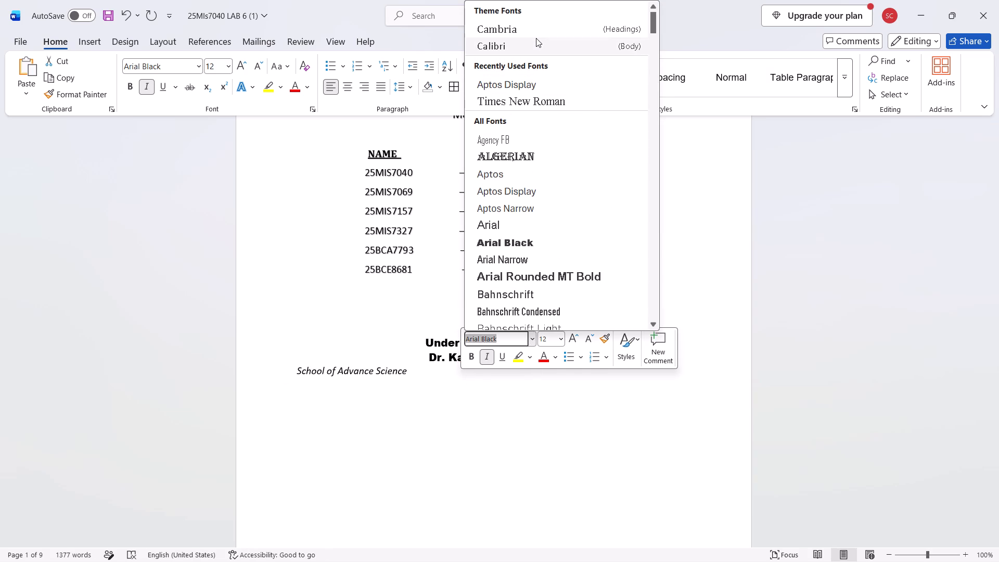
left_click(536, 38)
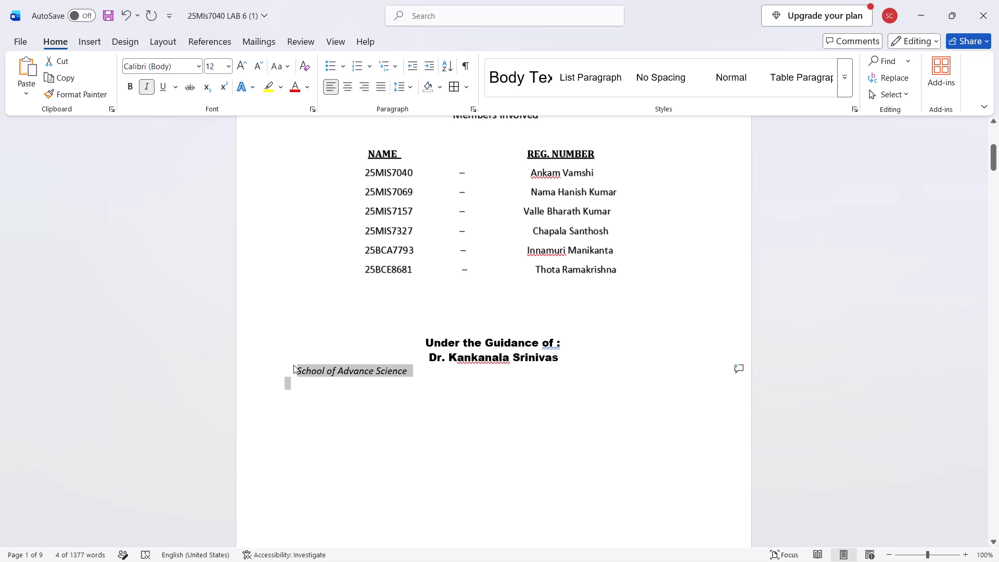
Indent the "School of Advance Science" line with leading spaces so it sits centred beneath the supervisor's name.
left_click(293, 365)
key("space")
key("space")
key("space")
key("space")
key("space")
key("space")
key("space")
key("space")
key("space")
key("space")
key("space")
key("space")
key("space")
key("space")
key("space")
key("space")
key("space")
key("space")
key("space")
key("space")
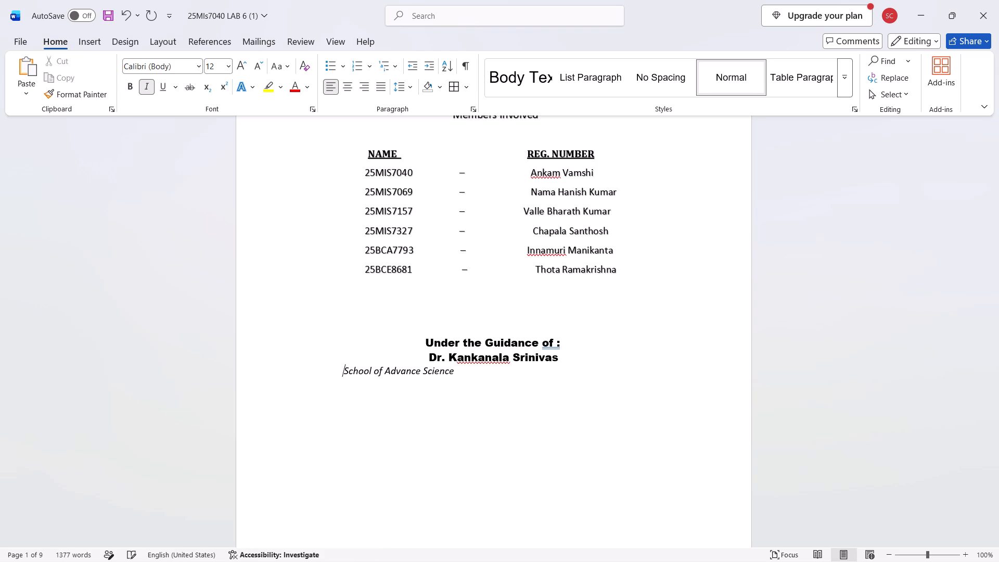
key("space")
key("space")
key("space")
key("space")
key("space")
key("space")
key("space")
key("space")
key("space")
key("space")
key("space")
key("space")
key("space")
key("space")
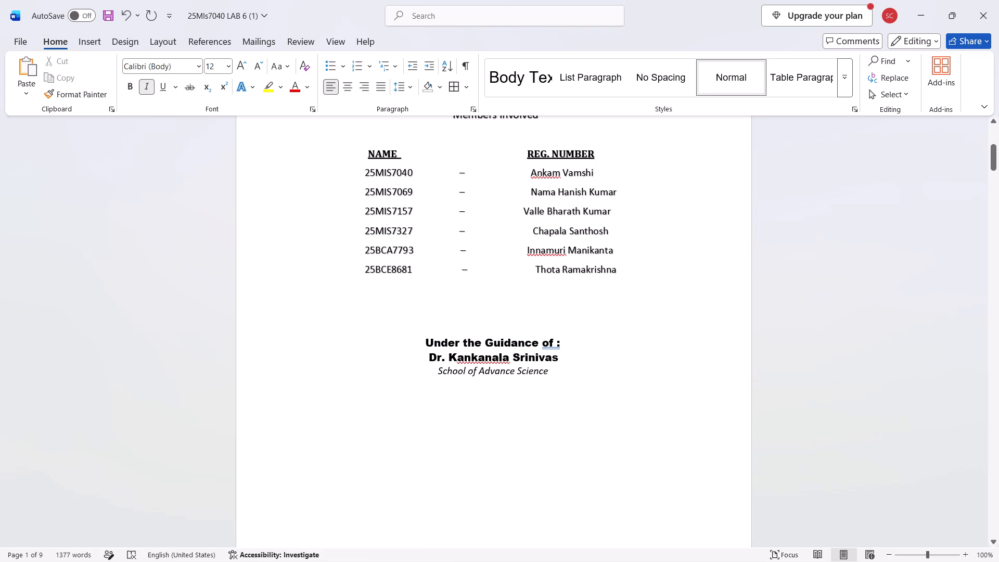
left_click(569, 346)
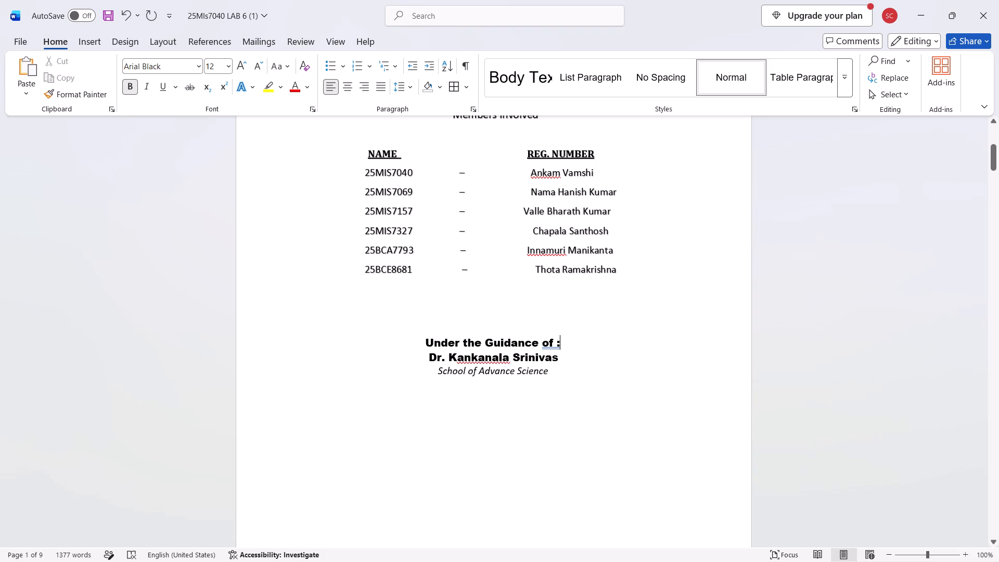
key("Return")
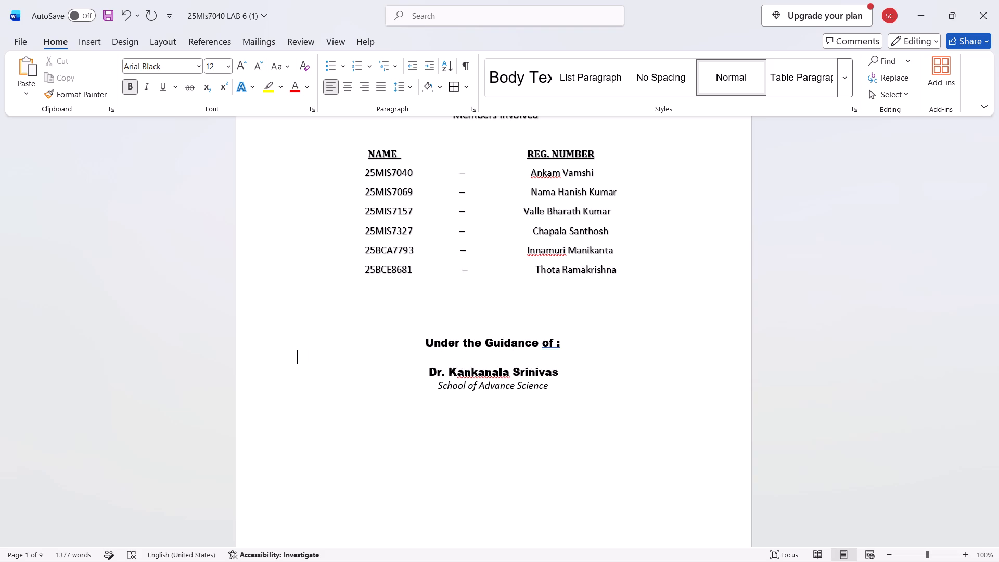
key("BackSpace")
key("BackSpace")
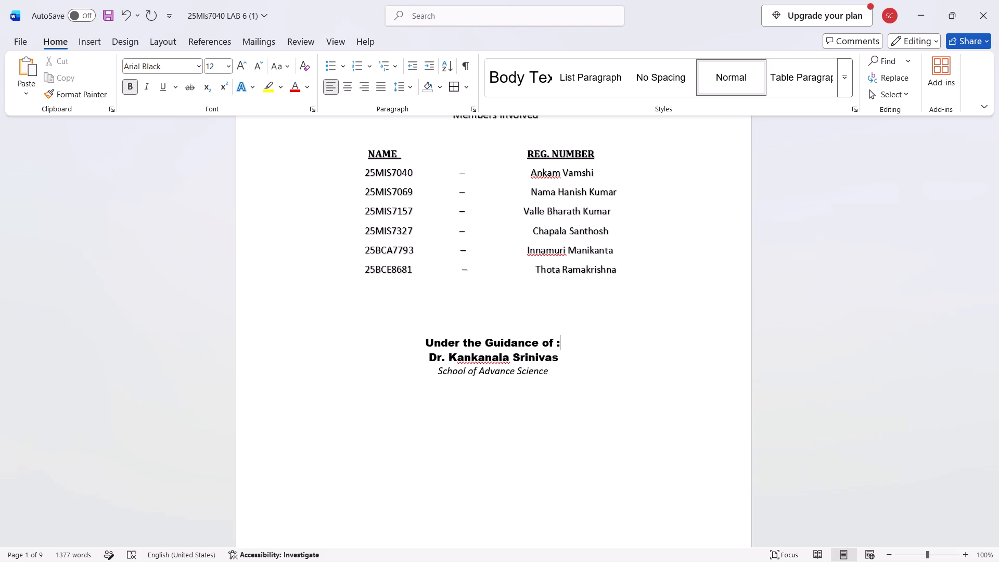
Remove the spaces and line break before the supervisor's name, joining it to "Under the Guidance of" with a spaced colon between them.
key("Left")
key("Down")
key("Down")
key("Left")
key("Left")
key("Left")
key("Left")
key("Left")
key("Left")
key("Left")
key("Left")
key("Left")
key("Left")
key("Left")
key("Left")
key("Left")
key("Left")
key("Left")
key("Left")
key("Left")
key("Left")
key("Left")
key("Left")
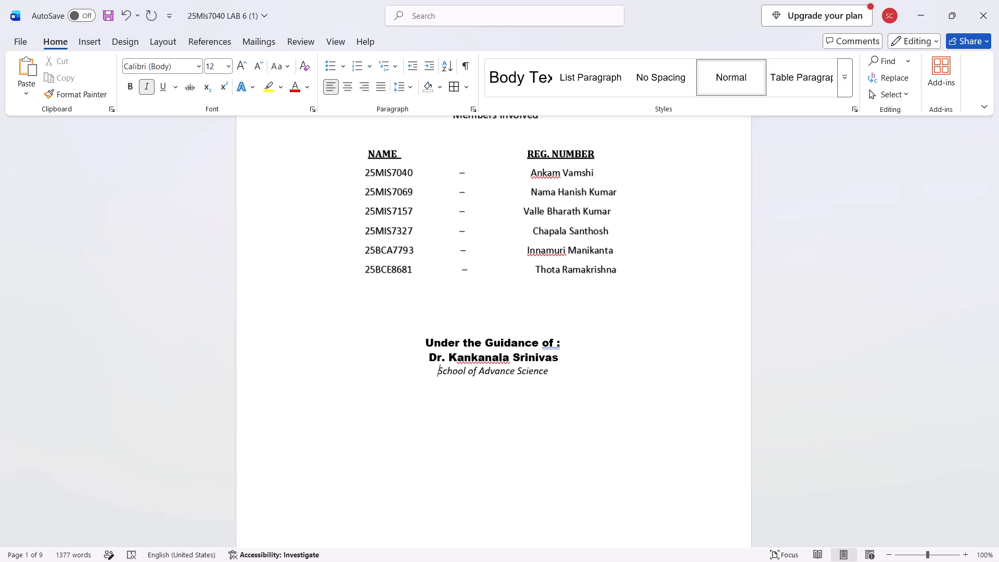
key("Left")
key("Up")
key("Left")
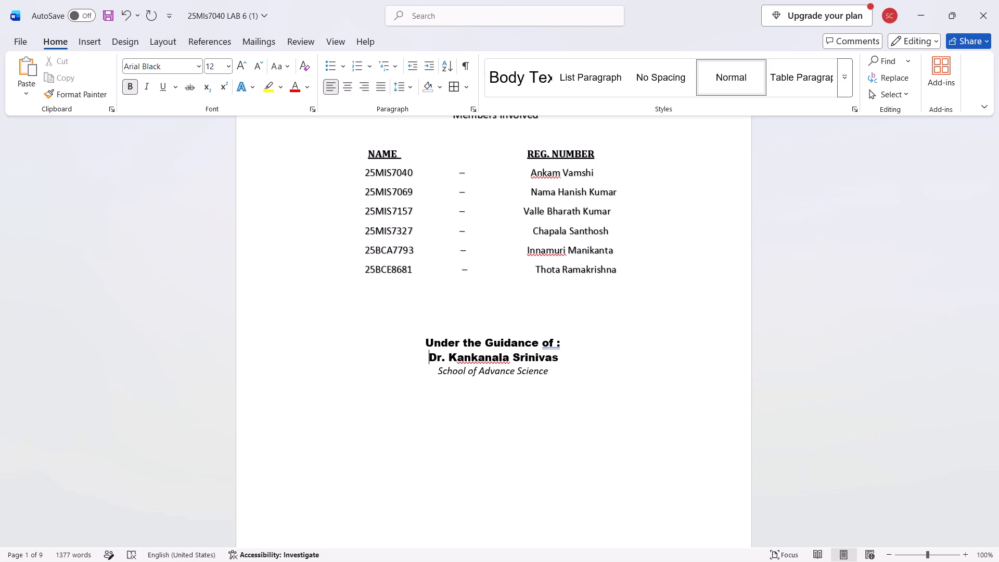
key("space")
key("BackSpace")
key("BackSpace")
key("BackSpace")
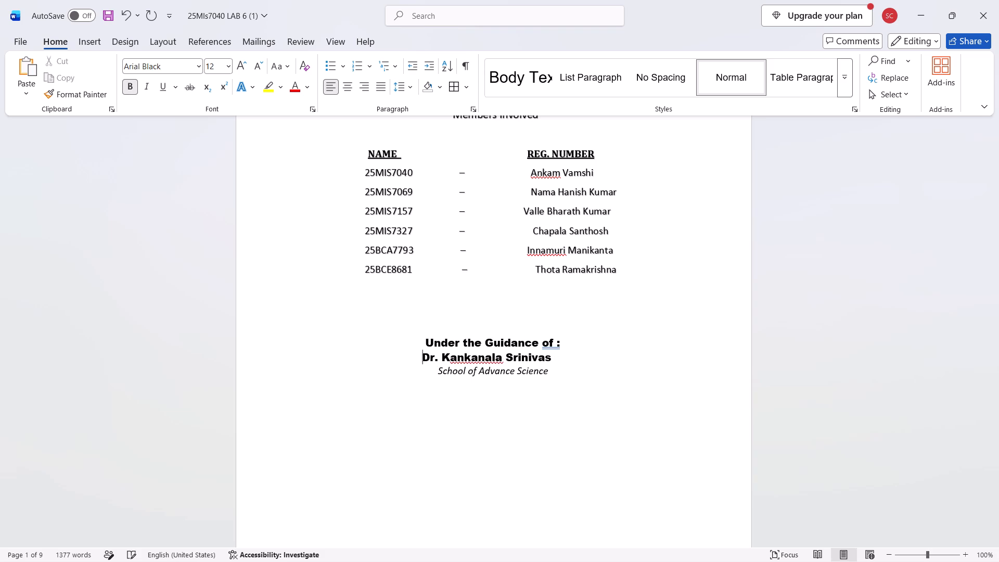
key("BackSpace")
key("BackSpace")
key("BackSpace")
key("BackSpace")
key("BackSpace")
key("BackSpace")
key("BackSpace")
key("BackSpace")
key("BackSpace")
key("BackSpace")
key("BackSpace")
key("BackSpace")
key("BackSpace")
key("BackSpace")
key("BackSpace")
key("BackSpace")
key("BackSpace")
key("BackSpace")
key("BackSpace")
key("BackSpace")
key("BackSpace")
key("BackSpace")
key("BackSpace")
key("BackSpace")
key("BackSpace")
key("BackSpace")
key("BackSpace")
key("BackSpace")
key("BackSpace")
key("BackSpace")
key("BackSpace")
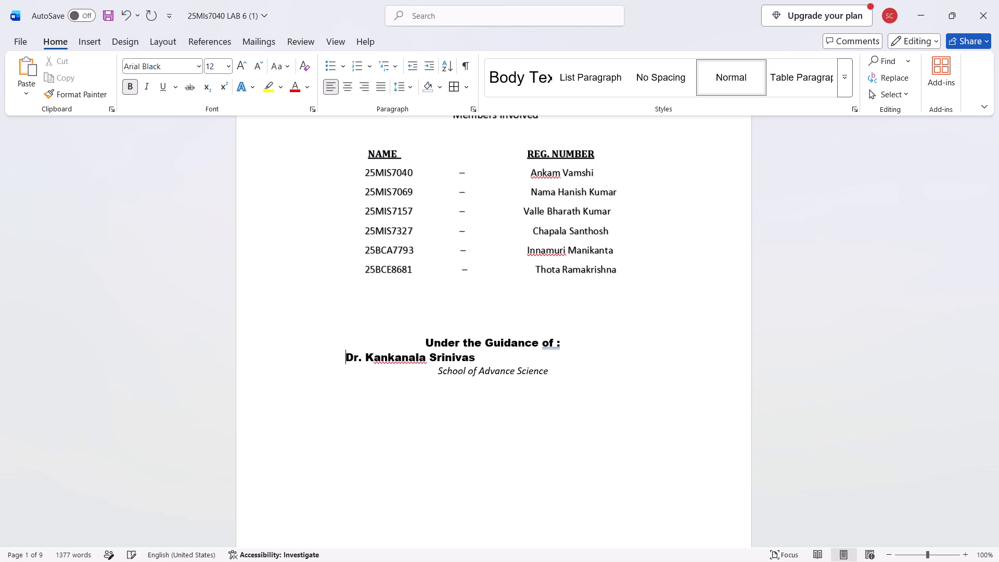
key("BackSpace")
key("BackSpace")
key("BackSpace")
key("BackSpace")
key("BackSpace")
key("BackSpace")
key("BackSpace")
key("BackSpace")
key("BackSpace")
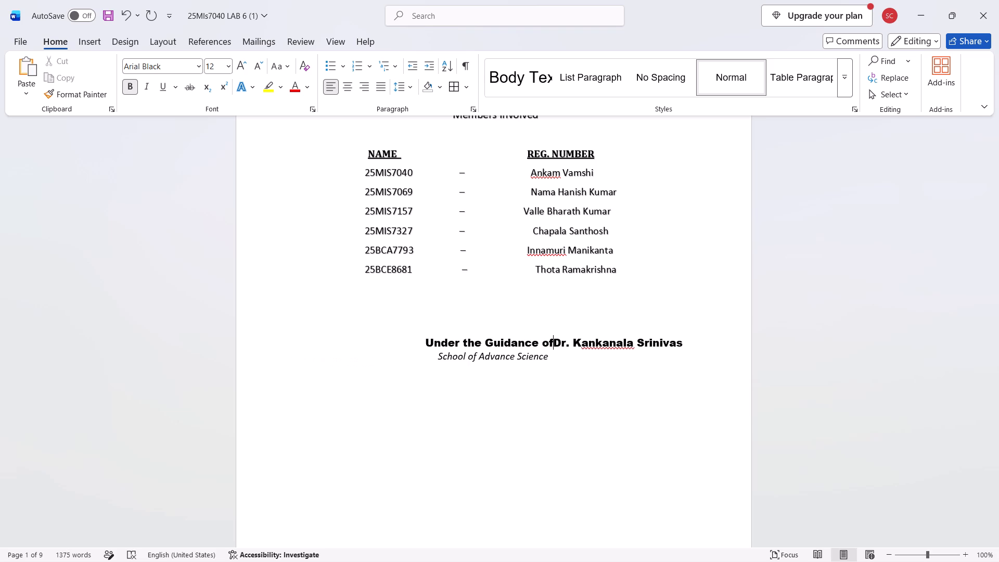
key("space")
type(":")
key("space")
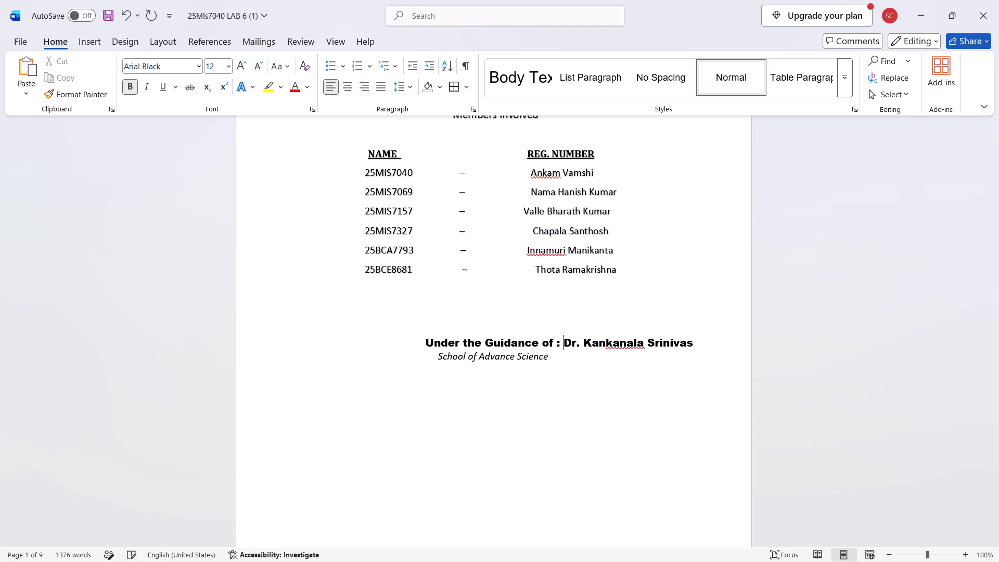
Reduce the leading spaces before "Under the Guidance of" so the line with the supervisor's name sits centred above the school line.
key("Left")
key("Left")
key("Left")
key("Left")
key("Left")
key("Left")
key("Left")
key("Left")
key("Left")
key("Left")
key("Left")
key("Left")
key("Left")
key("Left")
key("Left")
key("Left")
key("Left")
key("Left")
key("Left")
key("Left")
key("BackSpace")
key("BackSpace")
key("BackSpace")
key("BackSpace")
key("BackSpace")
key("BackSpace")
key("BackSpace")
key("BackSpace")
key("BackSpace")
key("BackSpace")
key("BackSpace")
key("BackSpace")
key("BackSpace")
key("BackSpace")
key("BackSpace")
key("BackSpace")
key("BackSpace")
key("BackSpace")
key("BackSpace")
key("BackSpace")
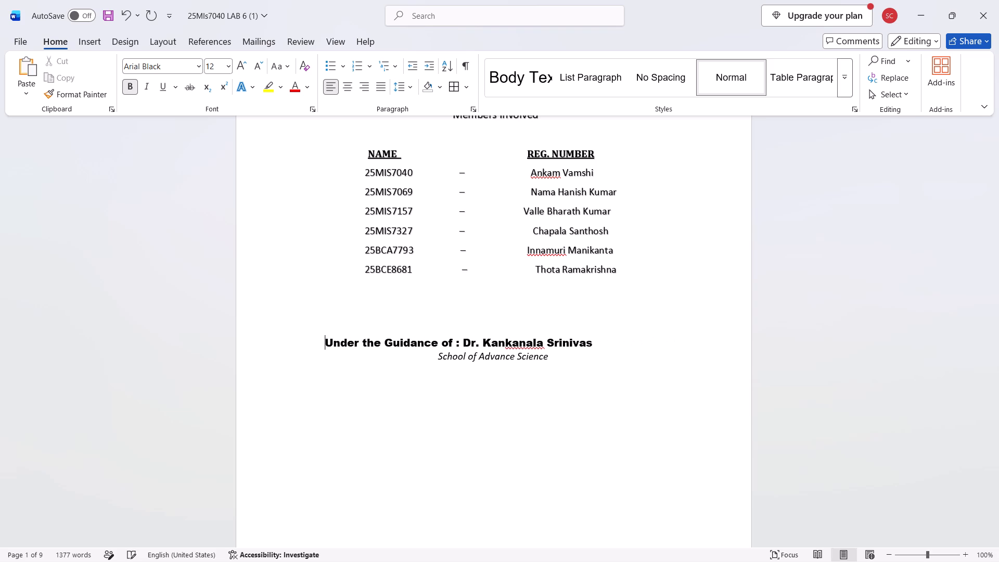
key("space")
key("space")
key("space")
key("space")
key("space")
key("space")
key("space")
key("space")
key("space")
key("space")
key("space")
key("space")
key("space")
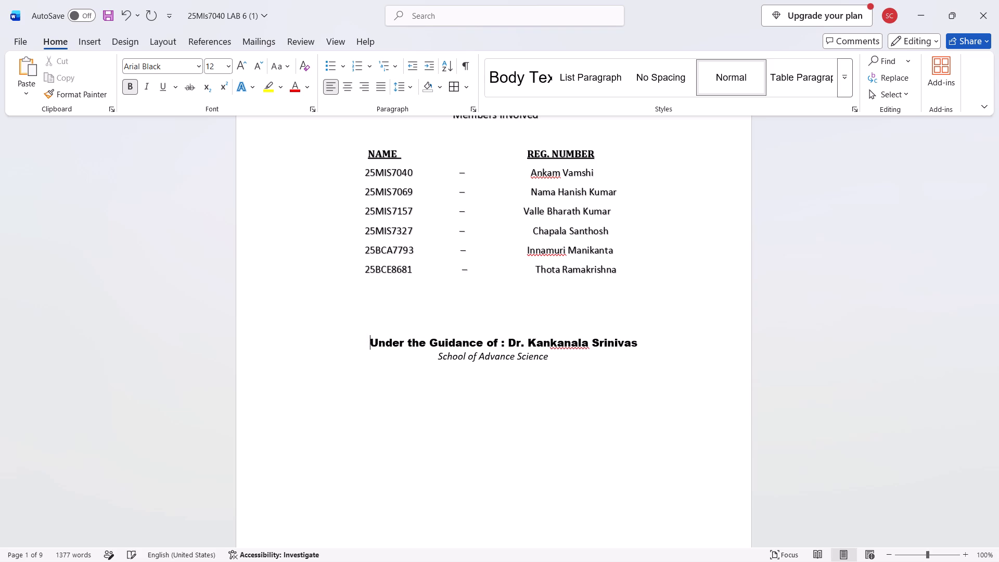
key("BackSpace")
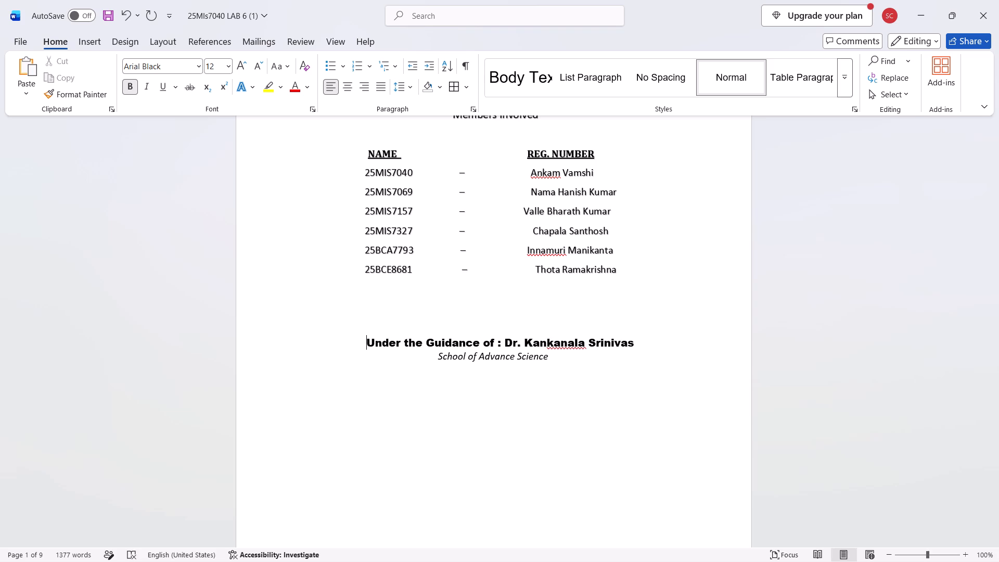
Insert two blank lines above the "Submitted by:" heading on the cover page.
scroll(569, 346, "up", 3)
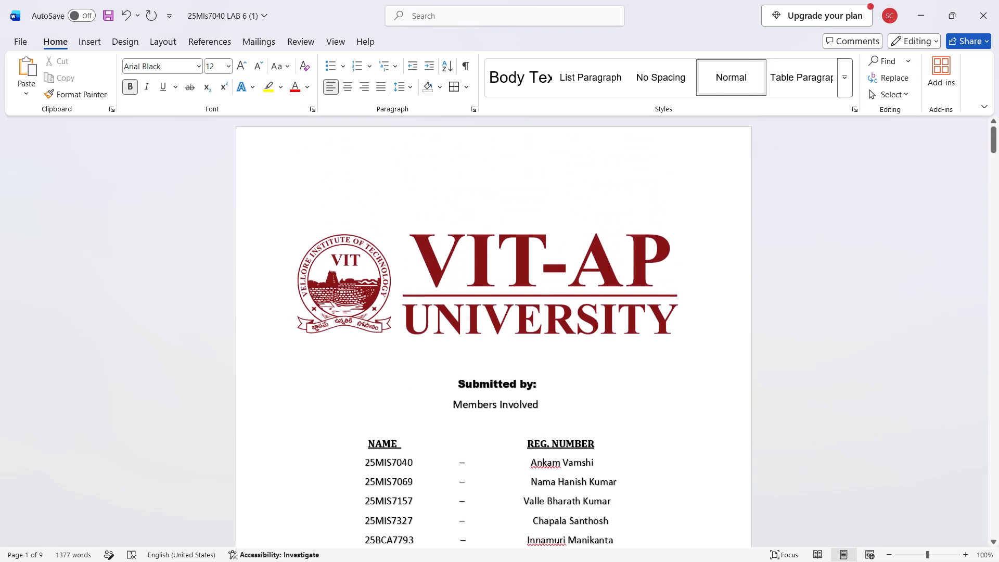
left_click(415, 375)
key("Return")
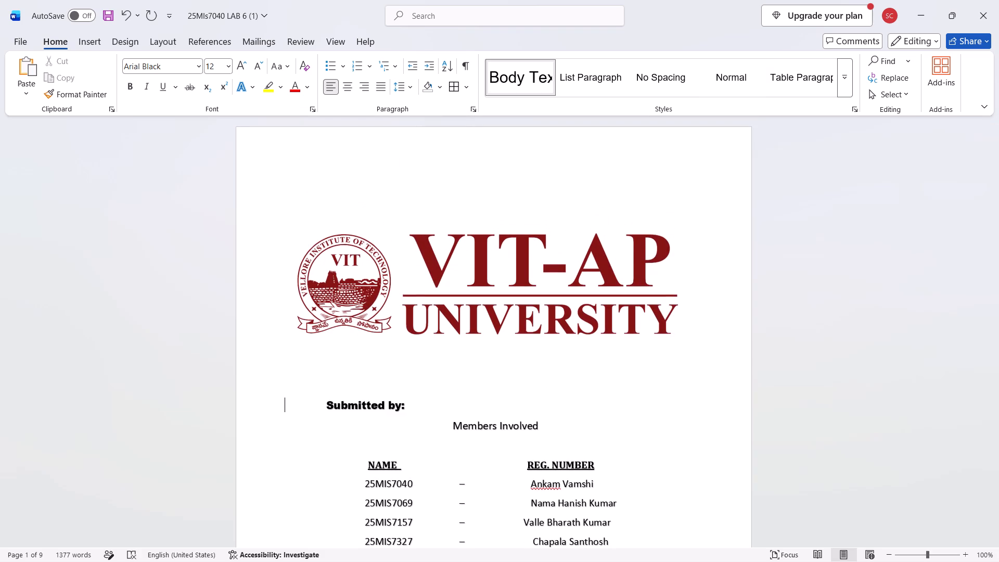
key("Return")
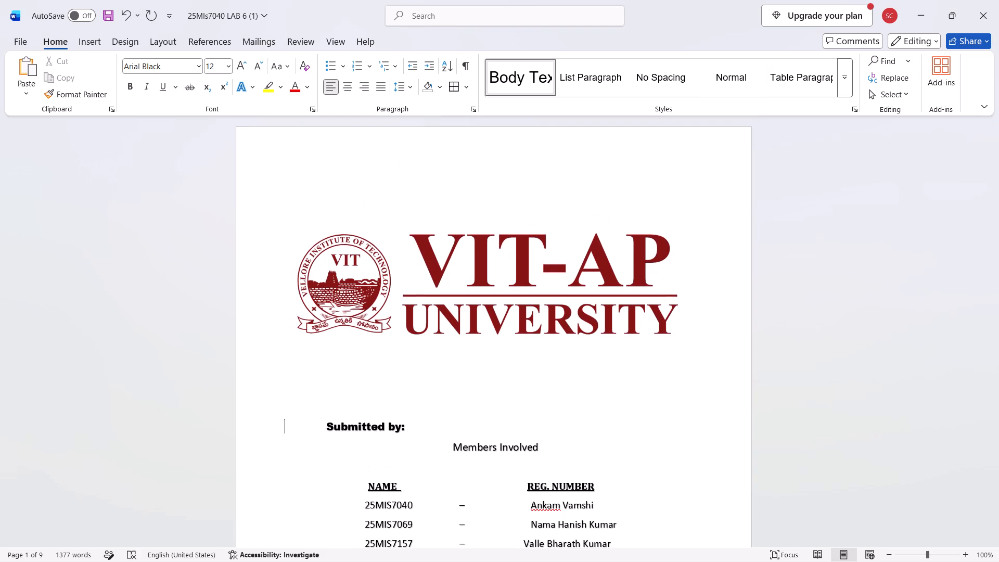
Indent "Submitted by:" with leading spaces so it sits centred above "Members Involved".
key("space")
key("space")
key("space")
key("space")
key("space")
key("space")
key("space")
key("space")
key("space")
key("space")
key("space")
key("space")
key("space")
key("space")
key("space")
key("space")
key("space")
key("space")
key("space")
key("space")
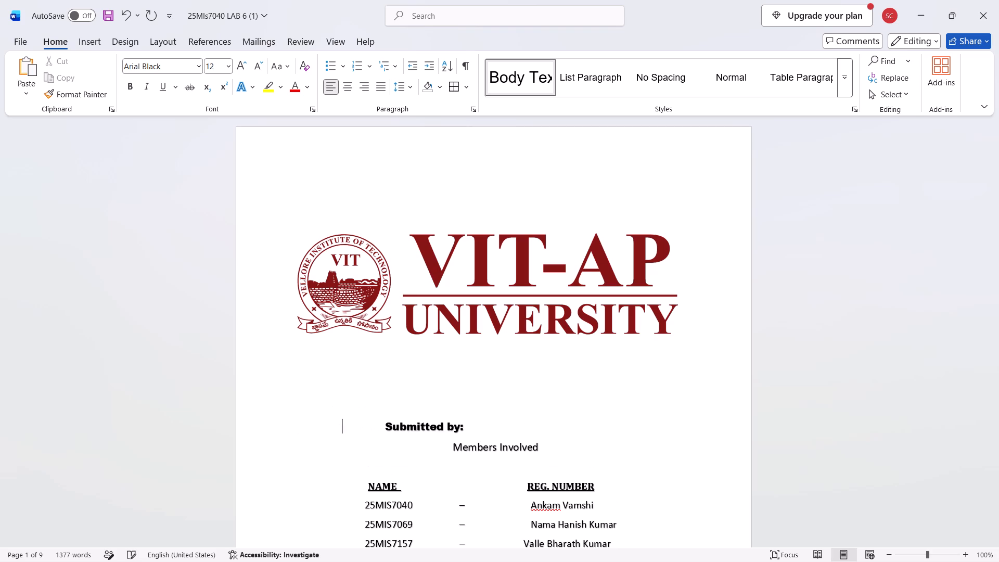
key("BackSpace")
key("BackSpace")
key("BackSpace")
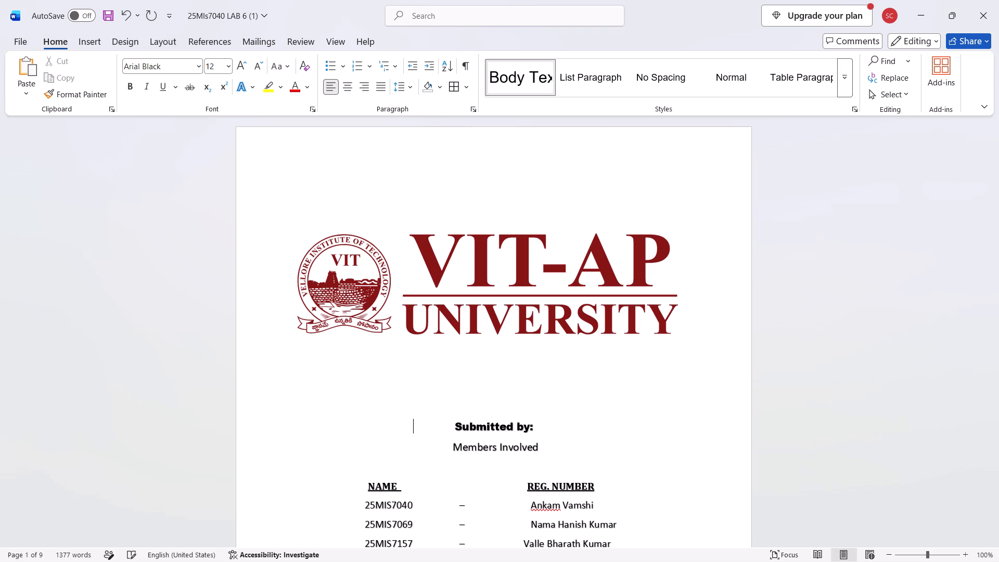
key("BackSpace")
key("BackSpace")
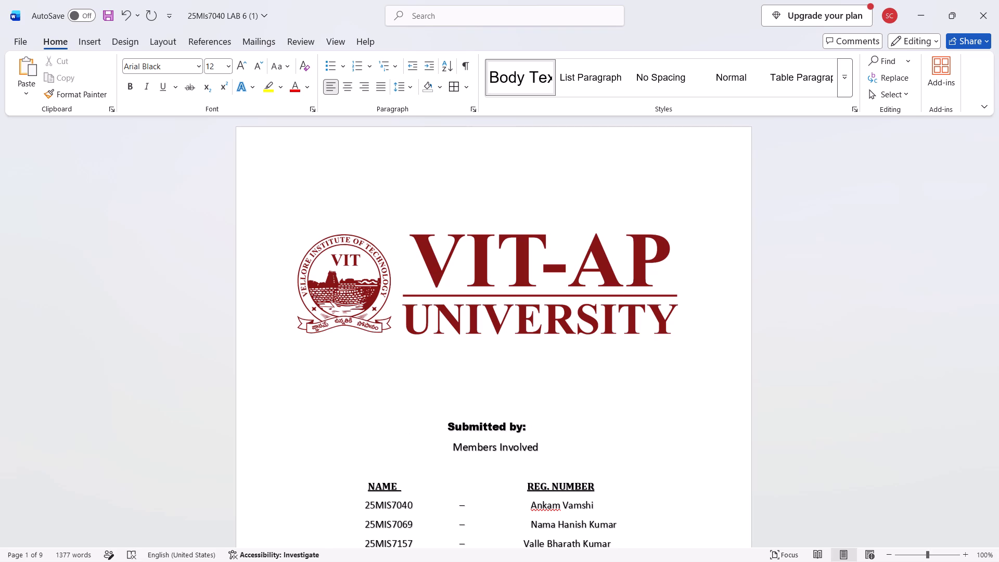
Insert two more blank lines between the university logo and the "Submitted by:" heading.
scroll(415, 375, "right", 2)
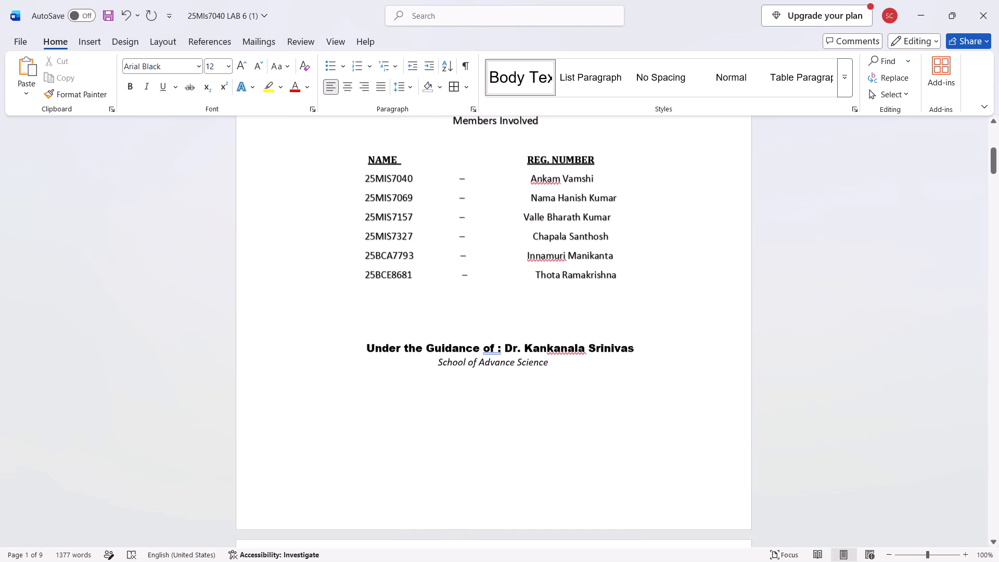
scroll(415, 375, "right", 2)
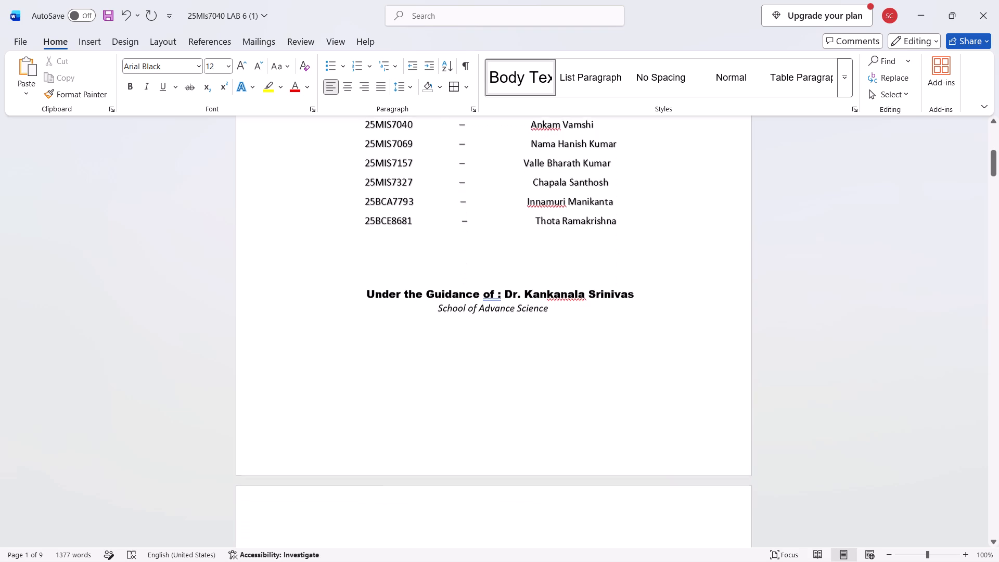
scroll(415, 375, "right", 1)
left_click(406, 370)
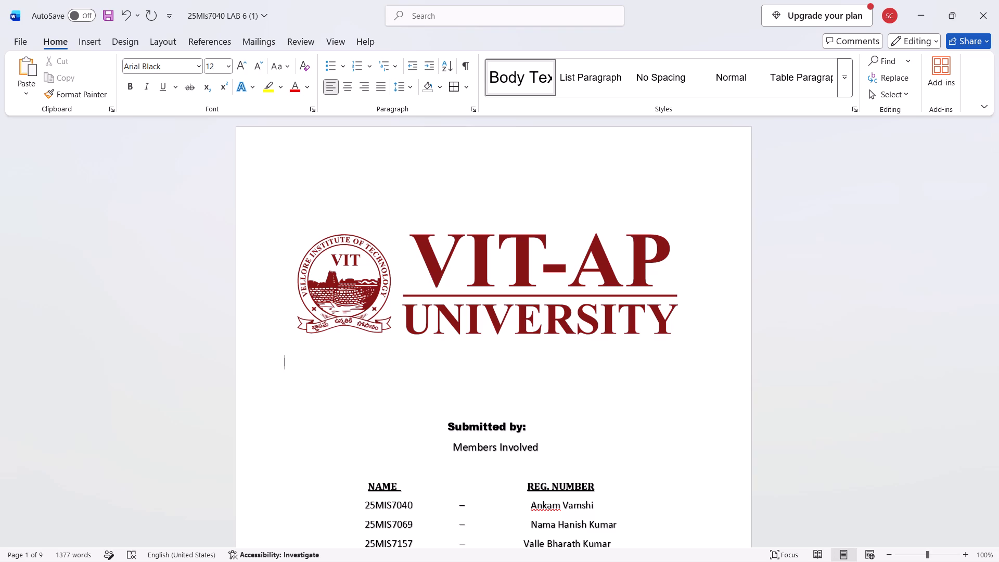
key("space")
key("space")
key("Return")
key("Return")
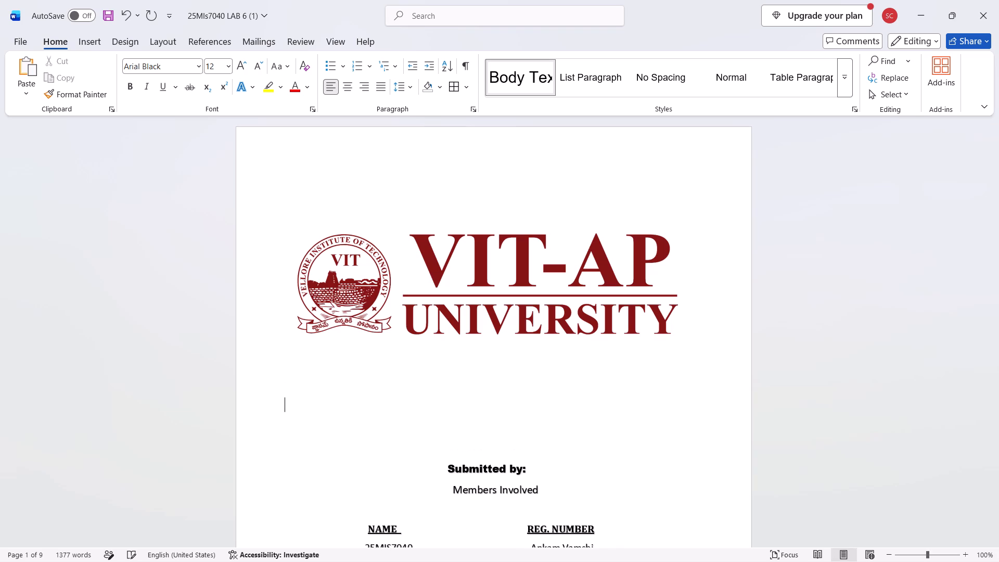
Begin an indented title line beneath the university logo with the word "BIRD" in capitals.
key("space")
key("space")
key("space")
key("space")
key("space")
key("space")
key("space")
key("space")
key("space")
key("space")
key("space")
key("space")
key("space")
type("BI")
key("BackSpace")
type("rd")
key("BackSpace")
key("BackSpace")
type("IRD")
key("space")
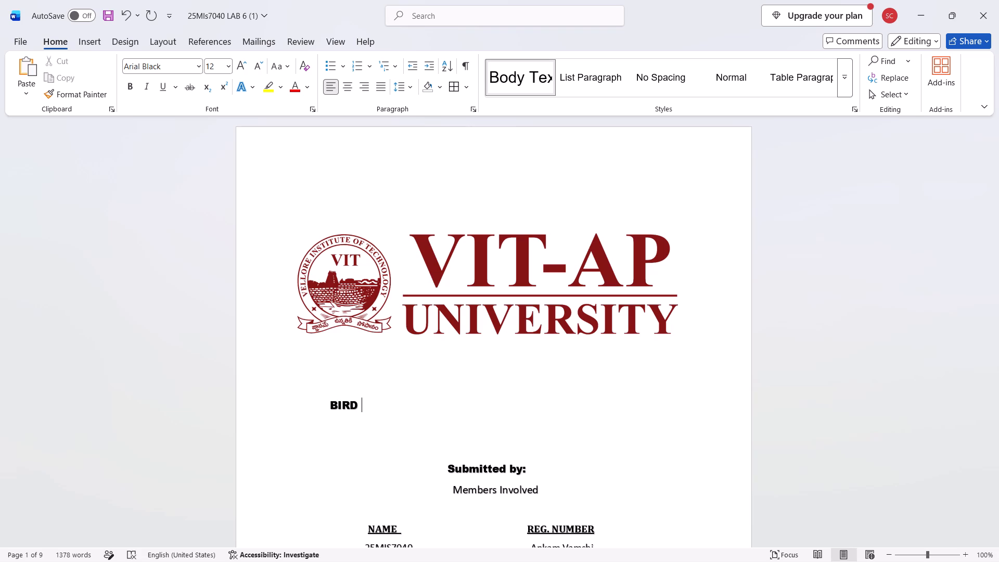
Complete the cover page title after "BIRD" so it reads "BIRD – SAVER SMART POWER LINE".
key("shift+underscore")
key("shift+BackSpace")
type("-")
key("space")
type("SA")
type("VER SMAR")
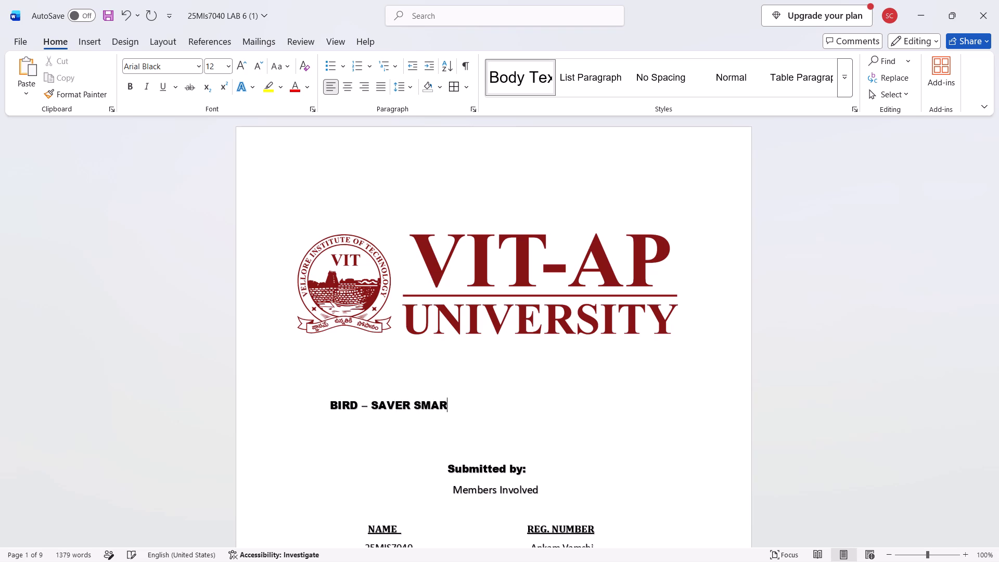
type("T")
key("space")
type("POWER LINE")
Indent the "BIRD – SAVER SMART POWER LINE" title with leading spaces so it sits roughly centred beneath the university logo.
key("Left")
key("Left")
key("Left")
key("Left")
key("Left")
key("Left")
key("Left")
key("Left")
key("Left")
key("Left")
key("Left")
key("Left")
key("Left")
key("Left")
key("Left")
key("Left")
key("Left")
key("Left")
key("Left")
key("Left")
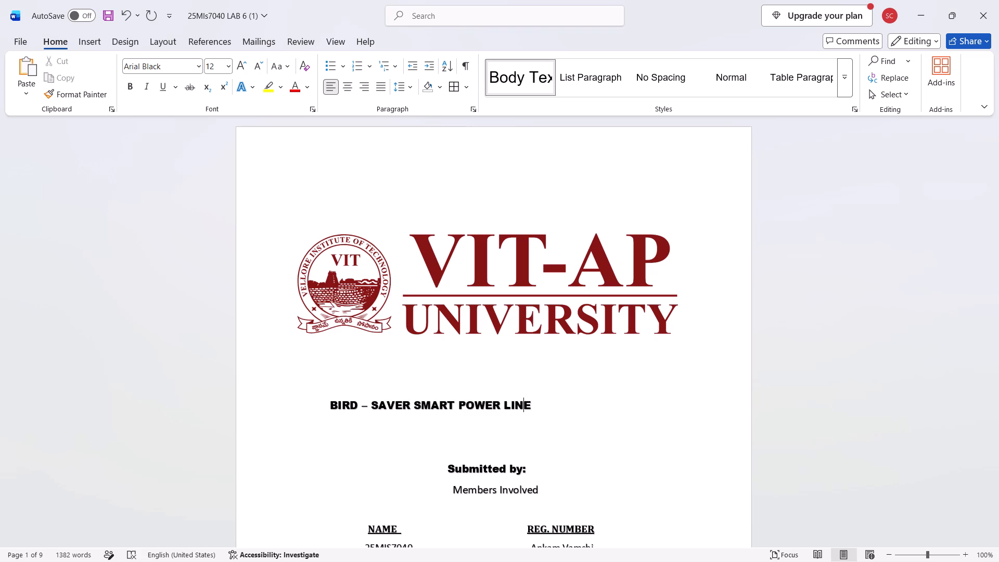
key("Left")
key("Left")
key("space")
key("space")
key("space")
key("space")
key("space")
key("space")
key("space")
key("space")
key("space")
key("space")
key("space")
key("space")
key("space")
key("space")
key("space")
key("space")
key("space")
key("space")
key("space")
key("space")
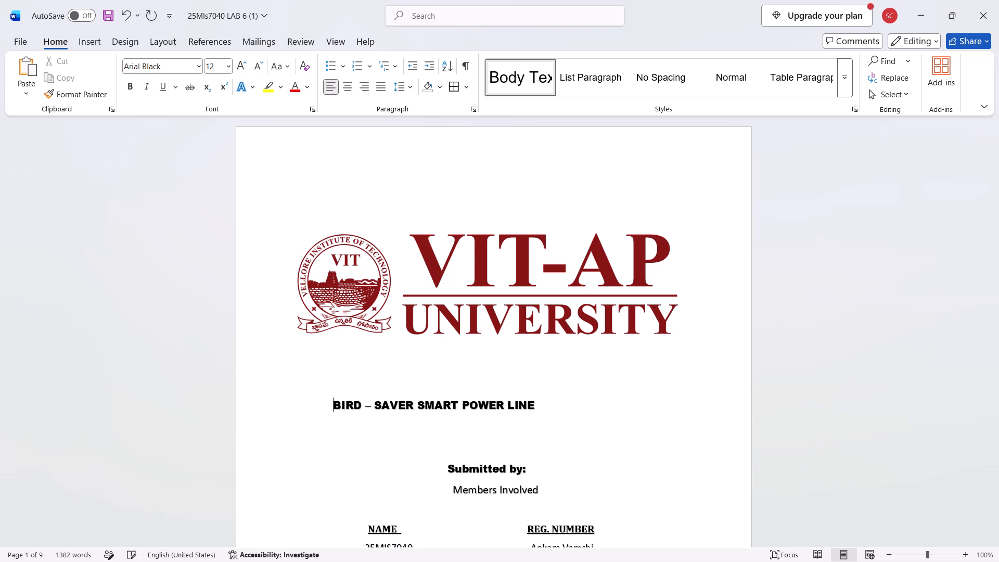
key("space")
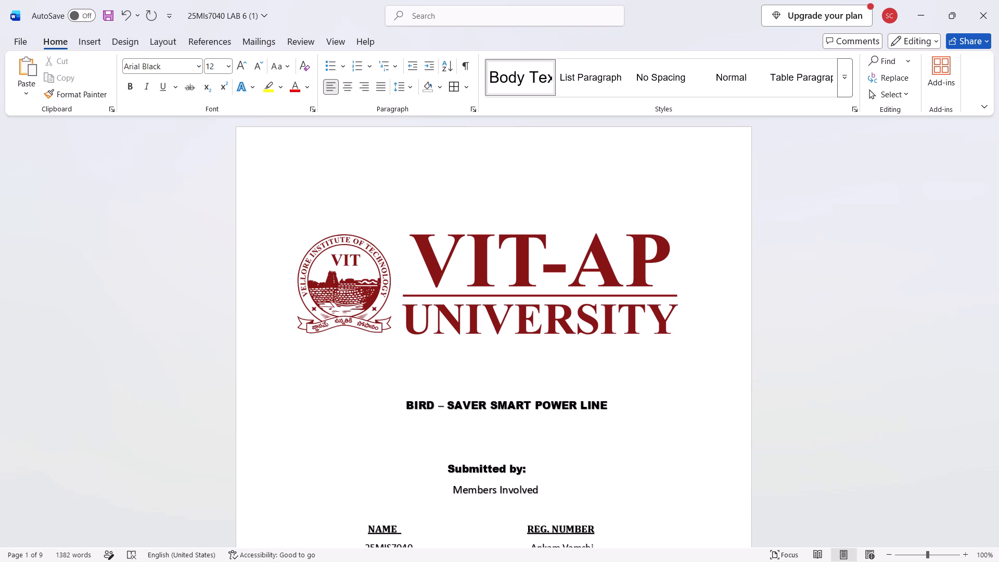
Remove the surplus blank lines above the "2. Abstract" heading so it starts near the top of page 2.
scroll(406, 370, "down", 2)
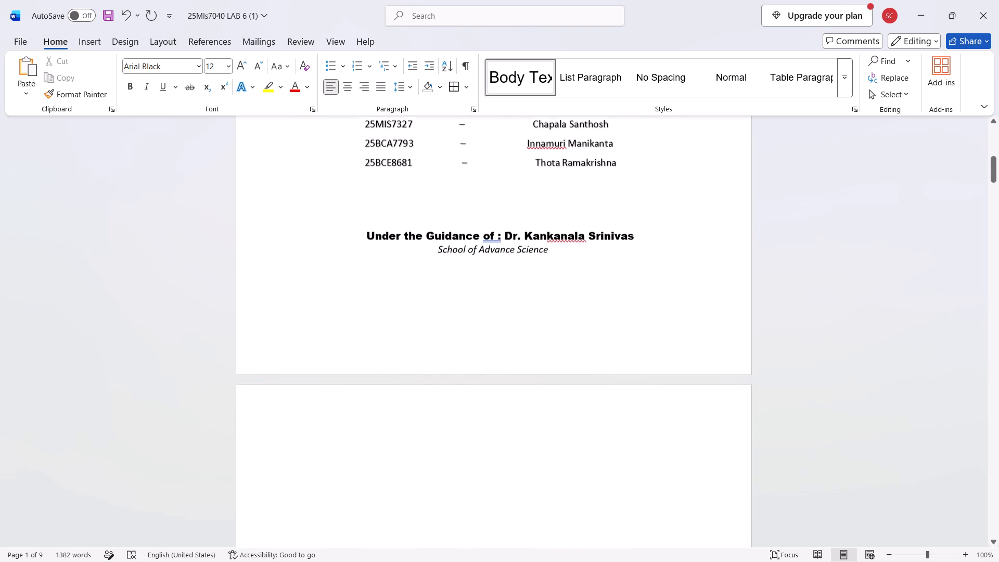
scroll(406, 370, "down", 2)
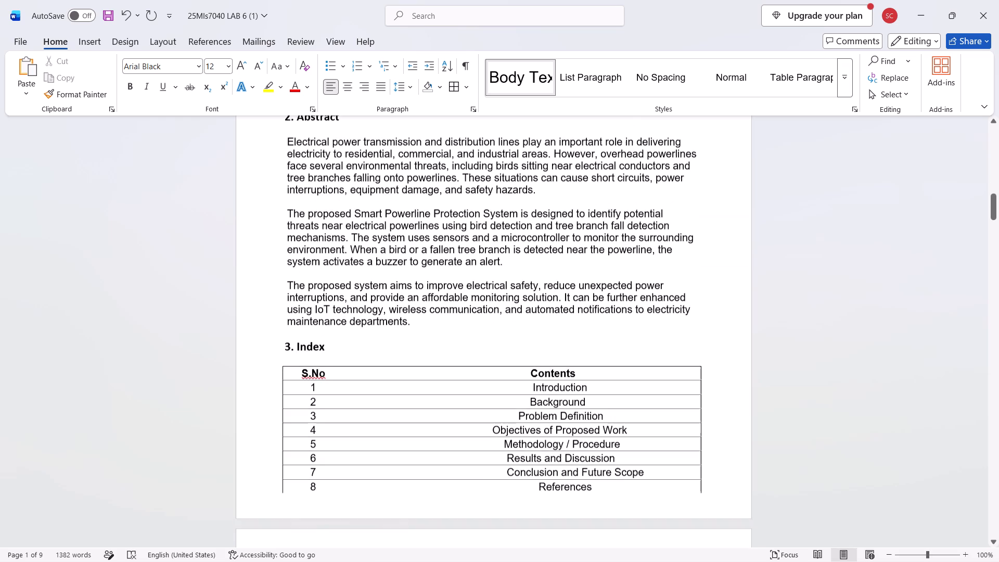
scroll(327, 262, "up", 1)
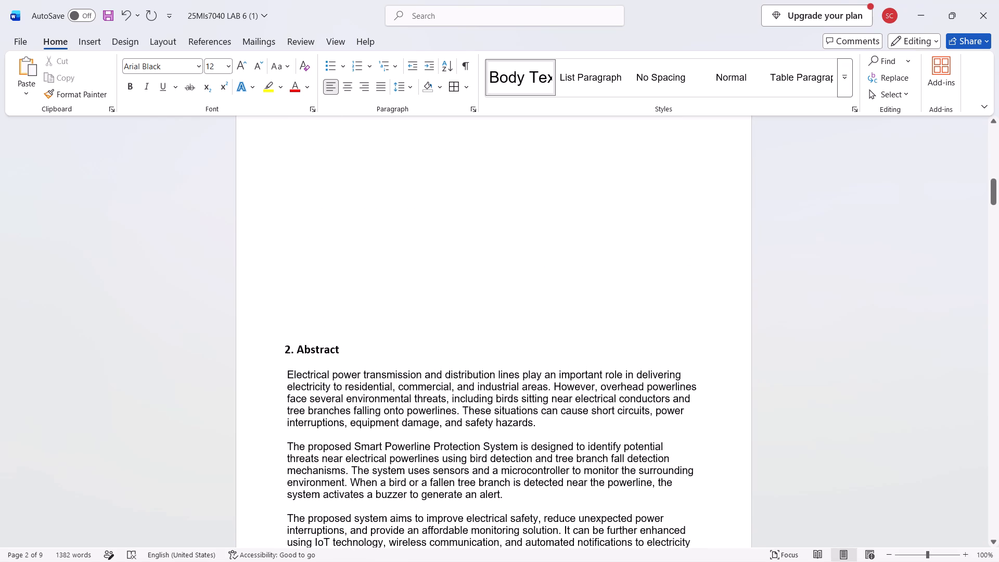
left_click(277, 349)
key("BackSpace")
key("BackSpace")
key("BackSpace")
key("BackSpace")
key("BackSpace")
key("BackSpace")
key("BackSpace")
key("BackSpace")
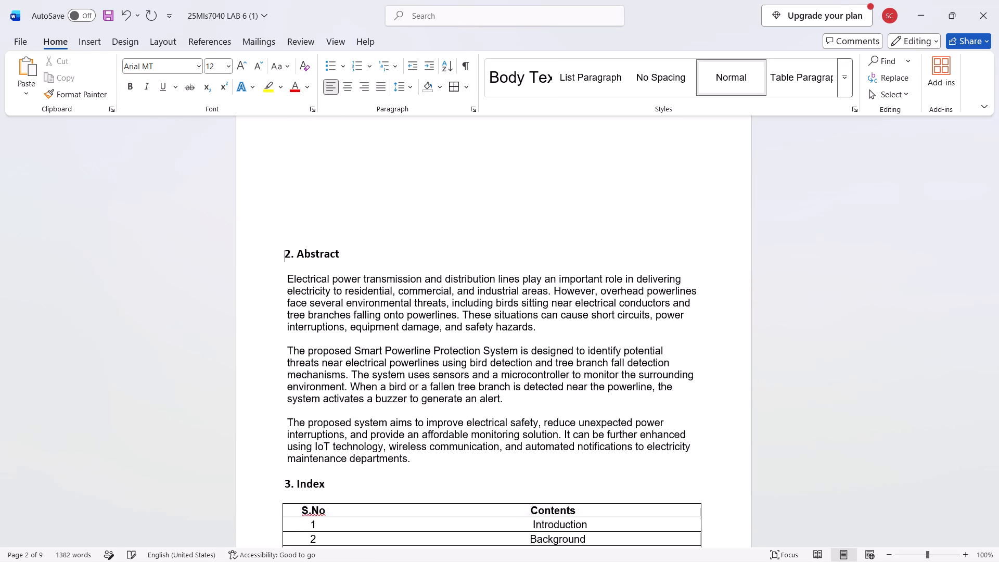
key("BackSpace")
key("BackSpace")
key("BackSpace")
key("BackSpace")
key("BackSpace")
scroll(277, 349, "up", 1)
key("BackSpace")
key("BackSpace")
key("BackSpace")
key("BackSpace")
key("BackSpace")
key("BackSpace")
key("BackSpace")
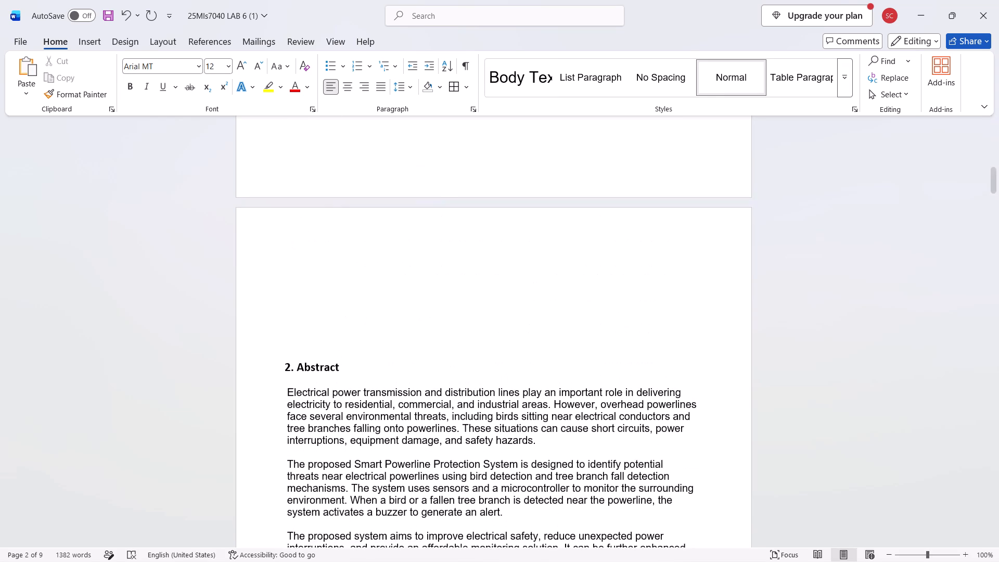
scroll(277, 349, "up", 1)
key("BackSpace")
key("BackSpace")
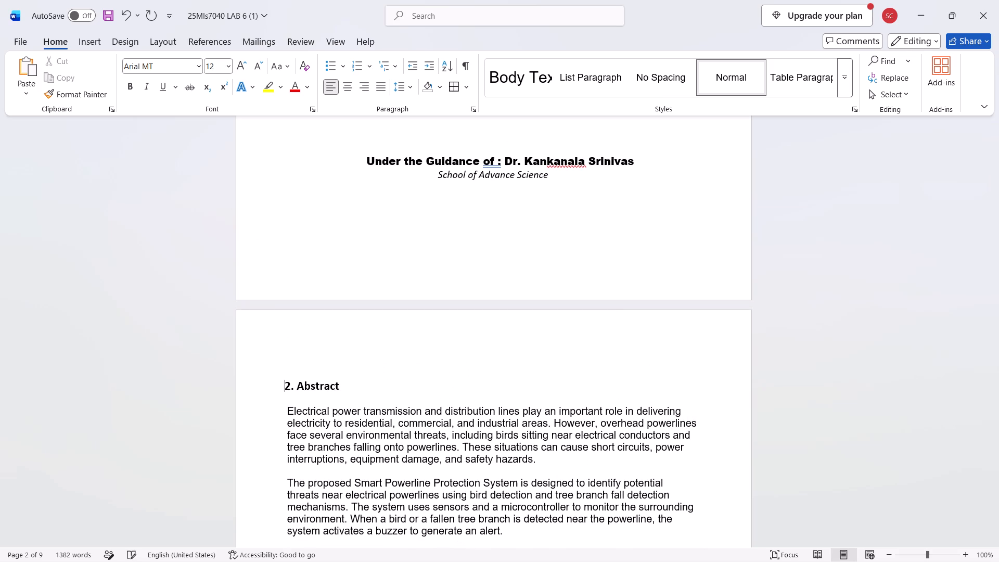
key("BackSpace")
key("BackSpace")
key("Return")
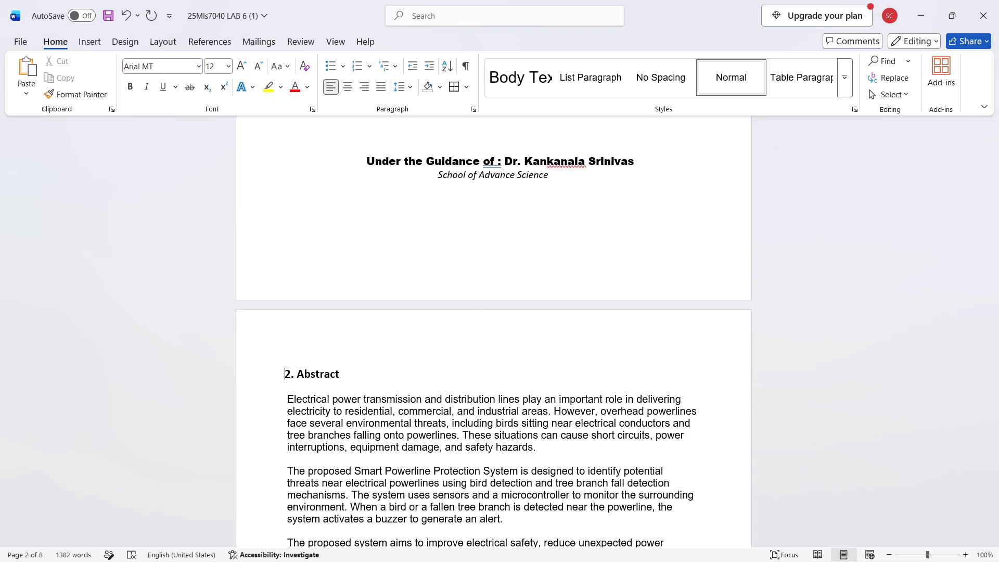
Review the layout of the cover page and the sections from Abstract through Background.
scroll(277, 349, "up", 1)
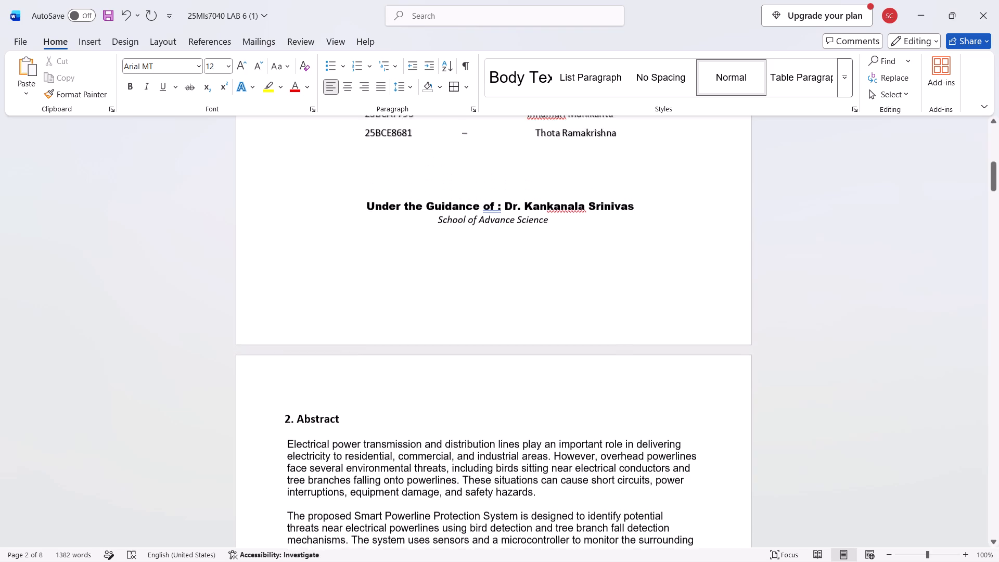
scroll(277, 349, "up", 2)
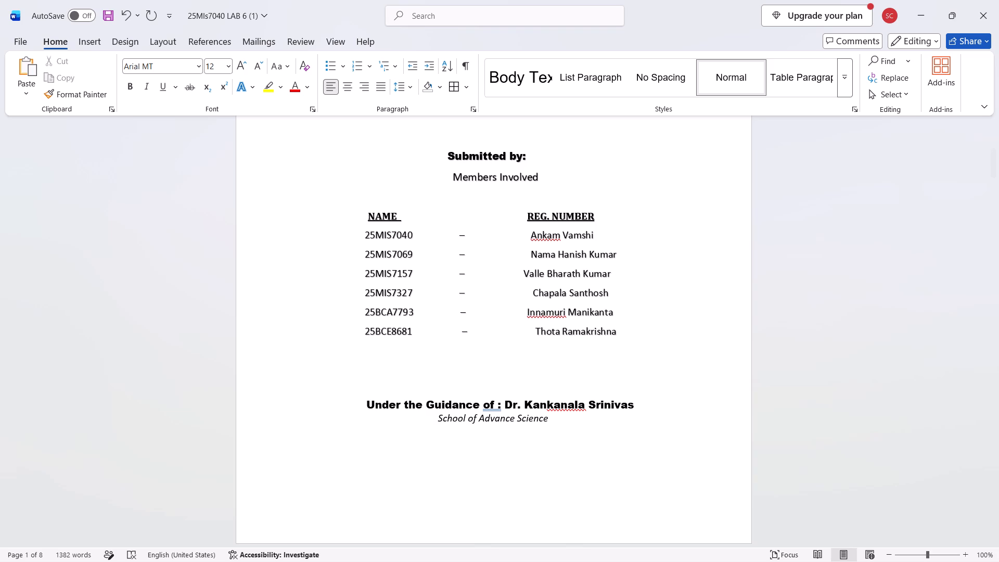
scroll(277, 349, "up", 1)
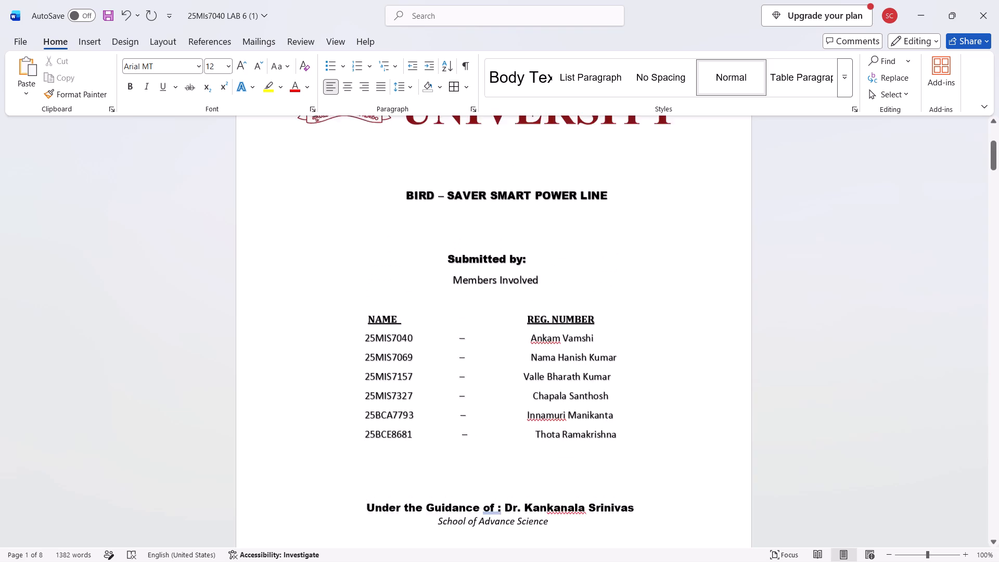
scroll(277, 349, "up", 3)
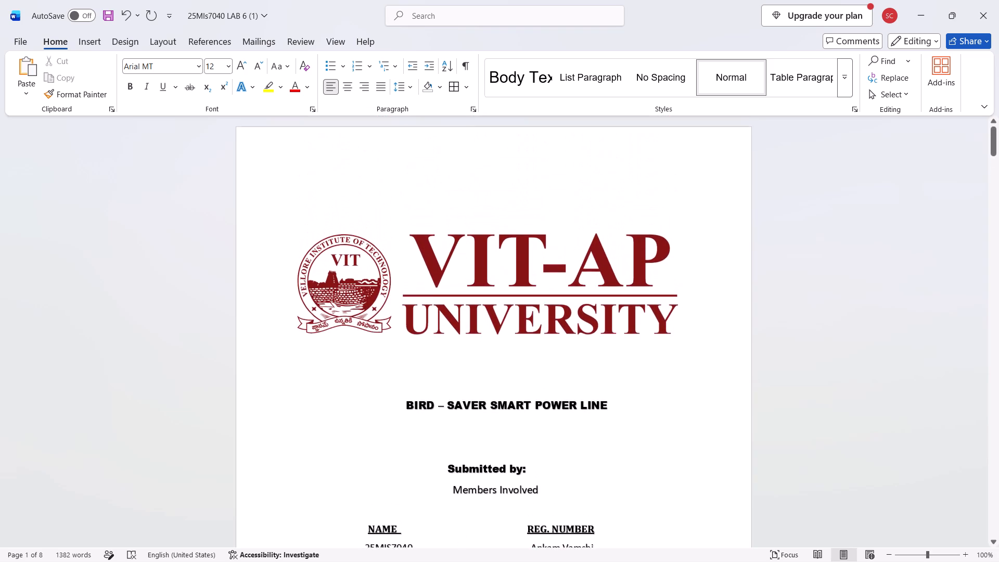
scroll(277, 349, "down", 4)
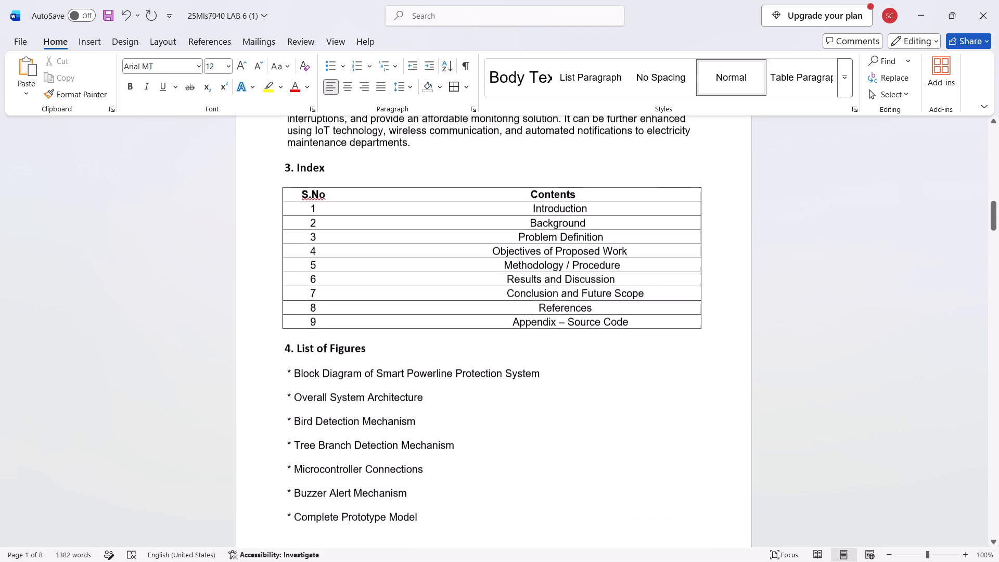
scroll(277, 349, "down", 1)
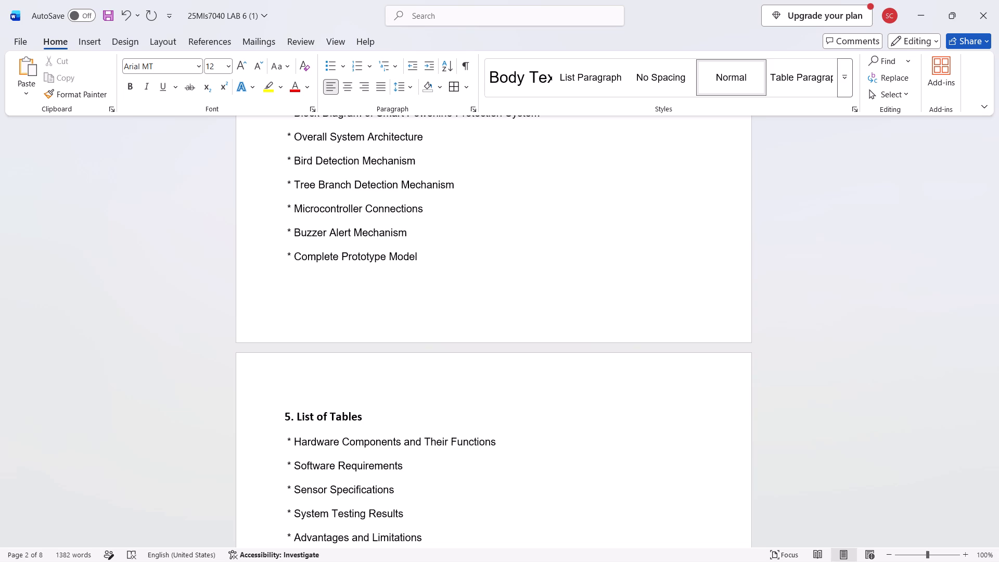
scroll(277, 349, "down", 2)
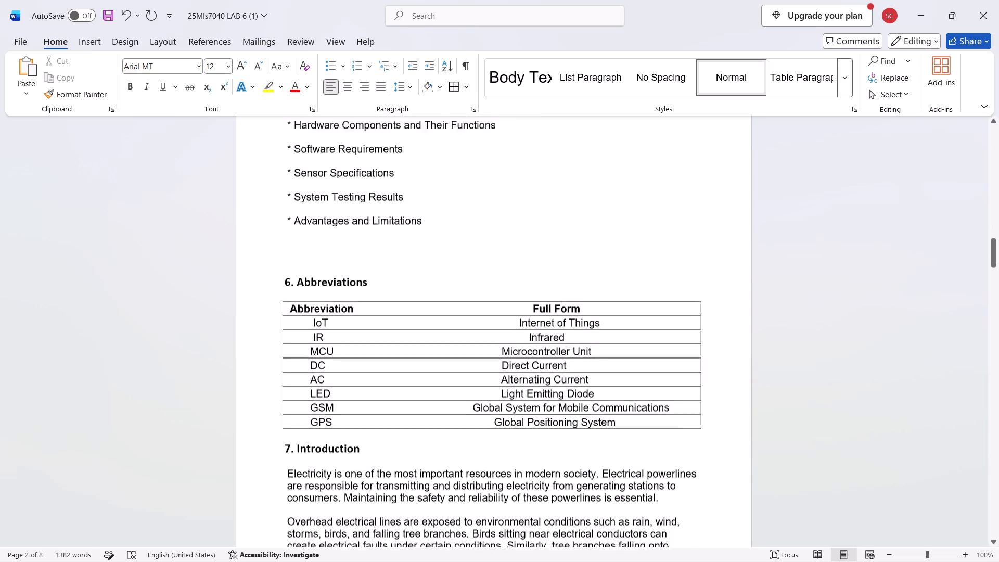
scroll(277, 349, "up", 3)
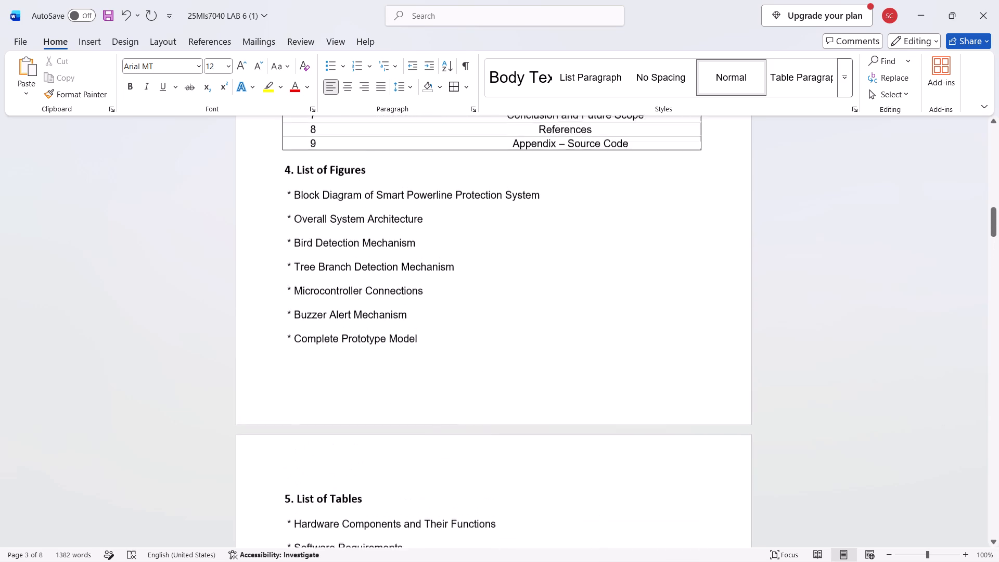
scroll(277, 349, "up", 2)
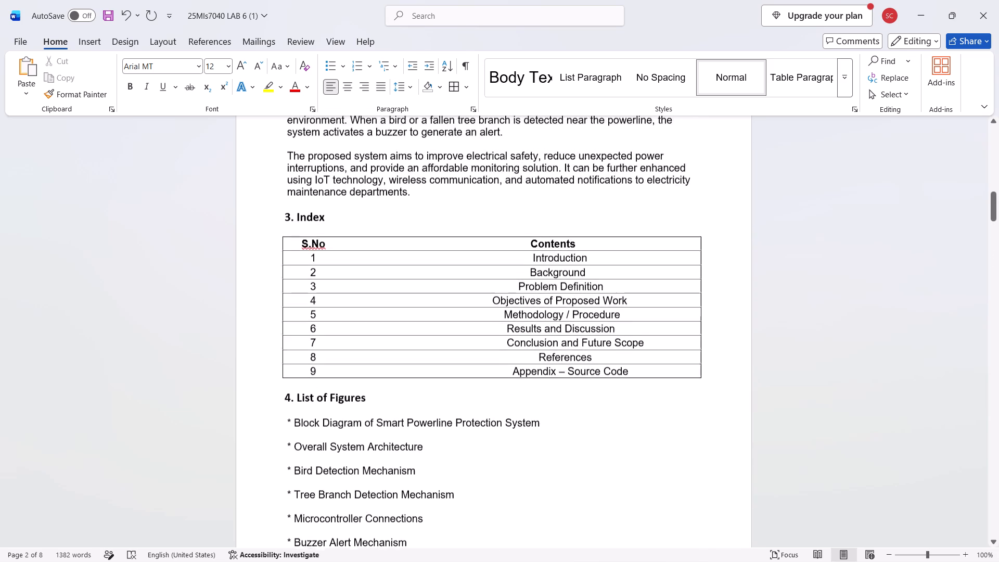
scroll(277, 349, "up", 1)
scroll(277, 349, "down", 1)
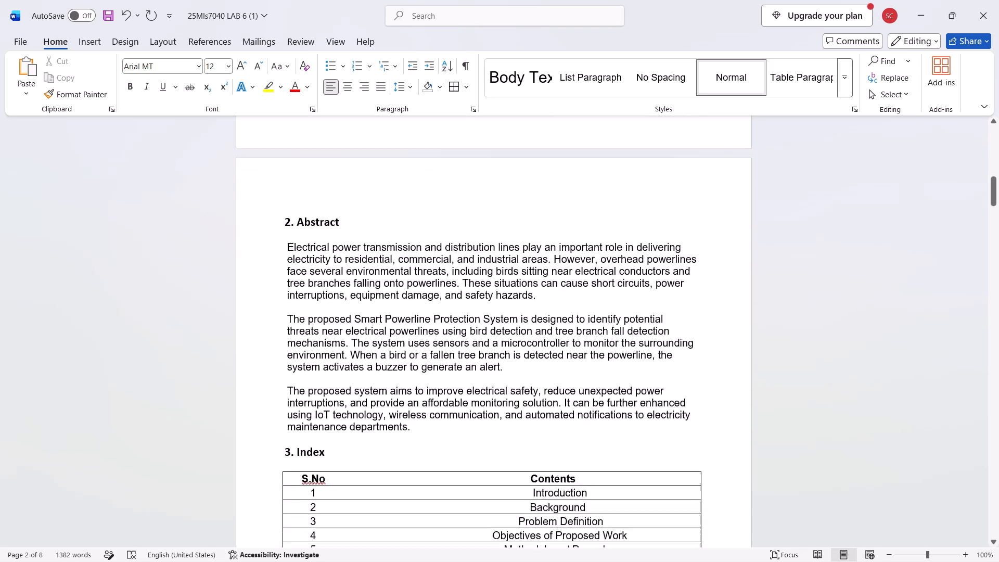
scroll(277, 349, "down", 4)
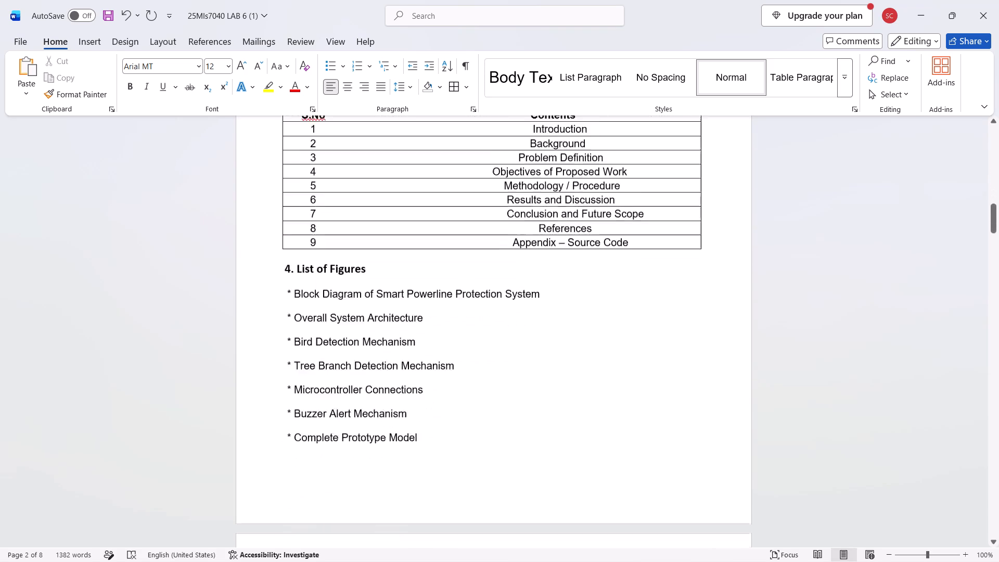
scroll(277, 349, "down", 2)
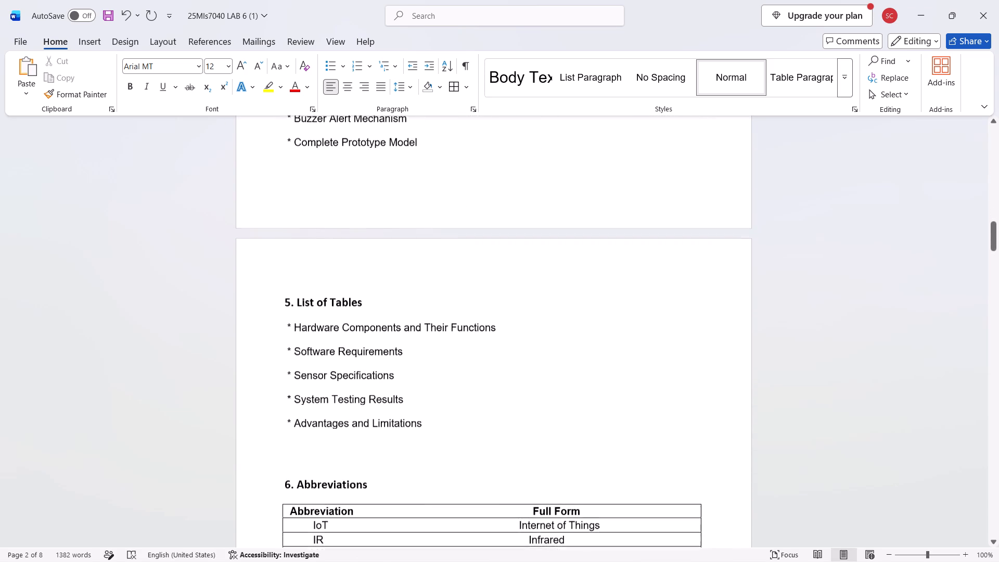
scroll(277, 349, "down", 3)
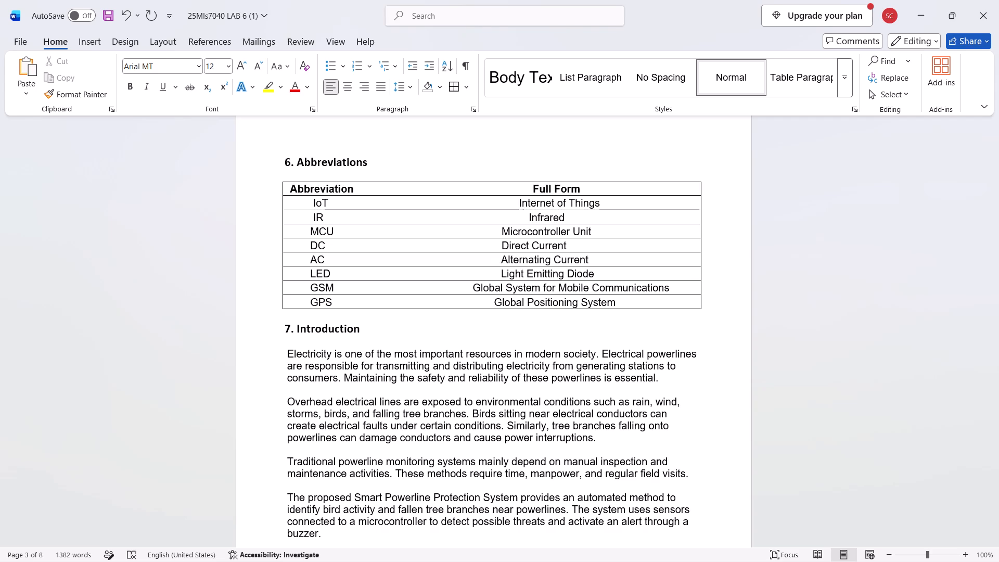
scroll(277, 349, "up", 2)
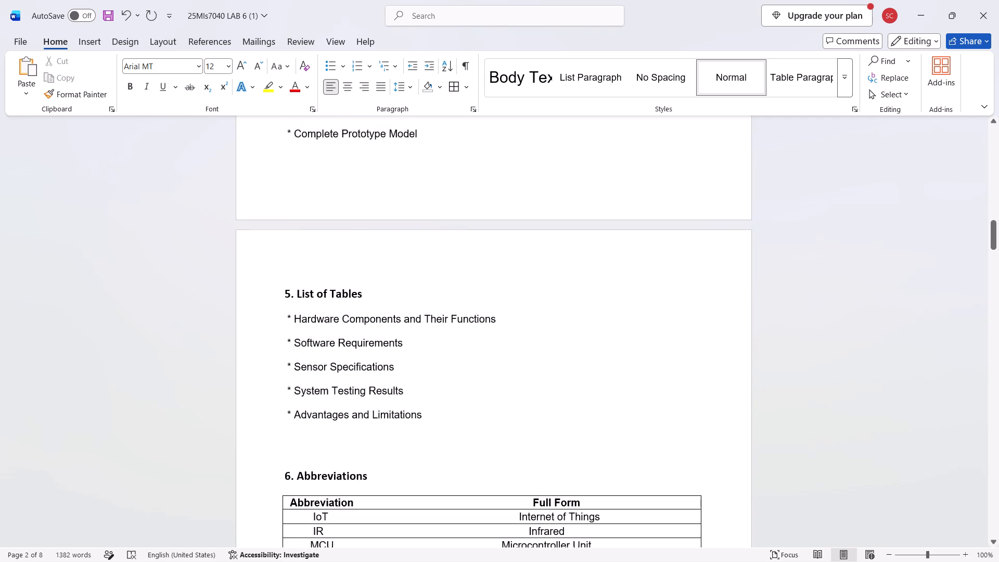
scroll(277, 349, "up", 1)
scroll(277, 349, "right", 1)
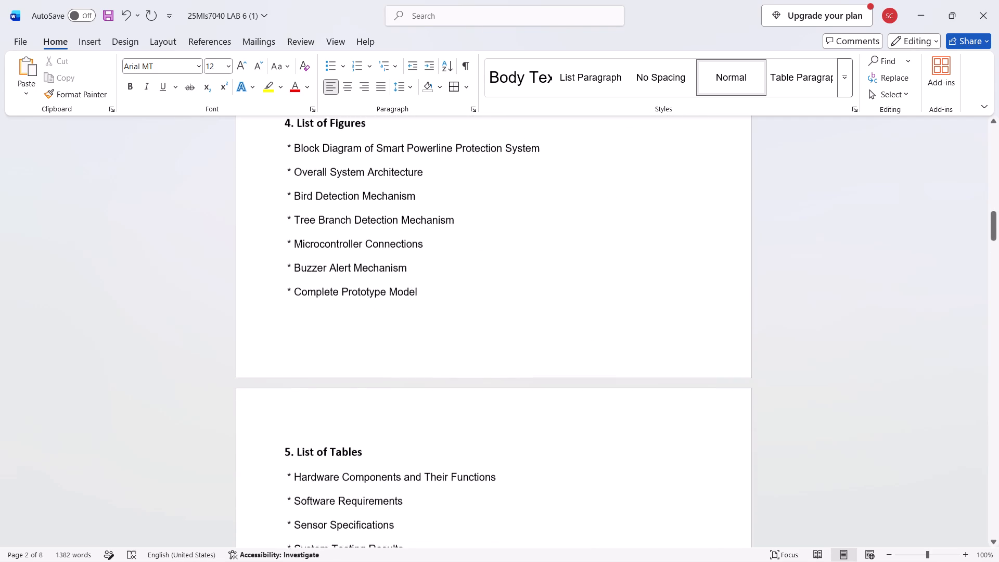
scroll(277, 349, "right", 1)
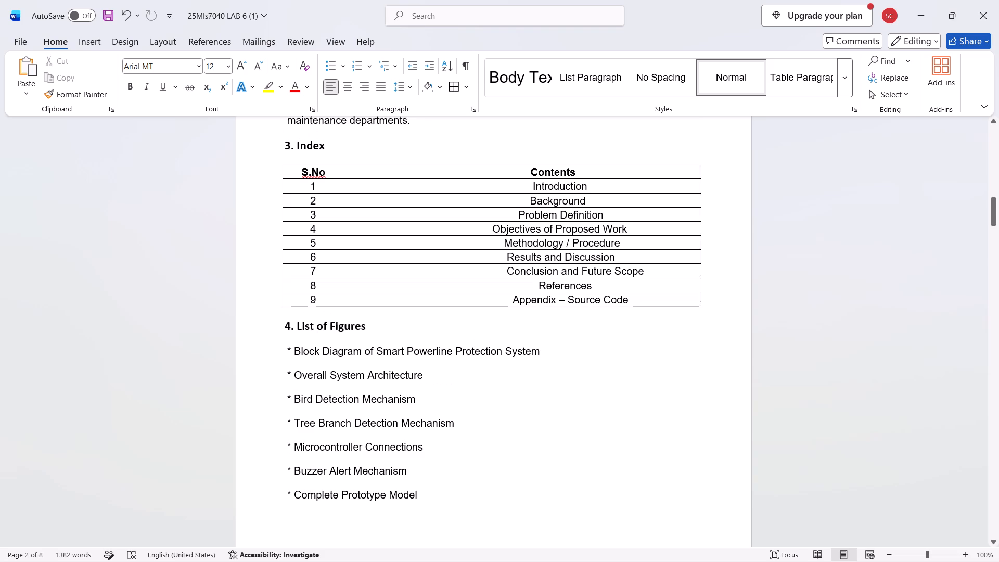
scroll(277, 349, "up", 1)
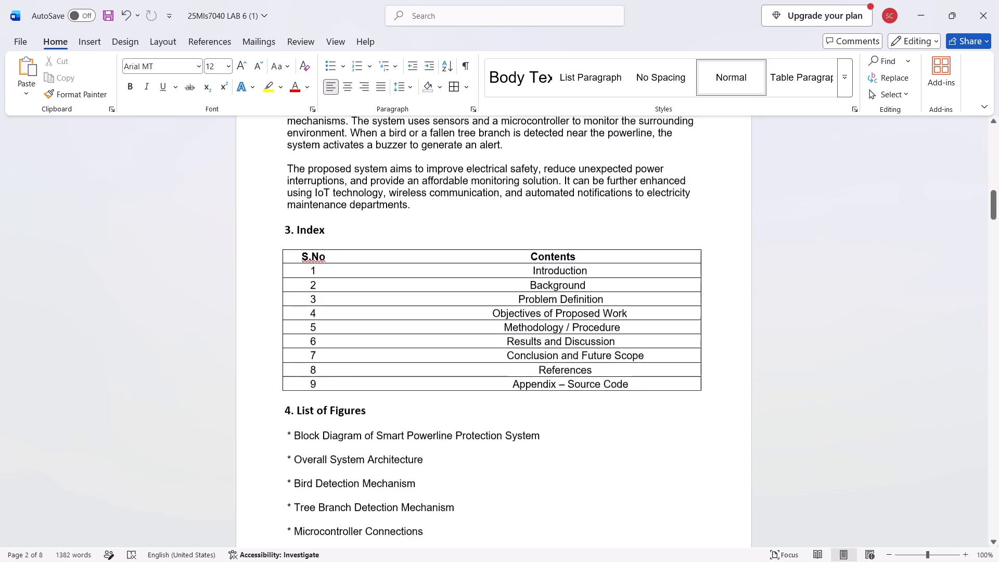
scroll(277, 349, "up", 2)
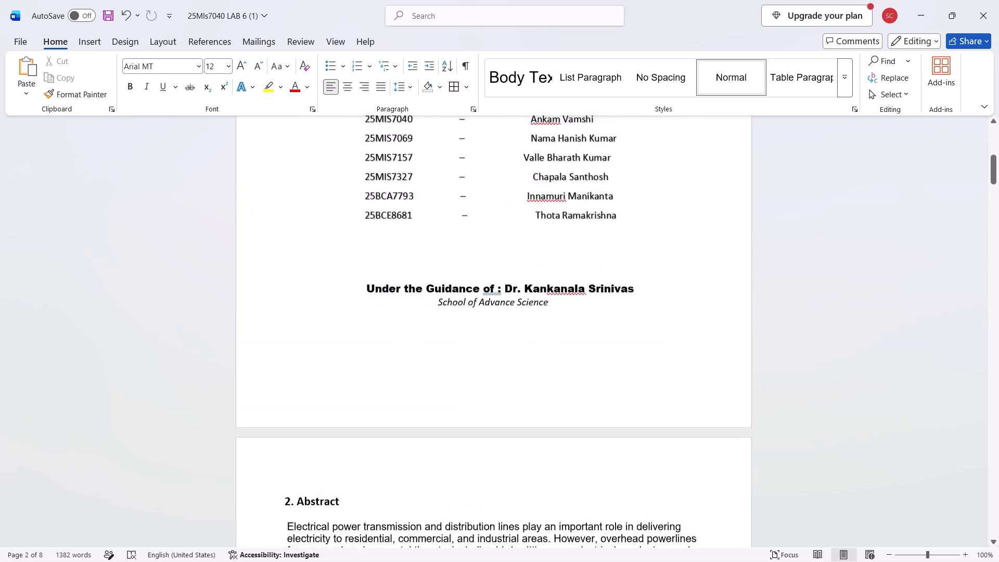
scroll(277, 349, "down", 2)
scroll(277, 349, "right", 2)
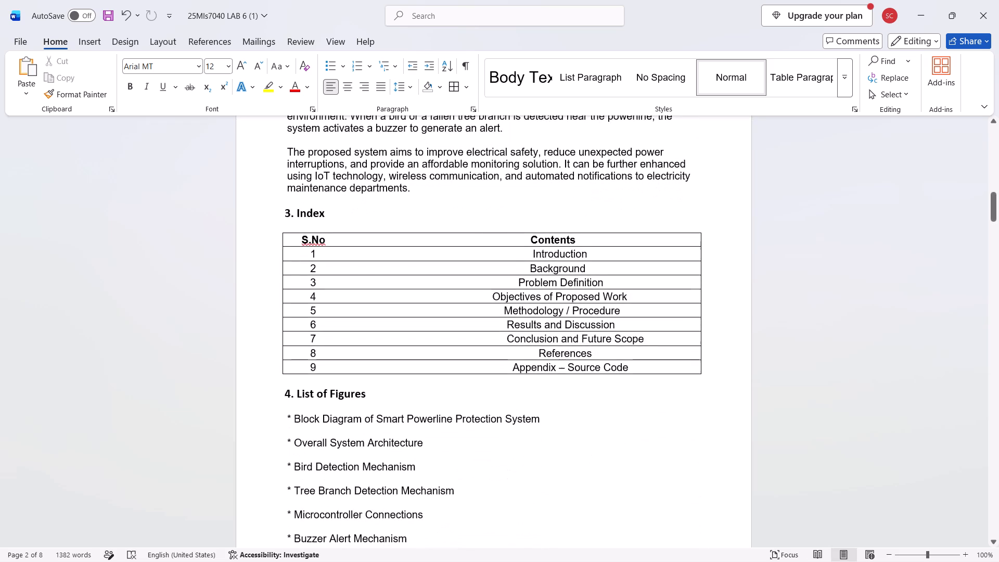
scroll(277, 349, "right", 1)
scroll(277, 349, "up", 1)
scroll(277, 349, "down", 2)
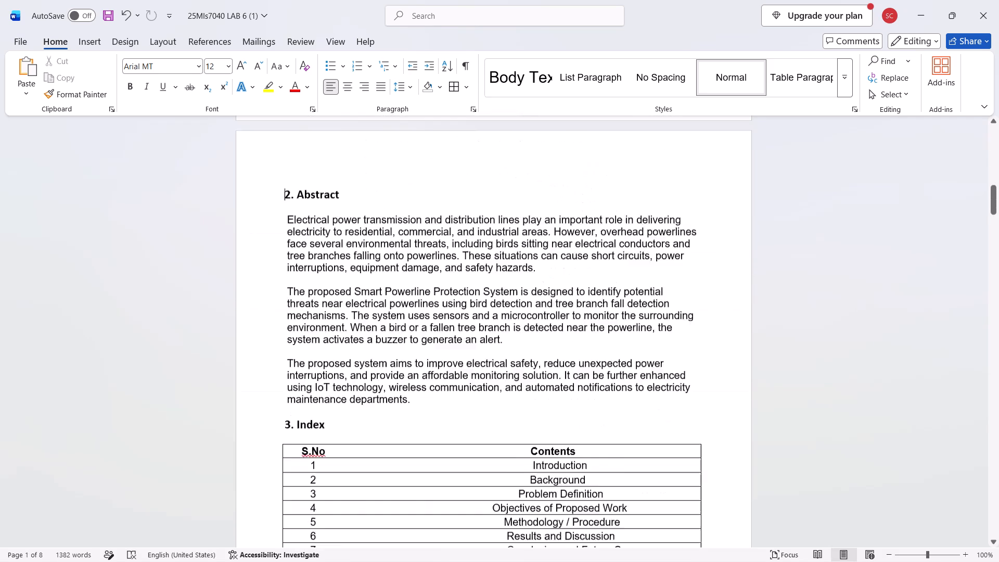
scroll(277, 349, "down", 1)
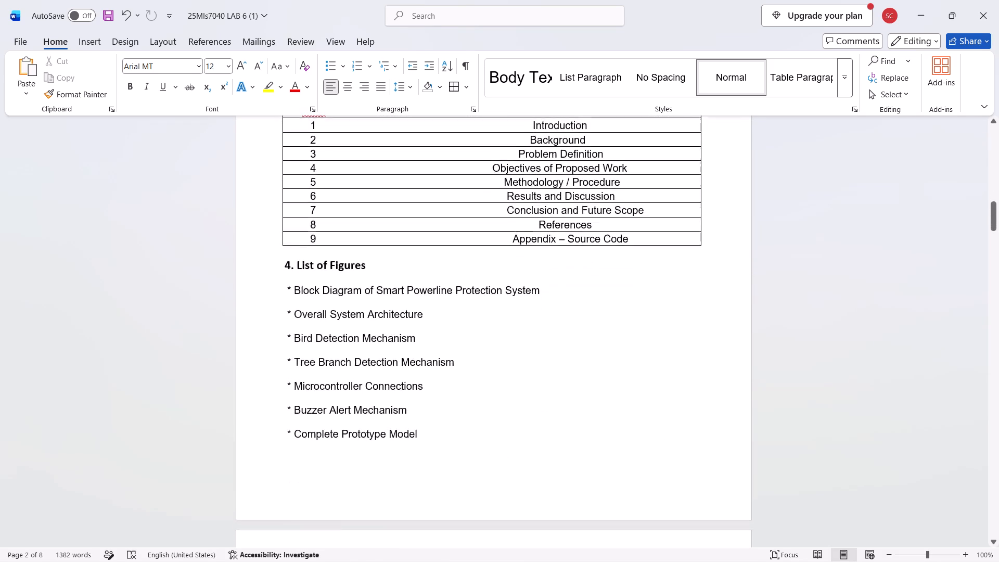
scroll(277, 349, "down", 2)
scroll(277, 349, "up", 1)
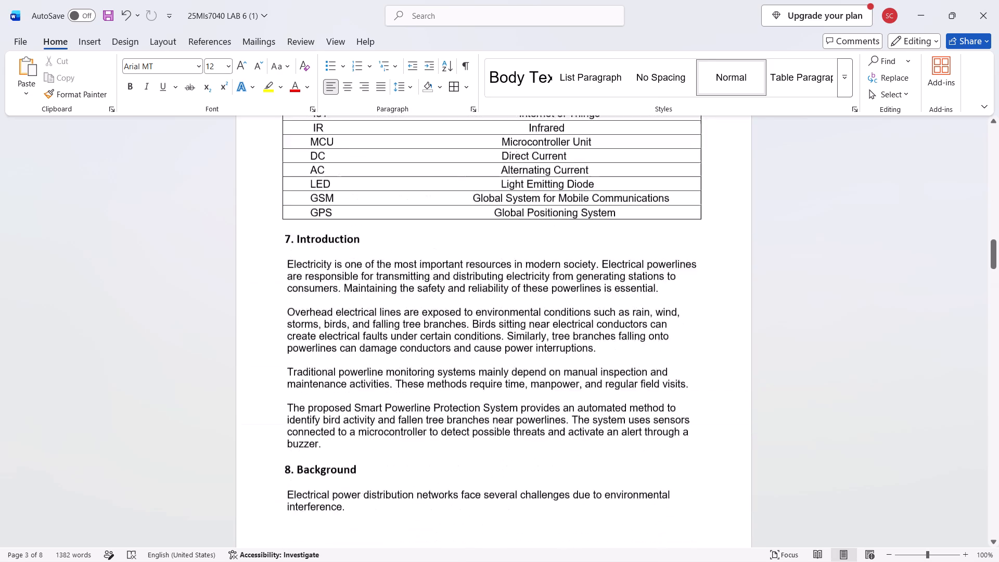
Add a period after "S.No" in the header row of the Index table so it reads "S.No.".
scroll(277, 349, "up", 2)
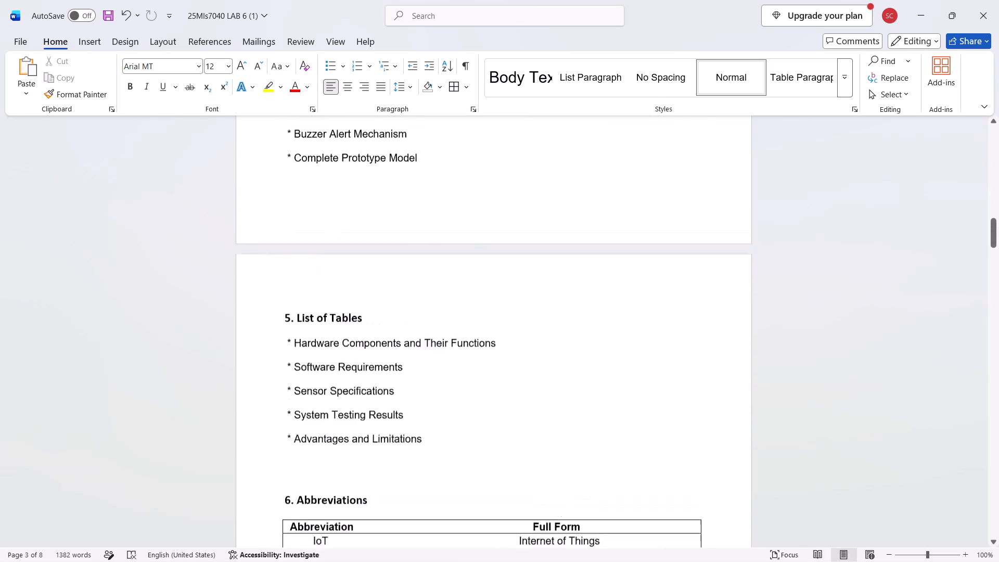
scroll(277, 349, "up", 1)
scroll(277, 349, "down", 1)
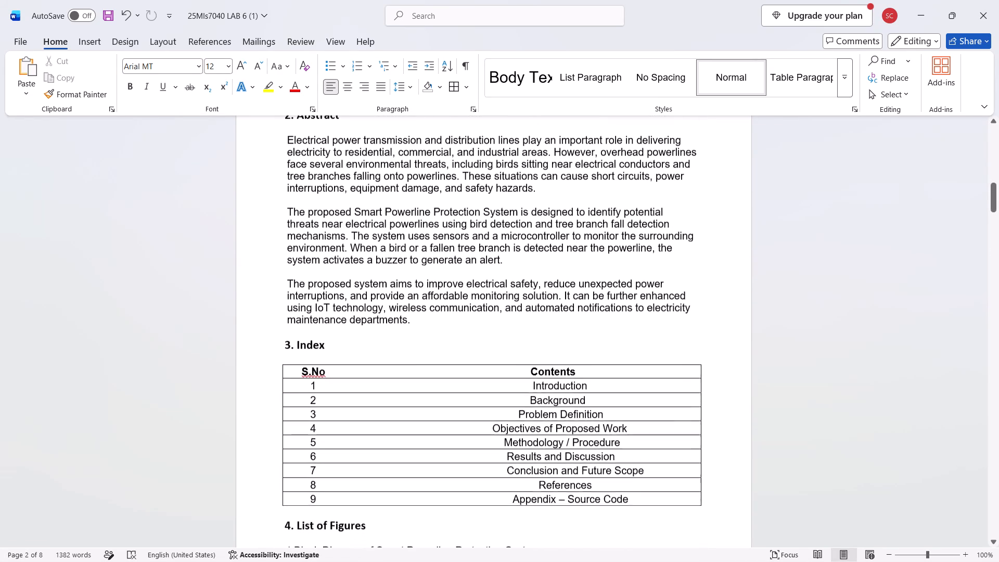
left_click(329, 370)
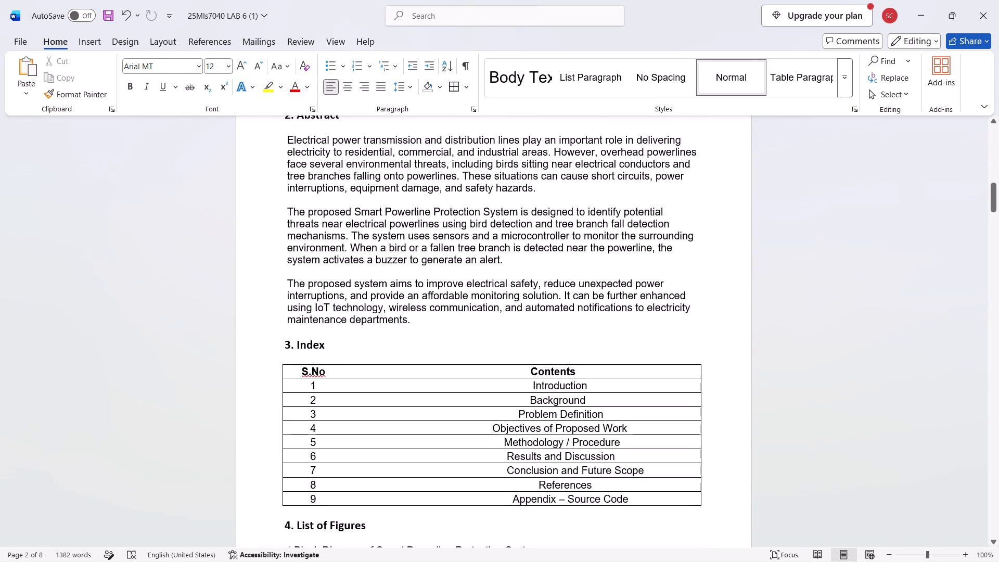
key("Left")
key("period")
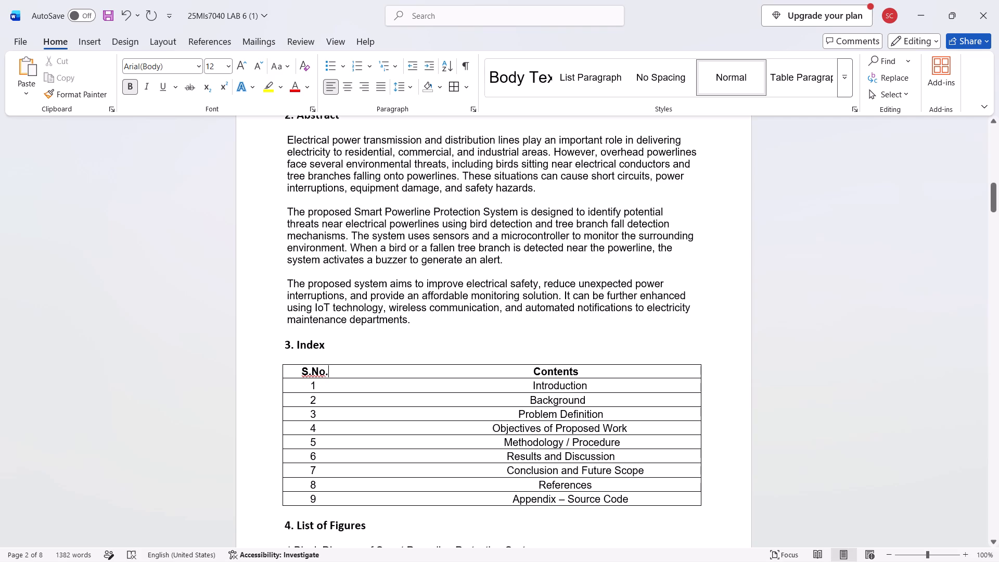
Review the content and layout of the sections from Index through Methodology / Procedure, including the circuit diagram.
scroll(419, 249, "down", 1)
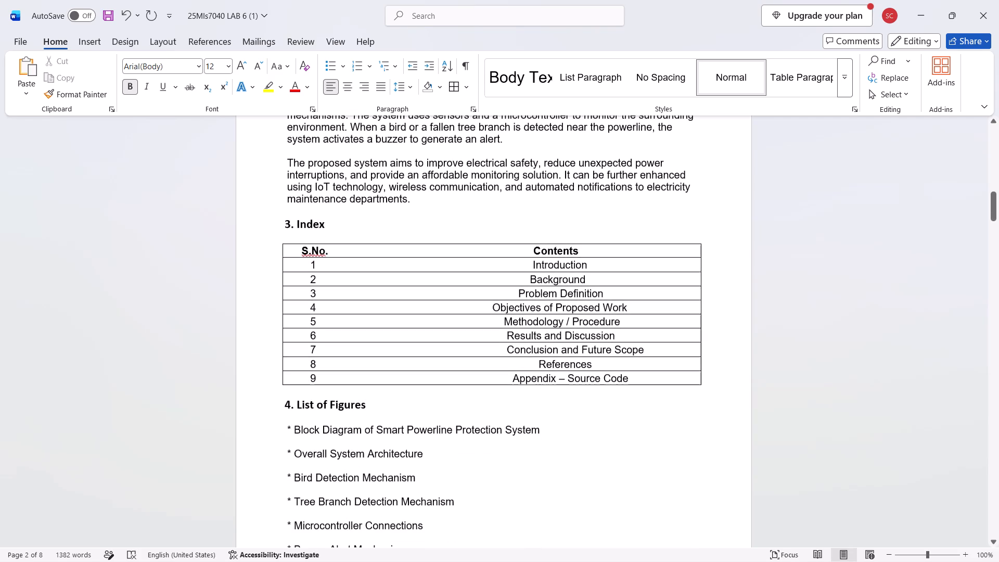
scroll(419, 249, "down", 3)
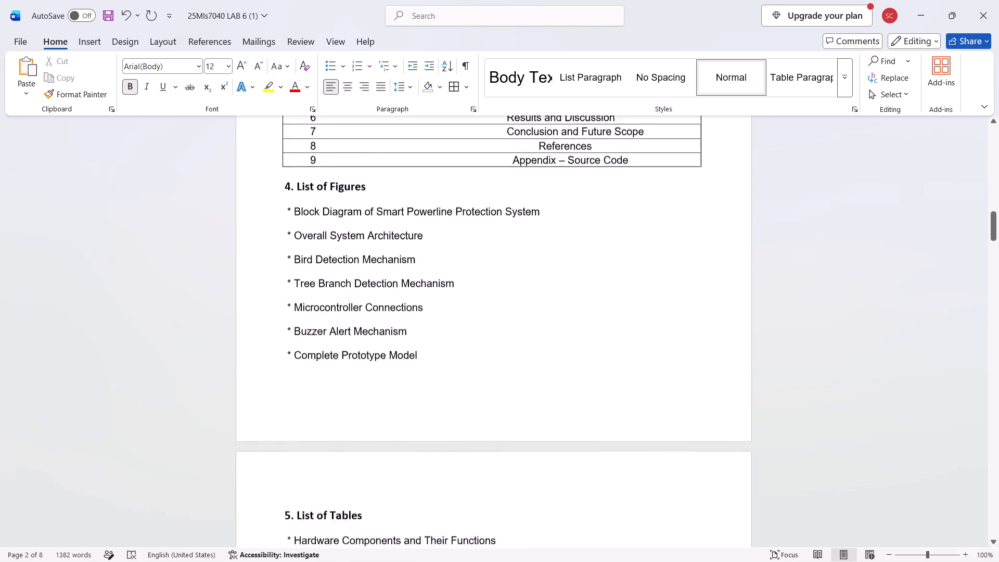
scroll(419, 249, "down", 3)
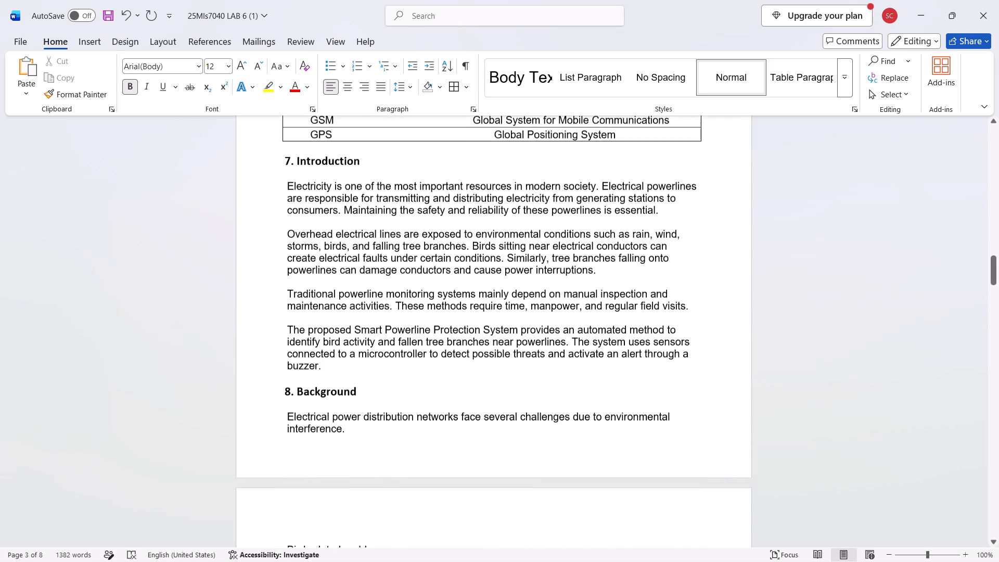
scroll(419, 249, "down", 2)
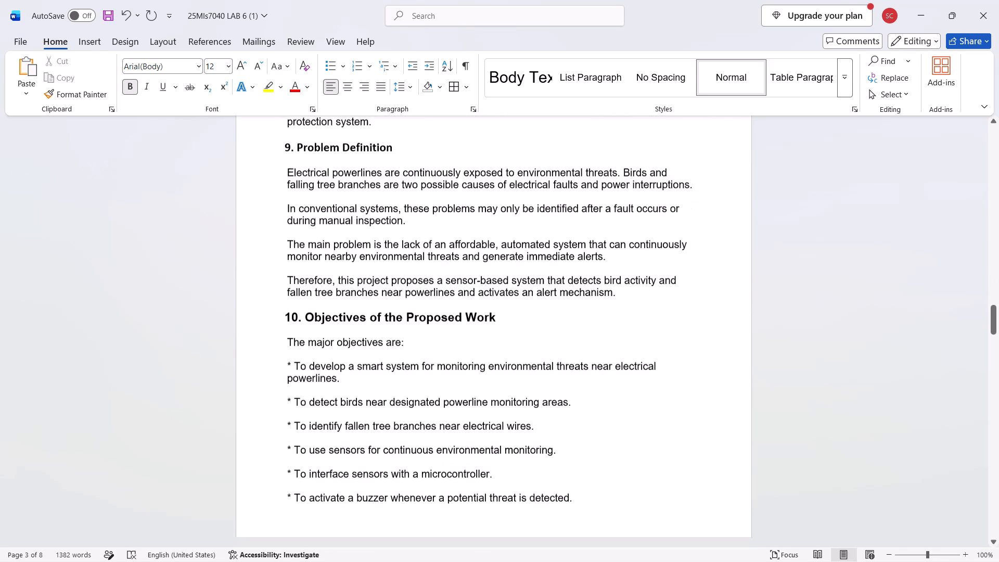
scroll(419, 249, "down", 2)
scroll(419, 249, "up", 1)
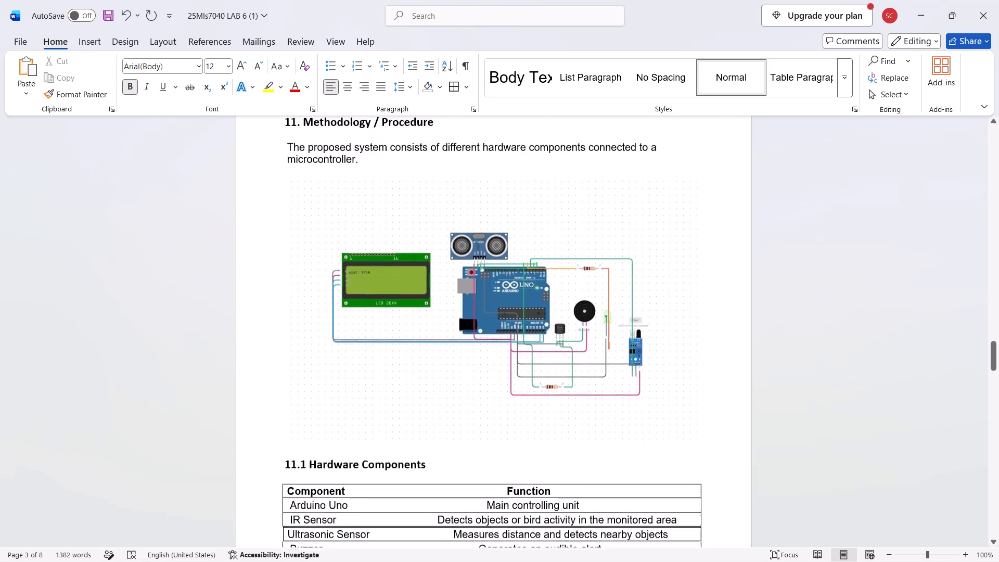
scroll(419, 249, "up", 1)
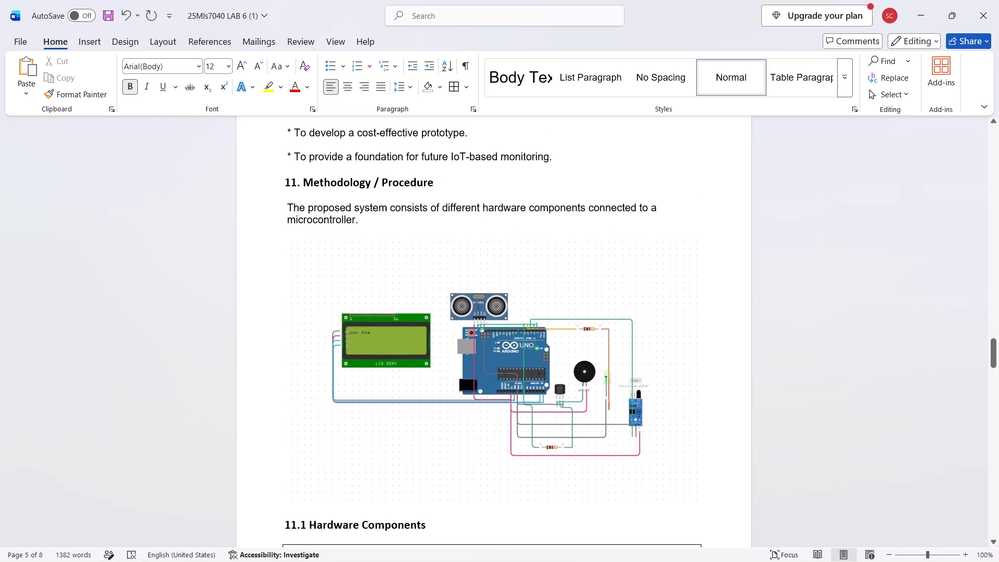
Delete the note about components matching the prototype hardware below the Hardware Components table in section 11.1.
scroll(419, 249, "down", 1)
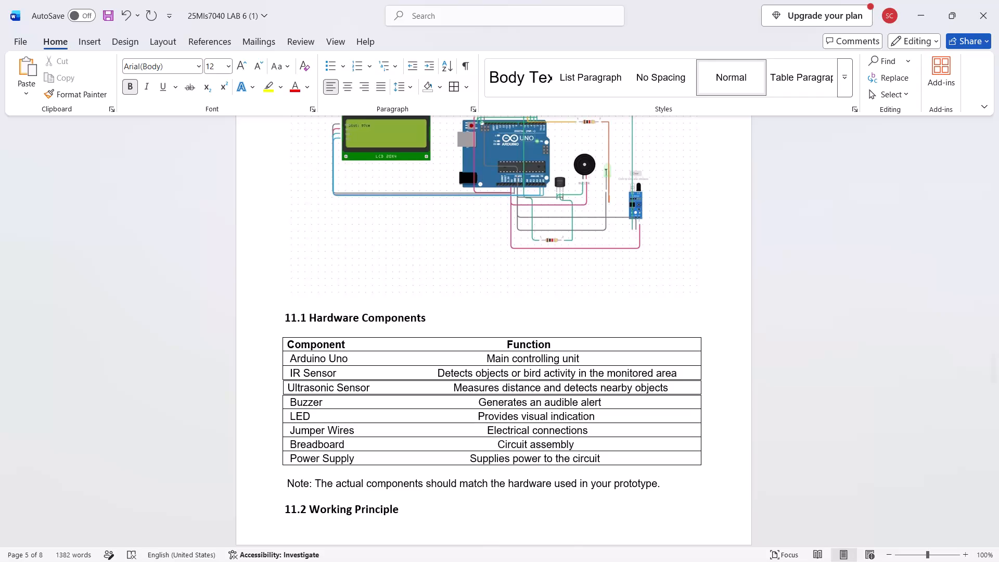
scroll(419, 249, "down", 2)
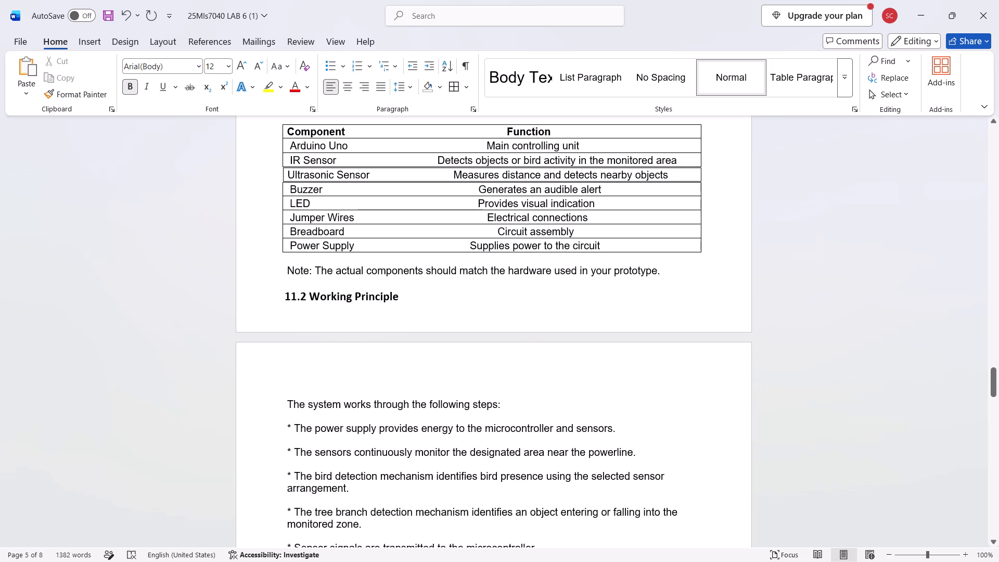
left_click(663, 271)
key("BackSpace")
key("BackSpace")
key("BackSpace")
key("BackSpace")
key("BackSpace")
key("BackSpace")
key("BackSpace")
key("BackSpace")
key("BackSpace")
key("BackSpace")
key("BackSpace")
key("BackSpace")
key("BackSpace")
key("BackSpace")
key("BackSpace")
key("BackSpace")
key("BackSpace")
key("BackSpace")
key("BackSpace")
key("BackSpace")
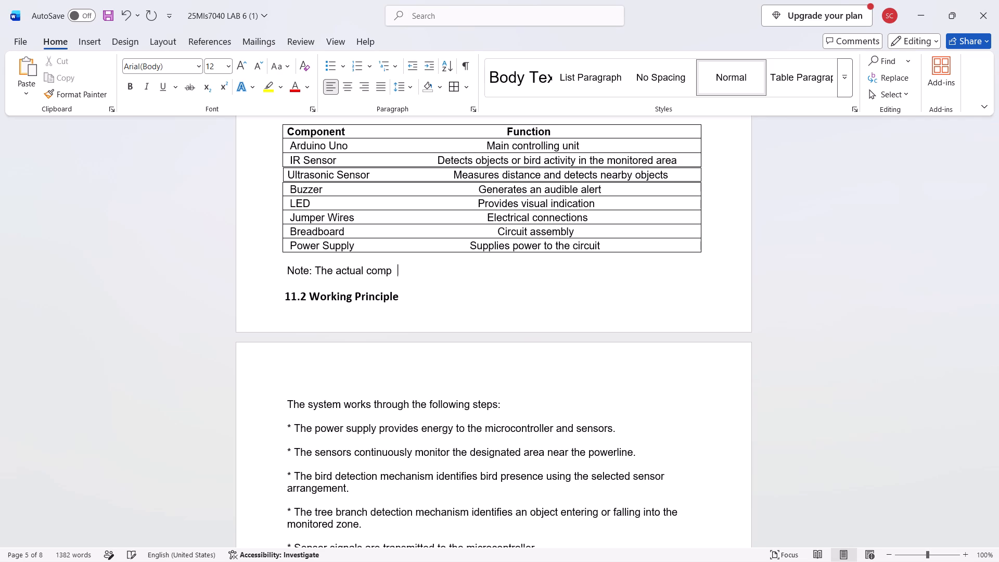
key("BackSpace")
key("BackSpace")
key("BackSpace")
key("BackSpace")
key("BackSpace")
key("BackSpace")
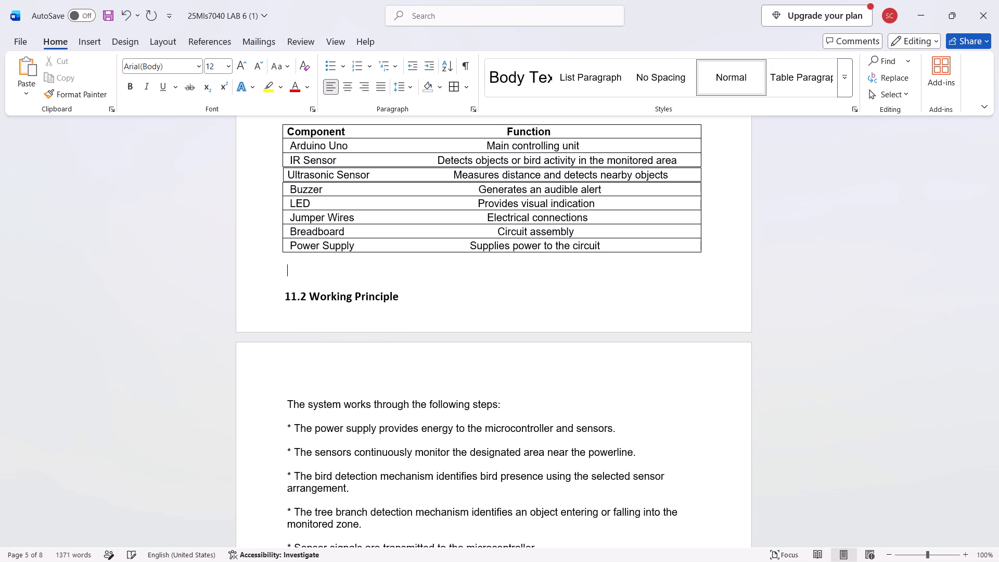
key("BackSpace")
Insert blank lines above the "11.2 Working Principle" heading to push it onto the page with its body text.
key("Return")
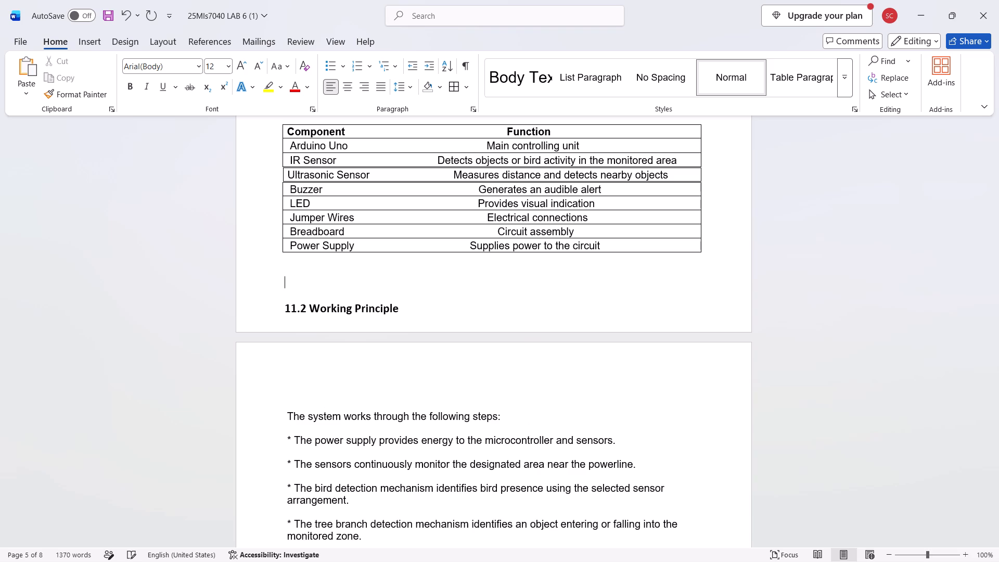
key("Return")
Delete the stray "IOT Flood Monitoring & Alerting System" image link text beneath the "11.3 System Architecture" heading.
scroll(669, 265, "down", 2)
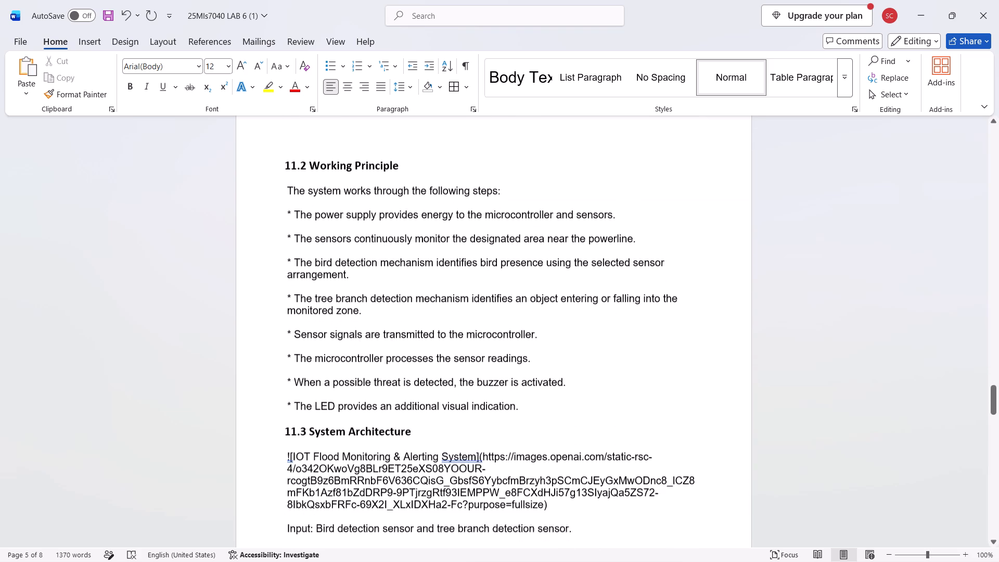
scroll(669, 265, "down", 1)
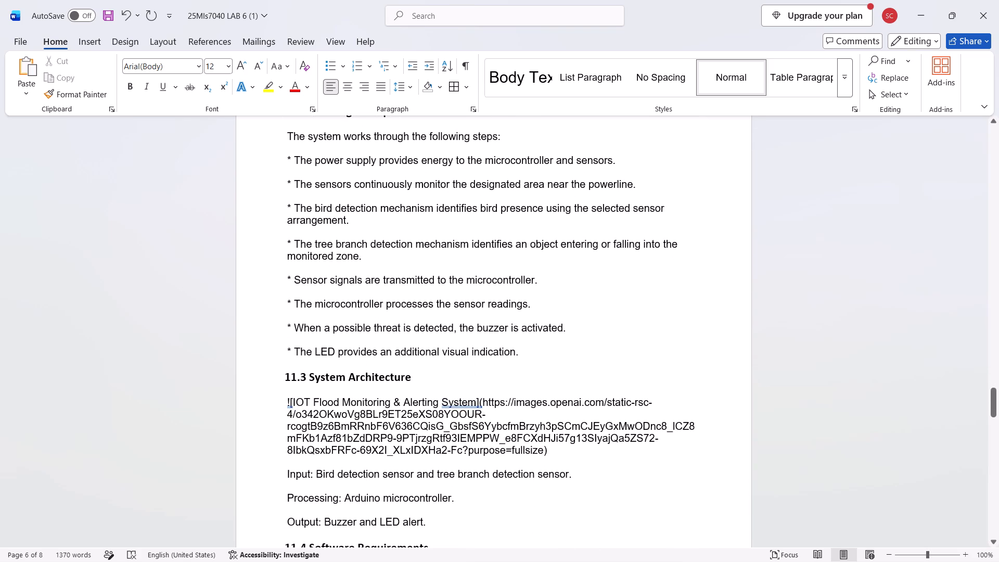
left_click(529, 348)
left_click_drag(286, 400, 621, 468)
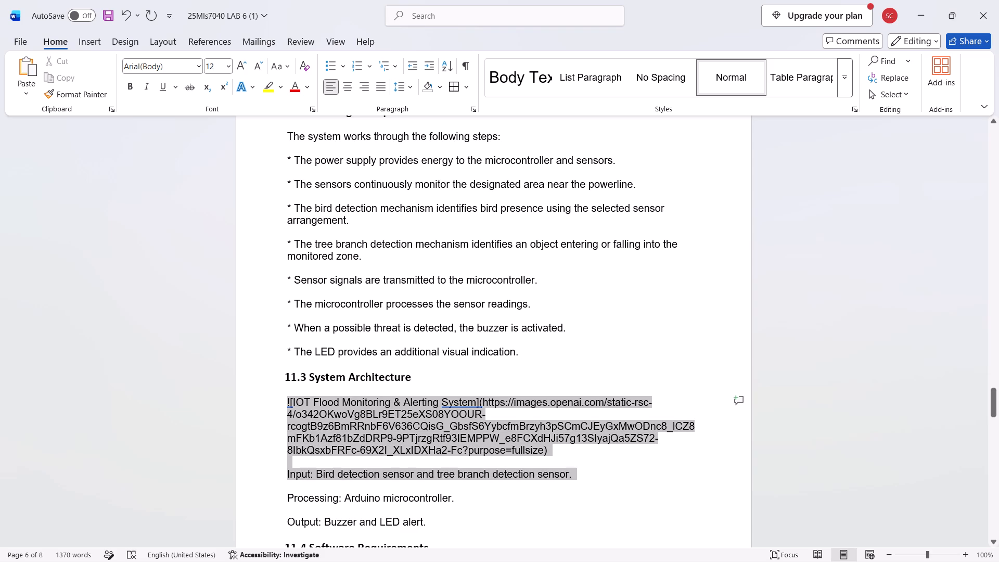
left_click_drag(621, 468, 606, 457)
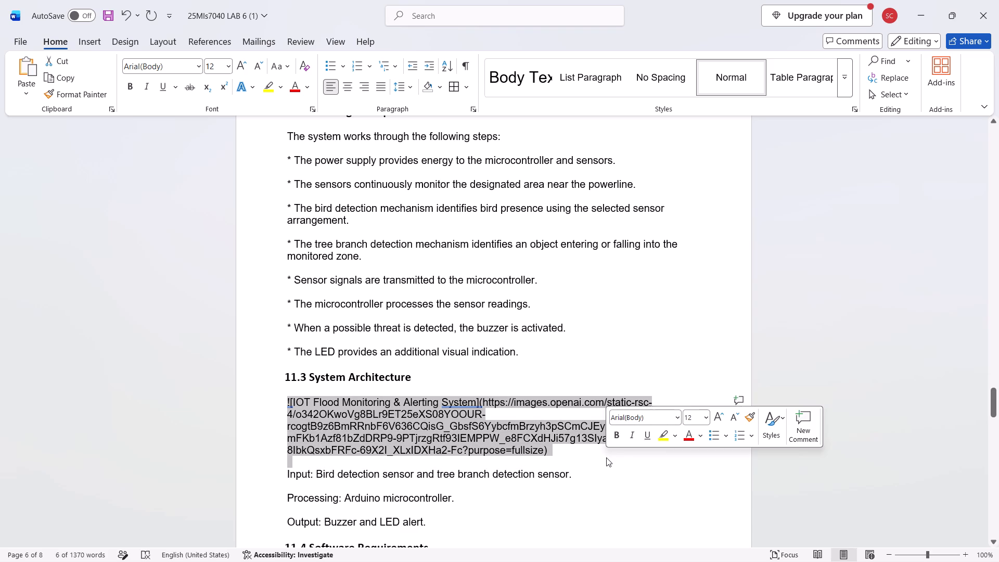
key("BackSpace")
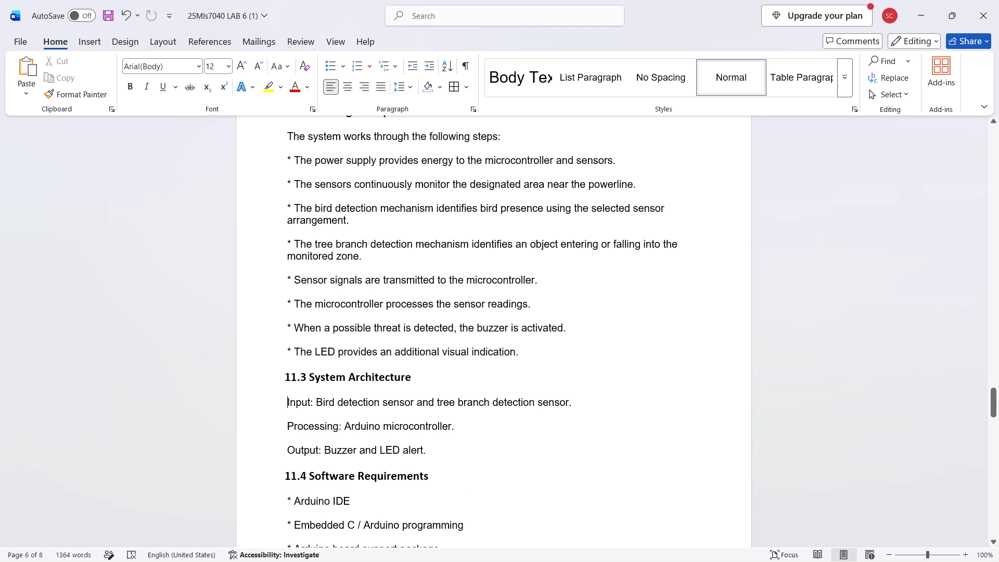
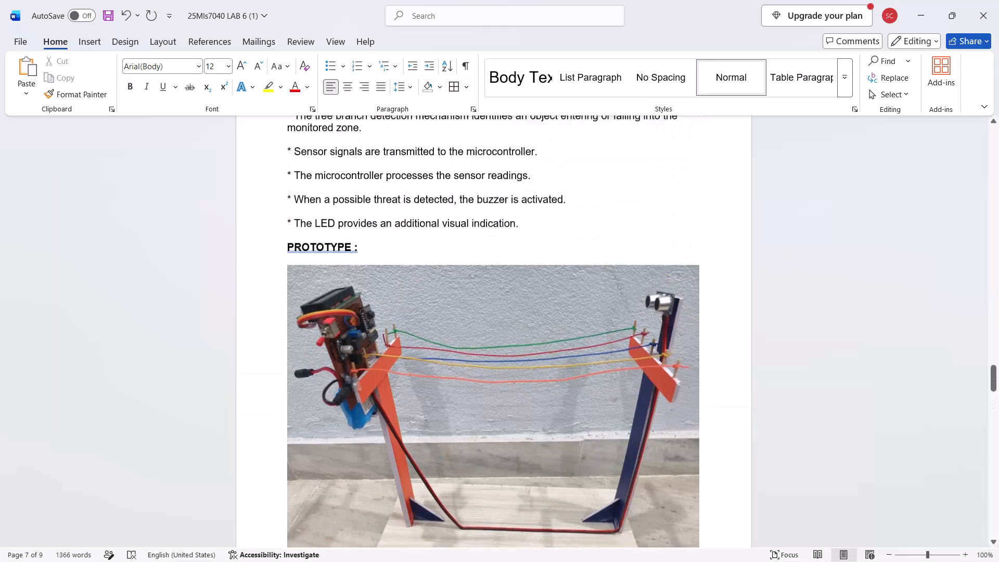
Review the cover page, including the project title, the members table and the guidance line.
scroll(453, 343, "up", 3)
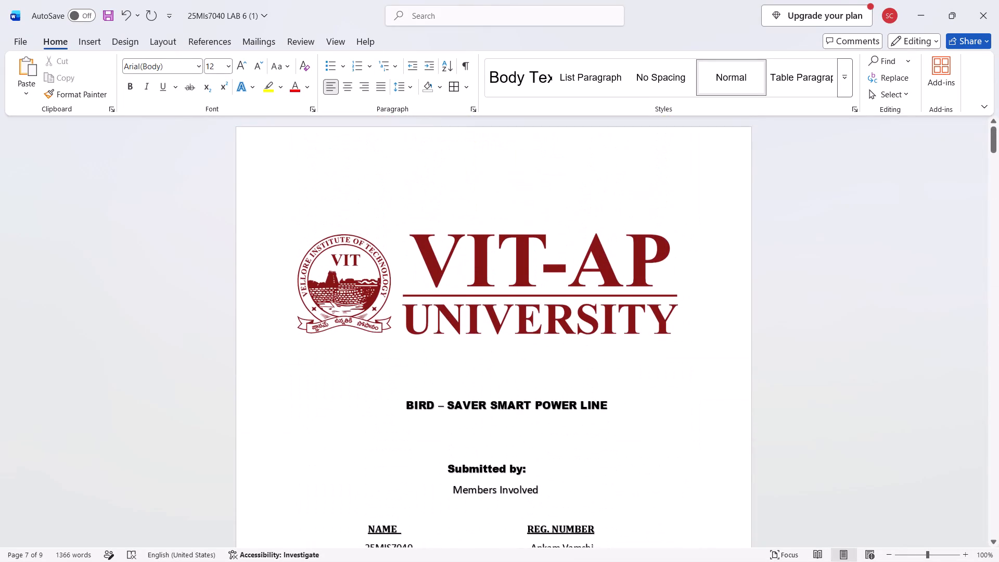
scroll(453, 343, "down", 4)
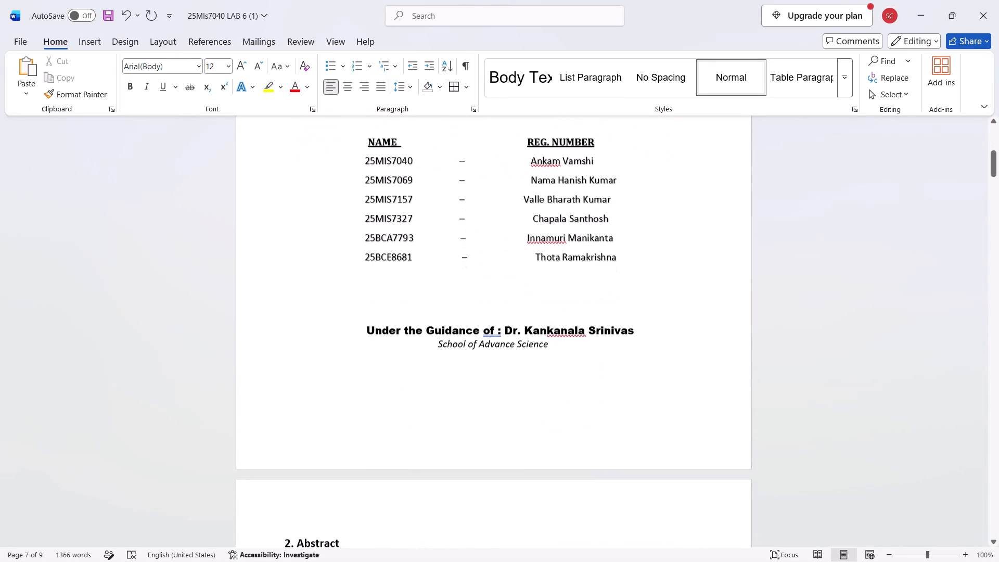
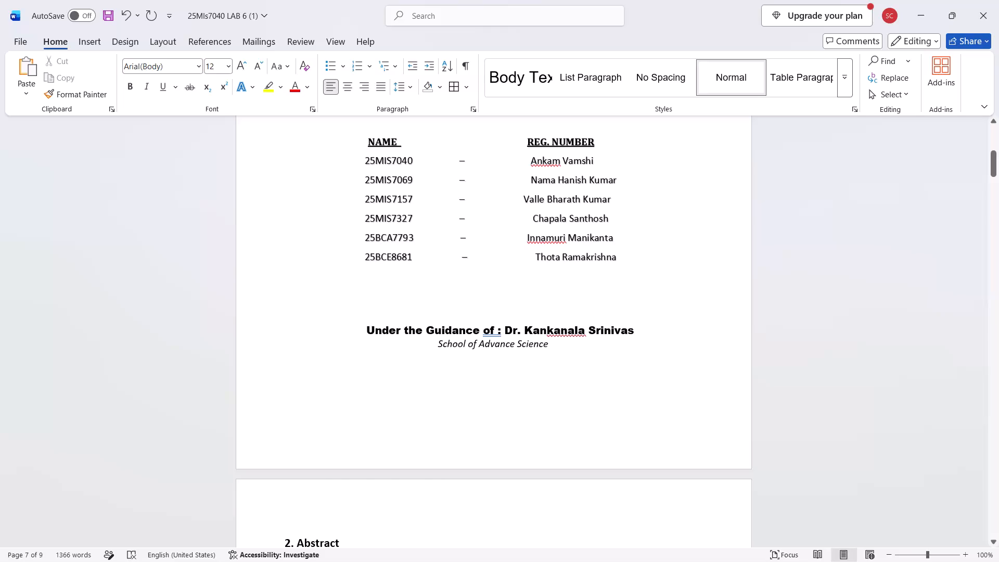
Review the report's closing pages, from the references and appendix heading back to the software requirements and the test-case results table.
scroll(132, 509, "down", 15)
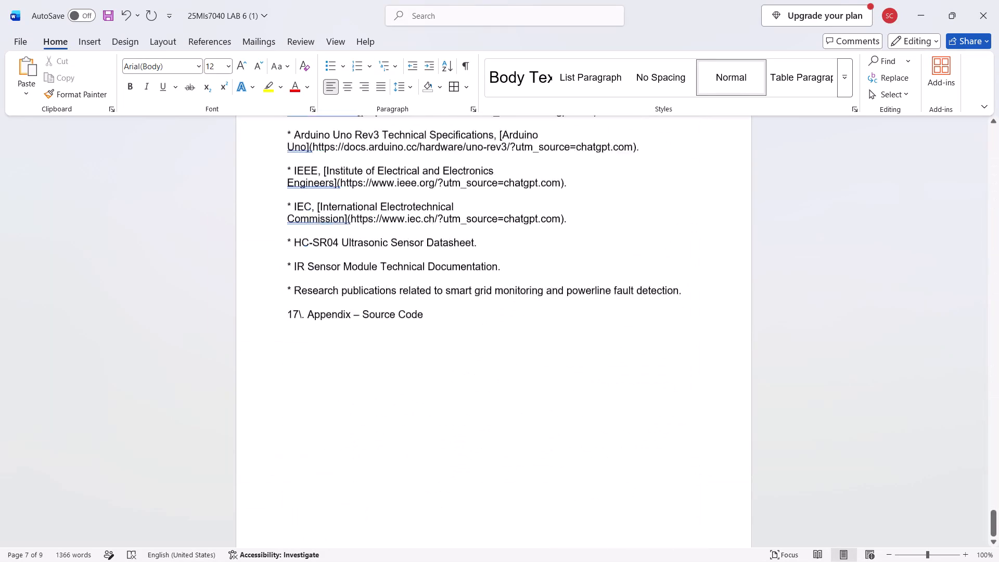
scroll(132, 509, "down", 3)
scroll(132, 509, "up", 2)
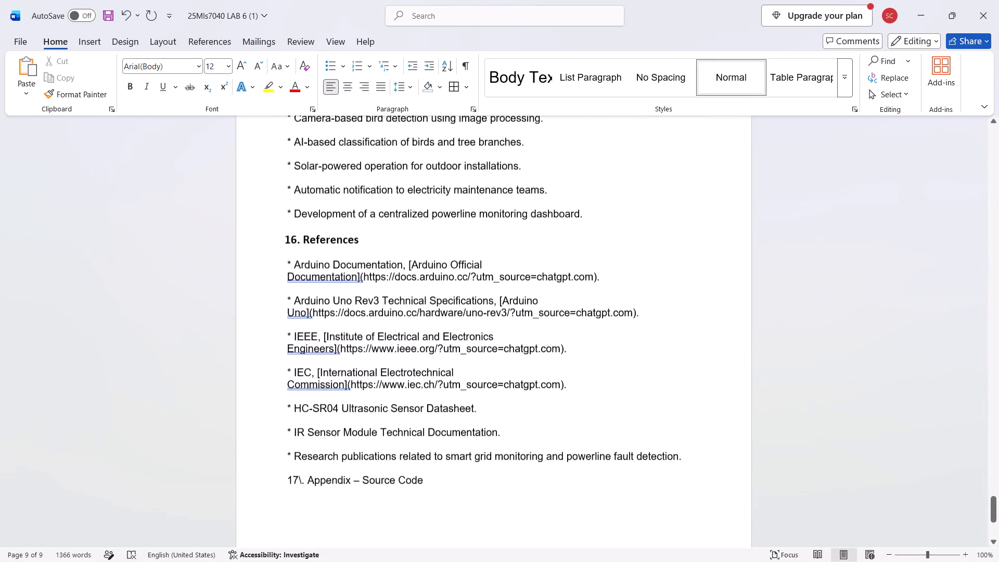
scroll(132, 509, "up", 3)
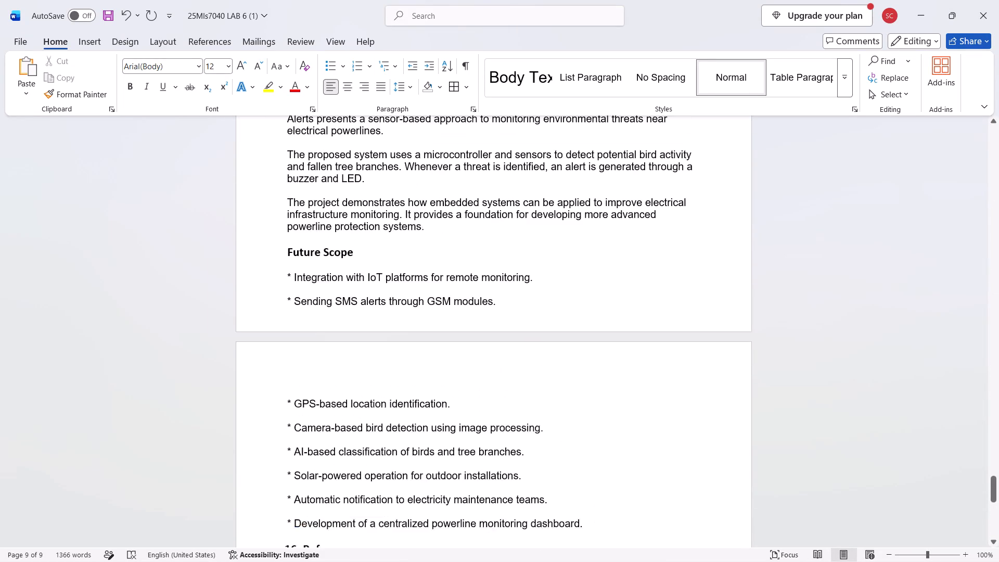
scroll(132, 509, "up", 1)
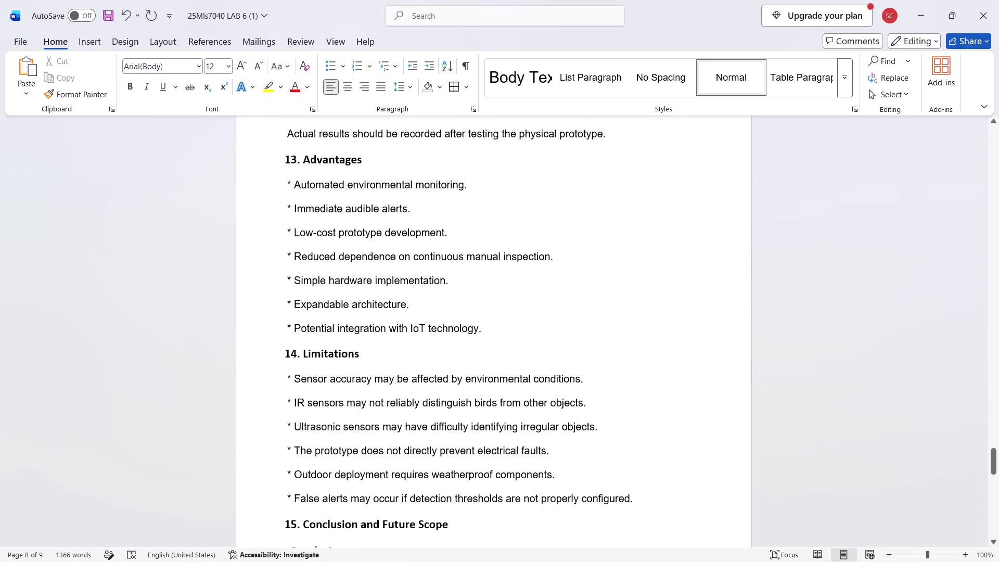
scroll(391, 344, "up", 2)
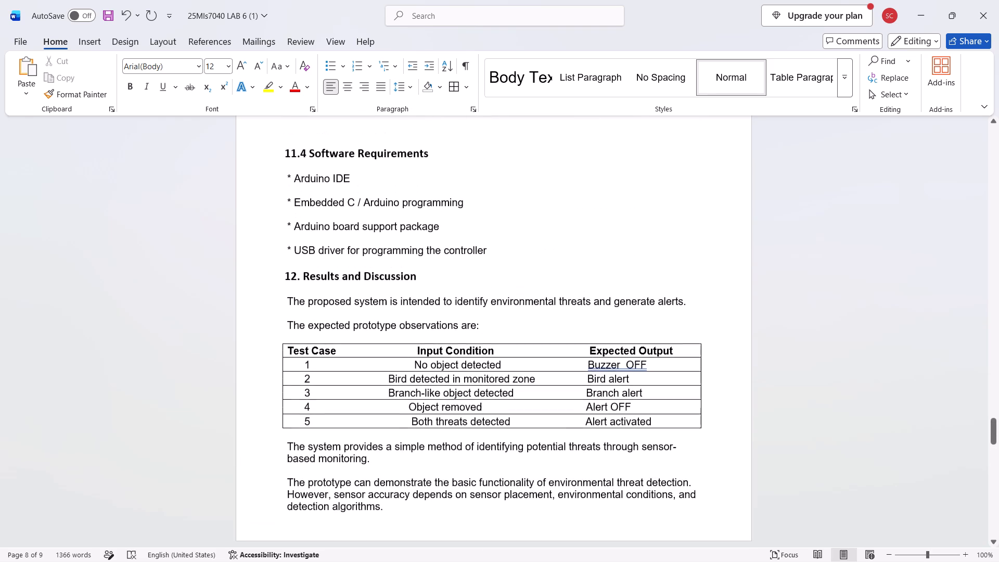
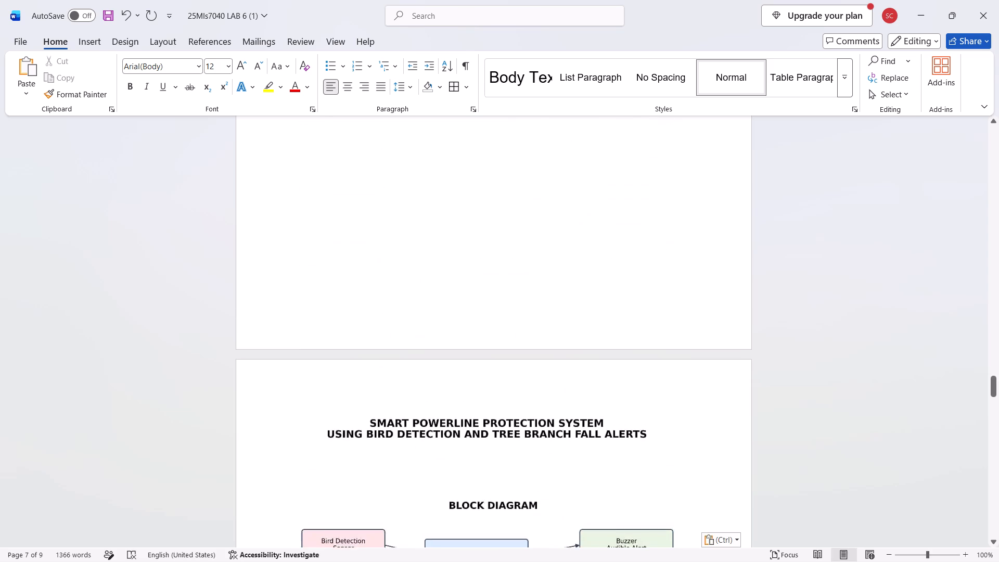
Review the layout from the prototype photo and section 11.3 System Architecture through the block diagram and flowchart page.
scroll(293, 257, "up", 3)
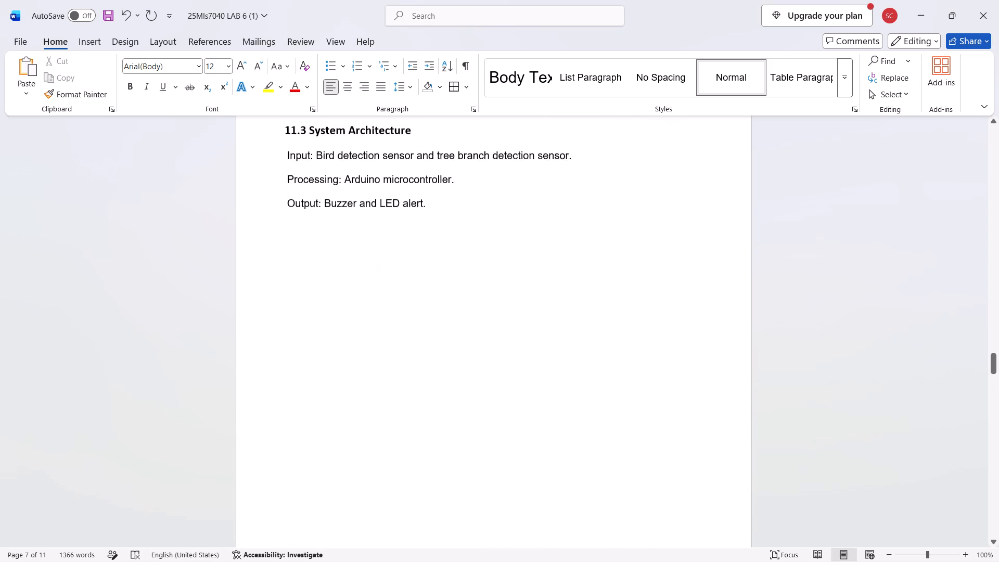
scroll(293, 257, "up", 2)
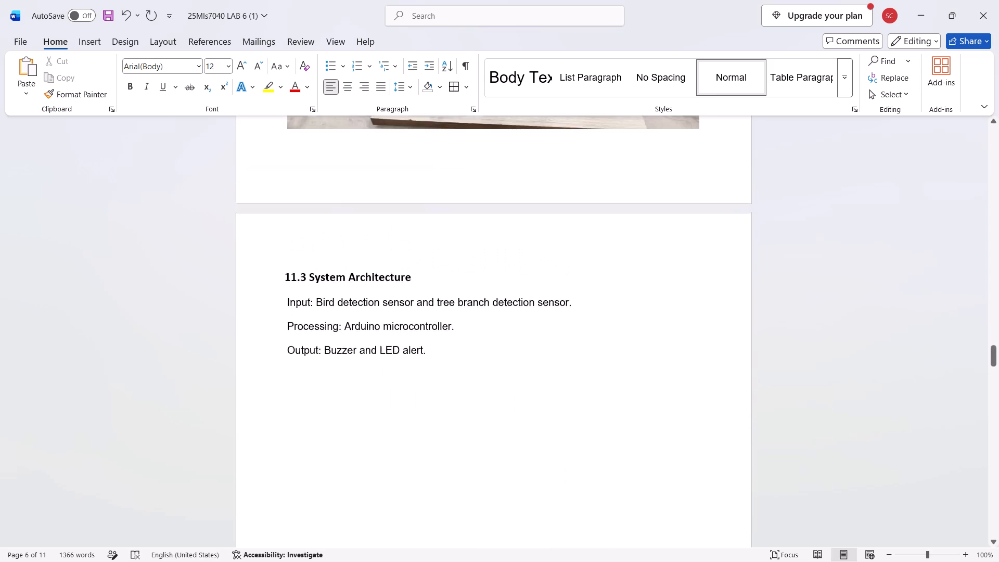
scroll(293, 257, "up", 1)
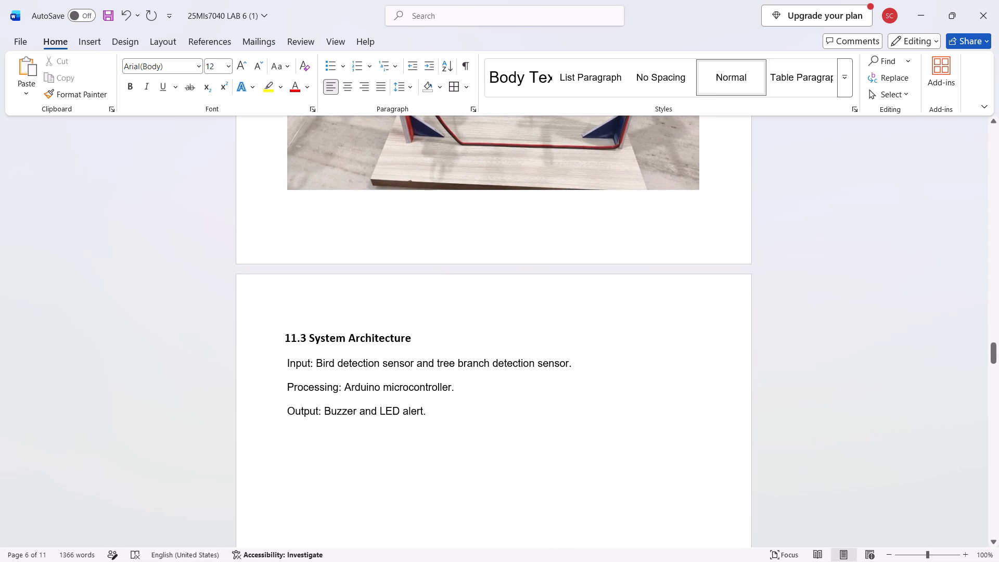
scroll(293, 257, "down", 4)
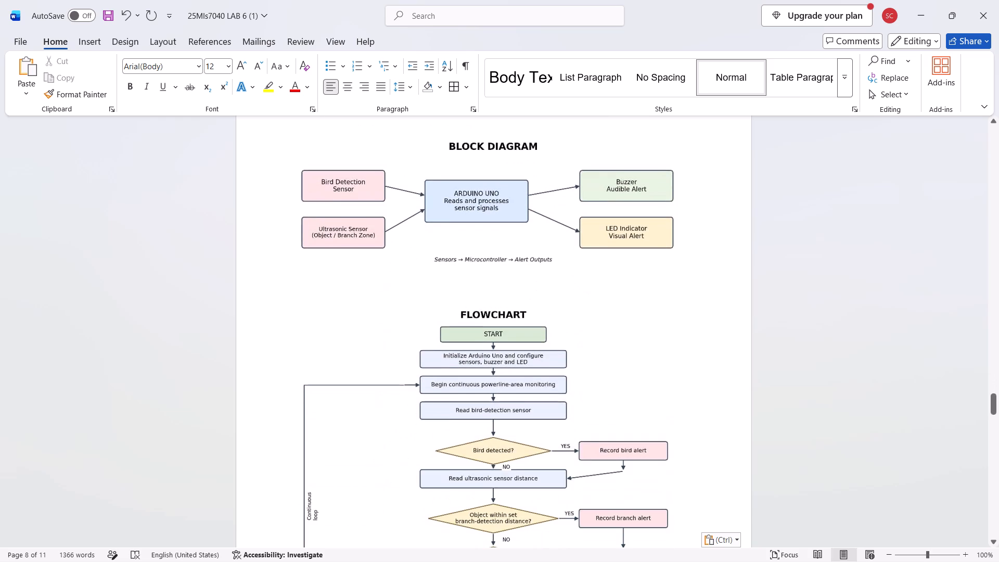
scroll(293, 257, "down", 1)
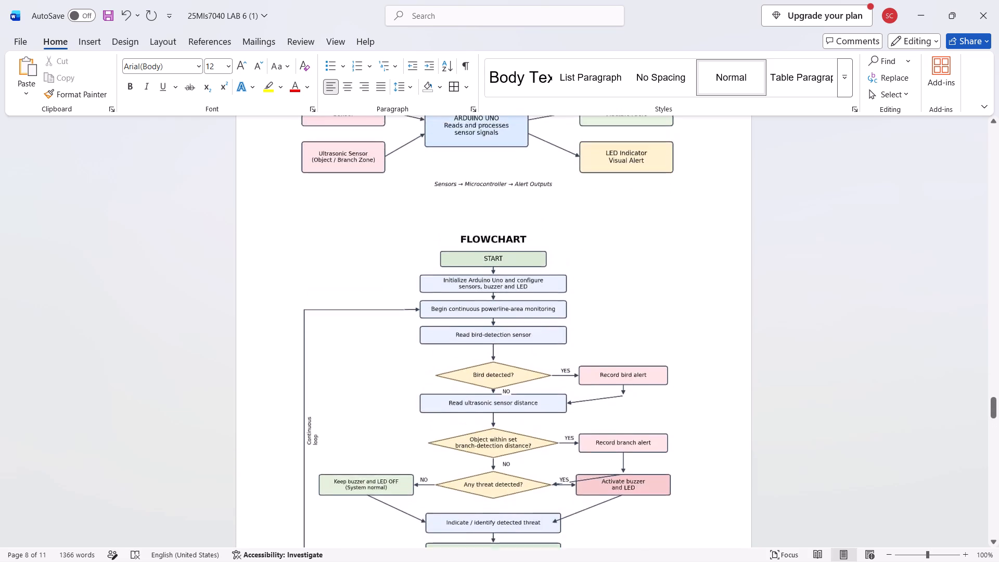
scroll(293, 257, "up", 2)
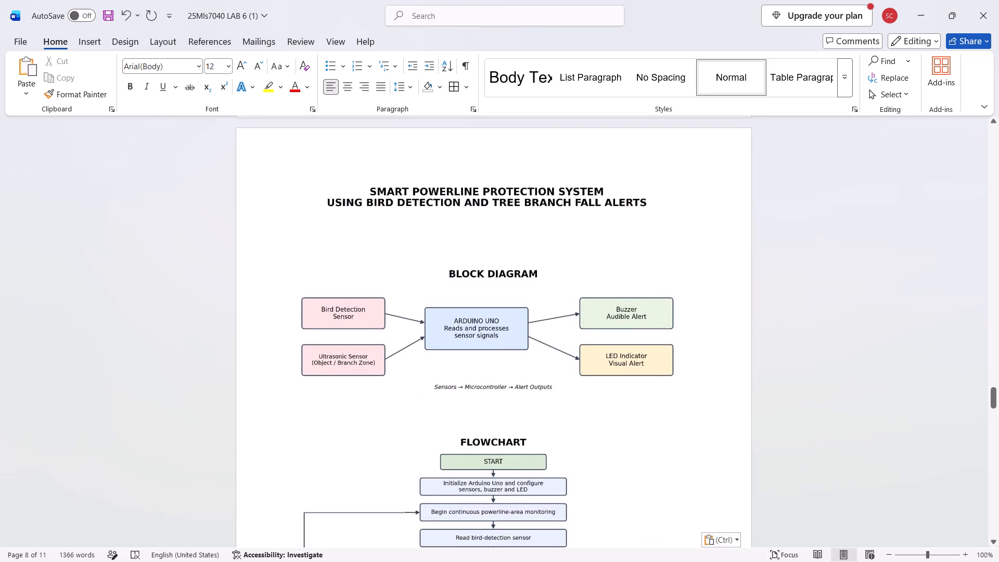
scroll(293, 257, "up", 1)
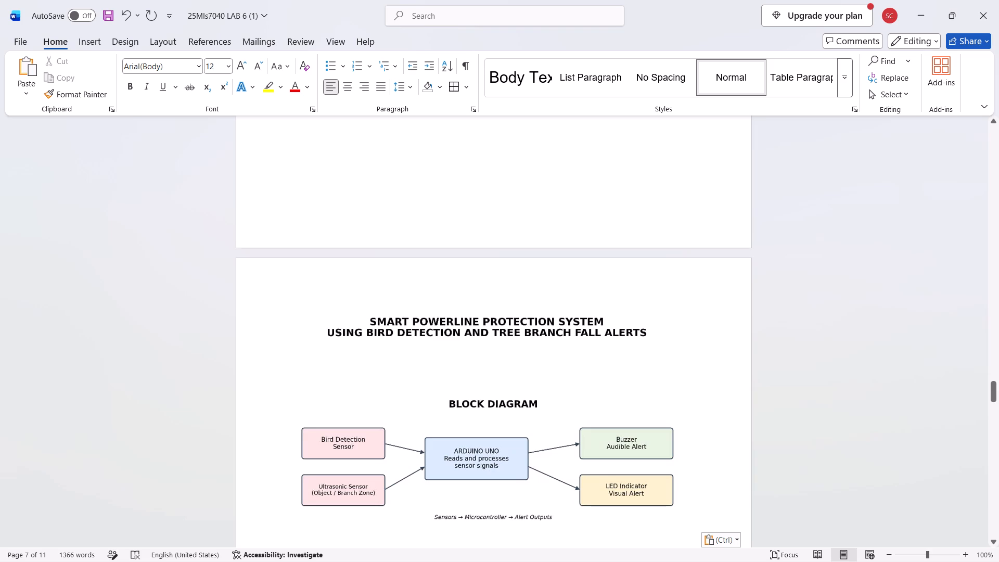
Cut the Smart Powerline Protection System block diagram and flowchart picture from the page following section 11.3.
left_click(273, 222)
left_click(272, 287)
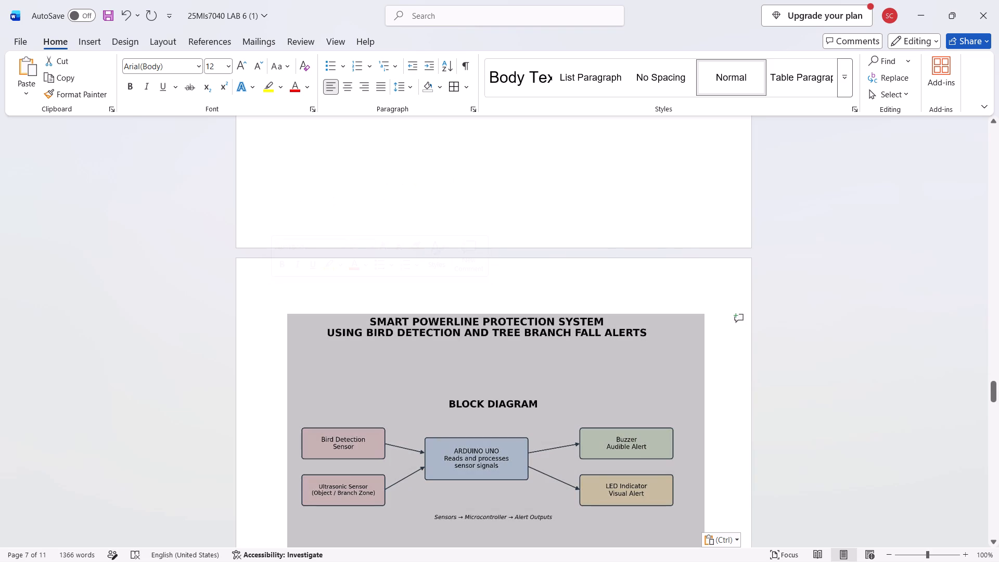
right_click(342, 338)
left_click(381, 214)
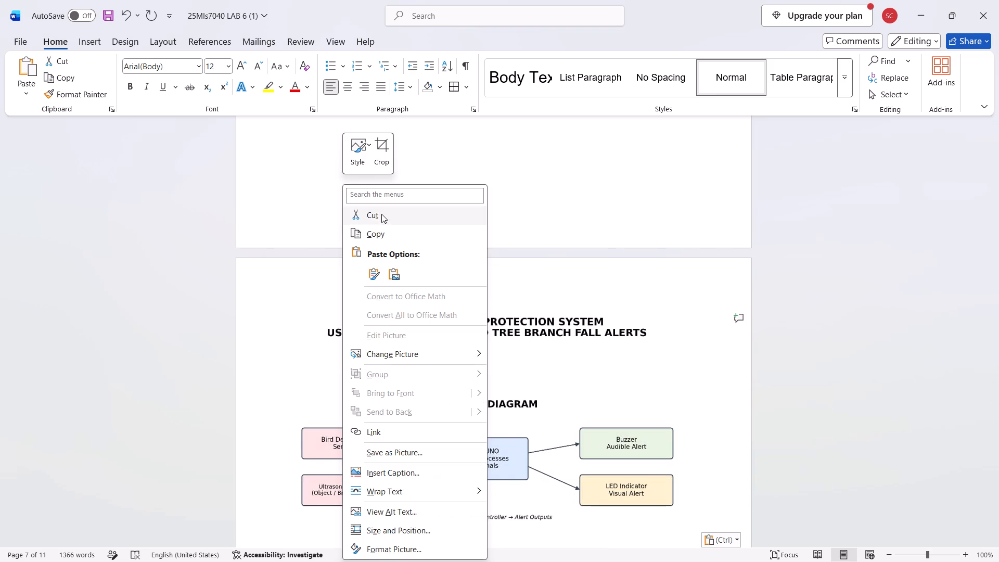
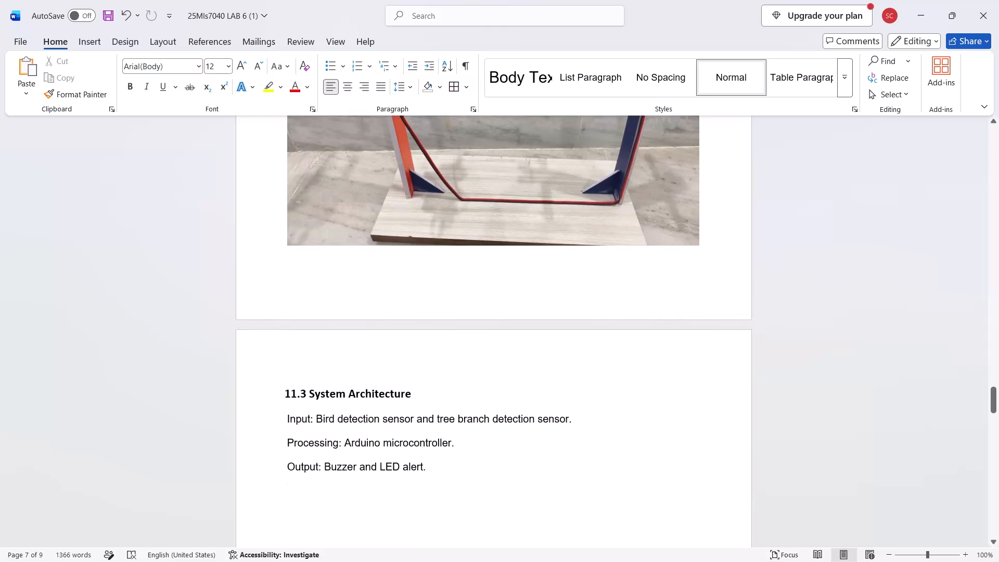
Paste the cut flowchart picture below the Output line of section 11.3 System Architecture.
key("ctrl+v")
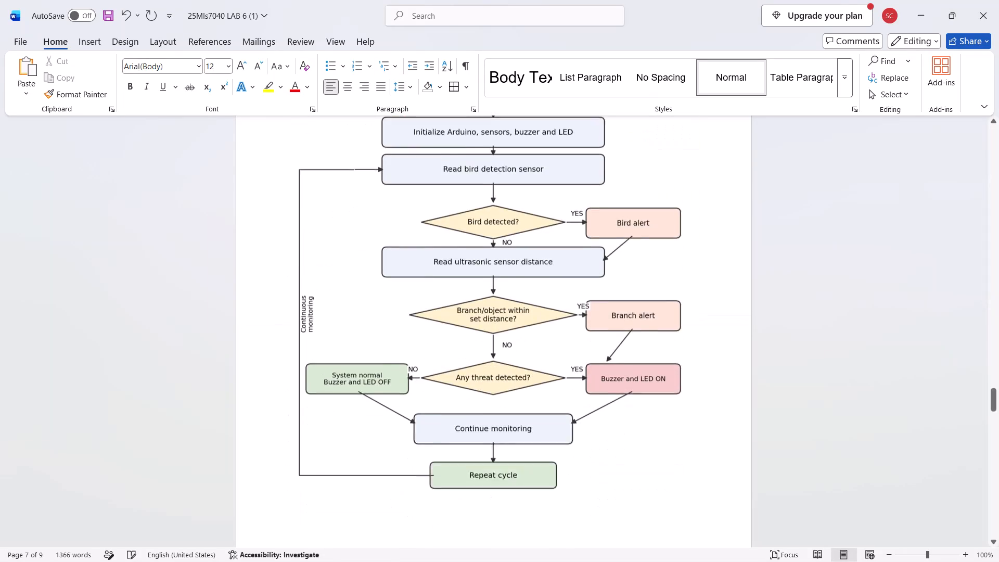
scroll(299, 233, "up", 3)
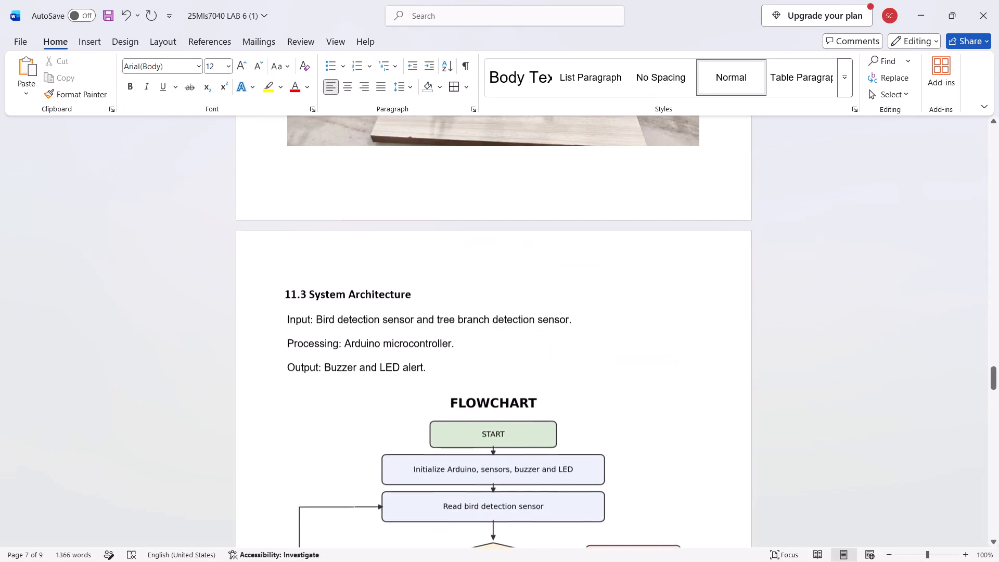
scroll(299, 233, "down", 1)
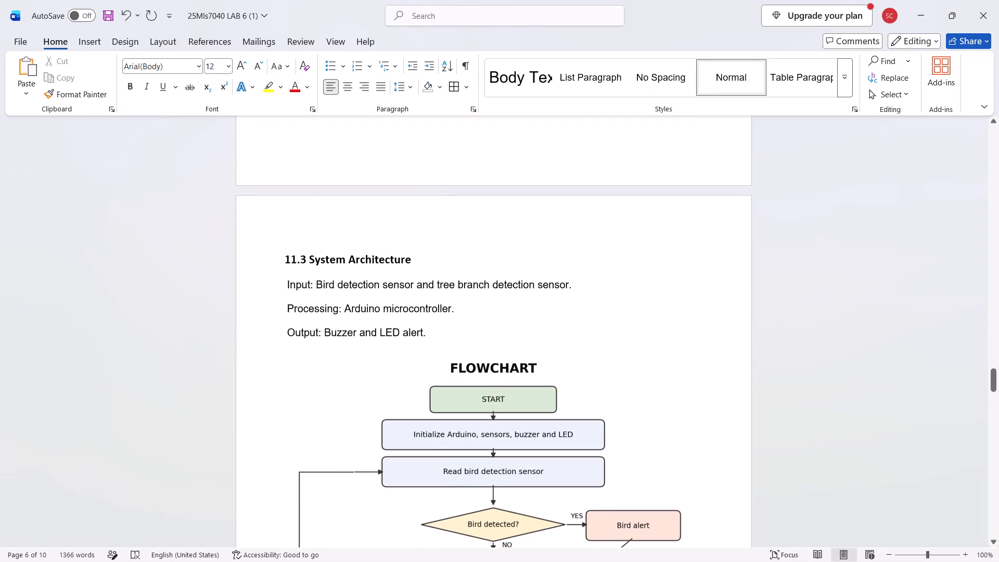
Insert new lines after "Output: Buzzer and LED alert." and add the label "FLOWCHART :" directly above the flowchart picture.
left_click(465, 332)
key("Return")
key("Return")
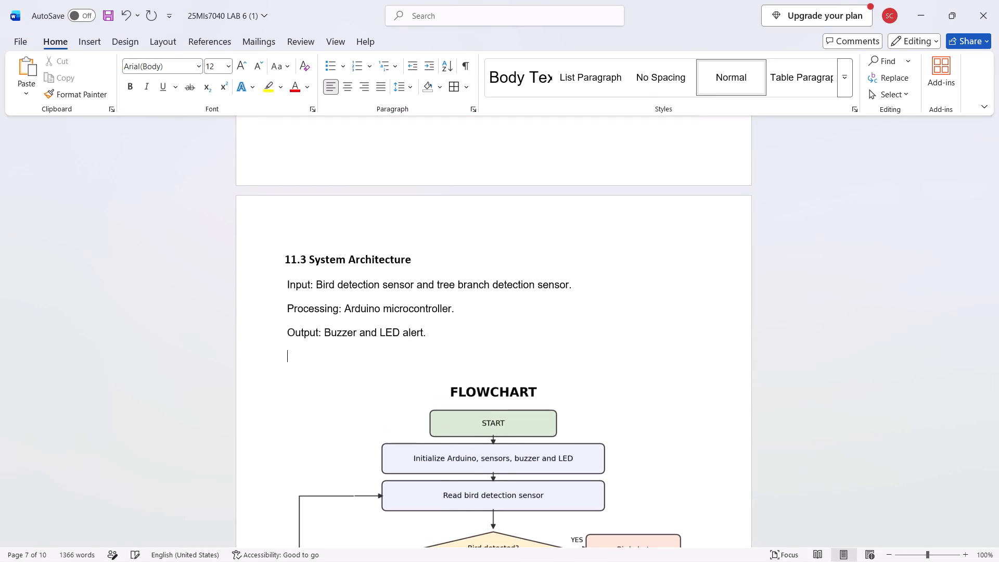
key("Down")
key("Down")
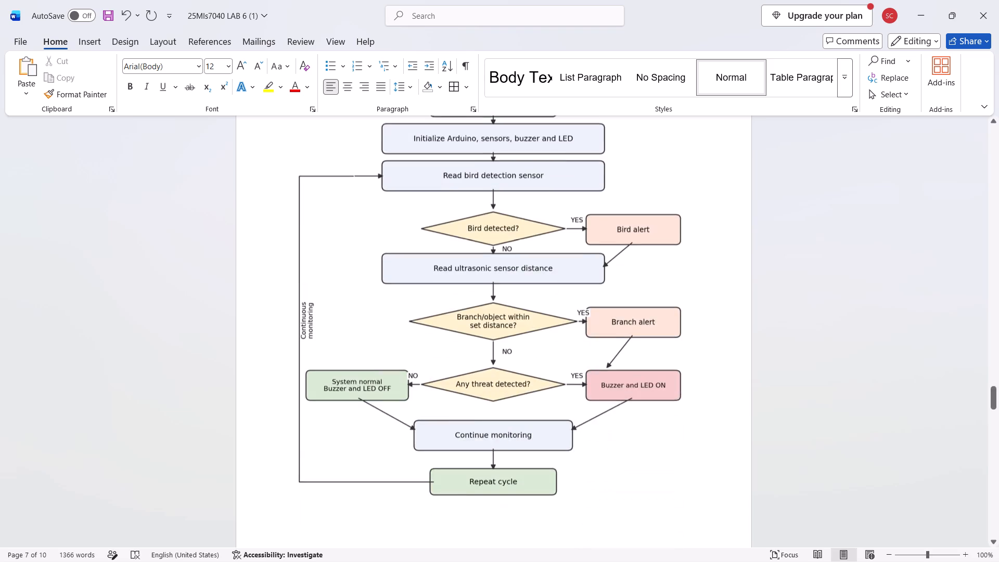
key("Up")
key("Up")
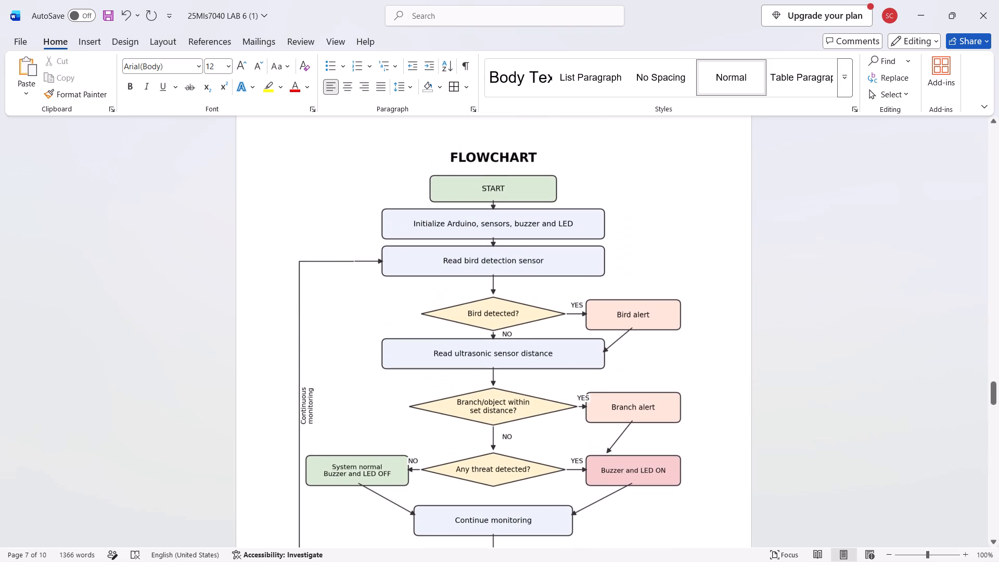
scroll(465, 332, "up", 1)
key("Down")
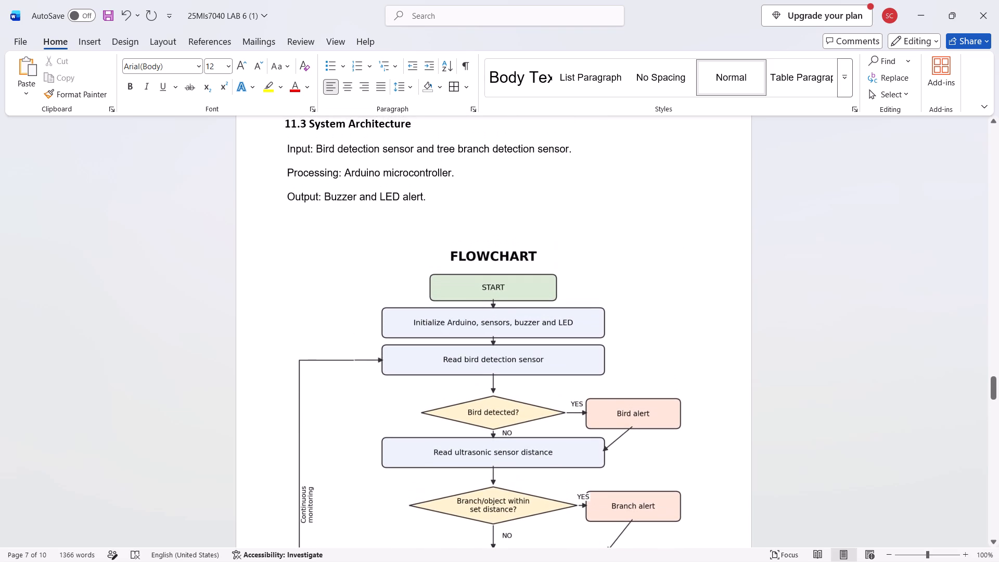
type("FLOWCHART")
key("space")
type(":")
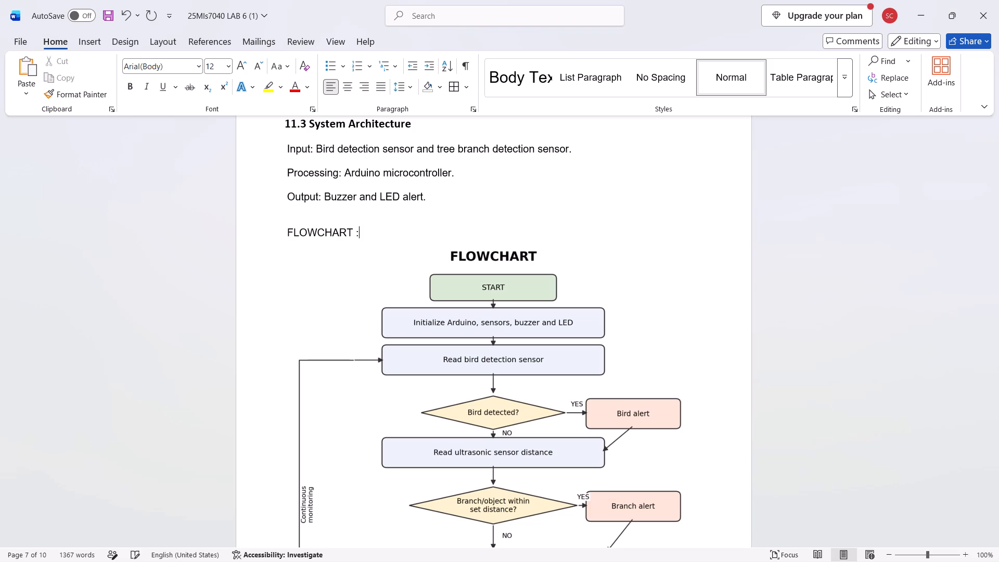
Make the "FLOWCHART :" label above the flowchart picture bold.
left_click_drag(387, 235, 305, 225)
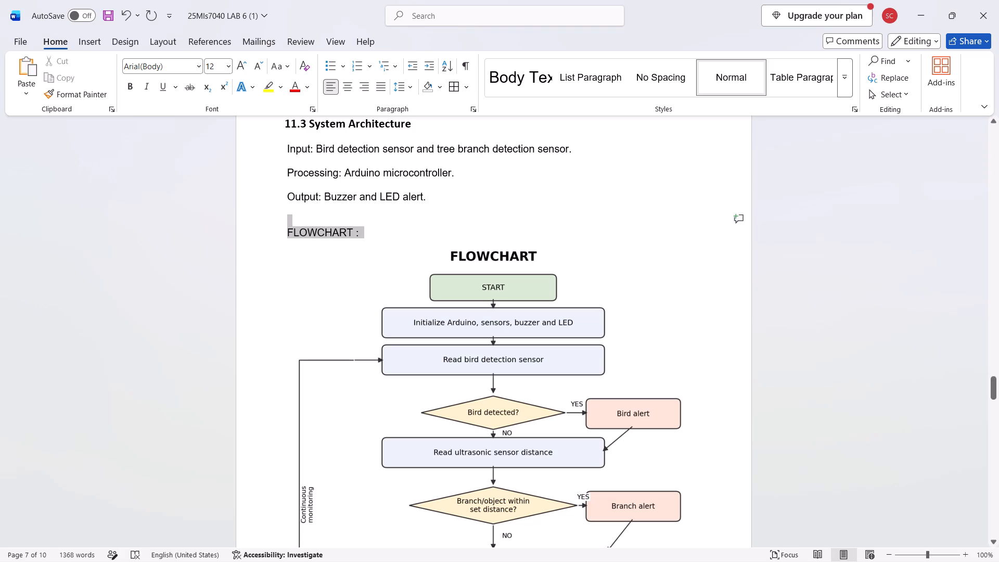
left_click_drag(305, 225, 301, 225)
left_click(313, 196)
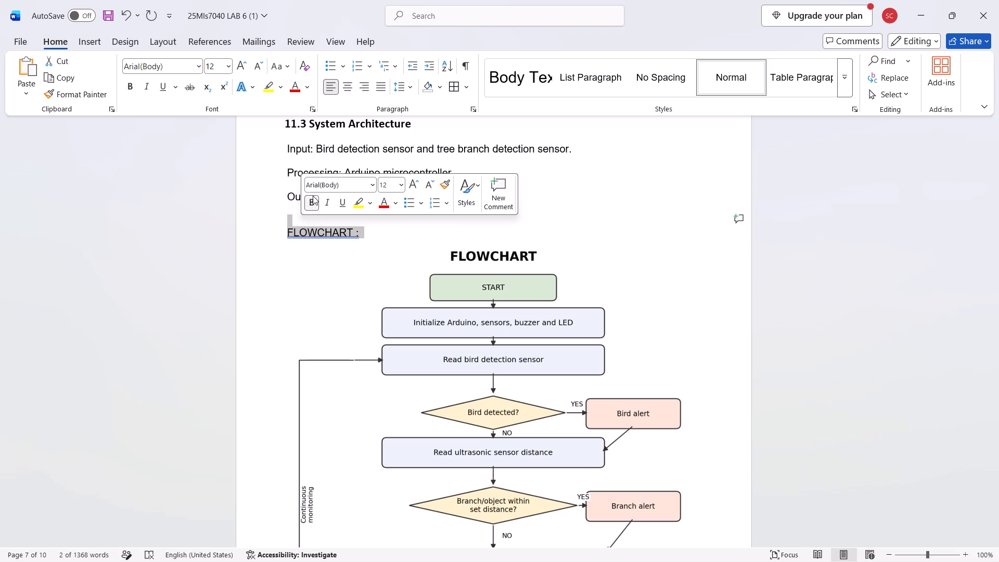
left_click(385, 236)
scroll(385, 236, "up", 1)
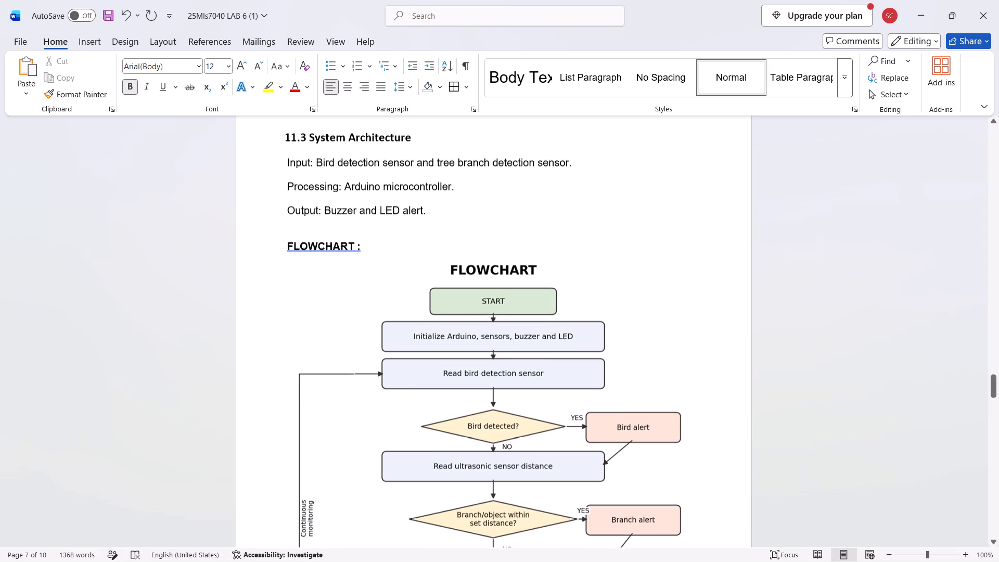
scroll(385, 236, "up", 1)
scroll(385, 236, "down", 1)
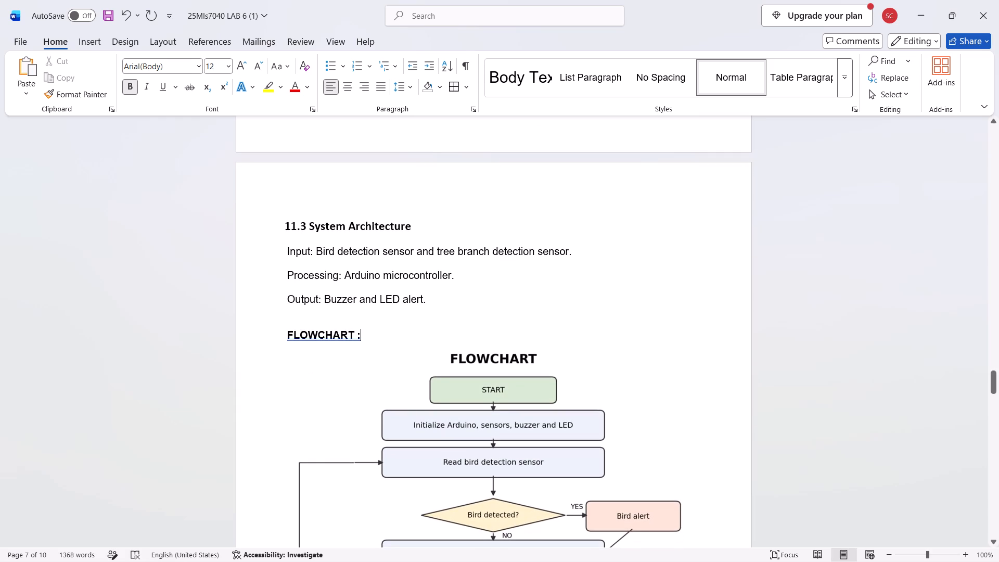
Try Calibri (Body) on the "FLOWCHART :" label and set its font to Arial instead.
left_click_drag(373, 334, 284, 328)
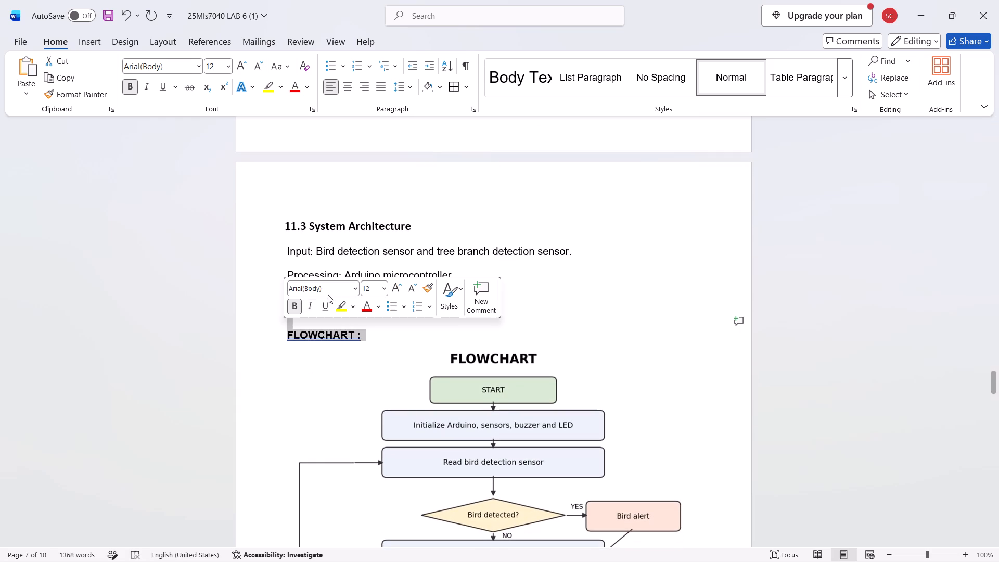
left_click(352, 287)
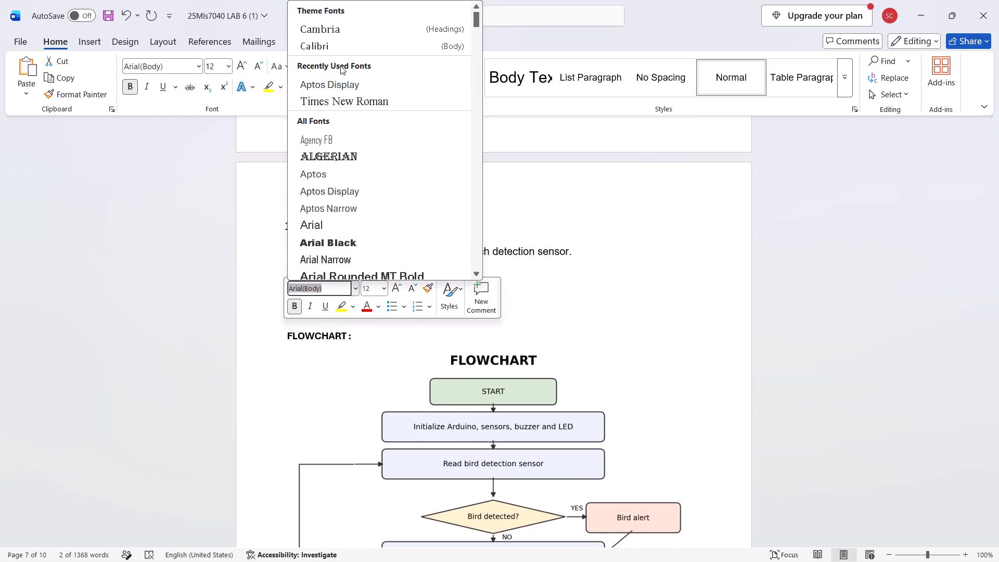
left_click(350, 39)
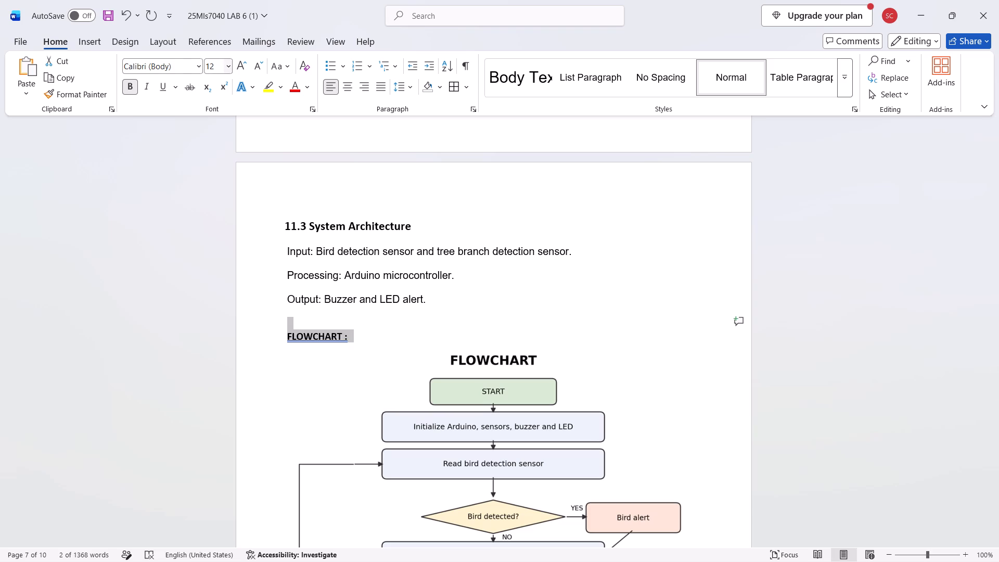
left_click(197, 67)
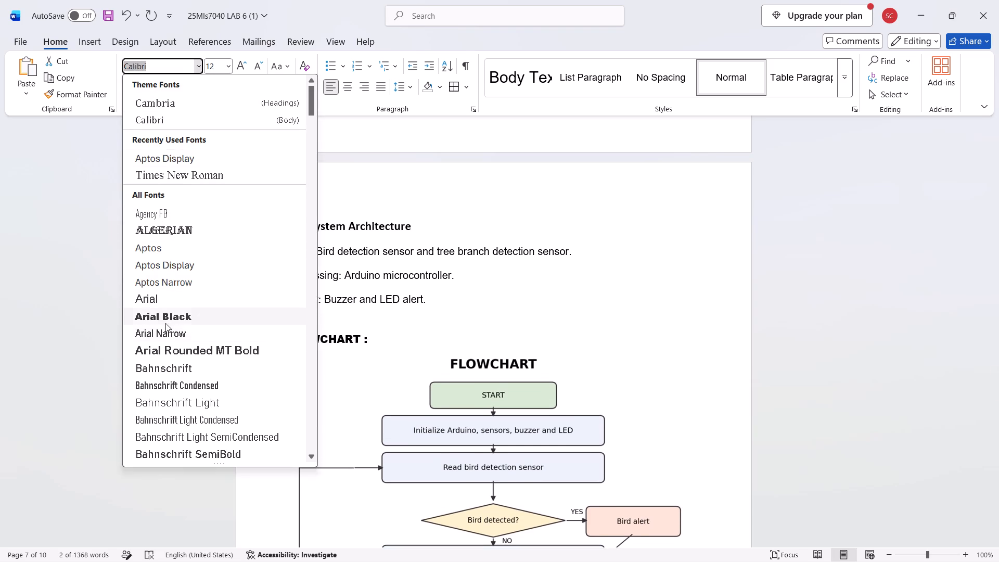
left_click(178, 294)
left_click(404, 338)
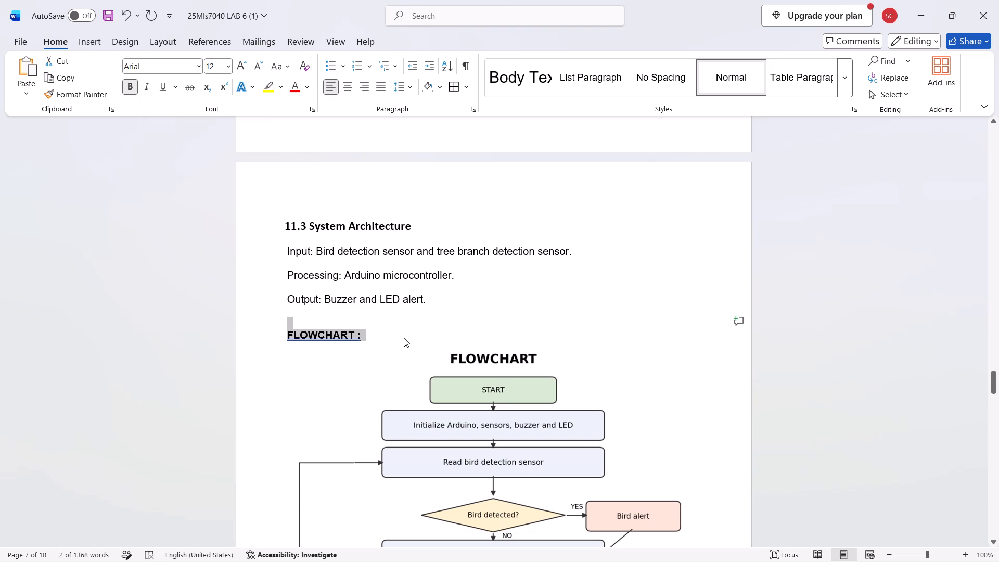
Delete the stray backslash after 17 in the Appendix – Source Code heading at the end of the report.
scroll(404, 338, "down", 4)
scroll(404, 338, "up", 1)
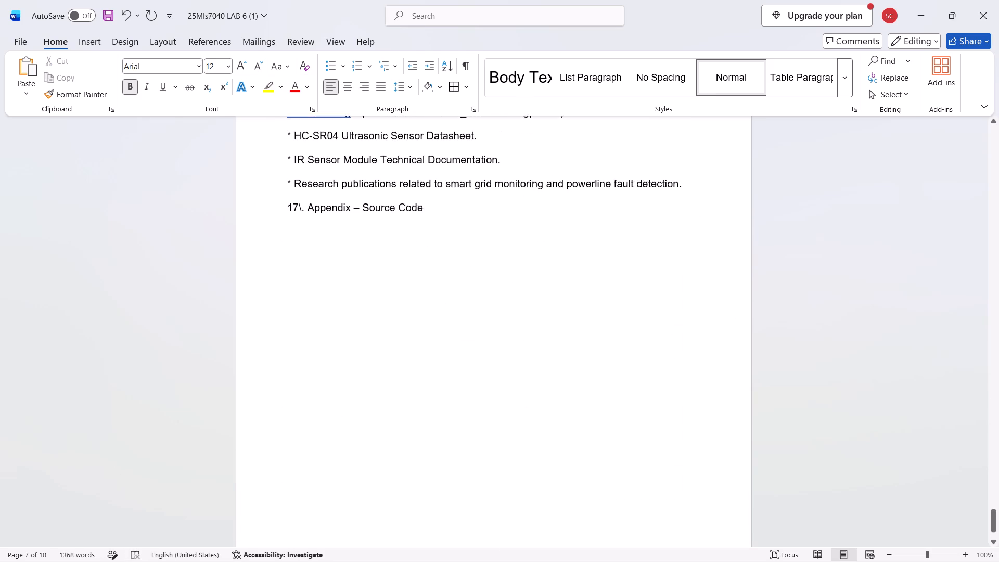
scroll(404, 338, "up", 1)
left_click(305, 227)
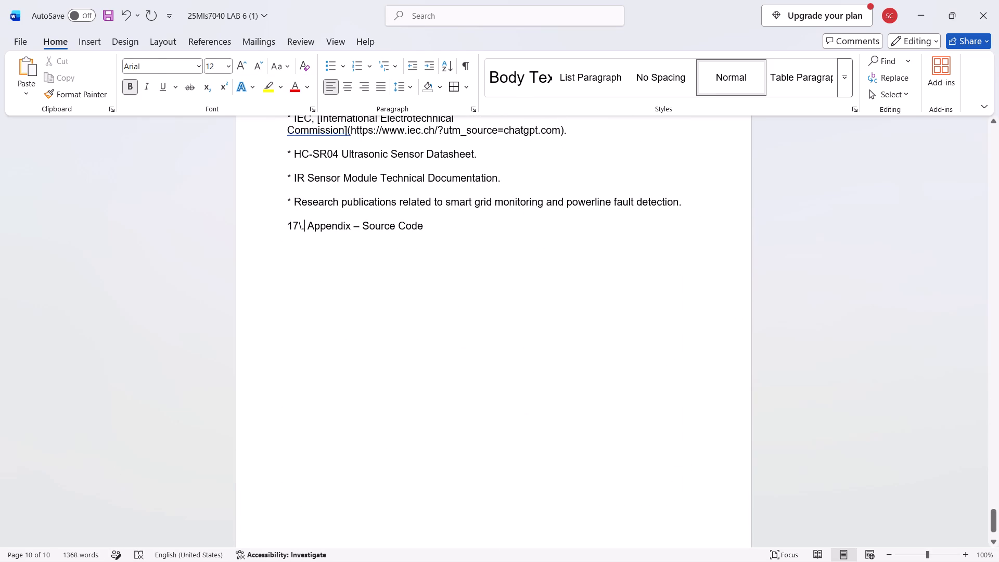
key("Left")
key("BackSpace")
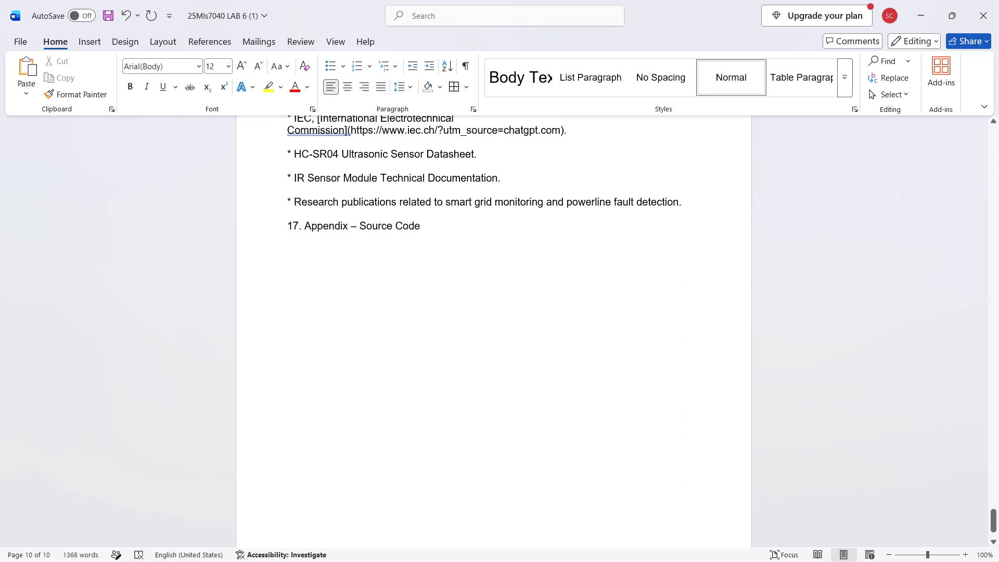
Remove the small left indent before the "17. Appendix – Source Code" heading.
left_click(291, 225)
key("Left")
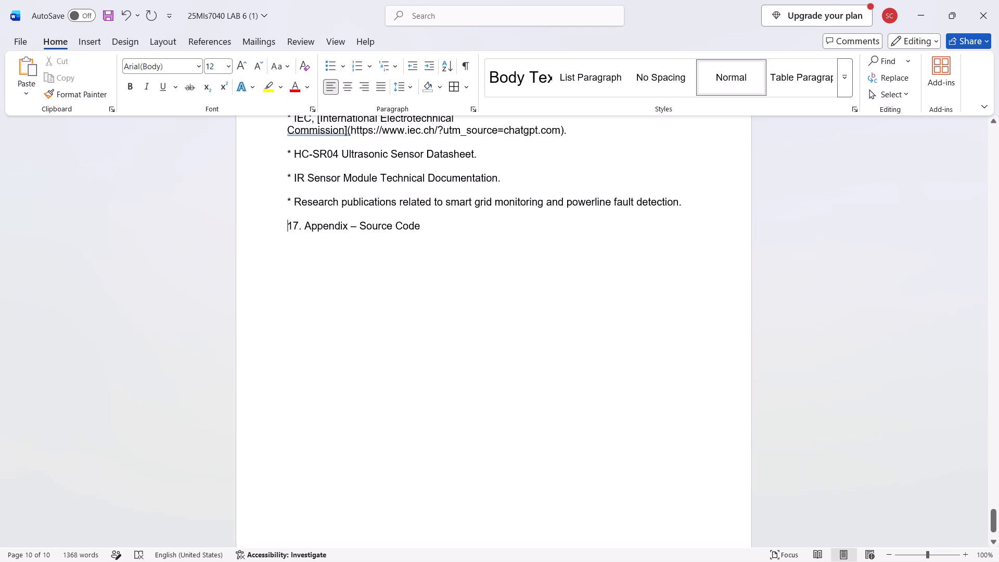
key("BackSpace")
left_click_drag(291, 225, 285, 224)
left_click(285, 224)
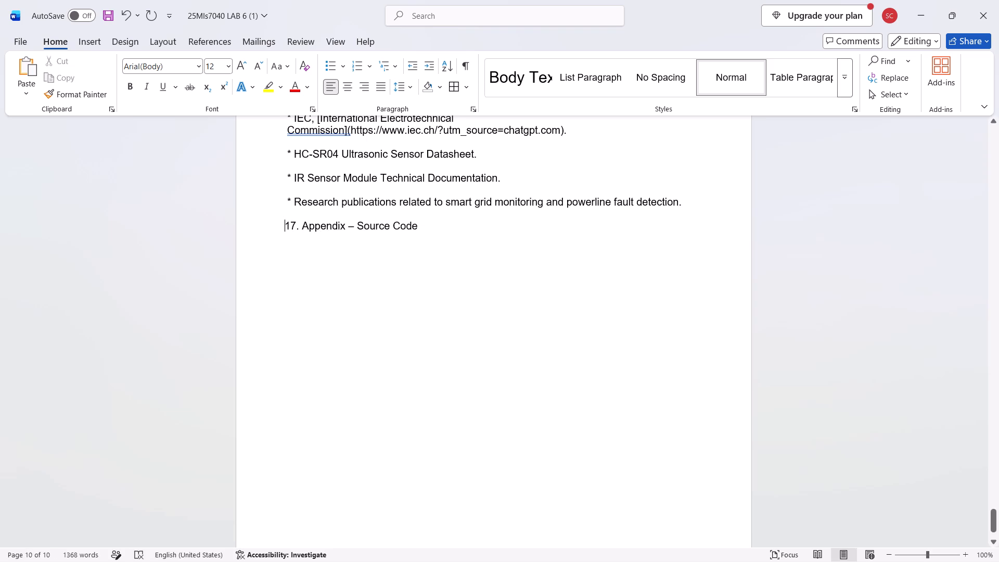
Format the heading "17. Appendix – Source Code" as bold 14-point Calibri (Body) and start a new line after it.
left_click_drag(286, 220, 432, 223)
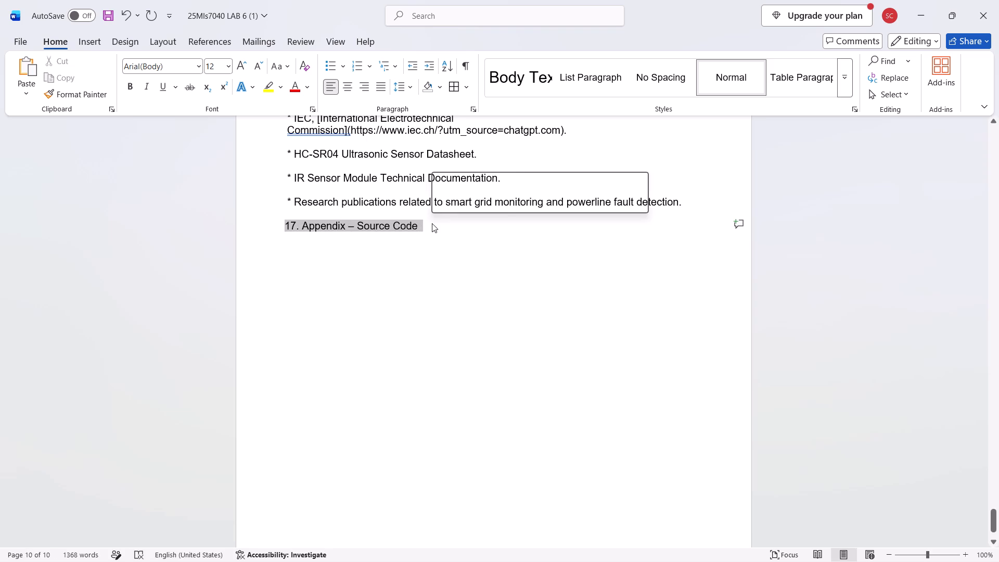
left_click(444, 195)
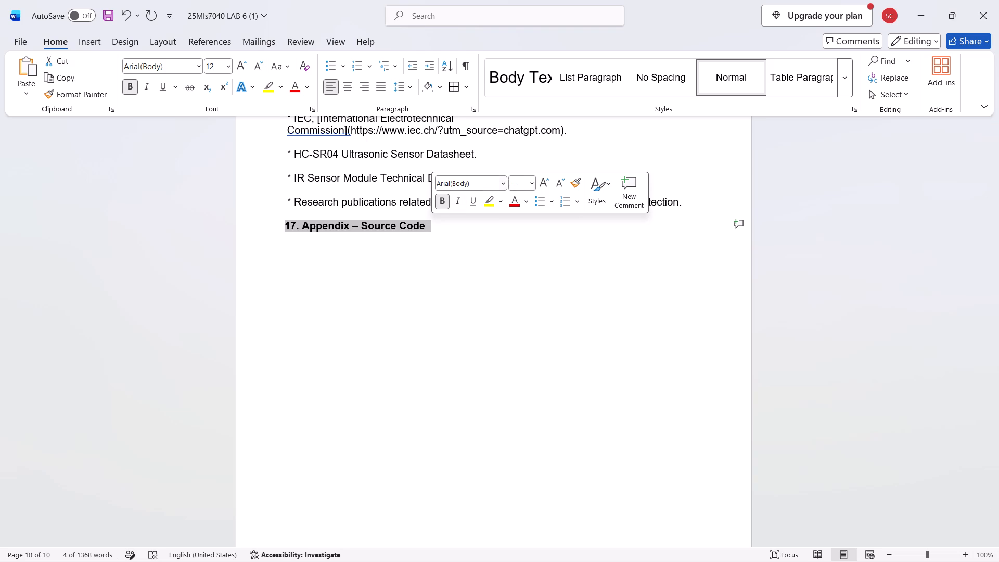
double_click(521, 182)
key("BackSpace")
key("4")
key("Return")
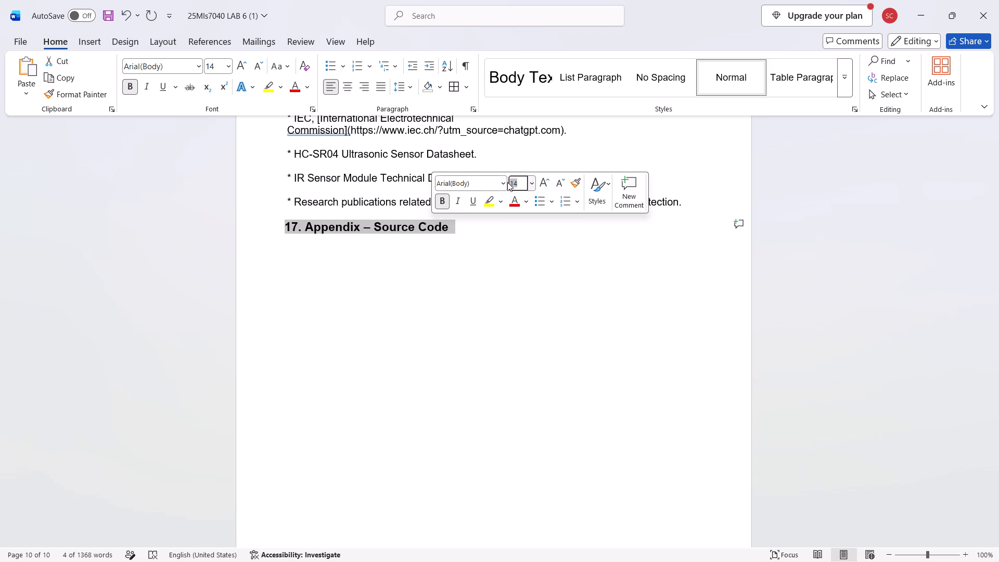
left_click(502, 184)
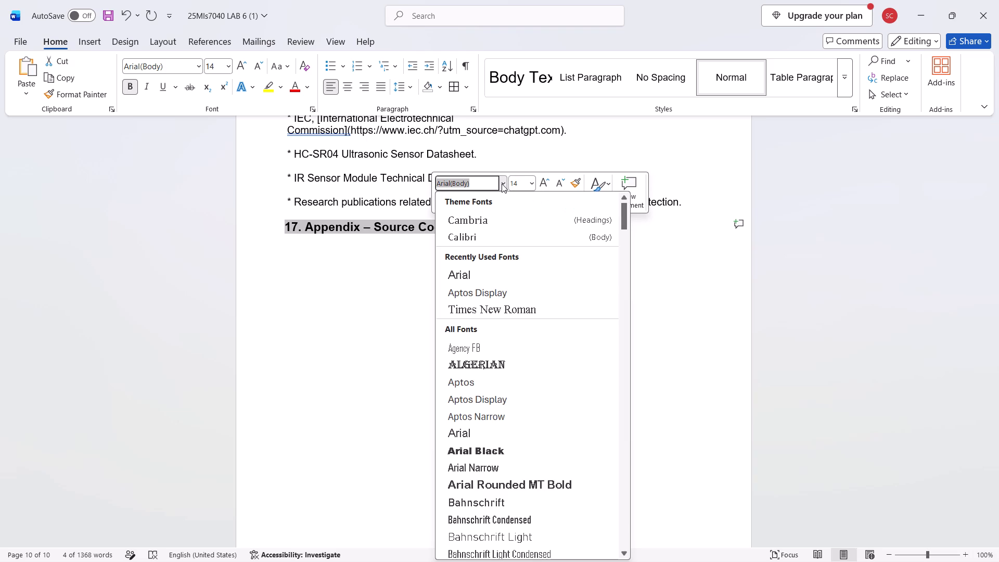
left_click(517, 235)
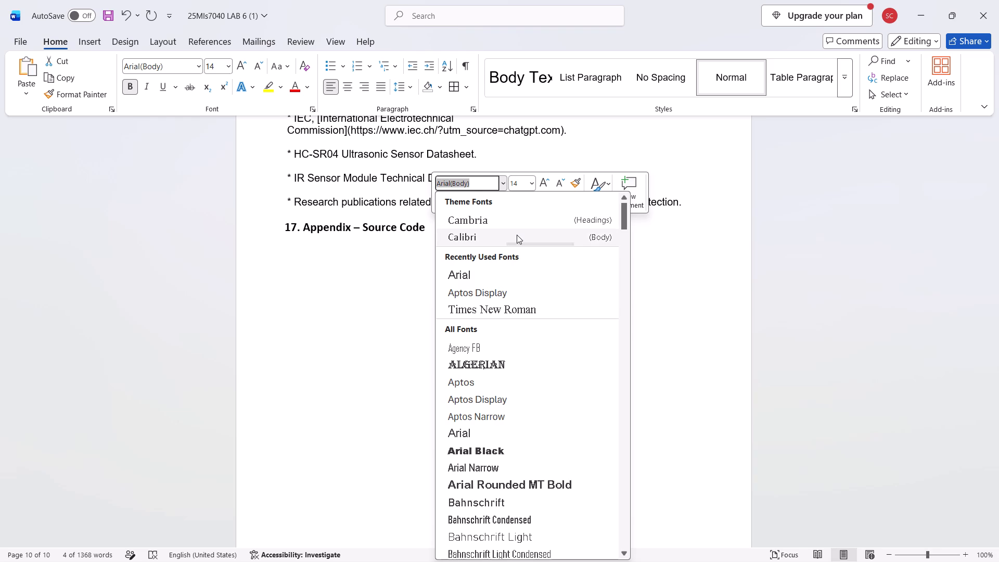
left_click(486, 233)
key("Return")
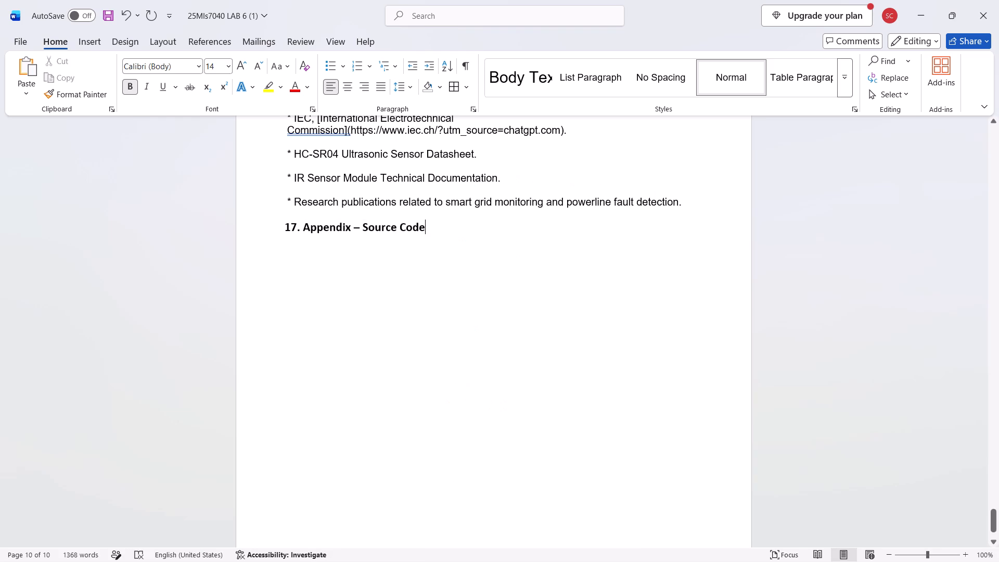
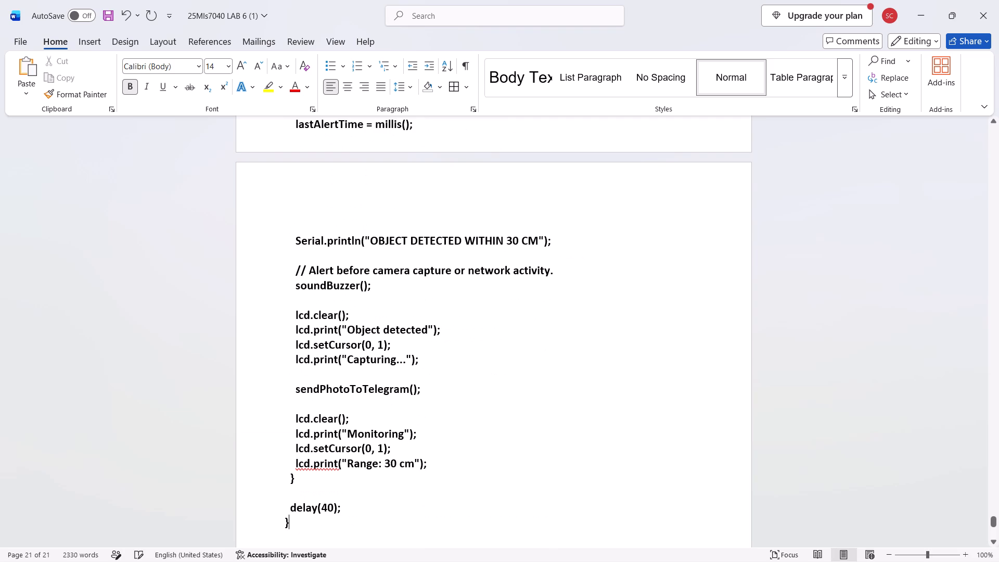
Set the source code listing under "17. Appendix – Source Code" to 12-point size and remove its bold formatting.
left_click_drag(309, 520, 322, 327)
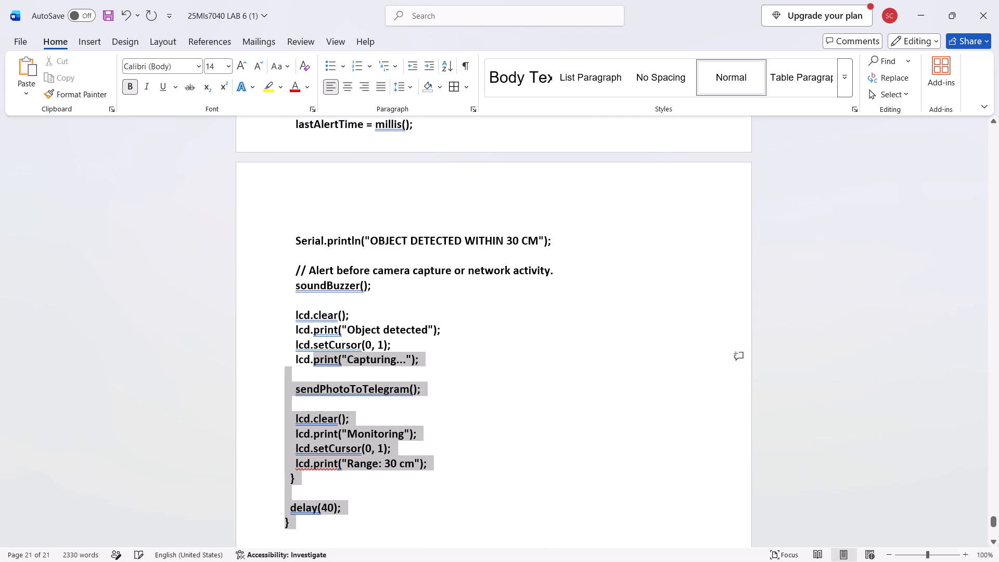
left_click_drag(322, 327, 321, 119)
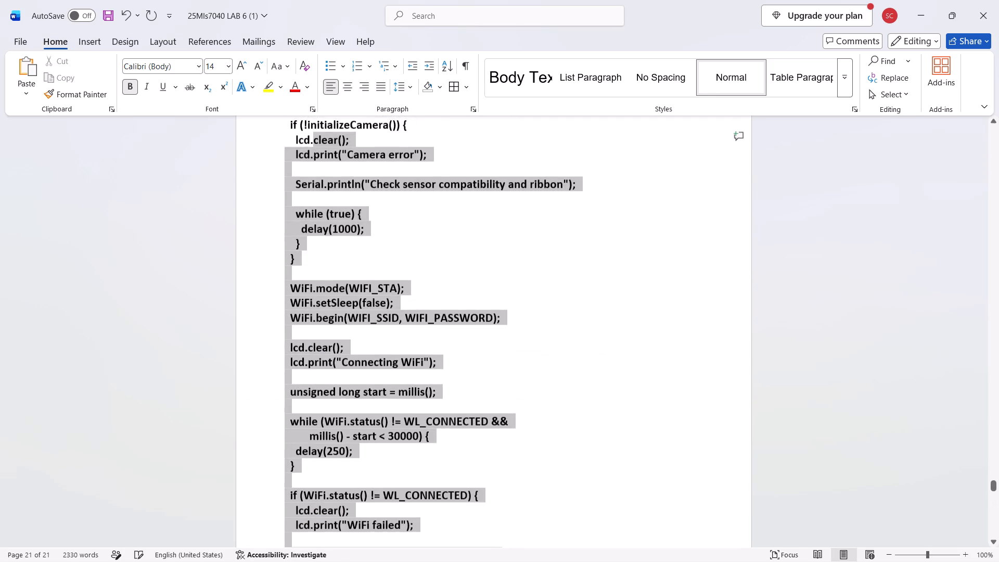
left_click_drag(321, 119, 311, 93)
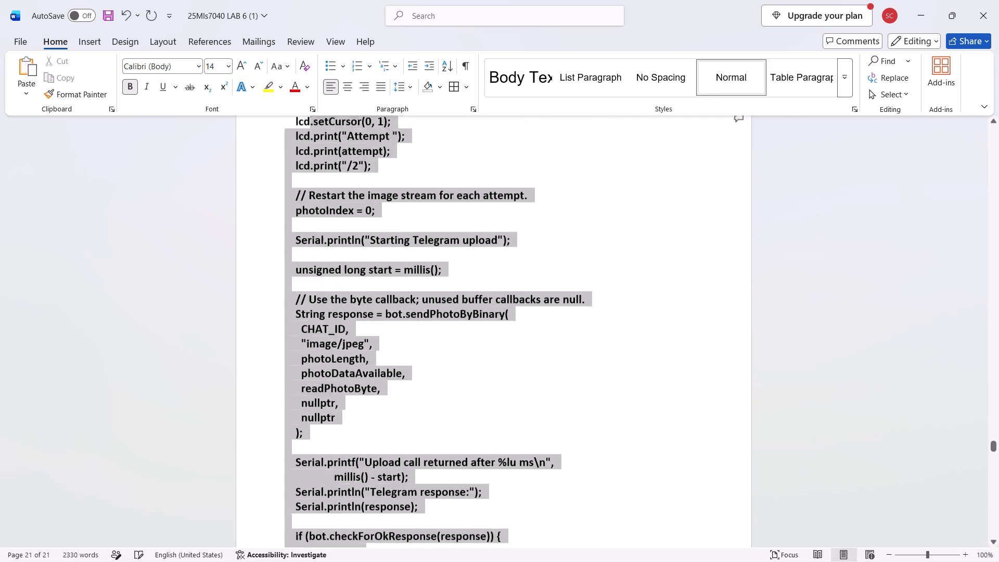
left_click_drag(311, 93, 311, 91)
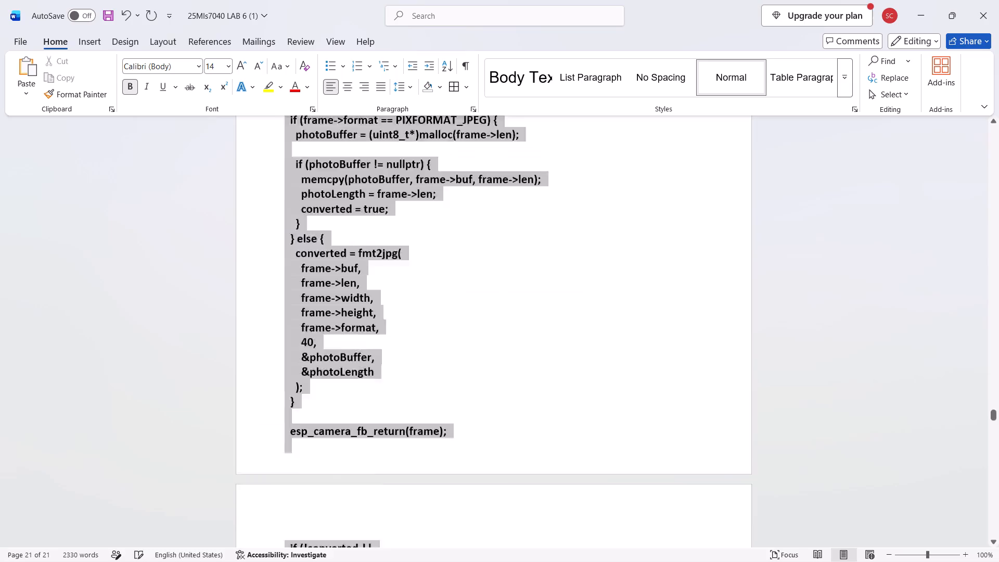
left_click_drag(311, 91, 312, 91)
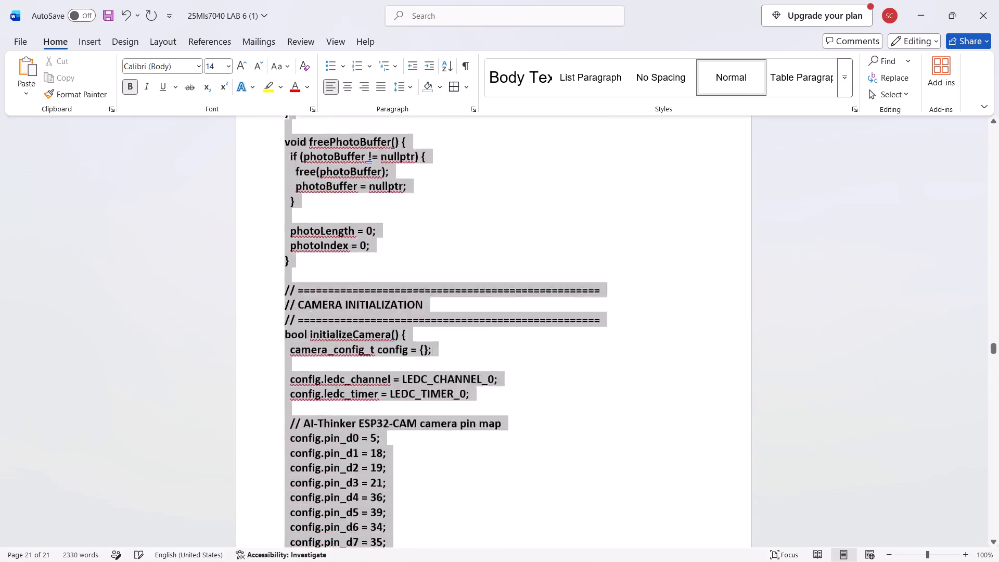
left_click_drag(312, 91, 314, 93)
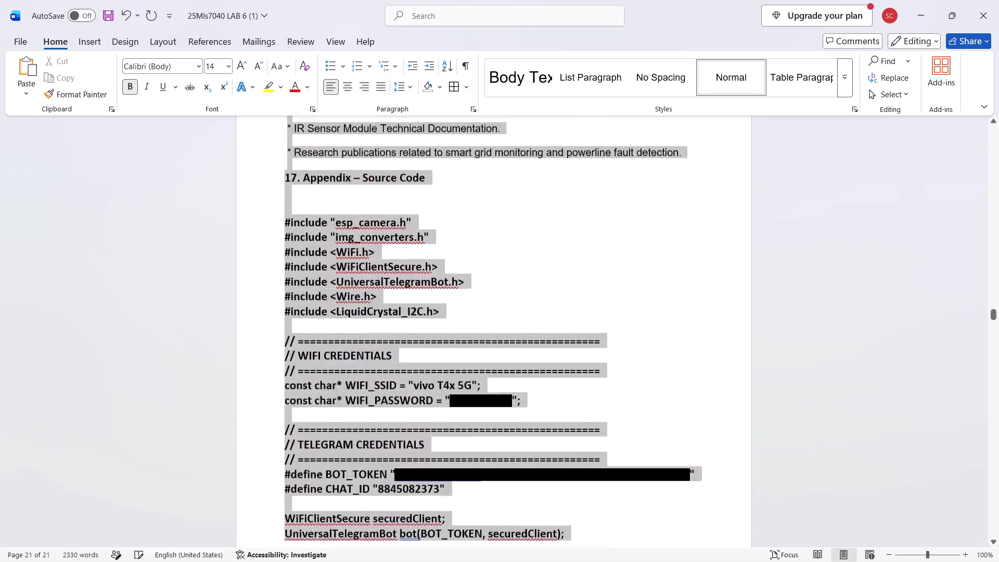
left_click_drag(314, 93, 321, 530)
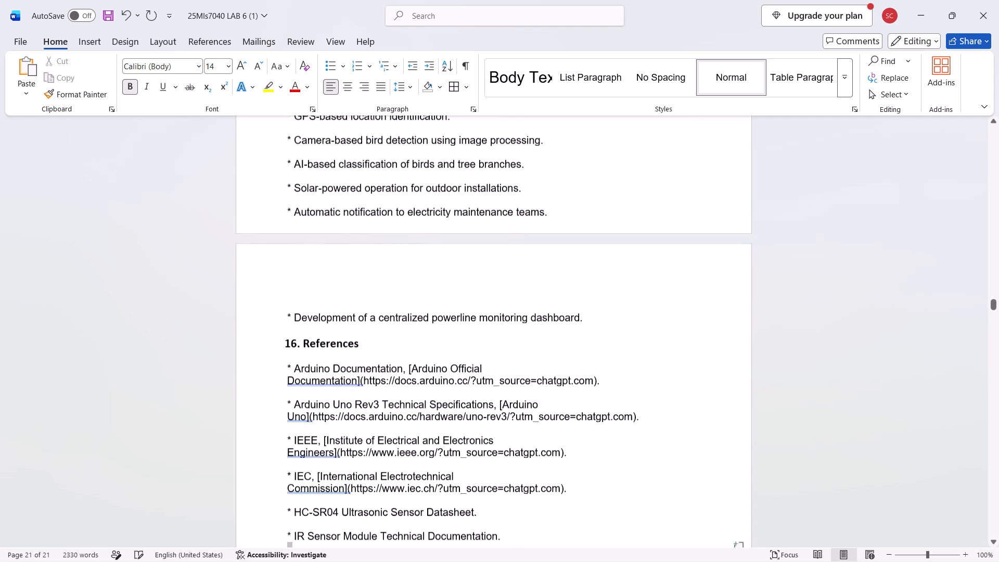
left_click_drag(321, 530, 296, 493)
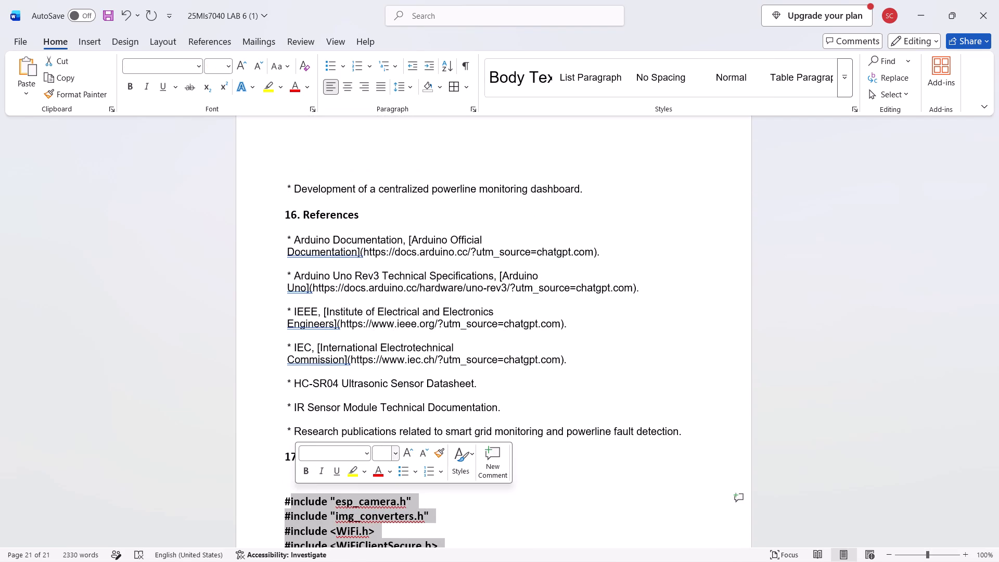
left_click(383, 452)
type("12")
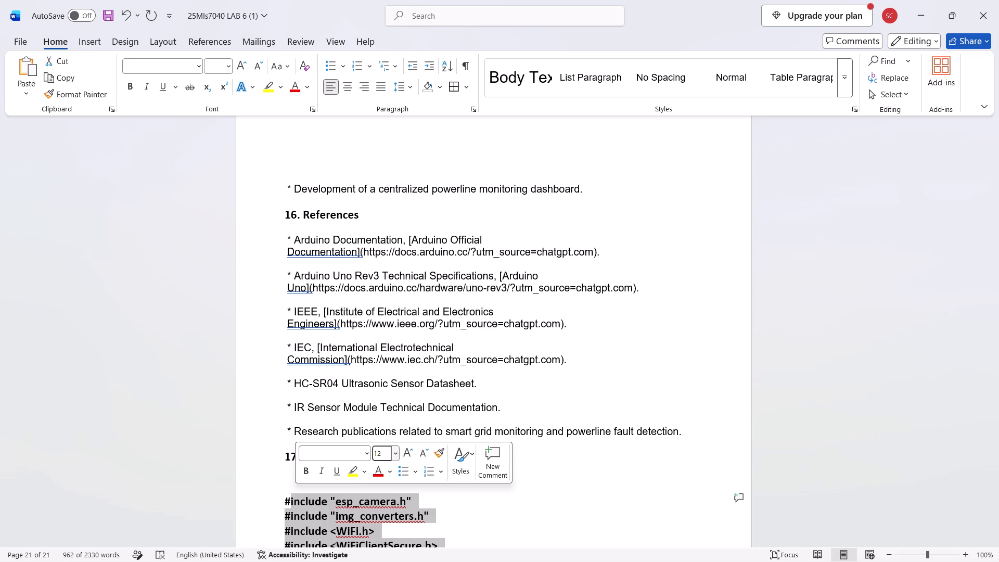
key("Return")
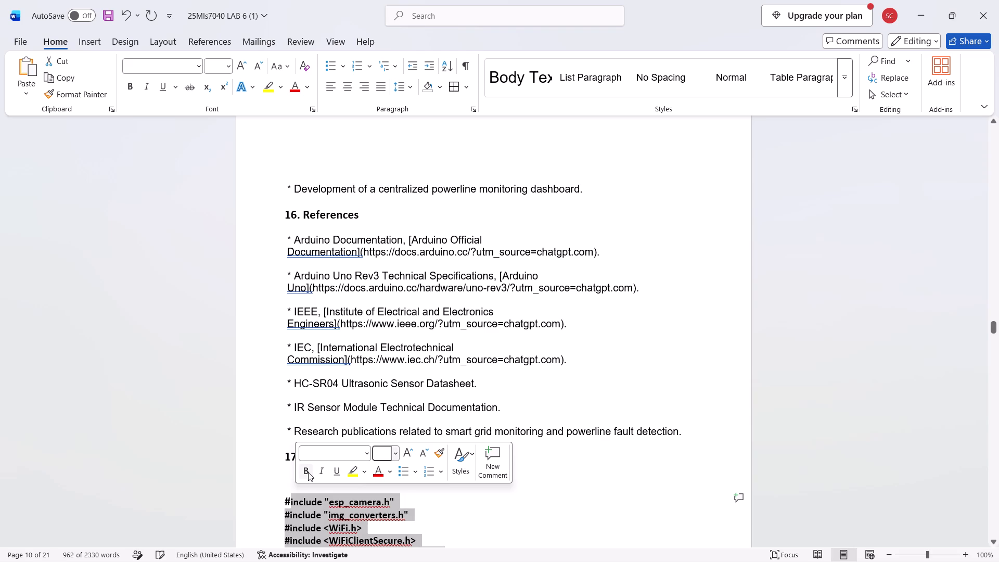
left_click(308, 472)
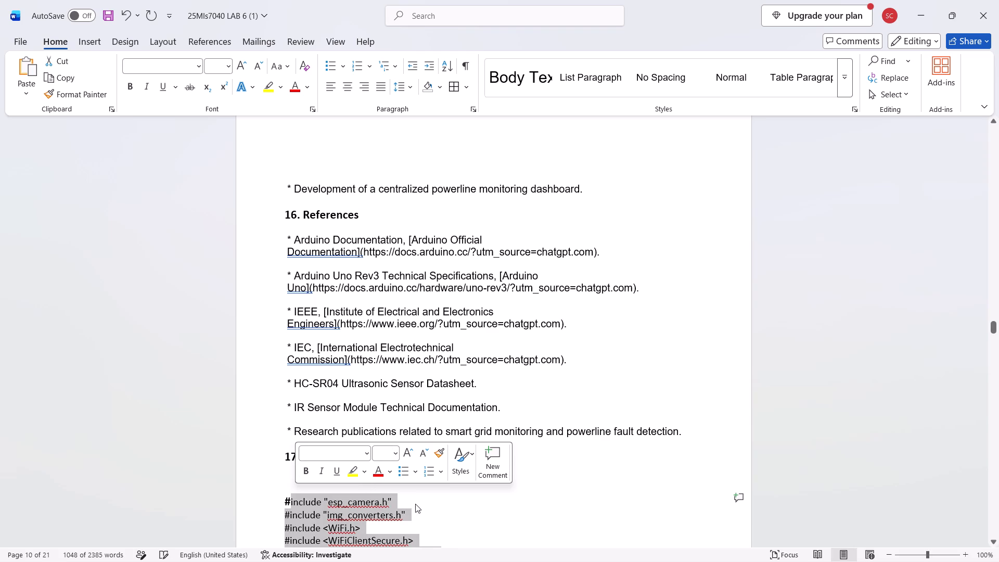
left_click(415, 504)
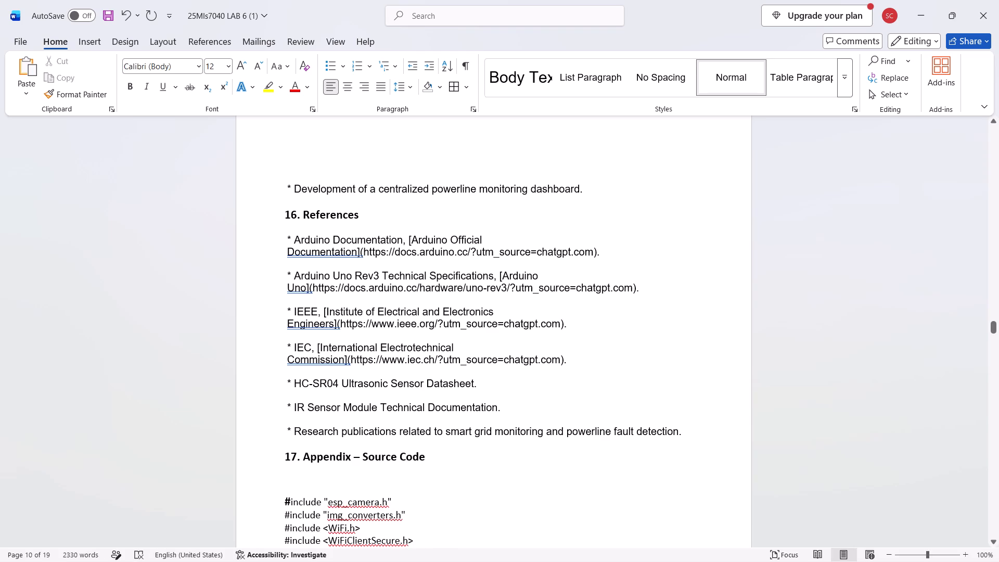
Remove the bold from the leading # of the first #include line and set it to 12-point size.
left_click_drag(284, 503, 290, 501)
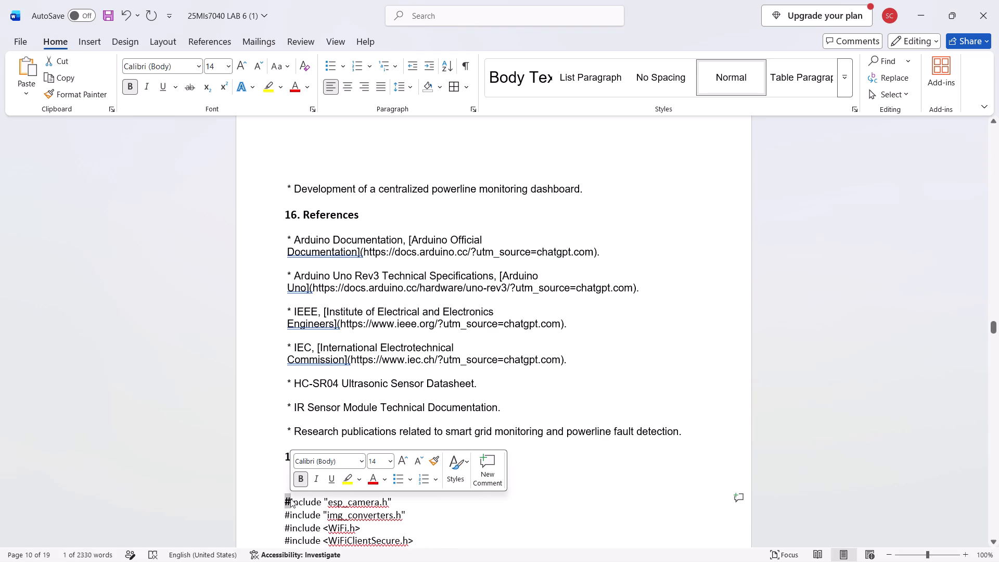
left_click(303, 476)
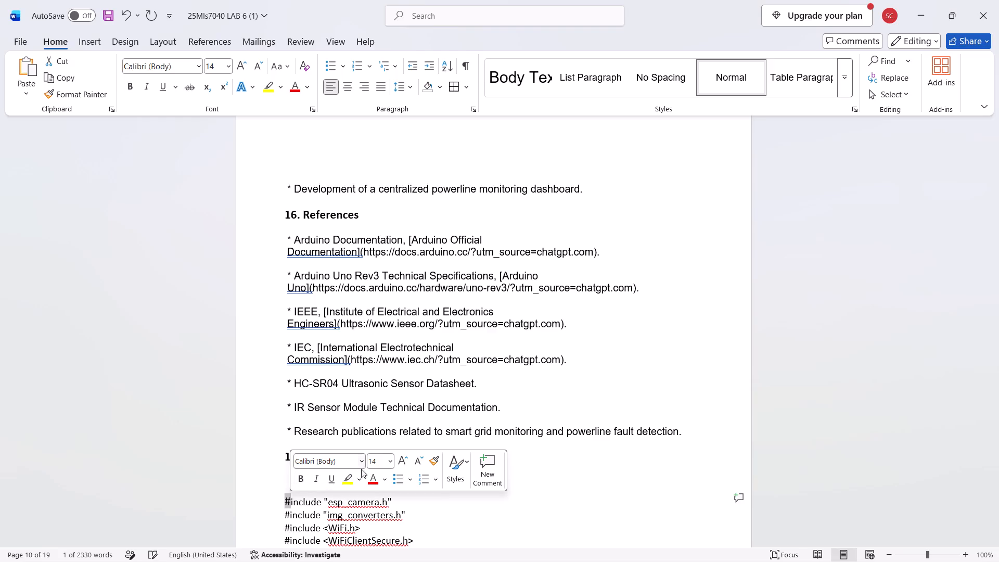
left_click(380, 462)
left_click(380, 462)
key("BackSpace")
key("2")
key("Return")
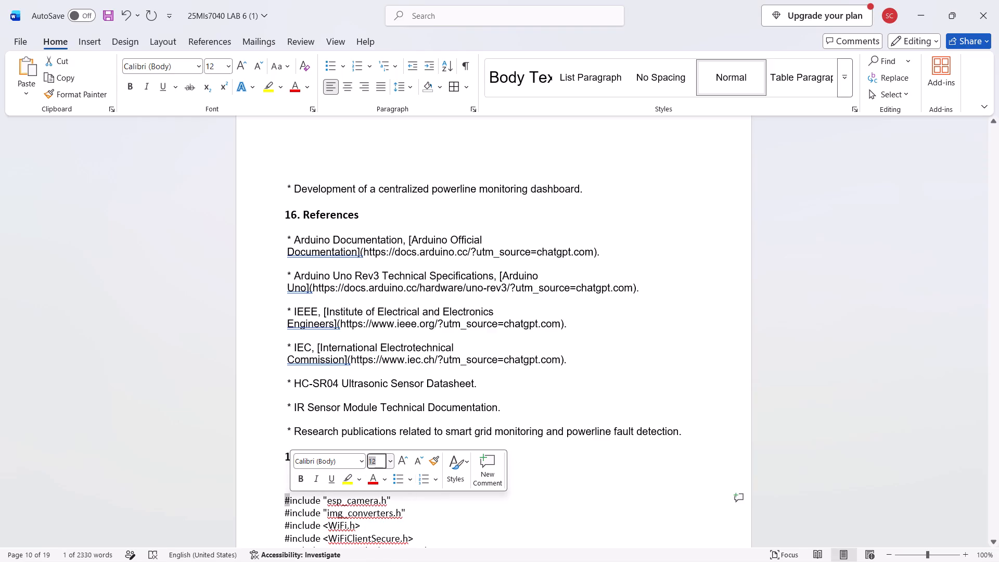
left_click(433, 506)
Review the source code listing through to its end and the preceding sections for formatting and spacing problems.
scroll(433, 506, "down", 2)
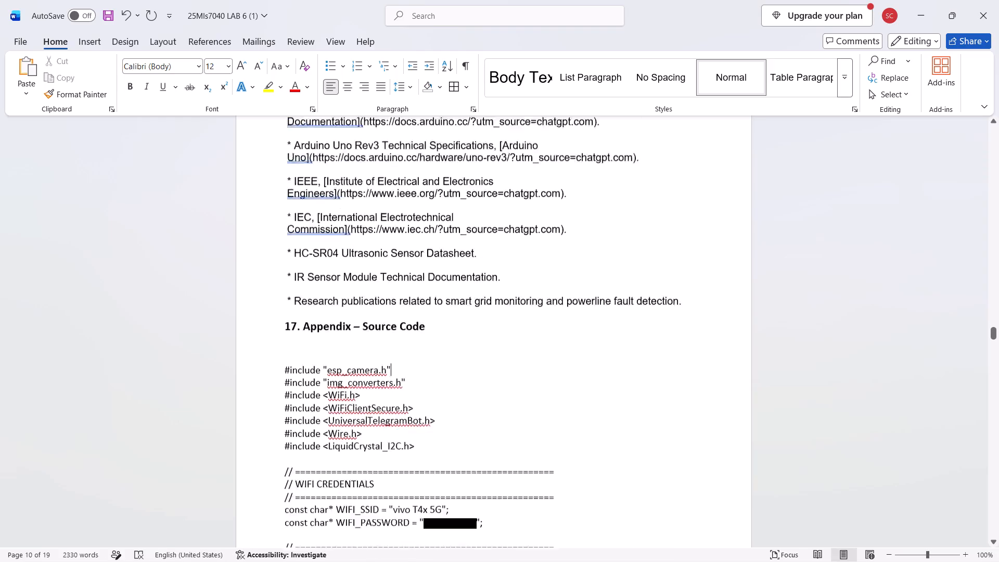
scroll(433, 506, "down", 19)
scroll(433, 506, "up", 1)
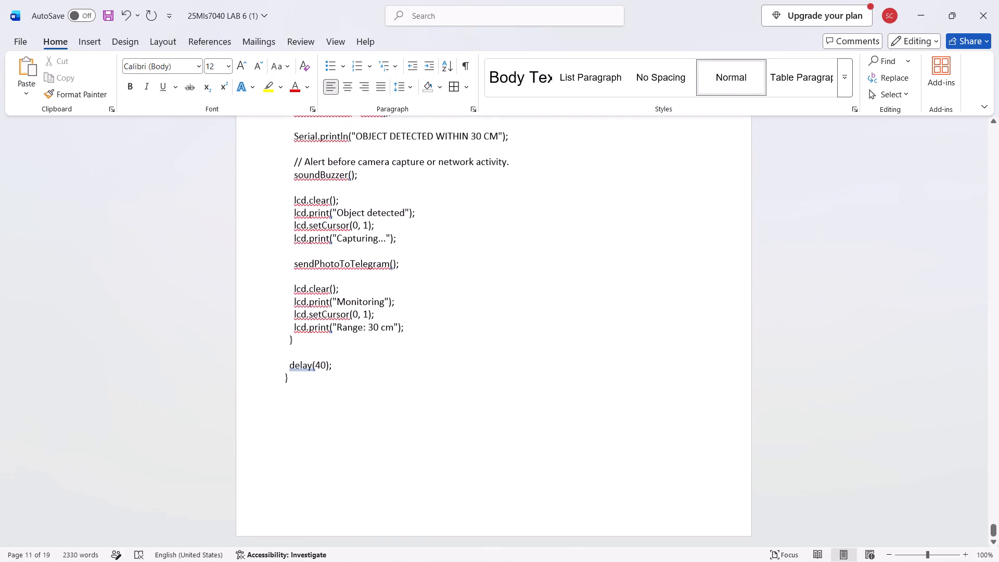
scroll(433, 506, "up", 1)
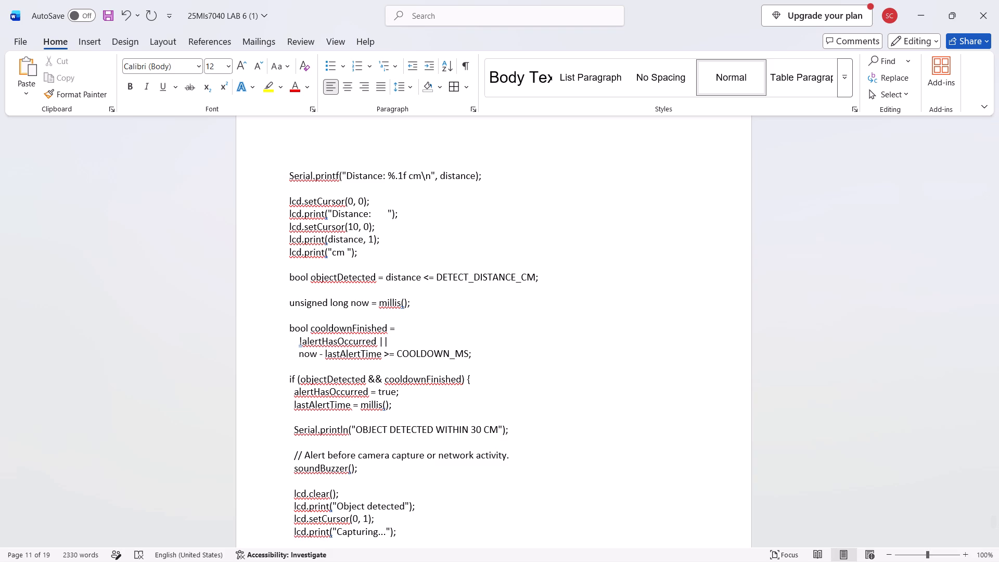
scroll(433, 506, "up", 6)
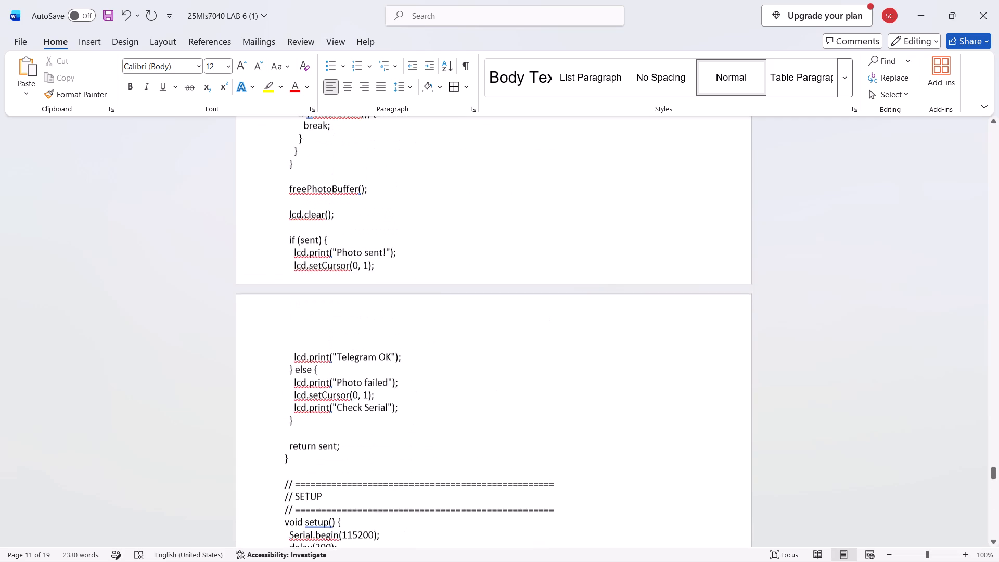
scroll(433, 506, "up", 3)
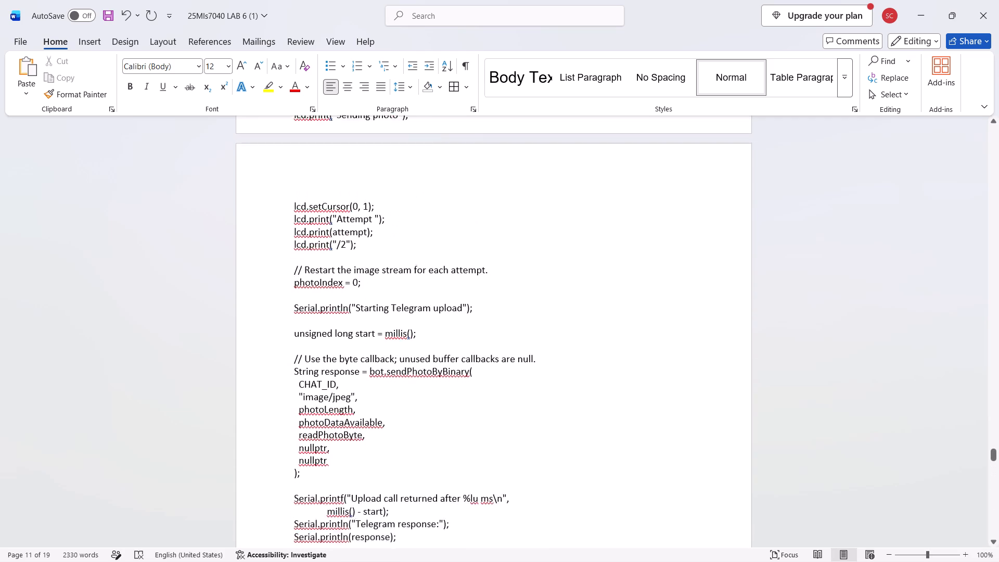
scroll(433, 506, "up", 3)
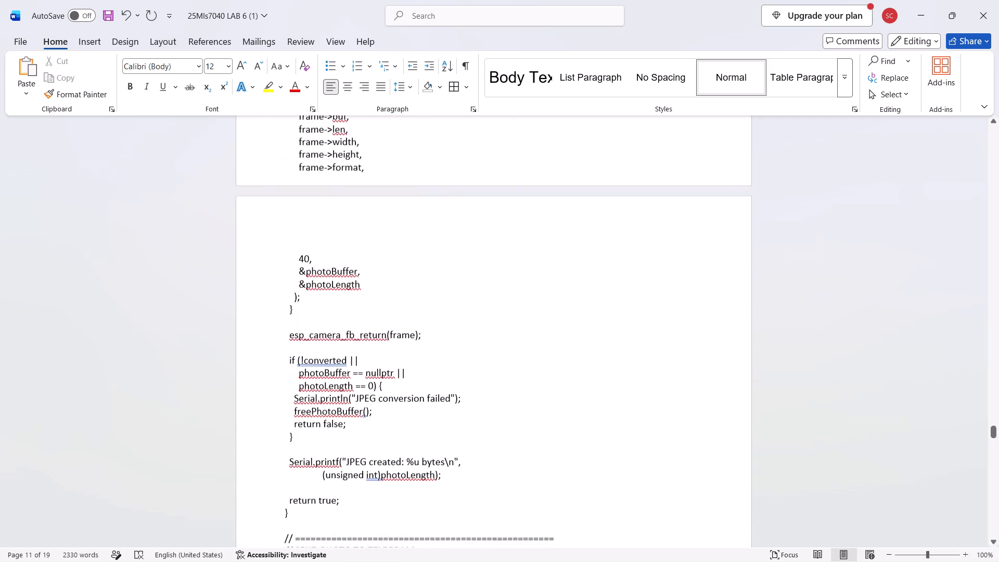
scroll(433, 506, "up", 2)
scroll(433, 506, "down", 4)
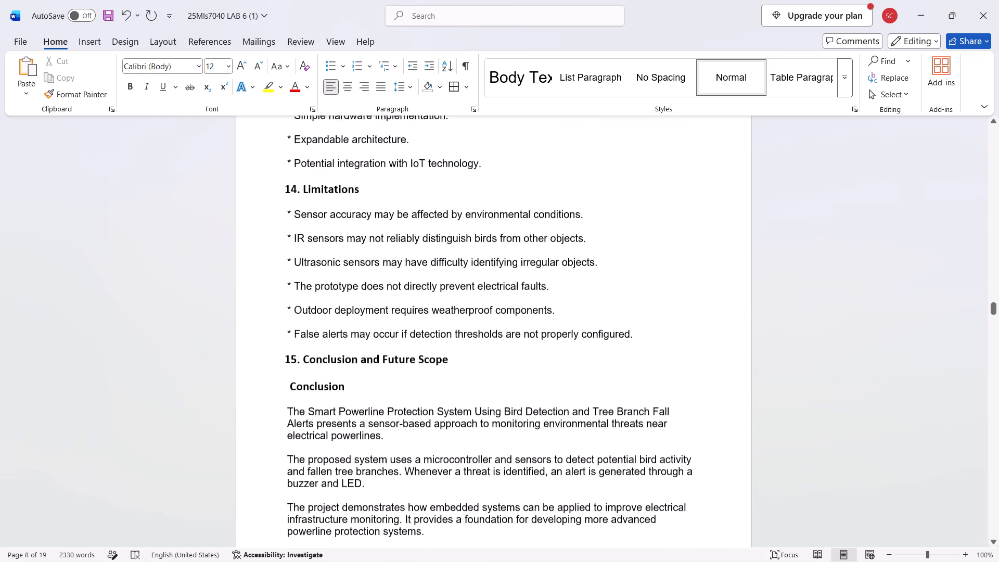
scroll(433, 506, "down", 2)
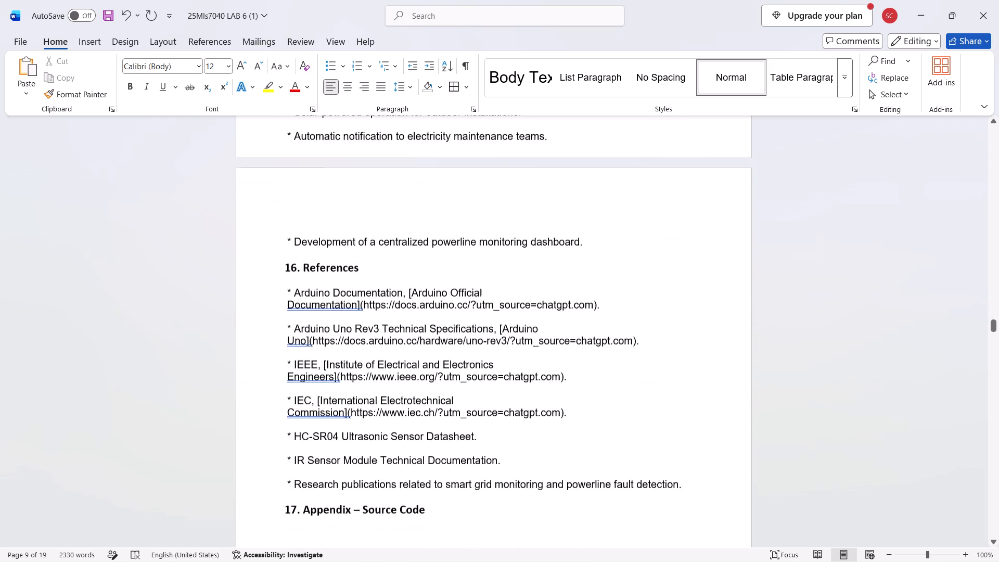
scroll(433, 506, "down", 2)
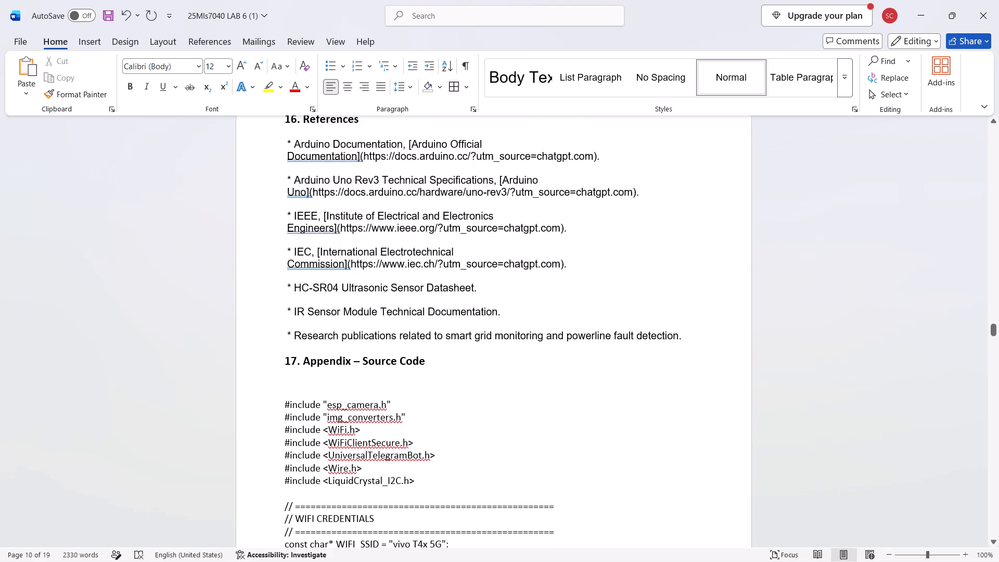
scroll(433, 506, "up", 1)
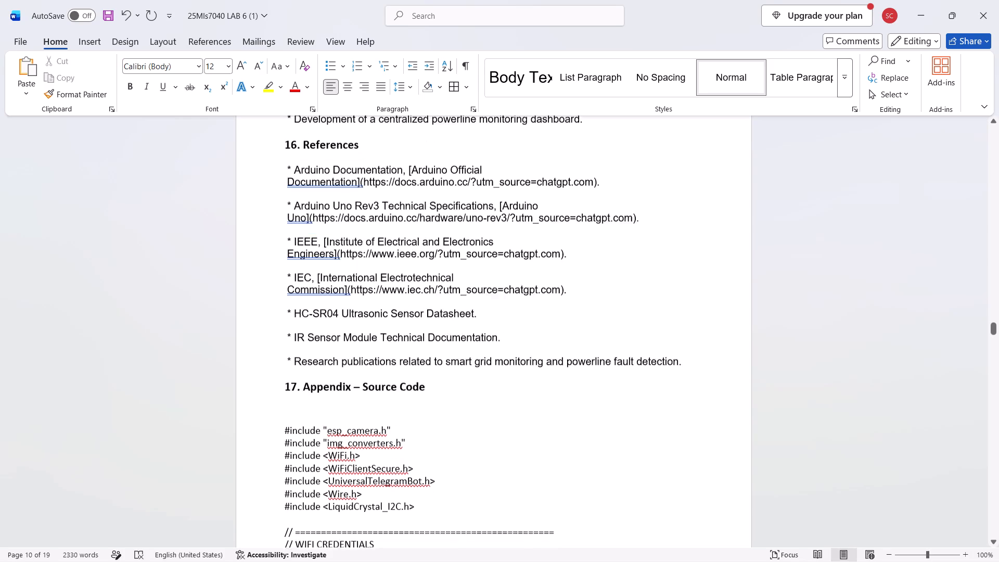
scroll(433, 506, "up", 3)
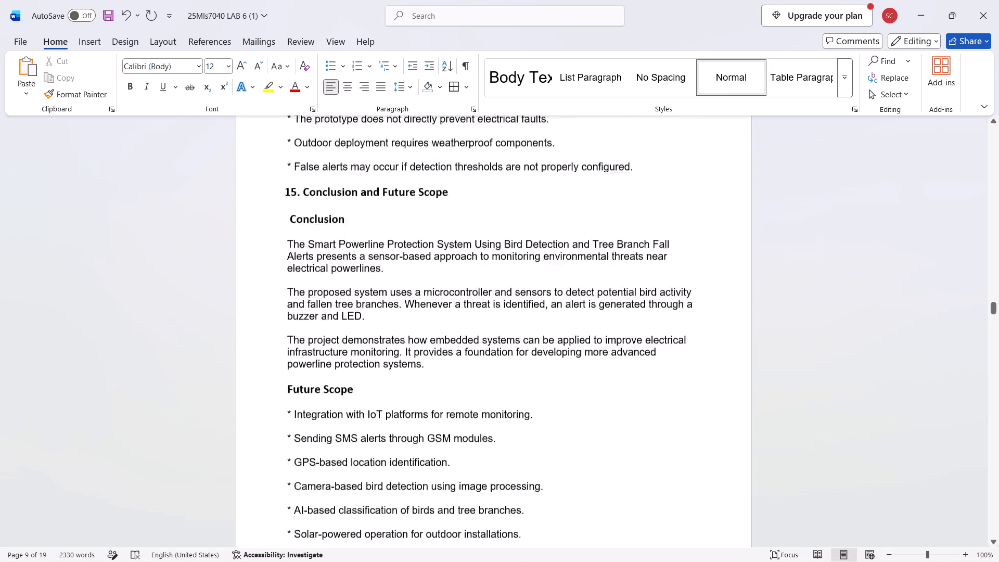
scroll(433, 506, "up", 3)
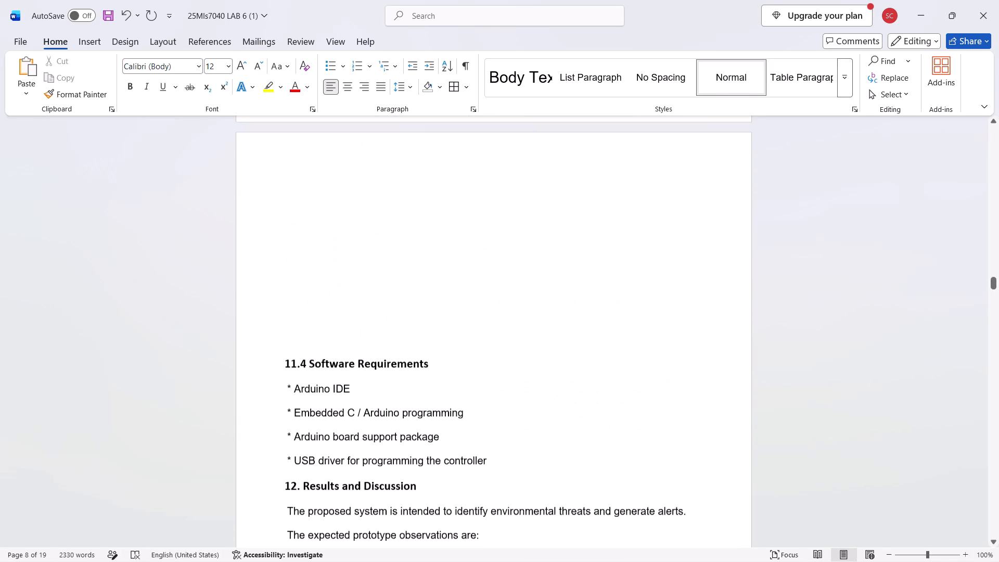
Delete the blank lines between the flowchart picture and the "11.4 Software Requirements" heading.
scroll(433, 506, "up", 1)
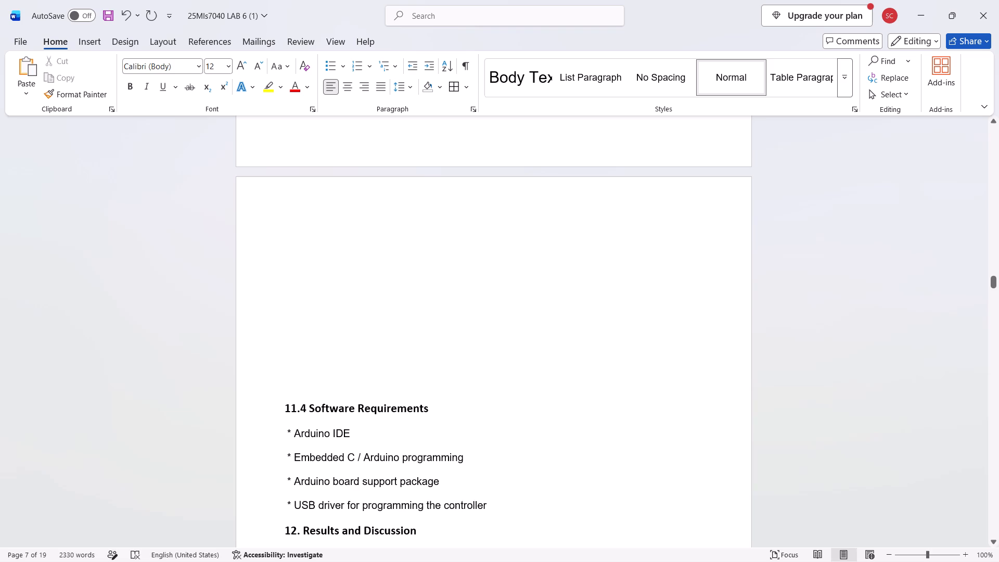
left_click(283, 409)
key("BackSpace")
key("BackSpace")
key("BackSpace")
key("BackSpace")
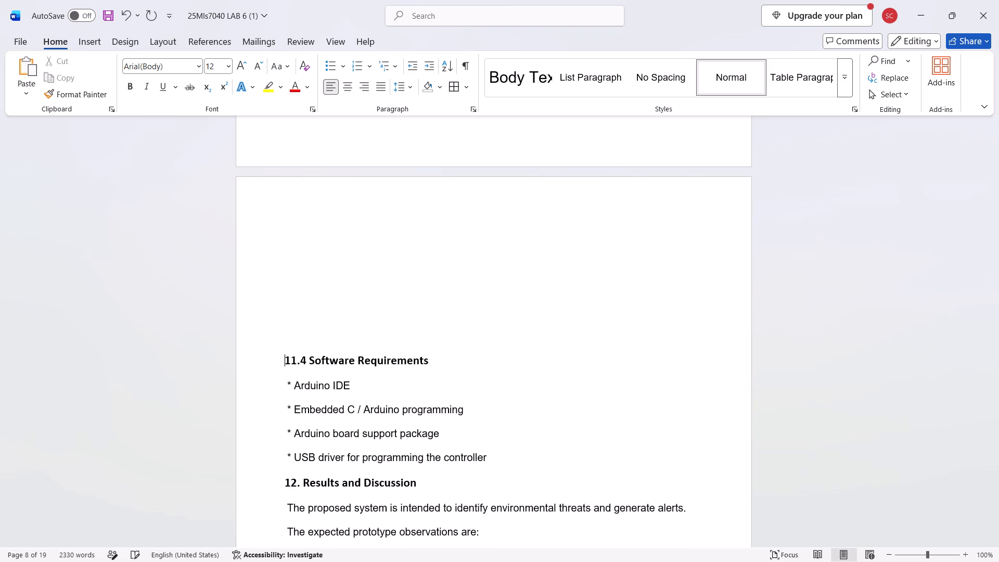
key("BackSpace")
key("BackSpace")
key("BackSpace")
key("BackSpace")
key("BackSpace")
key("BackSpace")
key("BackSpace")
key("BackSpace")
key("BackSpace")
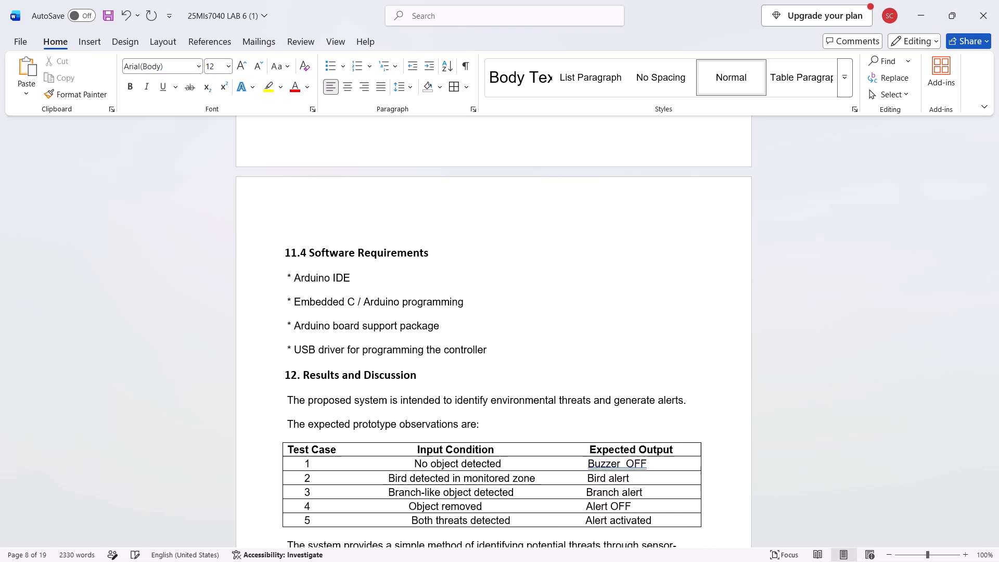
key("BackSpace")
key("BackSpace")
key("BackSpace")
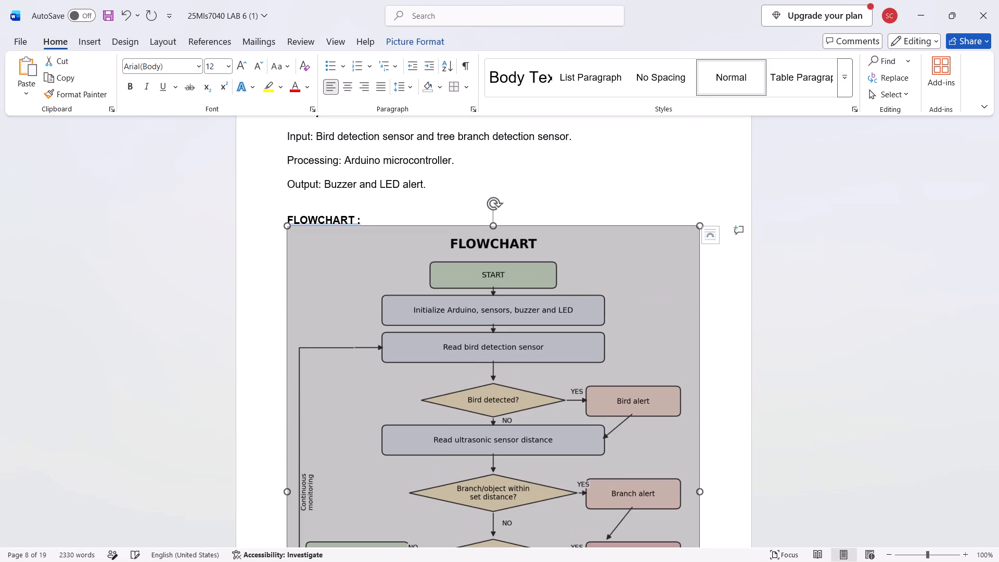
scroll(283, 409, "down", 1)
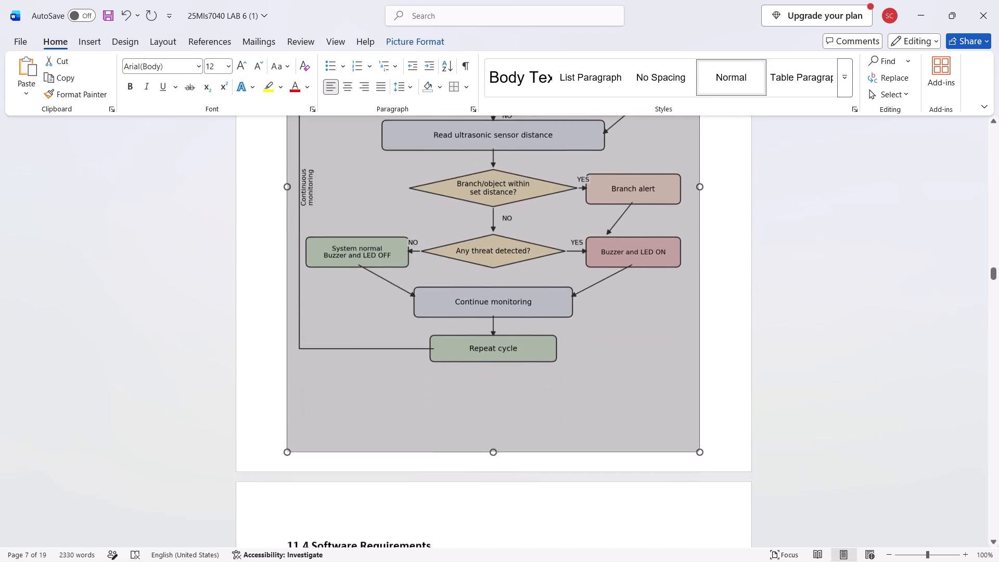
scroll(283, 409, "down", 1)
left_click(327, 297)
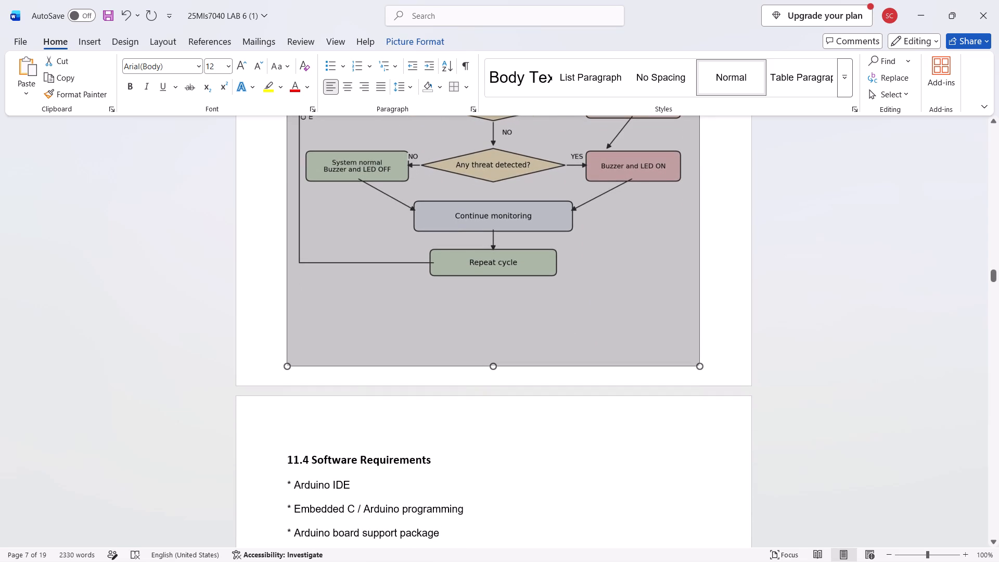
scroll(327, 297, "up", 3)
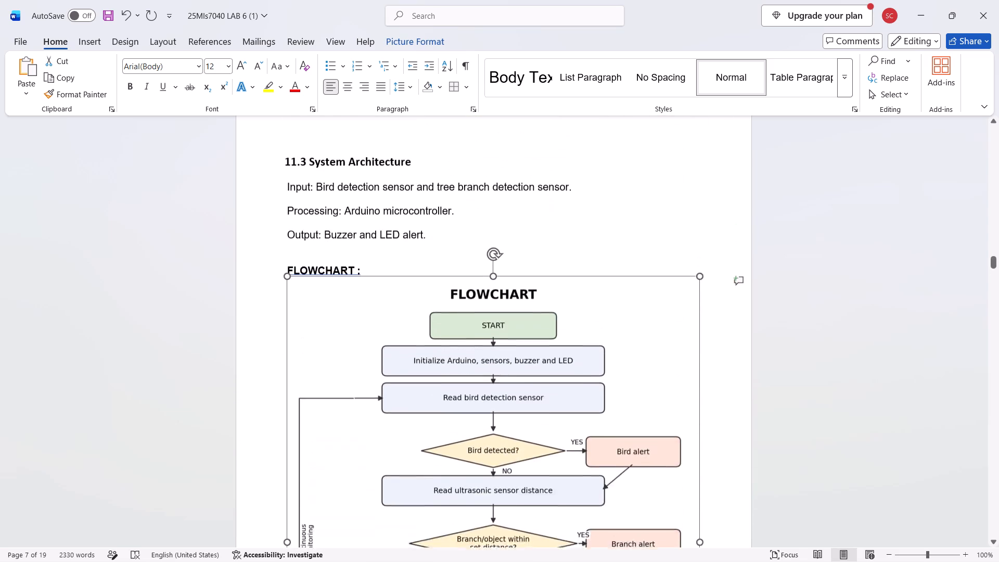
Insert a paragraph break between the "FLOWCHART :" heading and the flowchart picture.
left_click(363, 288)
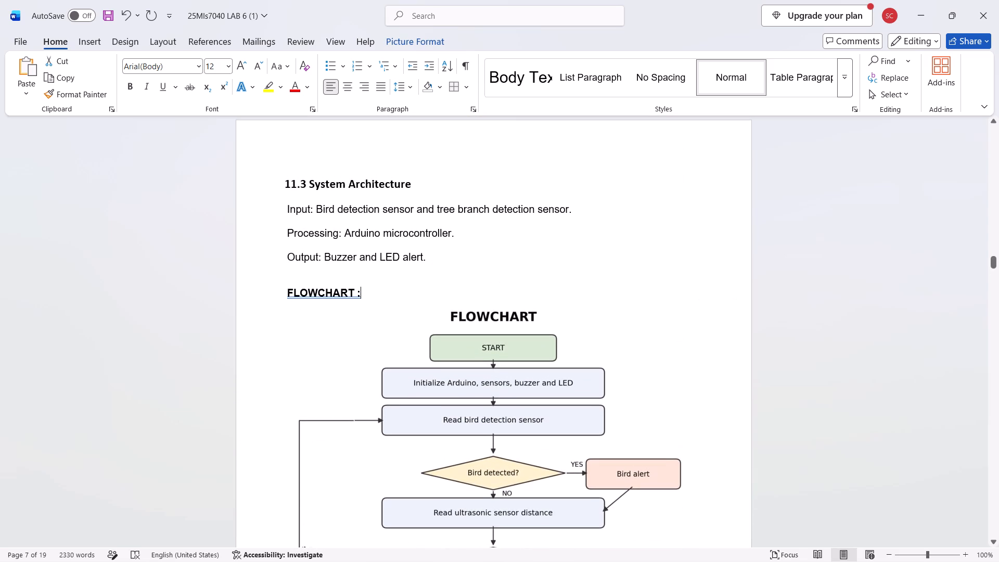
key("Return")
Delete the paragraph break and the flowchart picture directly before the "11.4 Software Requirements" heading.
scroll(363, 288, "down", 2)
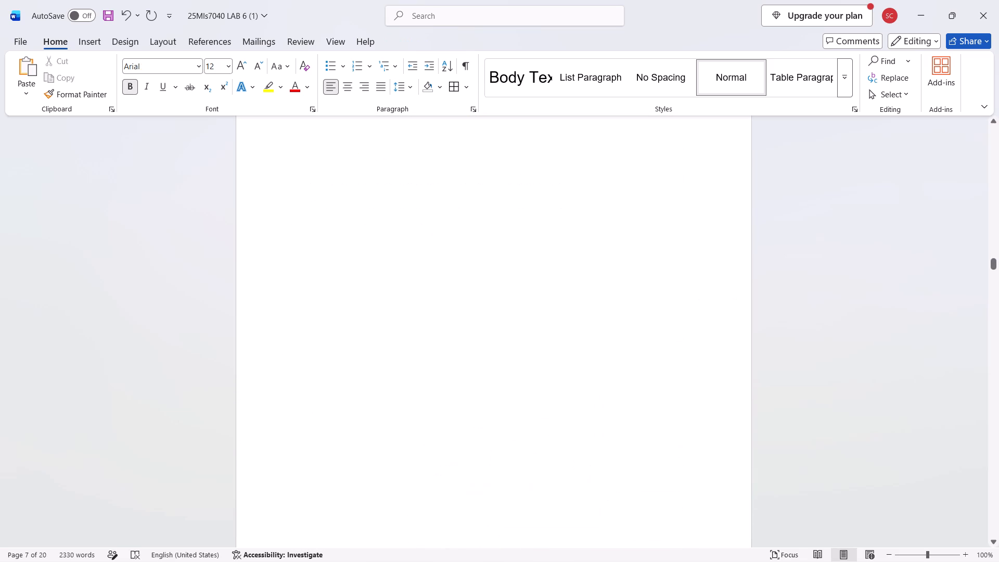
scroll(363, 288, "down", 2)
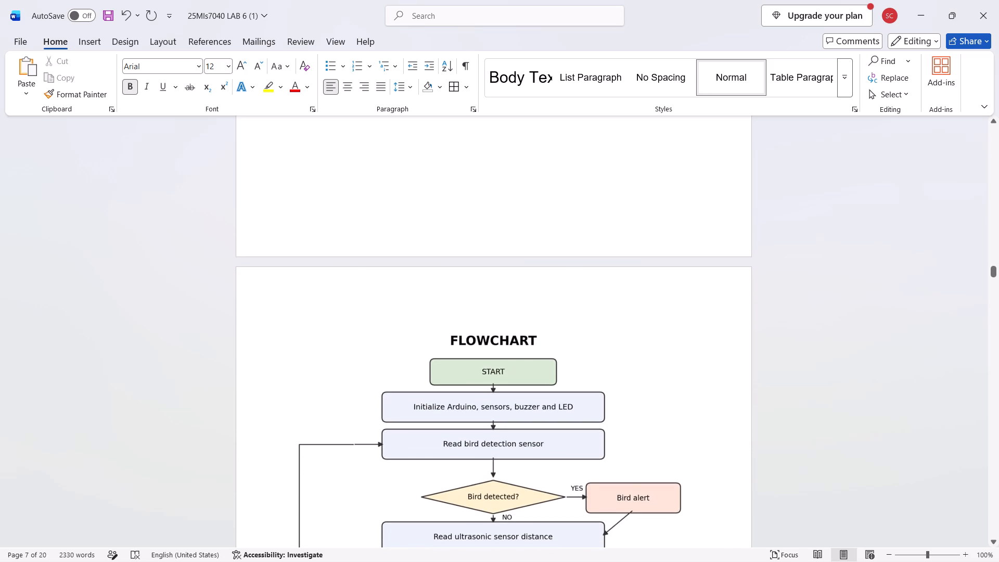
left_click(280, 237)
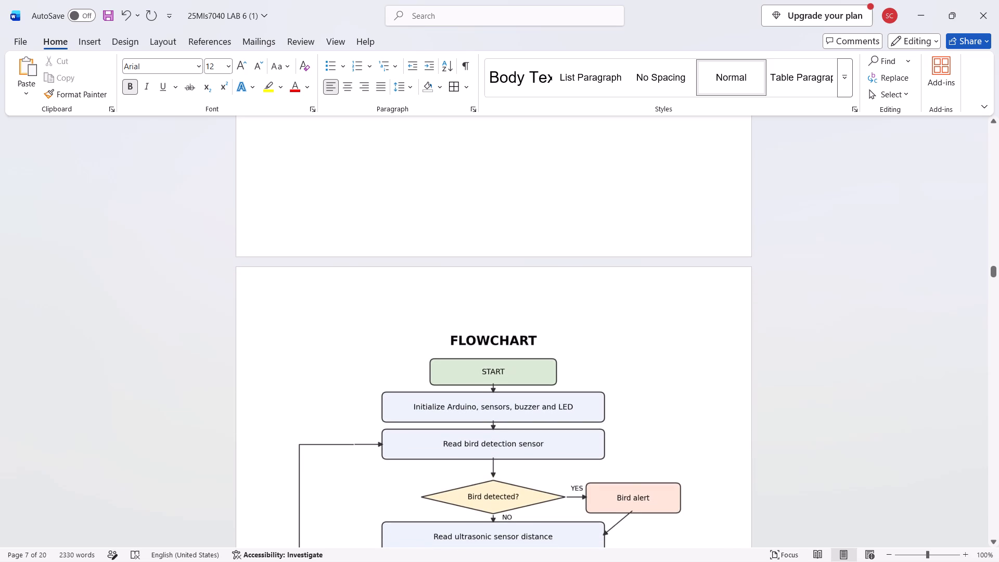
left_click(277, 282)
left_click(274, 315)
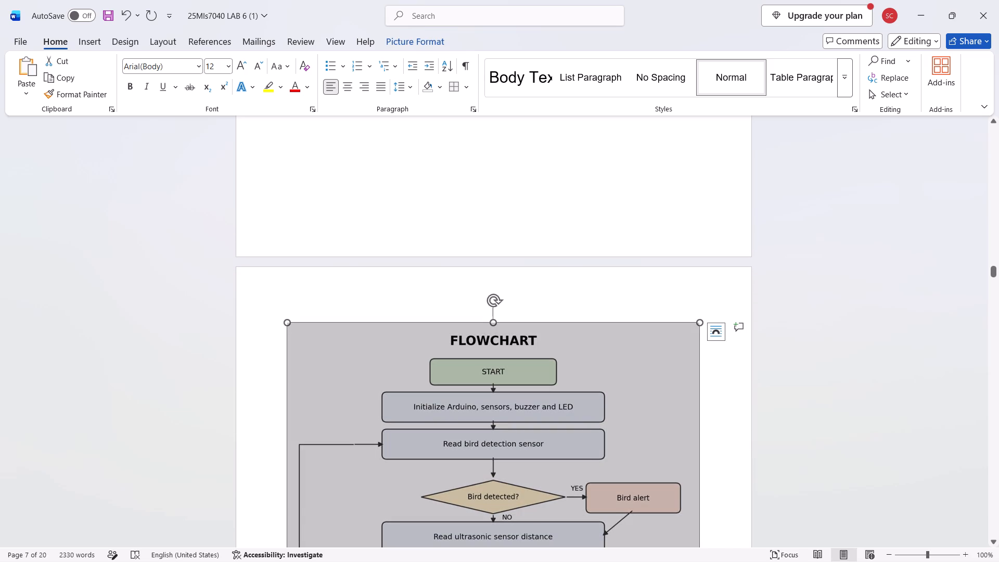
scroll(274, 315, "down", 2)
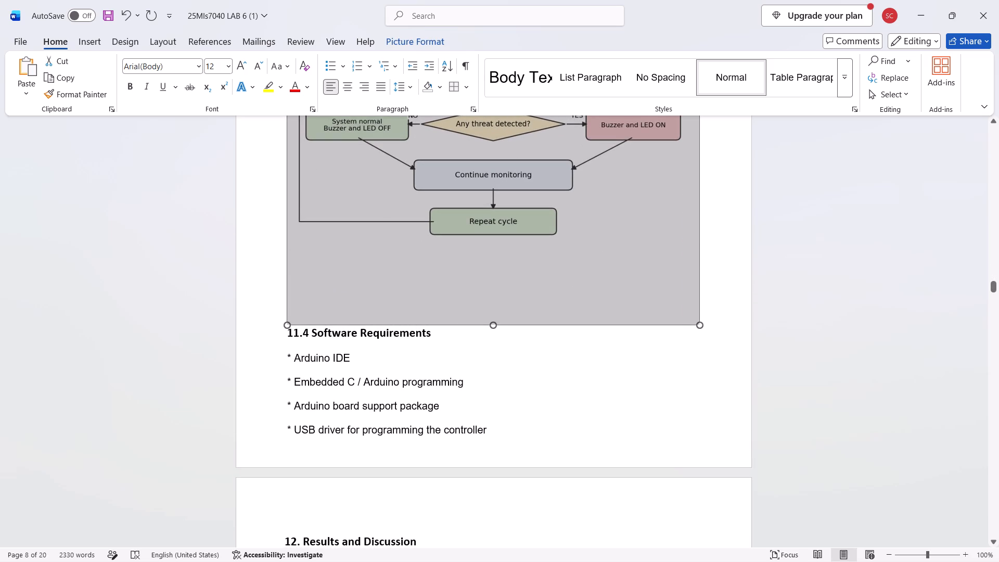
left_click(275, 328)
left_click(275, 328)
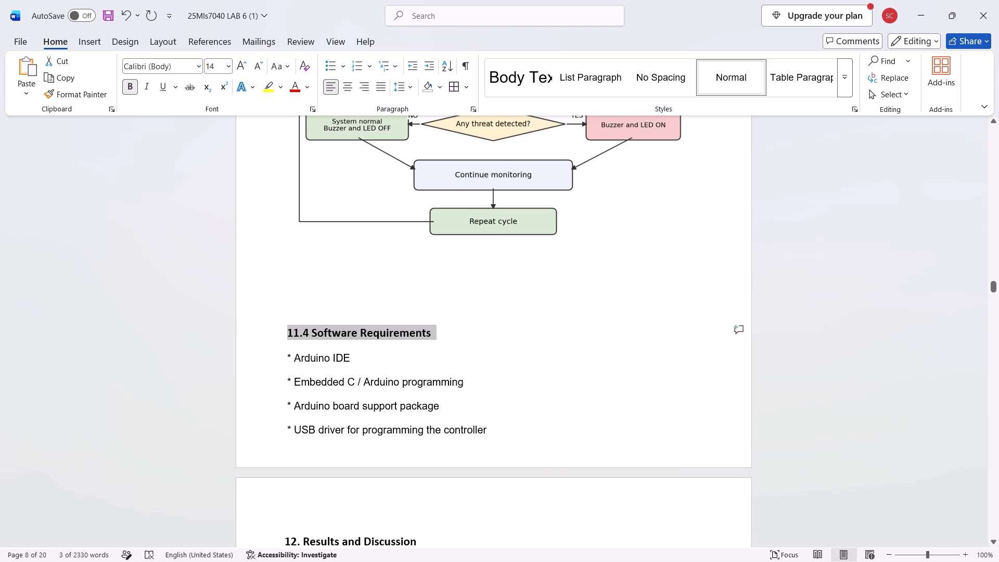
left_click(285, 328)
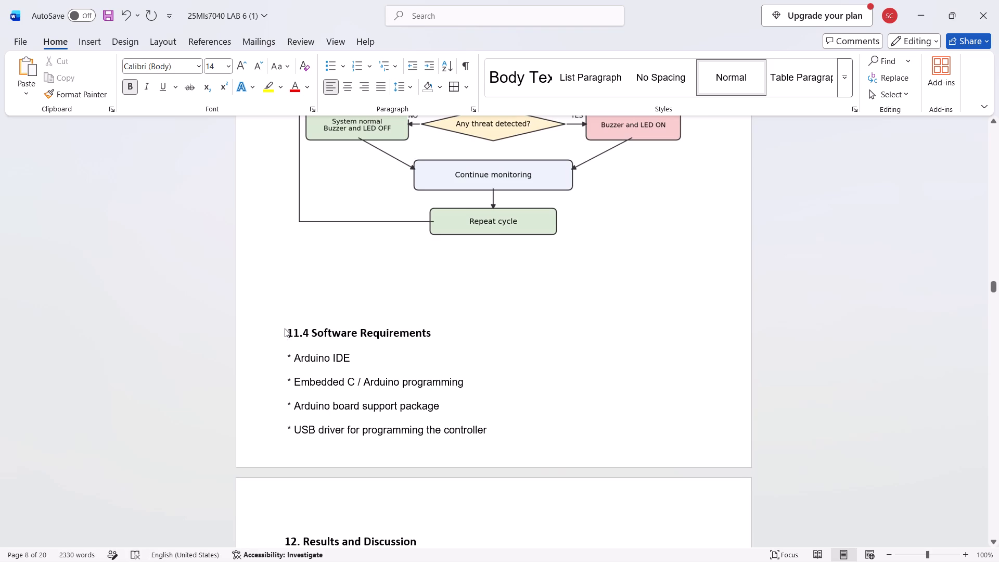
key("BackSpace")
key("BackSpace")
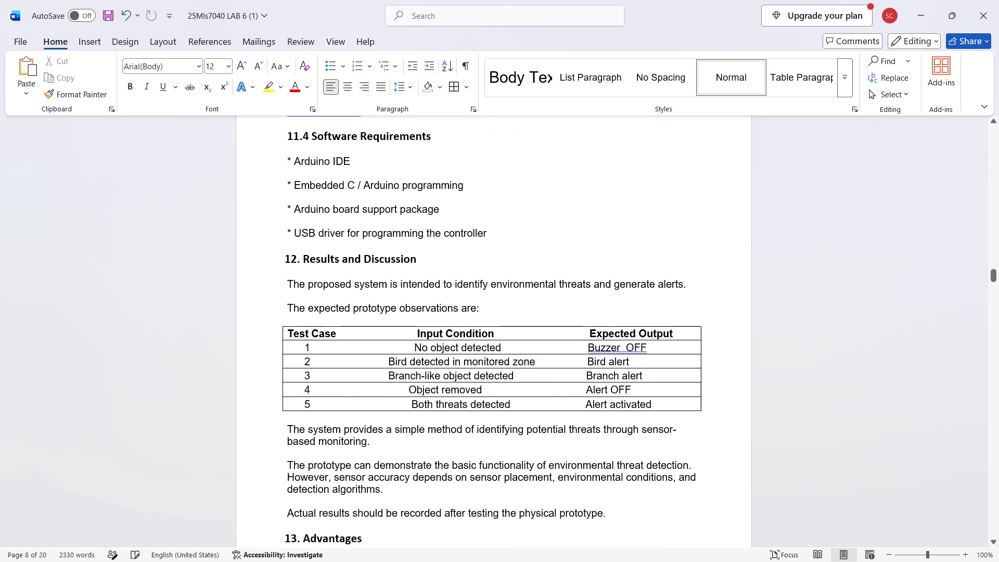
Review the page layout from section 11.1 through "15. Conclusion and Future Scope", including the area around the "FLOWCHART :" heading.
scroll(285, 328, "down", 4)
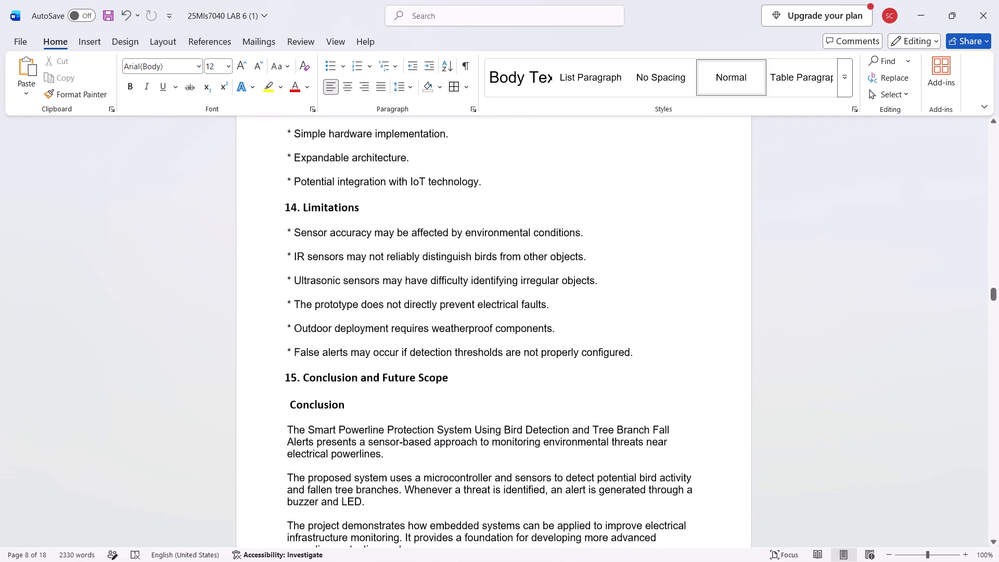
scroll(285, 328, "right", 1)
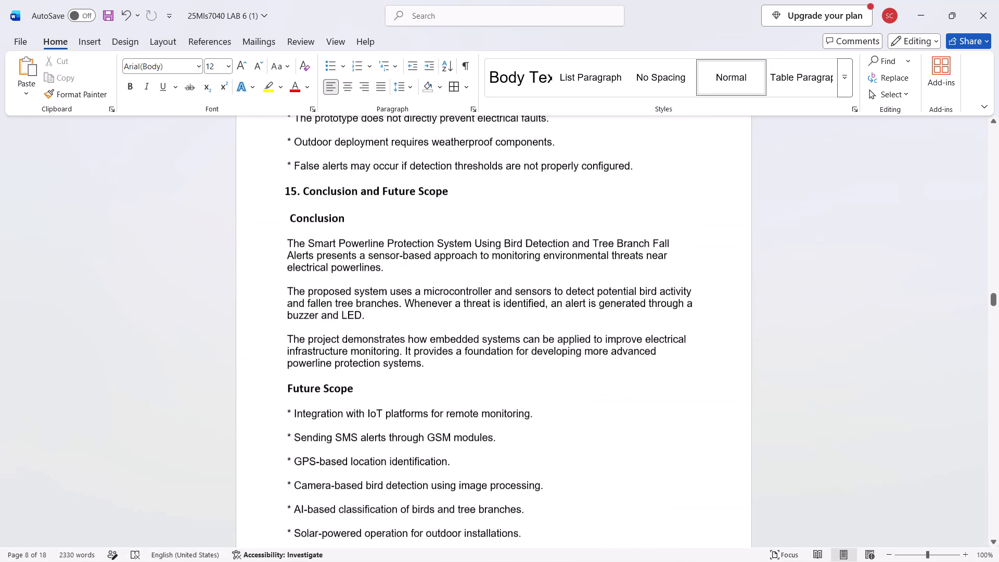
scroll(285, 328, "up", 5)
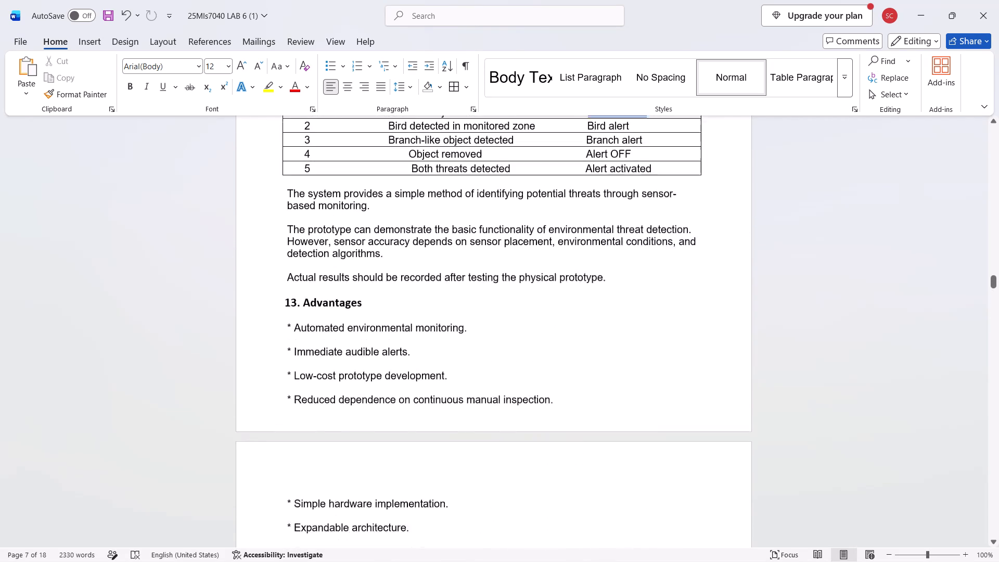
scroll(285, 328, "right", 2)
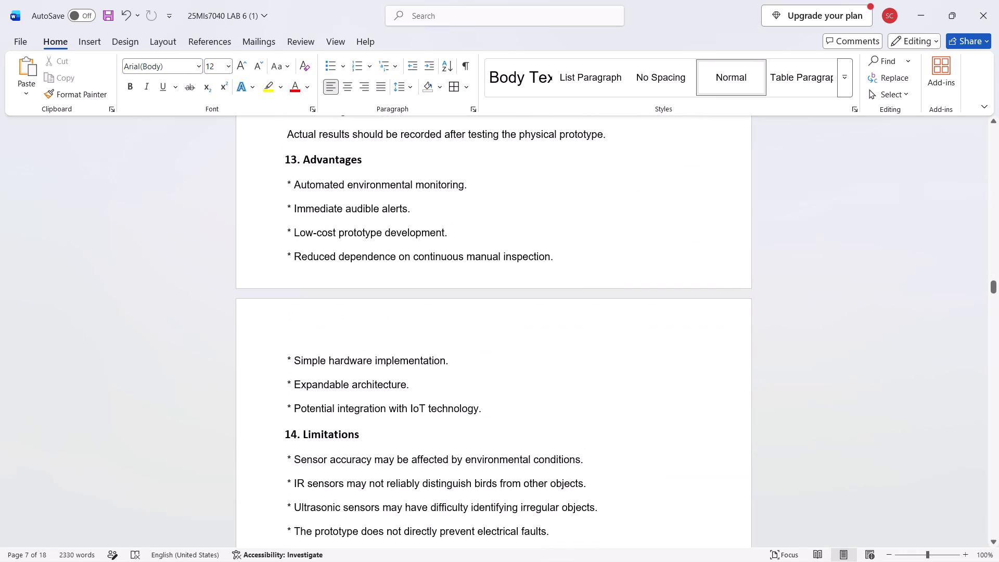
scroll(285, 328, "up", 4)
scroll(285, 328, "down", 1)
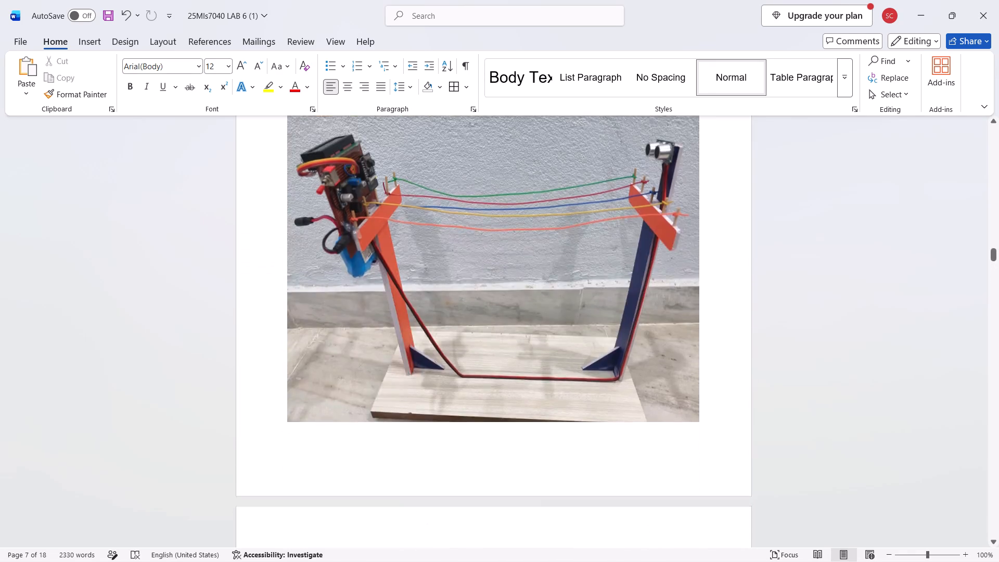
scroll(285, 328, "down", 1)
scroll(285, 328, "up", 1, "ctrl")
scroll(285, 328, "right", 1, "ctrl")
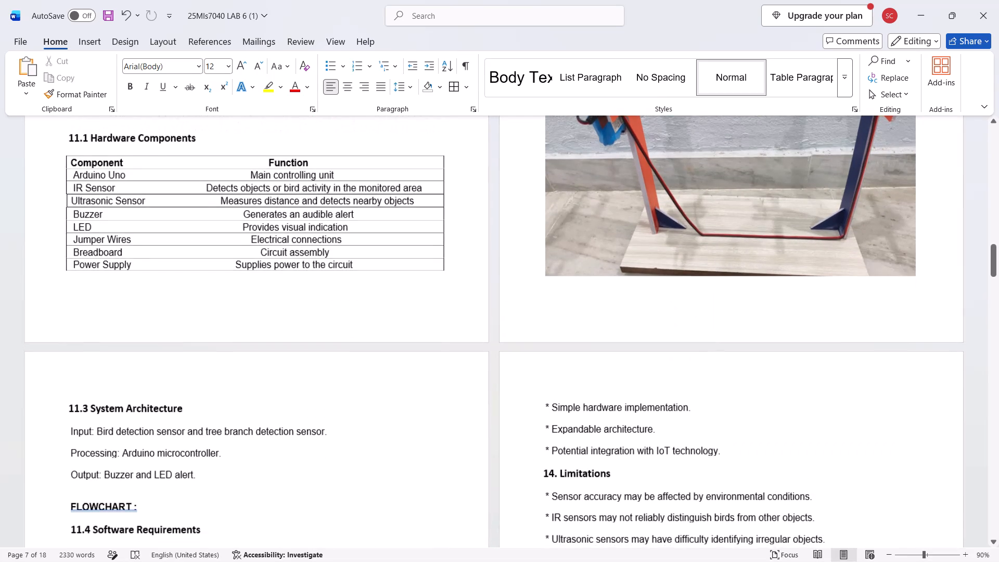
scroll(279, 309, "up", 2, "ctrl")
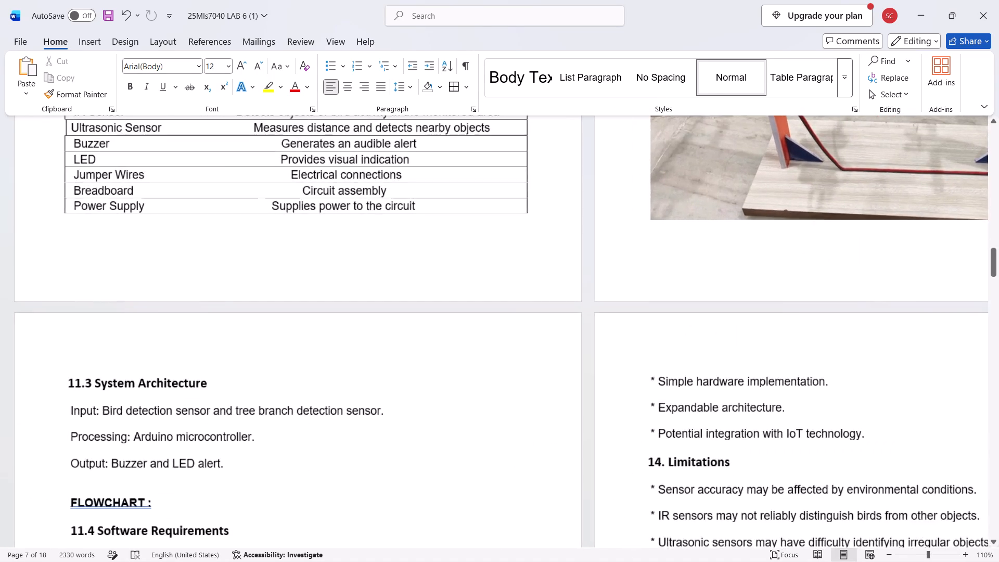
scroll(279, 309, "down", 2)
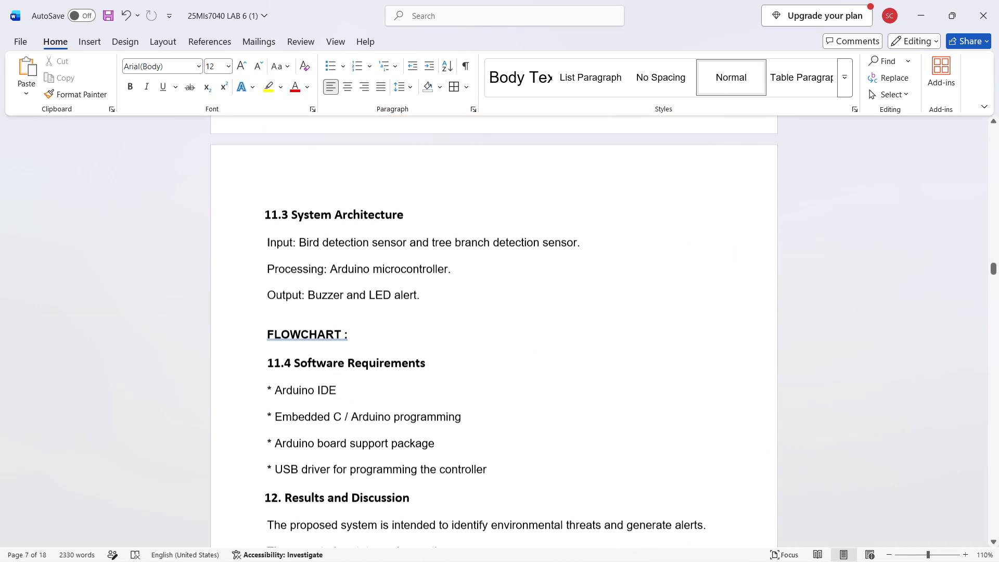
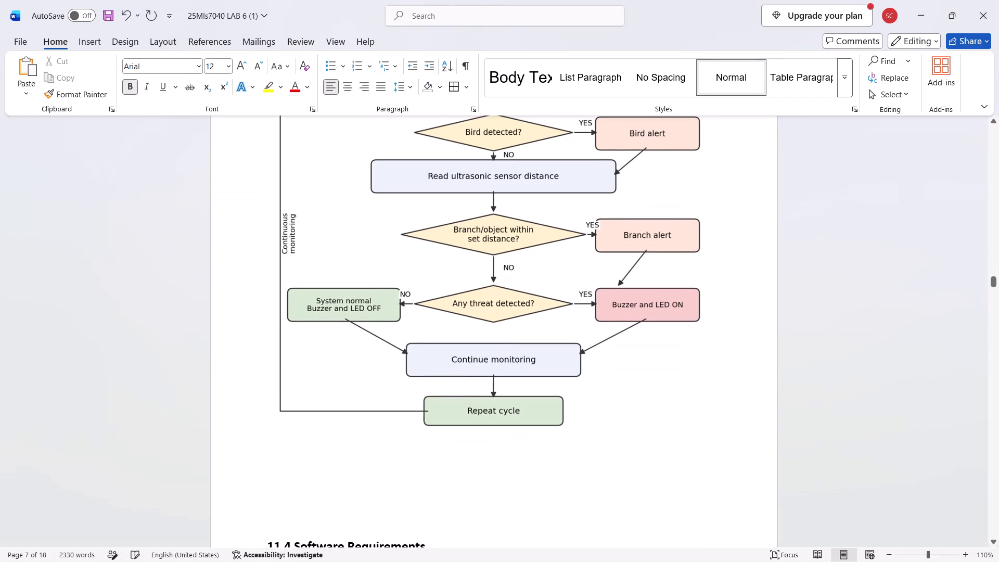
Remove the blank space between the flowchart picture and the "11.4 Software Requirements" heading, and insert a paragraph break directly before the heading.
scroll(312, 469, "down", 1)
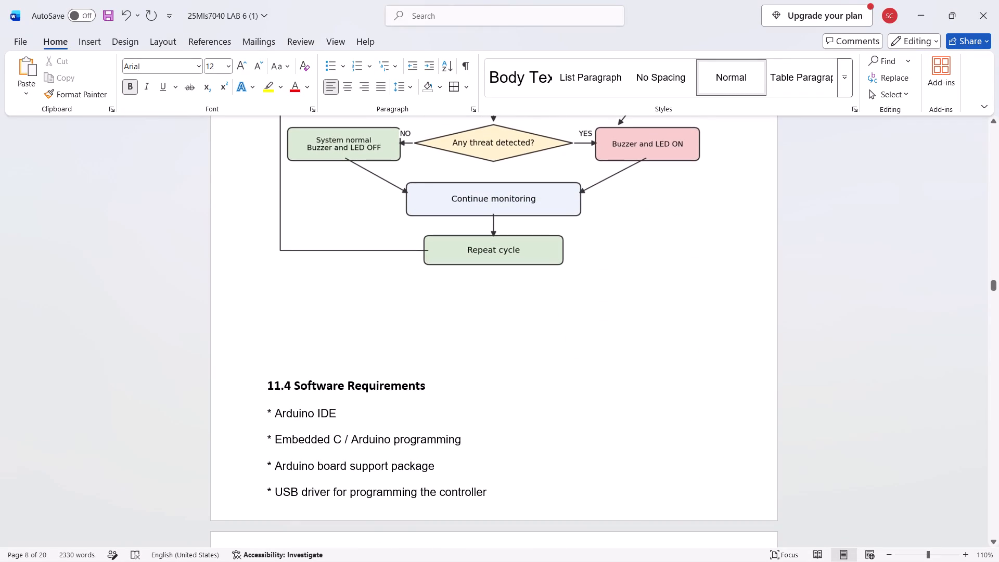
left_click(265, 390)
key("BackSpace")
key("BackSpace")
key("BackSpace")
key("BackSpace")
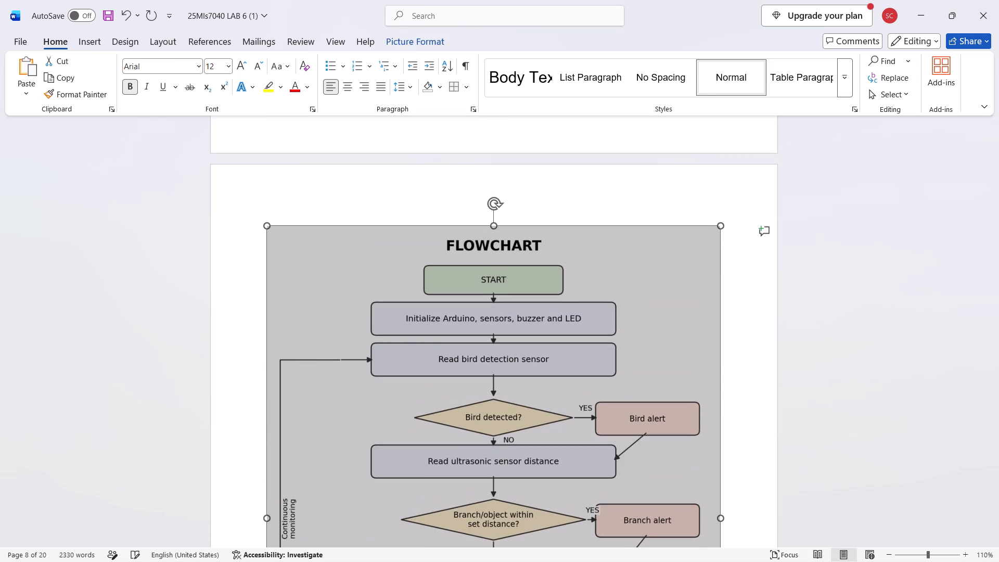
scroll(274, 379, "down", 2)
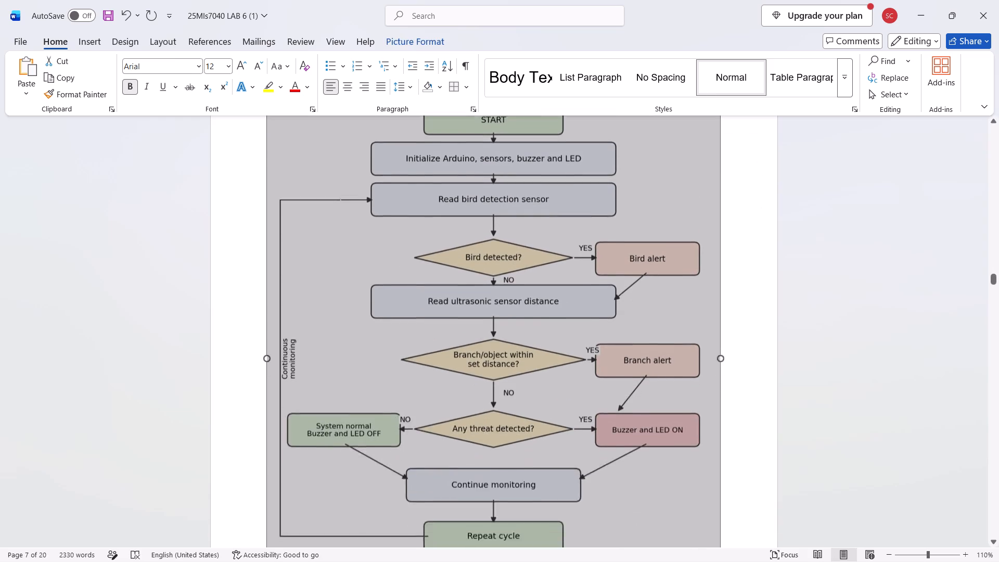
scroll(274, 379, "down", 1)
left_click(263, 386)
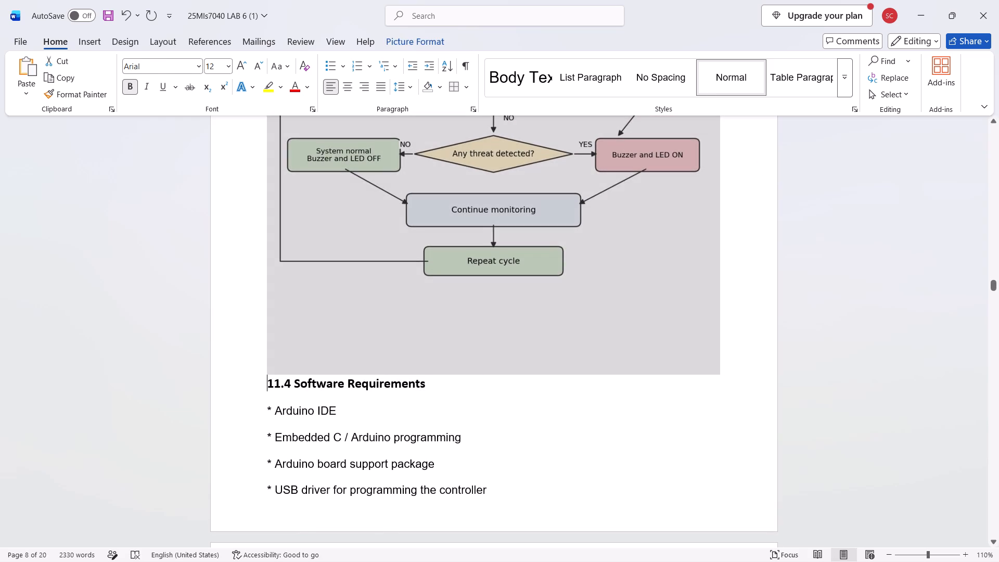
key("Return")
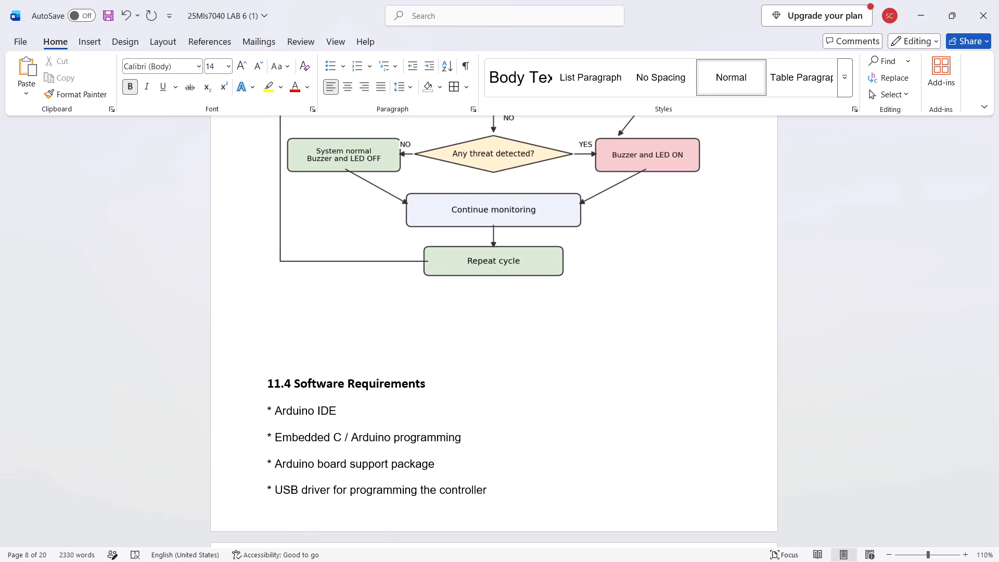
Check the page layout between the flowchart picture and the "FLOWCHART :" heading in section 11.3.
scroll(263, 386, "up", 3)
scroll(263, 386, "down", 1)
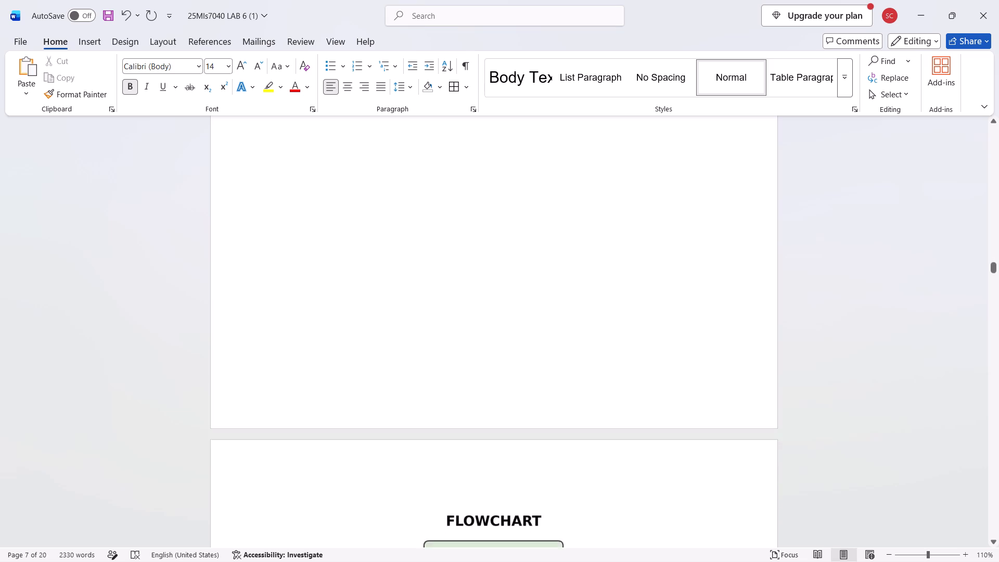
scroll(263, 386, "down", 1)
right_click(263, 386)
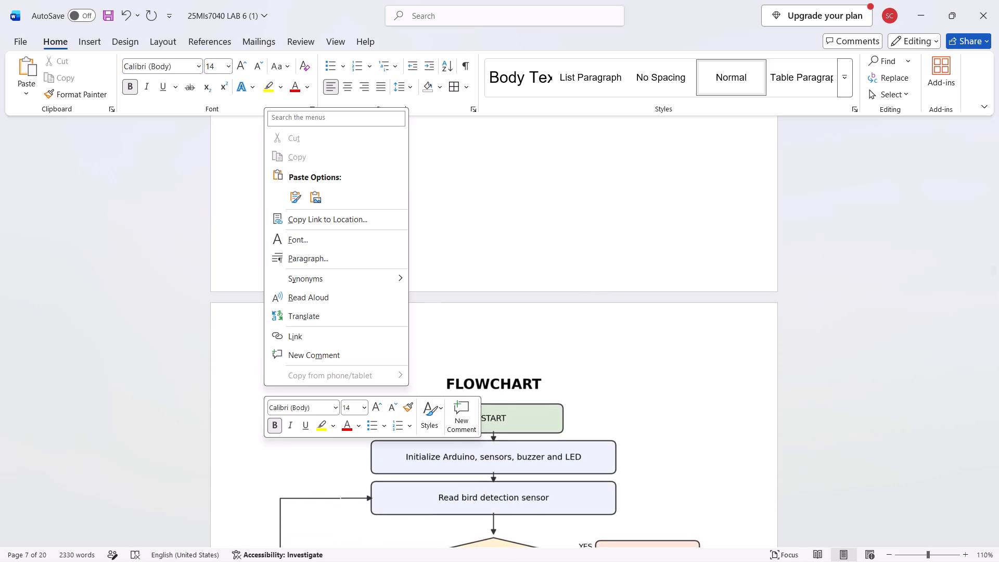
left_click(493, 224)
scroll(493, 224, "up", 2)
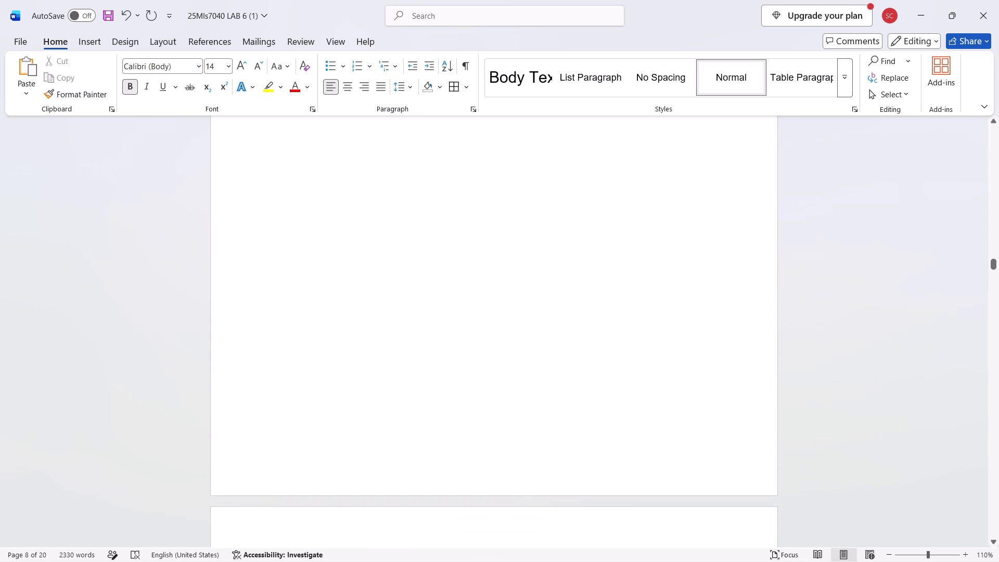
scroll(493, 224, "up", 1)
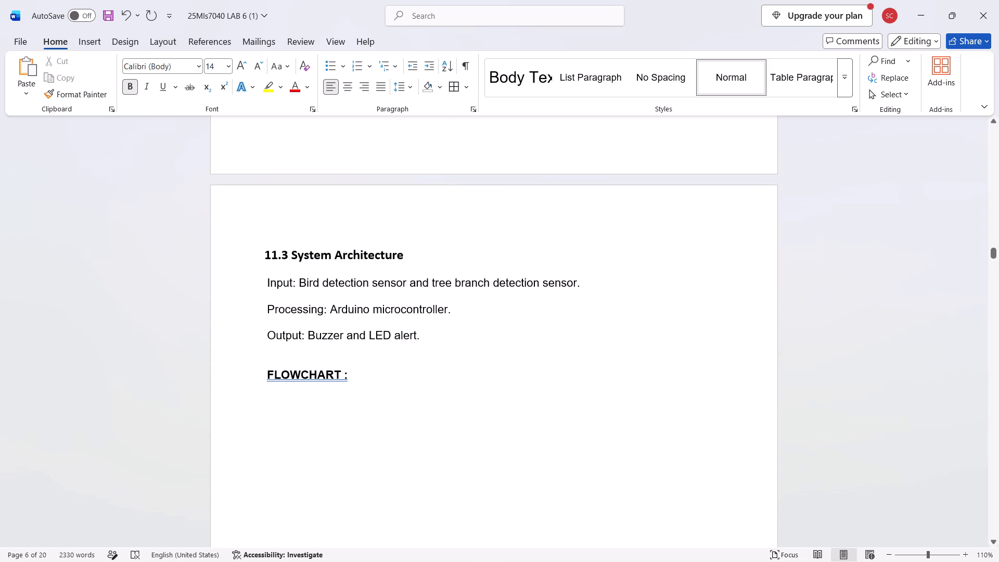
Copy the flowchart picture and paste it two paragraph breaks below the "FLOWCHART :" heading in section 11.3.
scroll(357, 385, "down", 2)
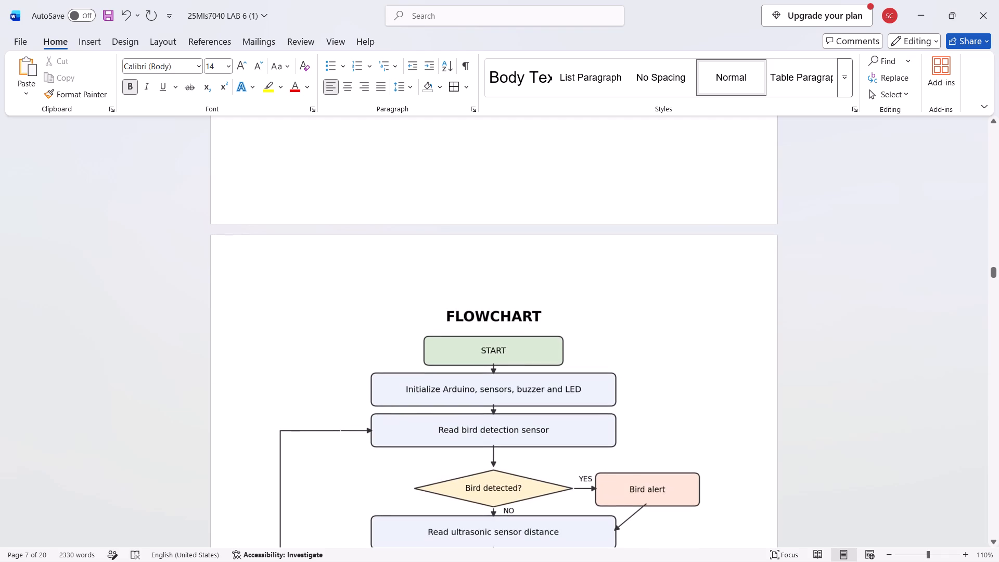
left_click_drag(385, 340, 365, 330)
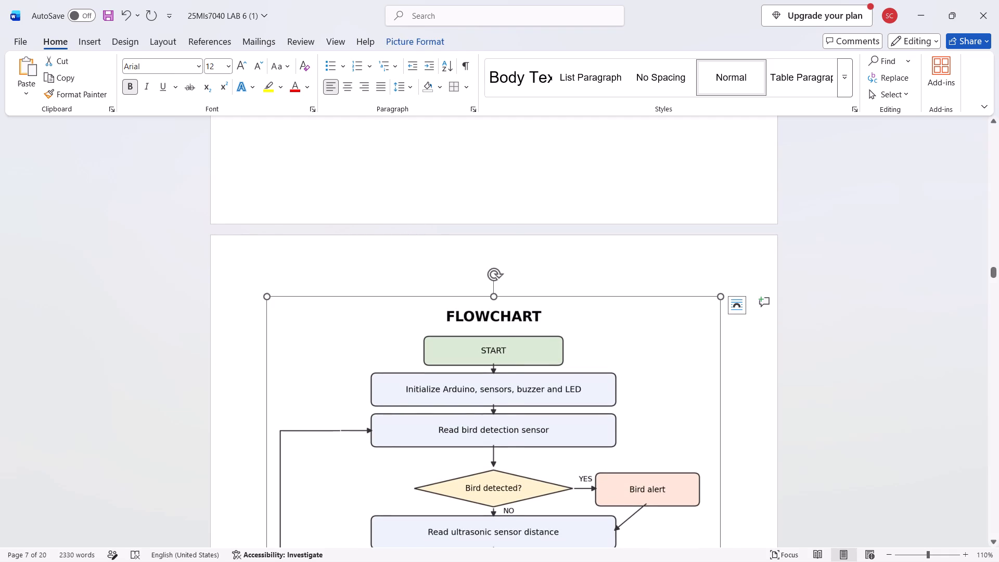
right_click(365, 330)
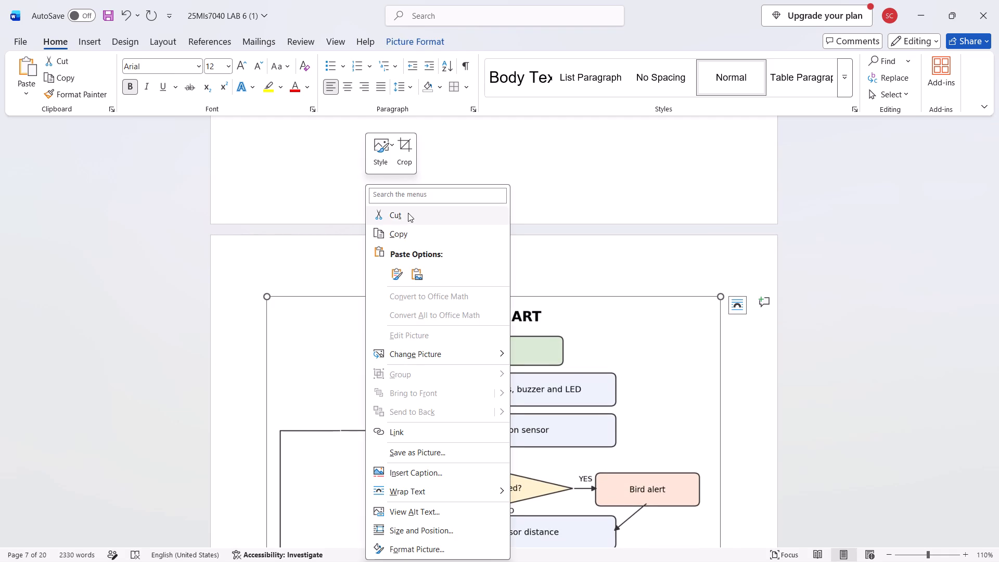
left_click(404, 232)
scroll(445, 166, "up", 1)
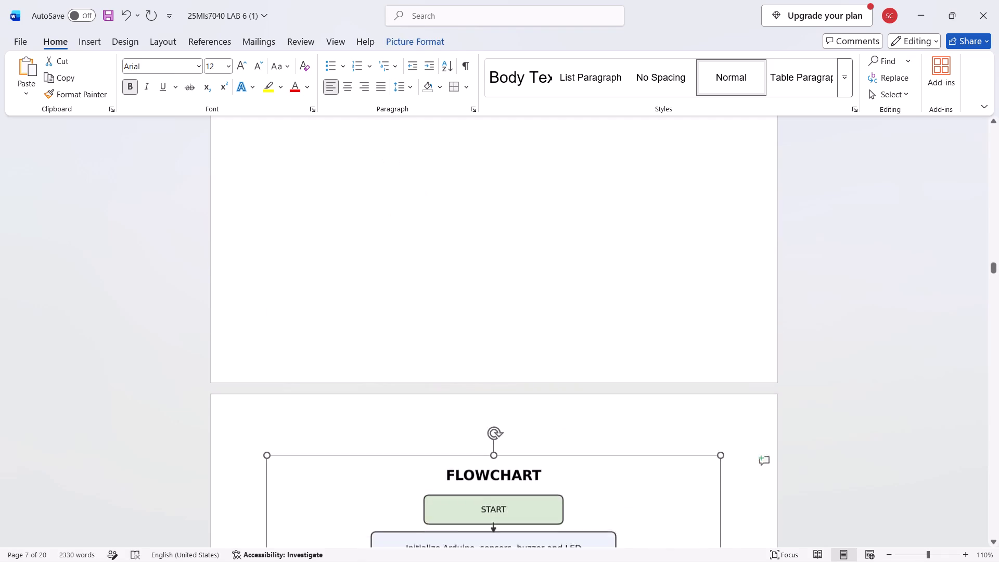
scroll(445, 166, "up", 1)
left_click(365, 252)
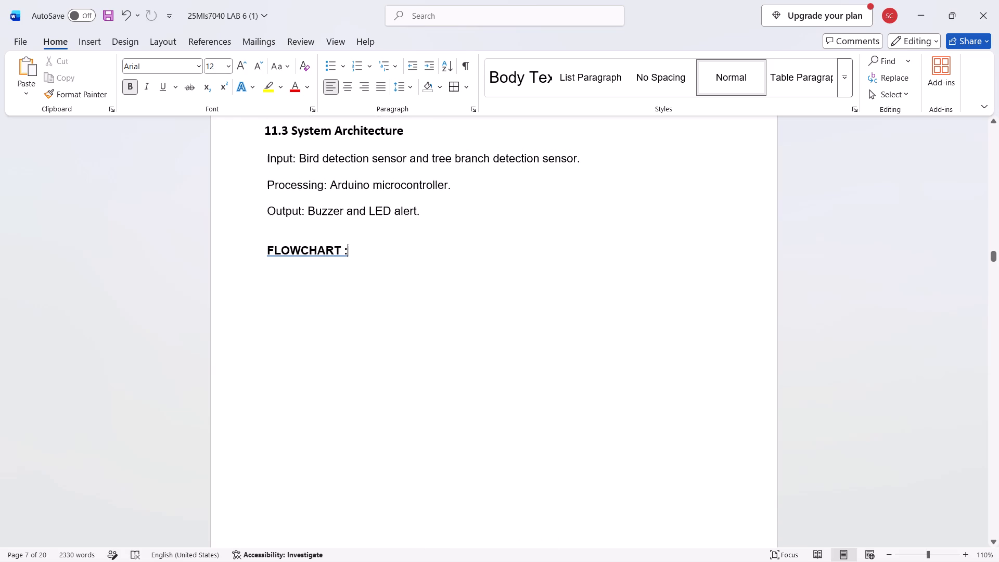
key("Return")
key("Return")
key("ctrl+v")
Review the page layout from the "FLOWCHART :" heading back to the objectives list before "11. Methodology / Procedure".
scroll(365, 252, "up", 3)
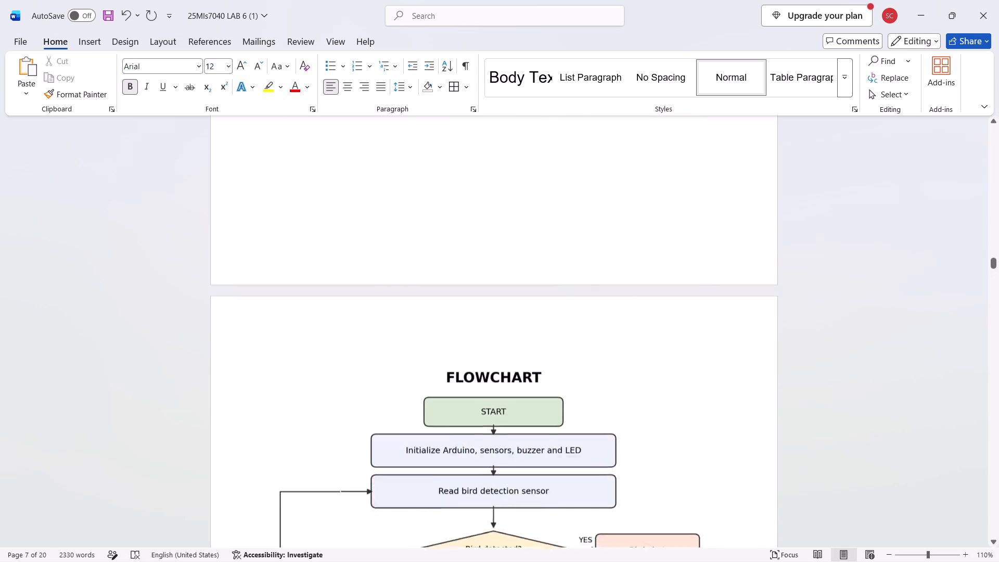
scroll(365, 252, "up", 2)
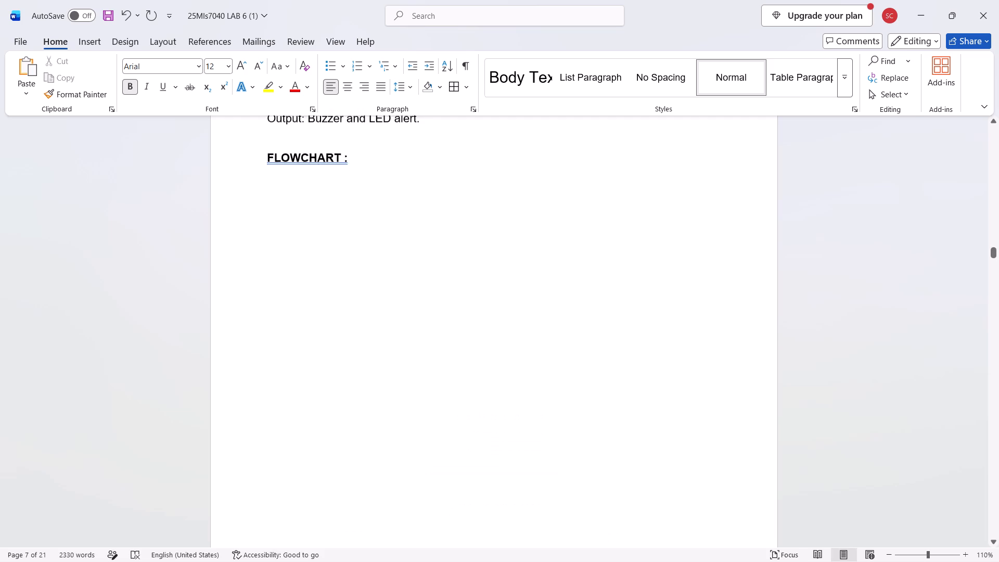
scroll(365, 252, "up", 2)
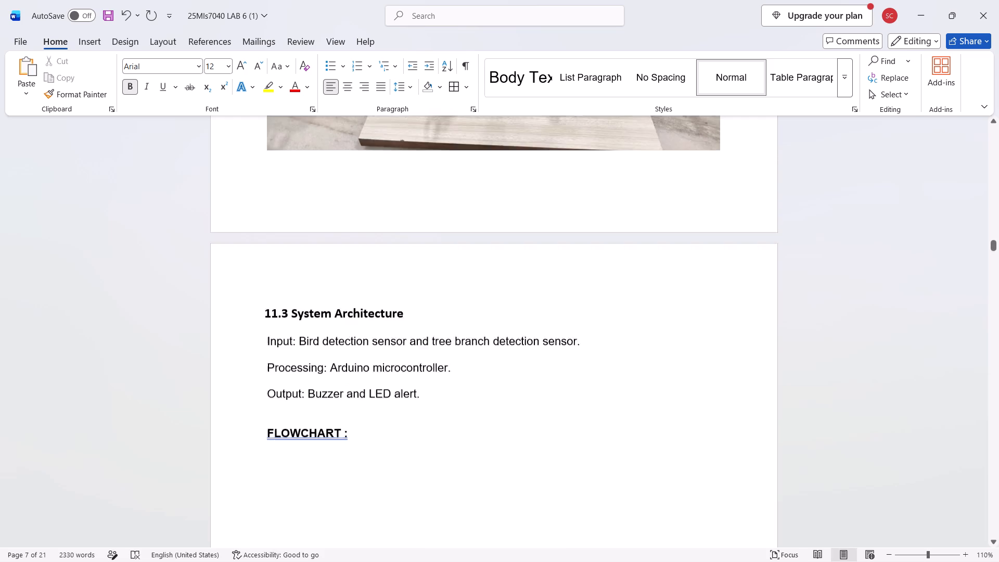
scroll(365, 252, "up", 2)
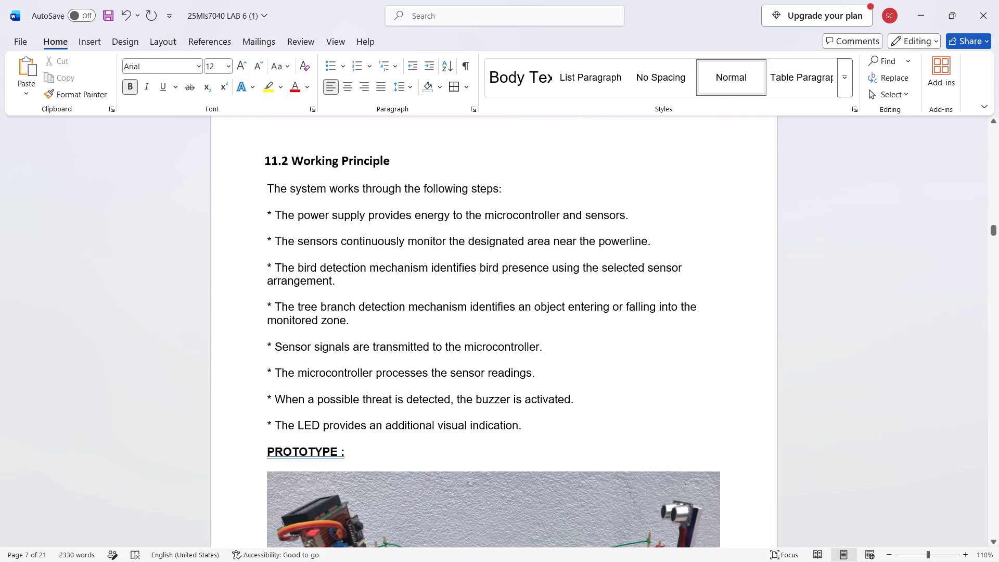
scroll(365, 252, "up", 2)
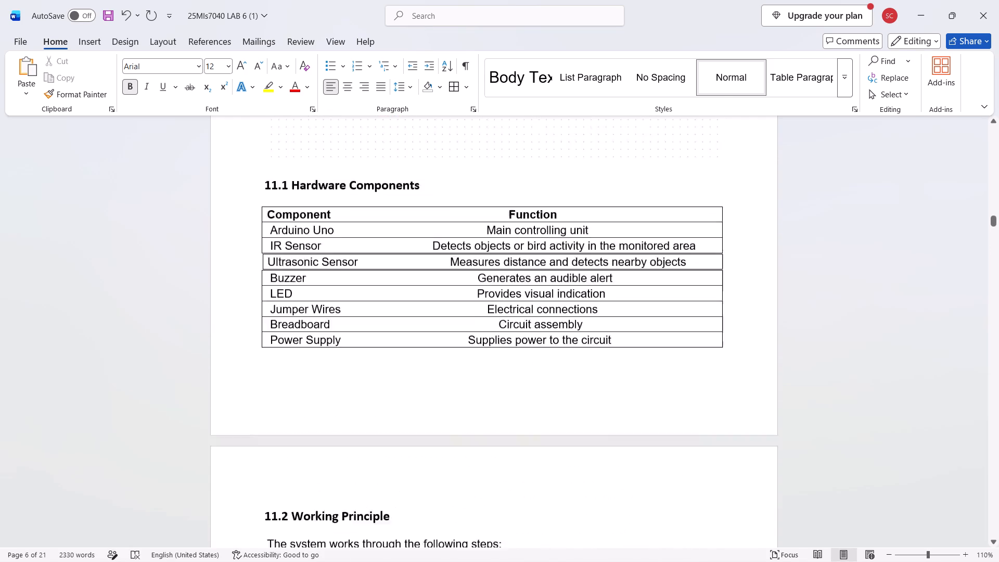
scroll(365, 252, "up", 2)
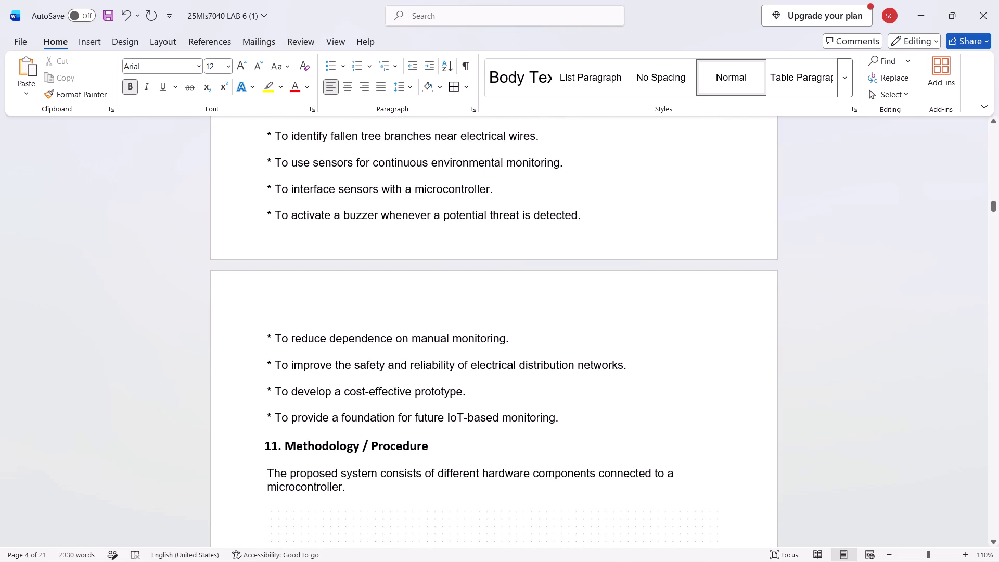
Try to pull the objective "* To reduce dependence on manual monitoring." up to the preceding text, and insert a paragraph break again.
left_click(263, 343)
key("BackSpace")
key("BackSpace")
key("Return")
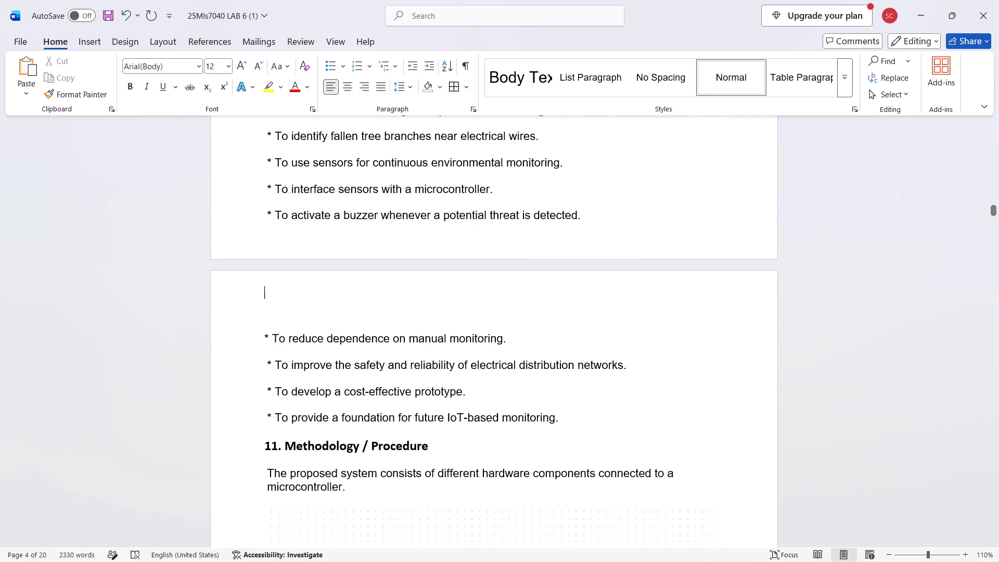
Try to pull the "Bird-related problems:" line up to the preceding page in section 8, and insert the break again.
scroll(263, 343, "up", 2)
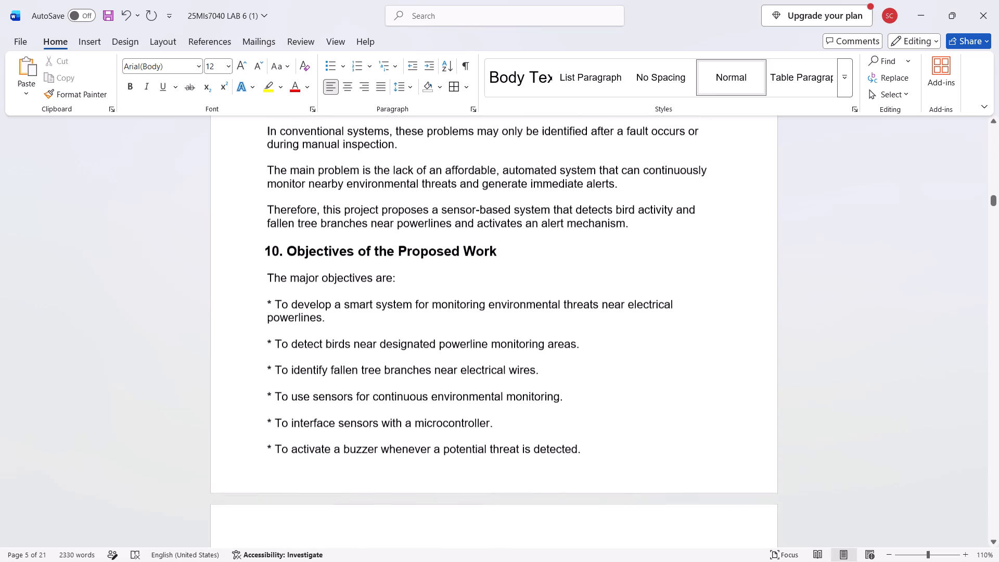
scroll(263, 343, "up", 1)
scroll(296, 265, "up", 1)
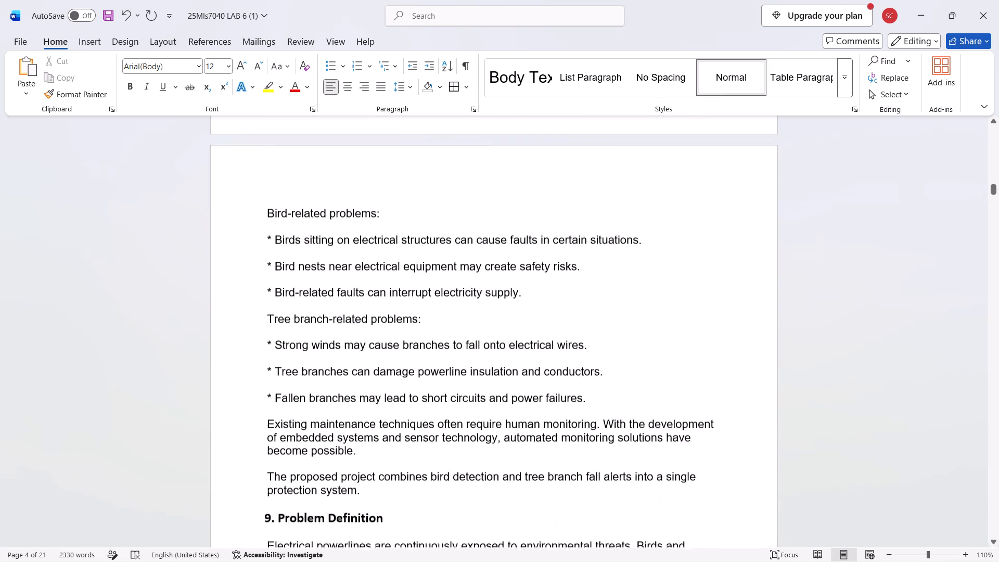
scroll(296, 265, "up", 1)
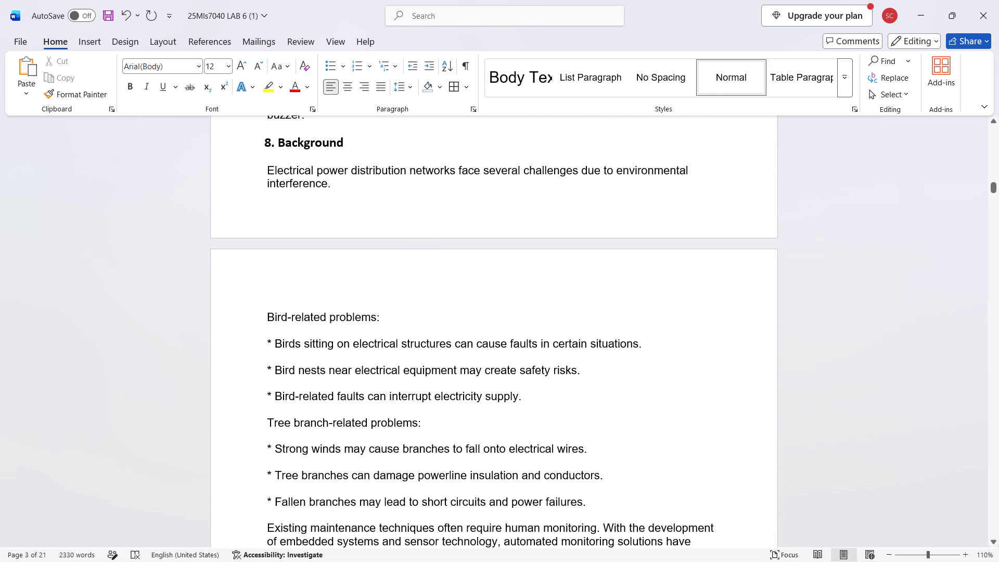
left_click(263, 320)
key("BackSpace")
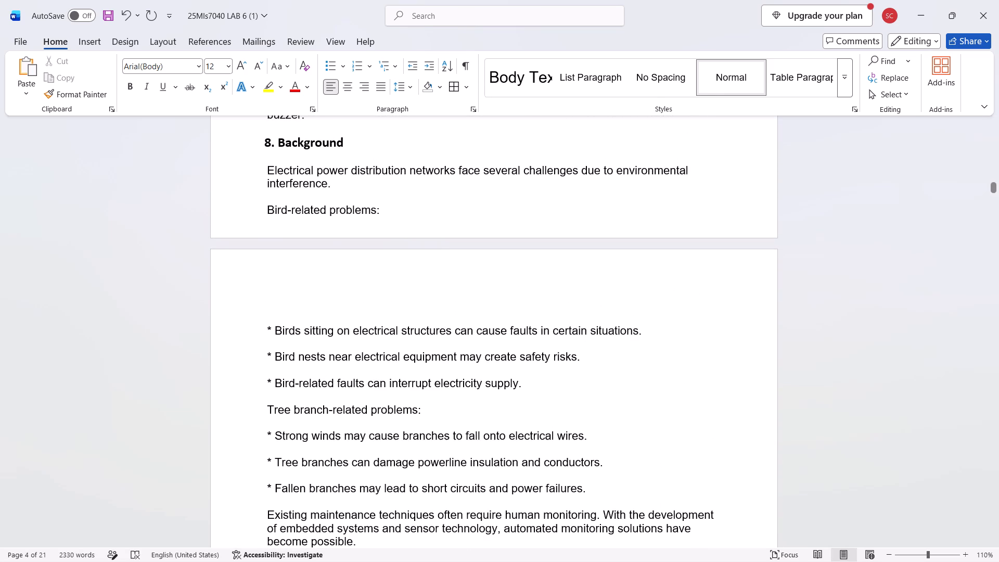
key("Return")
Delete the blank lines between the "* Advantages and Limitations" item and the "6. Abbreviations" heading.
scroll(263, 320, "up", 1)
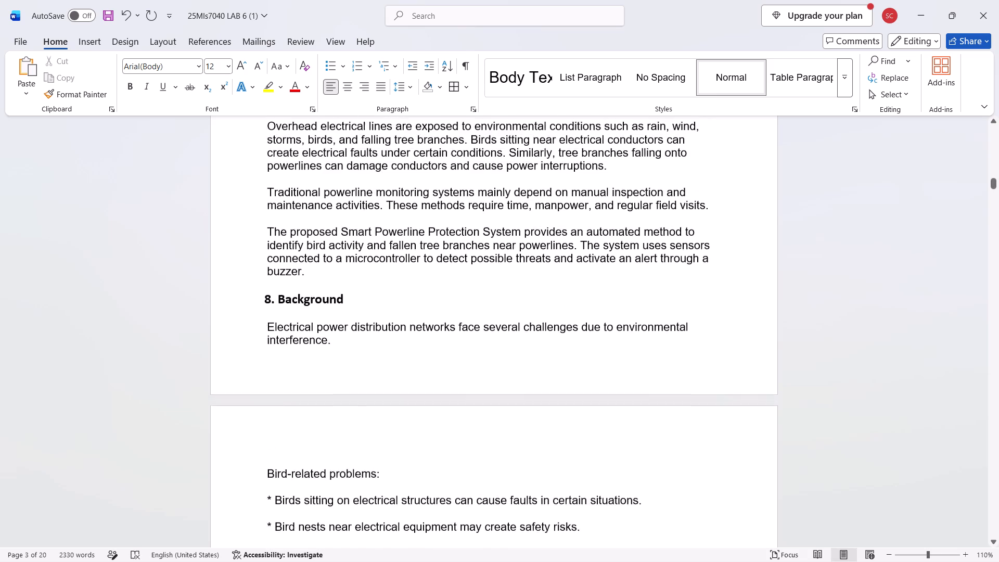
scroll(263, 320, "up", 2)
right_click(263, 320)
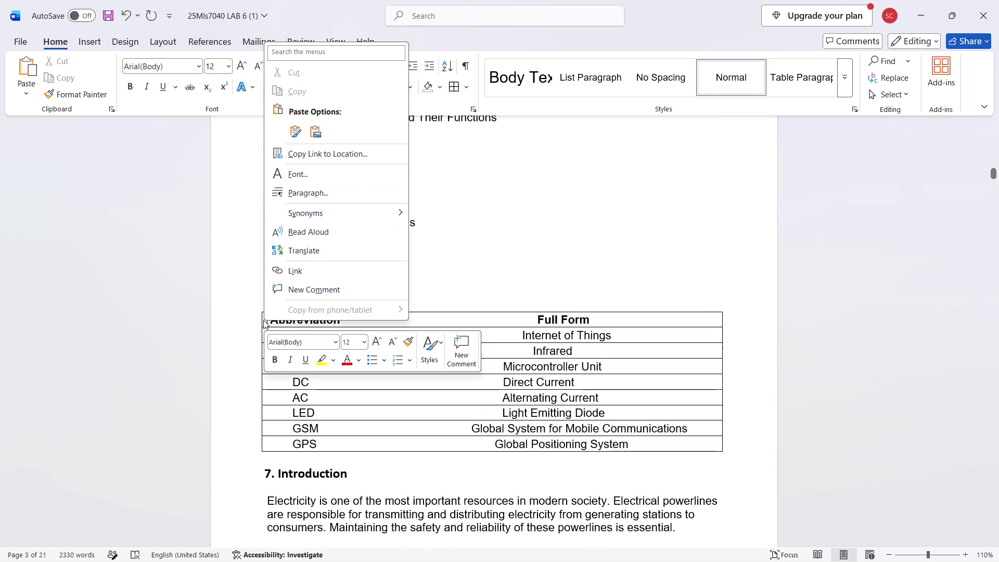
left_click(254, 288)
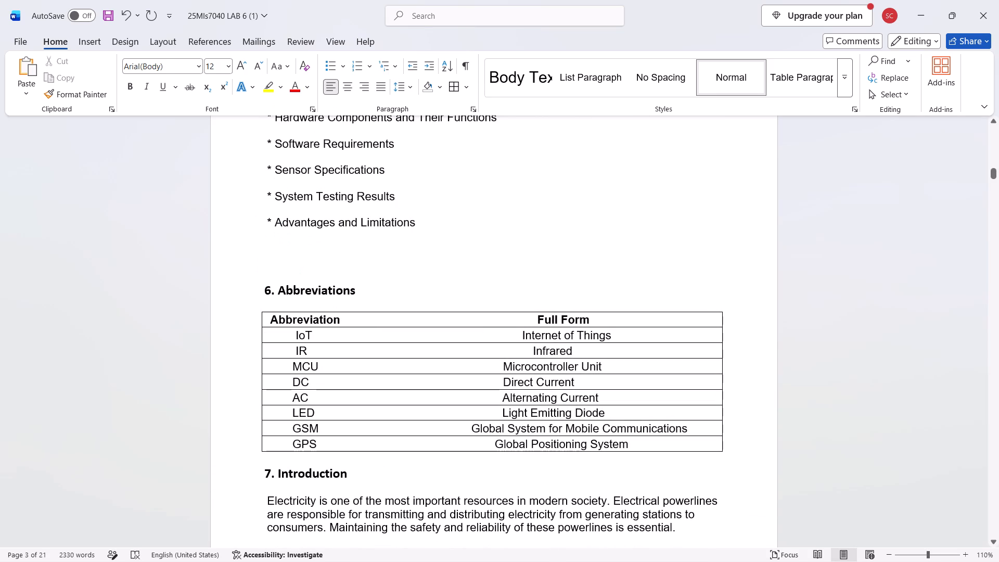
left_click(257, 288)
key("BackSpace")
key("BackSpace")
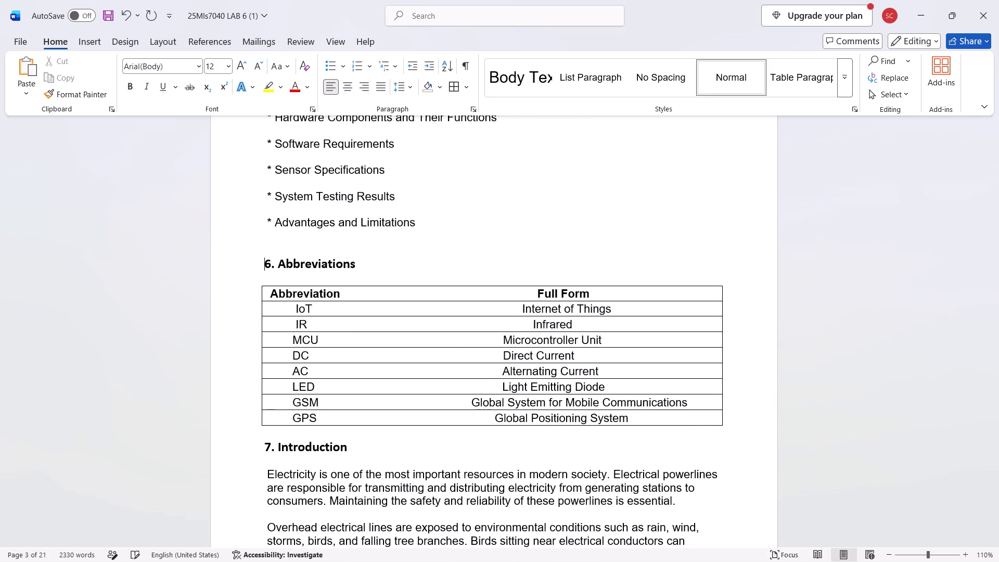
key("BackSpace")
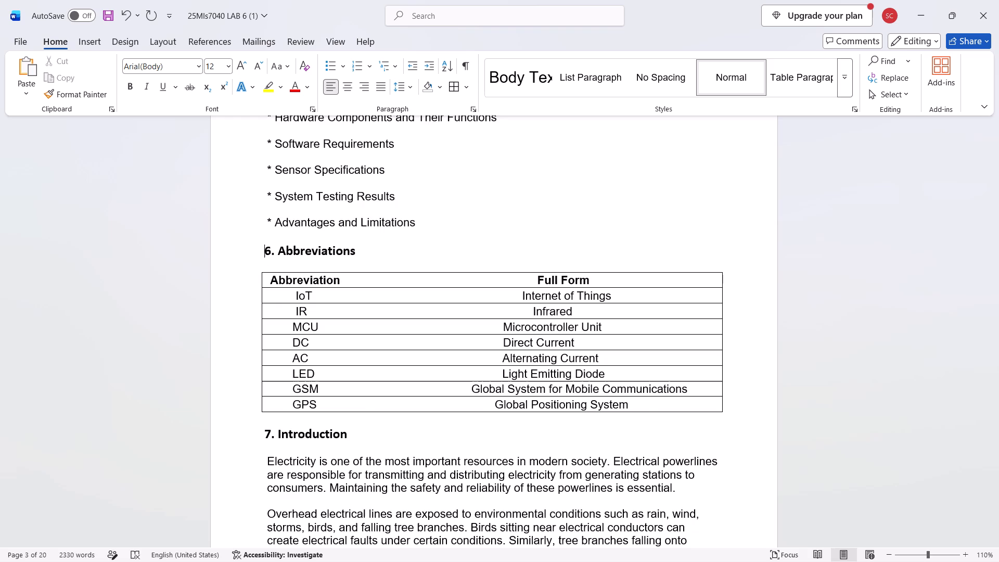
scroll(257, 288, "up", 2)
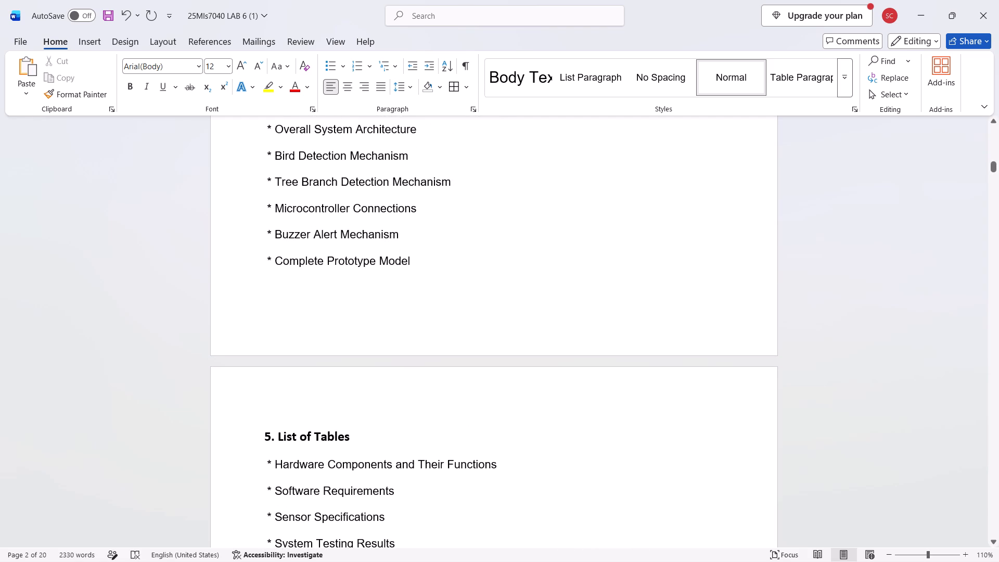
Review the page layout from the index and abstract pages through section 11 to the "FLOWCHART :" heading.
scroll(287, 407, "up", 2)
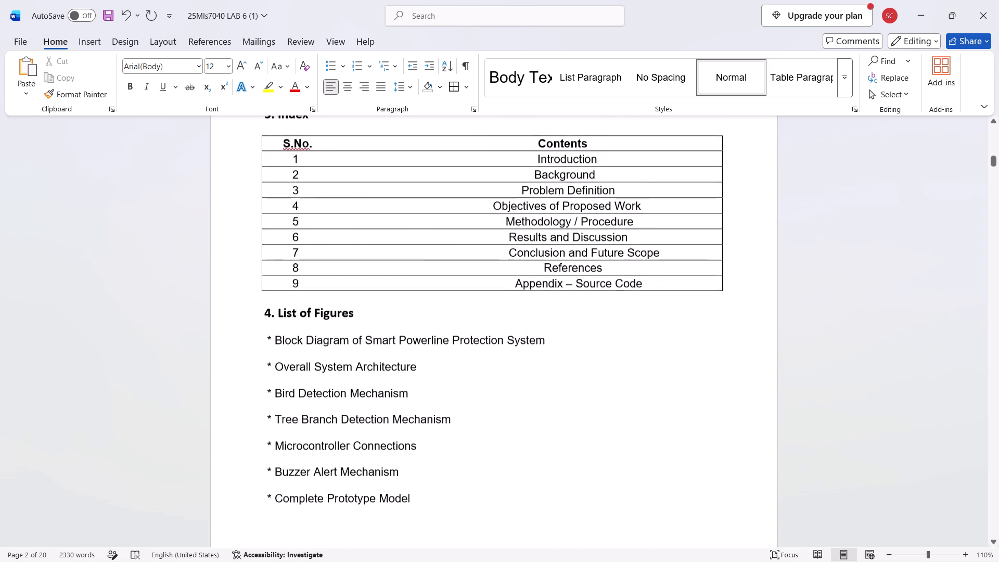
scroll(287, 407, "up", 3)
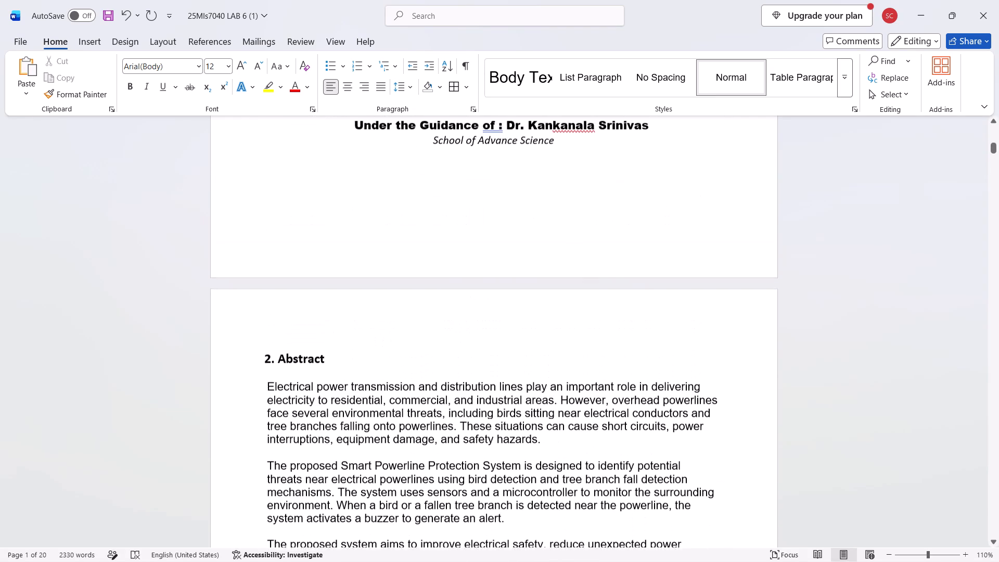
scroll(287, 407, "up", 2)
scroll(287, 407, "down", 3)
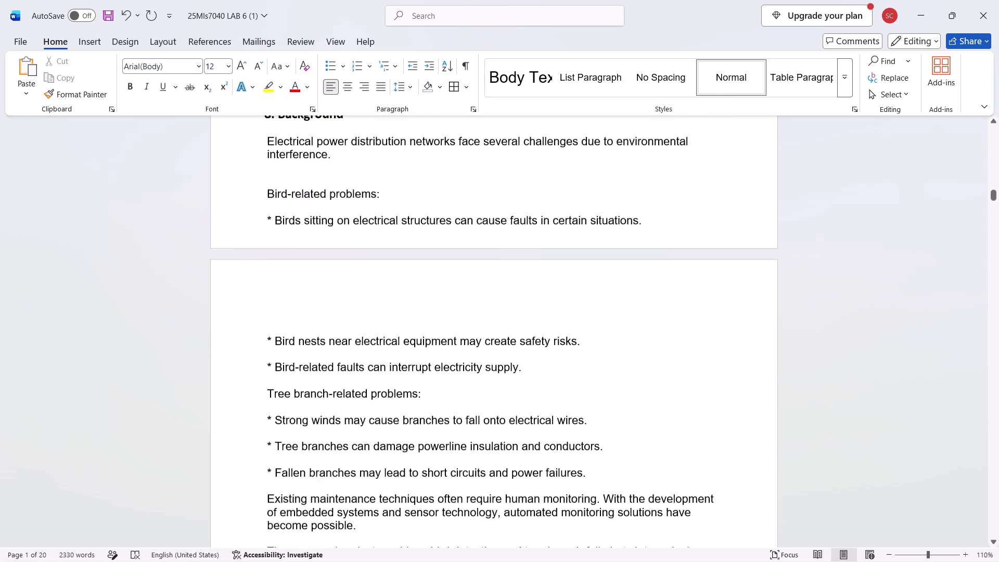
scroll(287, 407, "down", 5)
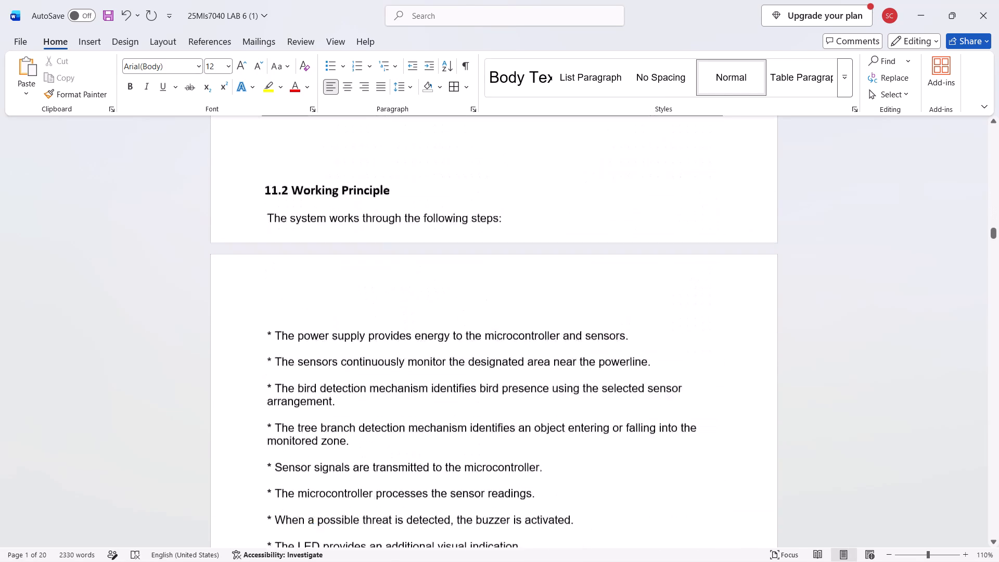
scroll(287, 407, "down", 5)
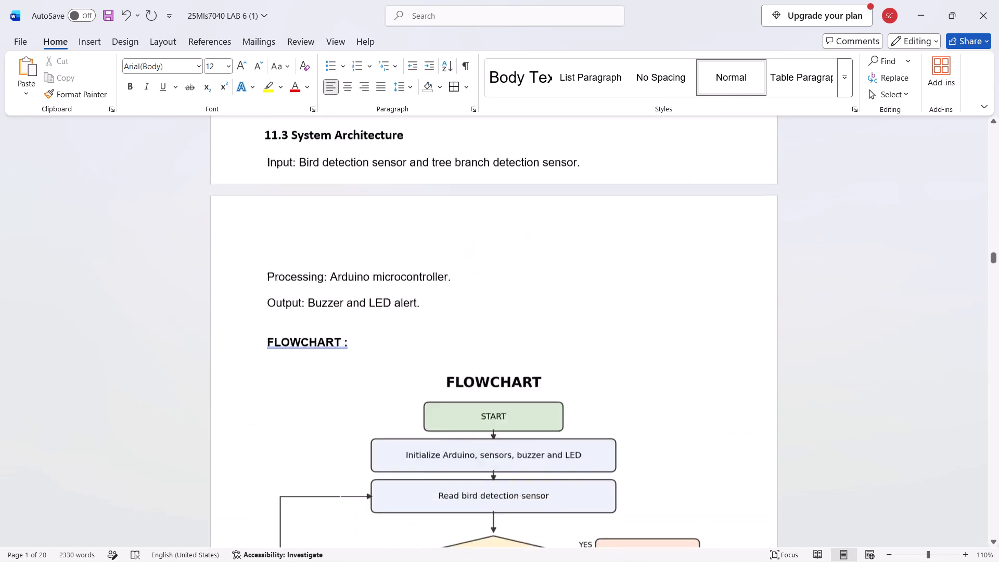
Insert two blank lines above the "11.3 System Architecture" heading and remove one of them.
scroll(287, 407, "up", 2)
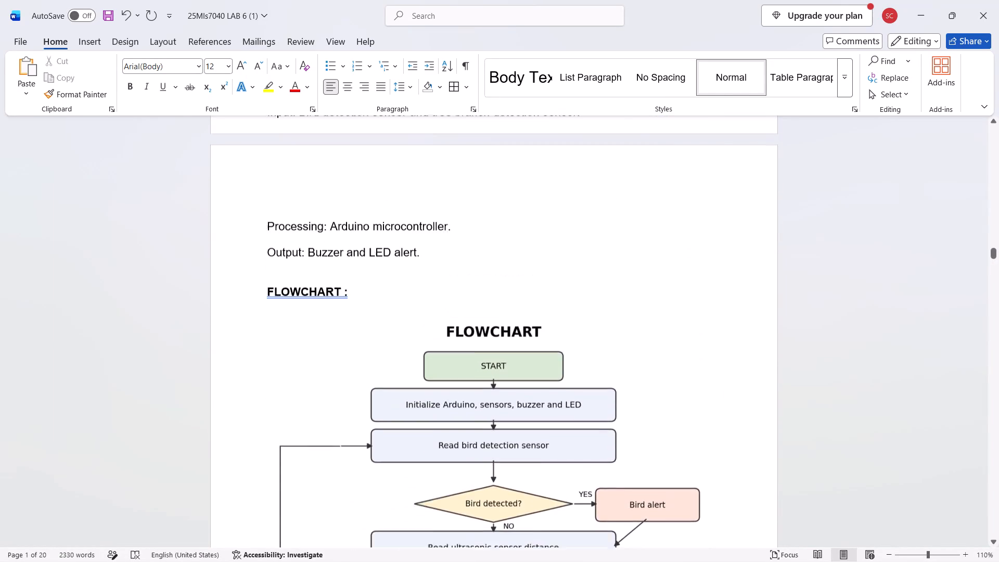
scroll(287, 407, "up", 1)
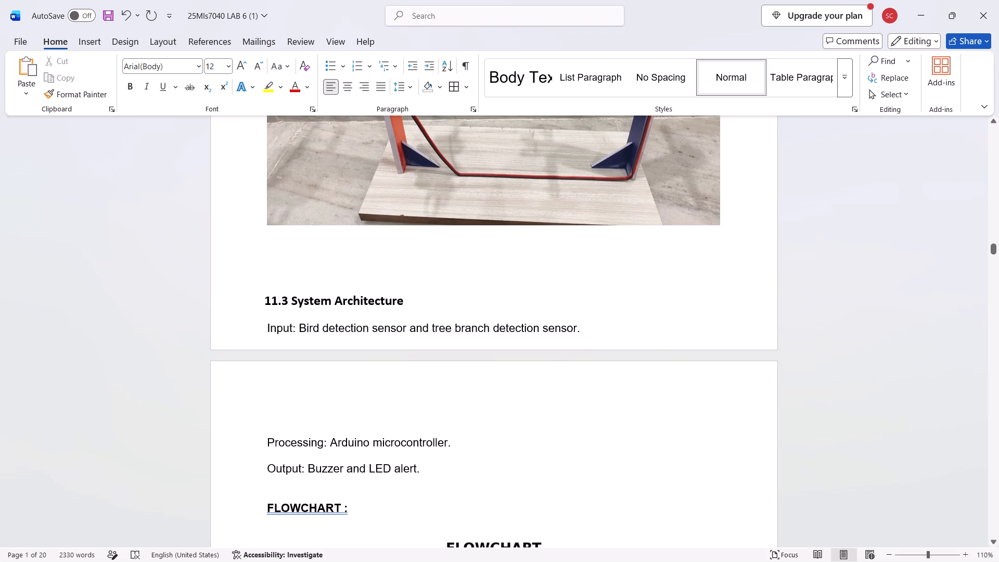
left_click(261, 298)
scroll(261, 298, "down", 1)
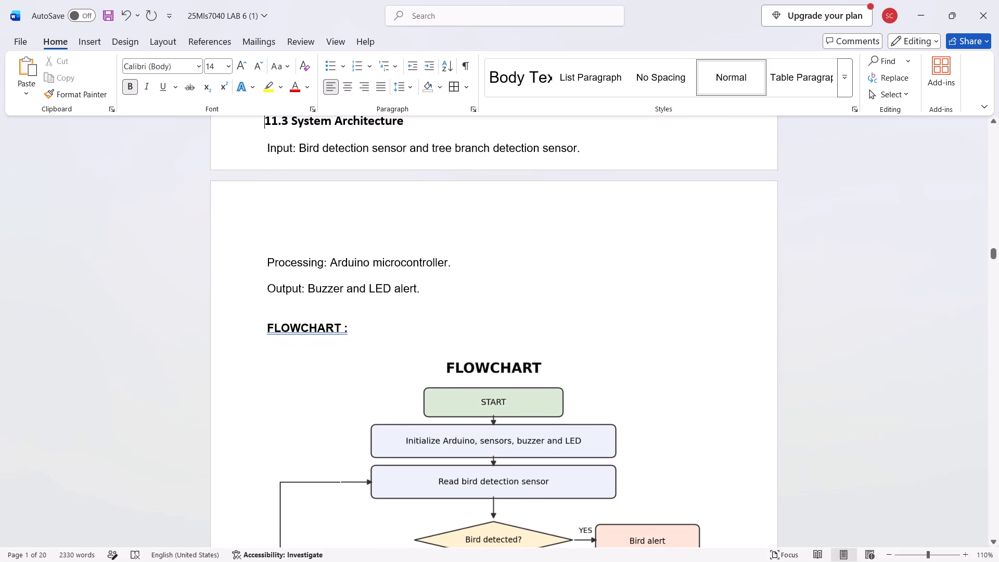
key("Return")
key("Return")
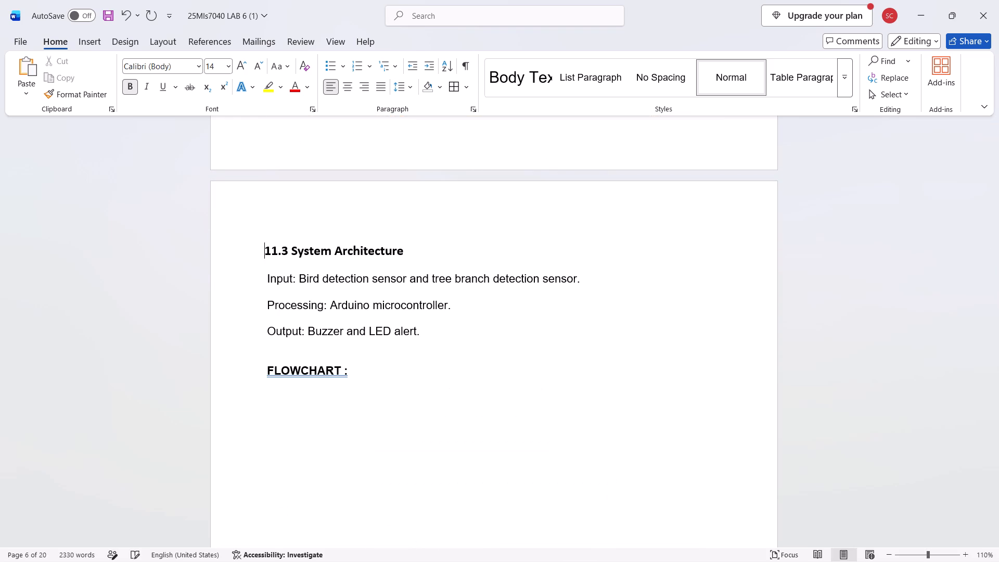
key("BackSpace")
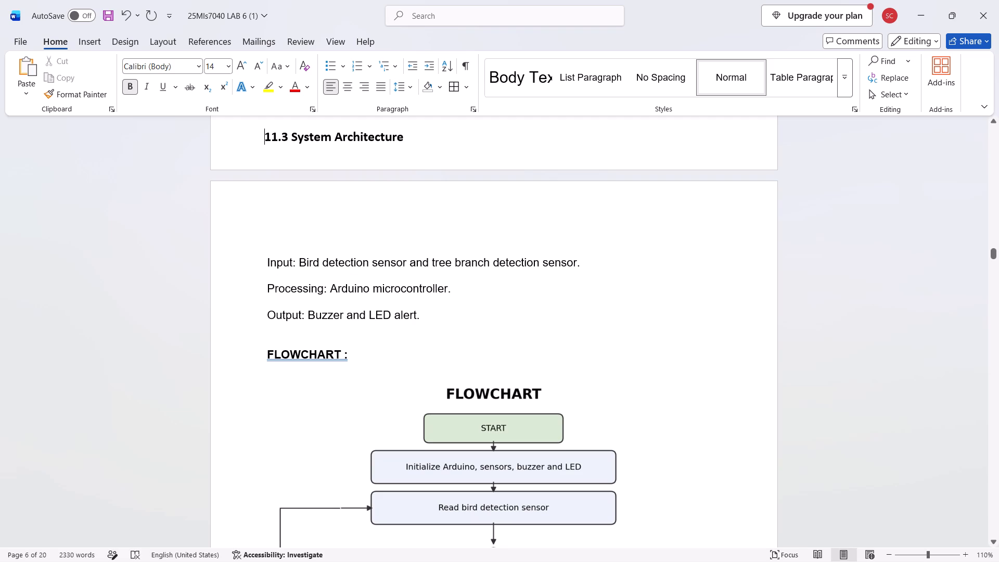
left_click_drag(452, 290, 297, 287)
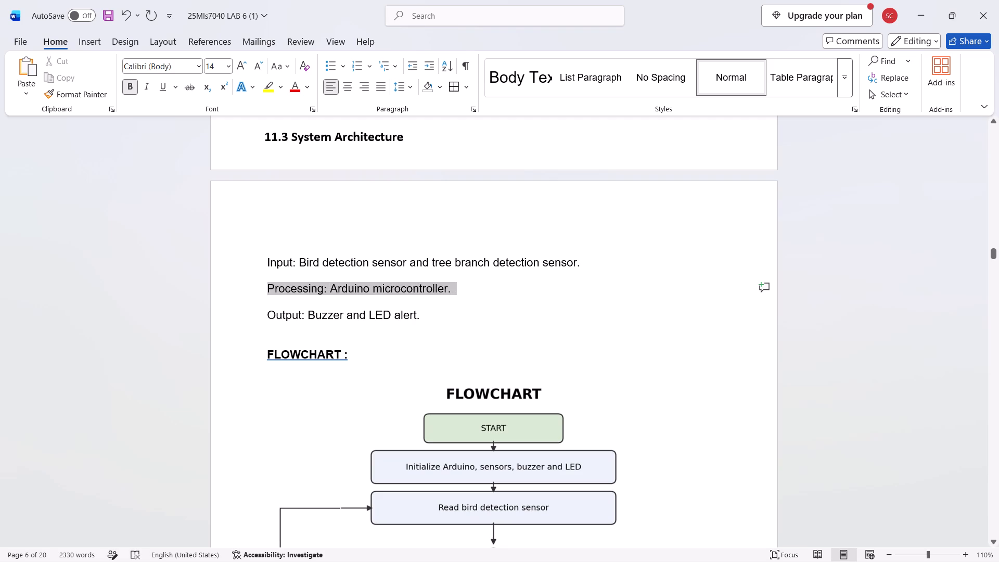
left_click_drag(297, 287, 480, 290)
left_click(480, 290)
Delete the text of the bullet "* The sensors continuously monitor the designated area near the powerline." in section 11.2.
scroll(480, 290, "up", 4)
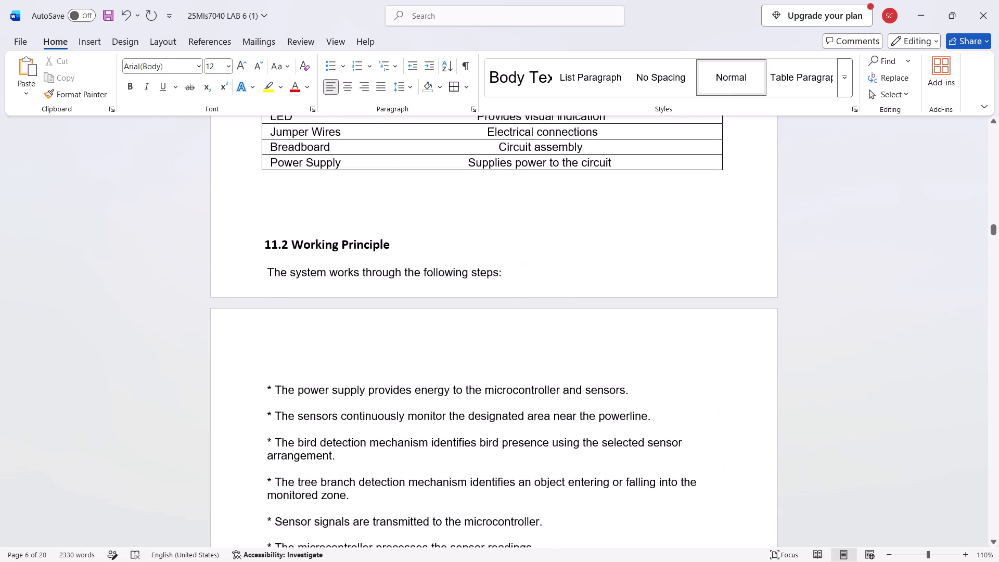
scroll(480, 290, "down", 1)
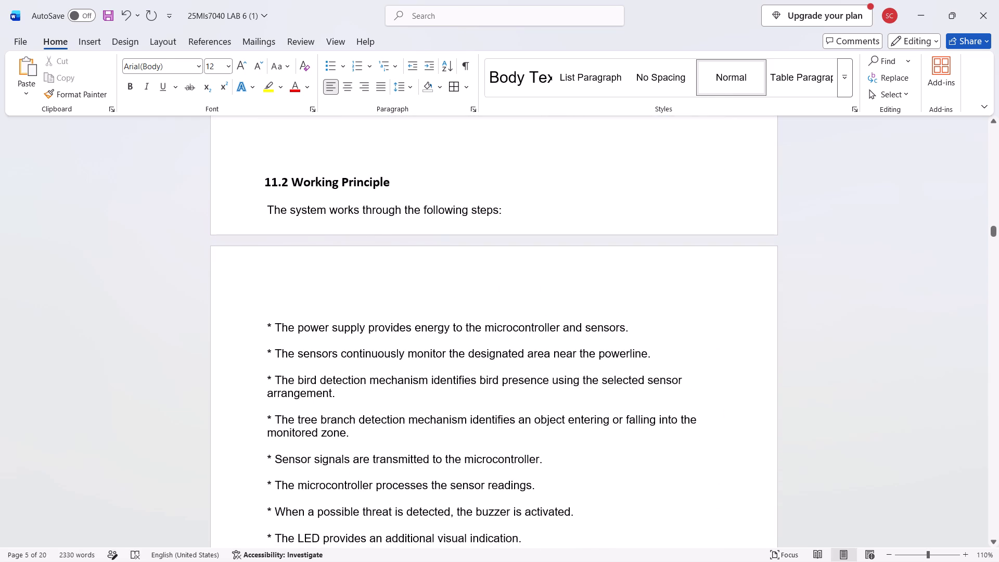
left_click(656, 352)
key("BackSpace")
key("BackSpace")
key("BackSpace")
key("BackSpace")
key("BackSpace")
key("BackSpace")
key("BackSpace")
key("BackSpace")
key("BackSpace")
key("BackSpace")
key("BackSpace")
key("BackSpace")
key("BackSpace")
key("BackSpace")
key("BackSpace")
key("BackSpace")
key("BackSpace")
key("BackSpace")
key("BackSpace")
key("BackSpace")
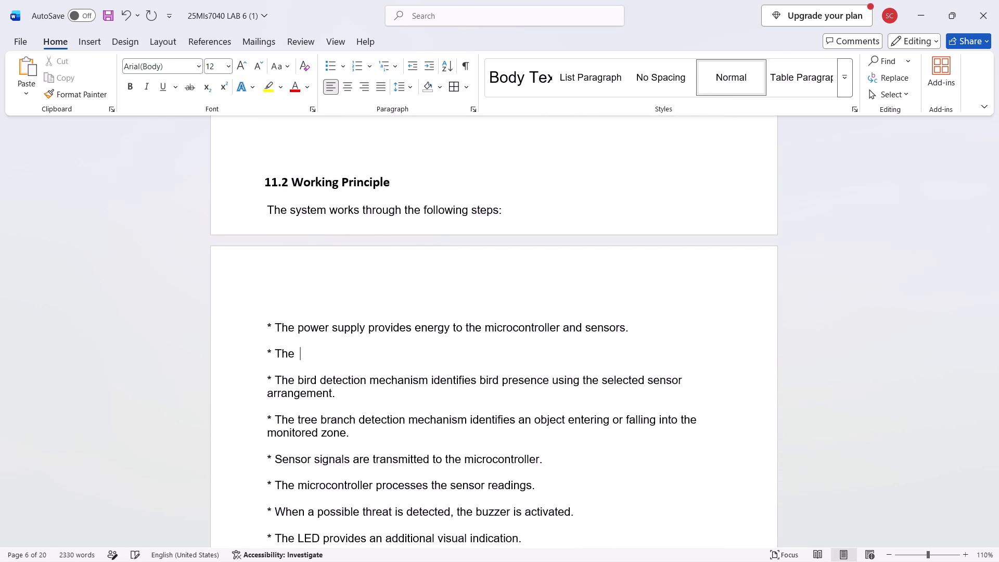
key("BackSpace")
key("BackSpace")
key("BackSpace")
key("BackSpace")
key("BackSpace")
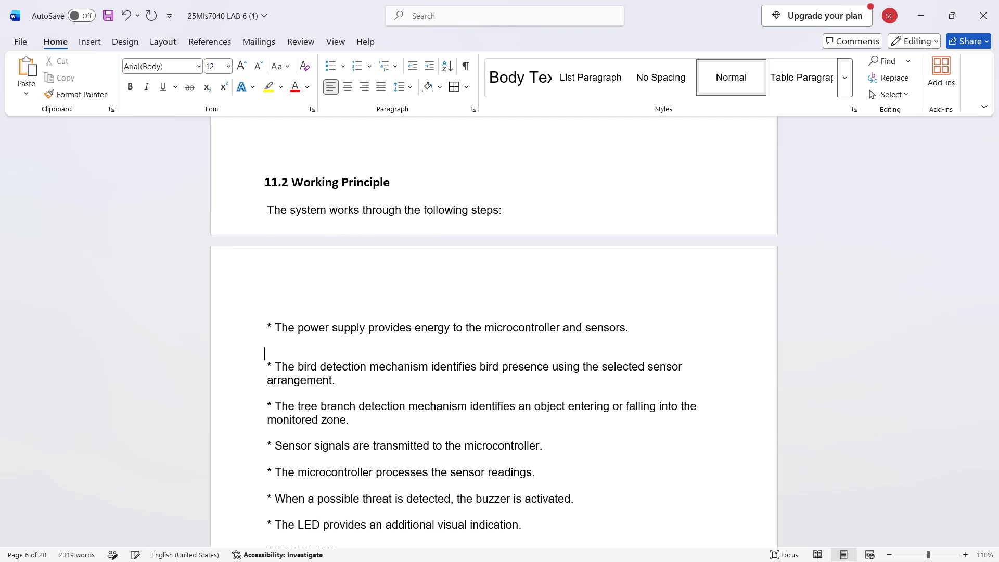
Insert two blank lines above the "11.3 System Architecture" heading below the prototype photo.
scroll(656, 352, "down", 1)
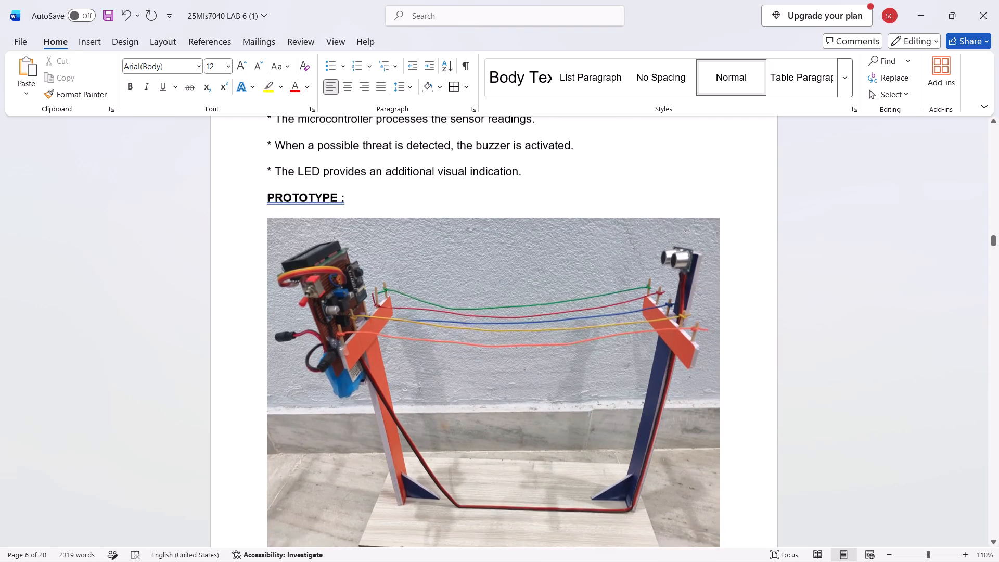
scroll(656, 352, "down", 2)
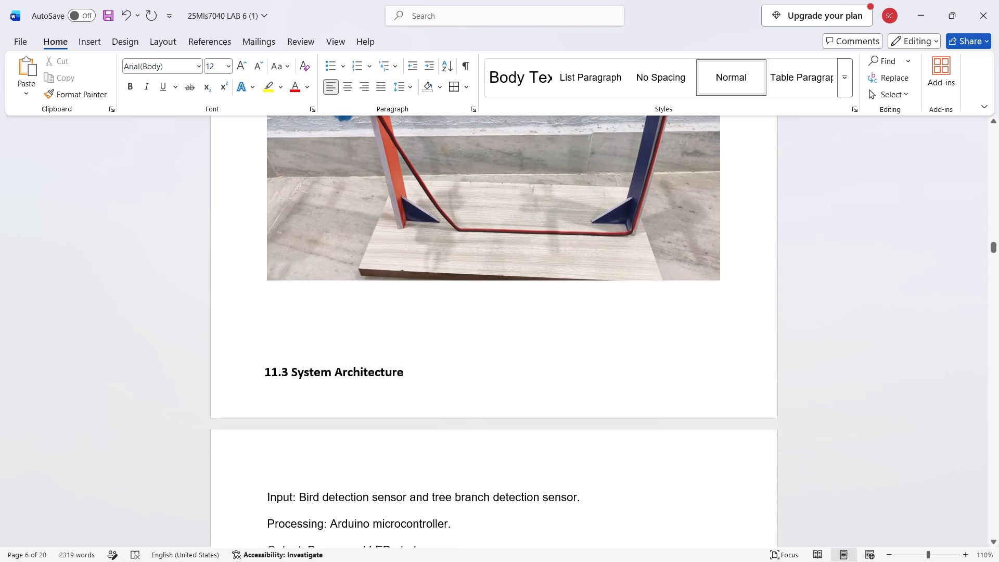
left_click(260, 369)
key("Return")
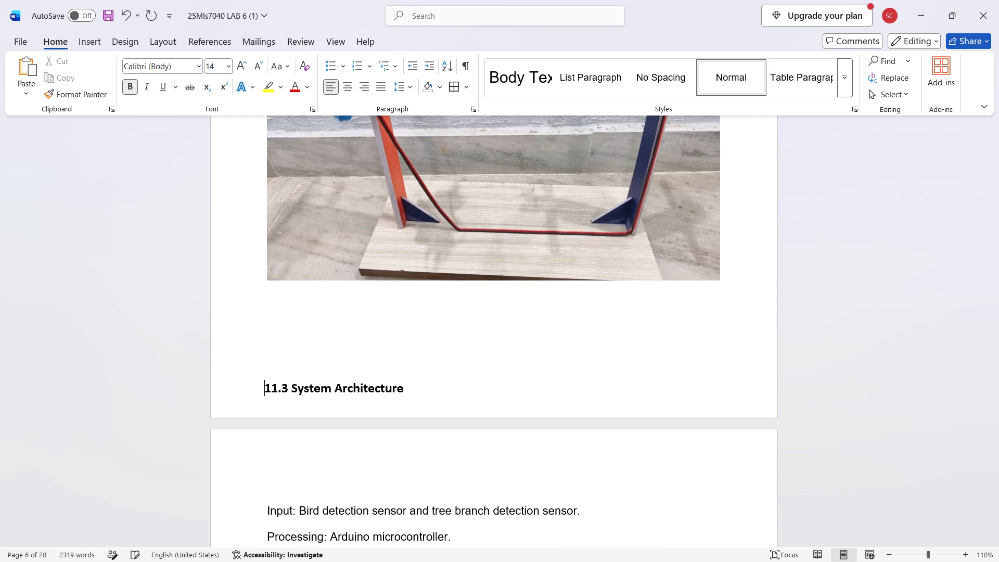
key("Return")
Insert two blank lines above the "11.2 Working Principle" heading to push it onto the page with its bullet list.
scroll(260, 369, "up", 2)
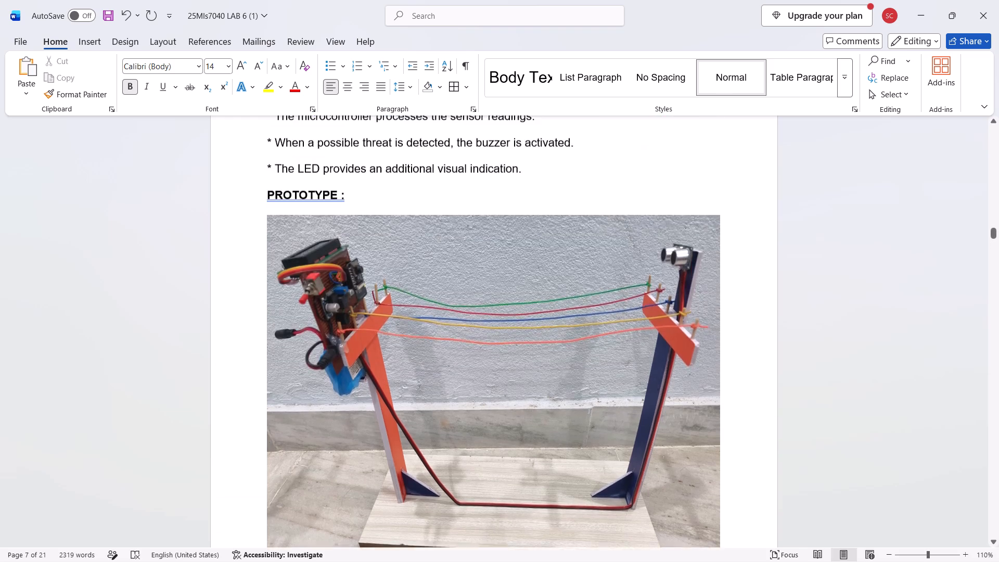
scroll(260, 369, "up", 2)
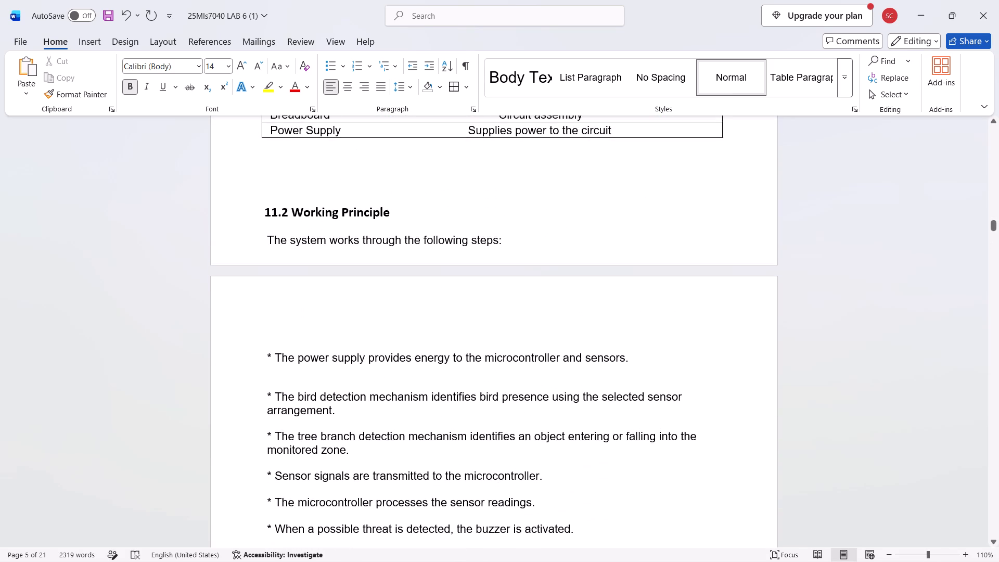
left_click(259, 212)
scroll(259, 212, "down", 2)
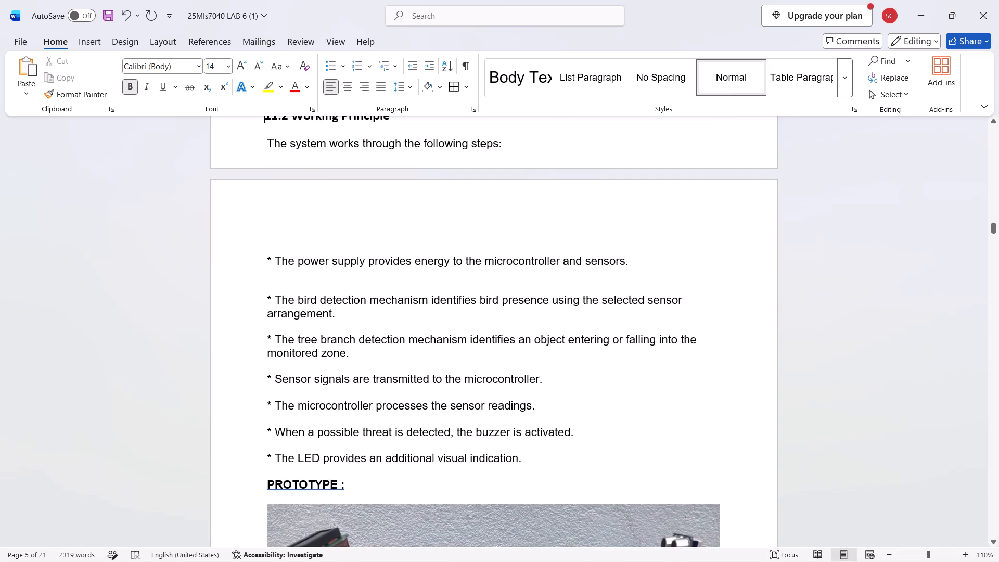
key("Return")
key("Return")
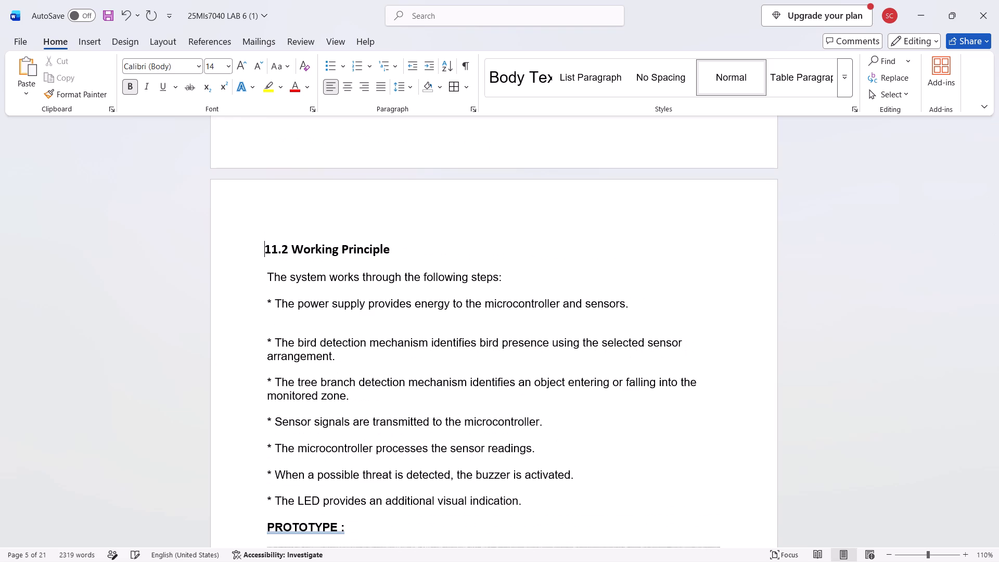
Delete four blank lines above the "11.3 System Architecture" heading to pull it back below the prototype photo.
scroll(259, 212, "down", 4)
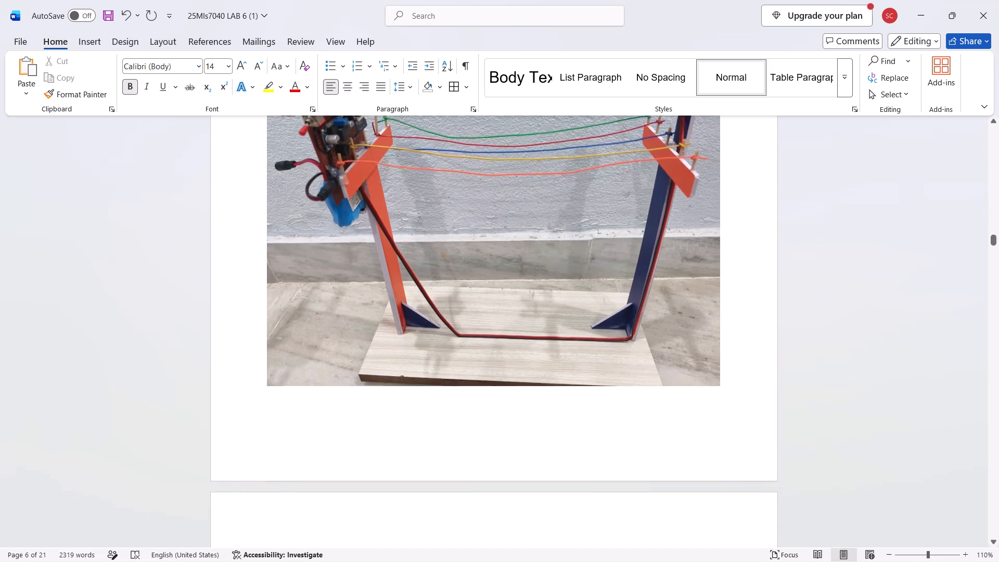
scroll(259, 212, "down", 1)
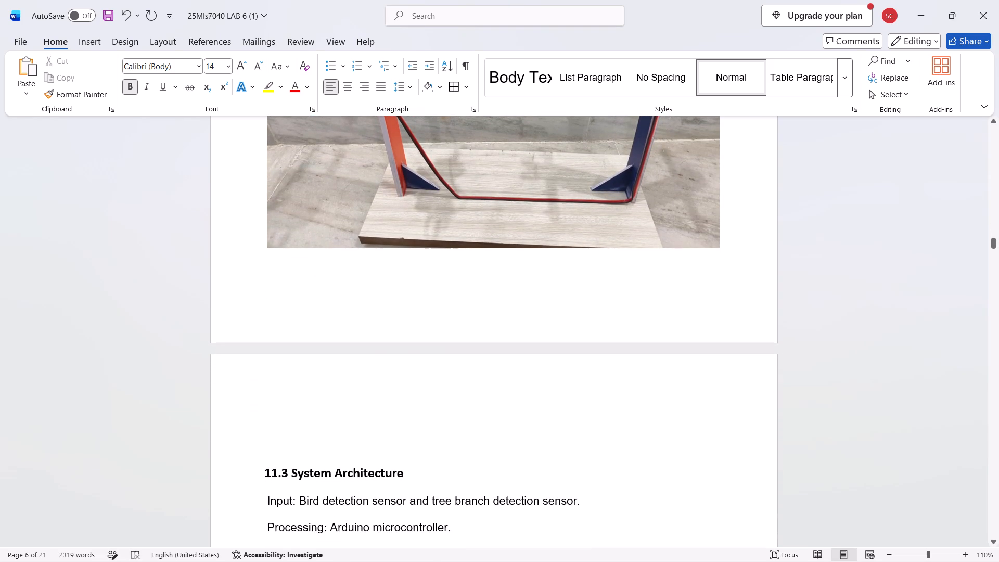
left_click(263, 480)
key("BackSpace")
key("BackSpace")
key("BackSpace")
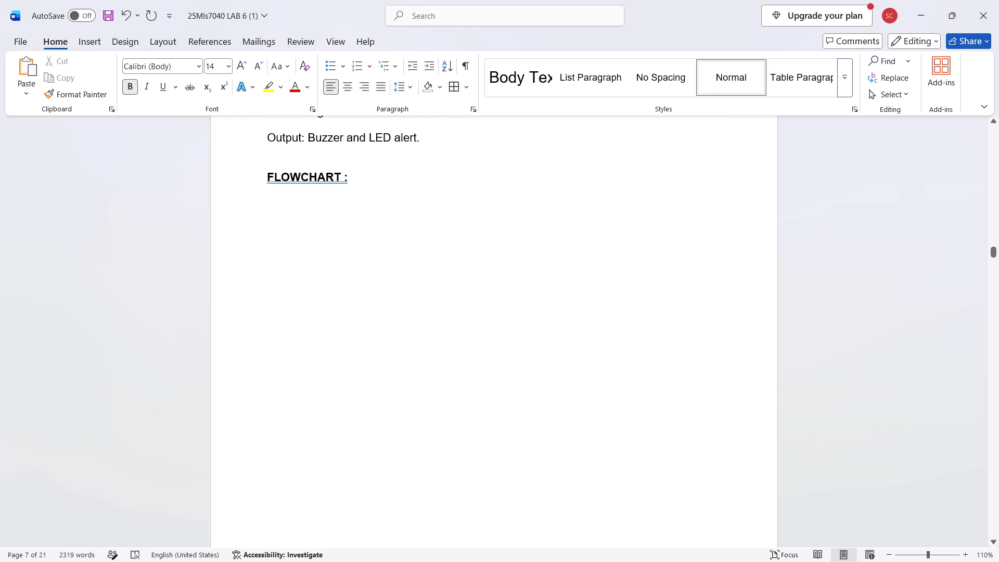
key("BackSpace")
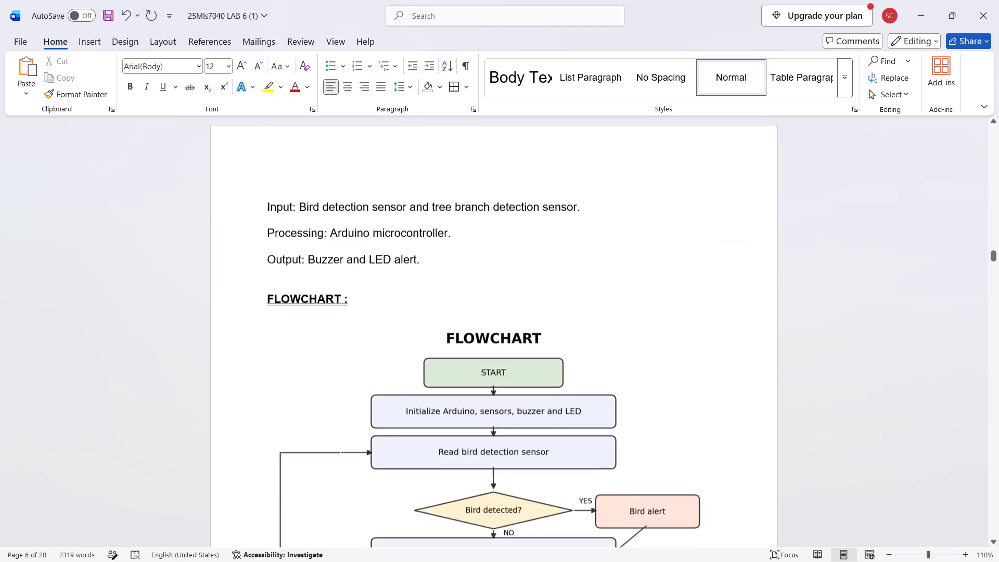
Cut the duplicate flowchart picture from the page before "11.4 Software Requirements".
scroll(453, 355, "up", 2)
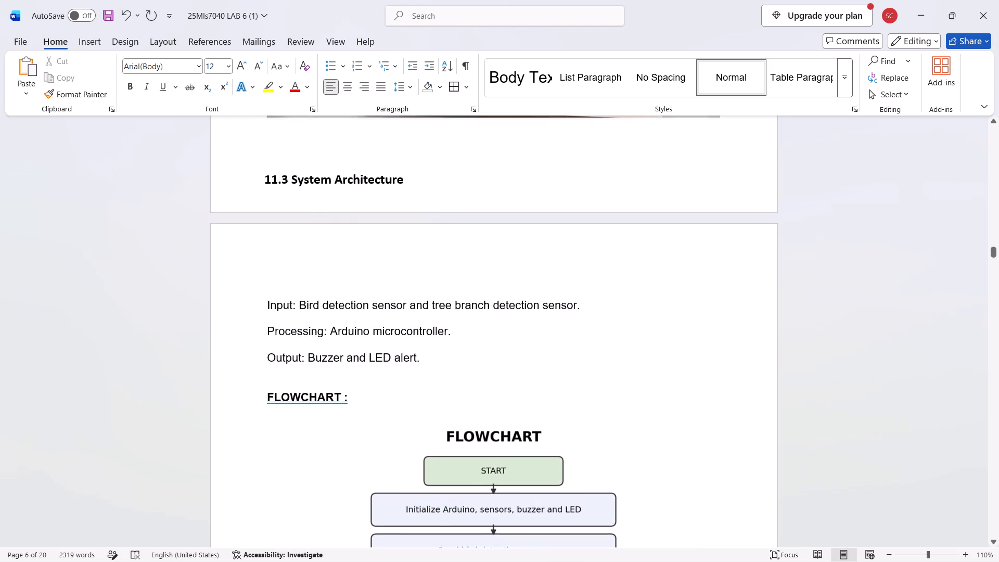
scroll(453, 355, "up", 1)
scroll(453, 355, "down", 1)
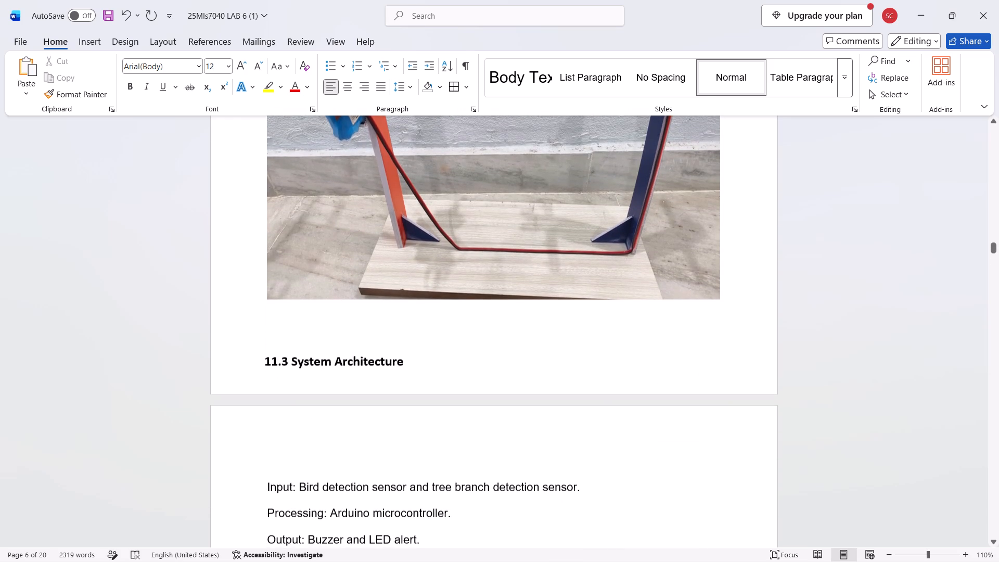
scroll(453, 355, "down", 4)
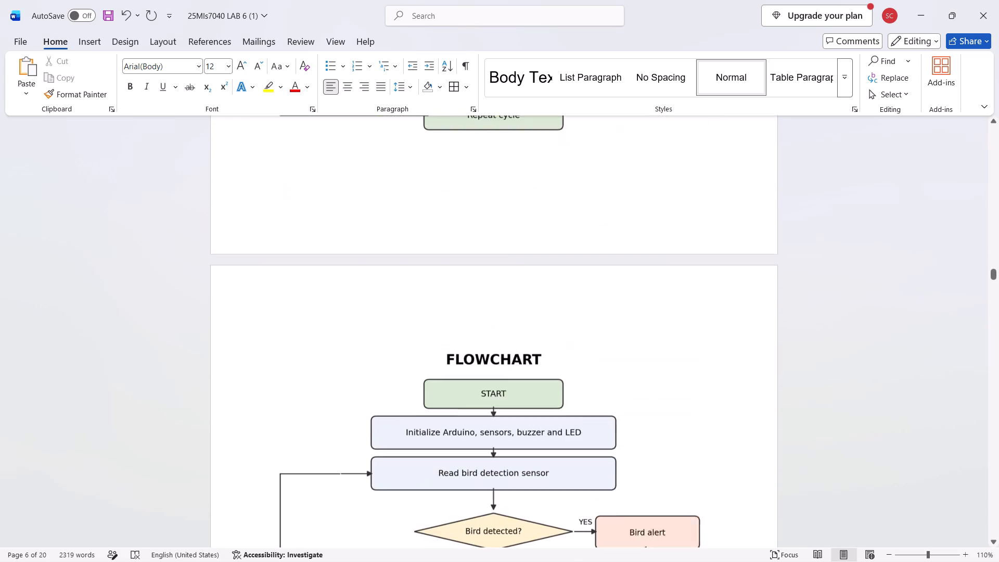
scroll(453, 355, "down", 1)
right_click(453, 355)
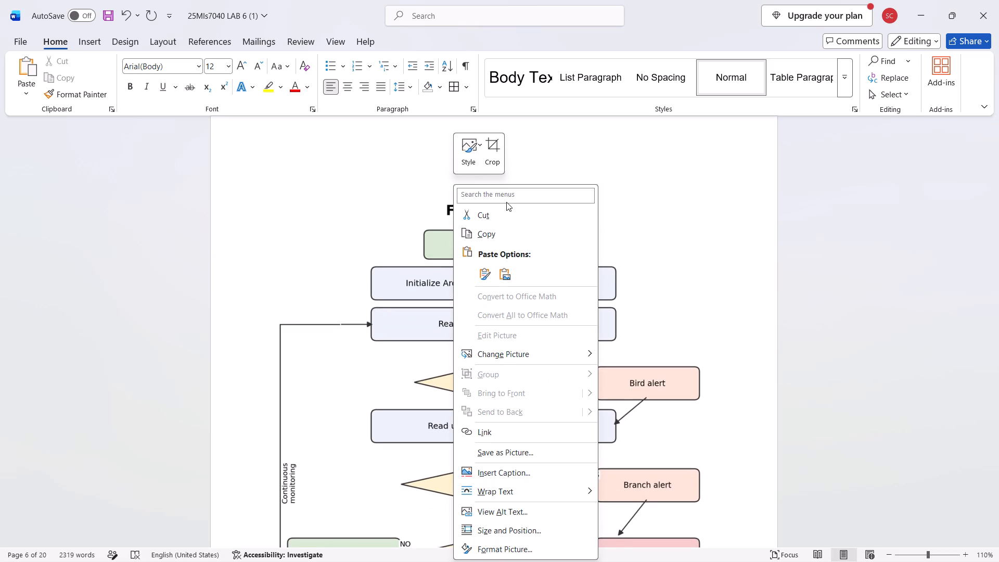
left_click(511, 213)
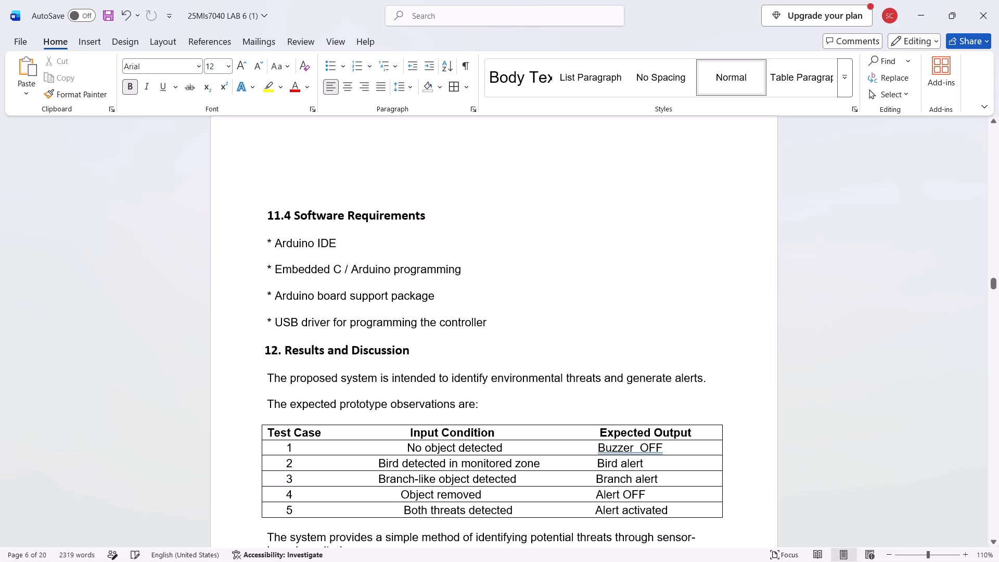
Delete the blank space above the "FLOWCHART :" heading below the "Output: Buzzer and LED alert." line.
scroll(444, 258, "up", 2)
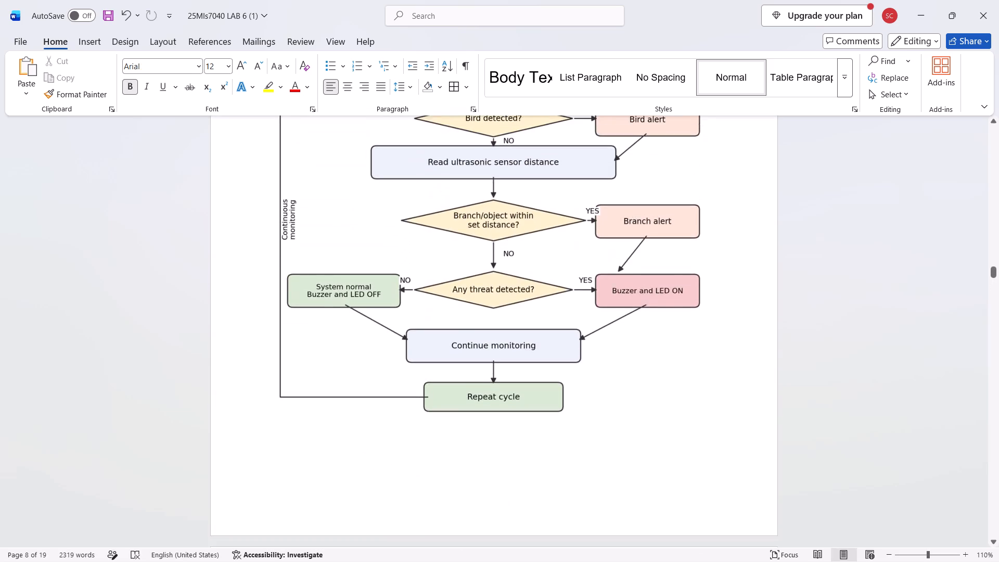
scroll(444, 258, "up", 2)
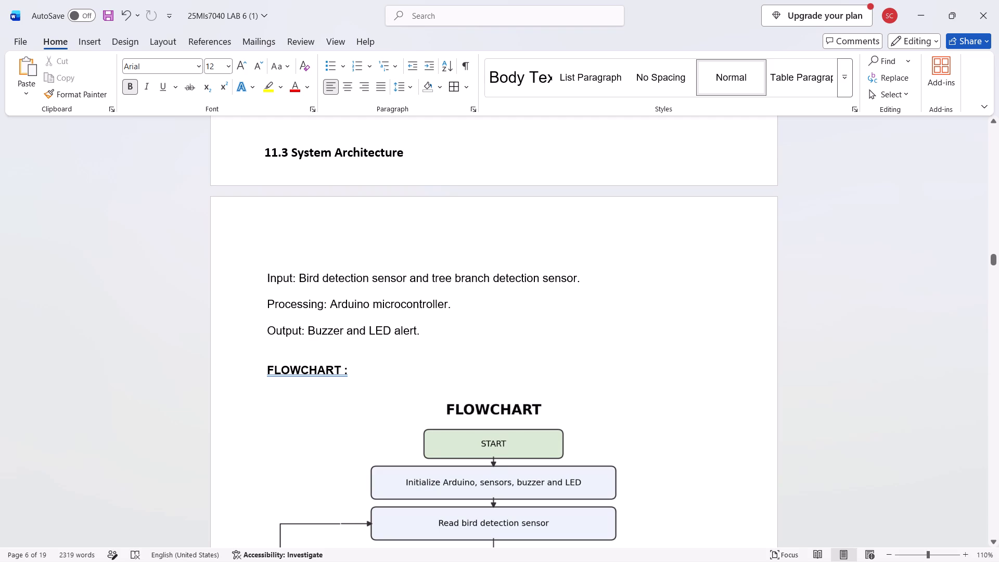
left_click(264, 372)
key("BackSpace")
key("BackSpace")
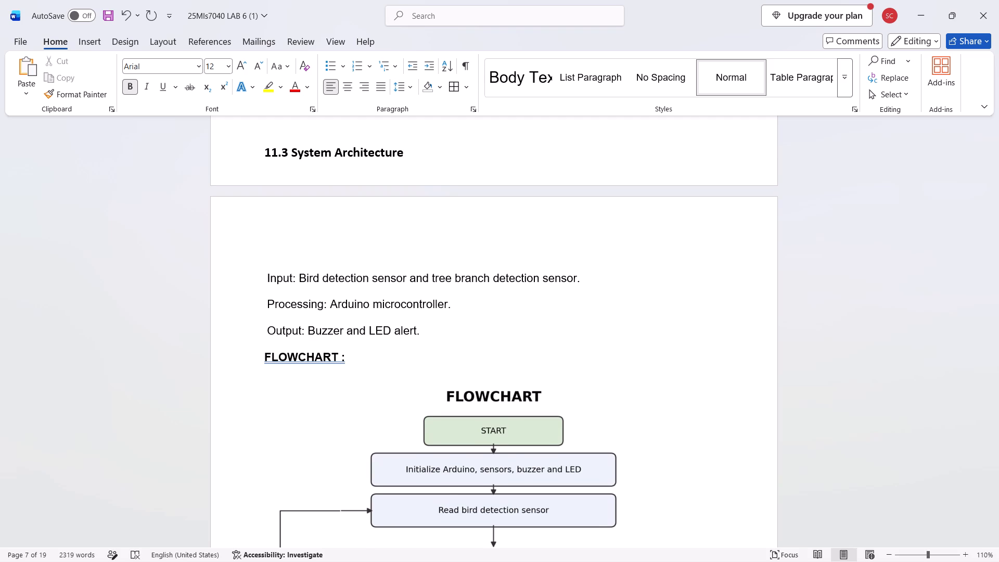
Insert one blank line above the "11.3 System Architecture" heading to push it onto the page with its Input, Processing and Output lines.
left_click(260, 142)
key("Down")
key("Return")
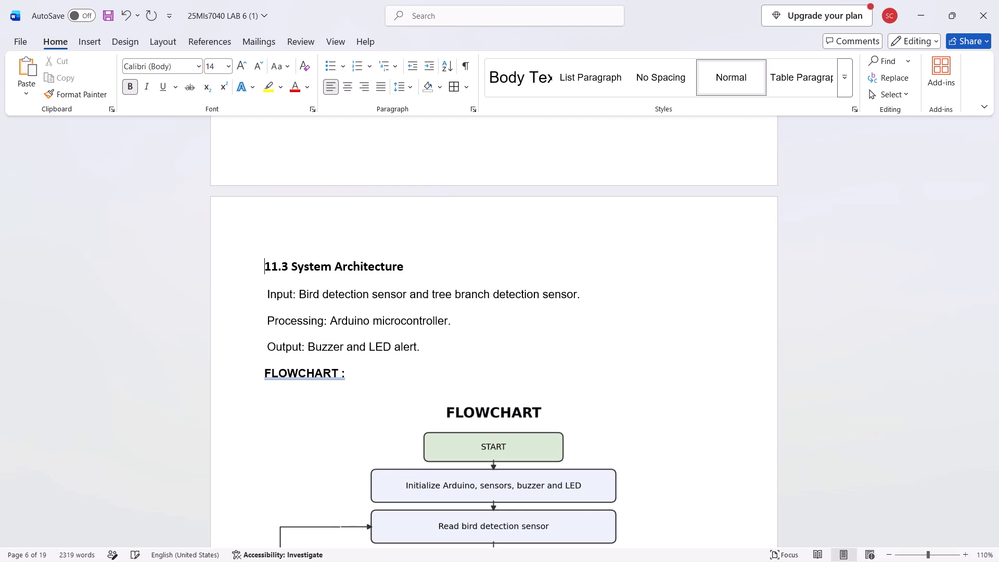
Insert blank space above the "14. Limitations" heading to push it onto the next page with its bullet list.
scroll(260, 144, "down", 2)
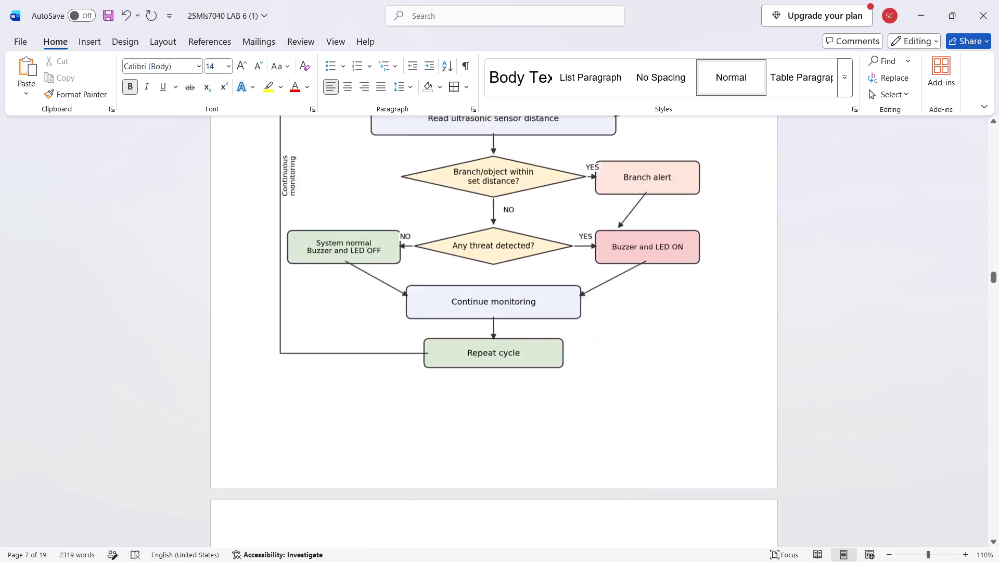
scroll(260, 144, "down", 4)
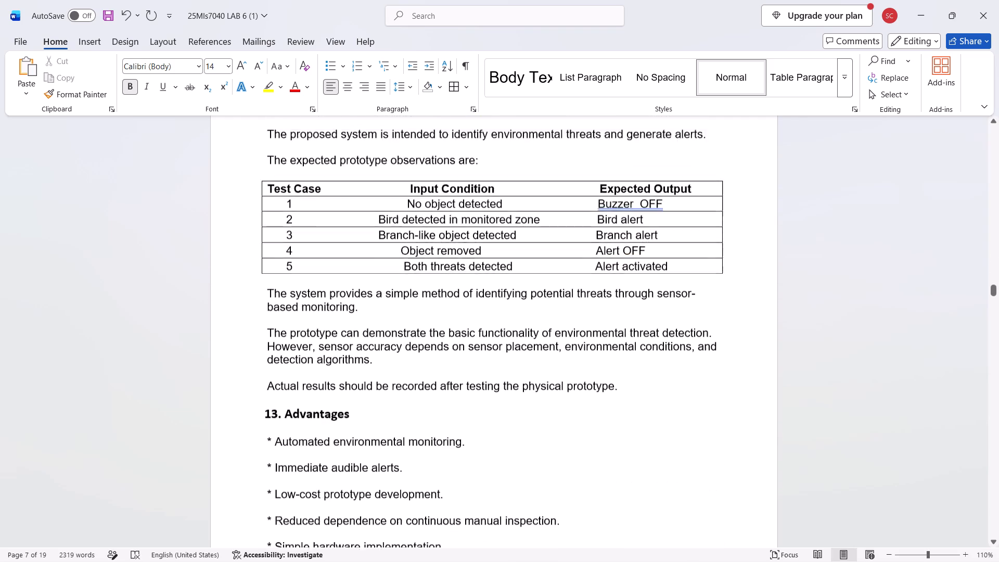
scroll(260, 144, "down", 2)
scroll(260, 144, "right", 1)
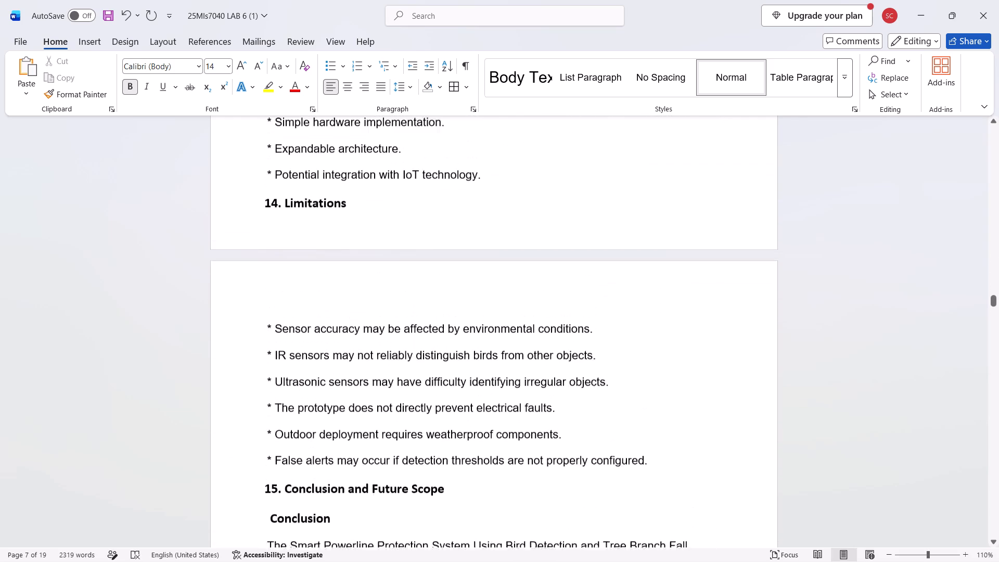
scroll(260, 144, "right", 1)
left_click(492, 249)
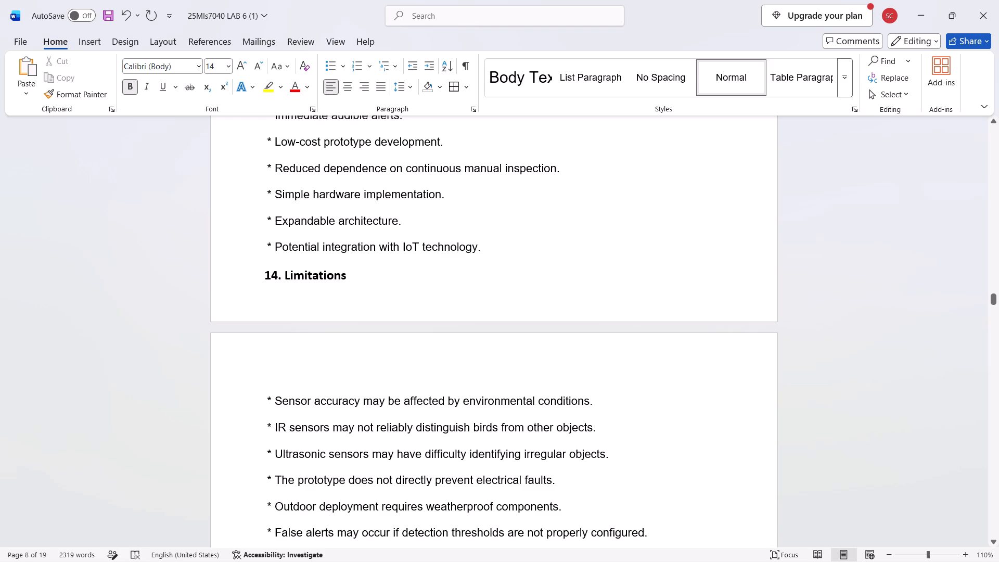
key("Return")
key("Return")
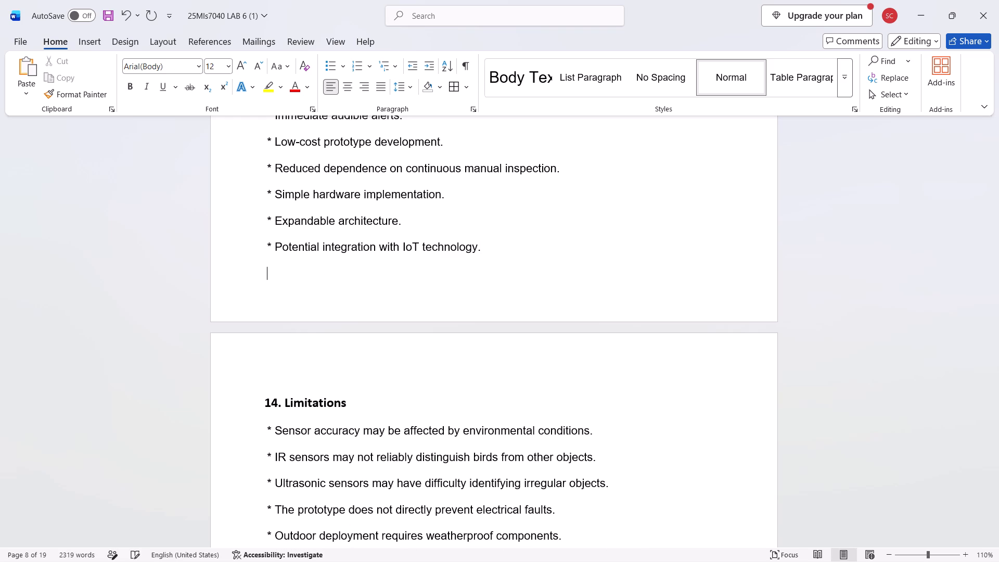
Check the page layout from "14. Limitations" through the references to the end of the source code appendix.
scroll(492, 249, "down", 5)
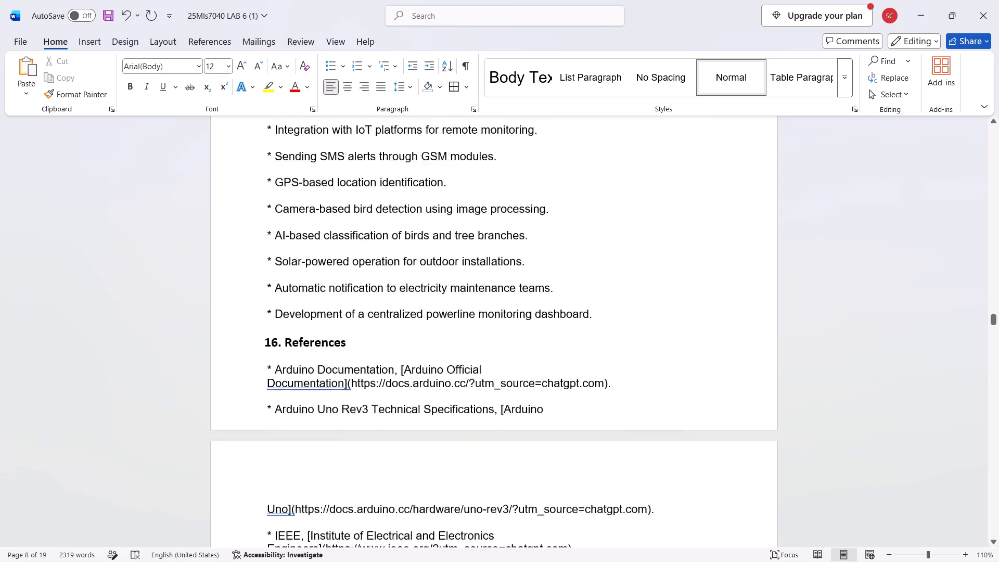
scroll(492, 249, "down", 1)
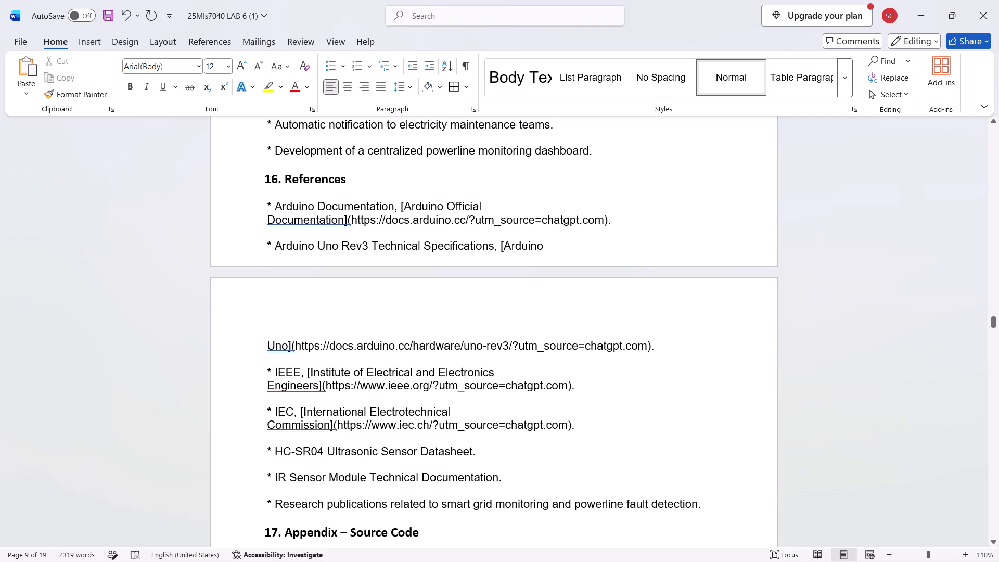
scroll(577, 313, "down", 8)
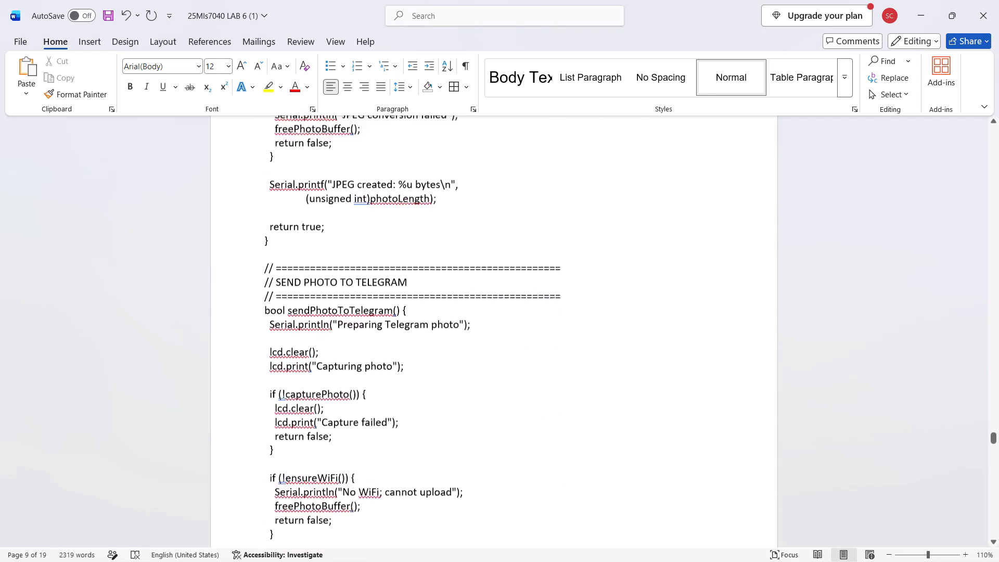
scroll(577, 313, "down", 5)
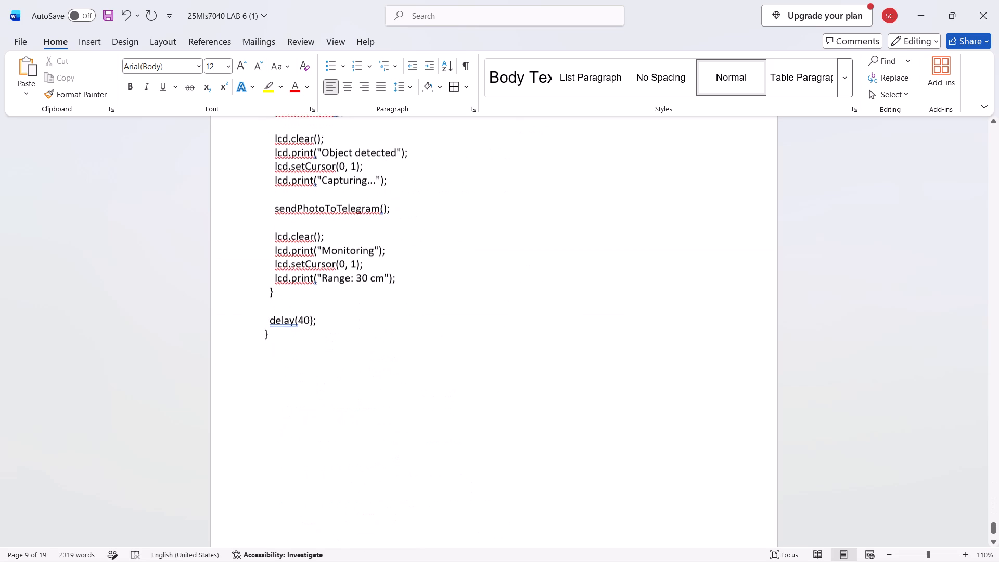
Review the whole report's layout from the end of the source code appendix back towards the cover page.
scroll(577, 313, "up", 5)
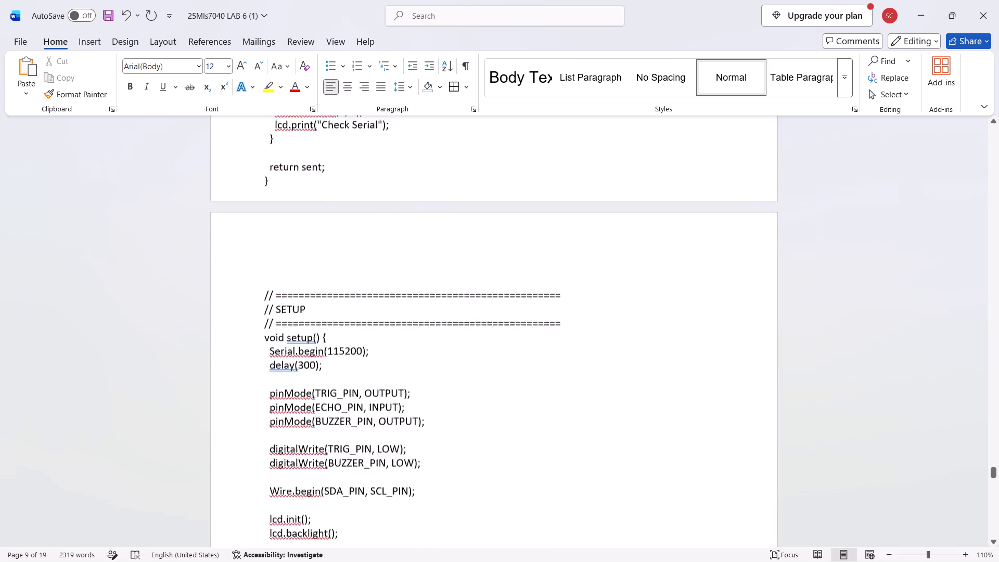
scroll(577, 313, "up", 4)
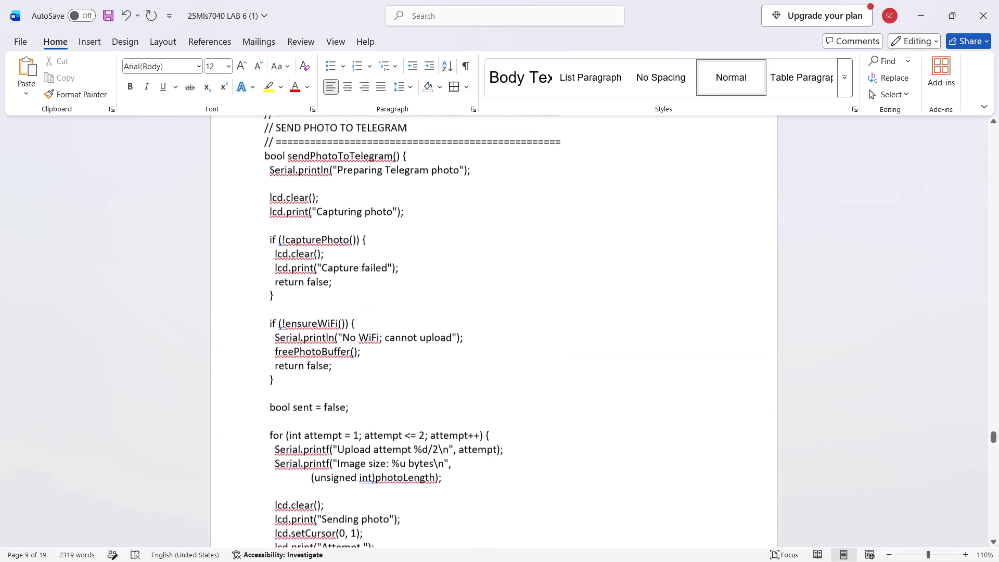
scroll(577, 313, "up", 3)
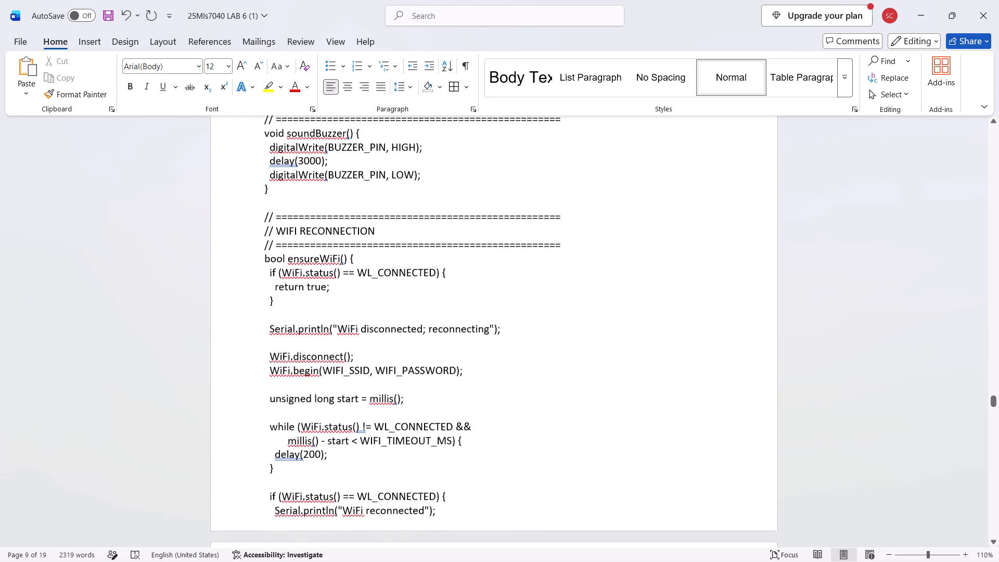
scroll(577, 313, "up", 3)
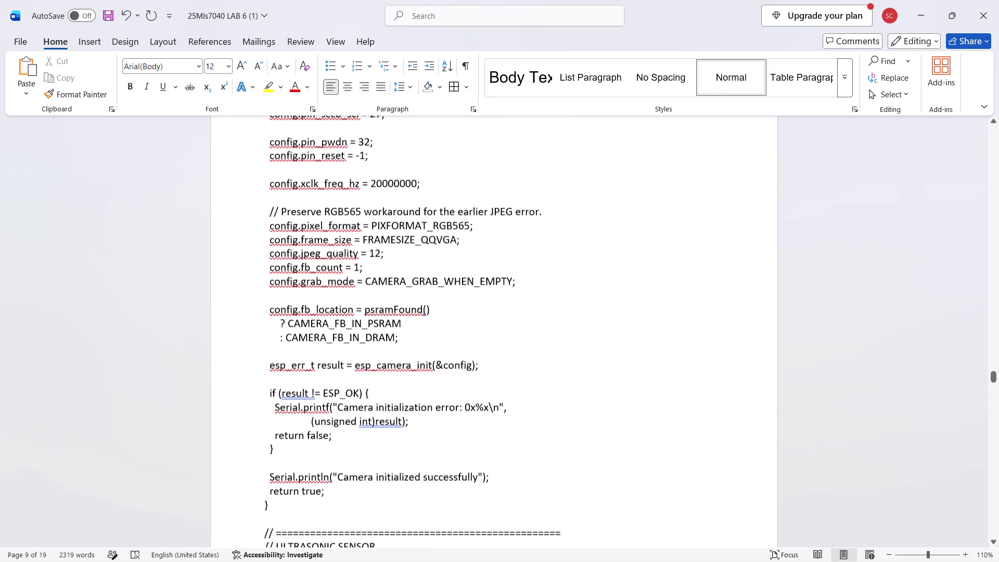
scroll(577, 313, "up", 4)
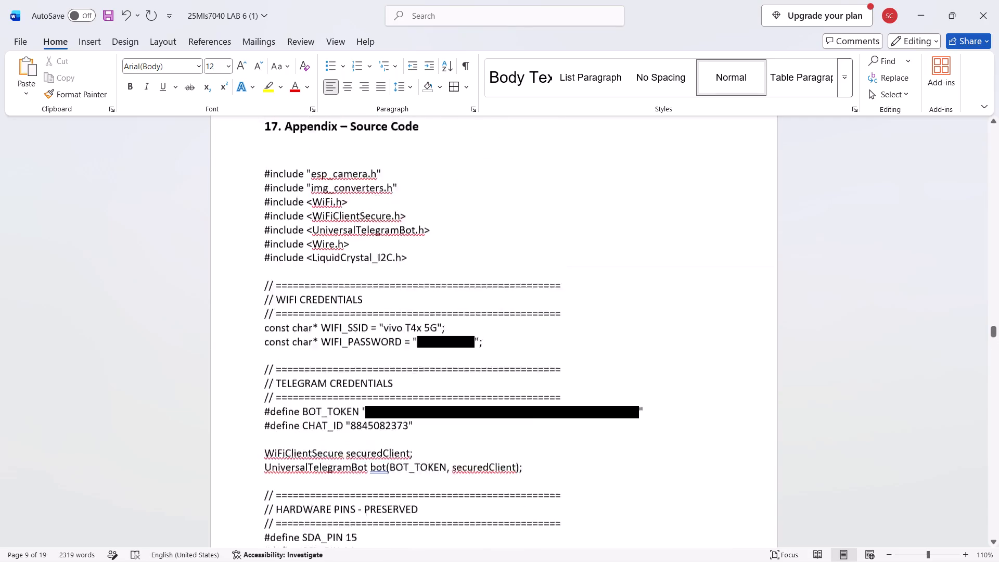
scroll(577, 313, "up", 2)
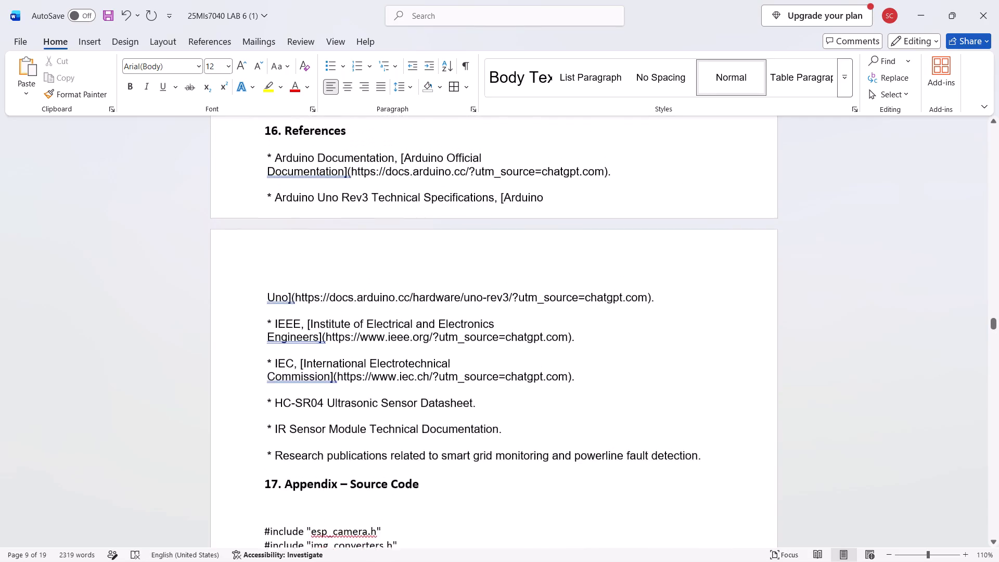
scroll(577, 313, "up", 2)
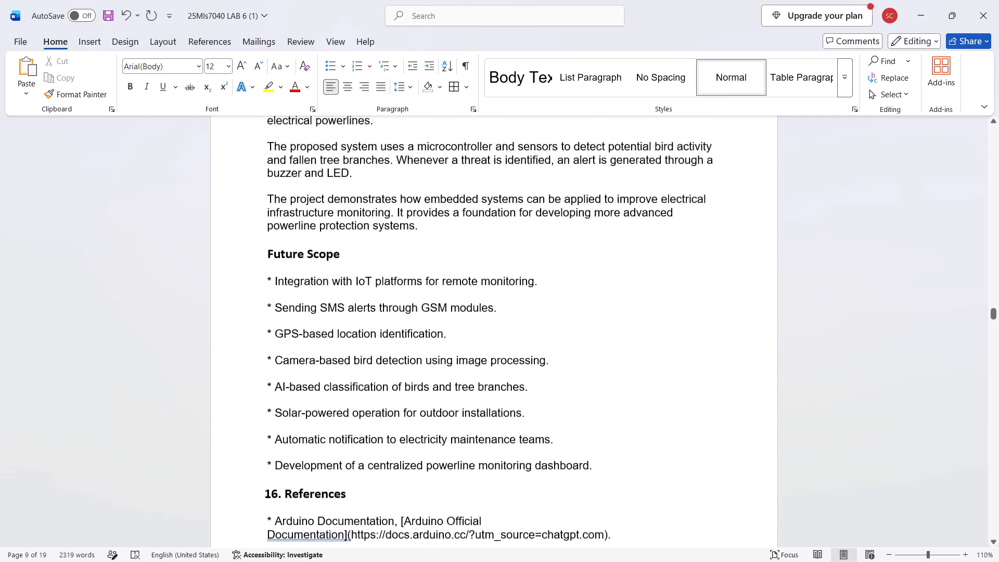
scroll(577, 313, "up", 3)
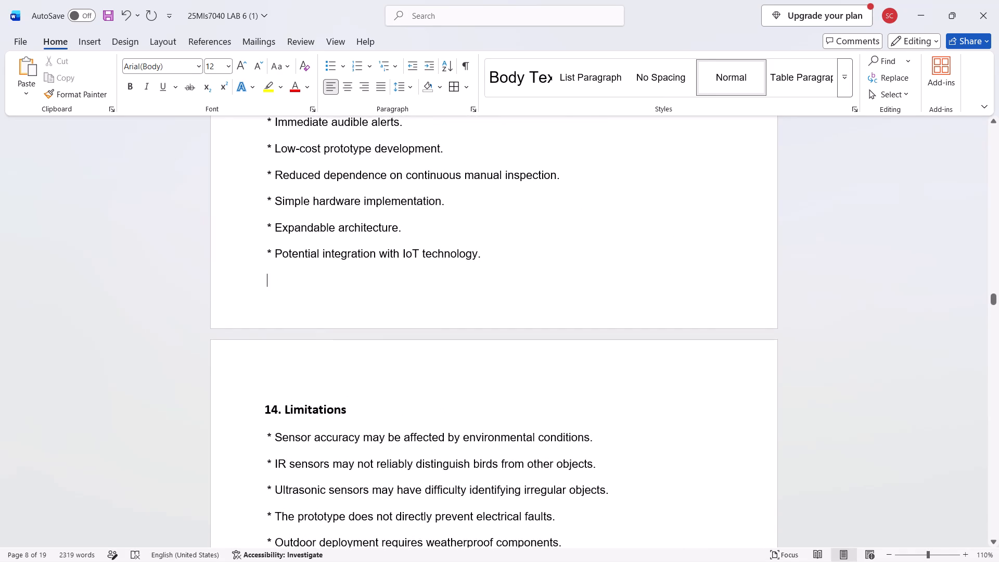
scroll(577, 313, "up", 3)
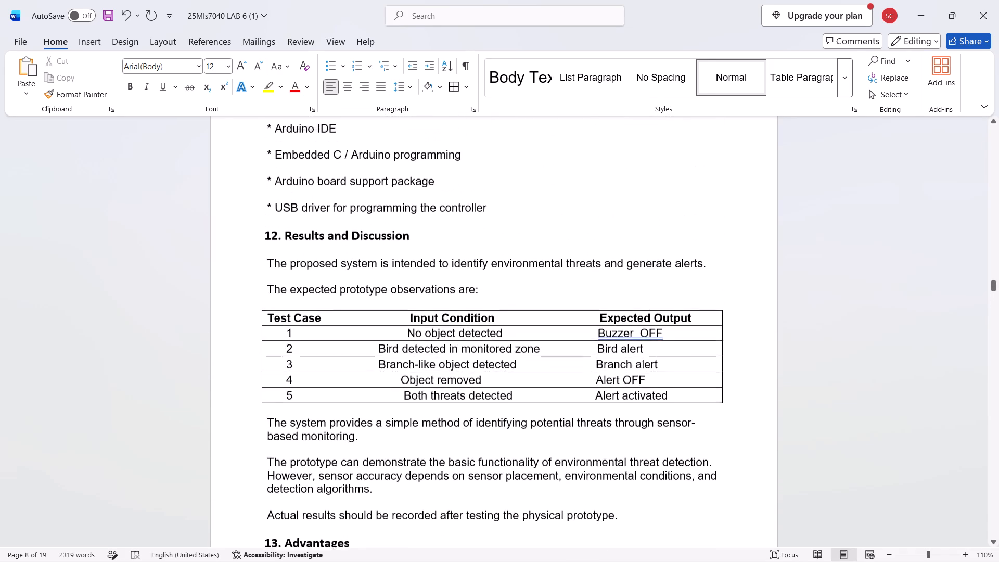
scroll(577, 313, "up", 2)
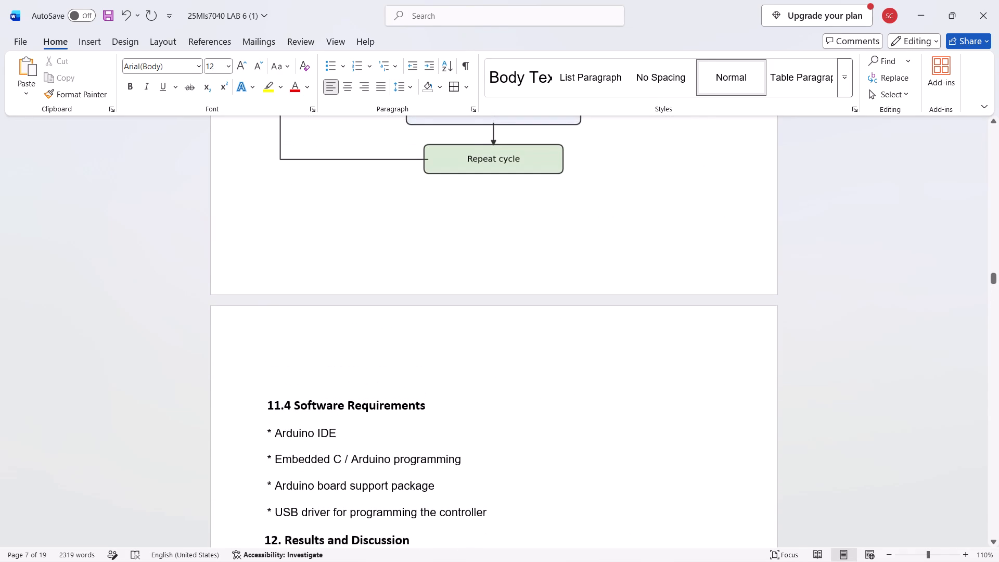
scroll(577, 313, "up", 2)
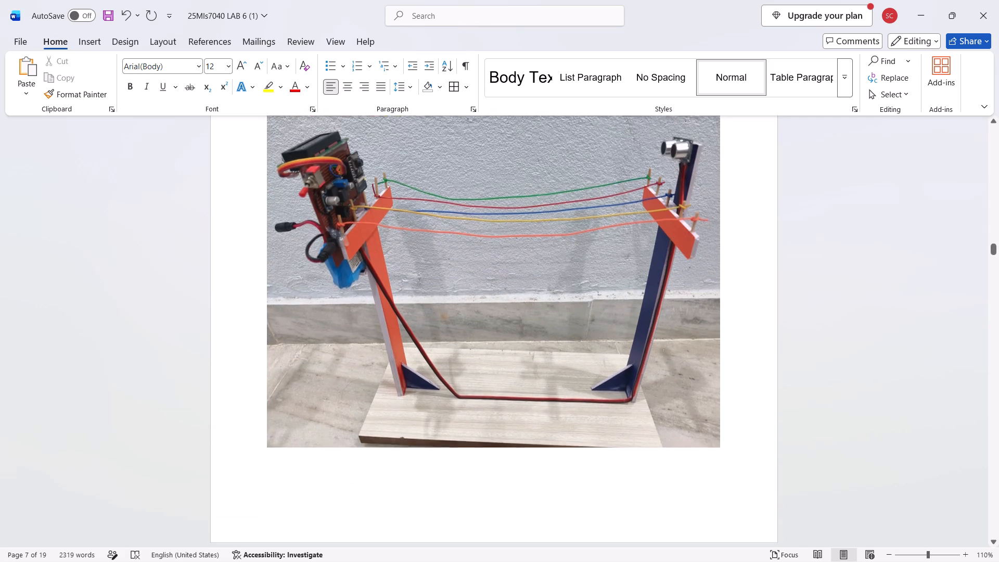
scroll(577, 313, "up", 1)
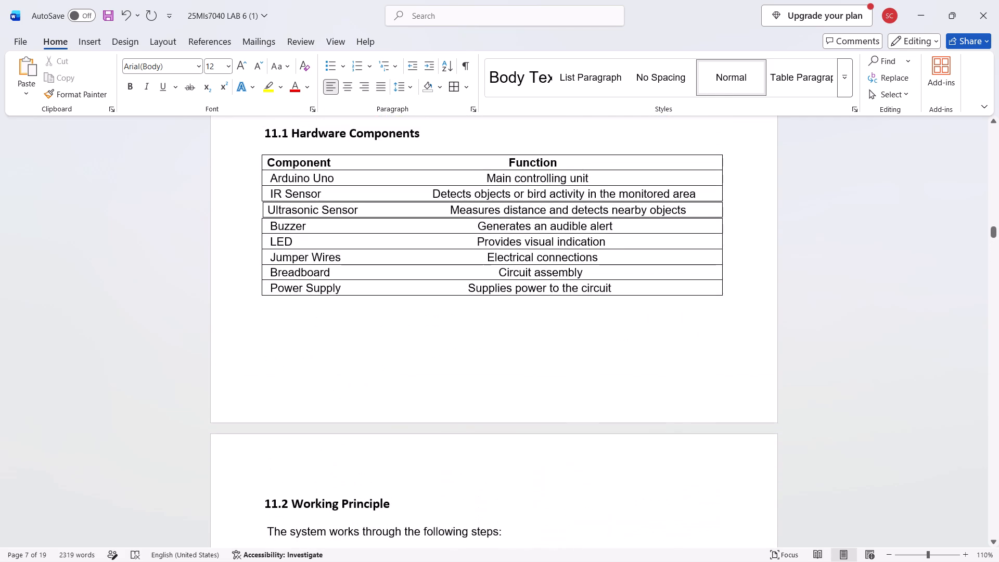
scroll(577, 313, "up", 3)
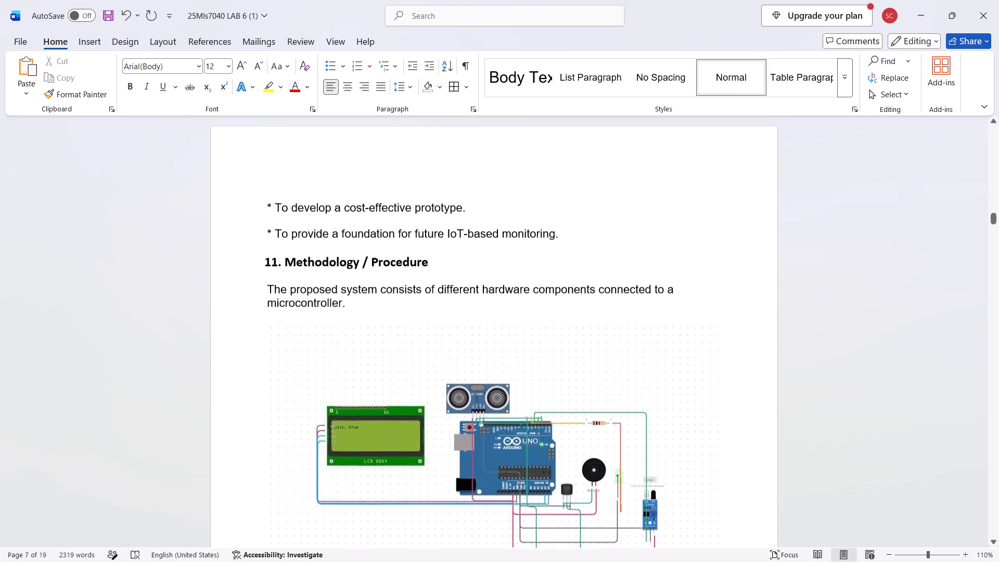
scroll(577, 313, "up", 2)
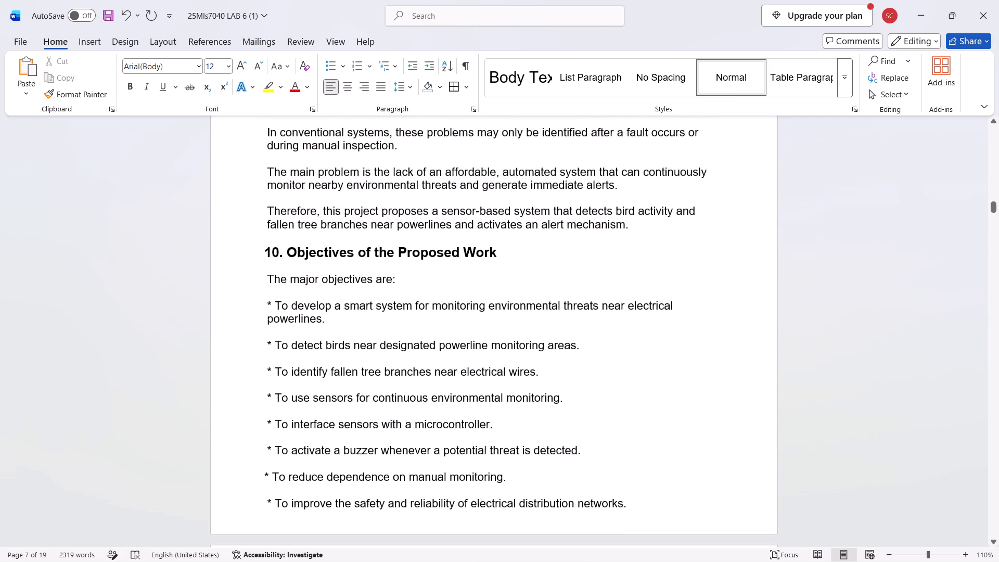
scroll(577, 313, "up", 3)
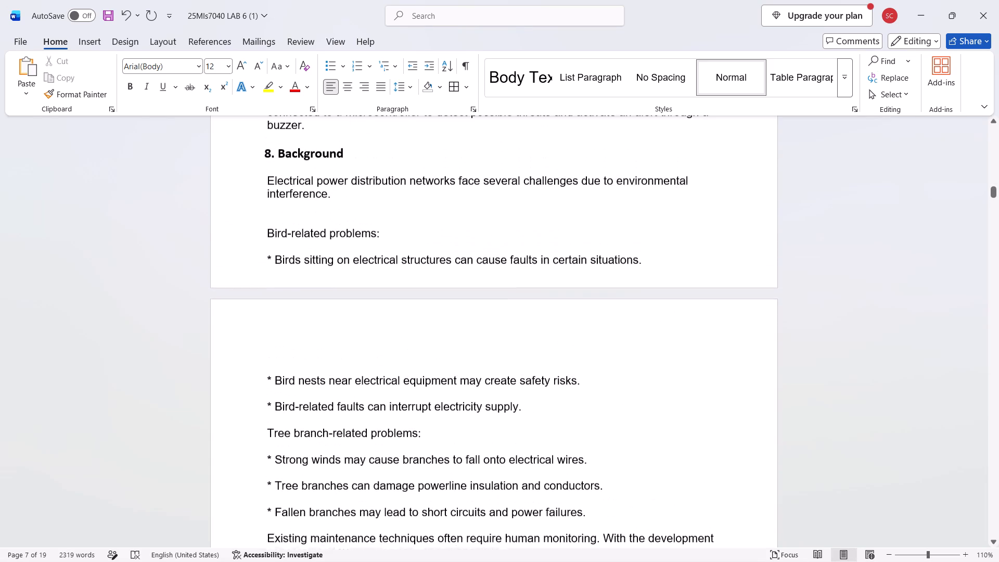
scroll(577, 313, "up", 3)
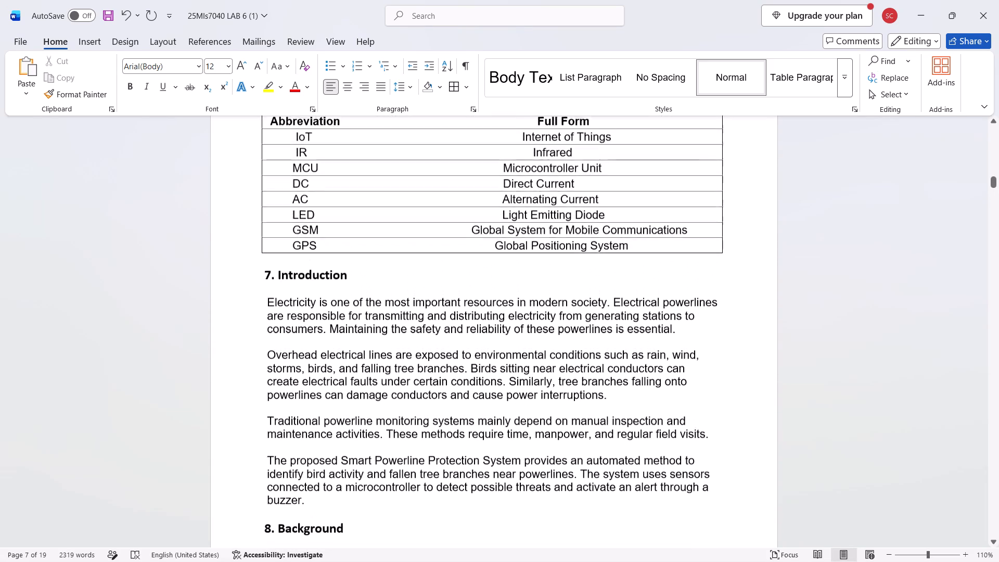
scroll(577, 313, "up", 4)
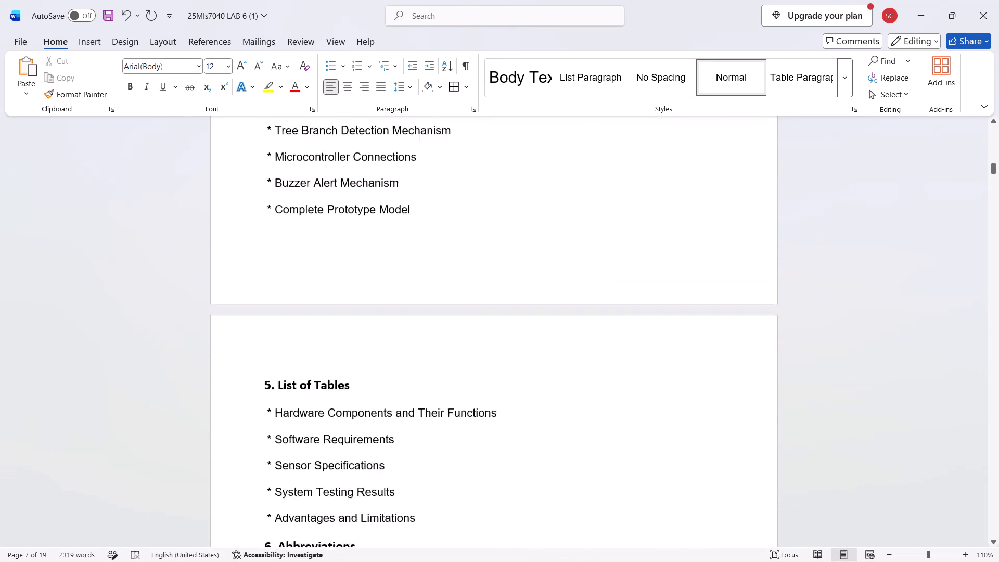
scroll(577, 313, "up", 3)
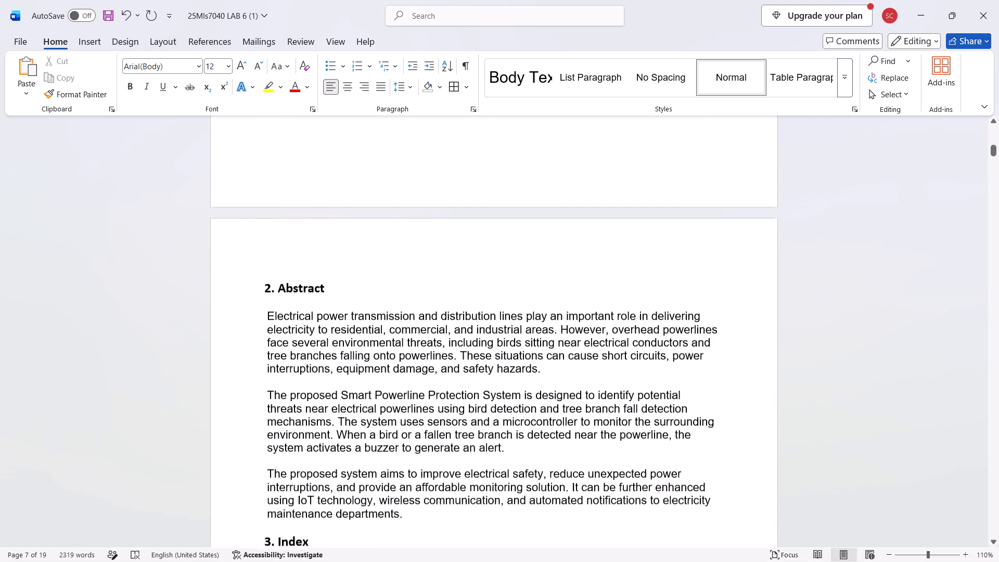
scroll(577, 313, "up", 4)
Save a copy of the report as a PDF named ECS(PROJECT) in the Downloads folder.
left_click(15, 44)
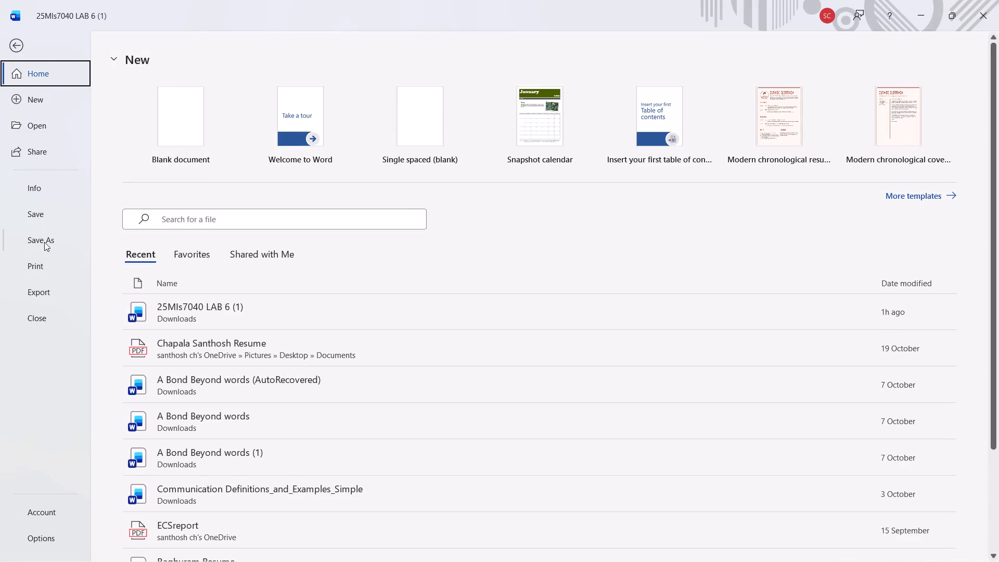
left_click(44, 240)
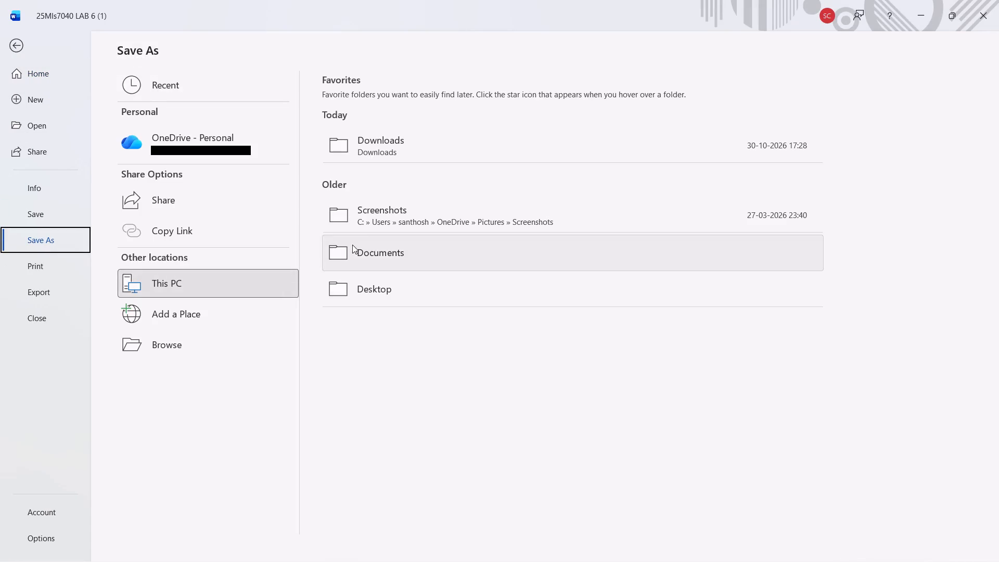
left_click(542, 142)
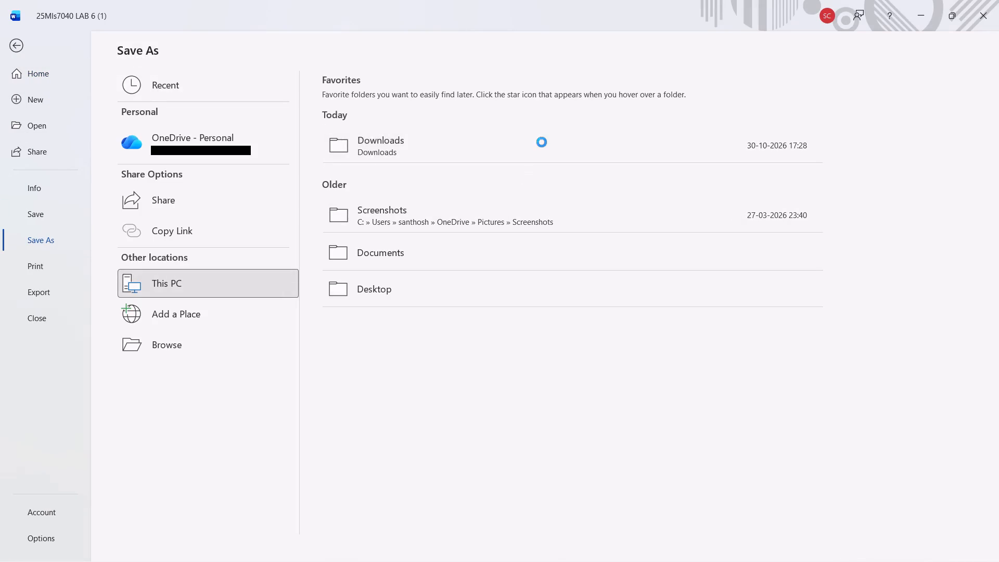
left_click(264, 221)
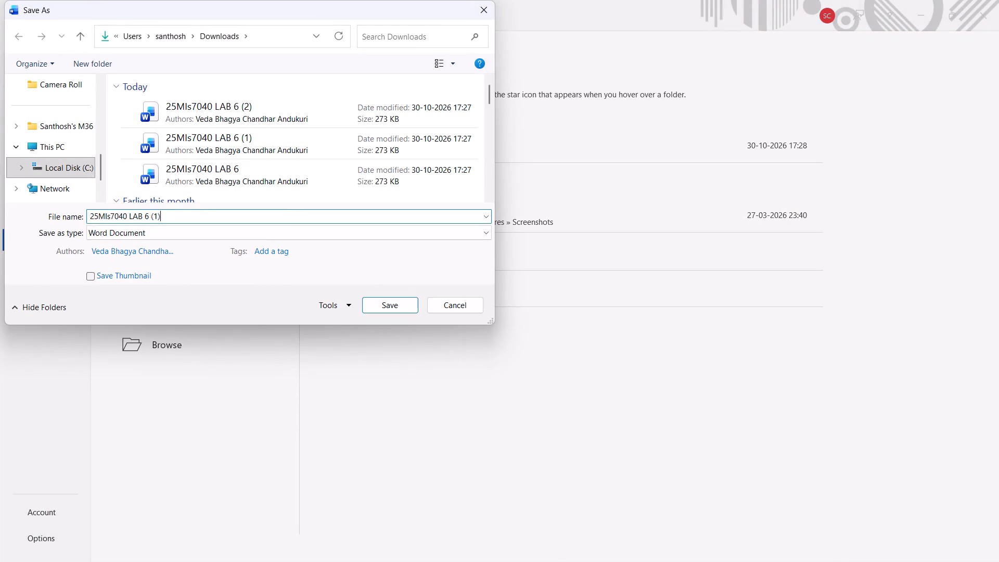
key("BackSpace")
key("BackSpace")
key("BackSpace")
key("BackSpace")
key("BackSpace")
key("BackSpace")
key("BackSpace")
key("BackSpace")
key("BackSpace")
key("BackSpace")
key("BackSpace")
key("BackSpace")
key("BackSpace")
key("BackSpace")
key("BackSpace")
key("BackSpace")
key("BackSpace")
key("BackSpace")
key("BackSpace")
key("BackSpace")
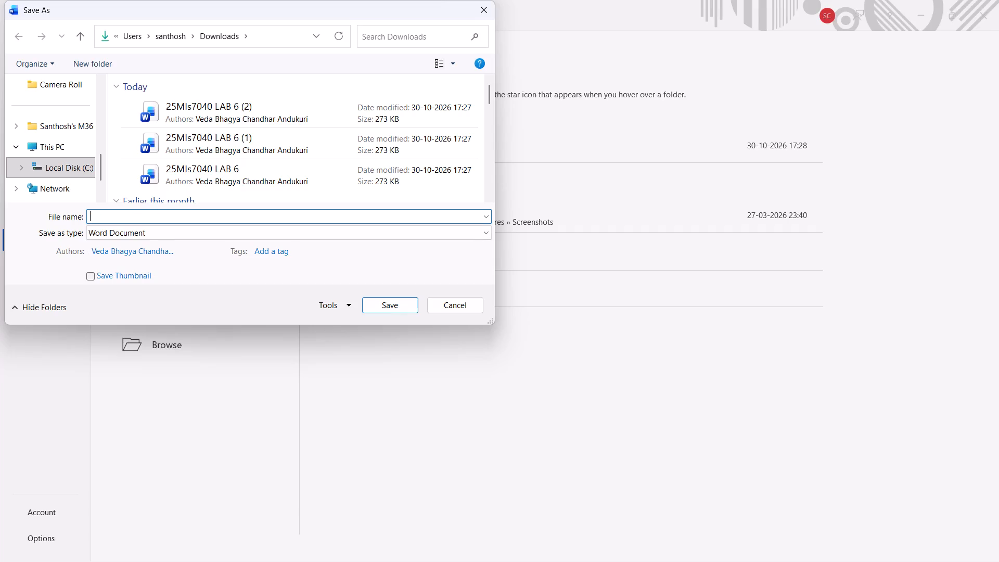
type("ECS")
key("shift+parenleft")
type("PROJECT")
key("shift+parenright")
left_click(342, 236)
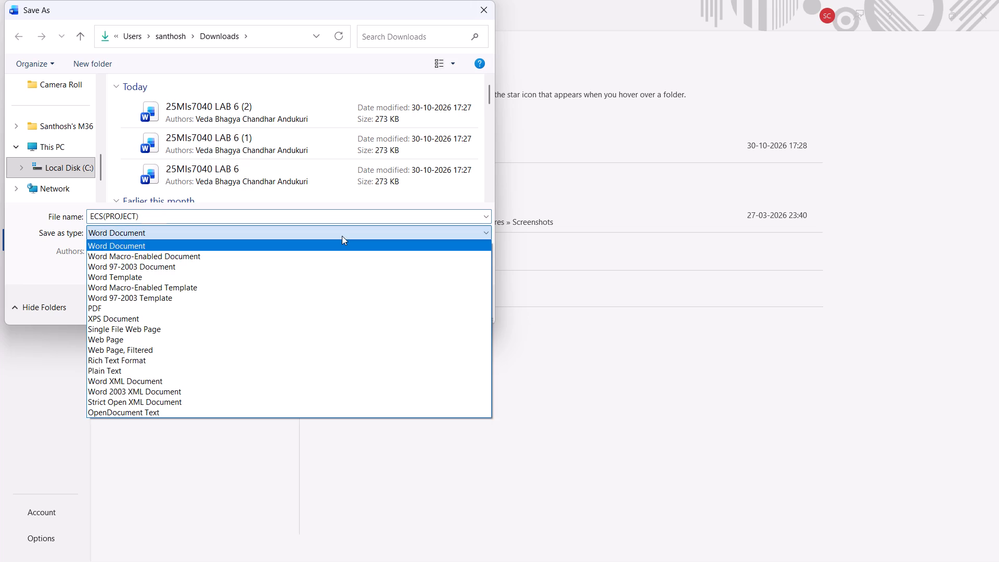
left_click(155, 307)
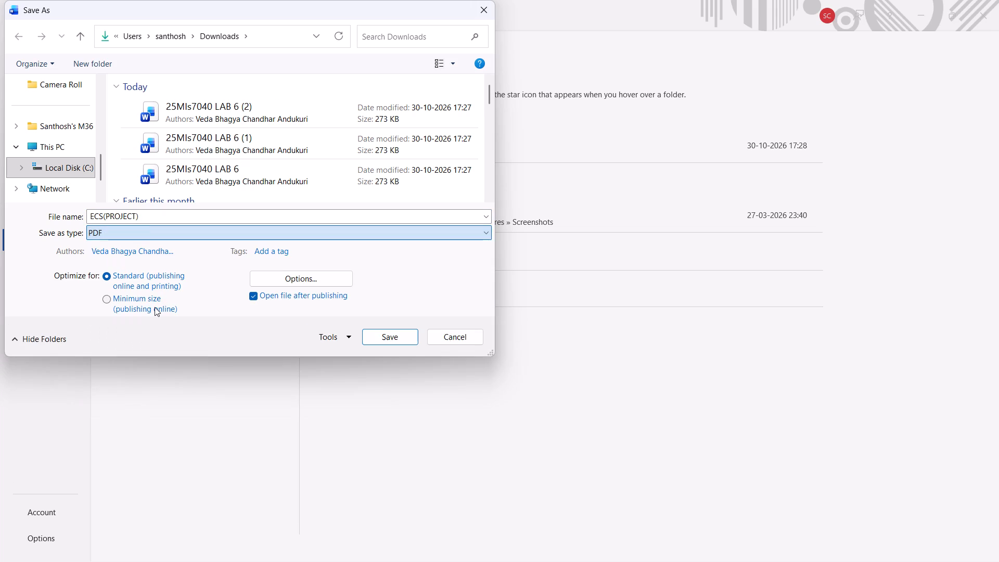
left_click(392, 335)
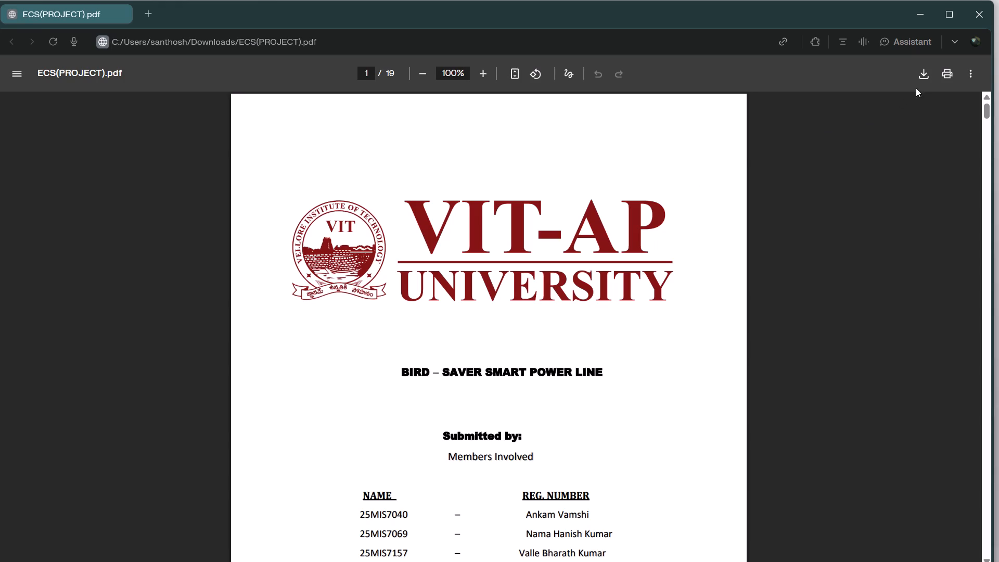
Look through the exported ECS(PROJECT) PDF from the cover page to the source code pages.
left_click(921, 73)
scroll(550, 336, "down", 3)
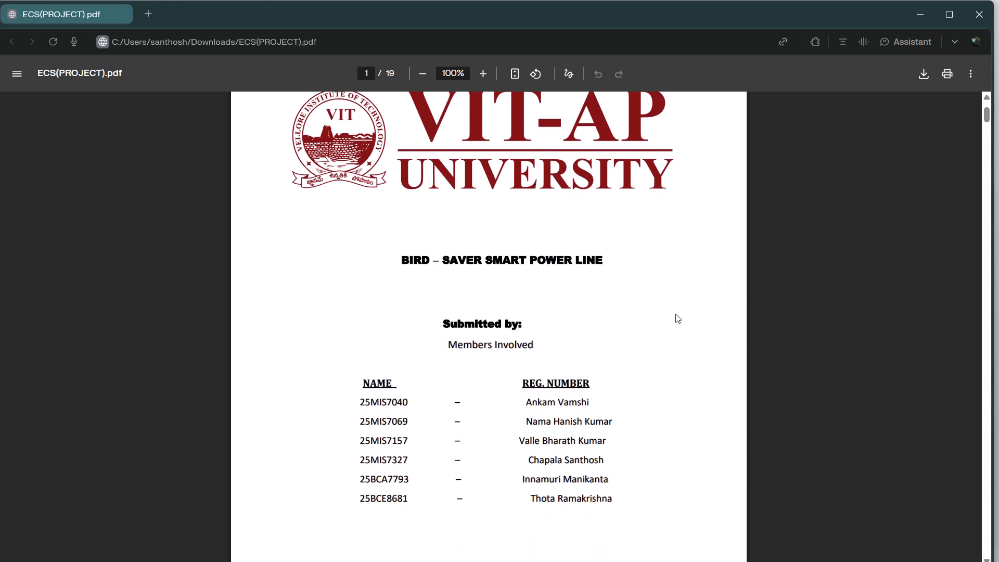
scroll(675, 314, "down", 8)
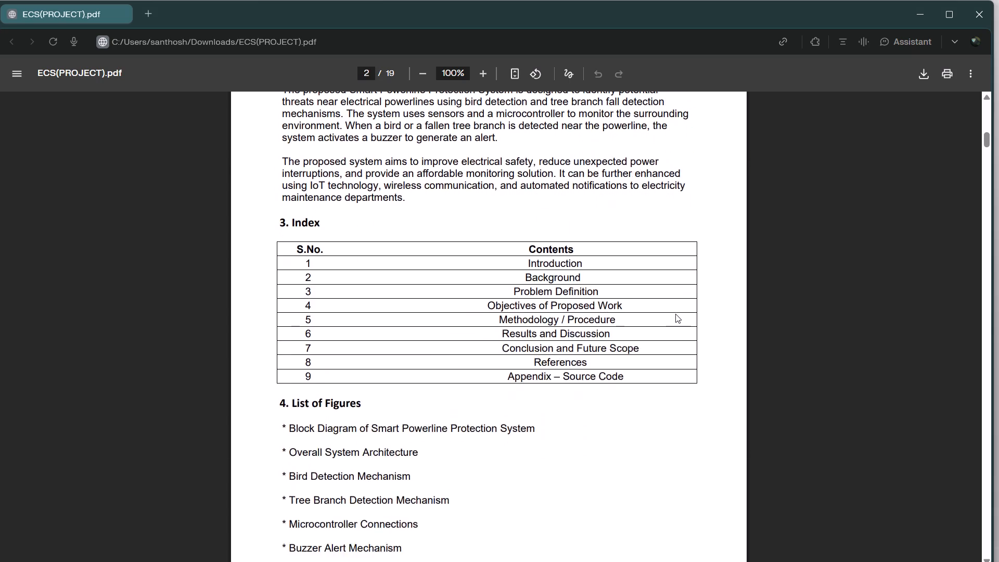
scroll(675, 314, "down", 16)
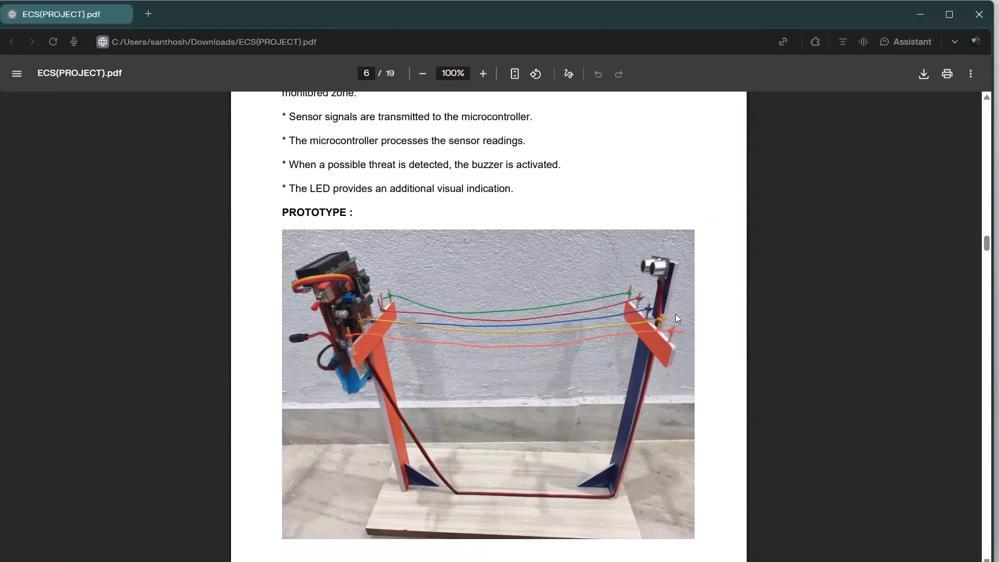
scroll(675, 314, "down", 8)
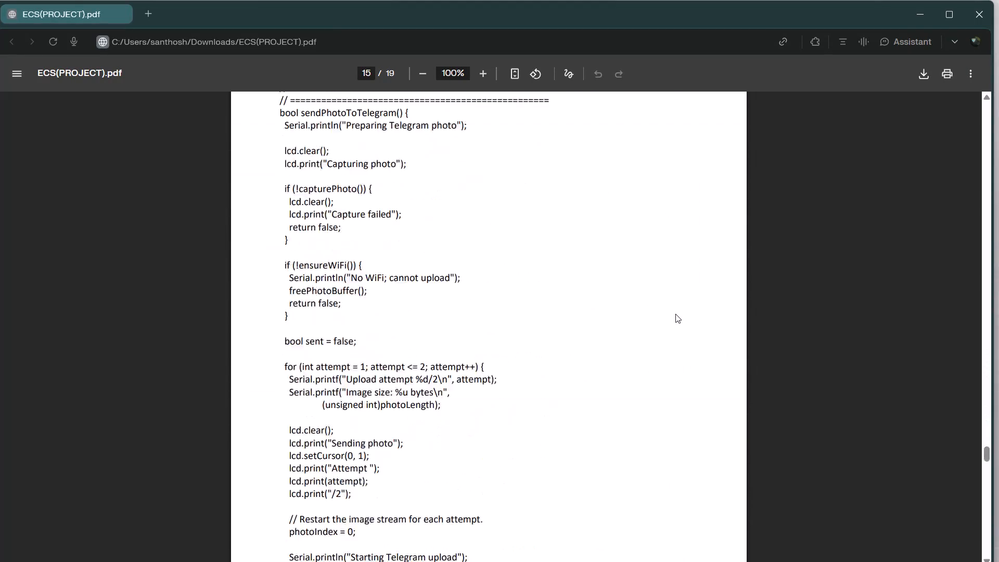
scroll(675, 314, "down", 5)
Close the Word report, saving its changes to the existing file in the Downloads folder.
left_click(998, 0)
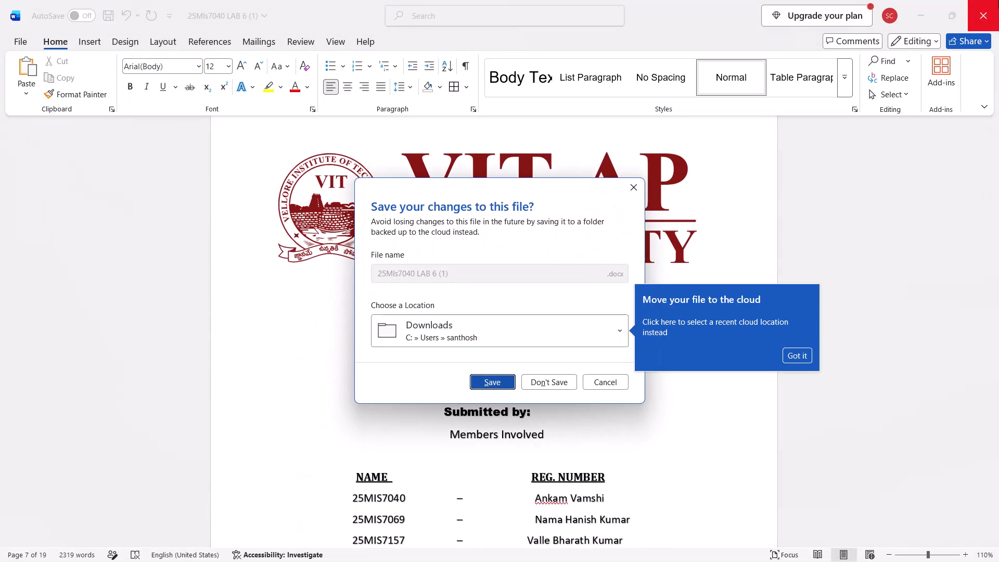
left_click(595, 378)
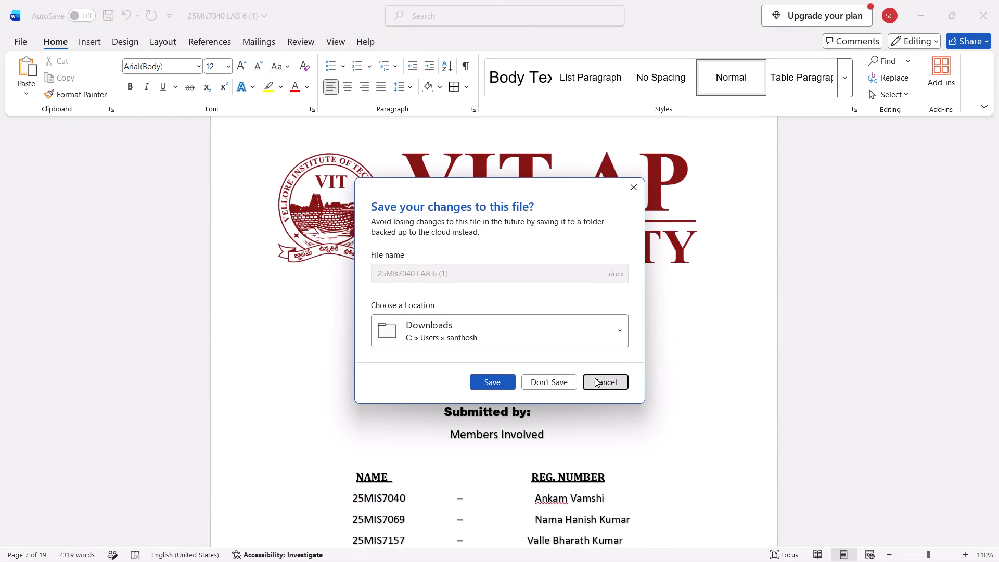
left_click(998, 0)
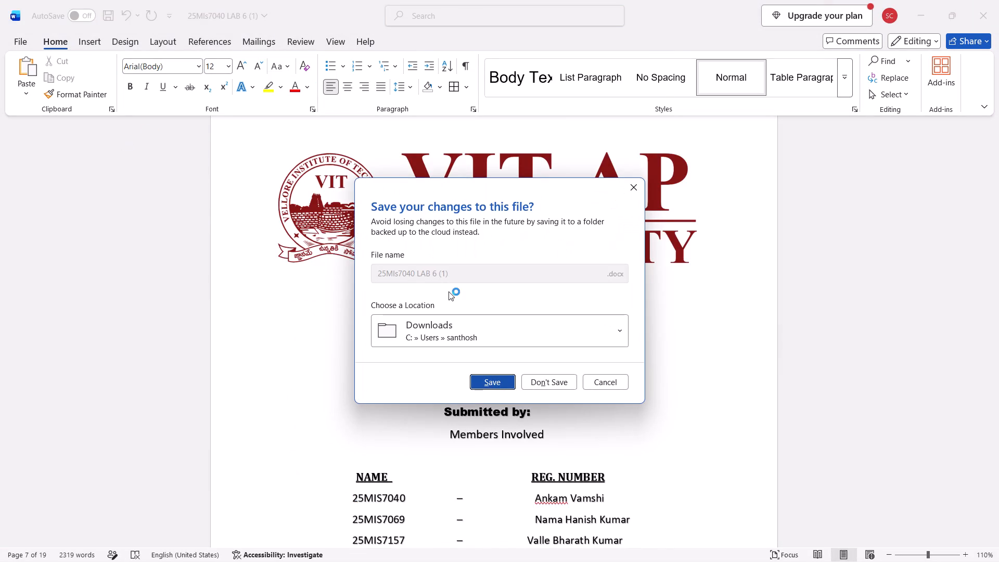
left_click(502, 381)
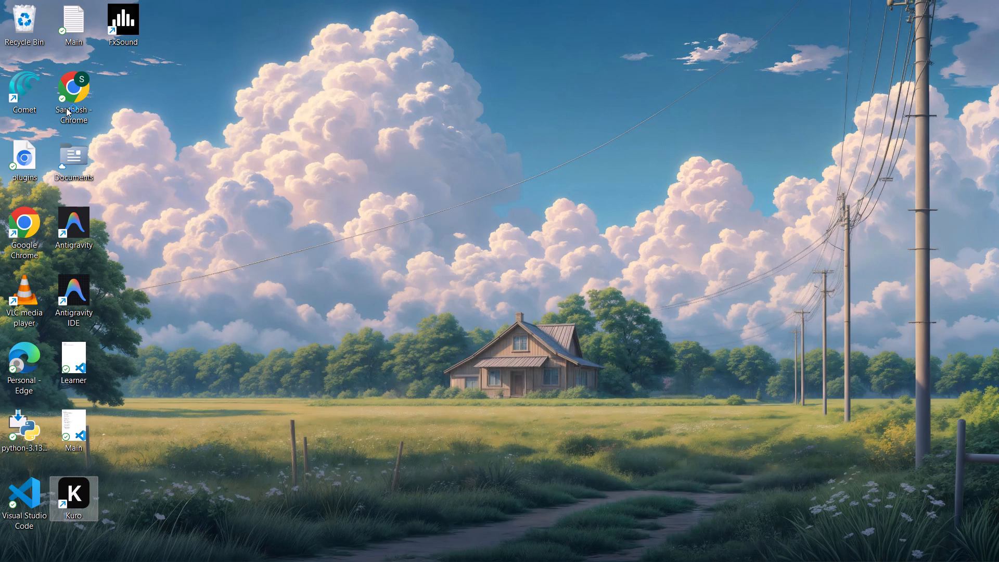
Switch to Google Chrome and search the web for "vitap vtop".
double_click(66, 108)
type("vit")
type("ap")
key("space")
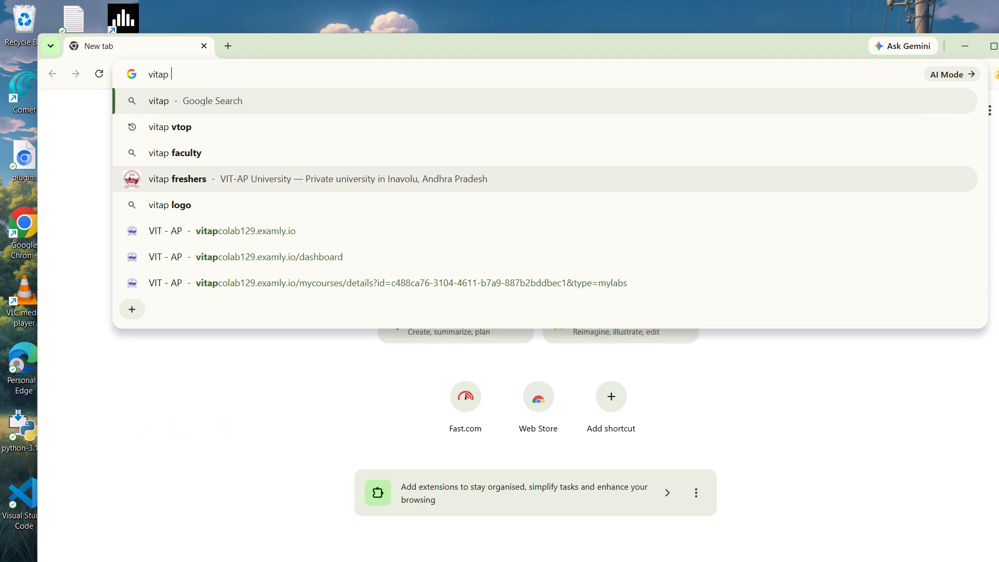
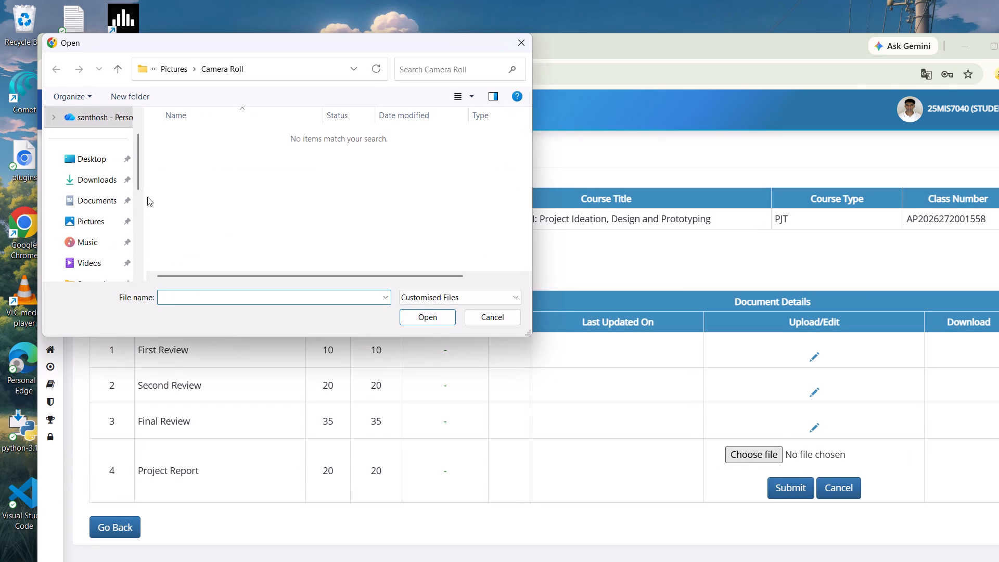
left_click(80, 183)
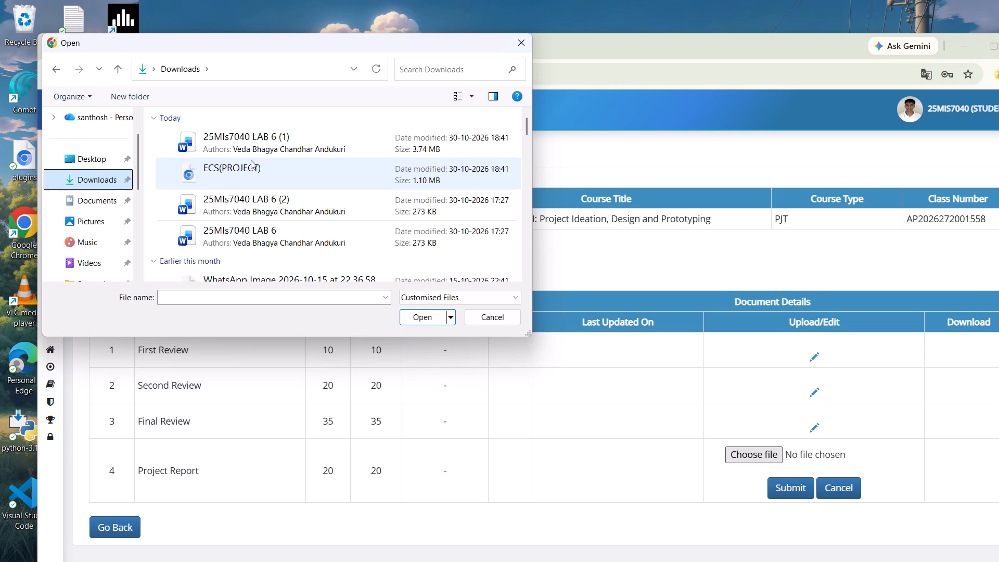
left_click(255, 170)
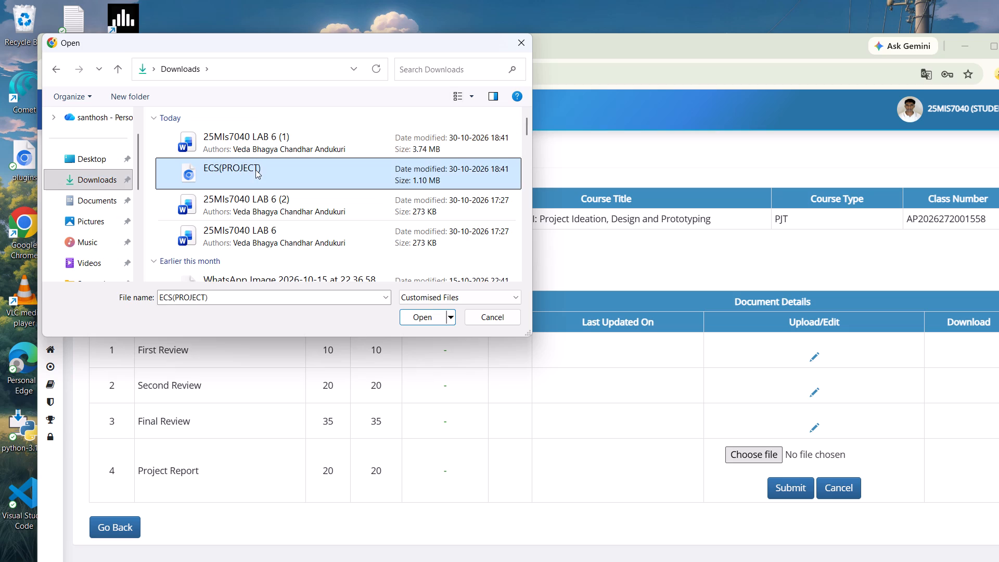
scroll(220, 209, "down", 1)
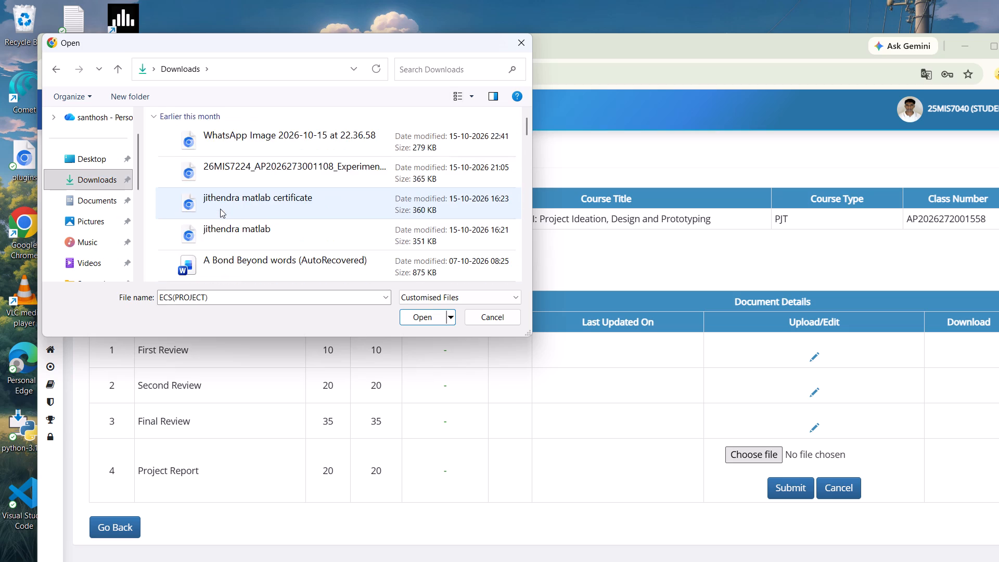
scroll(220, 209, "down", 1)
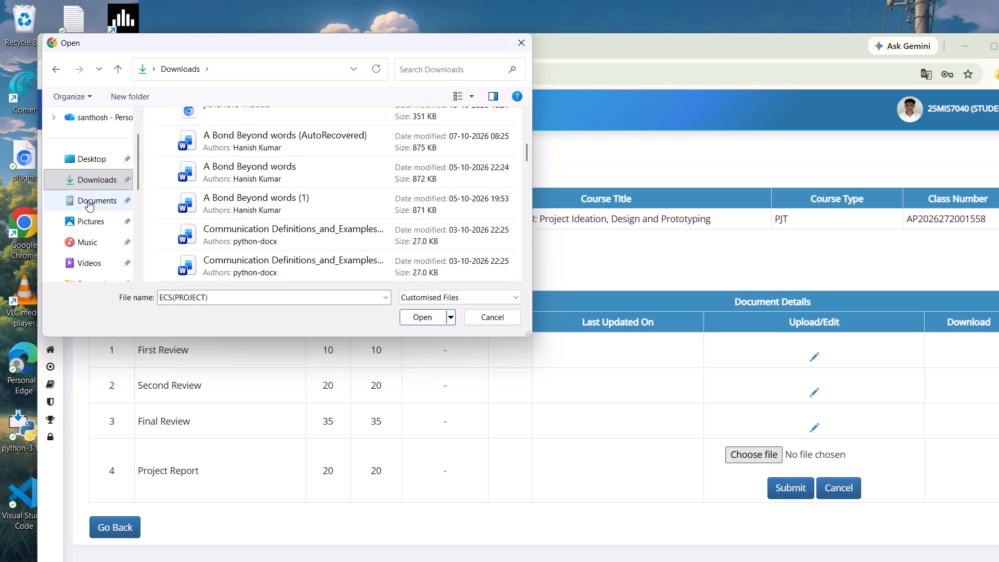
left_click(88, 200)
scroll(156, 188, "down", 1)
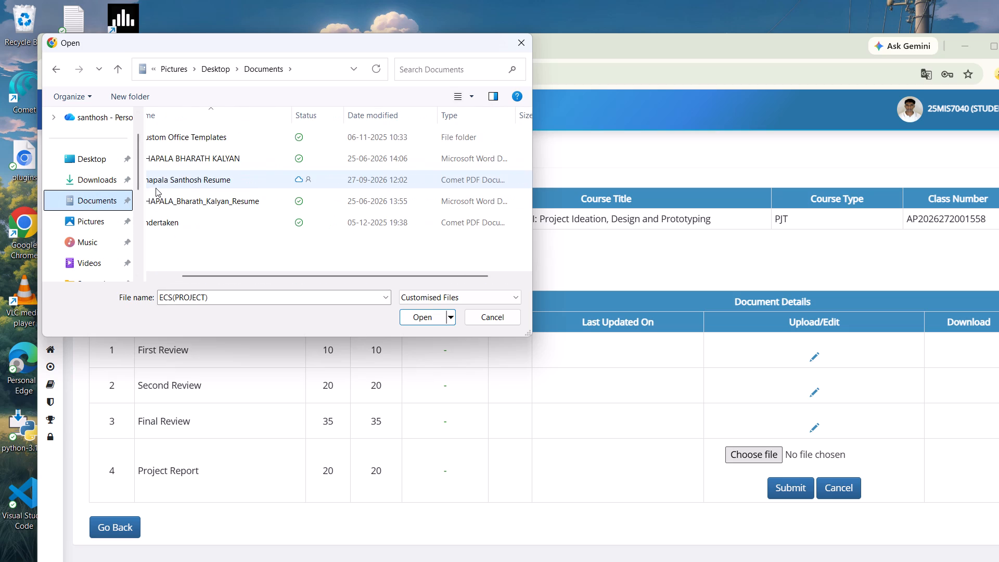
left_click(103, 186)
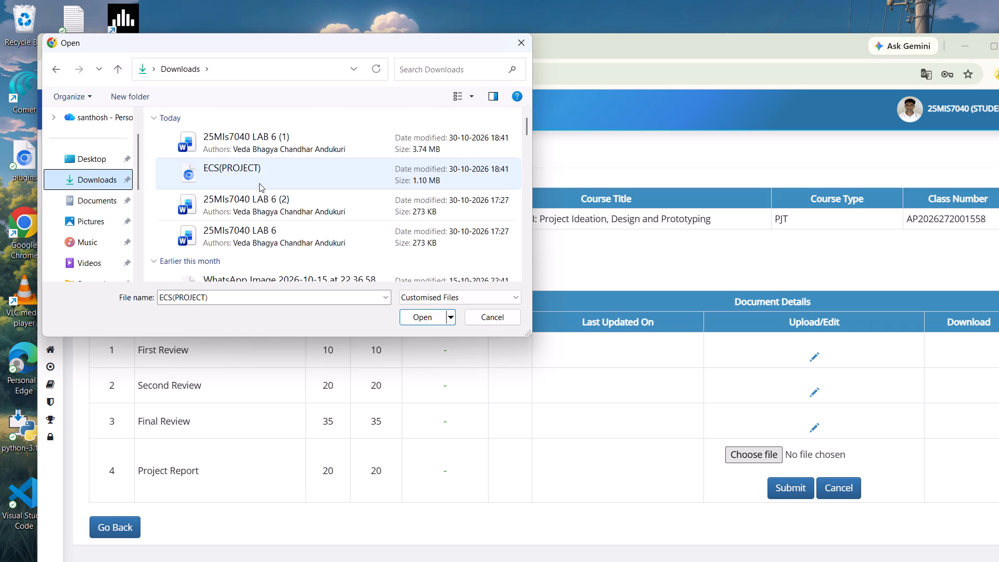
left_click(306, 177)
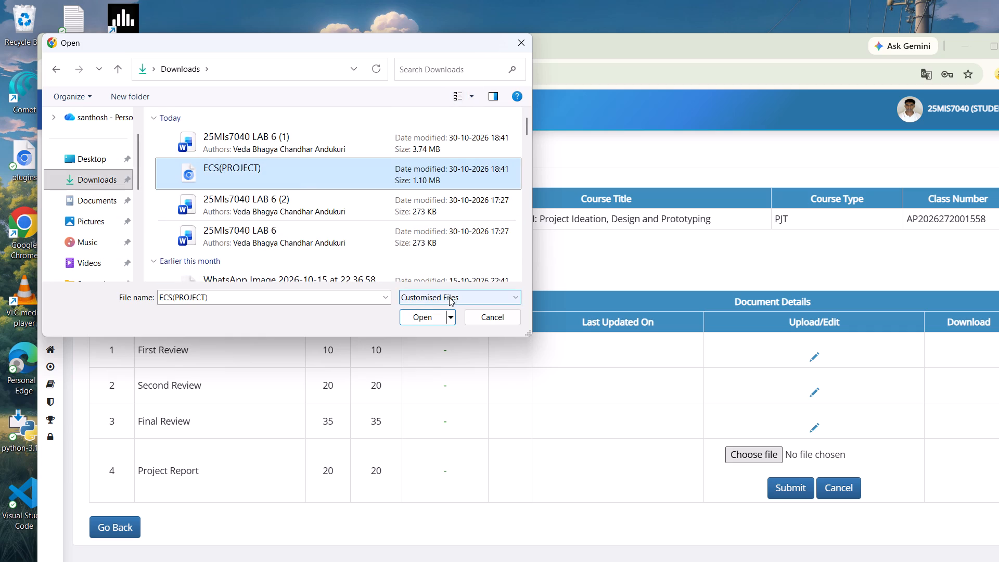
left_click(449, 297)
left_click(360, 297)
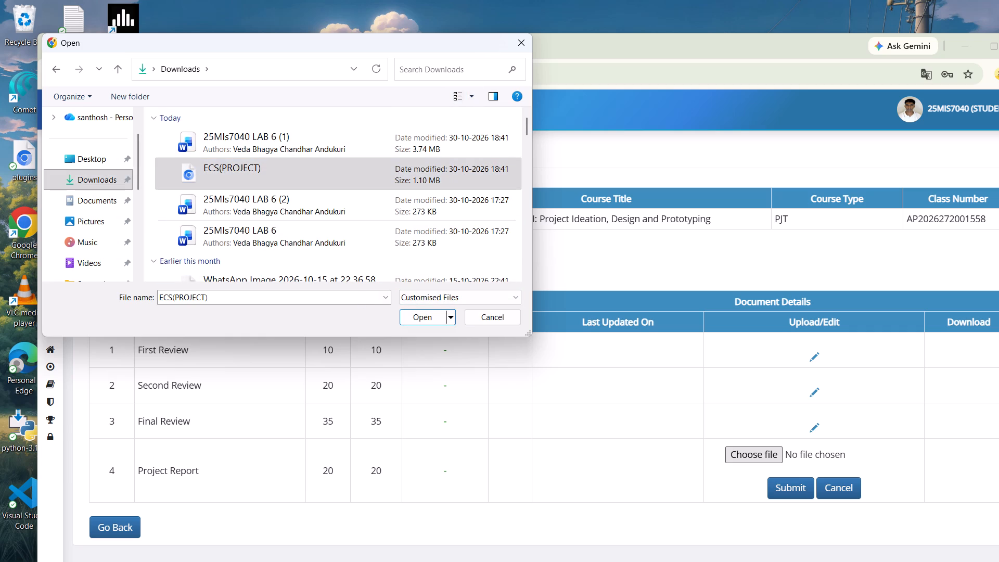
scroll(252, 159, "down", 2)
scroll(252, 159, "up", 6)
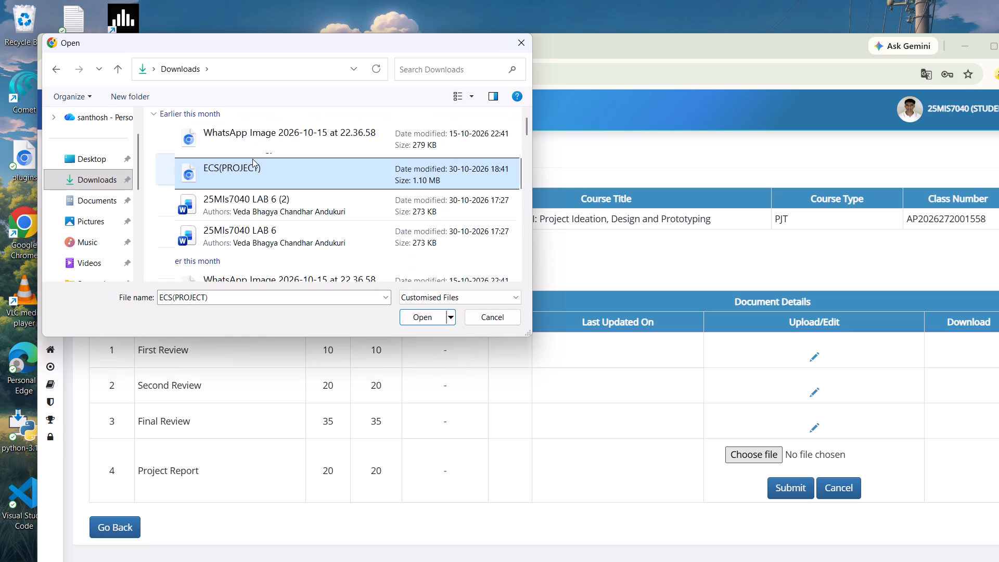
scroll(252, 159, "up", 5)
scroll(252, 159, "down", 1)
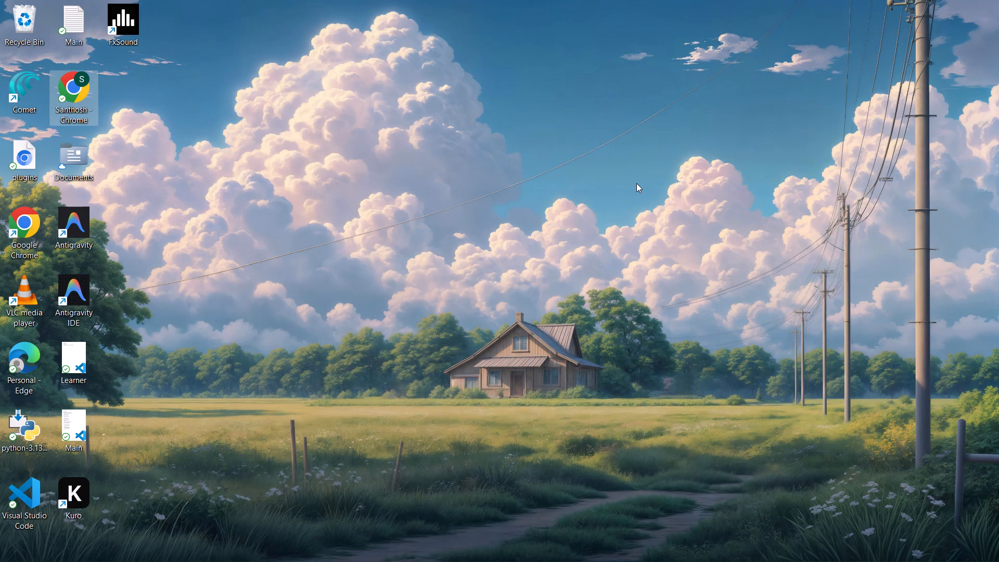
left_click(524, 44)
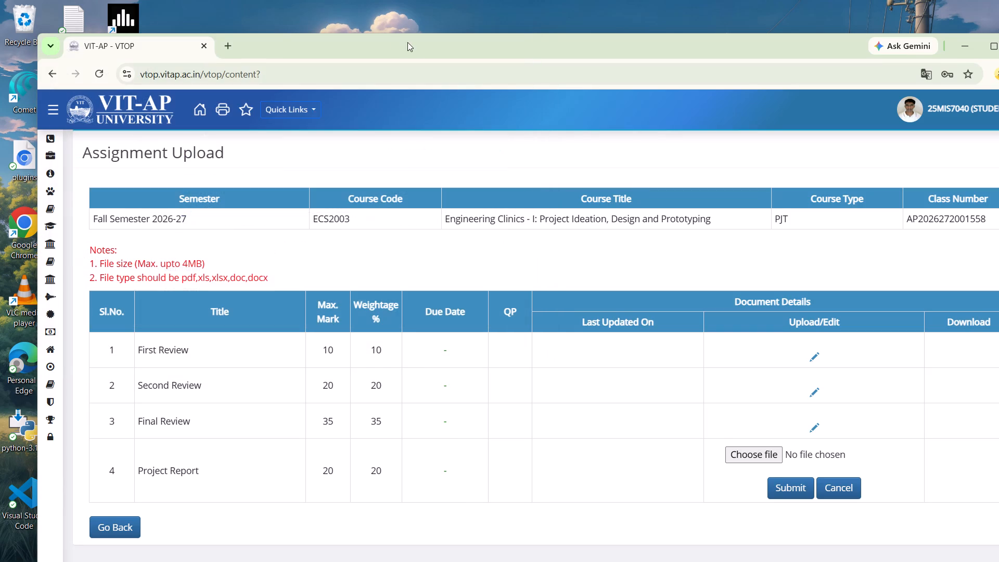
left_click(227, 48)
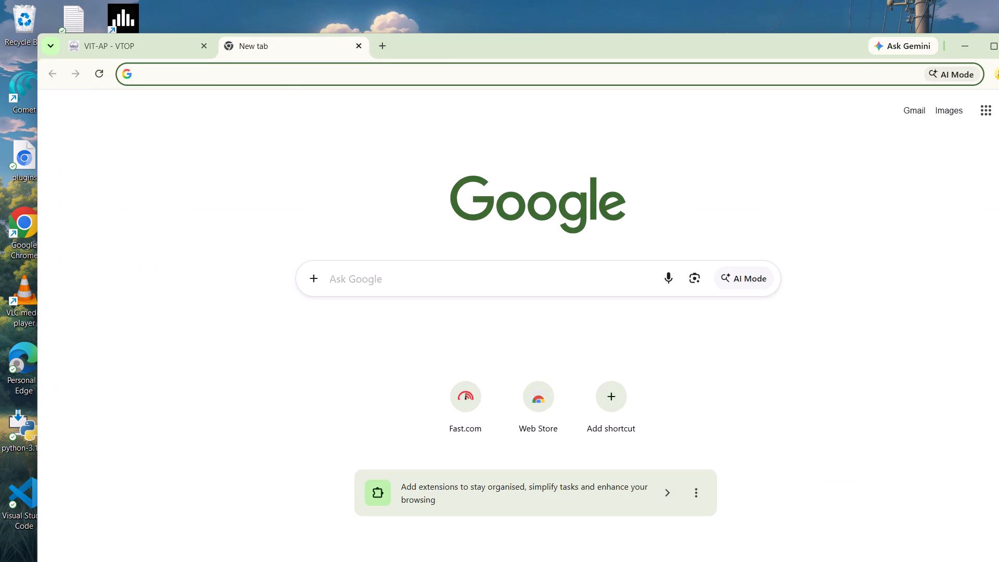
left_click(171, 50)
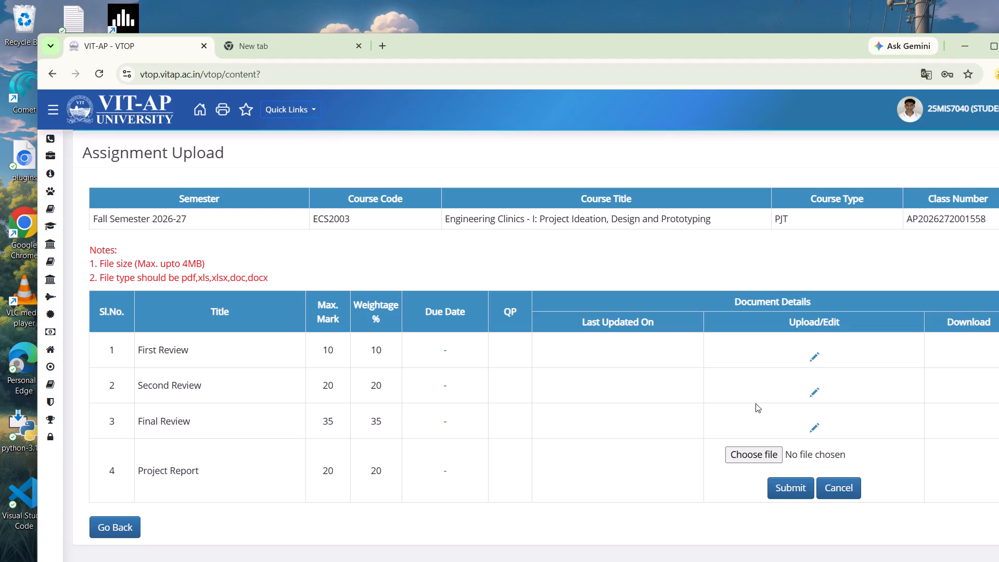
Start a file upload for the First Review row and browse the Downloads folder for the document to attach.
left_click(812, 360)
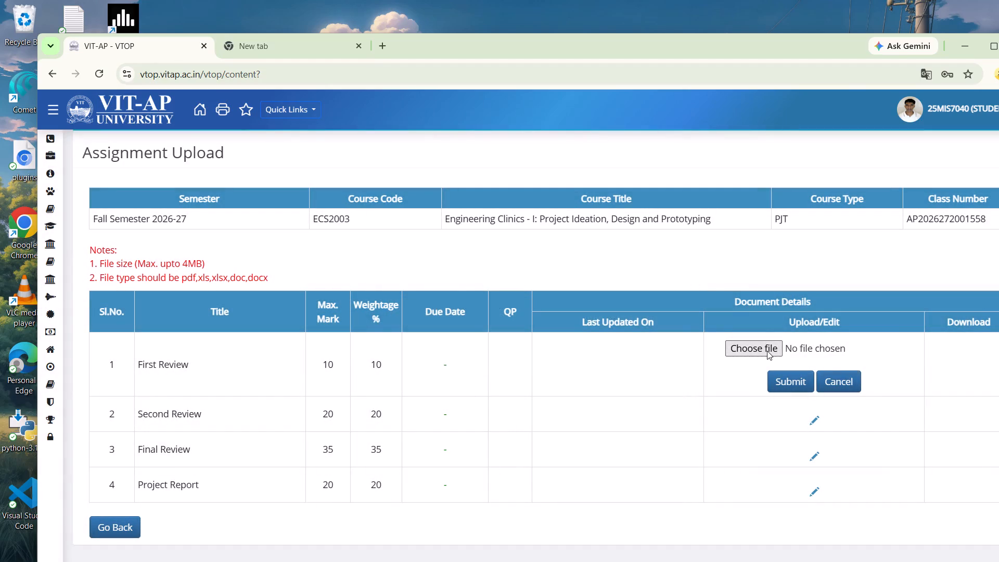
left_click(767, 351)
left_click(83, 185)
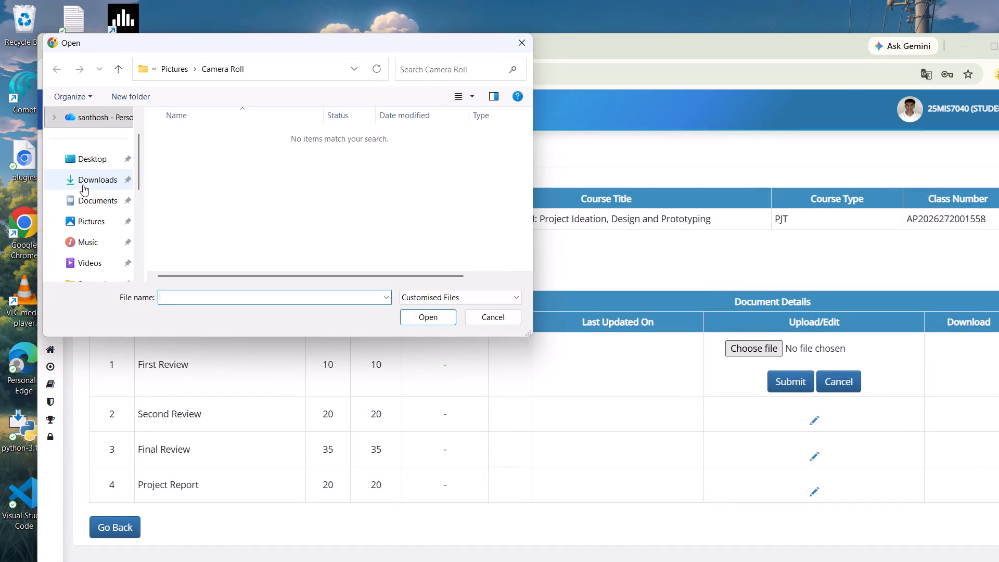
scroll(267, 186, "down", 1)
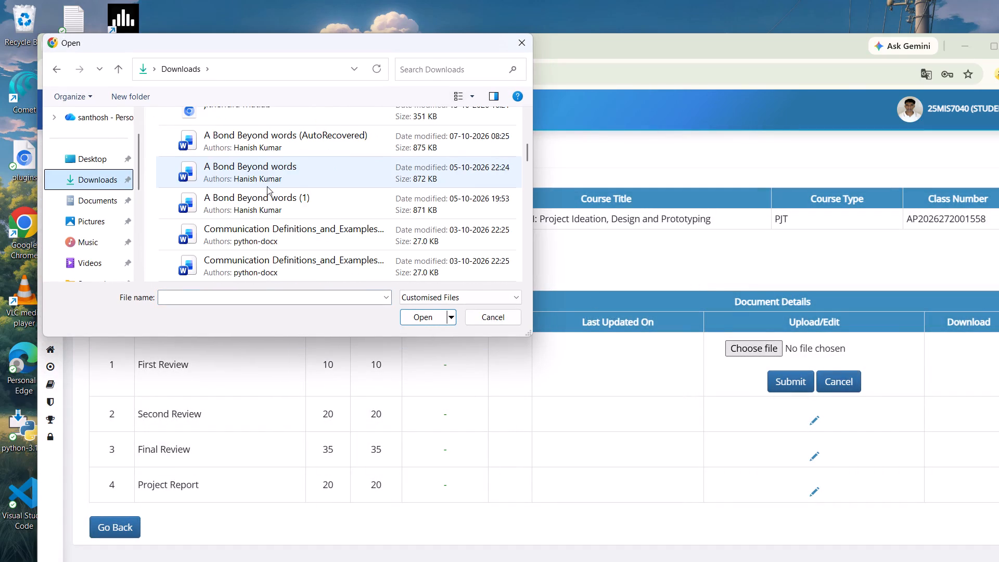
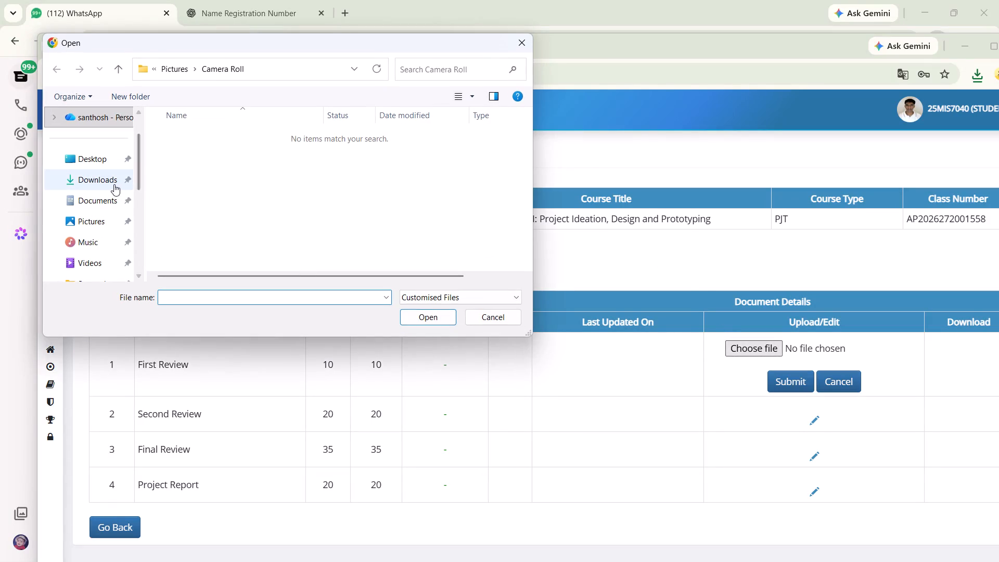
Open the Downloads folder in the file chooser to find the document for the First Review upload.
left_click(102, 182)
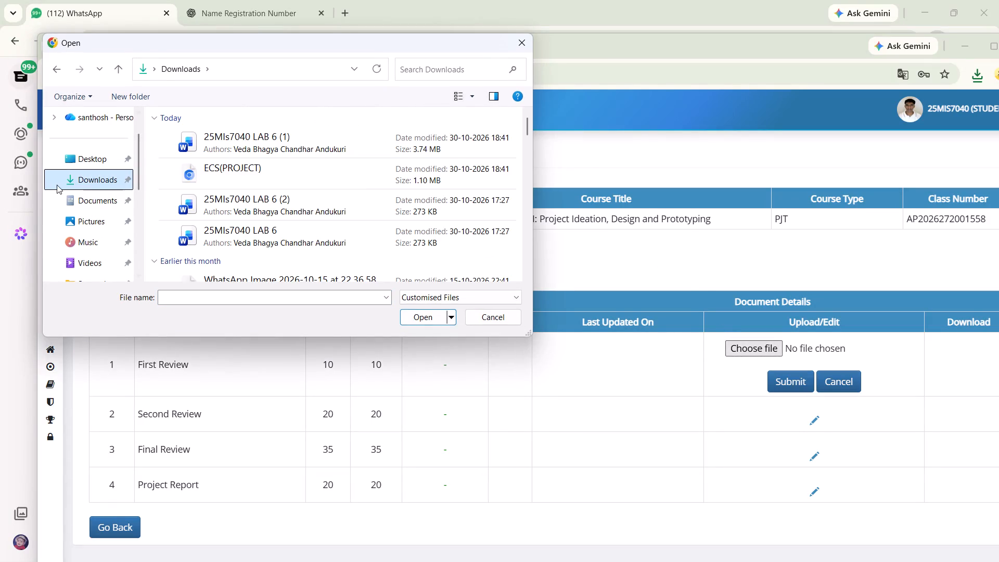
scroll(57, 185, "down", 1)
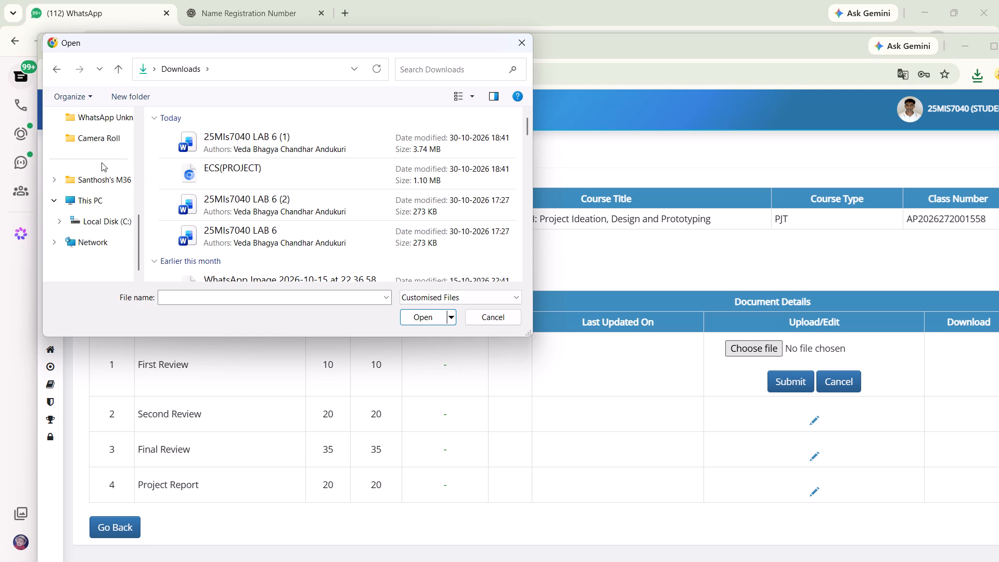
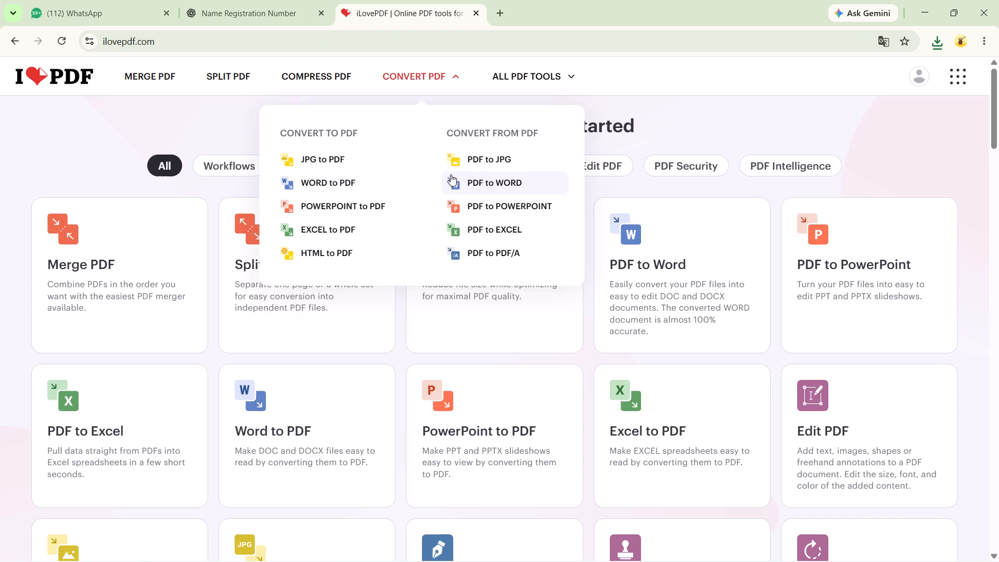
Open iLovePDF's Word to PDF converter.
left_click(466, 182)
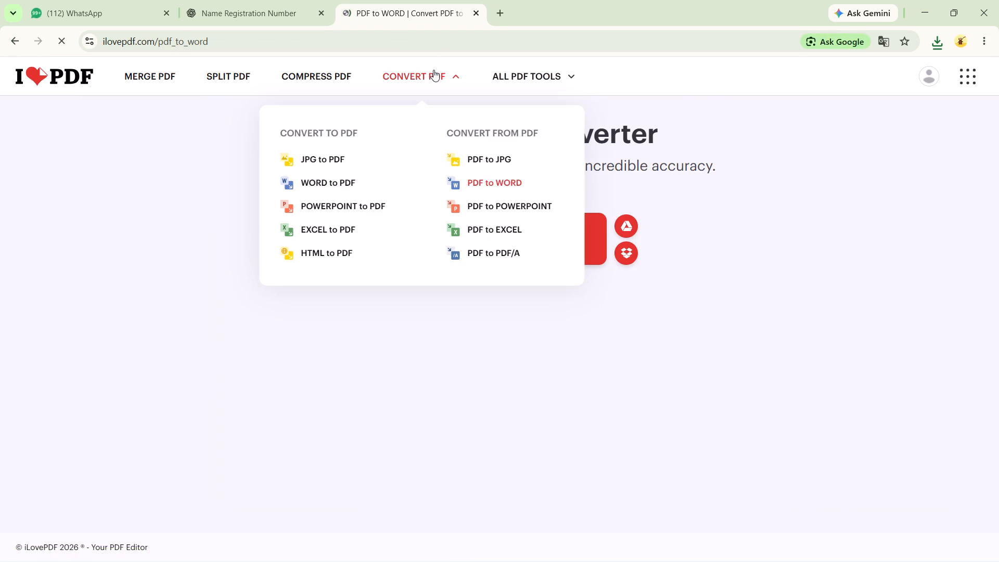
left_click(323, 176)
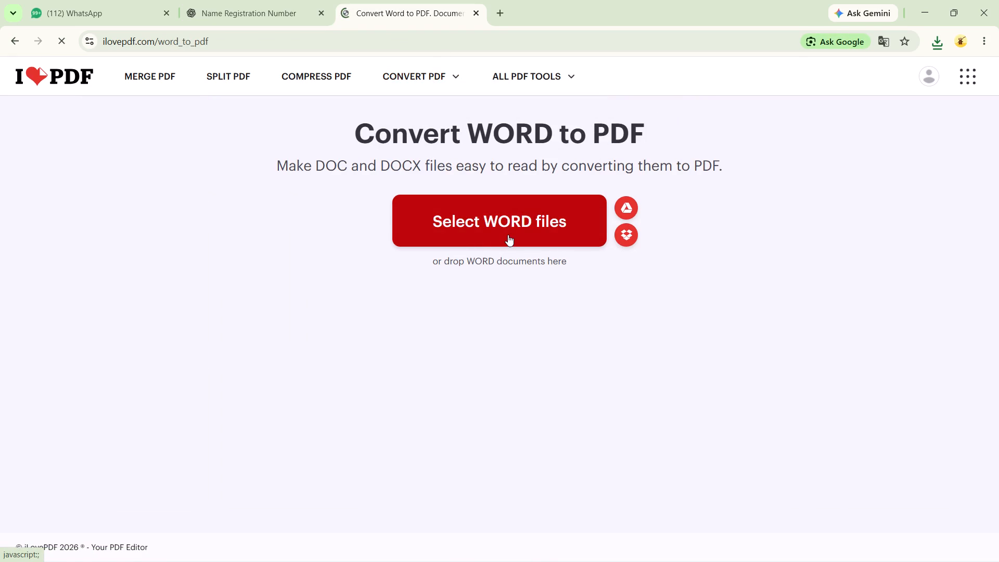
Look through the Downloads, Desktop, Documents and Home folders in the file chooser for the document to convert, and close the chooser.
left_click(508, 235)
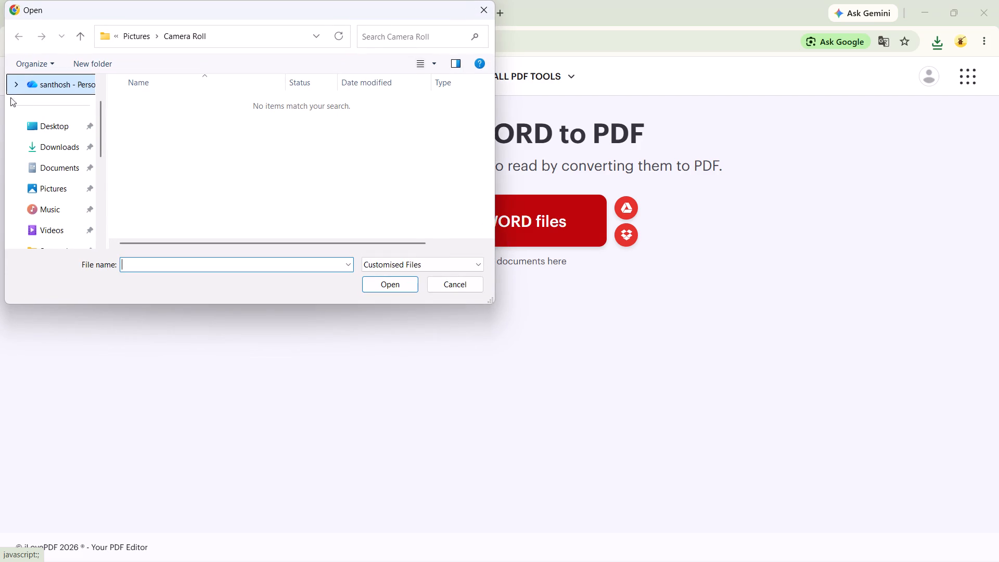
left_click(49, 149)
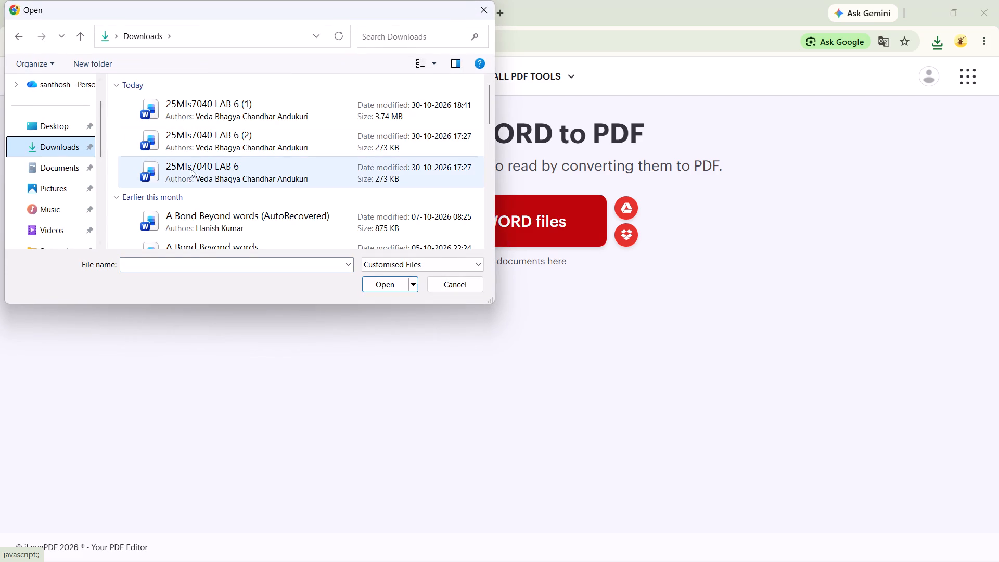
scroll(190, 182, "down", 5)
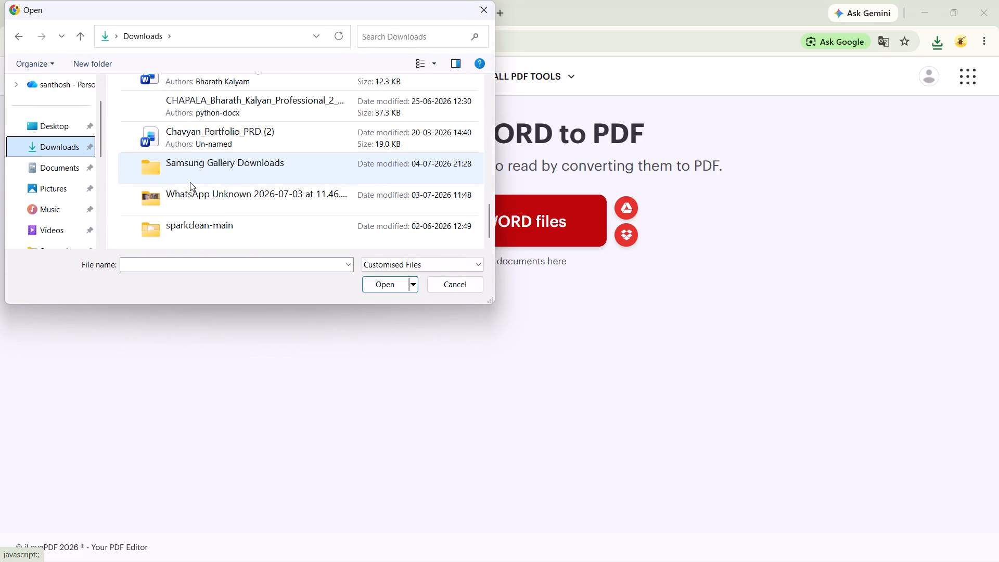
scroll(190, 182, "down", 1)
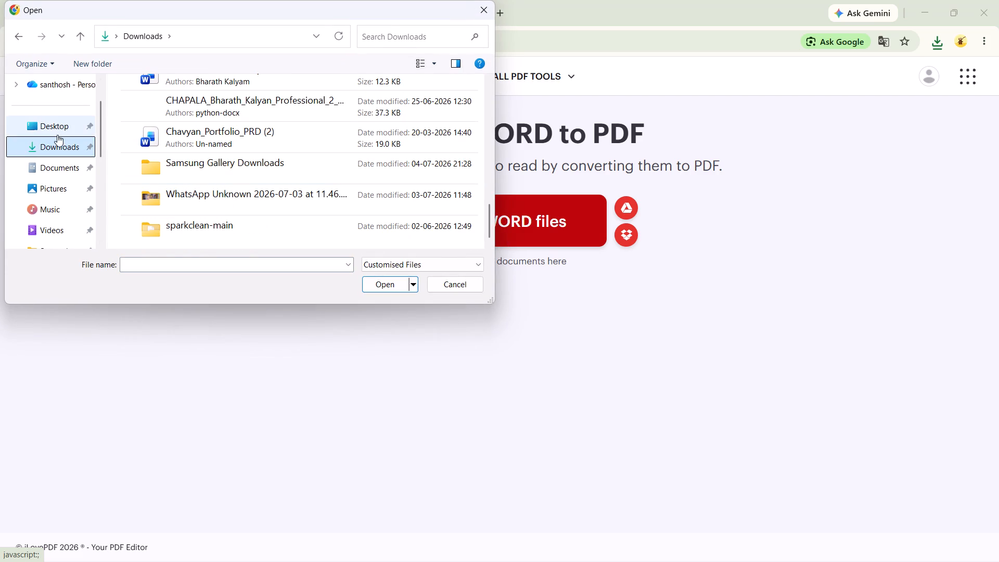
left_click(57, 133)
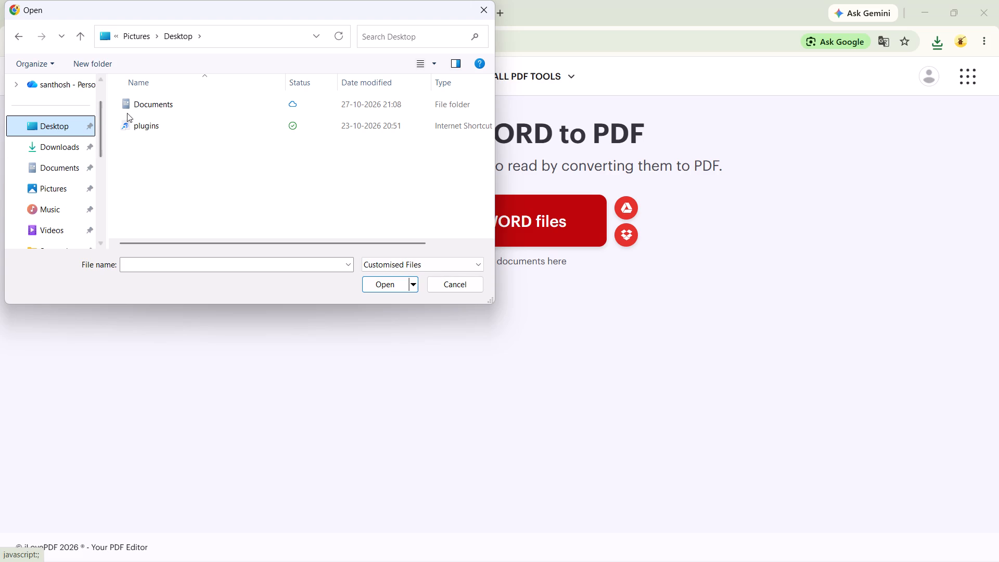
double_click(148, 104)
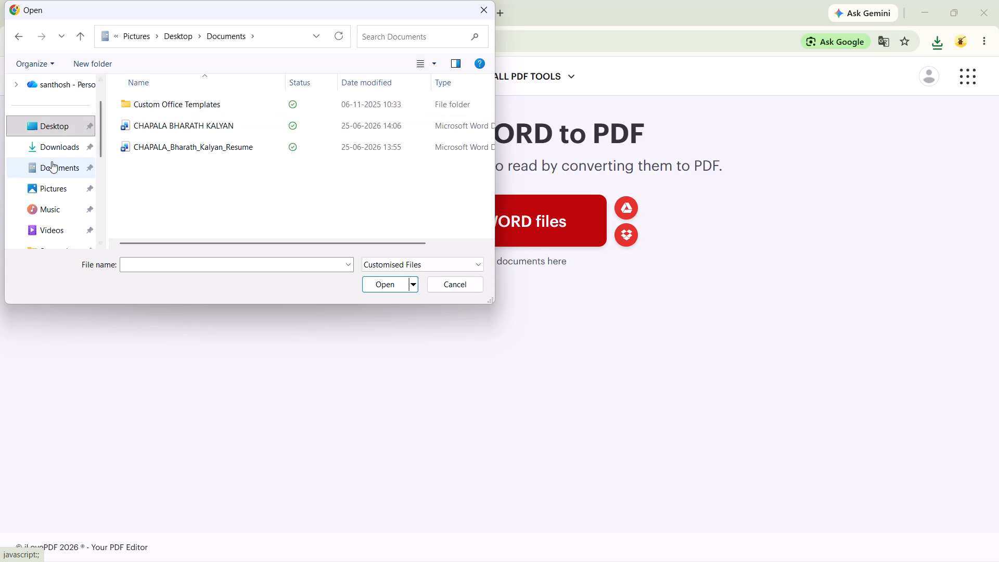
scroll(52, 161, "up", 2)
left_click(61, 80)
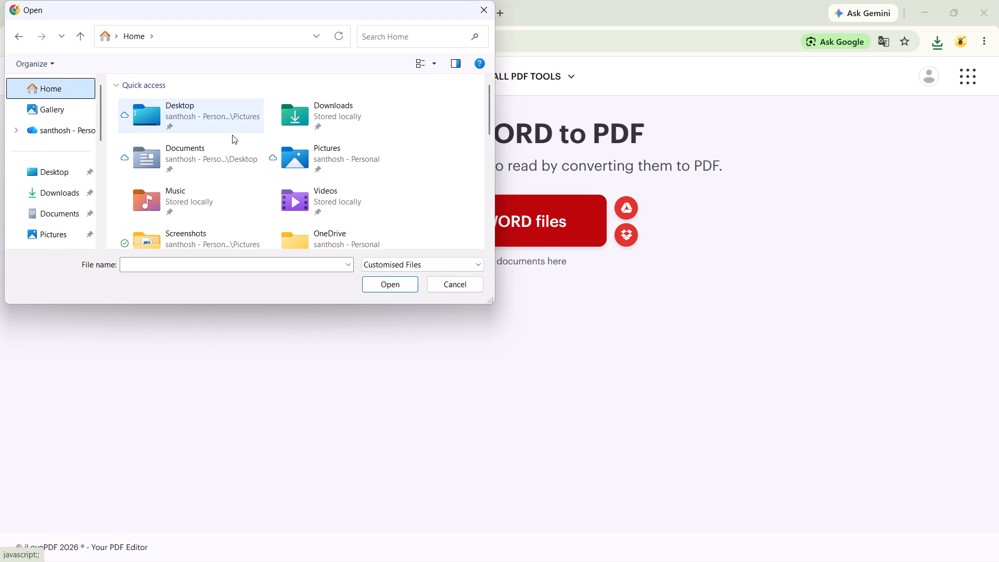
left_click(235, 132)
scroll(244, 151, "down", 1)
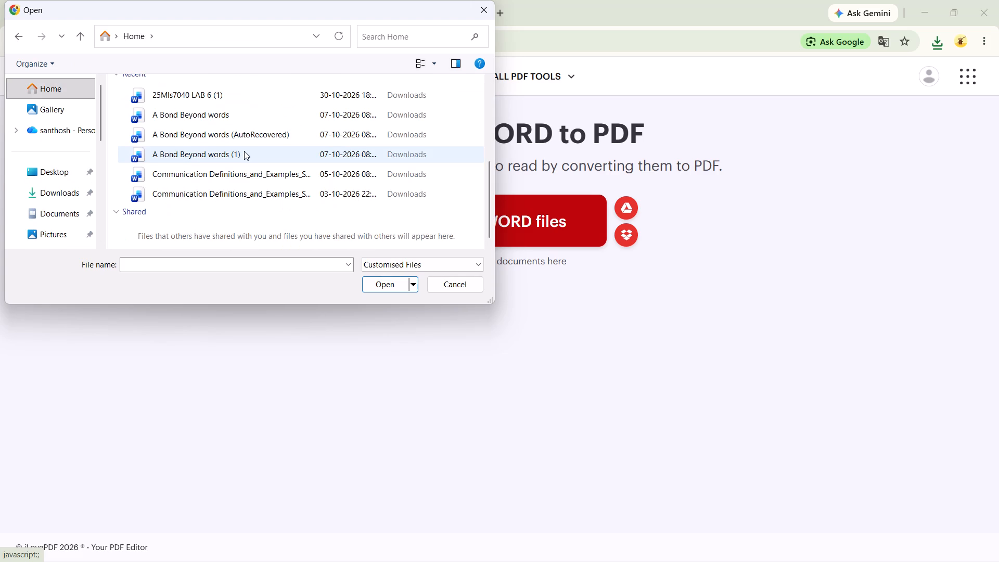
left_click(249, 92)
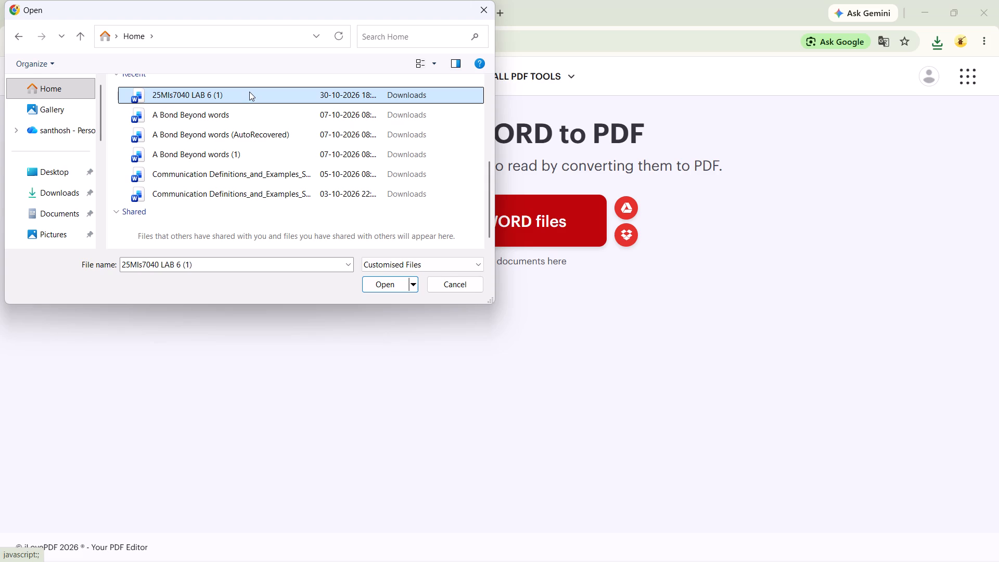
scroll(249, 92, "up", 2)
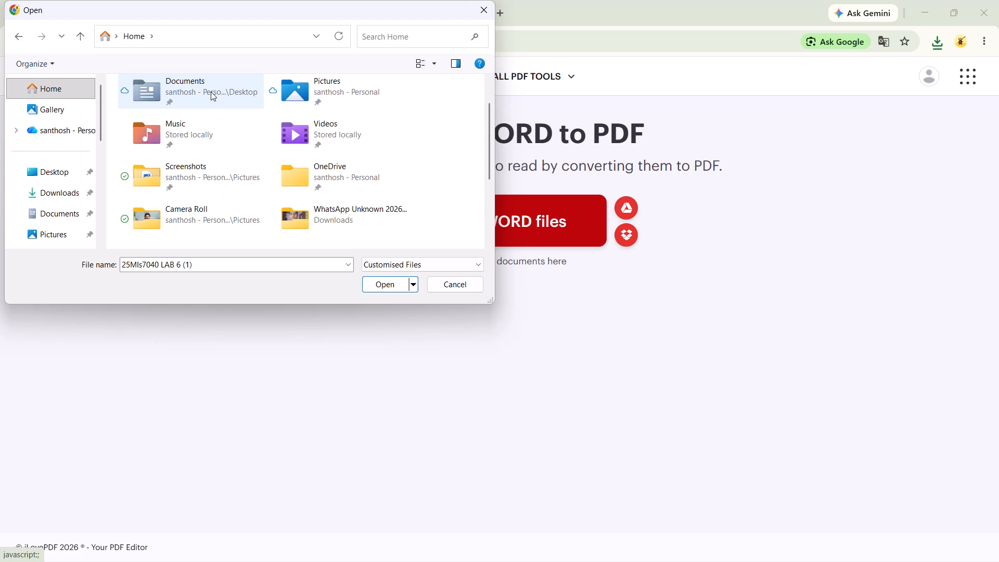
double_click(211, 92)
double_click(56, 195)
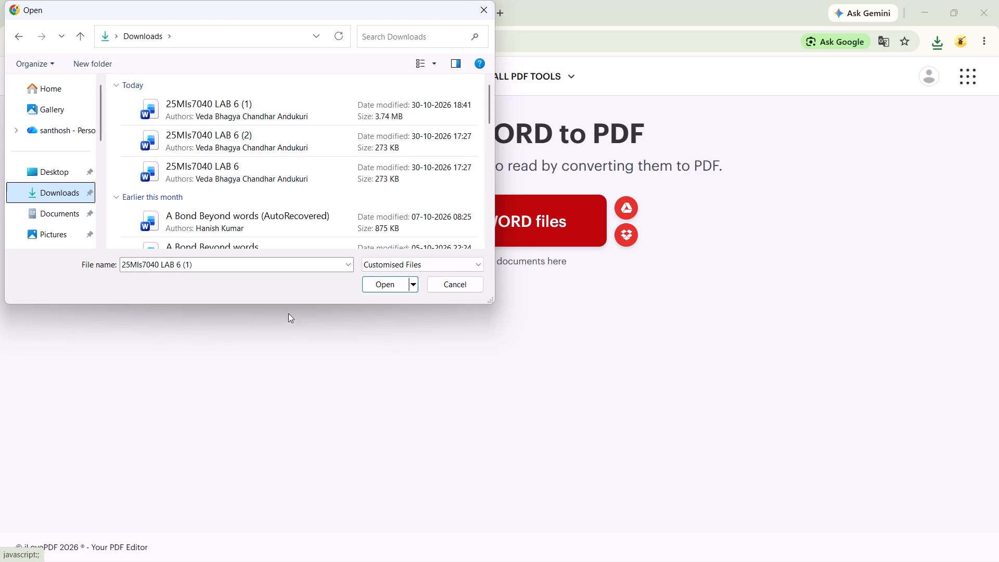
left_click(485, 14)
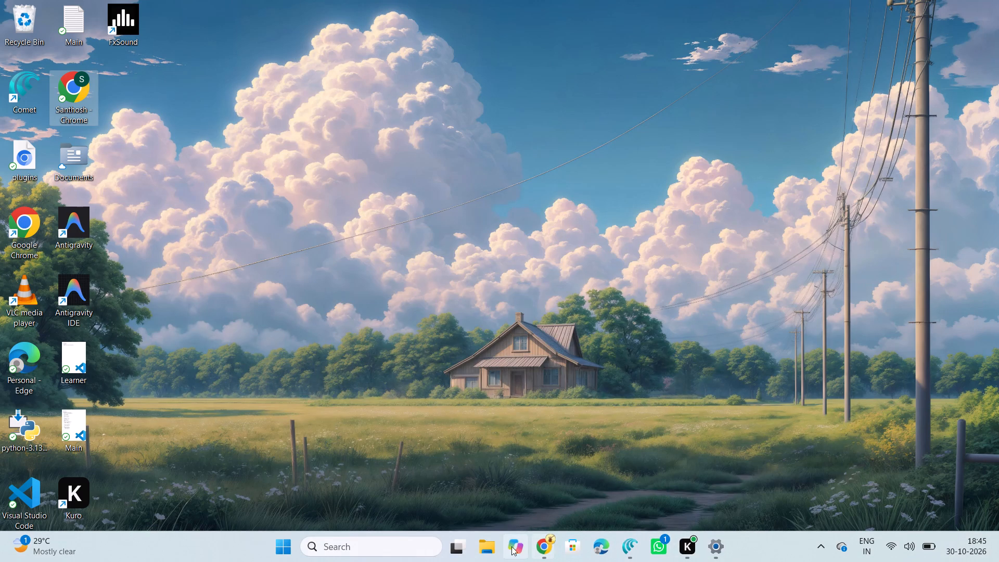
Open the recent ECS(PROJECT) PDF from File Explorer to check it, and close both of its open copies.
double_click(490, 547)
left_click(490, 547)
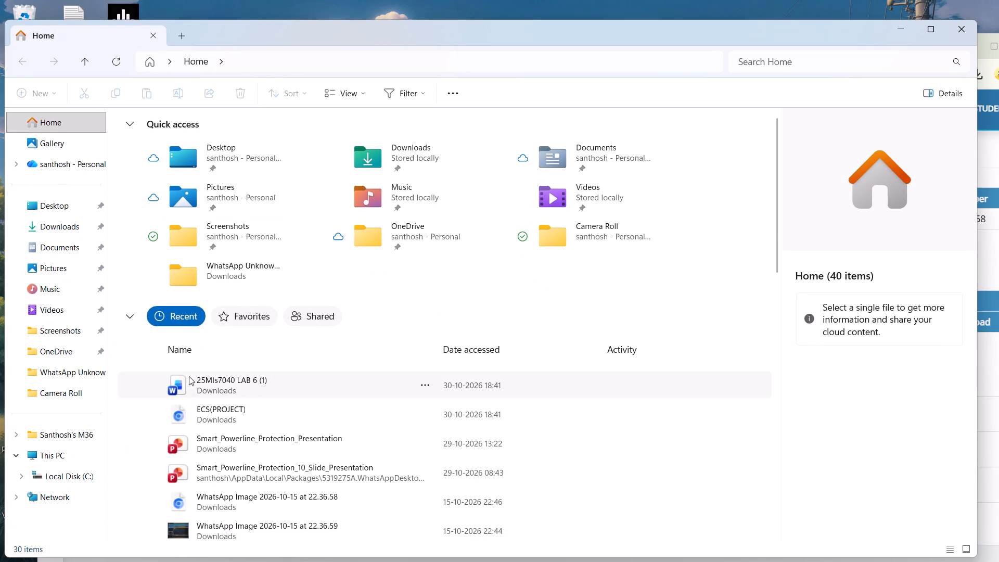
double_click(210, 421)
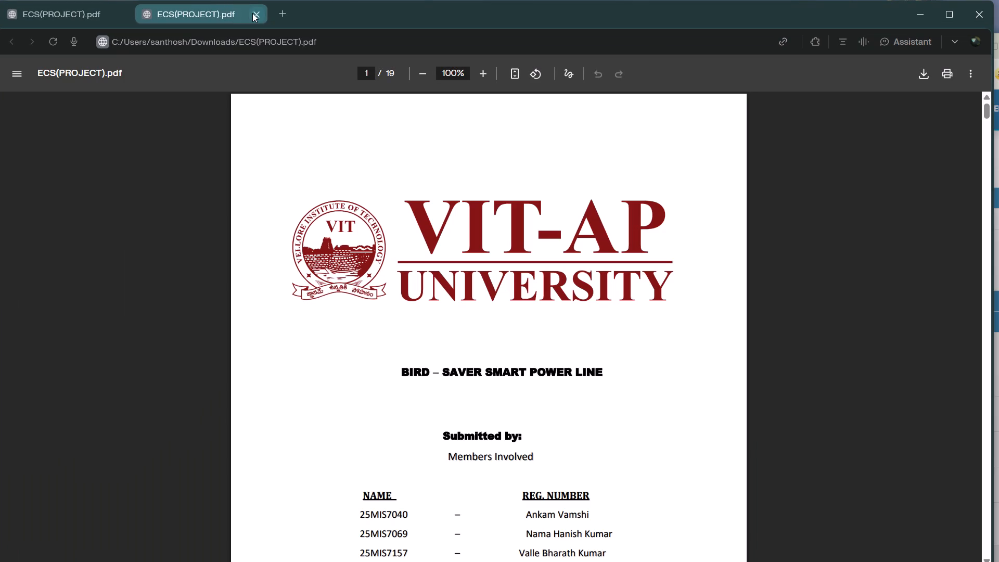
left_click(253, 13)
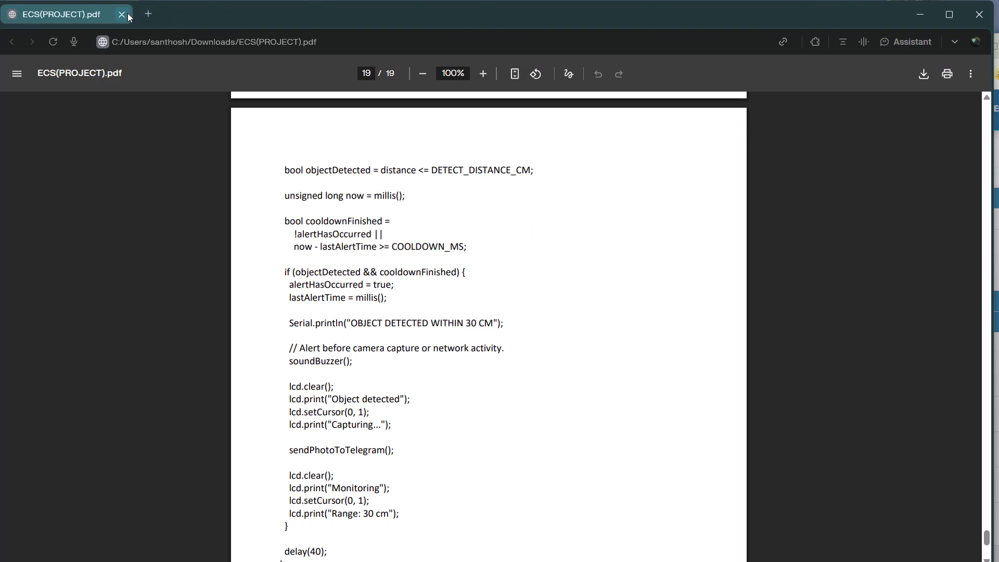
left_click(120, 12)
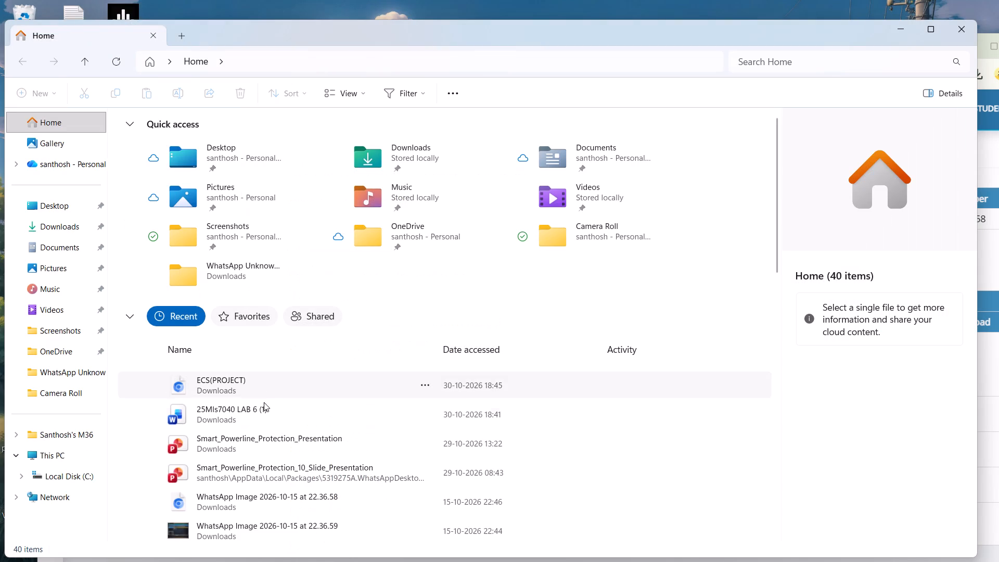
Open the recent LAB 6 (1) report in Word, skim through its pages, and close it.
double_click(256, 417)
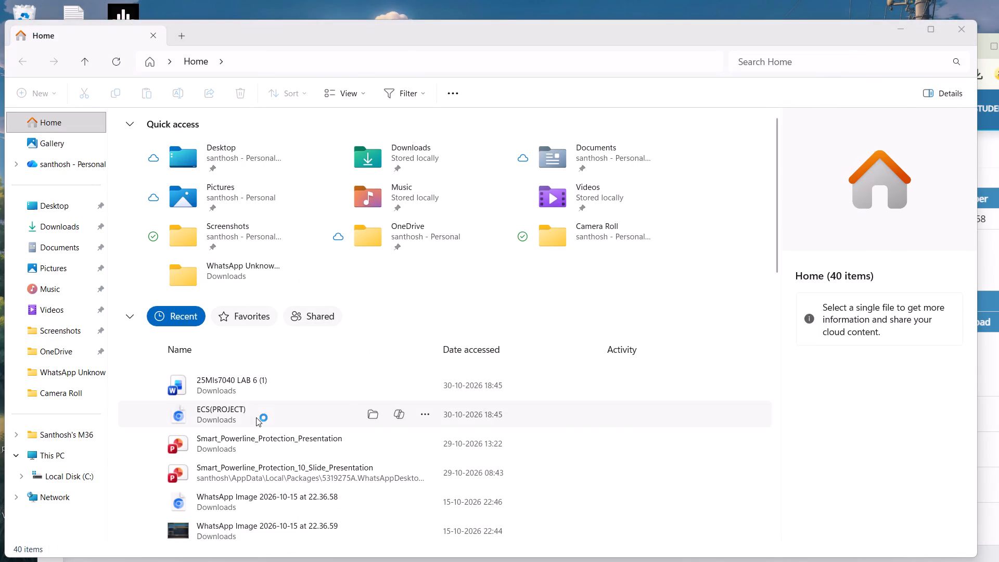
scroll(256, 417, "down", 1)
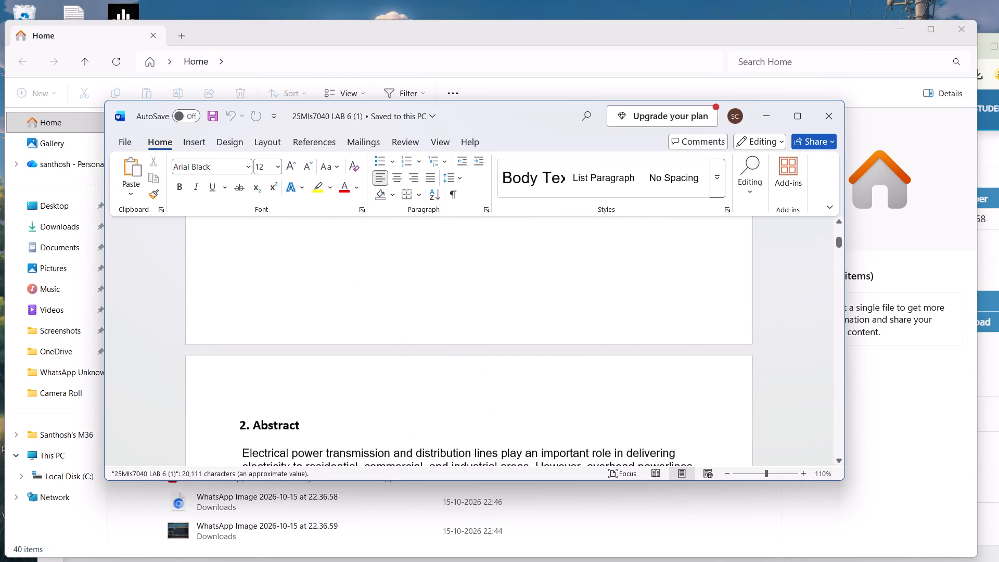
scroll(256, 417, "down", 7)
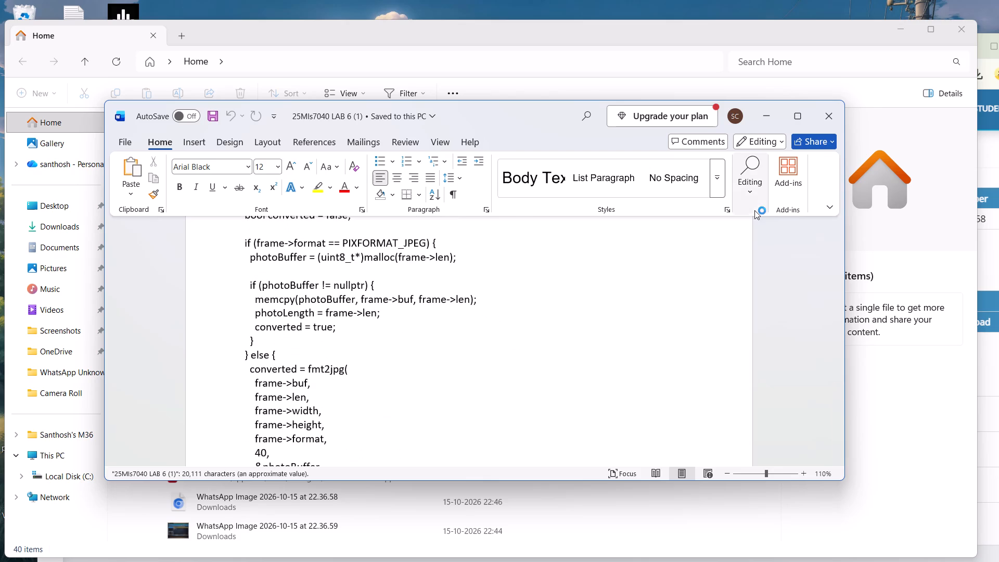
left_click(828, 116)
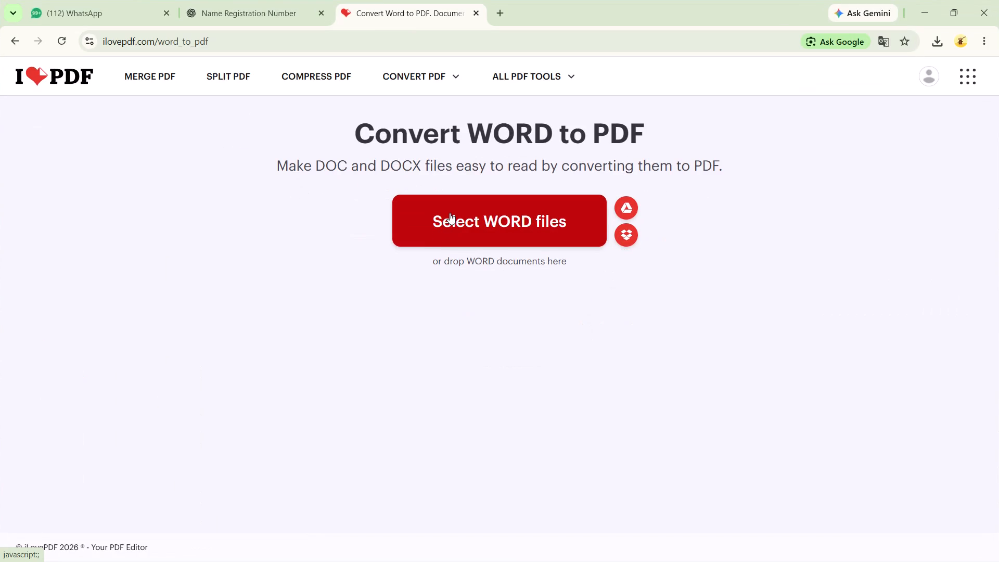
Select the LAB 6 (1) Word document from Downloads and convert it to PDF on iLovePDF.
left_click(450, 213)
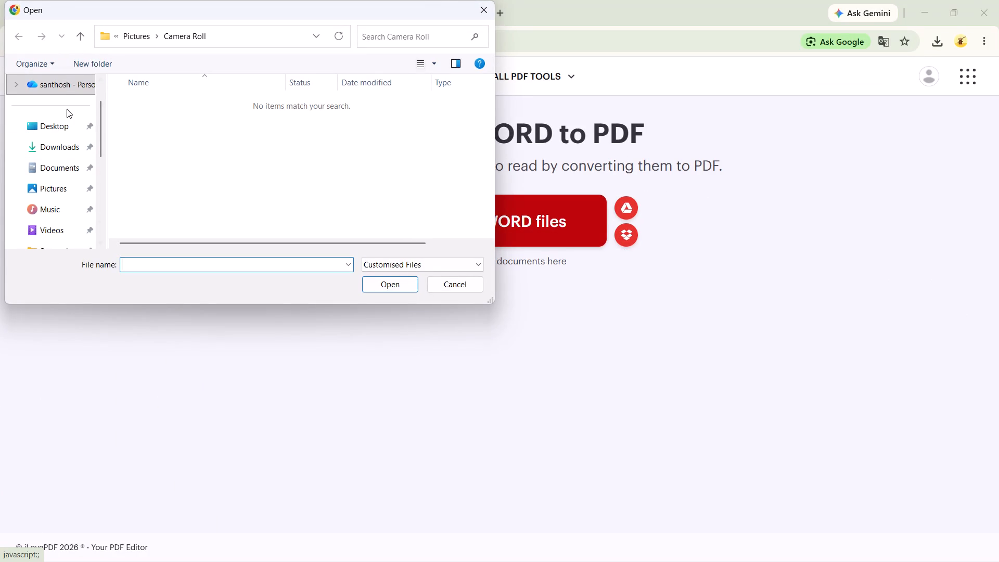
left_click(54, 146)
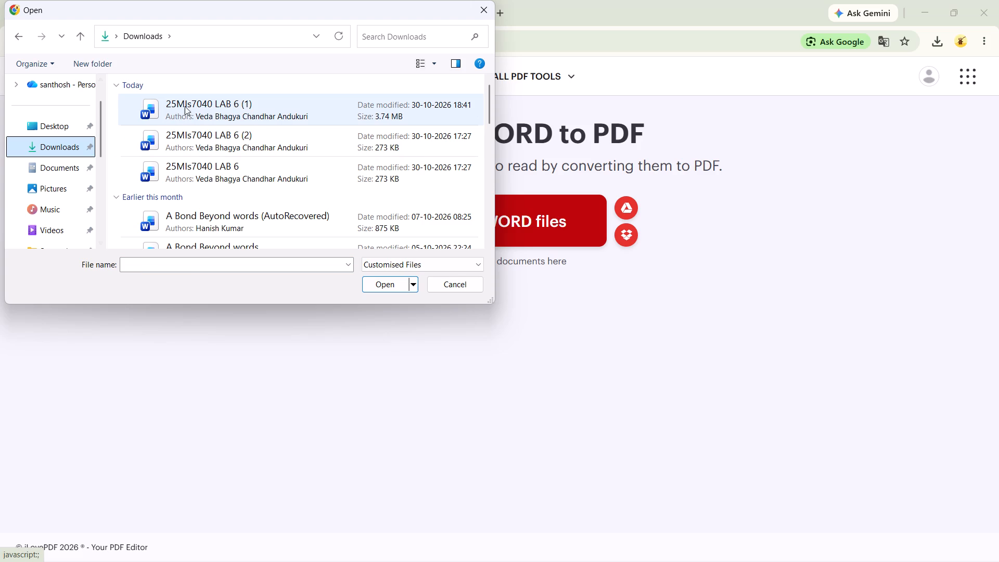
left_click(189, 104)
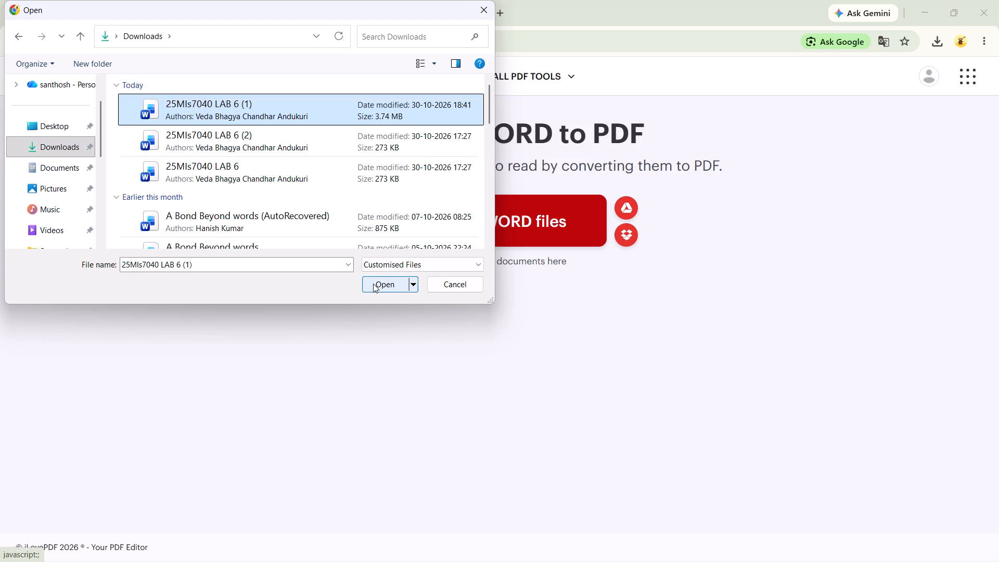
left_click(373, 284)
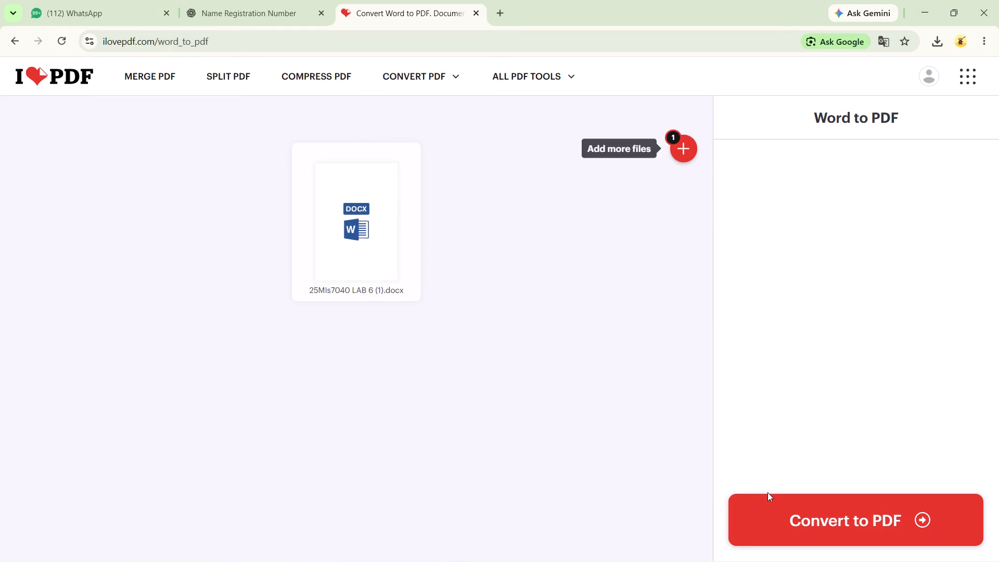
left_click(793, 510)
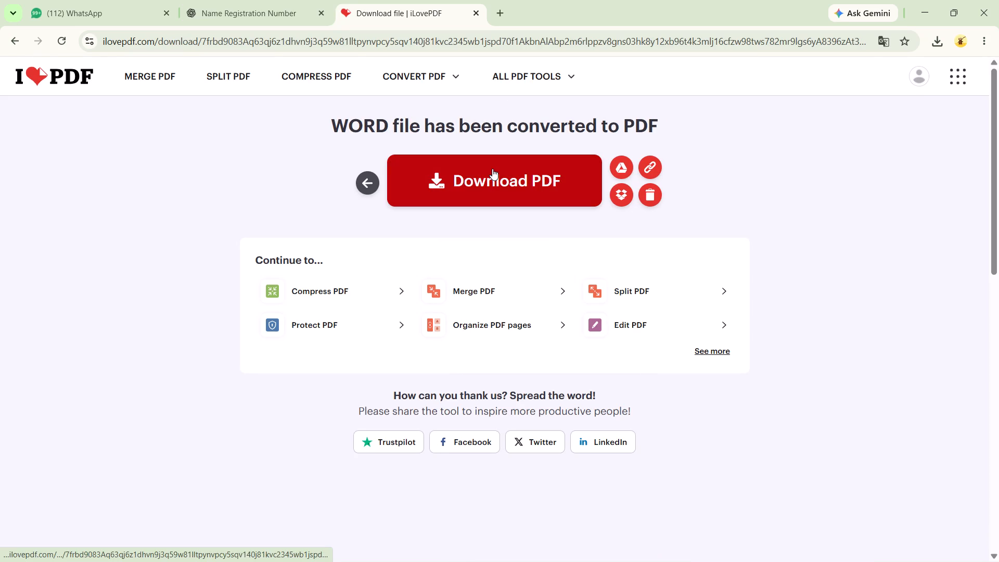
Download the converted PDF twice and check the recent download history.
left_click(492, 169)
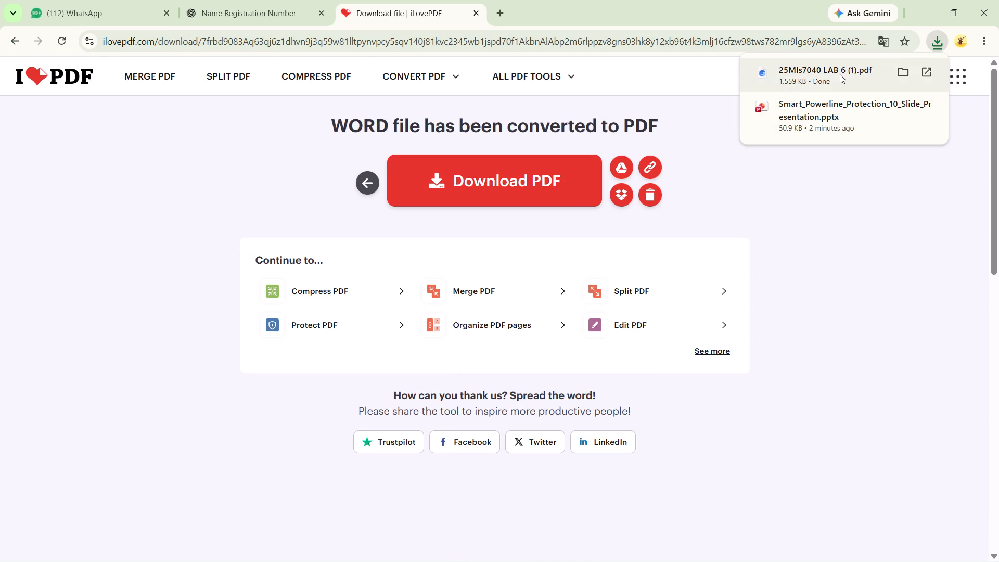
left_click(814, 288)
left_click(464, 174)
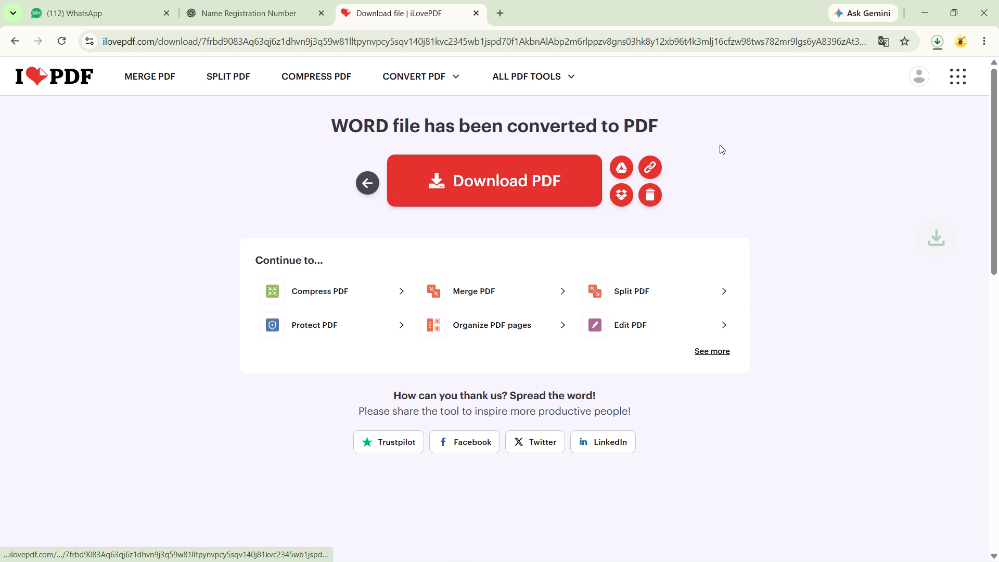
left_click(934, 40)
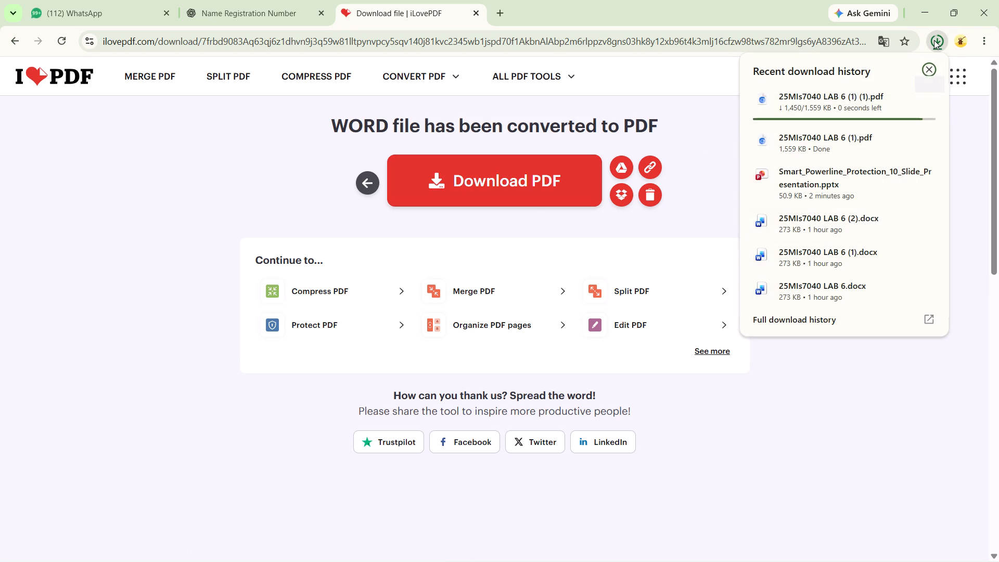
left_click(693, 139)
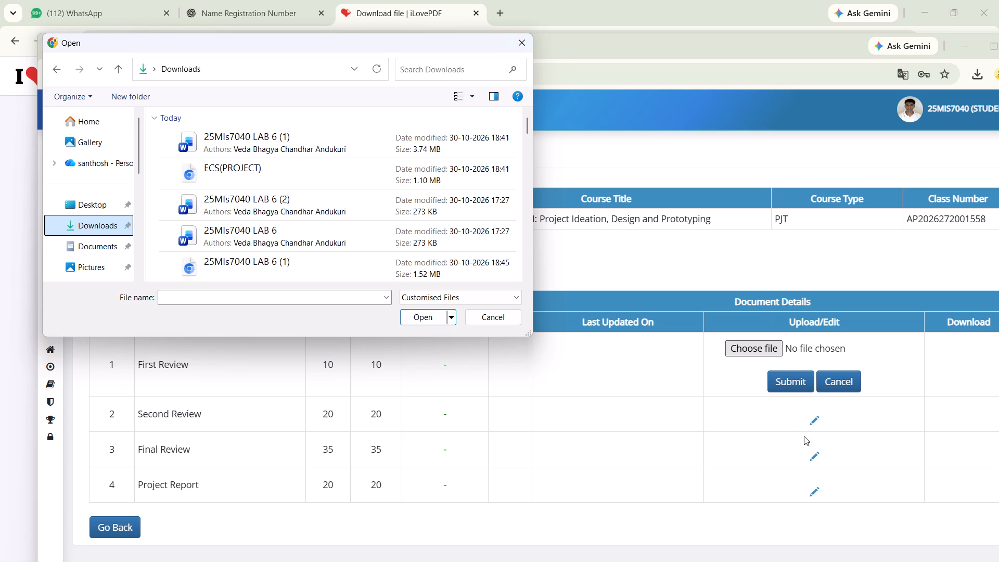
Switch to the VTOP assignment page and choose ECS(PROJECT).pdf from Downloads as the First Review file.
left_click(811, 489)
left_click(811, 489)
left_click(316, 174)
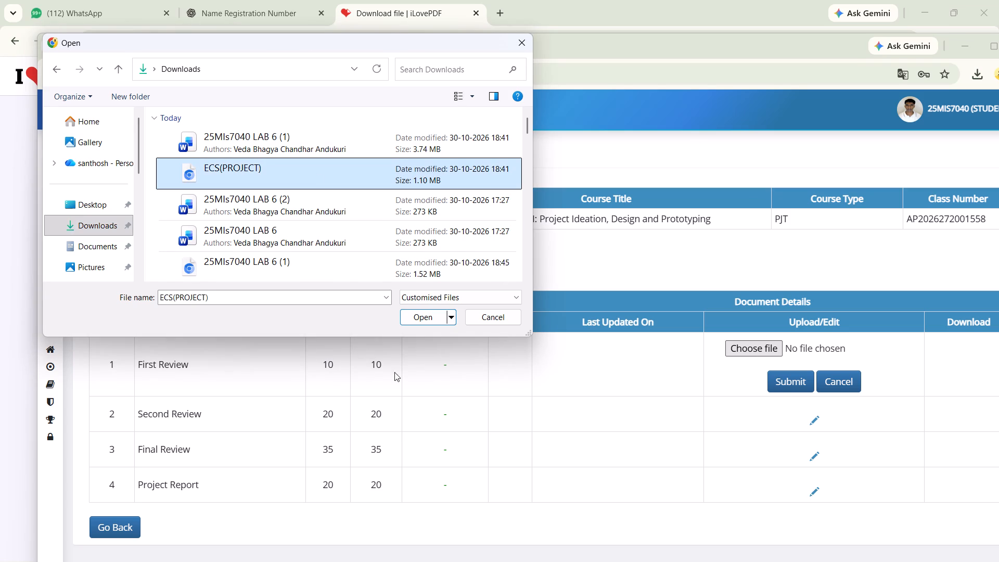
left_click(422, 314)
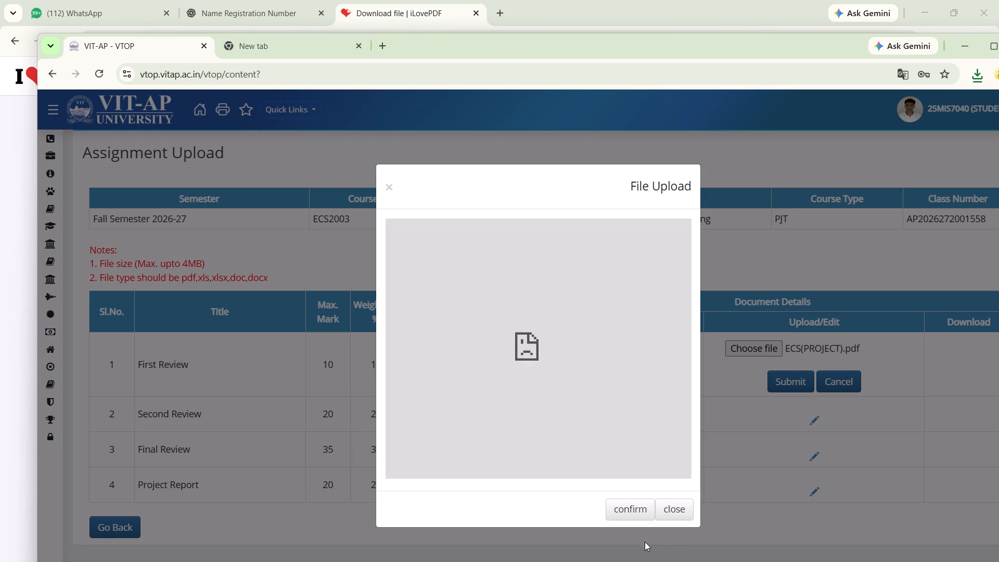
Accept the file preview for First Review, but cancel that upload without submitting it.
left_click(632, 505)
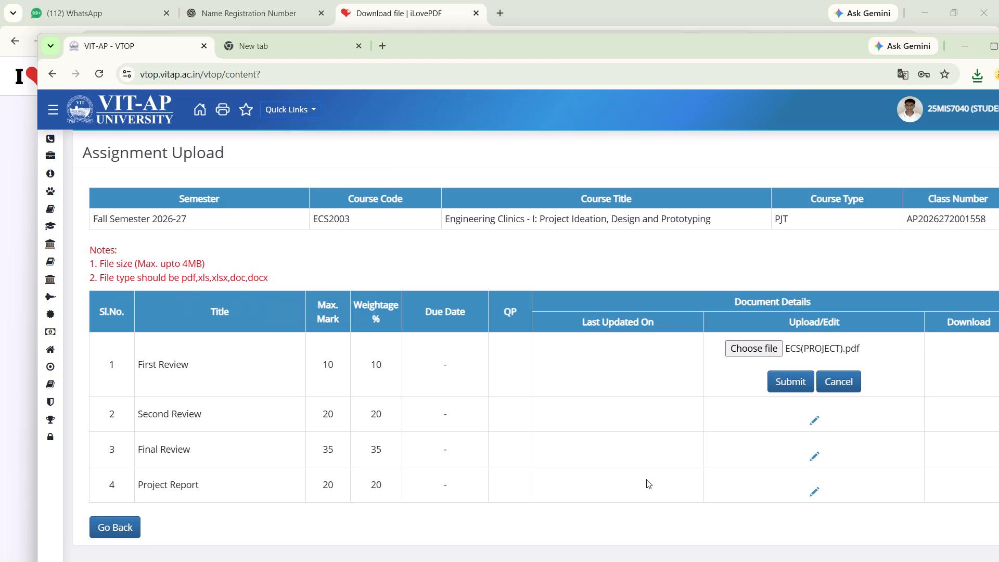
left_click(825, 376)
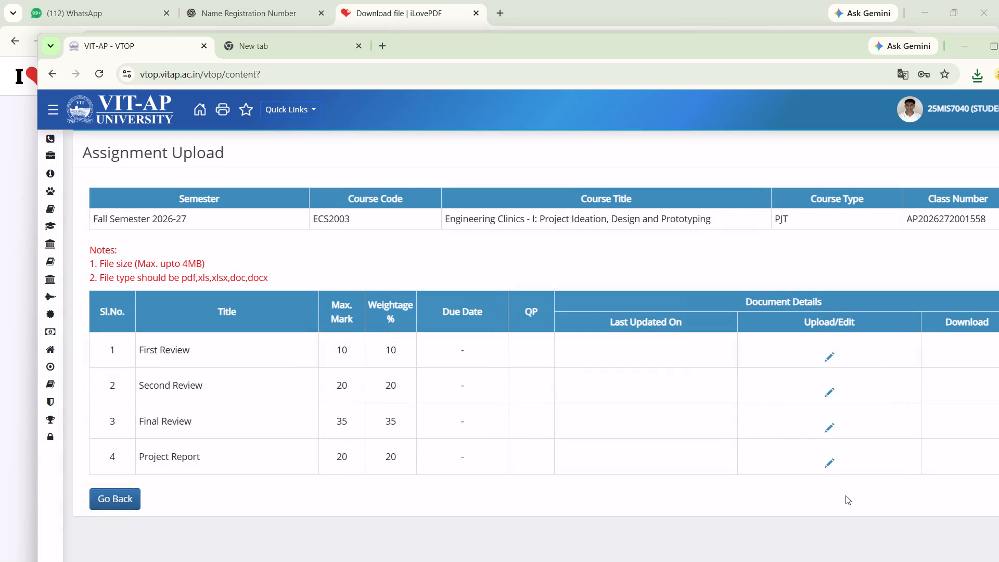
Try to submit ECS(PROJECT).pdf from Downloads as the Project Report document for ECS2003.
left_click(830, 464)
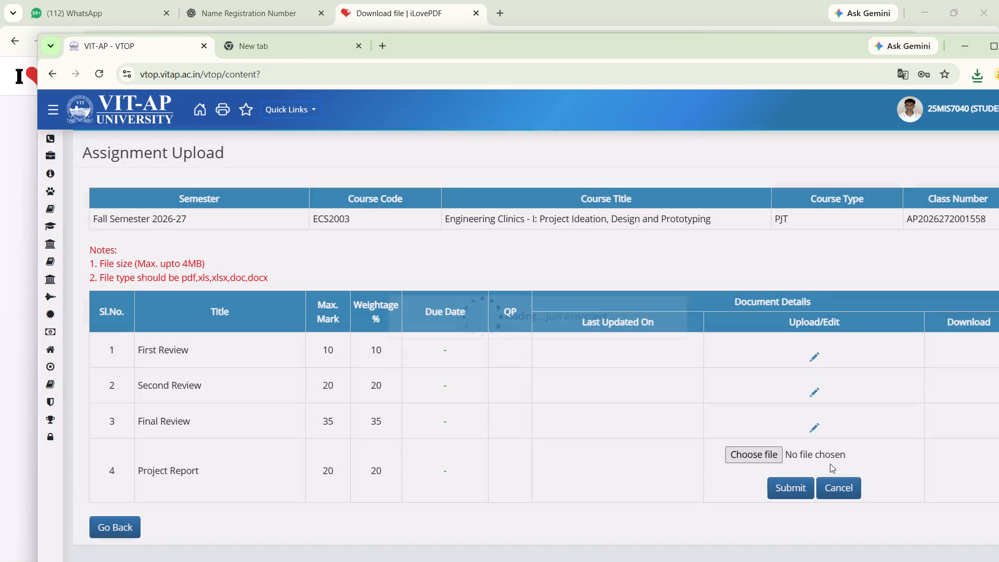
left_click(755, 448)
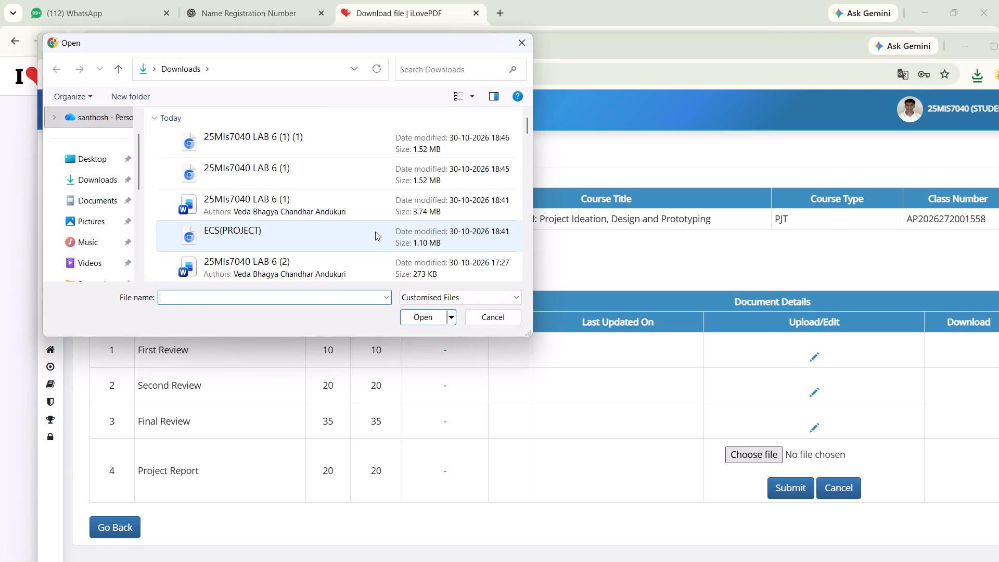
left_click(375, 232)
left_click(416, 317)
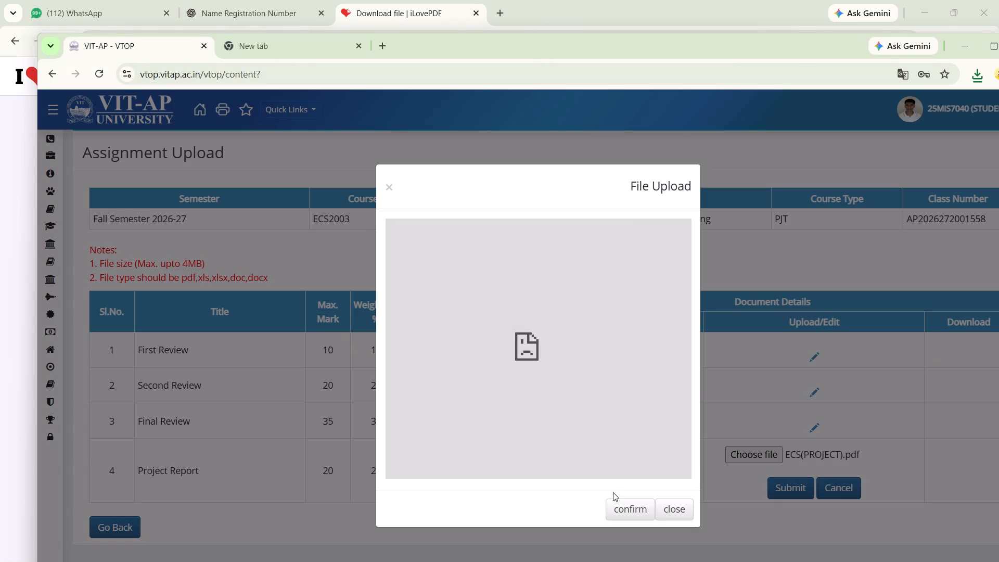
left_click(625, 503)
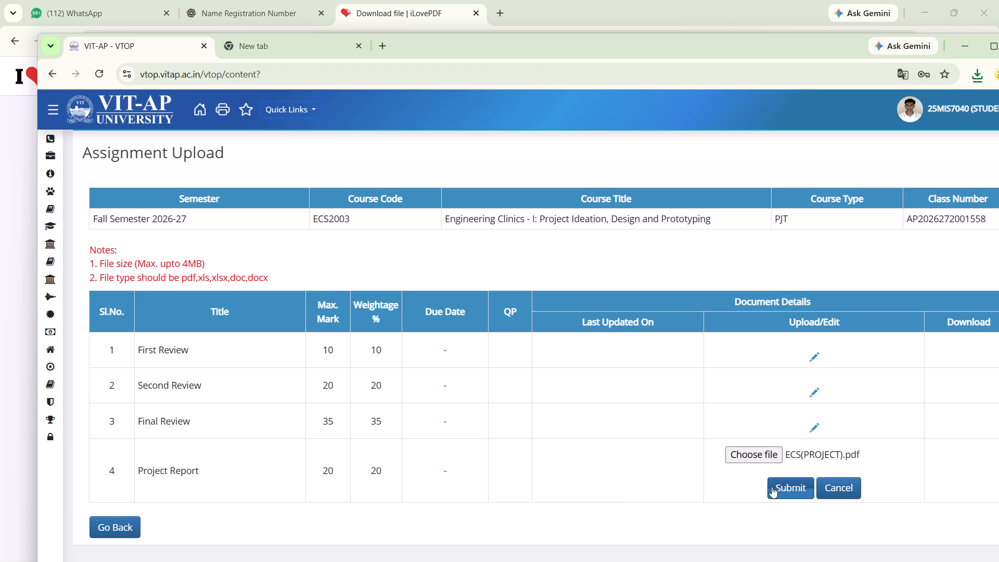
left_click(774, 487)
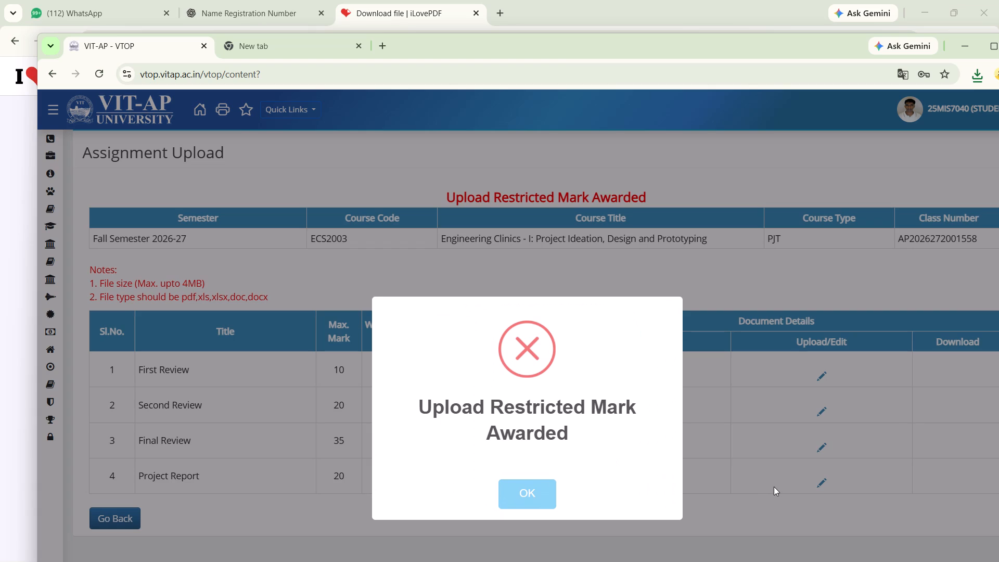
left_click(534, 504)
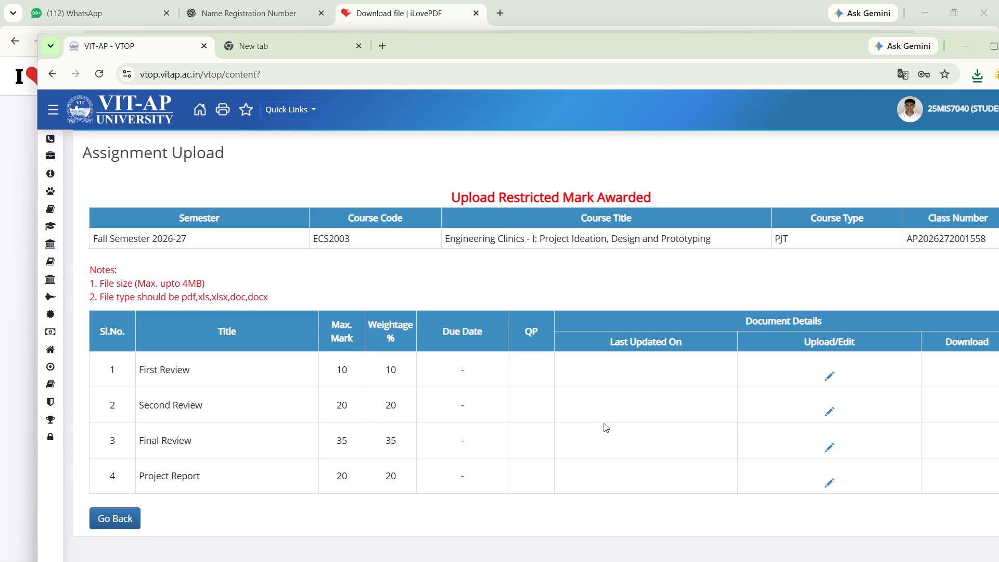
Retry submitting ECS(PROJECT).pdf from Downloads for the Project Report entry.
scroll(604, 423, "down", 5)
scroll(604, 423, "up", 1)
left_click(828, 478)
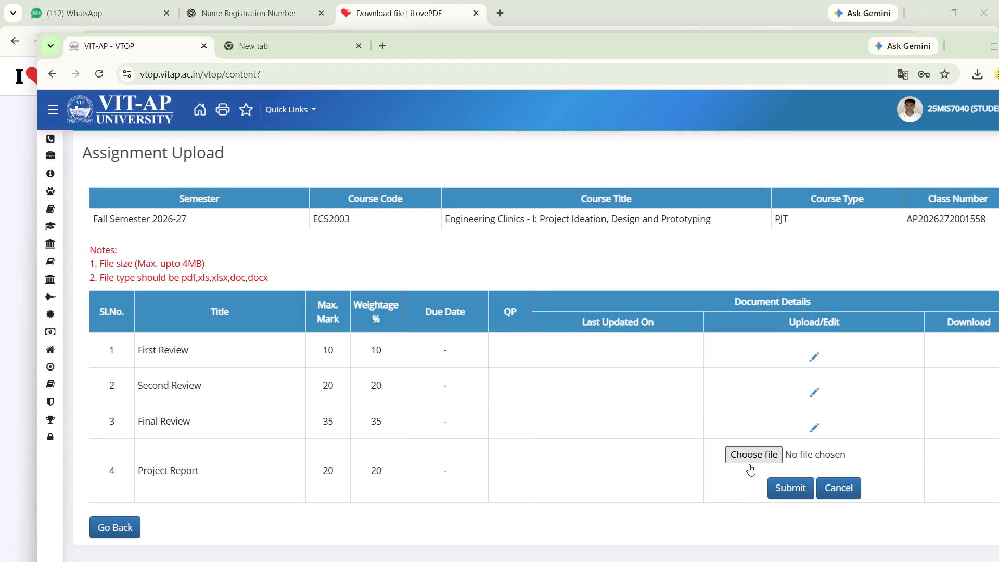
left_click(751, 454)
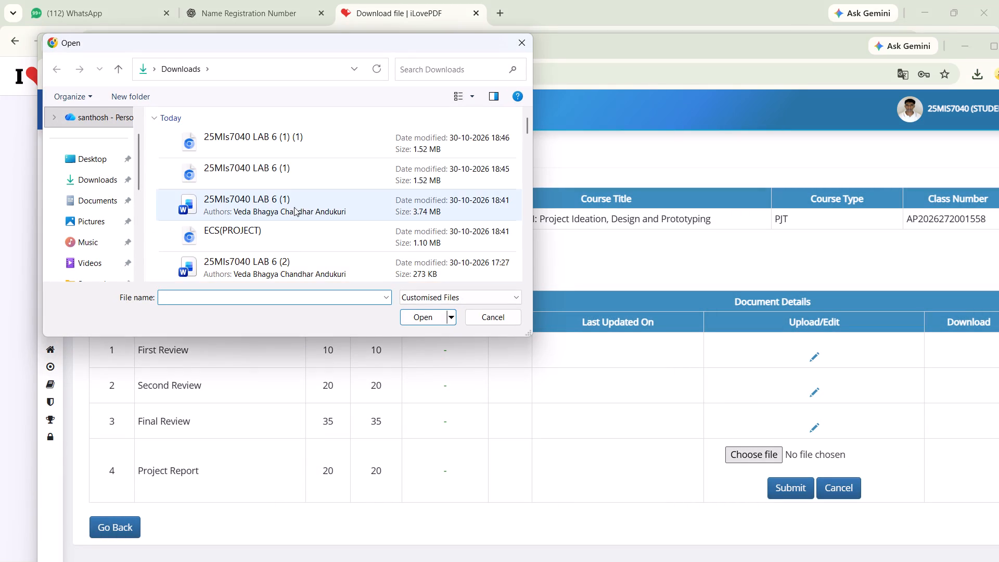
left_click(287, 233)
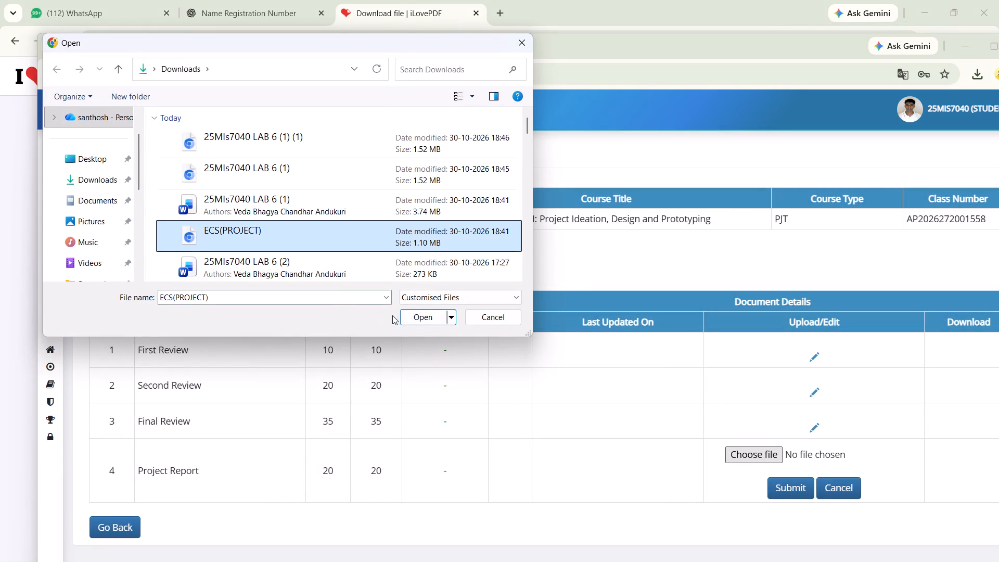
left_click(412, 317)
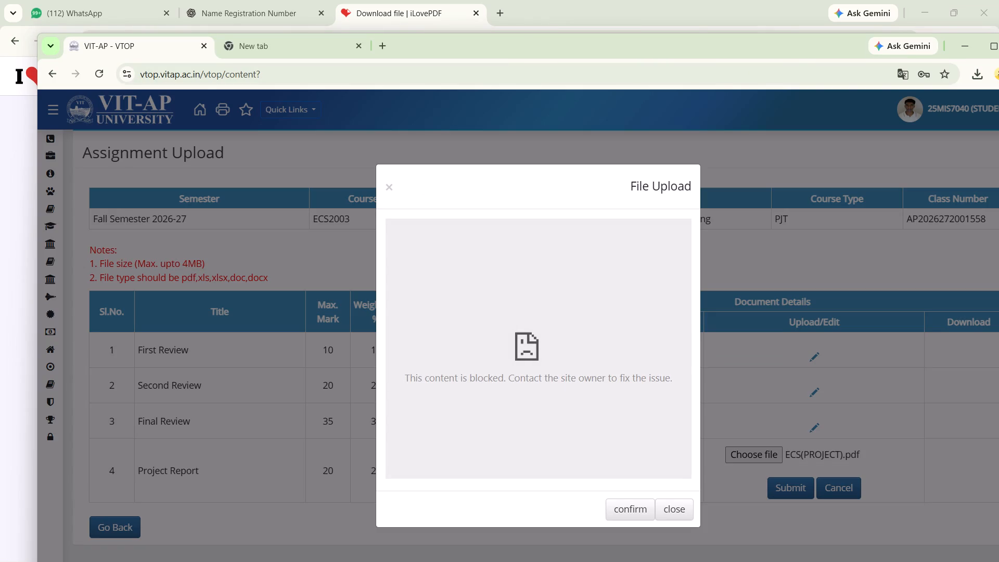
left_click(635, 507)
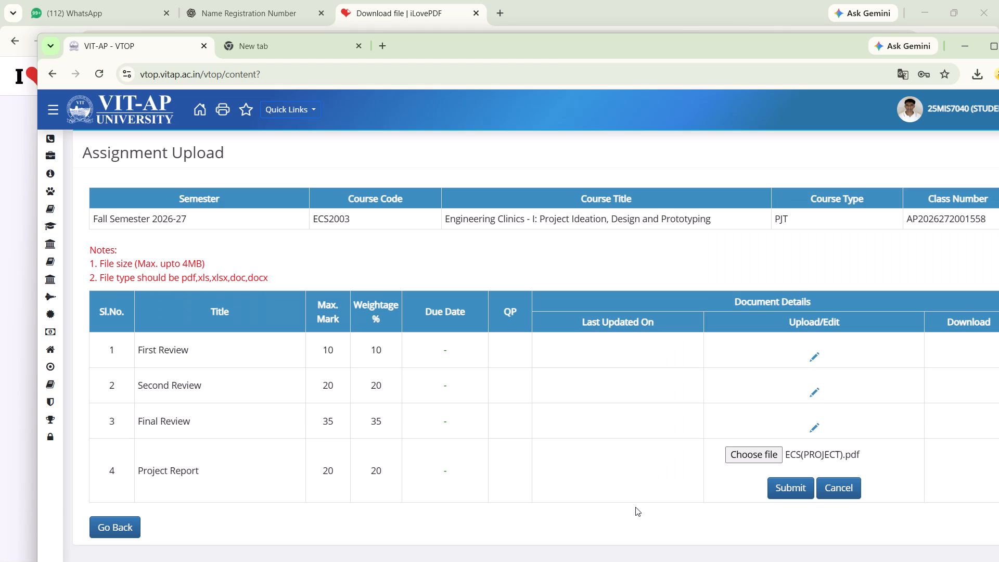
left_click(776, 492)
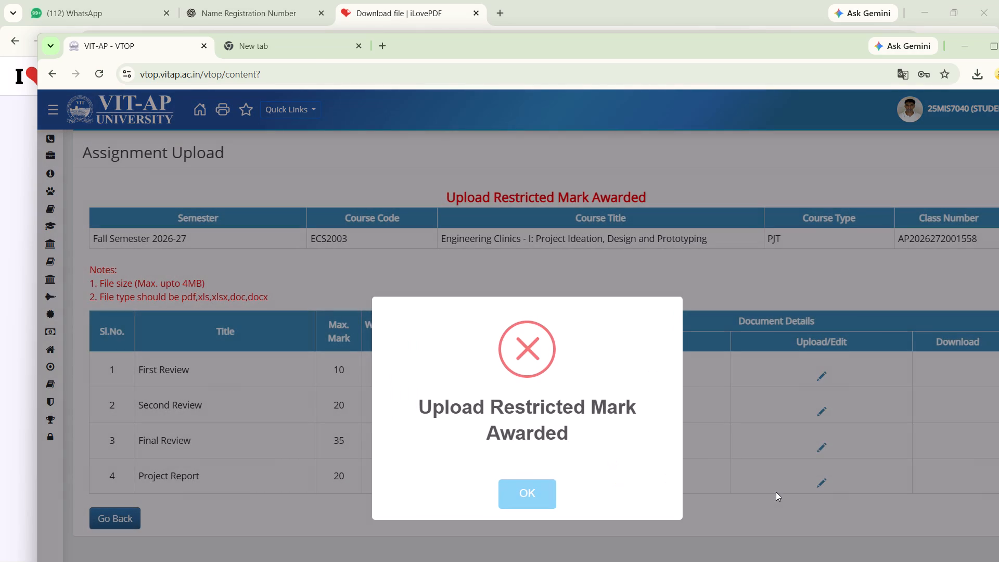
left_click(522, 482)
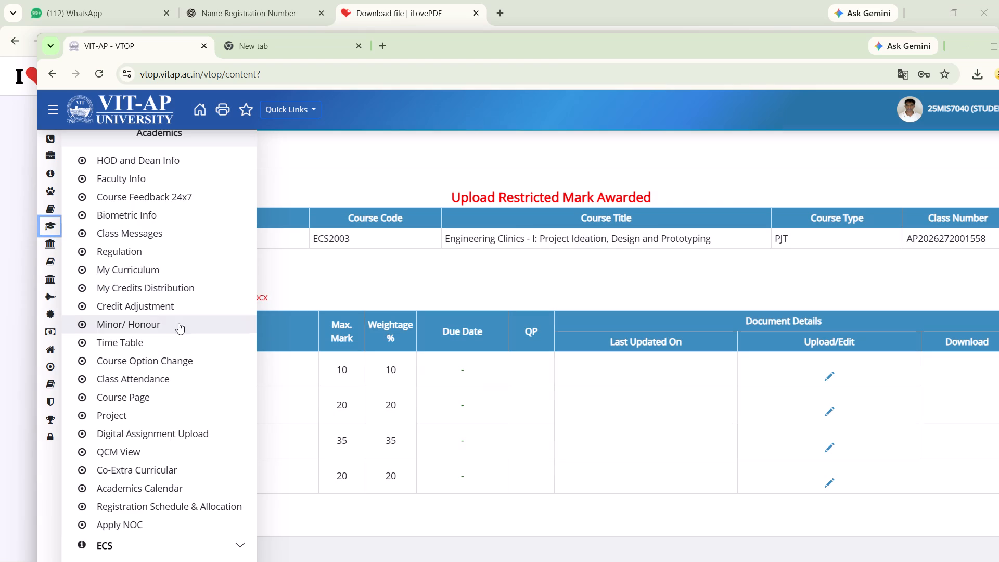
Reopen Digital Assignment Upload for Fall Semester 2026-27 and examine the Discrete Mathematics (MAT1007) assignment entries.
left_click(150, 432)
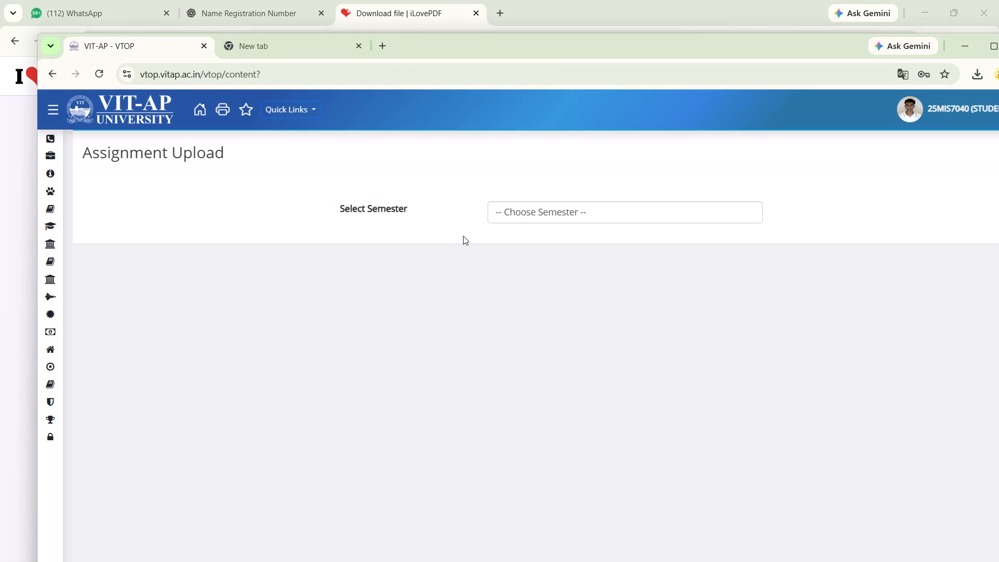
left_click(519, 212)
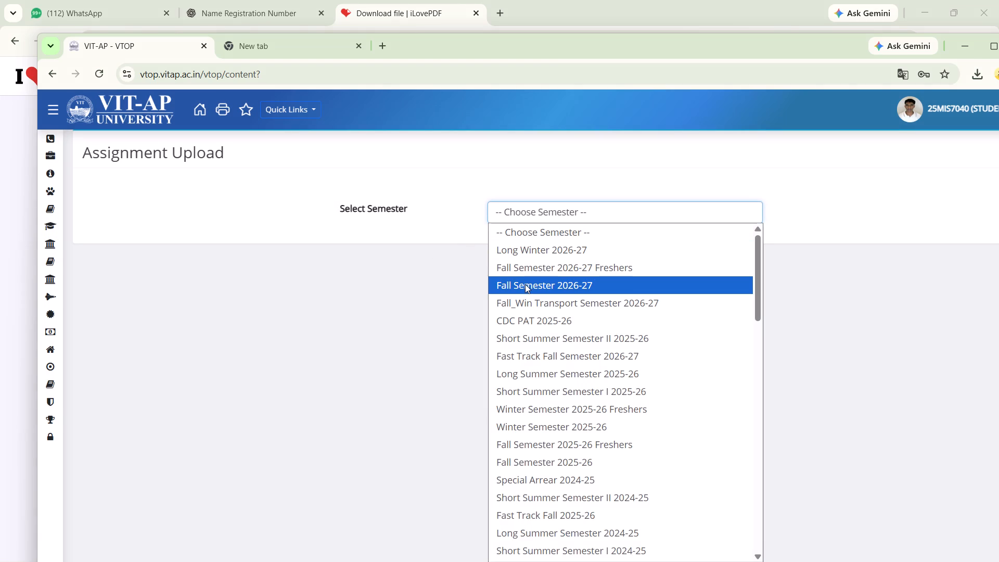
left_click(525, 284)
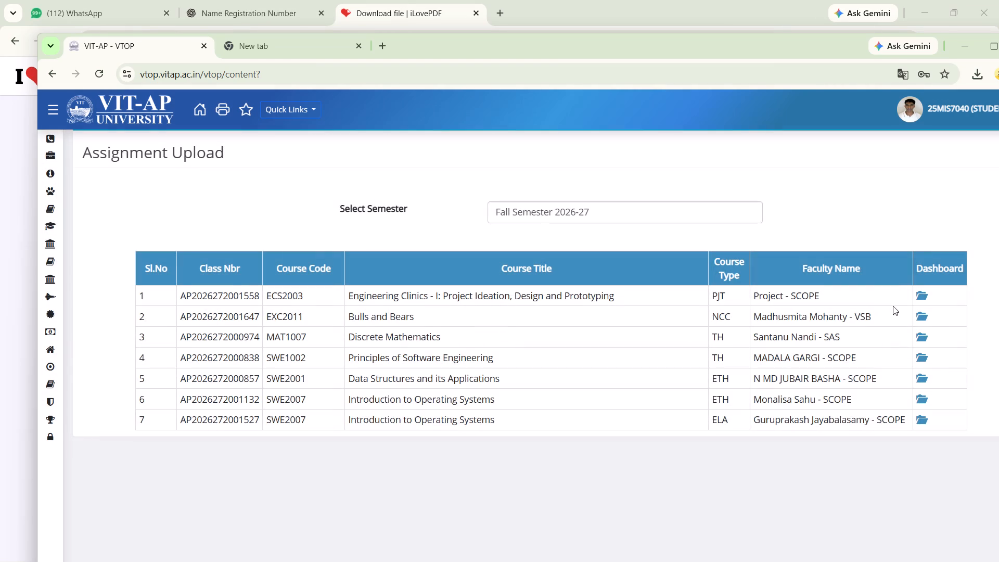
left_click(920, 339)
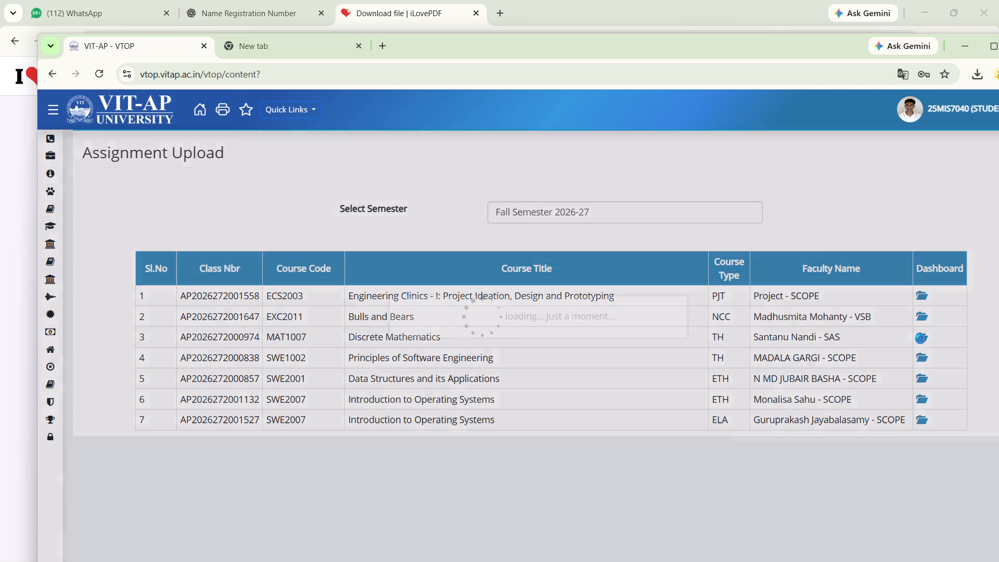
scroll(572, 279, "left", 5)
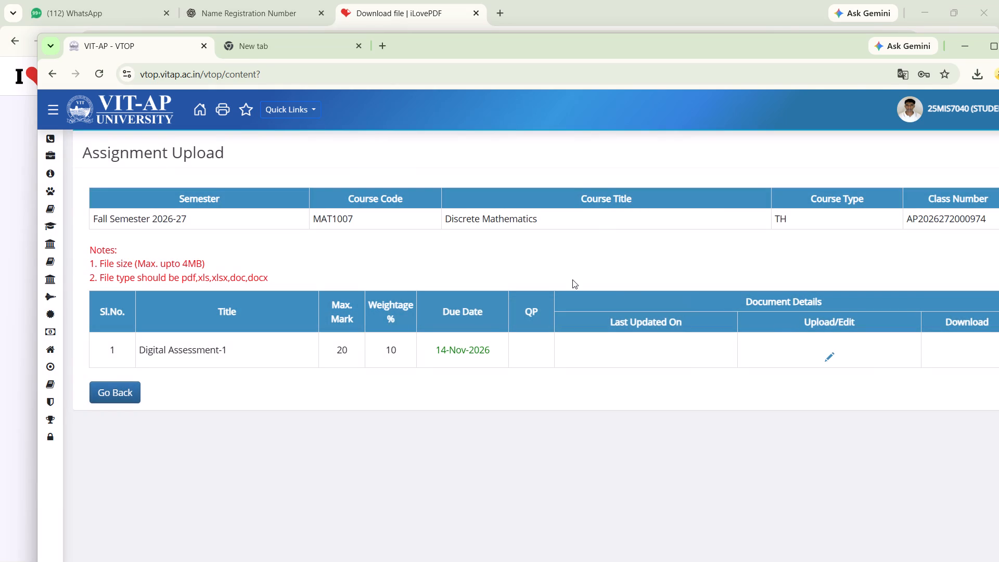
scroll(572, 279, "left", 3)
scroll(367, 340, "left", 6)
Close the iLovePDF browser window and both tabs of the VTOP browser window.
left_click(982, 1)
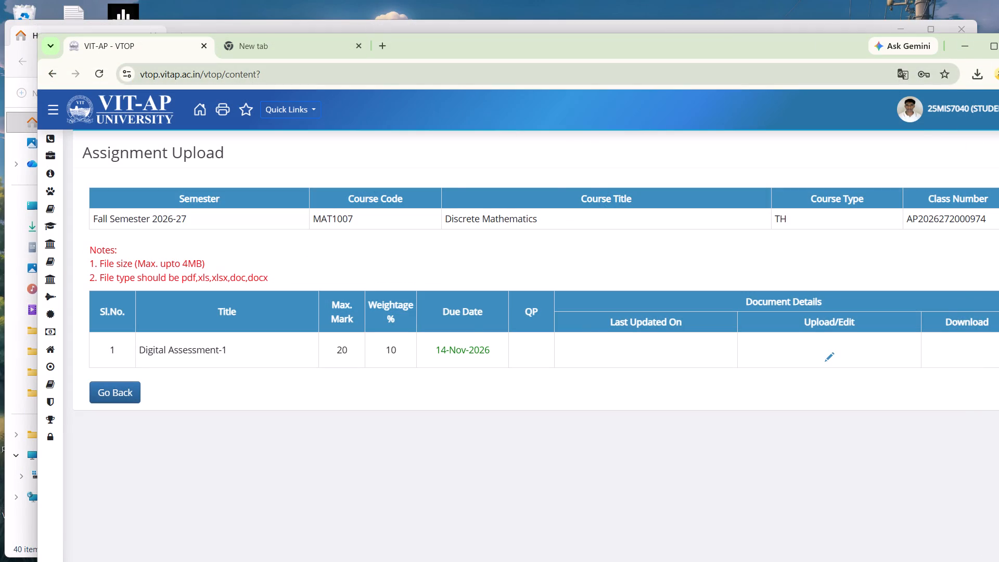
key("ctrl+w")
key("ctrl+w")
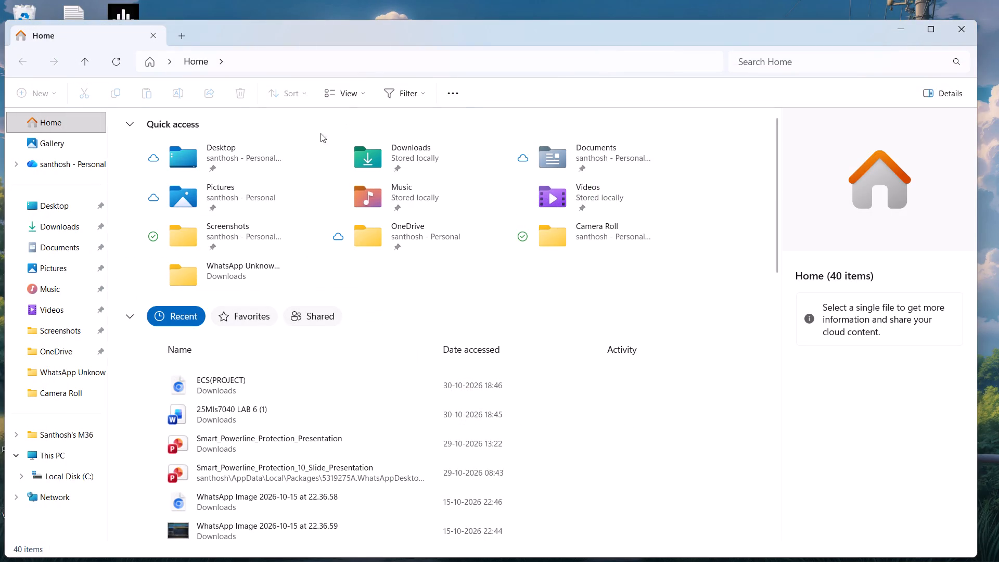